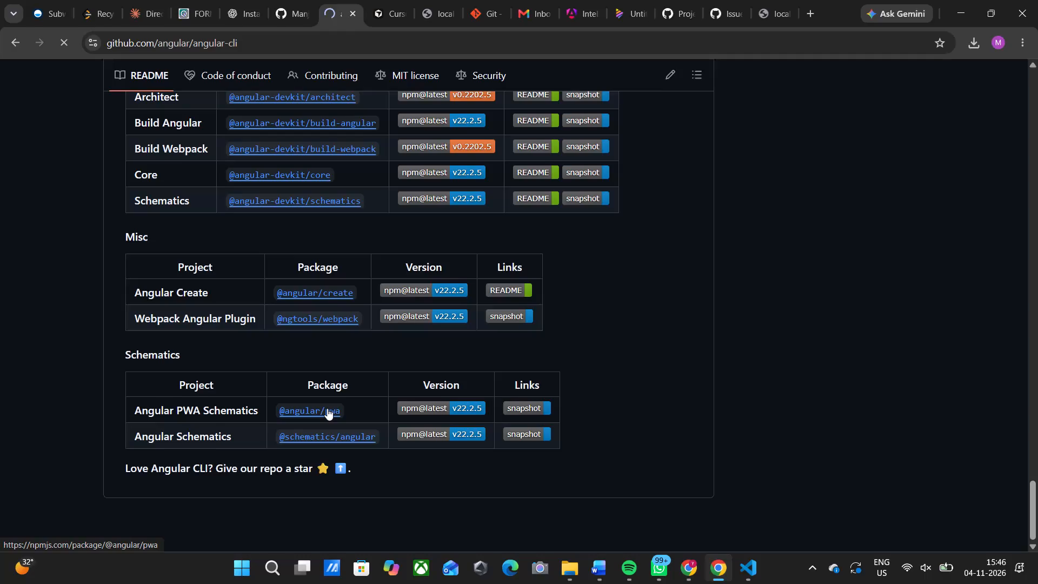
Examine the angular-cli repository README, from its package tables back up to the file list.
scroll(327, 408, up, 2)
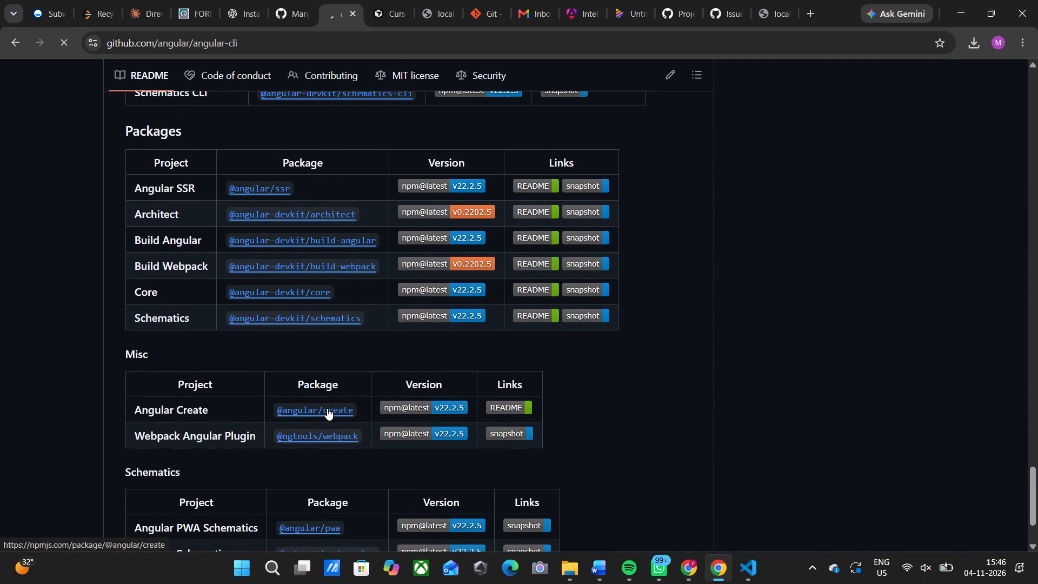
scroll(327, 408, up, 4)
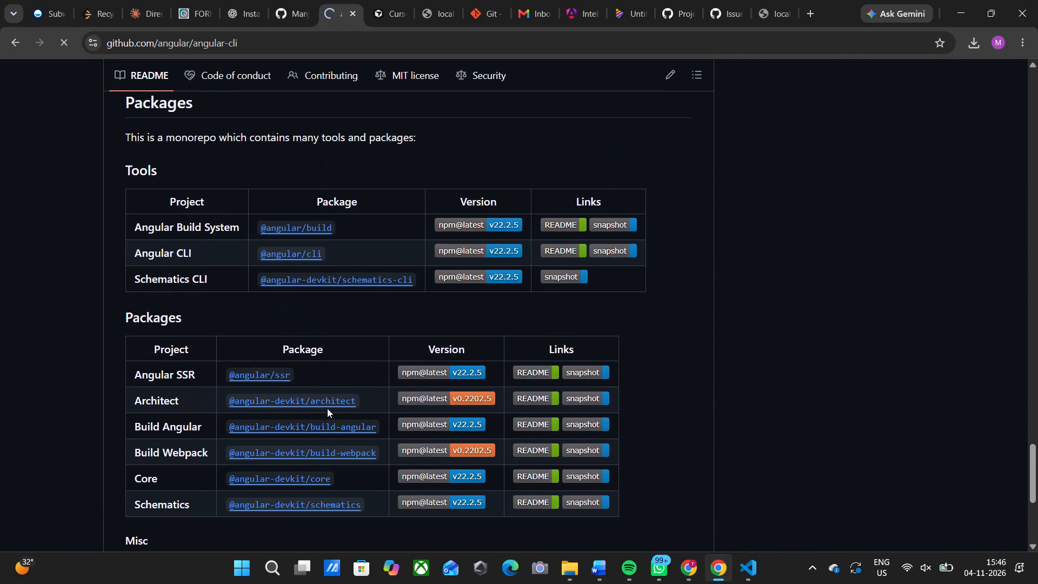
scroll(327, 408, up, 6)
scroll(327, 408, down, 1)
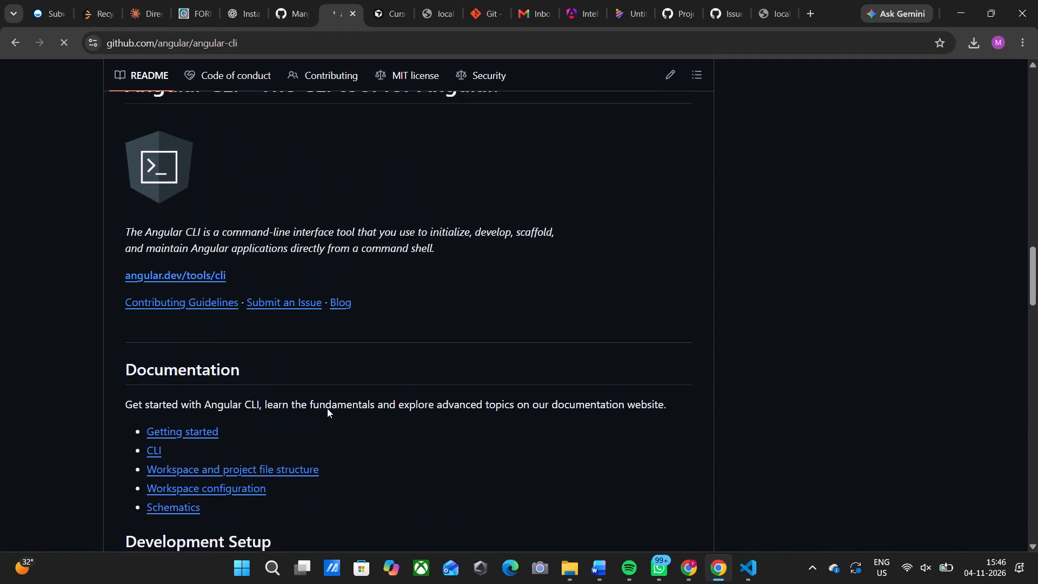
scroll(327, 408, down, 7)
scroll(327, 408, up, 11)
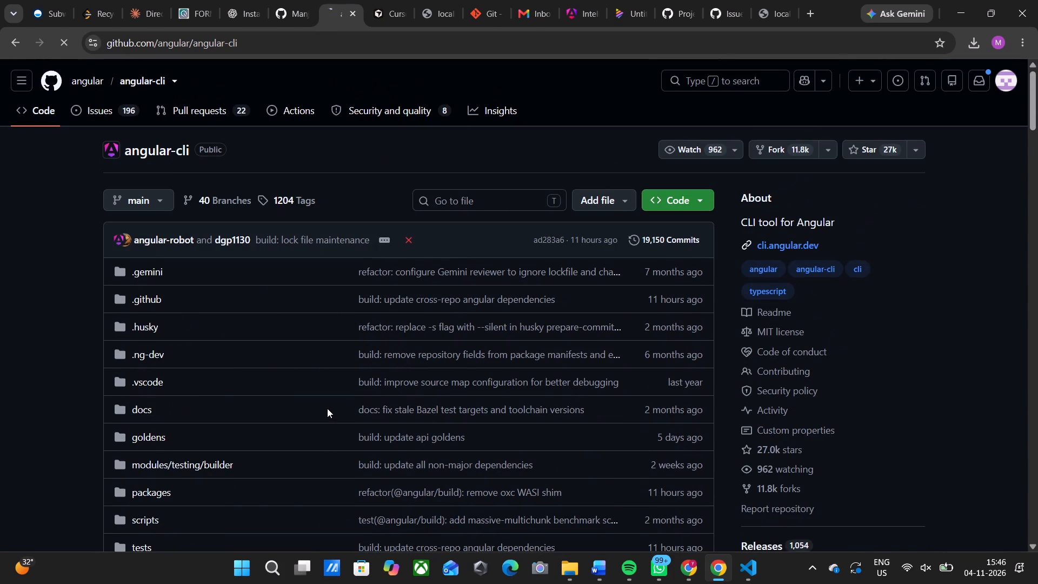
scroll(327, 408, up, 1)
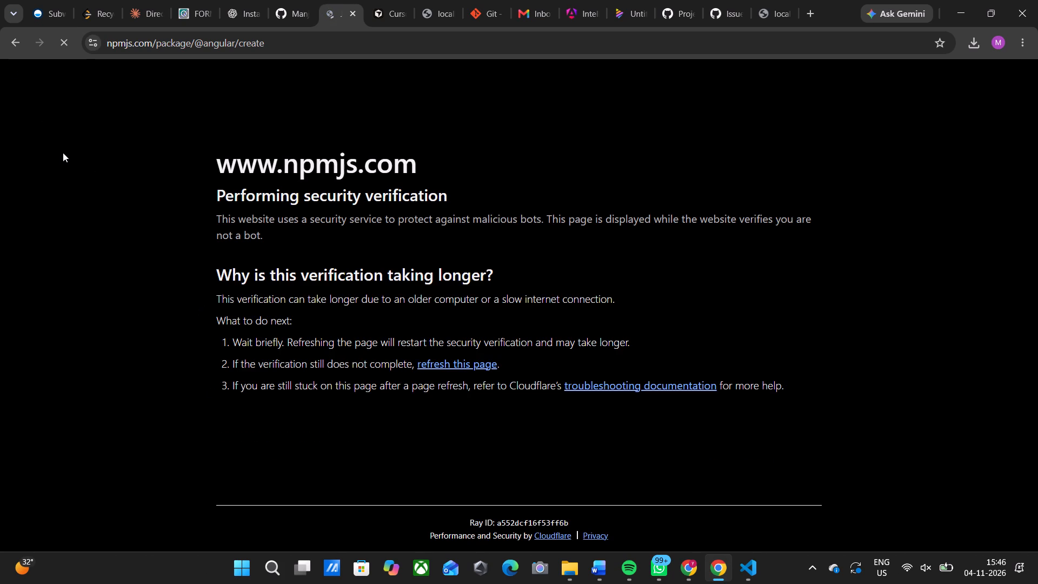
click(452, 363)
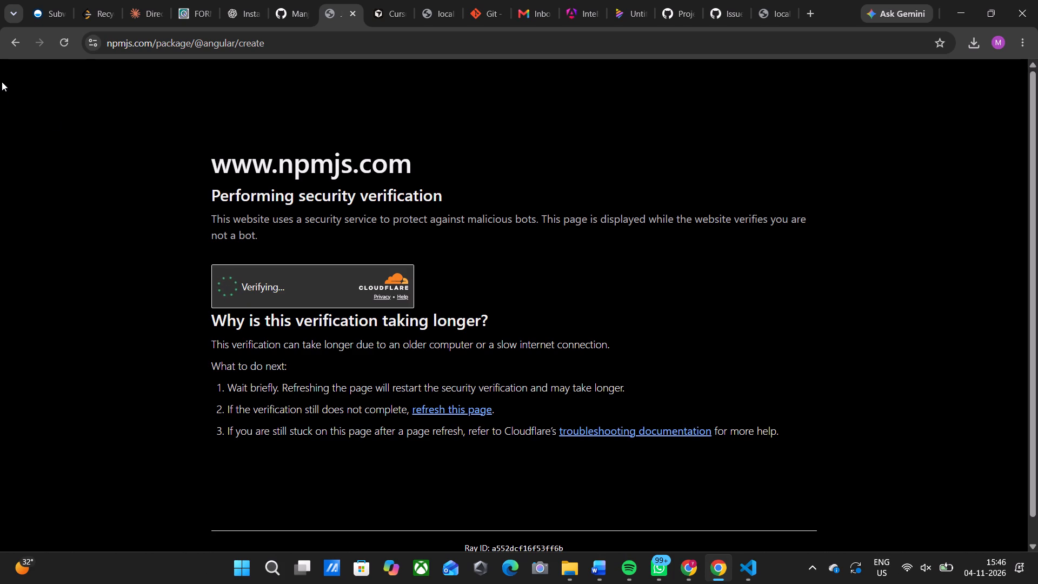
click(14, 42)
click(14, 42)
Copy the ng serve command from the Development server section of the intelligent-retail-pos repository README.
click(285, 11)
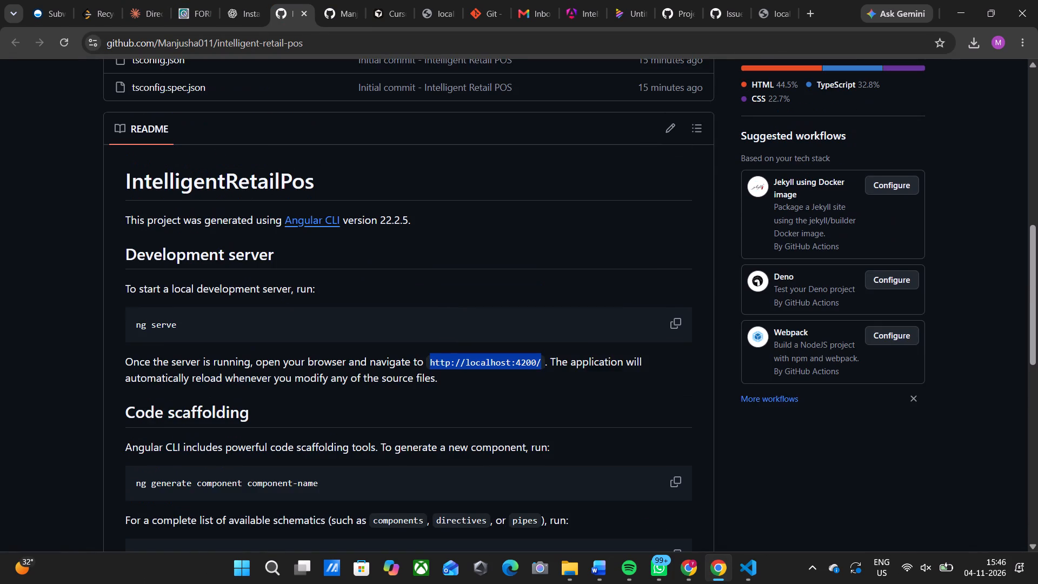
scroll(282, 288, down, 3)
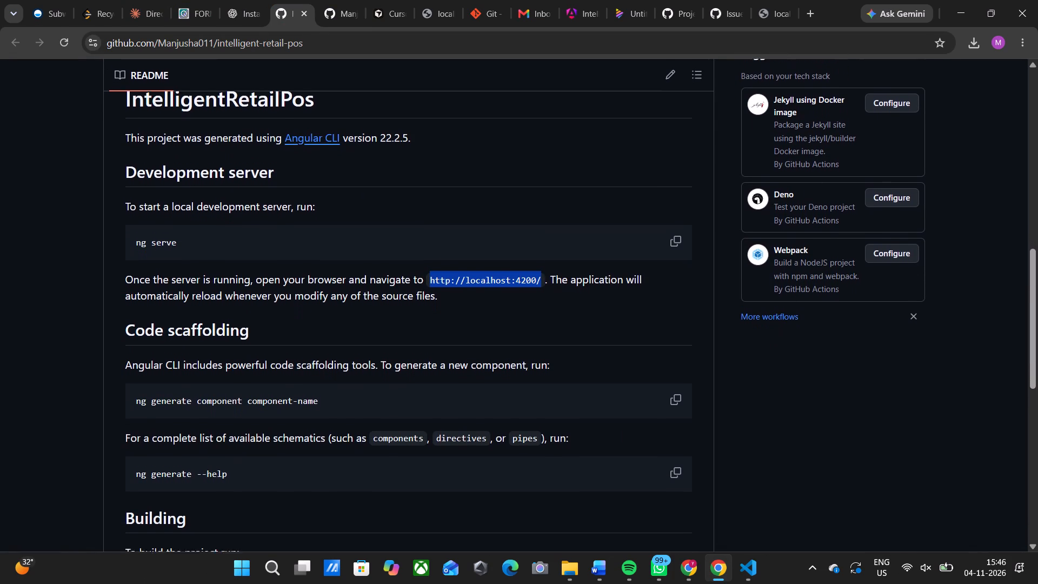
scroll(282, 288, down, 1)
click(363, 275)
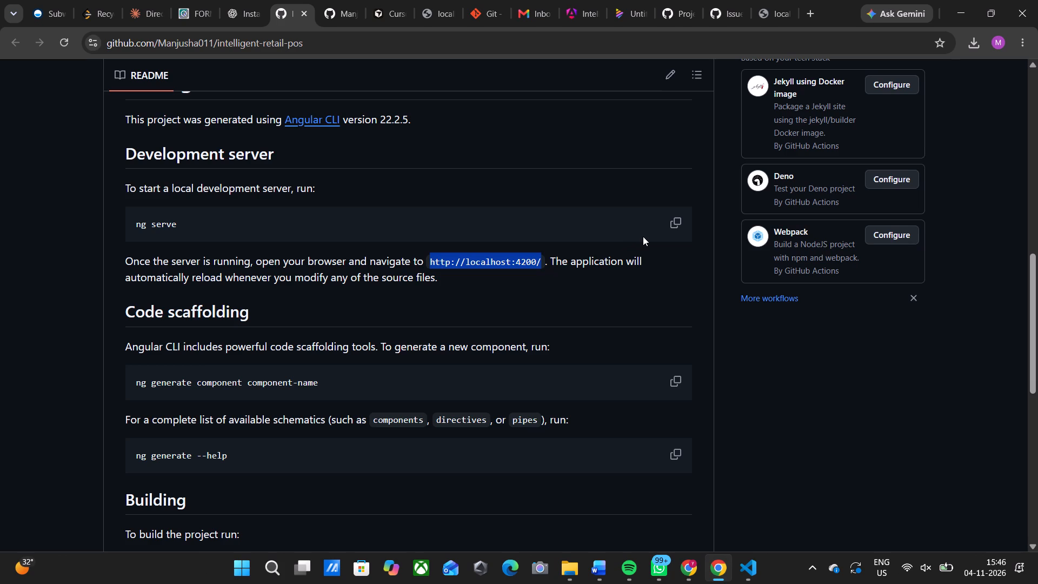
click(680, 223)
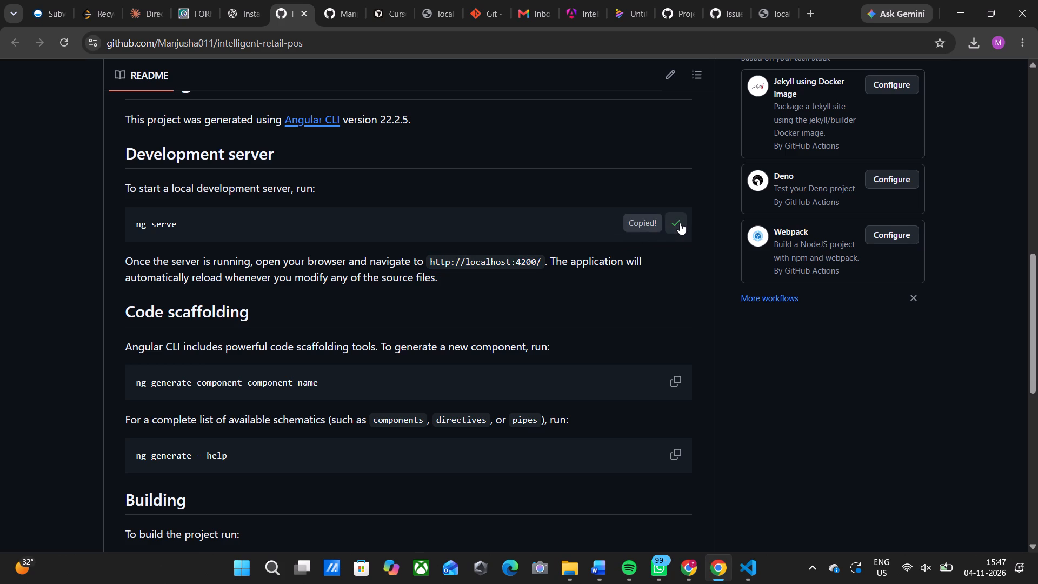
Read the README's remaining sections on code scaffolding, building, unit tests and end-to-end tests.
scroll(587, 309, down, 1)
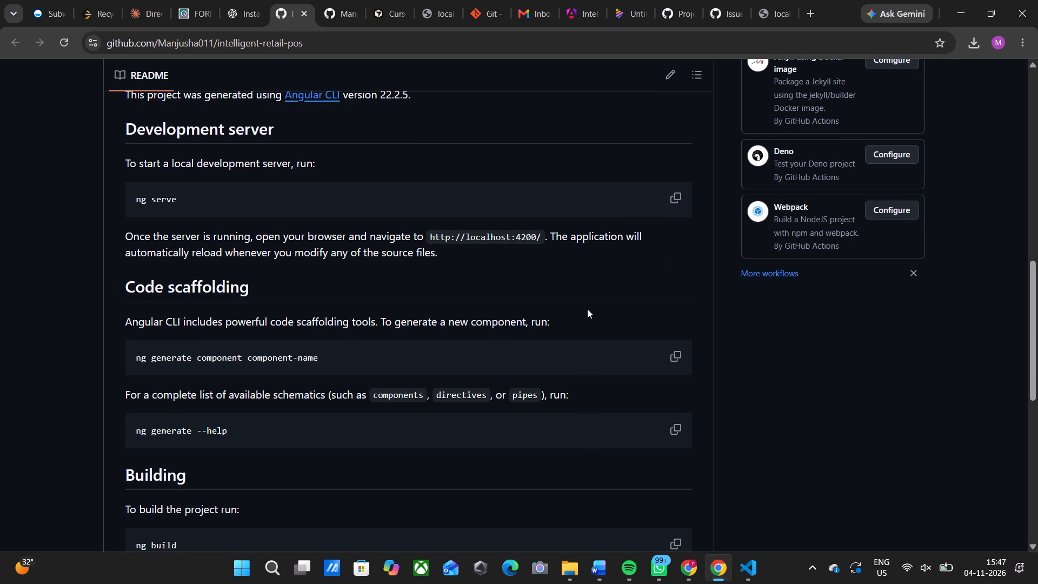
scroll(587, 309, down, 1)
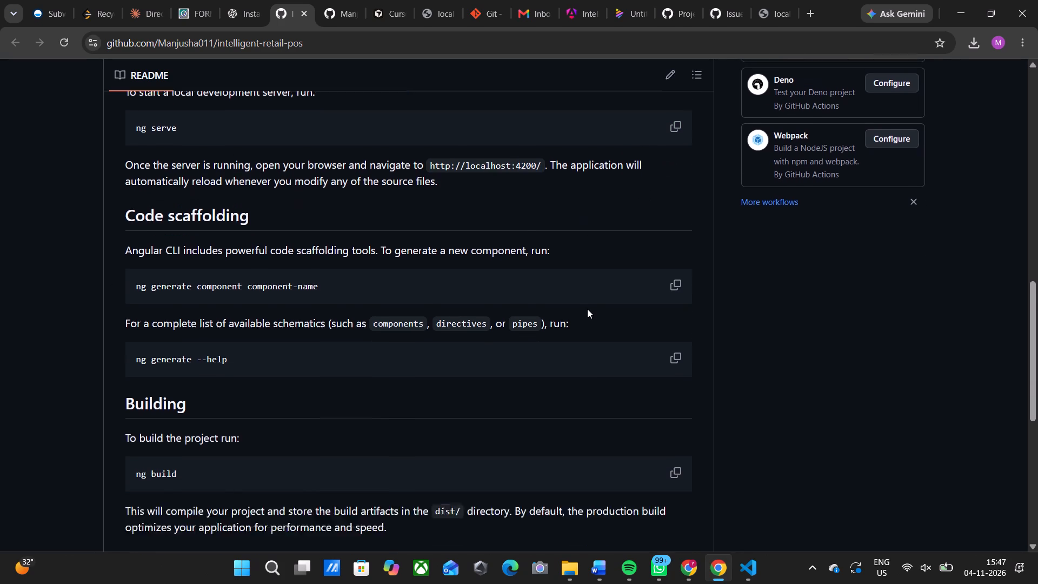
scroll(587, 309, down, 3)
scroll(587, 309, up, 3)
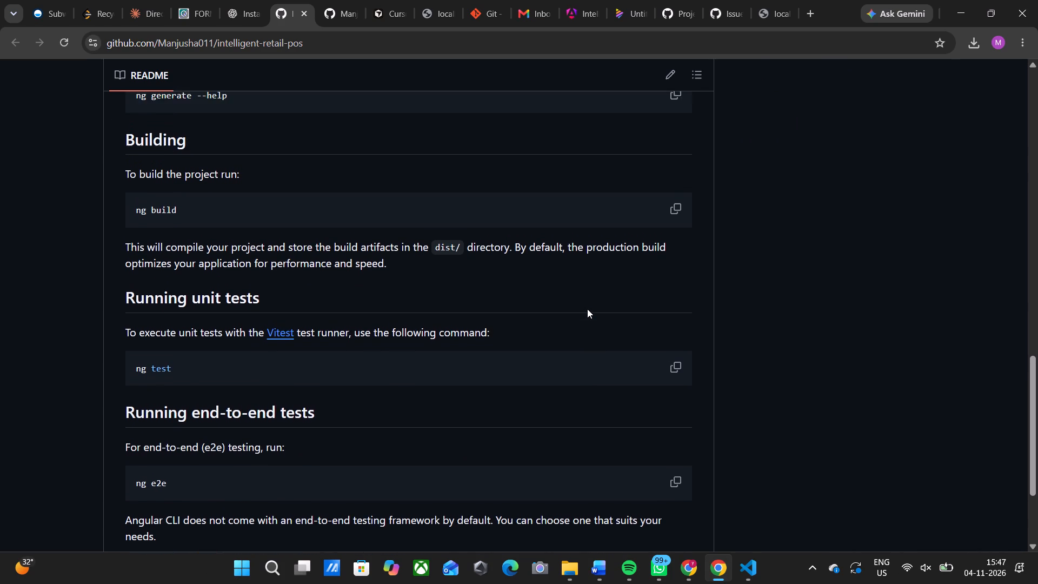
scroll(587, 309, up, 2)
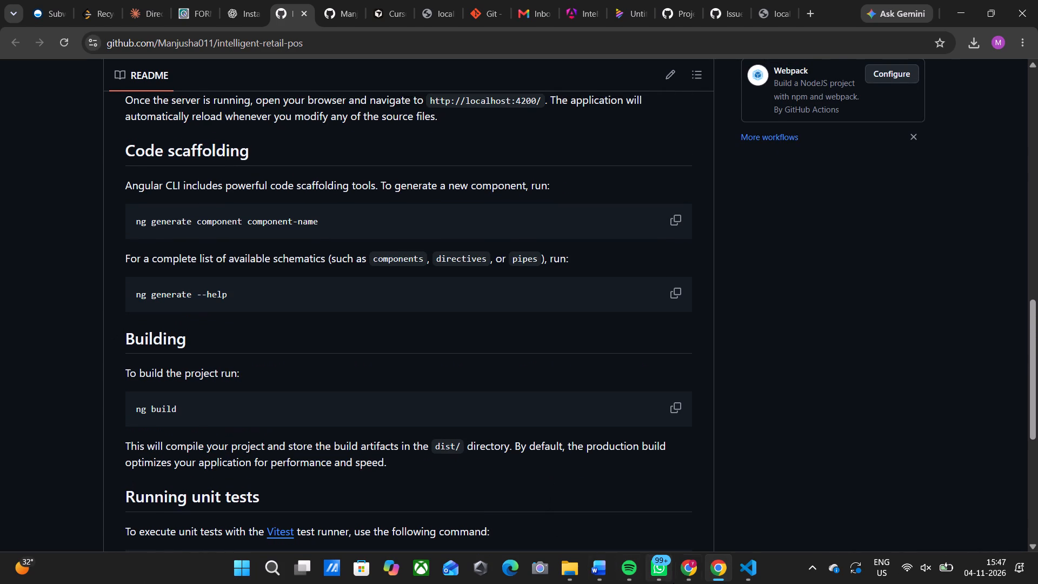
Switch to Visual Studio Code and run ng serve in the second PowerShell terminal of the intelligent-retail-pos project.
click(738, 566)
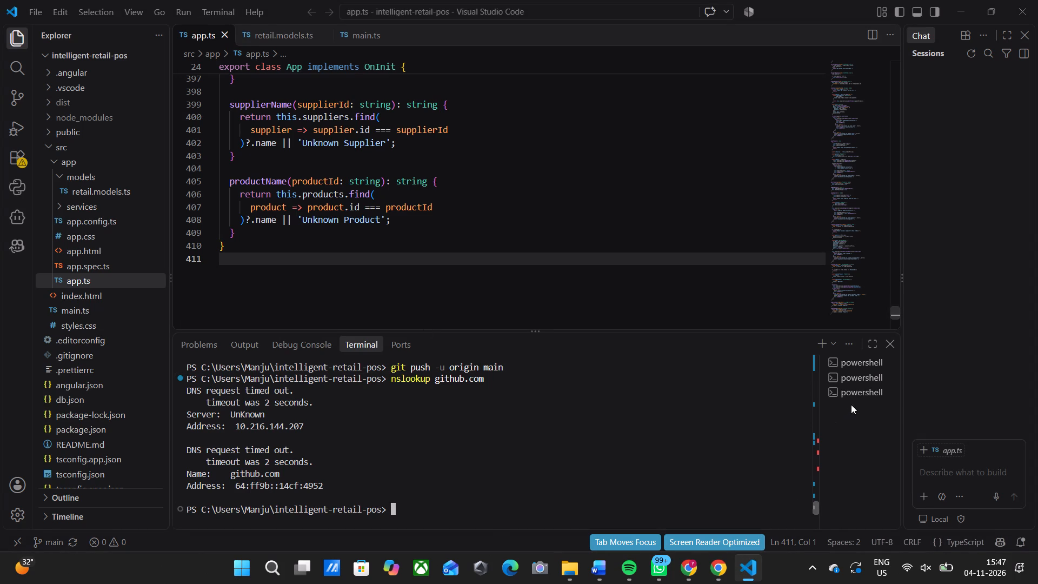
click(856, 384)
click(856, 384)
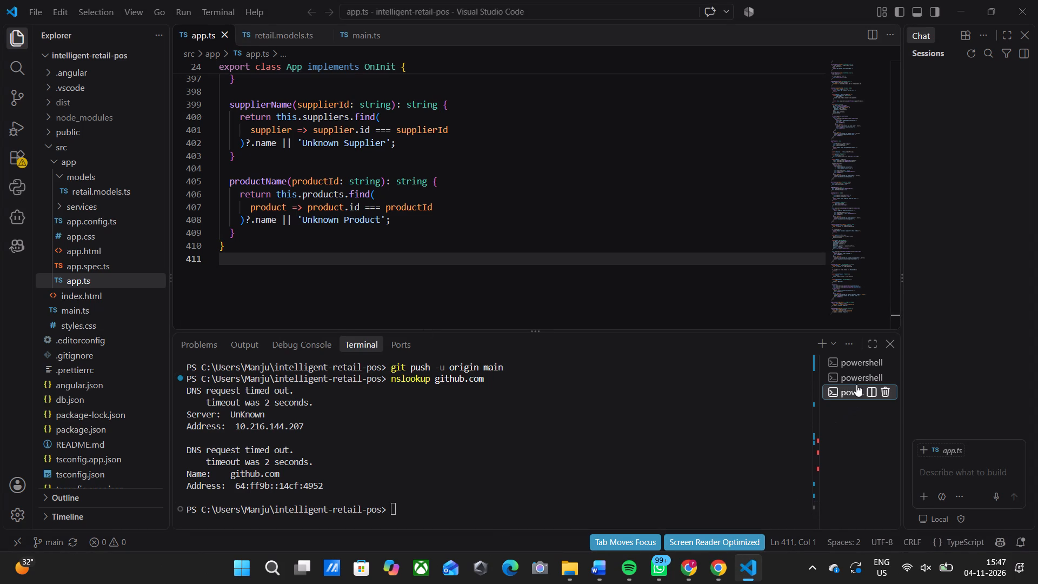
click(849, 376)
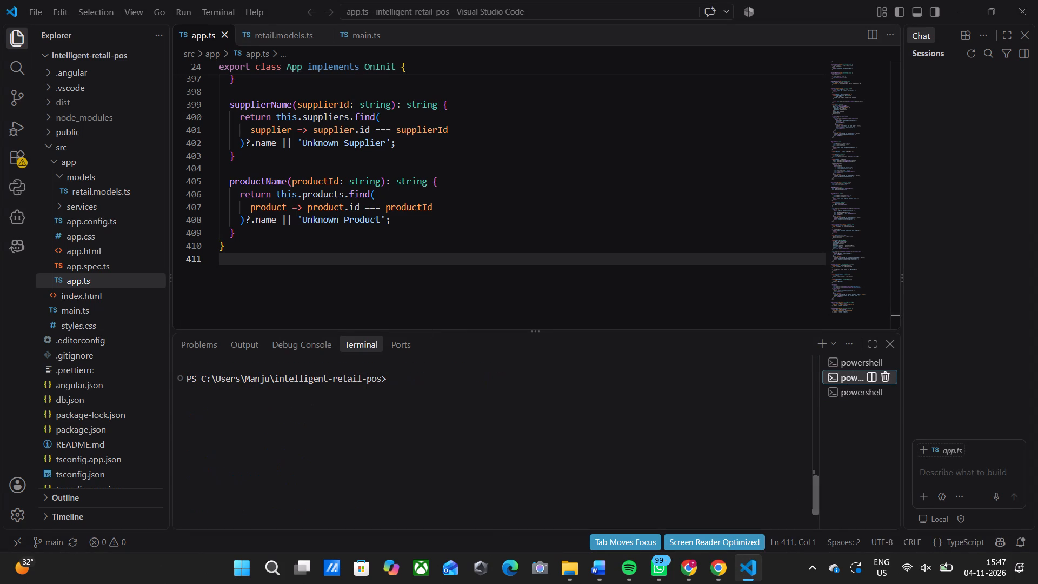
click(449, 371)
key(ctrl+v)
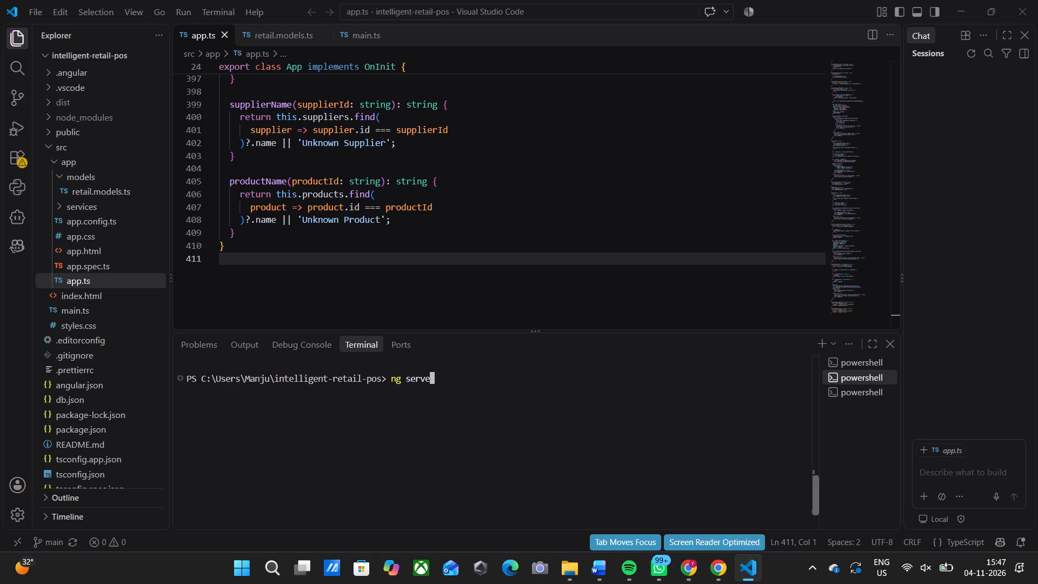
key(Return)
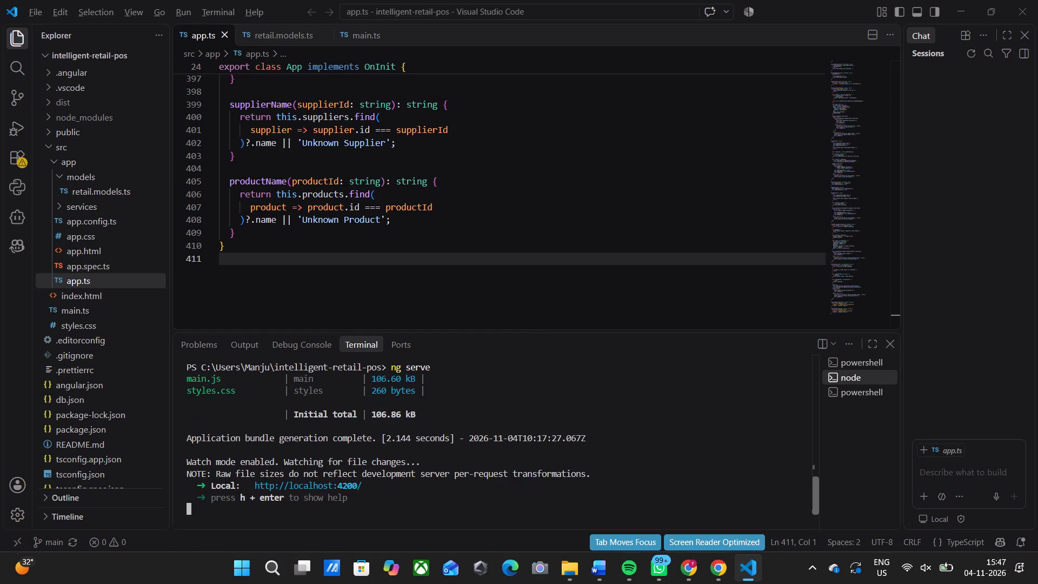
click(294, 487)
right_click(294, 487)
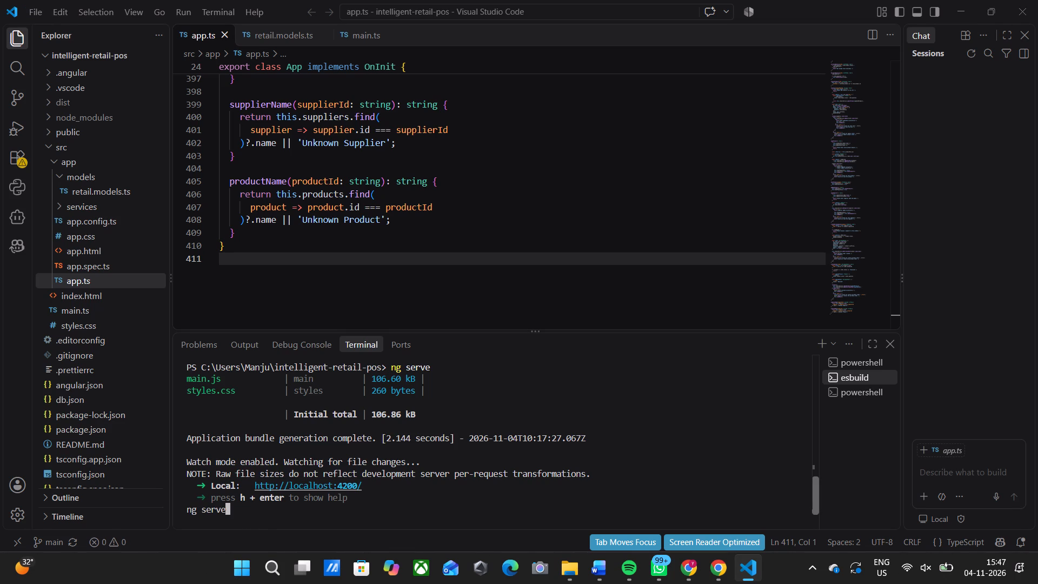
drag(364, 486, 335, 483)
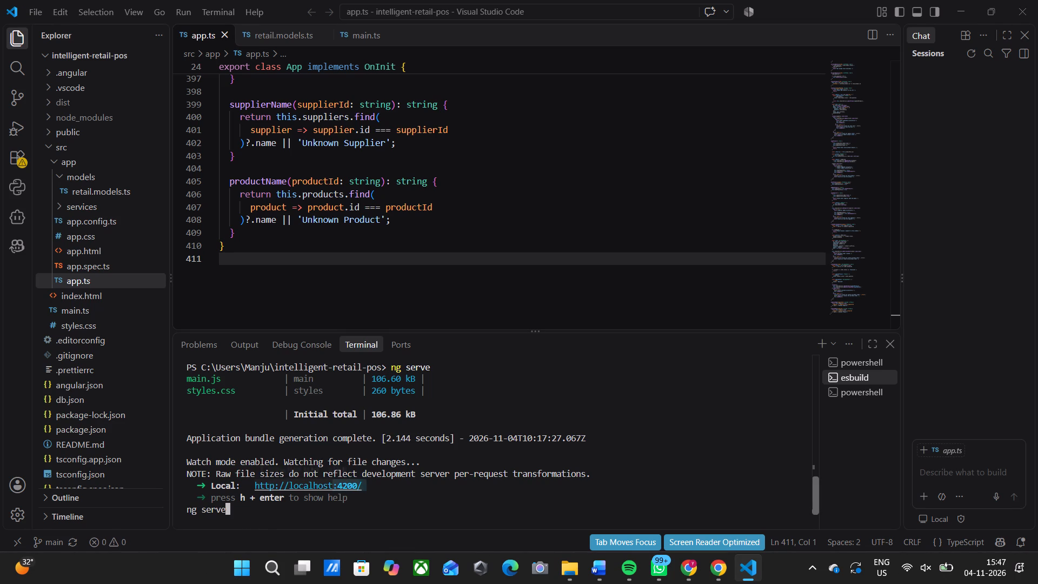
click(335, 483)
double_click(335, 483)
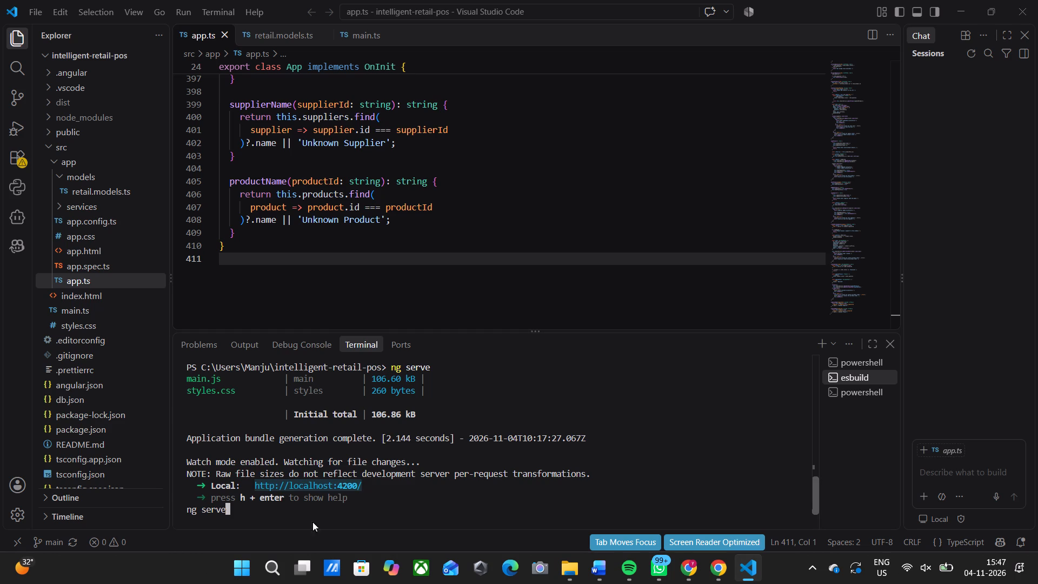
click(309, 489)
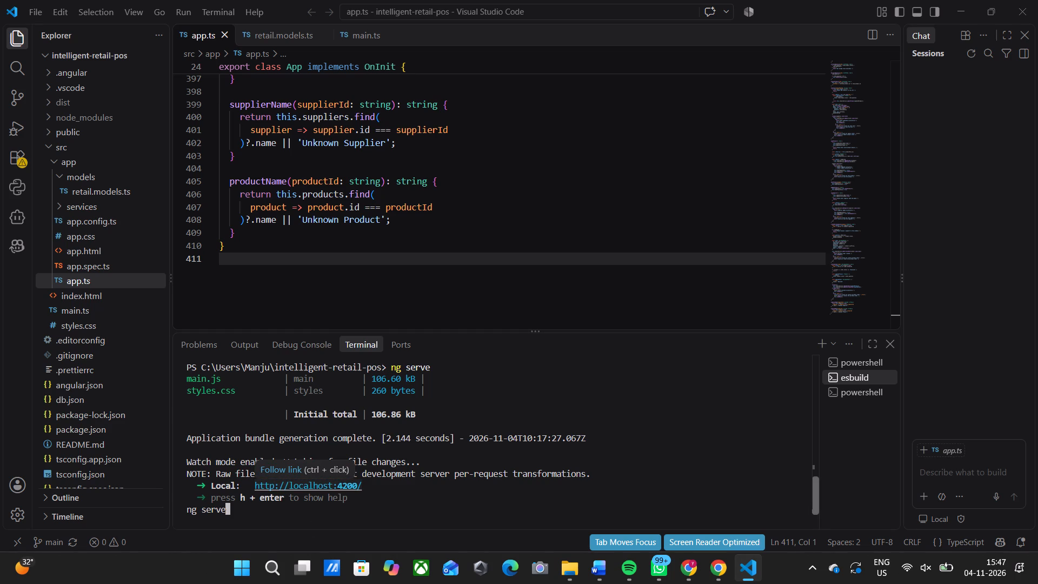
click(289, 467)
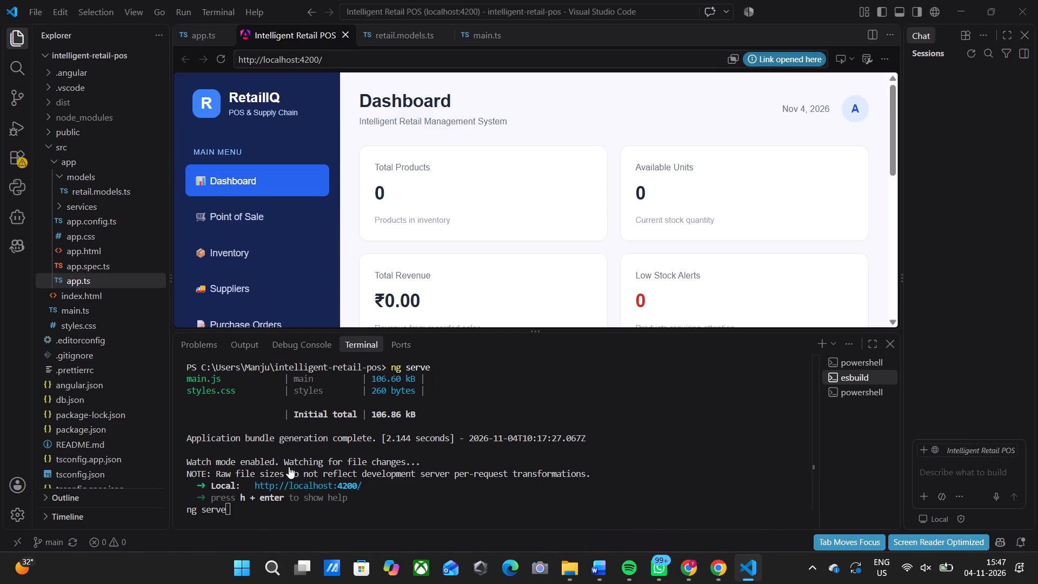
Look over the app's Dashboard, then view its Point of Sale page.
scroll(562, 225, down, 4)
scroll(562, 225, up, 1)
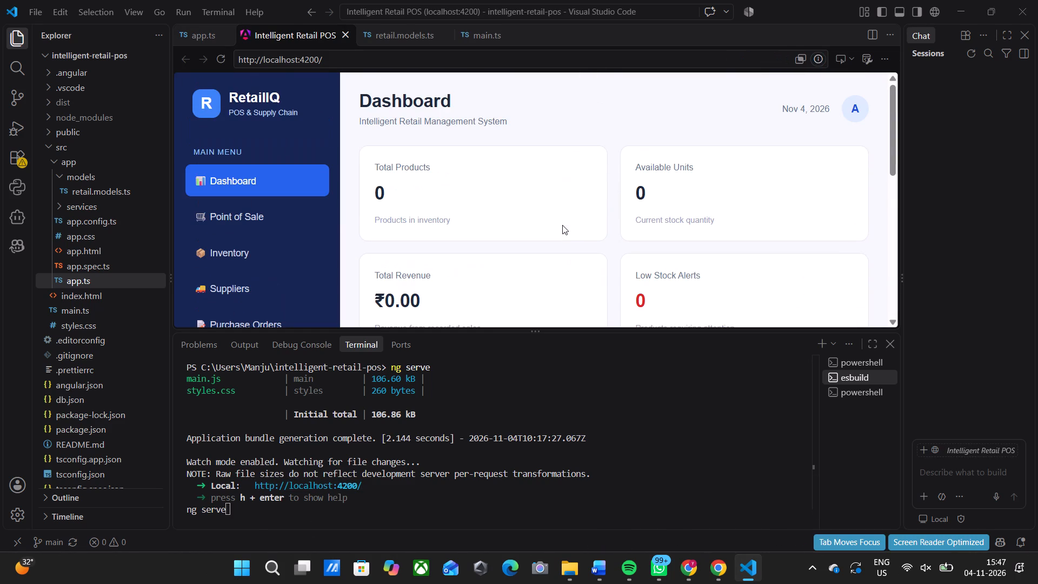
scroll(562, 225, up, 1)
click(278, 211)
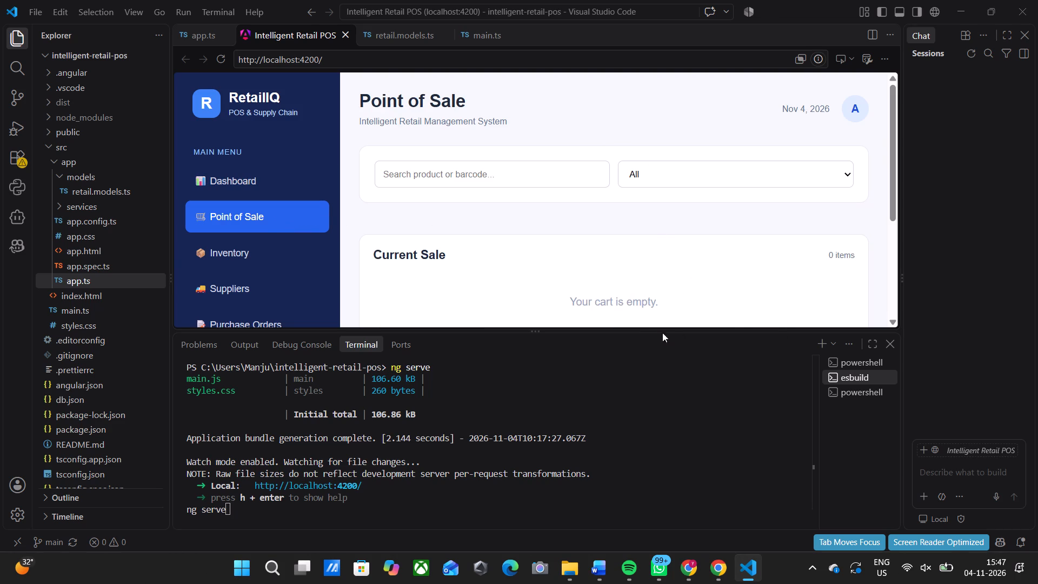
Hide the terminal panel so the app preview fills the editor area.
click(834, 347)
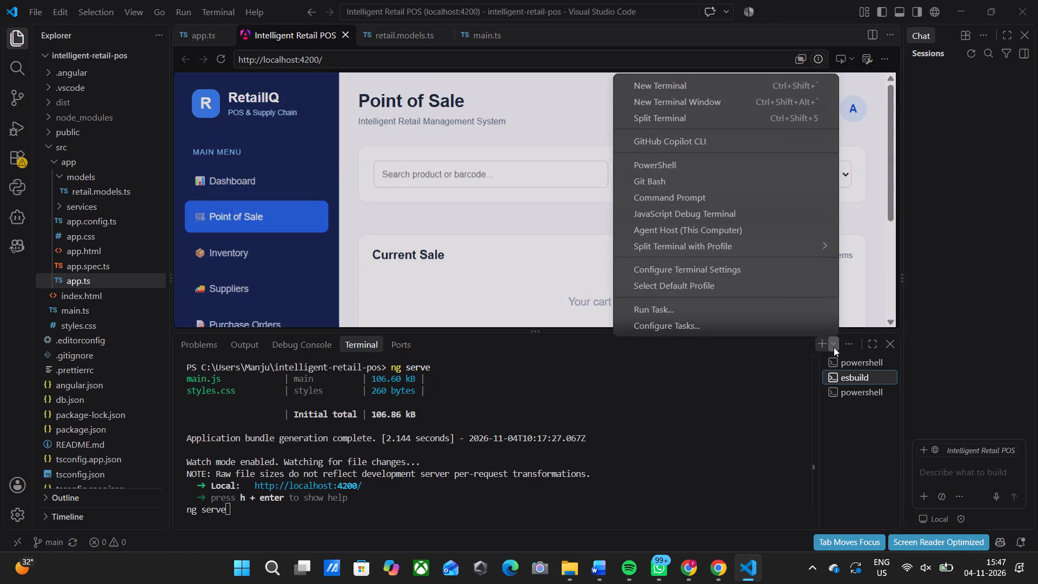
click(834, 347)
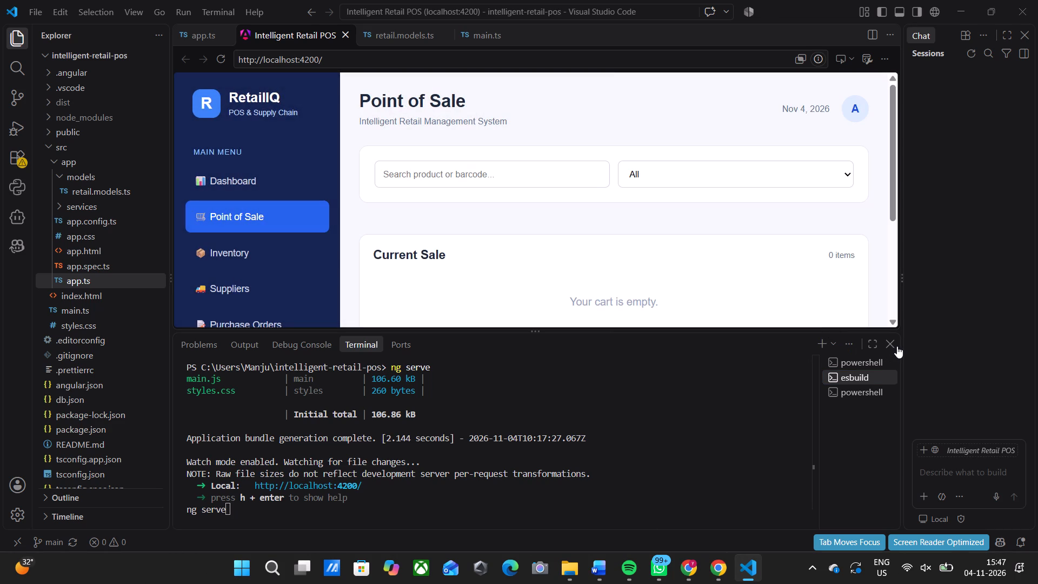
click(897, 346)
Review the app's Point of Sale, Dashboard, Purchase Orders and Suppliers pages.
scroll(641, 341, down, 1)
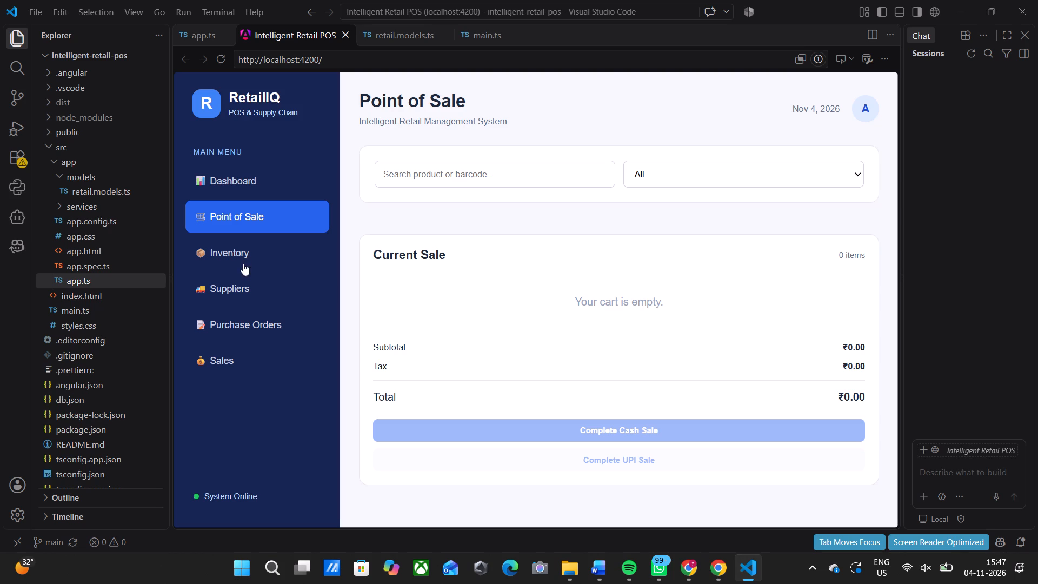
click(256, 178)
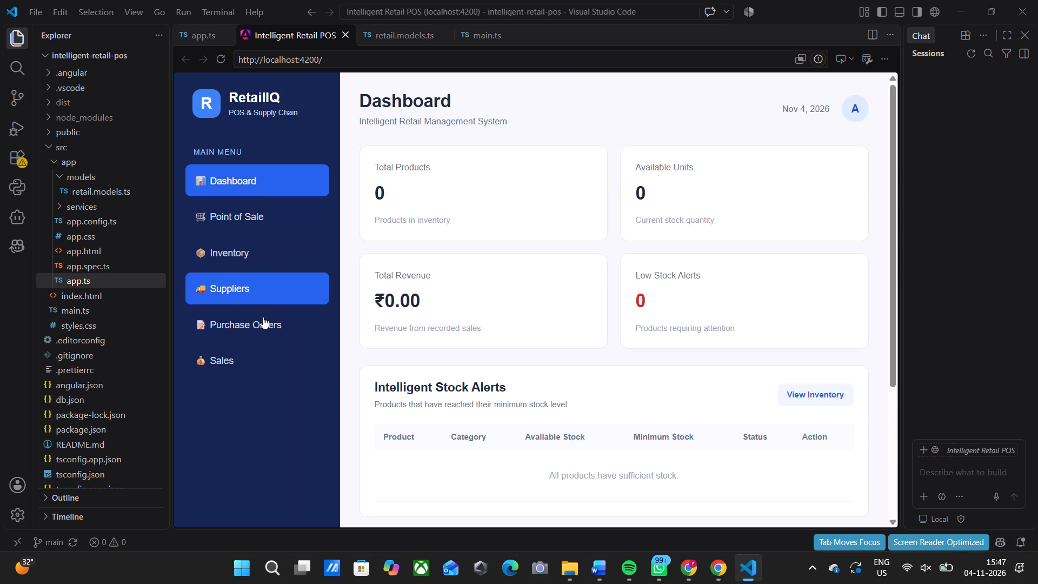
click(263, 317)
click(267, 297)
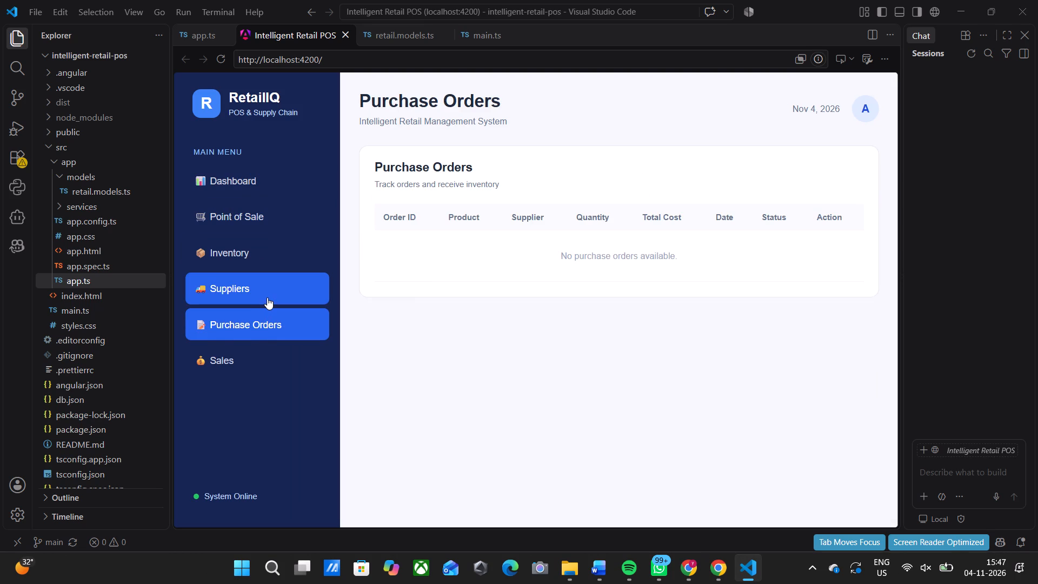
scroll(741, 234, up, 1)
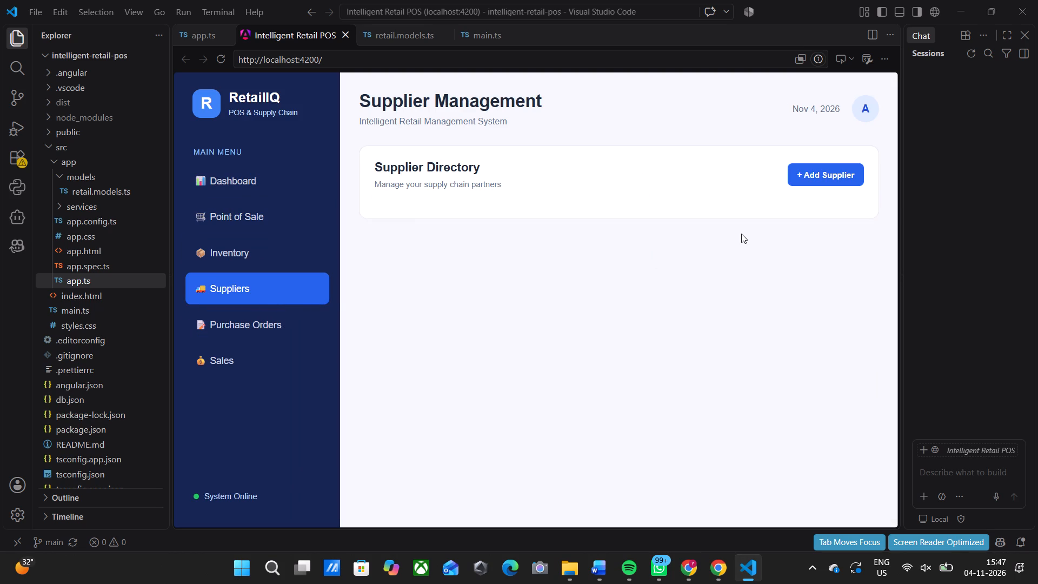
Open the Add Supplier form in the Supplier Directory and place the cursor in Supplier Name.
click(803, 171)
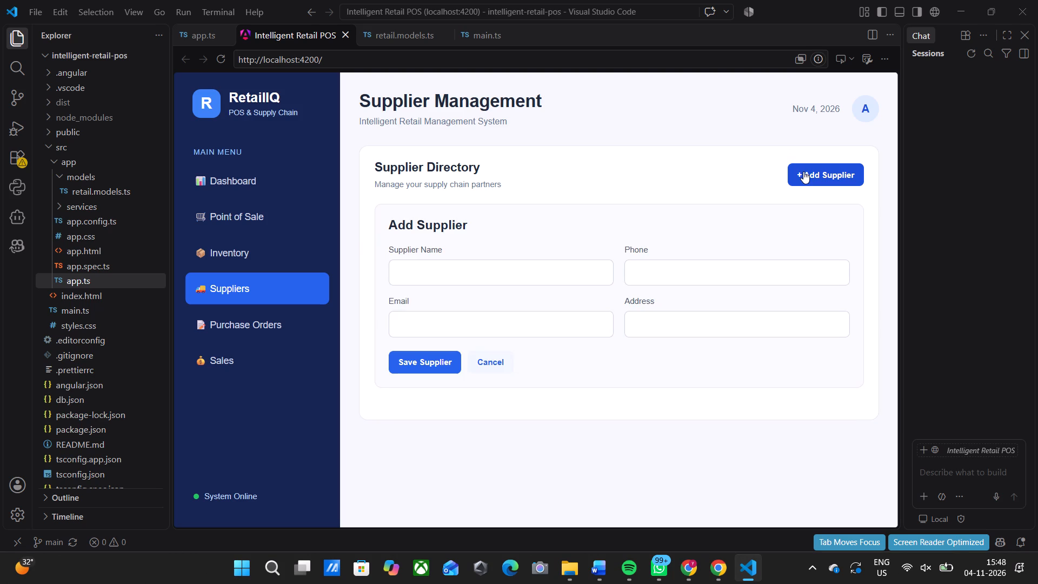
click(477, 270)
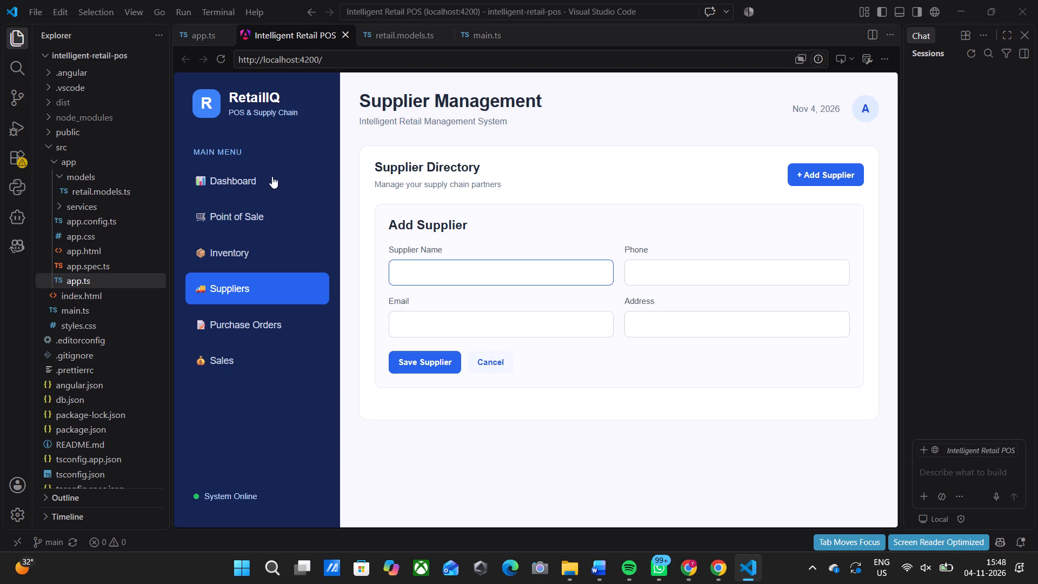
Review the app's Dashboard, go to the inventory from its stock alerts, and look over the Add New Product form and its Supplier choices.
click(272, 178)
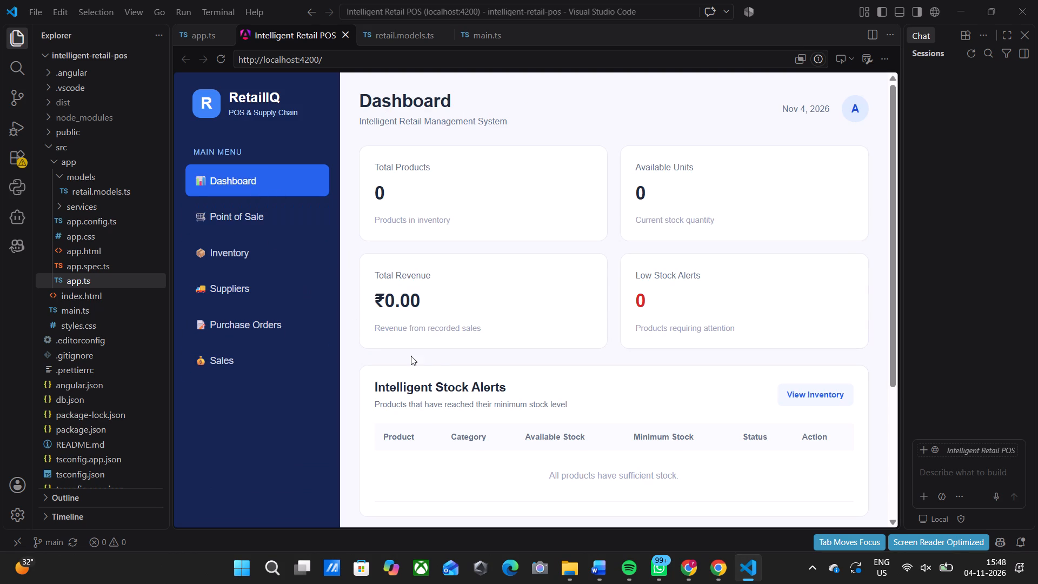
click(791, 388)
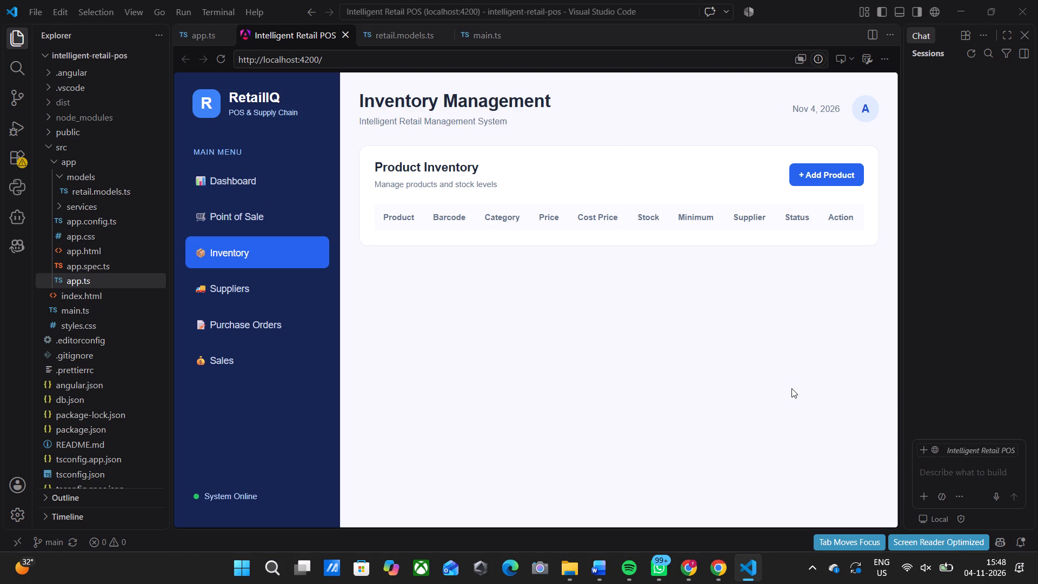
click(811, 178)
scroll(811, 178, down, 2)
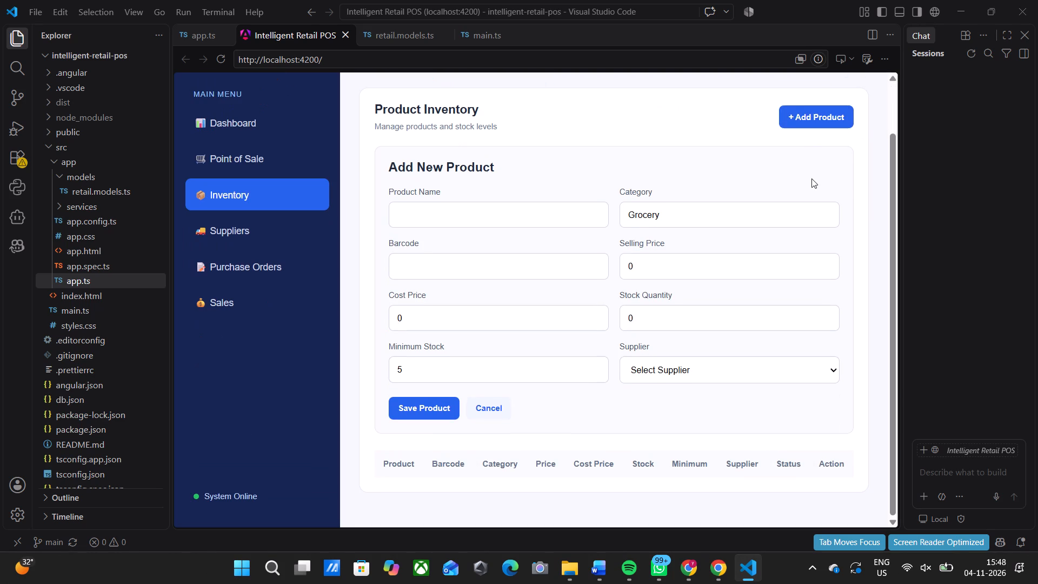
click(815, 365)
click(815, 365)
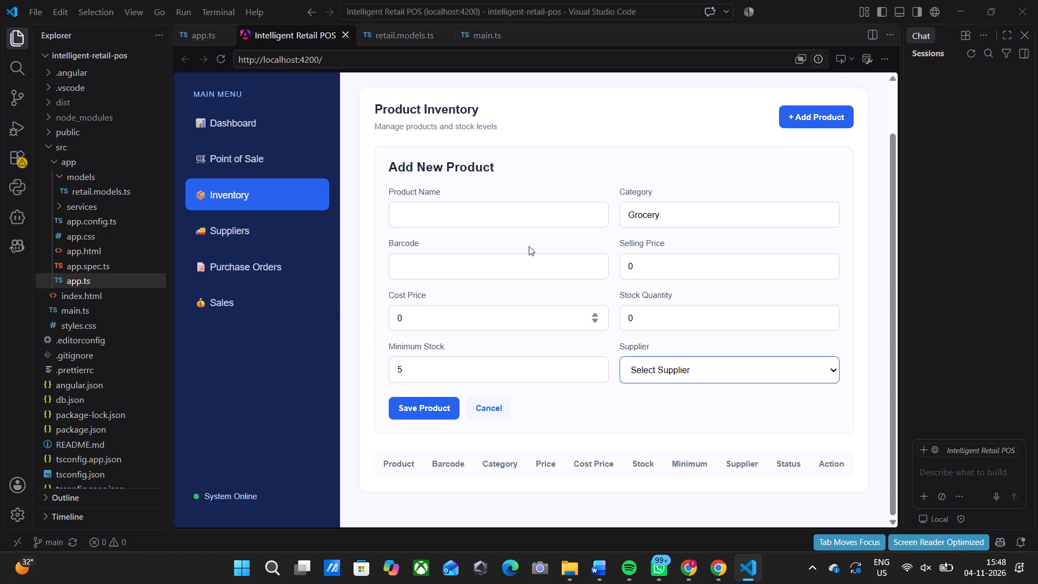
scroll(741, 224, down, 1)
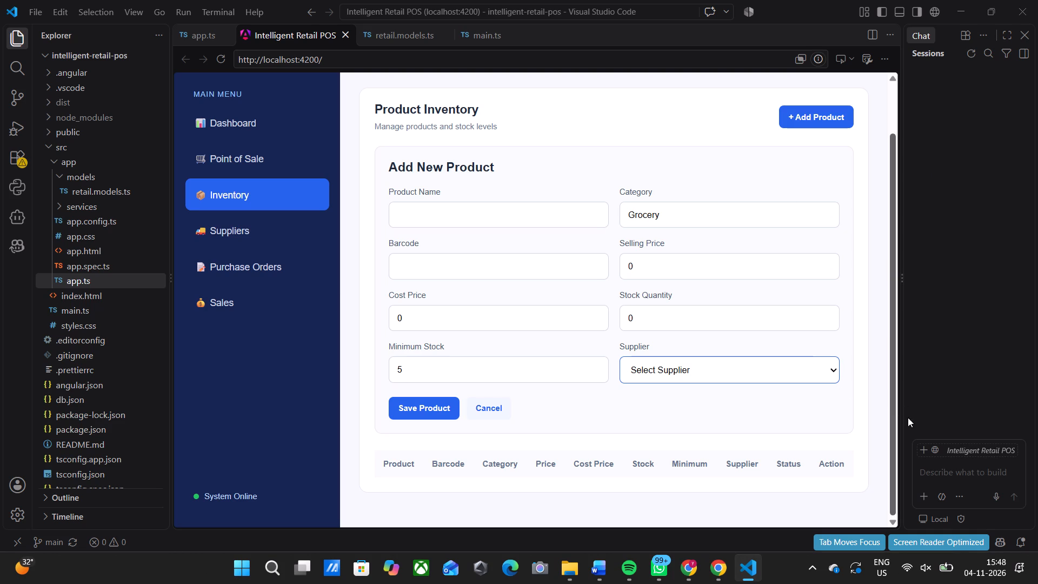
Close the Intelligent Retail POS app preview in the editor.
click(345, 34)
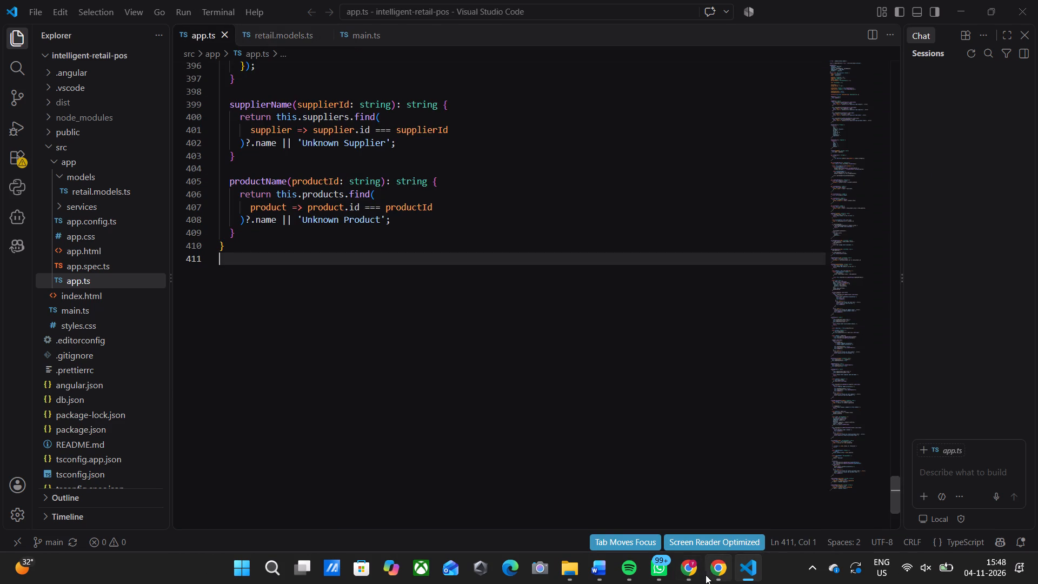
Switch to Chrome and look through the README and file list of the intelligent-retail-pos GitHub repository.
click(699, 573)
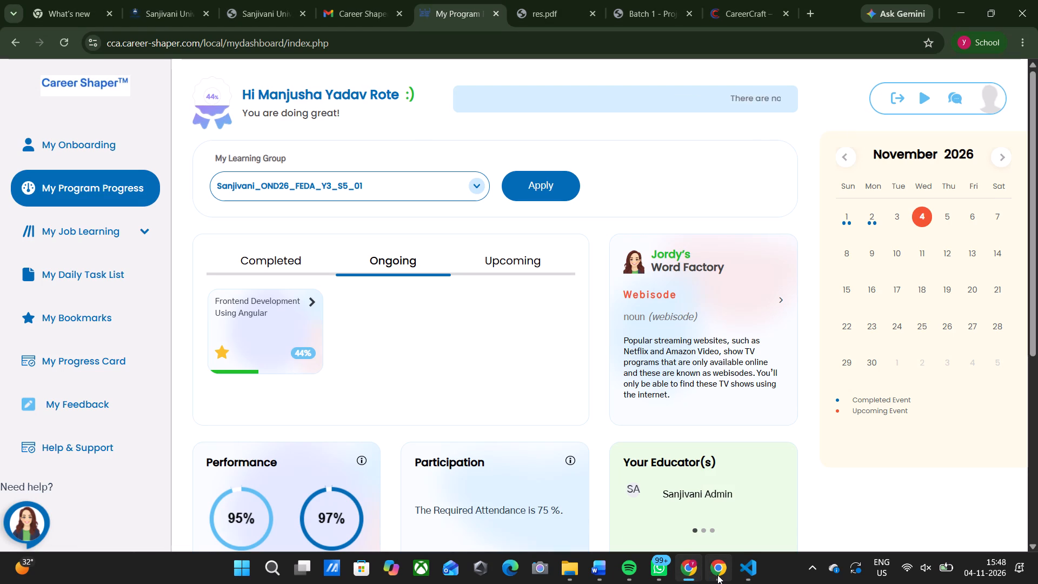
click(717, 575)
scroll(687, 434, down, 5)
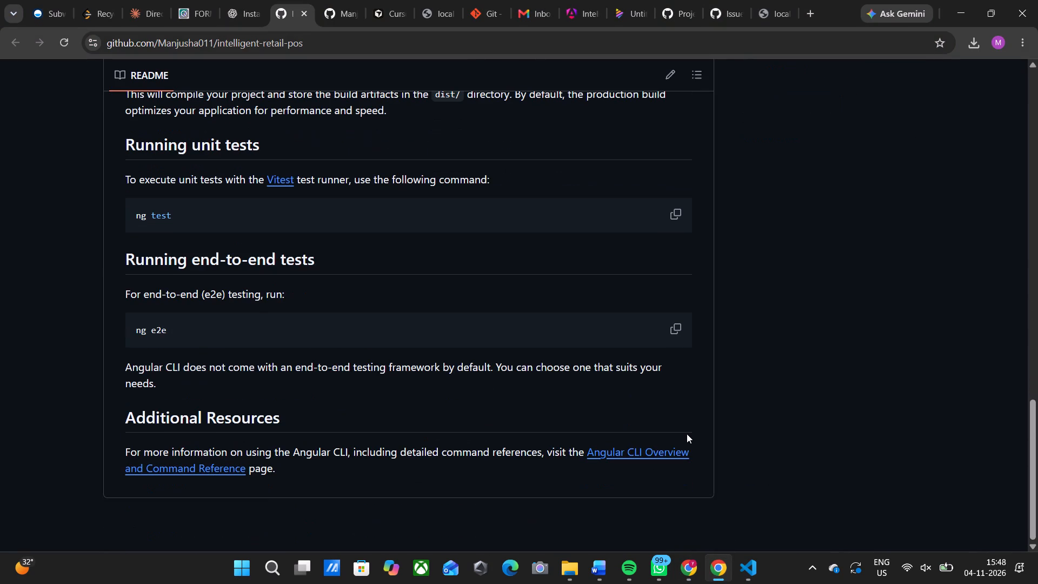
scroll(687, 434, down, 1)
scroll(687, 434, up, 8)
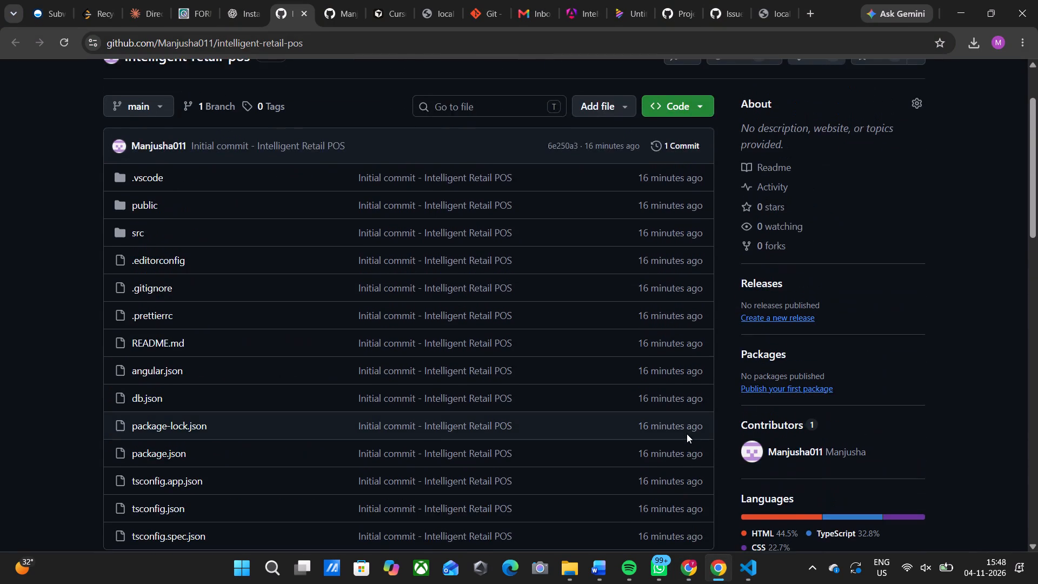
Copy the GitHub Repository write-up from the ChatGPT conversation and paste it after the Conclusion at the end of the Word report.
click(240, 14)
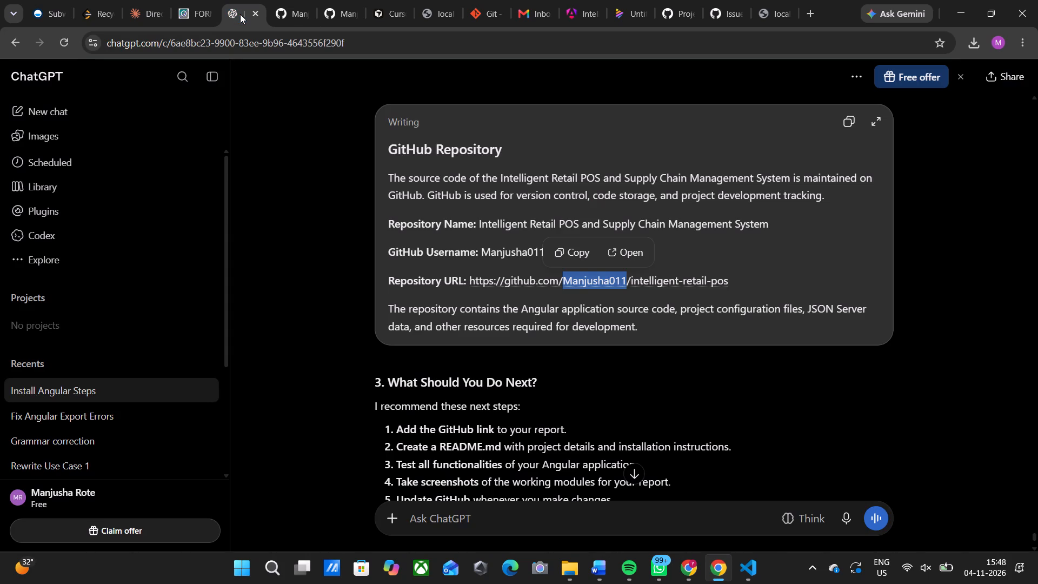
click(696, 260)
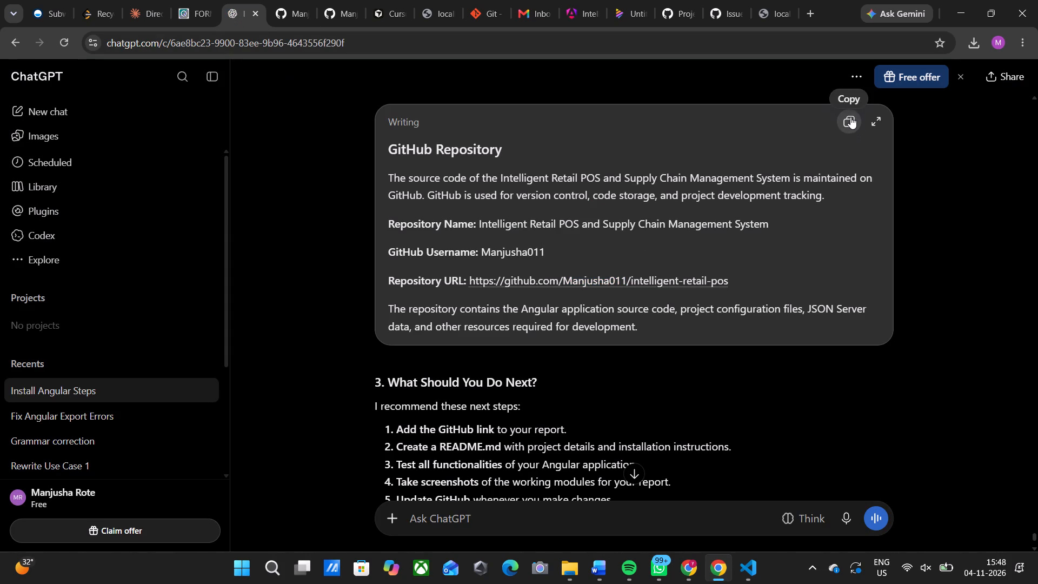
click(850, 117)
scroll(850, 117, down, 5)
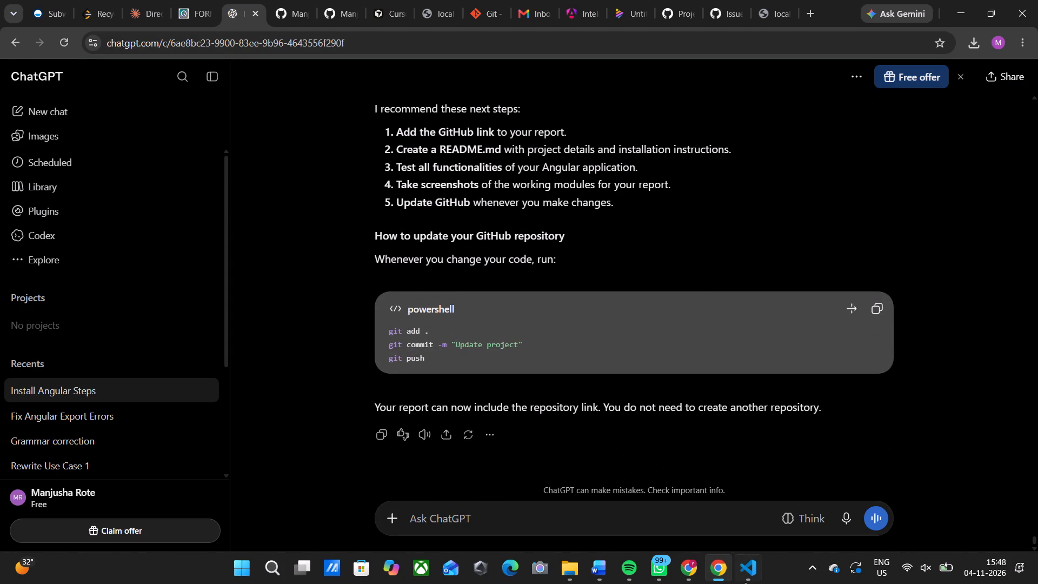
click(598, 559)
click(410, 395)
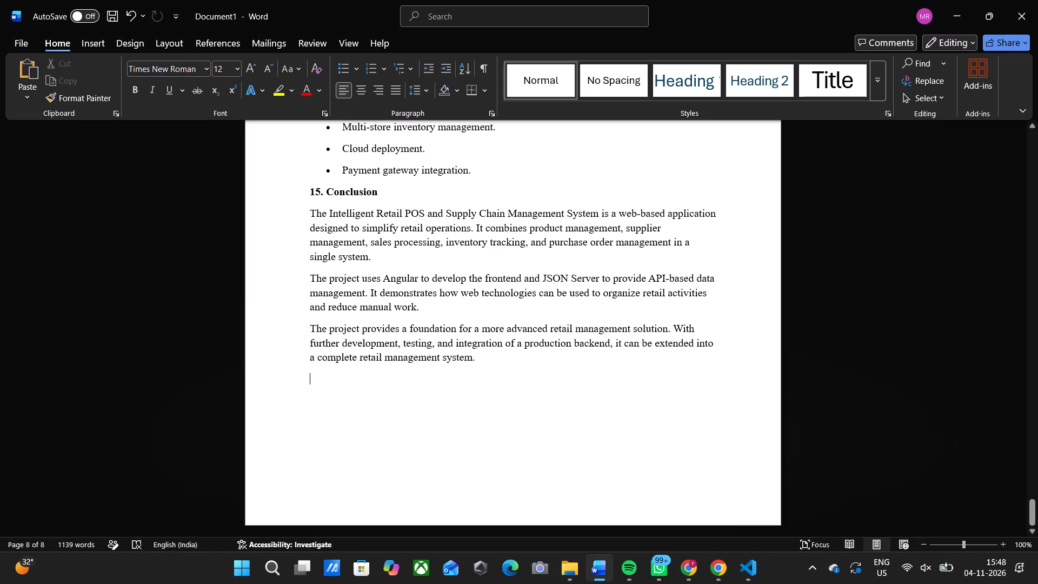
key(ctrl+v)
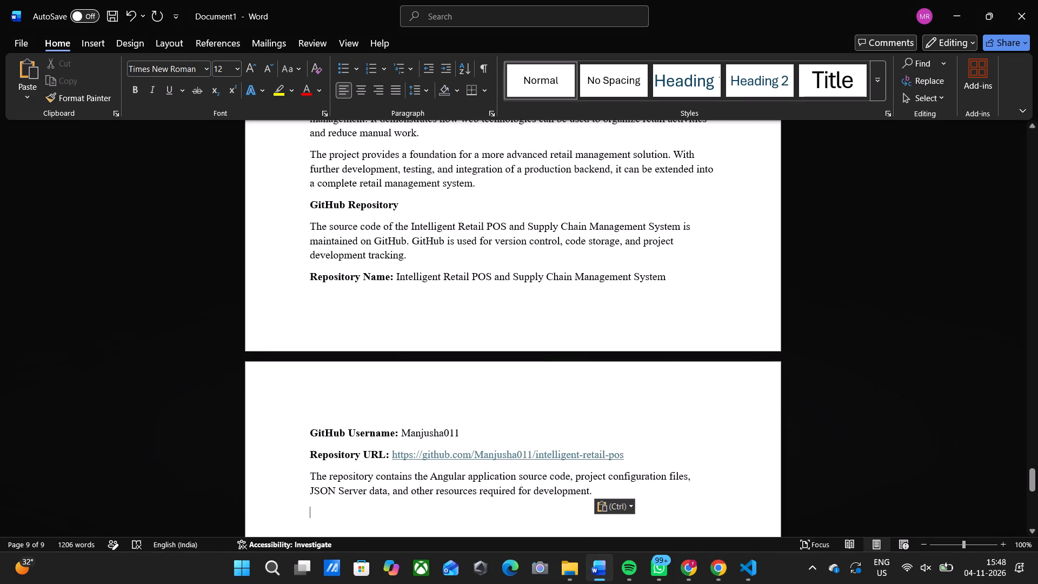
Insert four blank lines before the GitHub Repository heading to move the section onto a new page, and check the layout.
scroll(410, 395, up, 1)
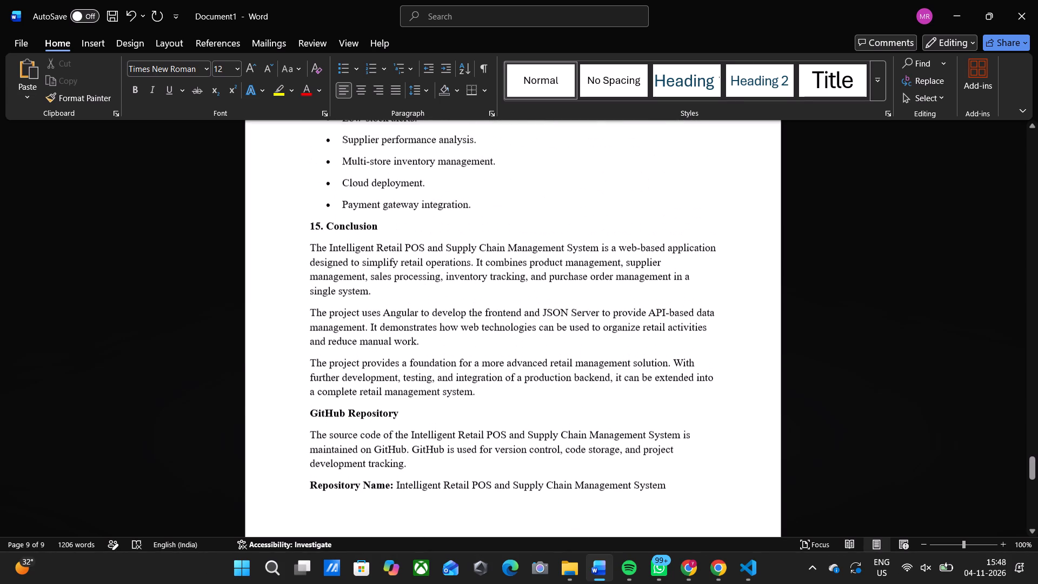
click(307, 419)
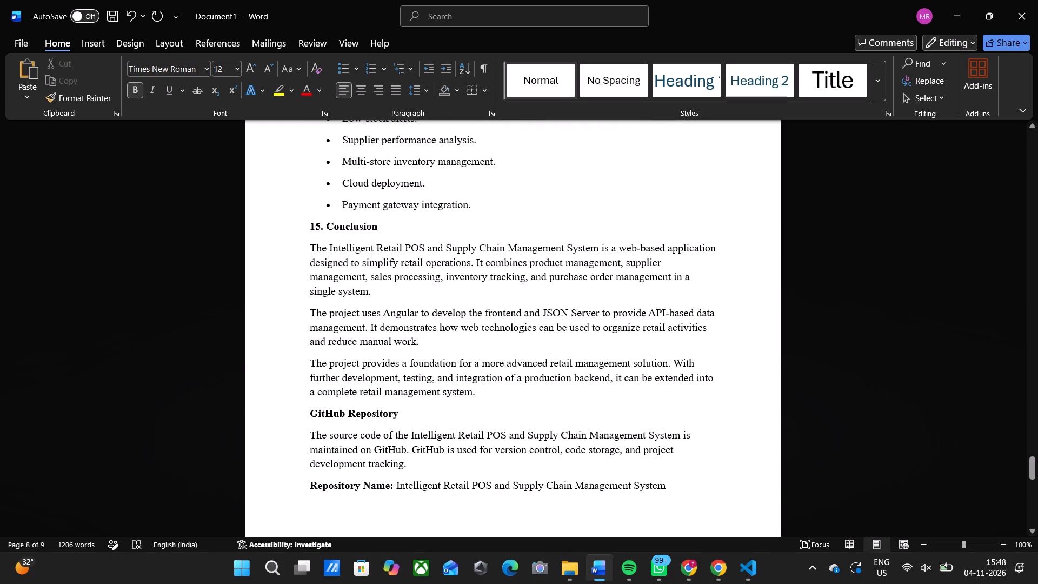
key(Return)
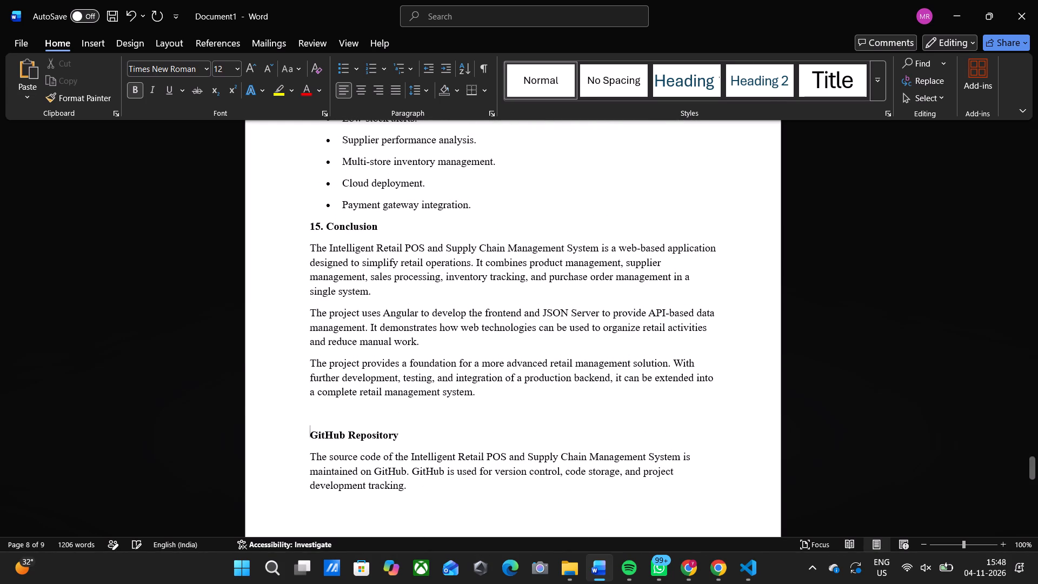
key(Return)
key(Return)
key(Return)
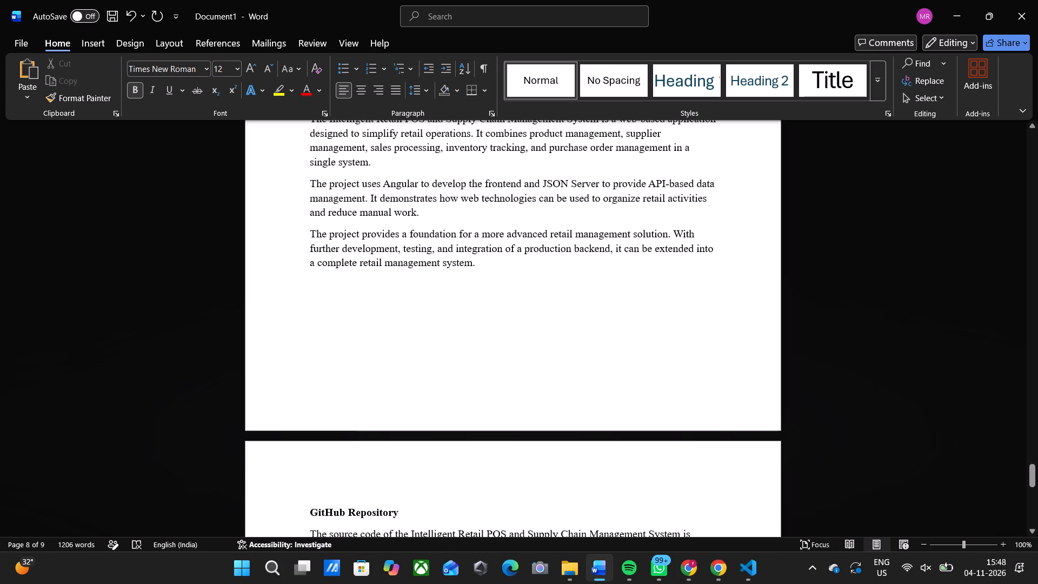
scroll(307, 419, down, 2)
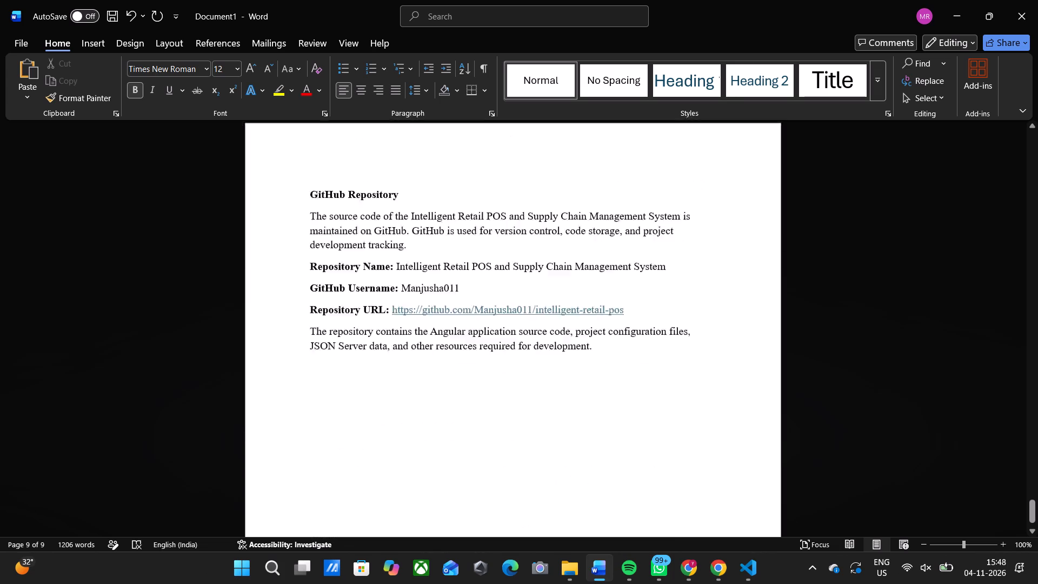
scroll(307, 419, down, 2)
scroll(307, 419, up, 2)
scroll(307, 419, down, 1)
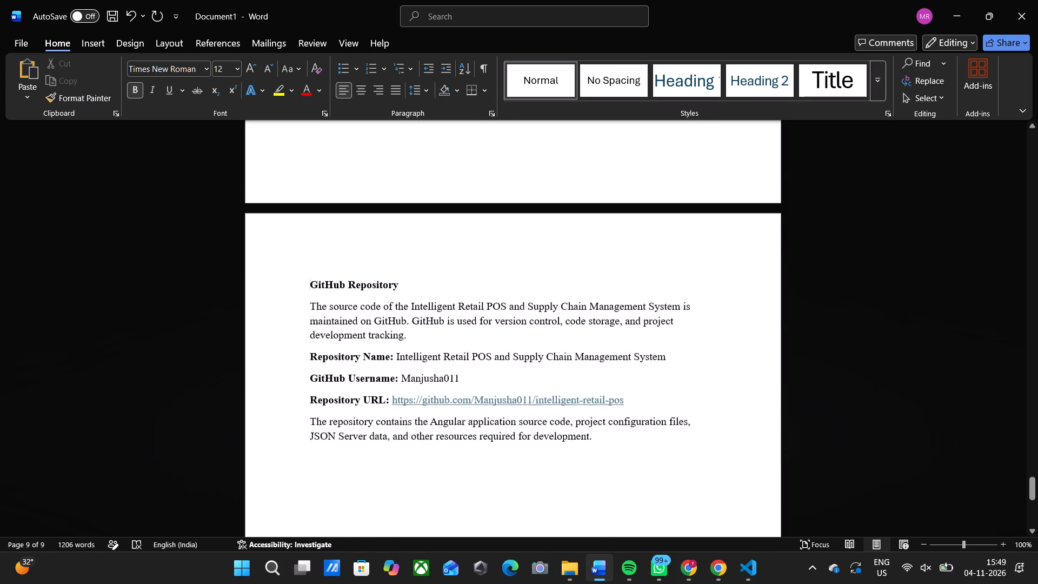
scroll(307, 419, down, 3)
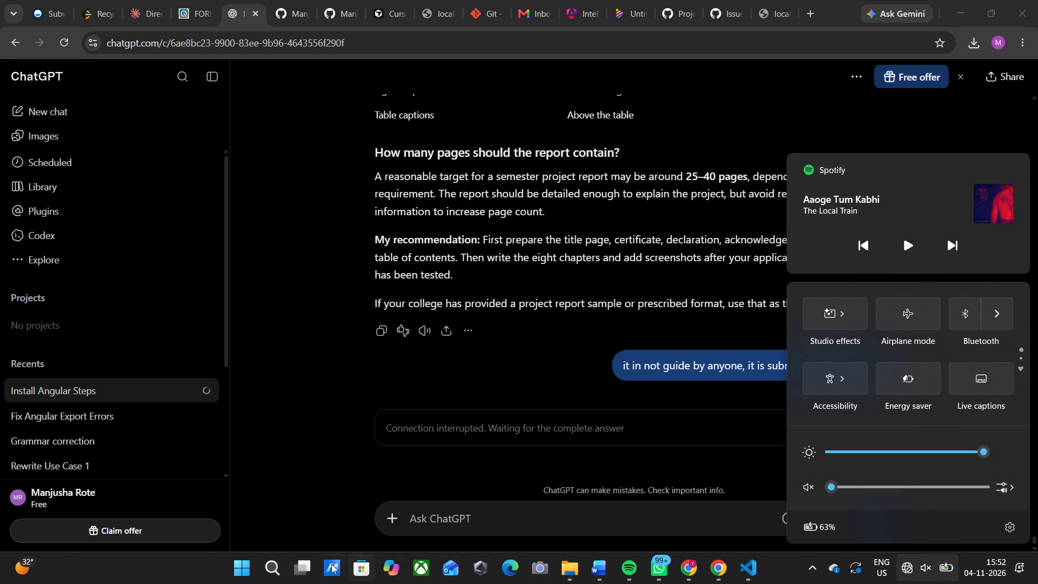
Scan for hardware changes in Device Manager to bring back the Wi-Fi adapter, closing the Devices and Printers window.
click(225, 562)
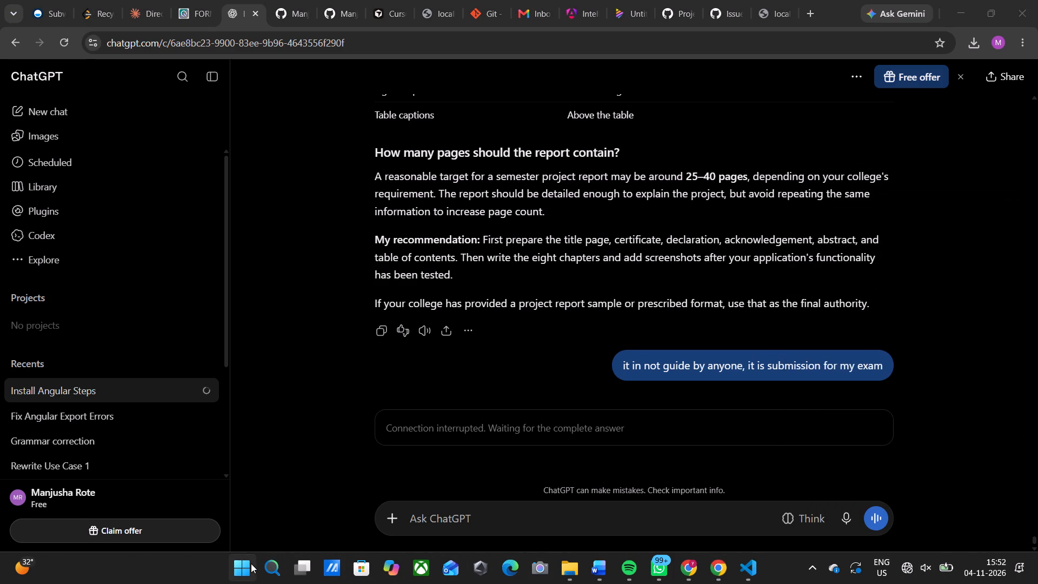
right_click(251, 563)
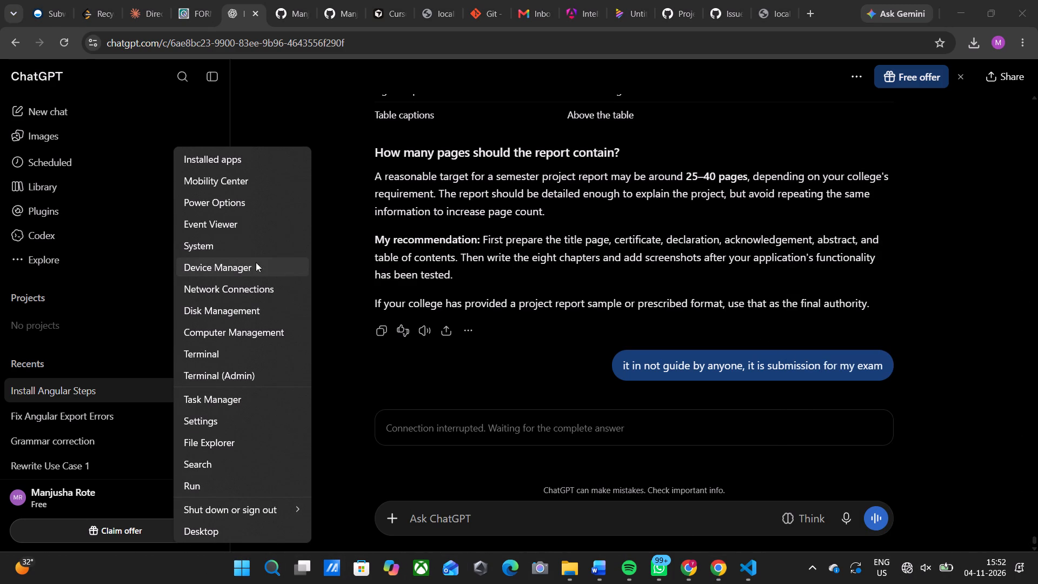
click(254, 273)
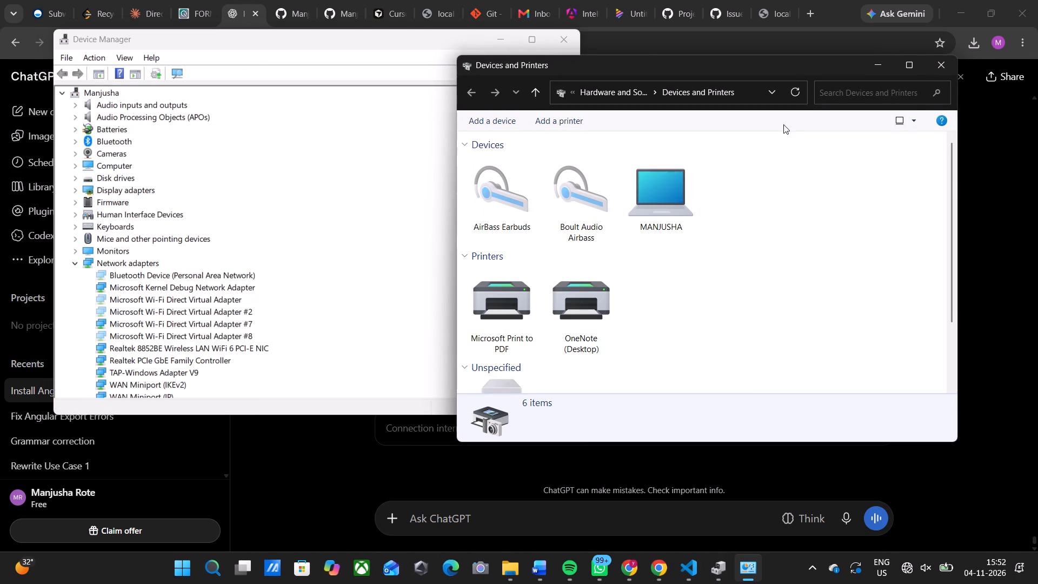
click(940, 70)
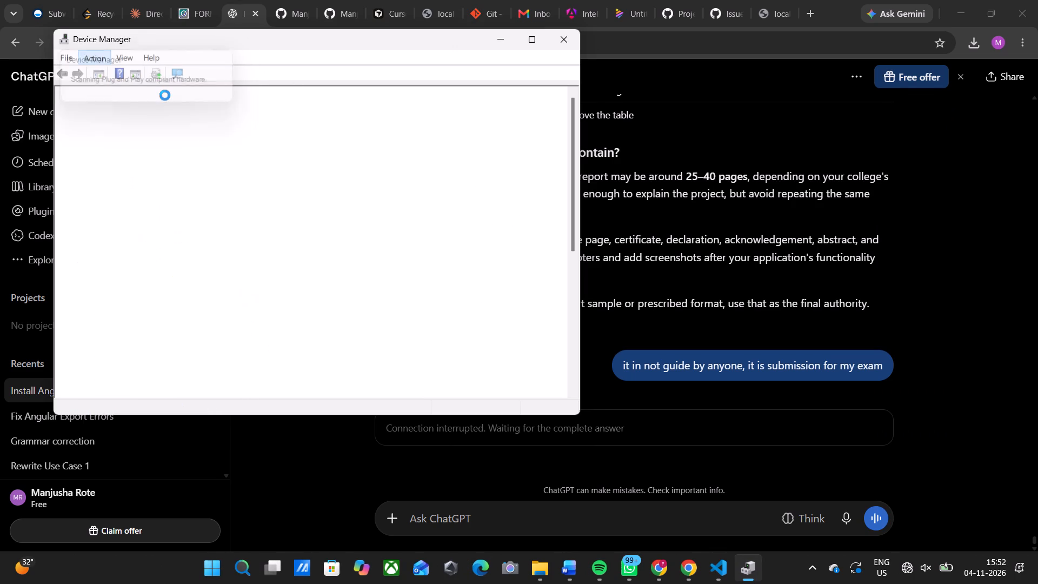
Connect to the secured OnePlus Nord CE 3 Wi-Fi network without automatic connection, selecting it again for another attempt.
click(920, 568)
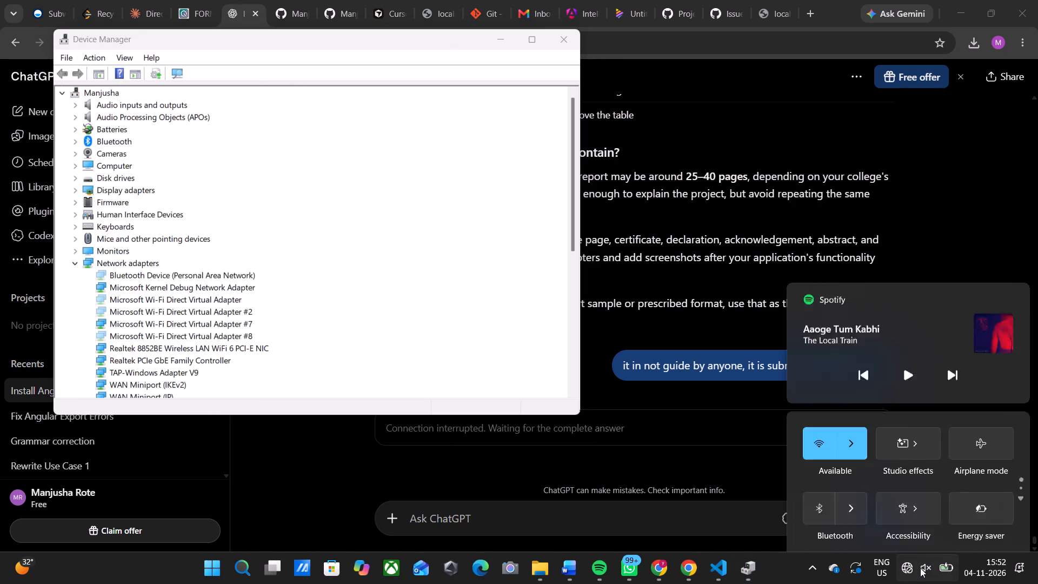
click(851, 322)
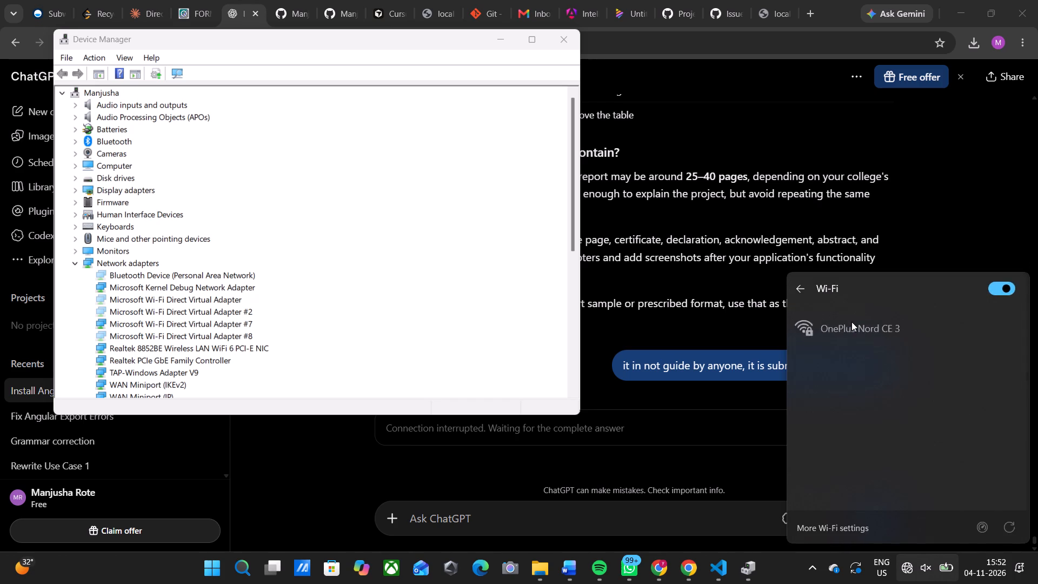
click(868, 322)
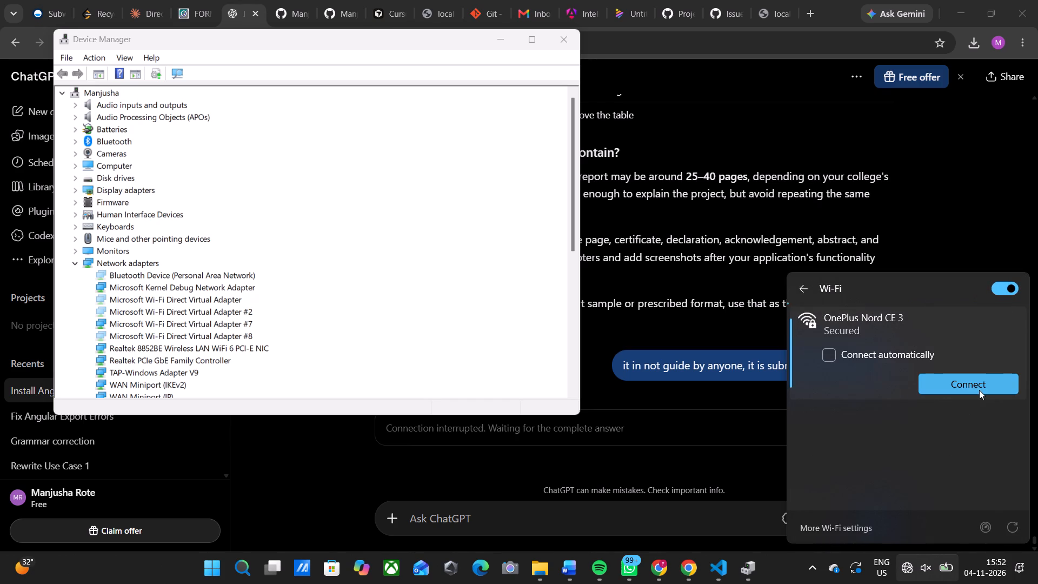
double_click(979, 390)
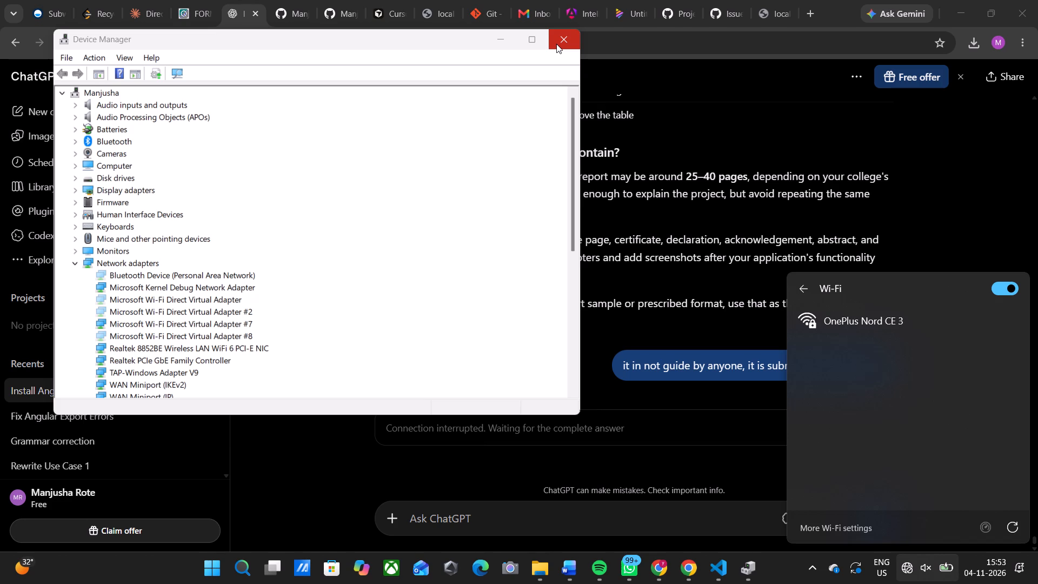
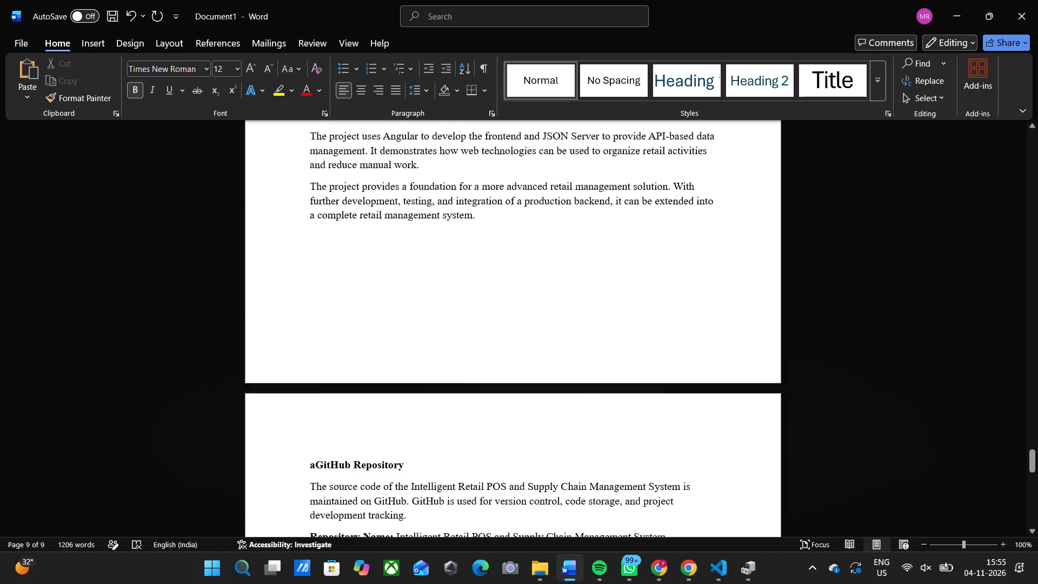
scroll(582, 421, up, 9)
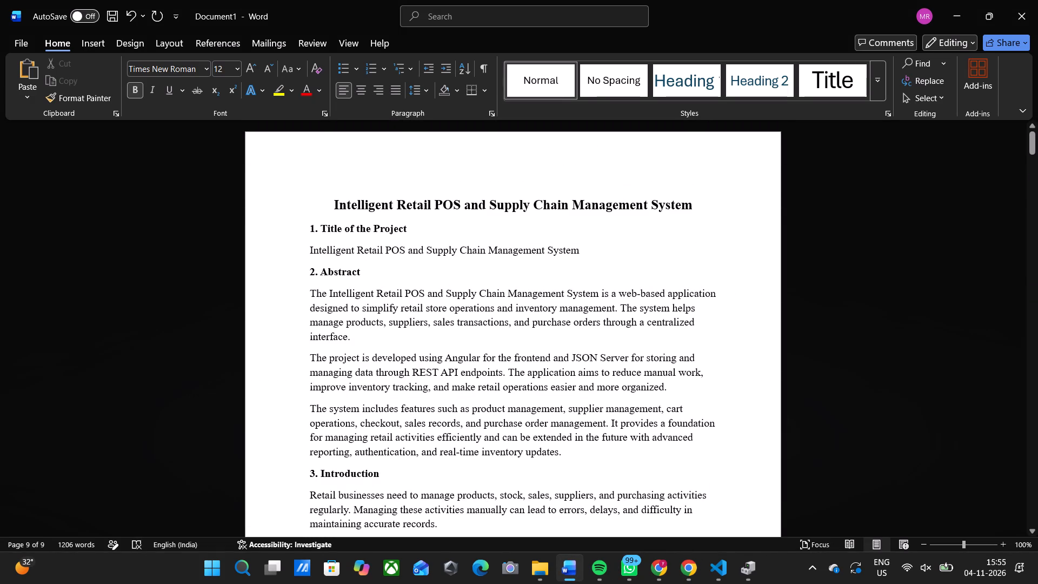
drag(331, 204, 724, 185)
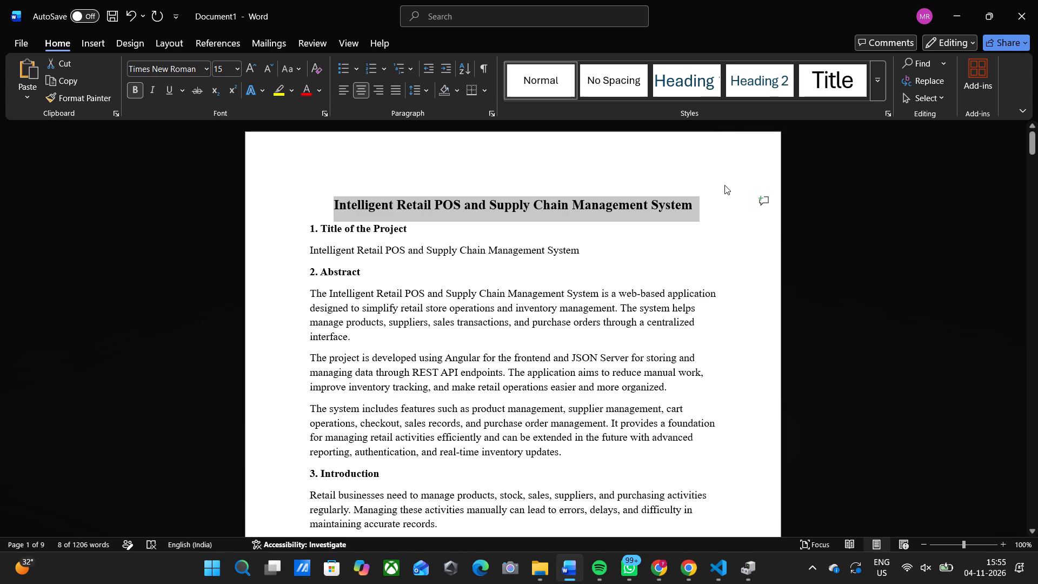
key(ctrl+v)
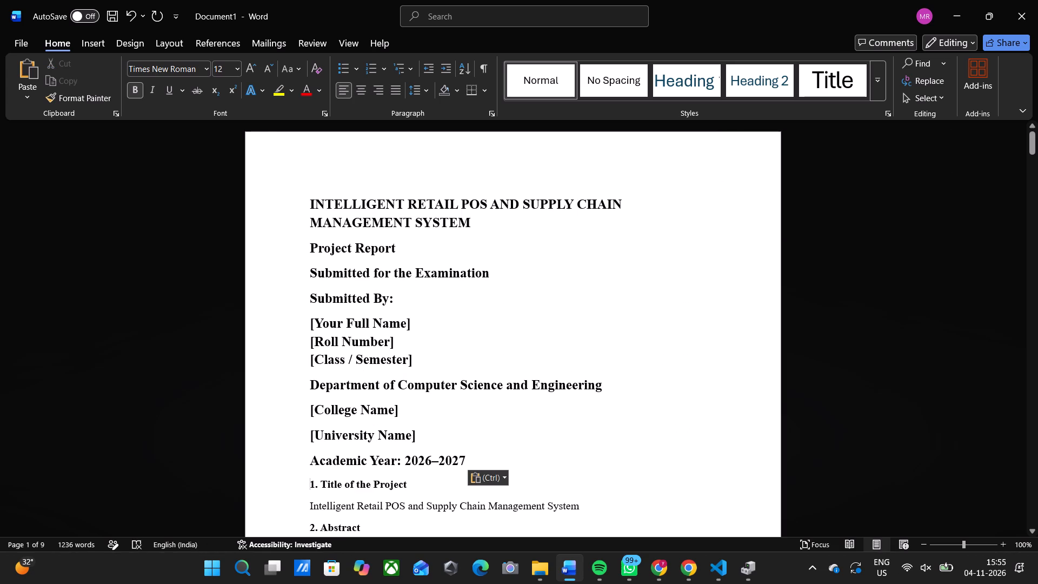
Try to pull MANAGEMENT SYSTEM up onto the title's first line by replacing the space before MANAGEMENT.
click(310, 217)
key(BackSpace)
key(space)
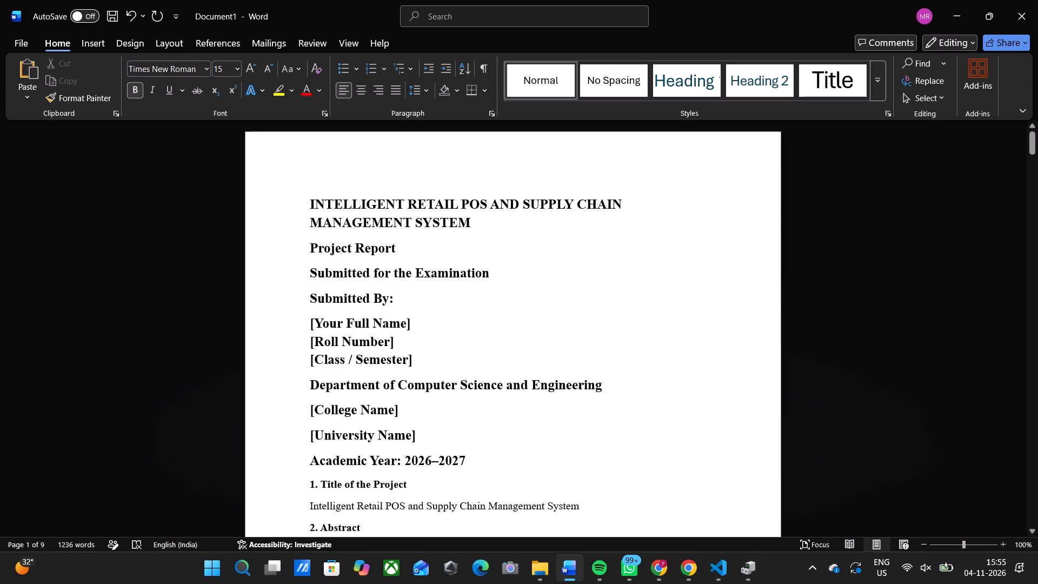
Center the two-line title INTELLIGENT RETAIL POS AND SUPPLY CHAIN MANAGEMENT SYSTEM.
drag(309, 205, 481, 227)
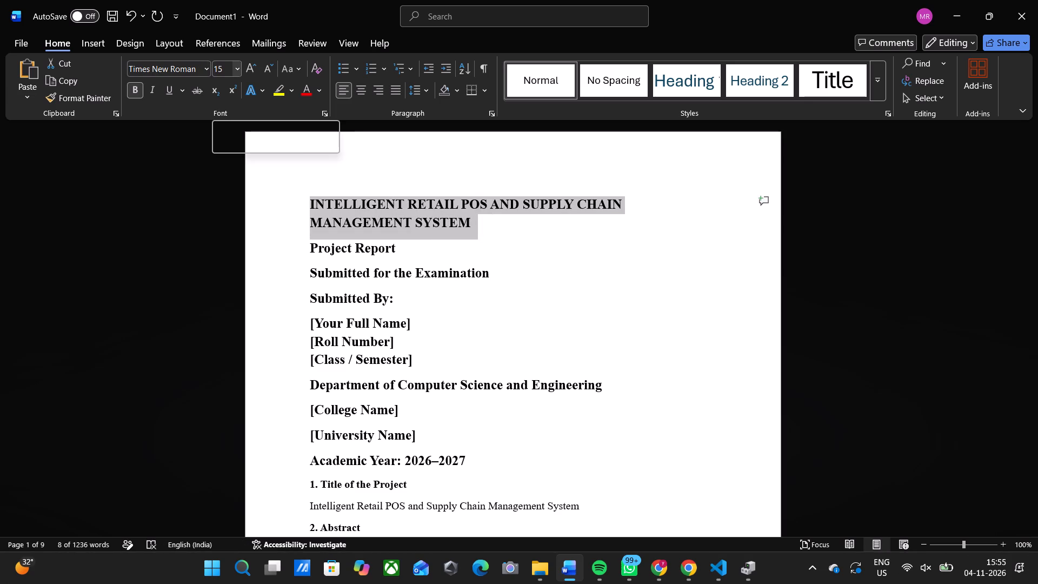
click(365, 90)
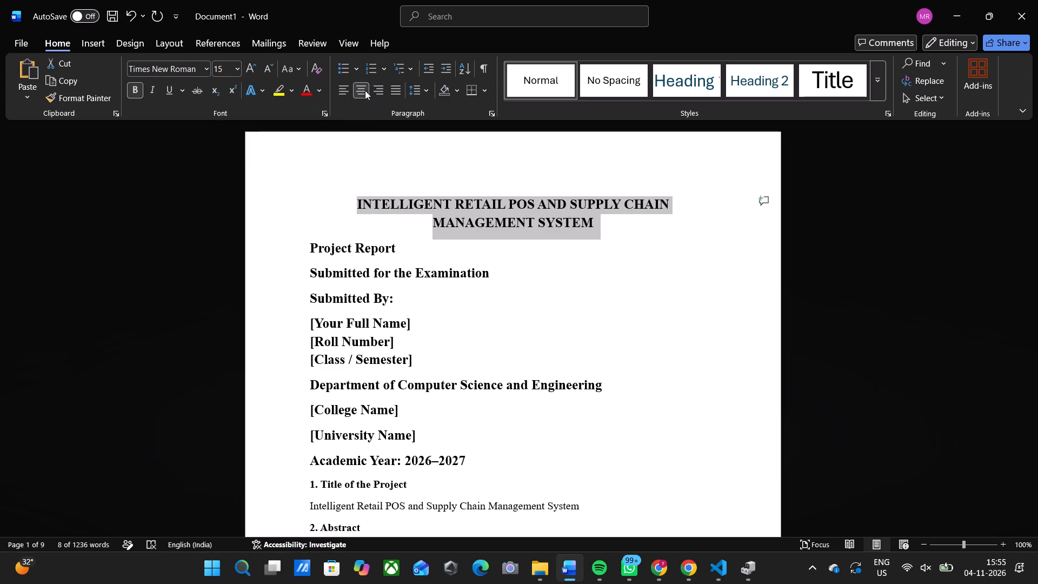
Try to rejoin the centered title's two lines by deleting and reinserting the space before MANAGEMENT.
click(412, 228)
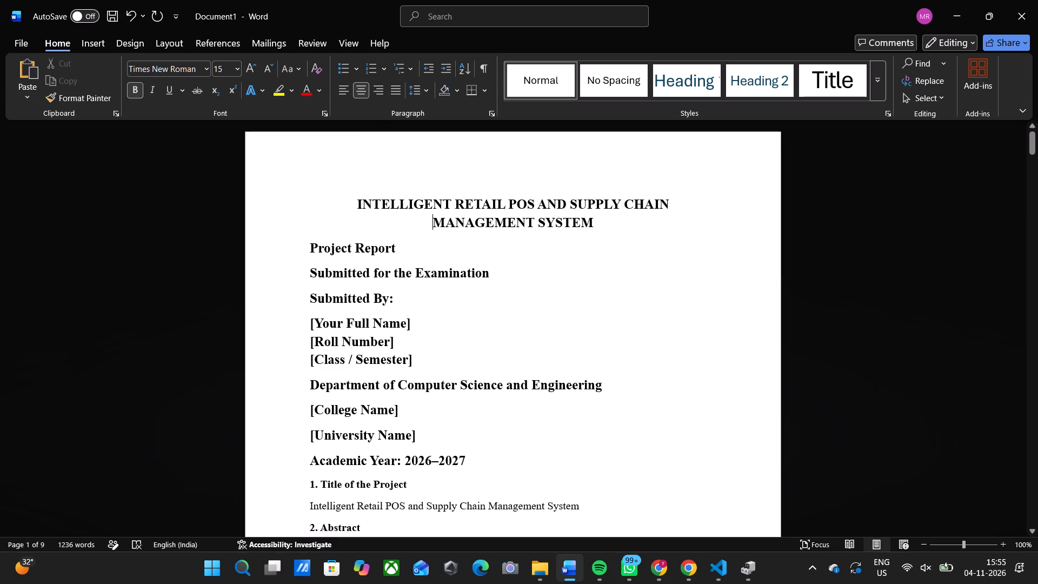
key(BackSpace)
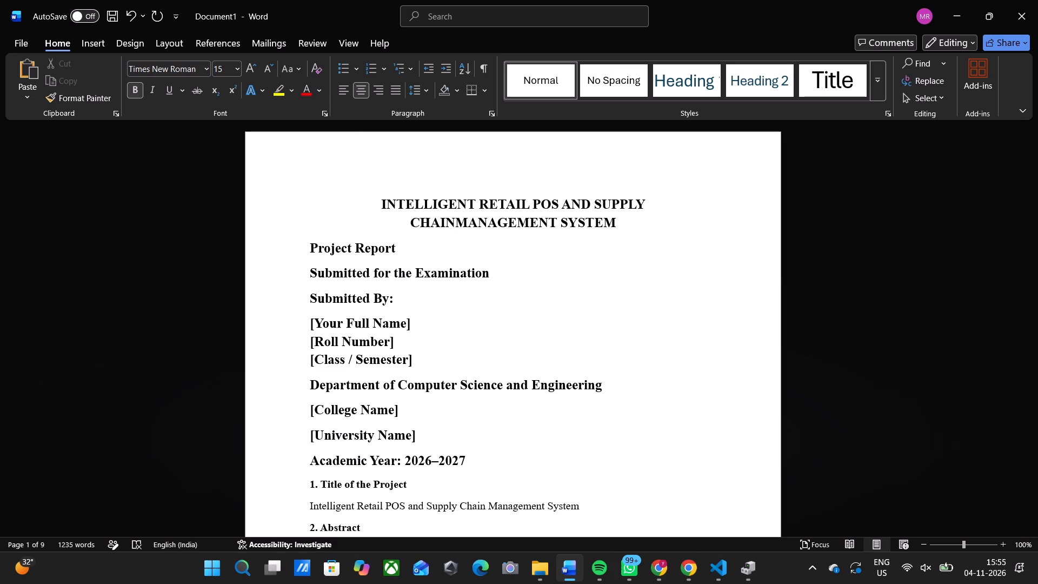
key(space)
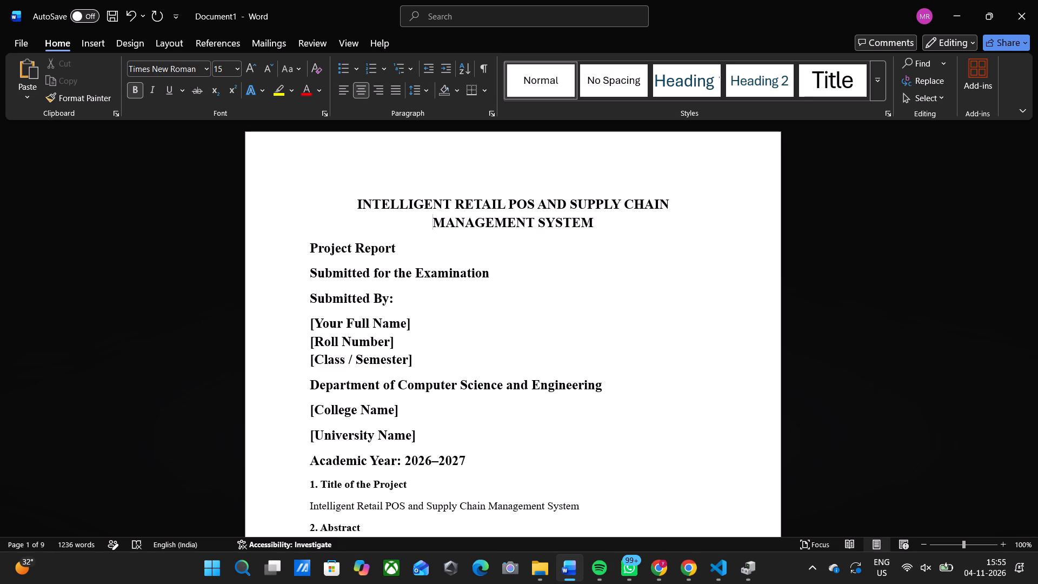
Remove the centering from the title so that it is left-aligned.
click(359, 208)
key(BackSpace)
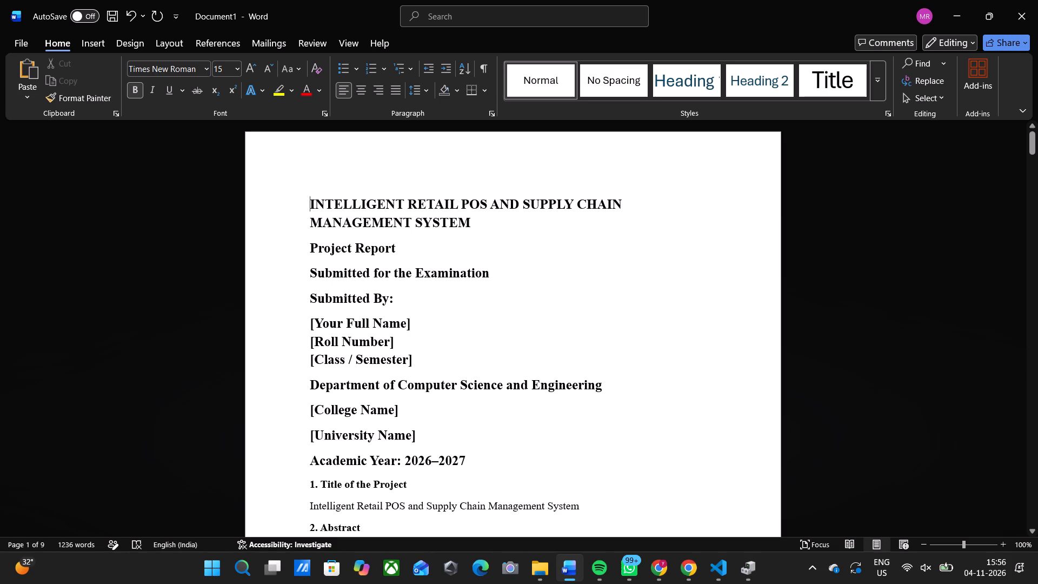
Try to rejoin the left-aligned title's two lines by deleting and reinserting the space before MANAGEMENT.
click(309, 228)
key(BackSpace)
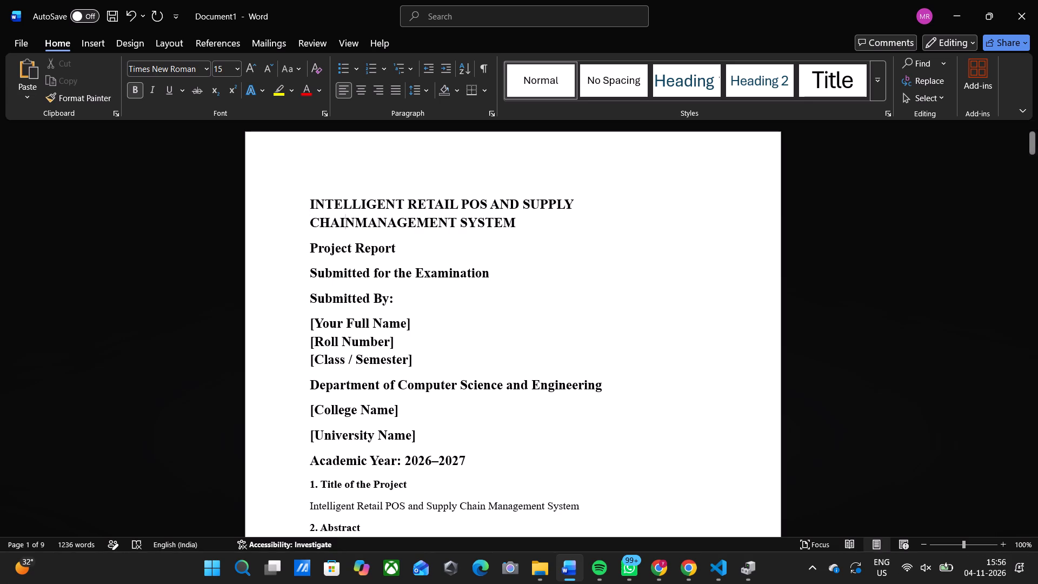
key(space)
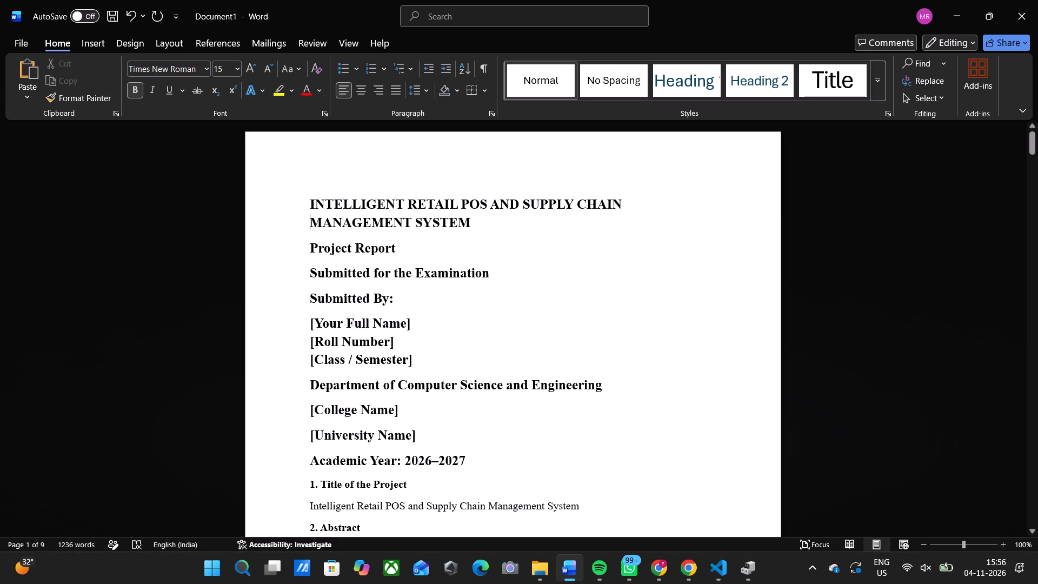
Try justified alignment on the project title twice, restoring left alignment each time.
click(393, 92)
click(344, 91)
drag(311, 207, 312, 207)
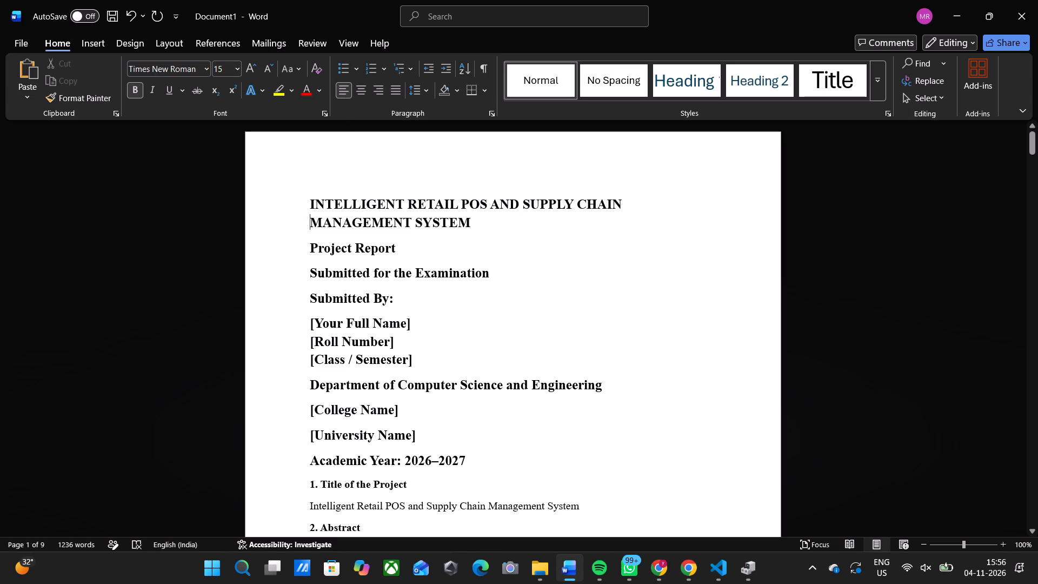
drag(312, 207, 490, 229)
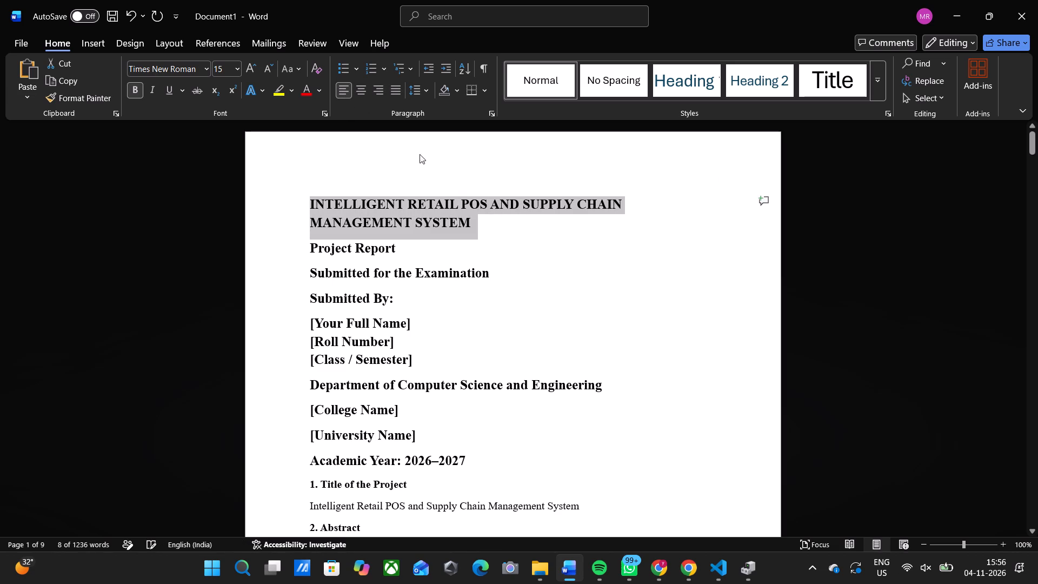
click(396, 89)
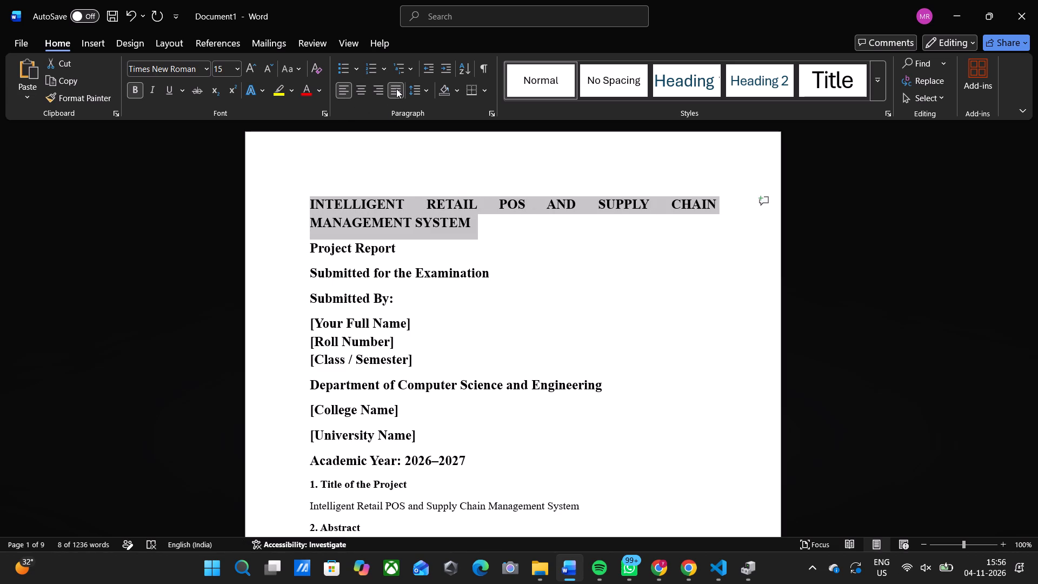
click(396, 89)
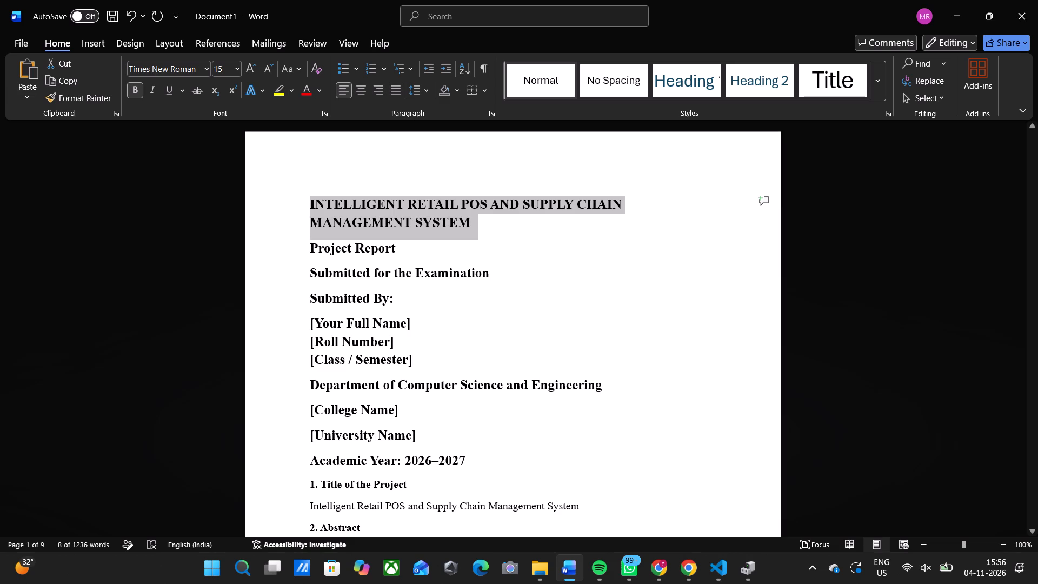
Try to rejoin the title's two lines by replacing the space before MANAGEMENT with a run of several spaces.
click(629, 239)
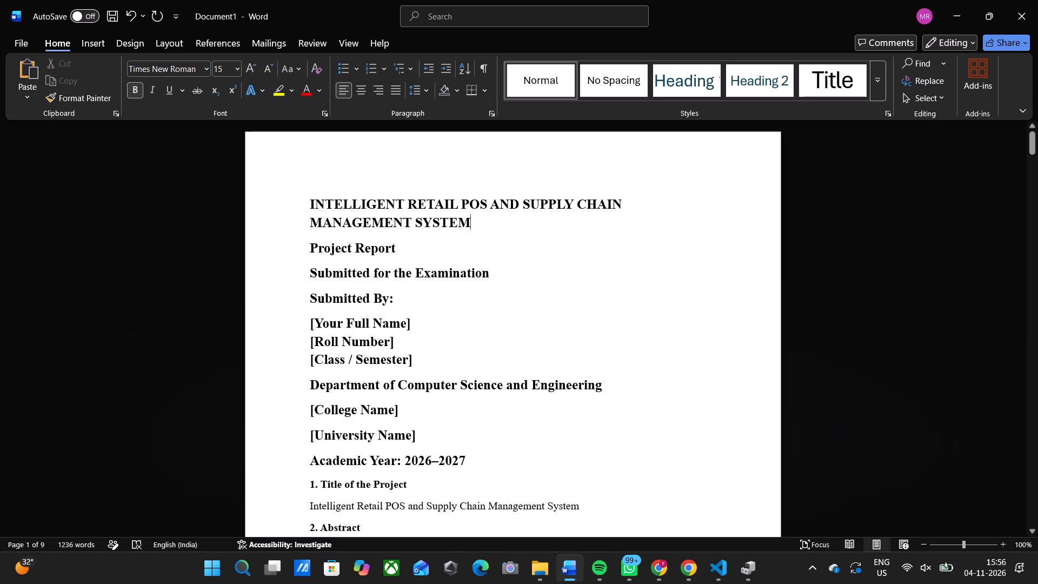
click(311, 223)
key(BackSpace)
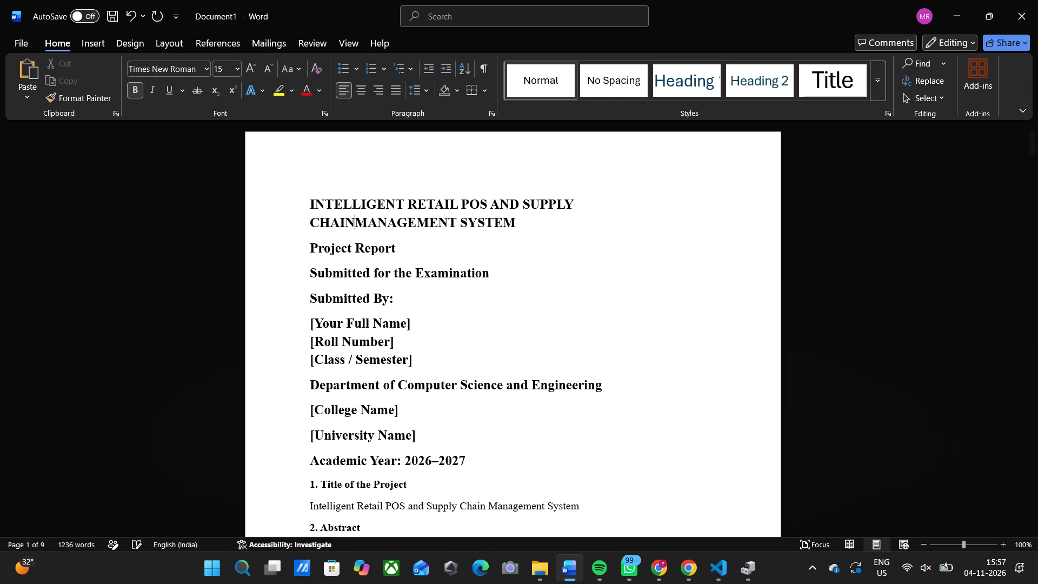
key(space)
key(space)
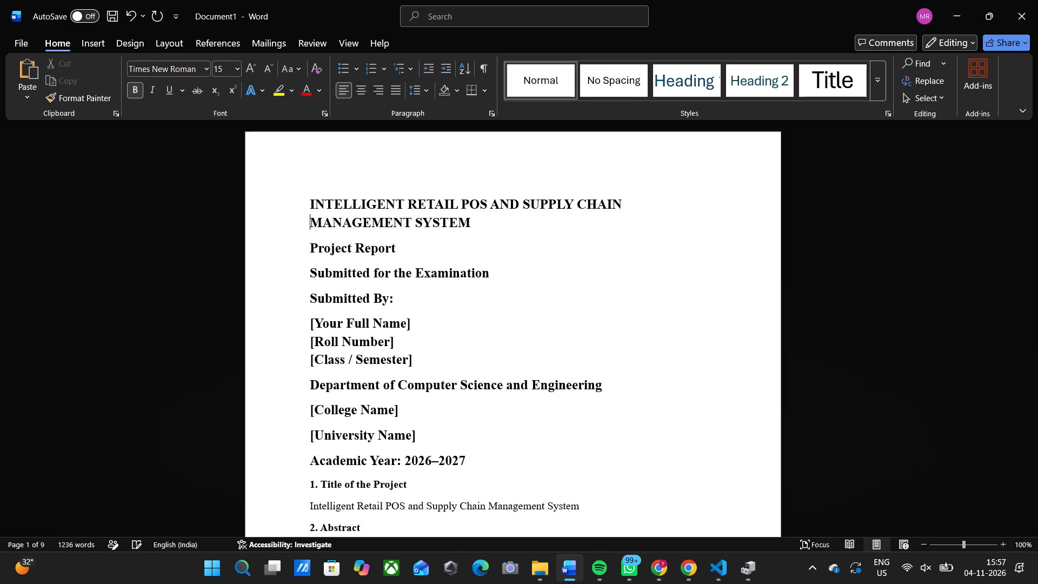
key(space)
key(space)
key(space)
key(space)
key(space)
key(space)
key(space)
Delete the two-line project title and insert a blank line above Project Report for retyping it.
drag(305, 203, 484, 219)
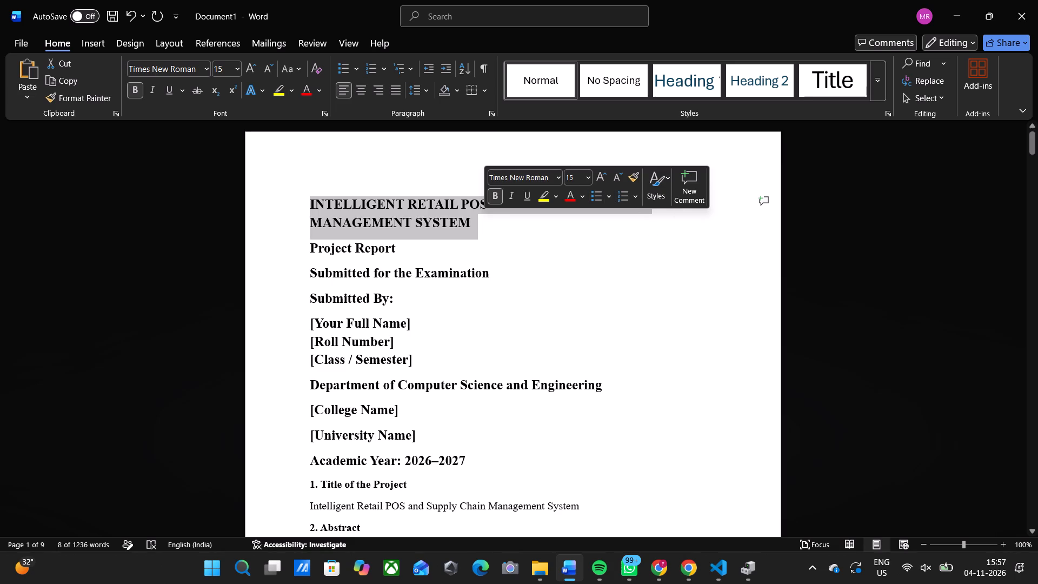
key(BackSpace)
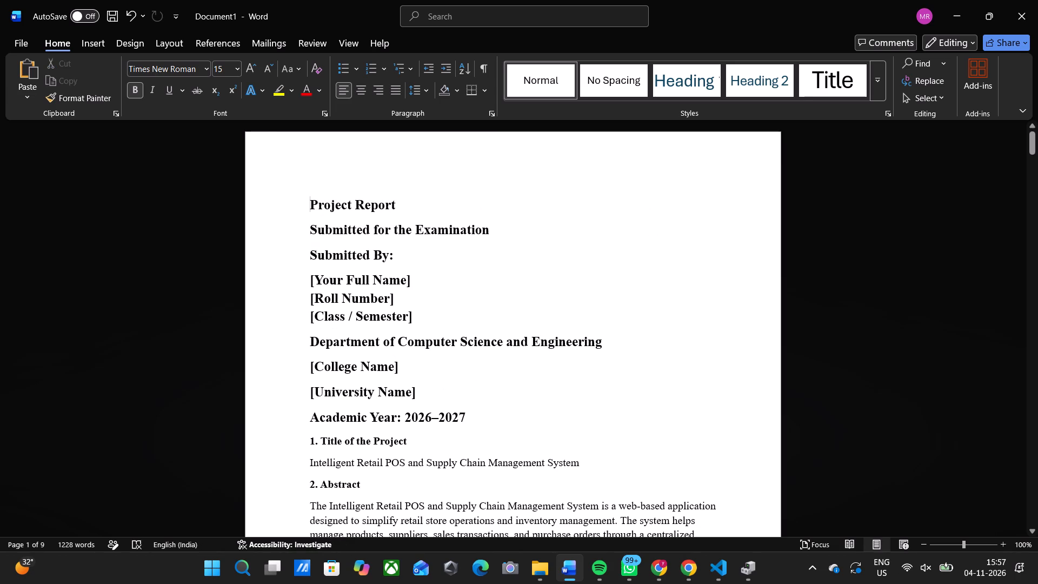
key(space)
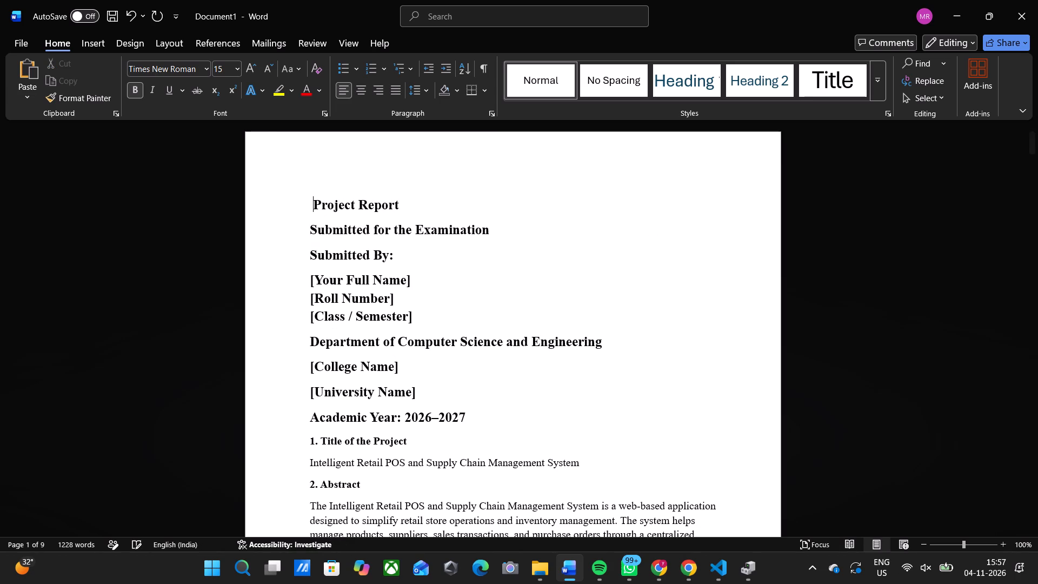
key(Return)
key(Up)
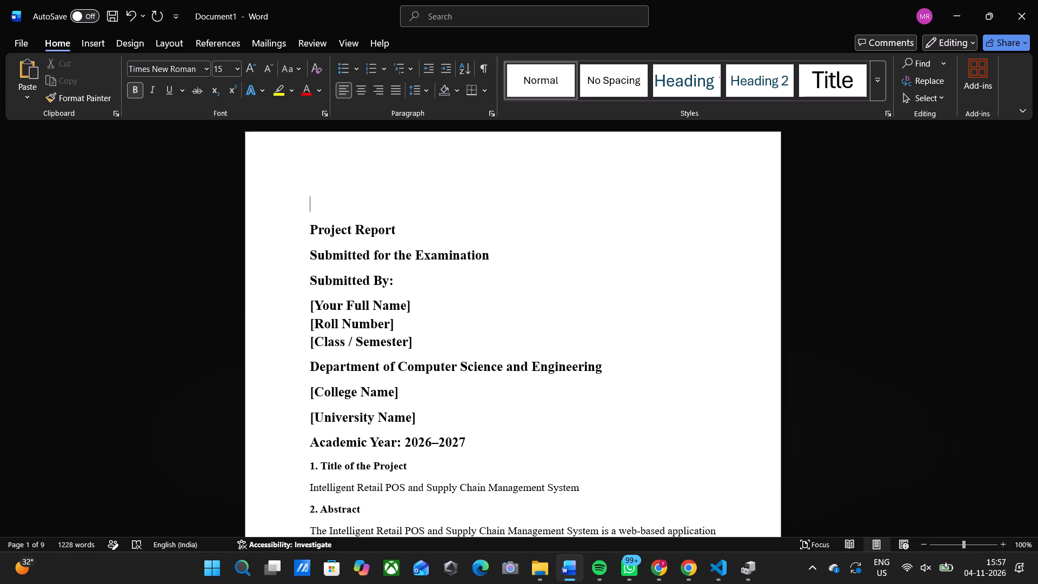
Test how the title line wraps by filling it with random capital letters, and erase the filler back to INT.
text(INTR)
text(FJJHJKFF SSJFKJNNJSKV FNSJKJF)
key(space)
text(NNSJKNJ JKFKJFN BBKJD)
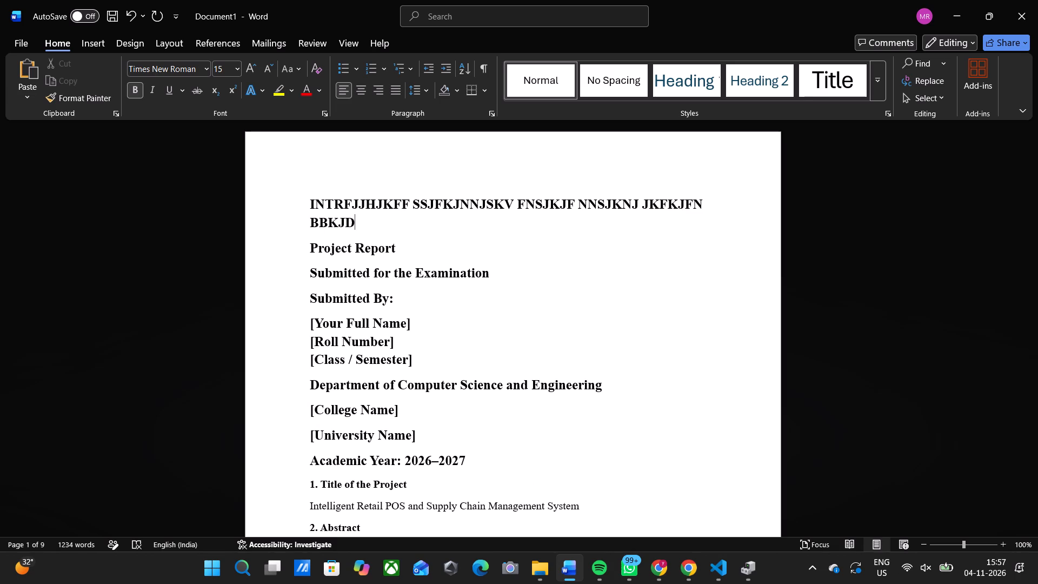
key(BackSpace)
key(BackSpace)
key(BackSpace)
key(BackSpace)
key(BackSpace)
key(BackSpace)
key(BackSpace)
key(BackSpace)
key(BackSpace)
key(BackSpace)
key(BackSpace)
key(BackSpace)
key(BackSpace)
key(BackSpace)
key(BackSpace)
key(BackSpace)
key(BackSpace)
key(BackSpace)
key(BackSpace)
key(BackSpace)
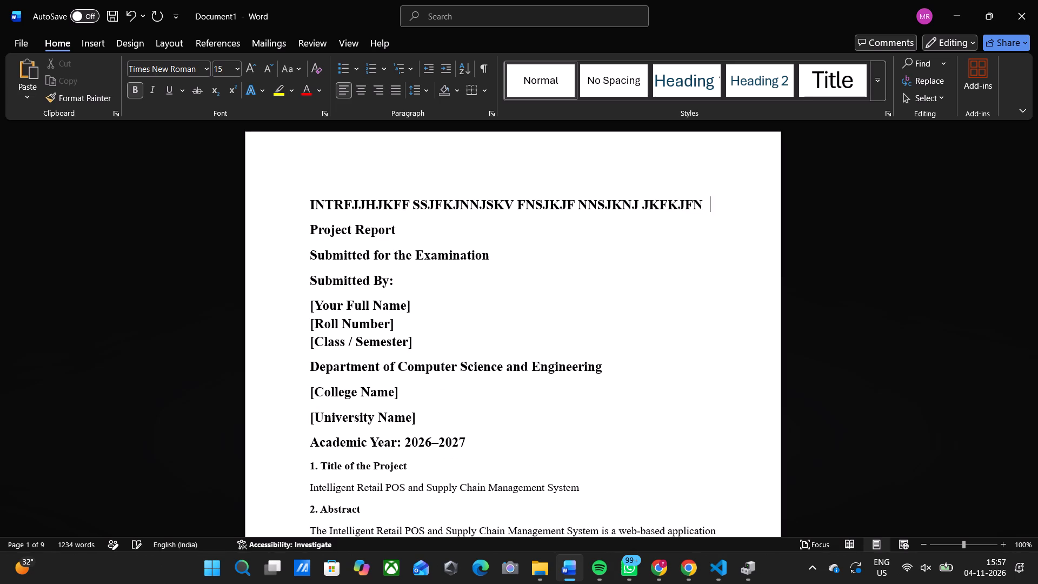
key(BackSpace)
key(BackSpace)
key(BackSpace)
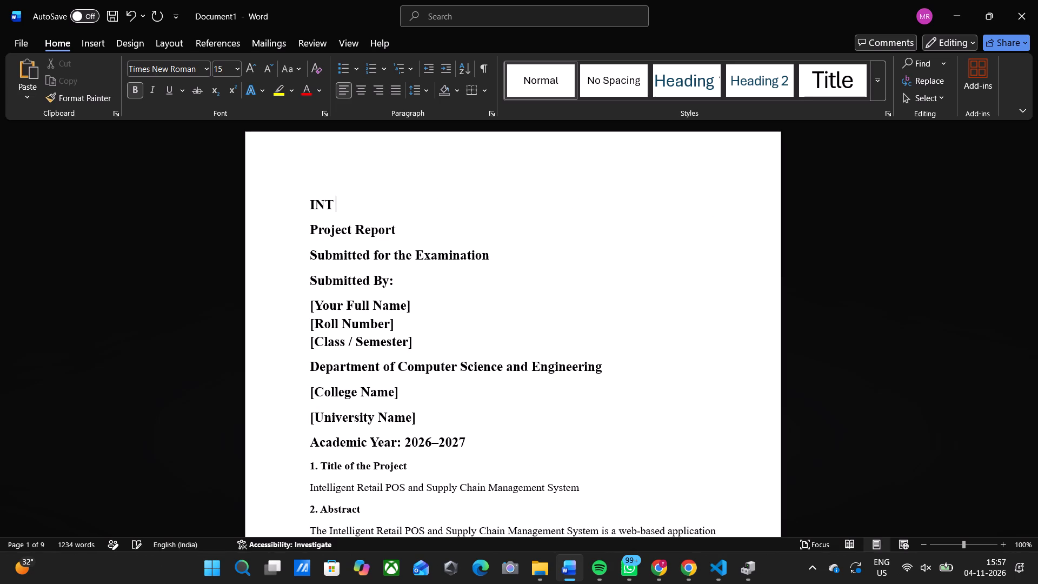
text(ELLIN)
key(BackSpace)
text(GENT)
key(space)
key(alt+Tab)
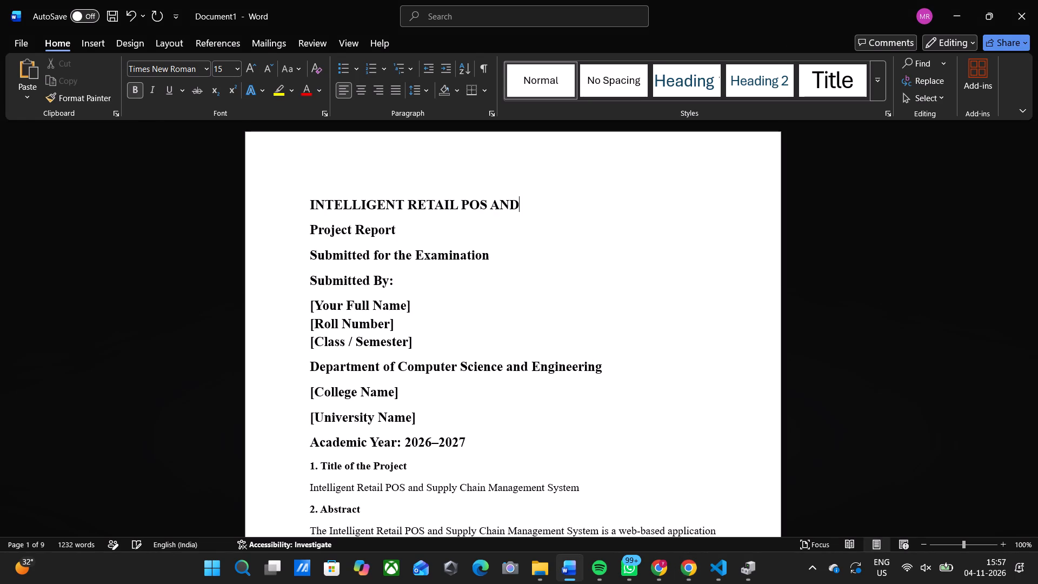
key(space)
key(alt+Tab)
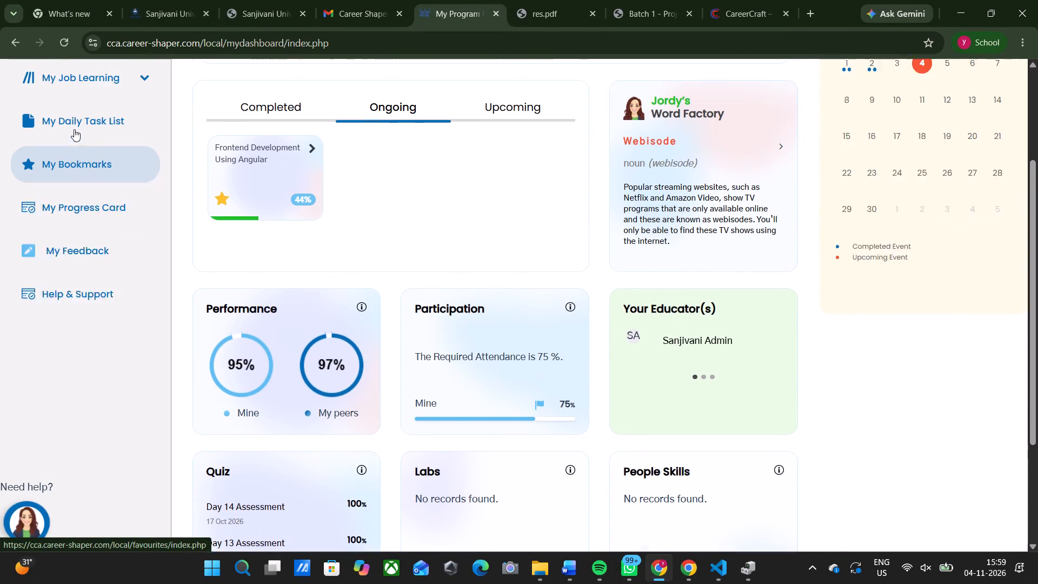
scroll(74, 129, up, 1)
click(74, 129)
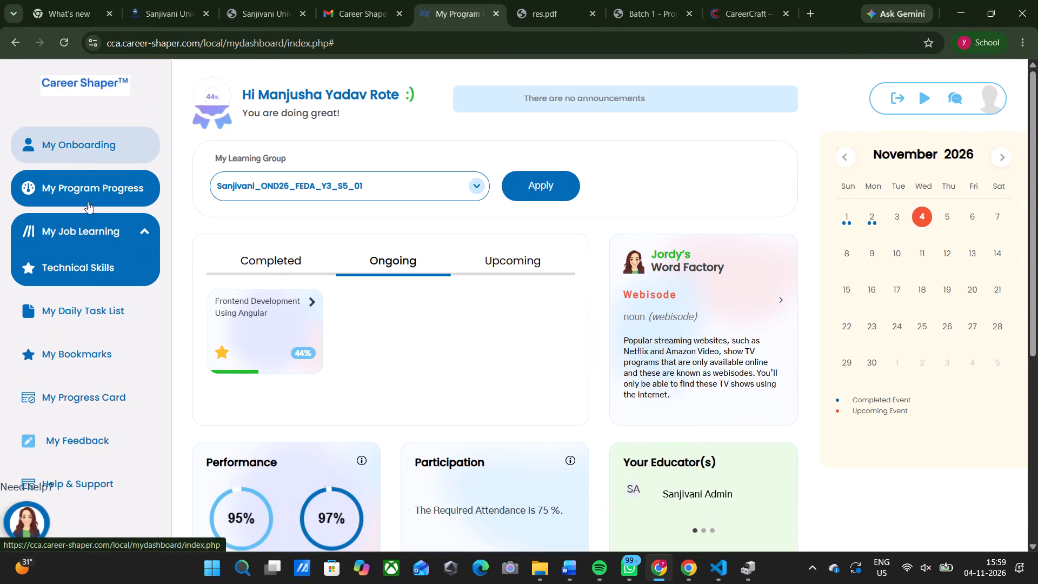
click(101, 269)
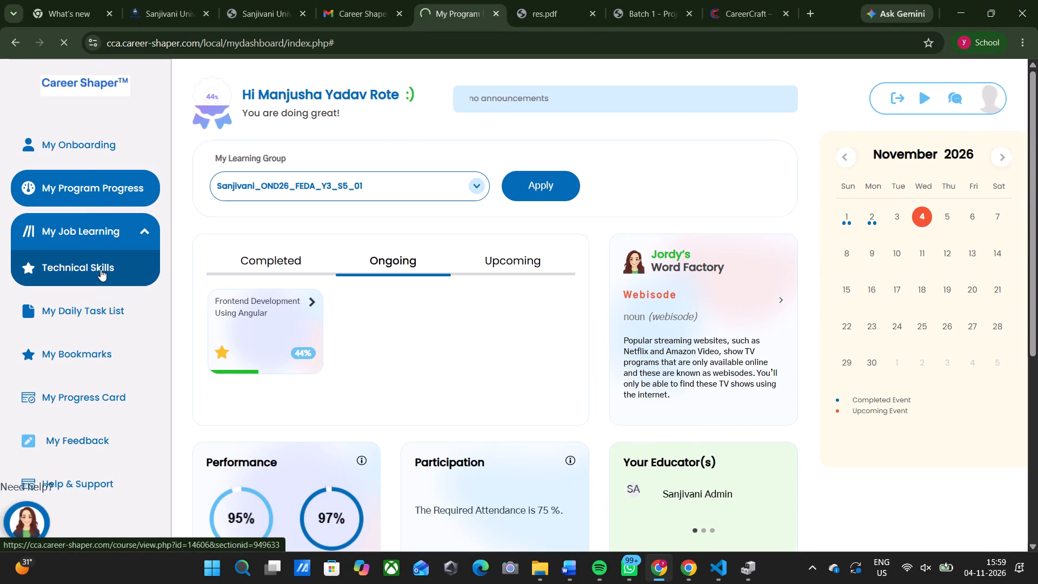
scroll(294, 397, down, 7)
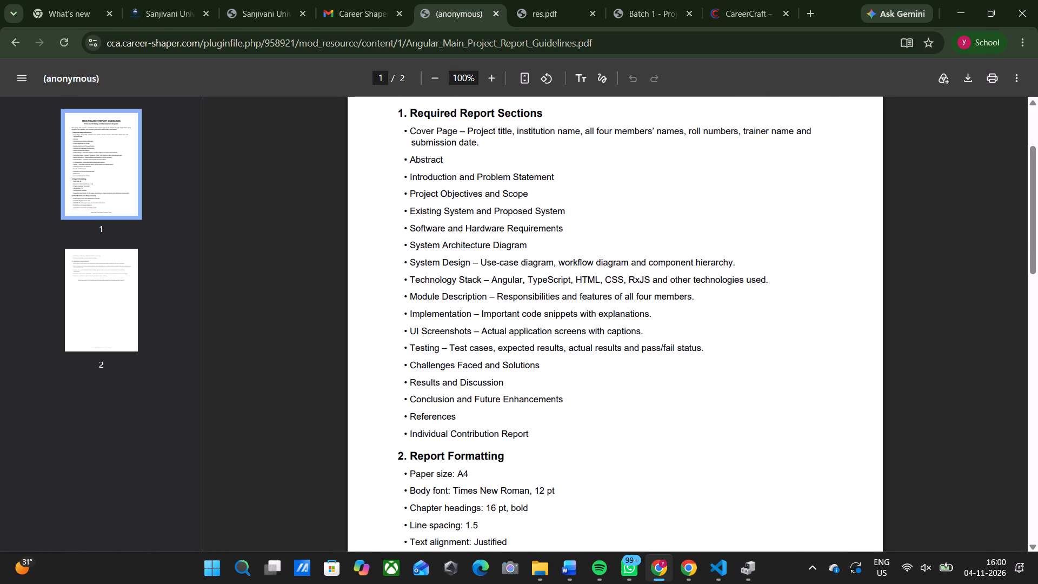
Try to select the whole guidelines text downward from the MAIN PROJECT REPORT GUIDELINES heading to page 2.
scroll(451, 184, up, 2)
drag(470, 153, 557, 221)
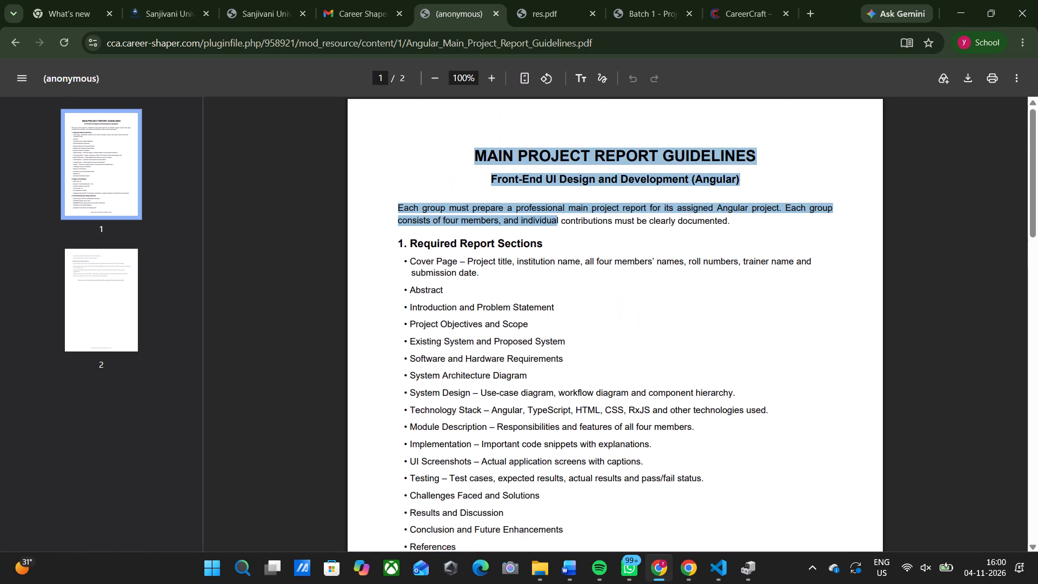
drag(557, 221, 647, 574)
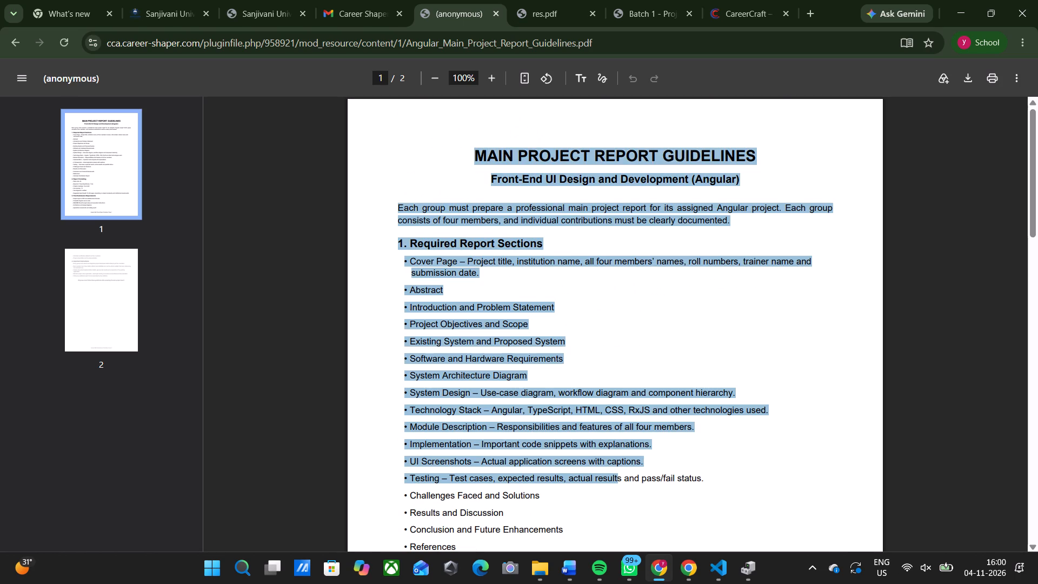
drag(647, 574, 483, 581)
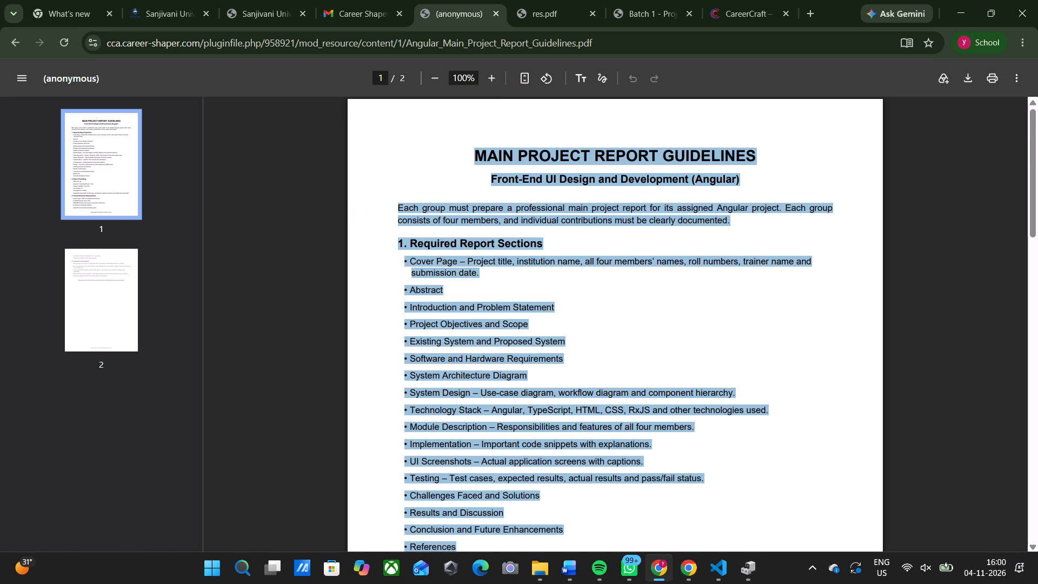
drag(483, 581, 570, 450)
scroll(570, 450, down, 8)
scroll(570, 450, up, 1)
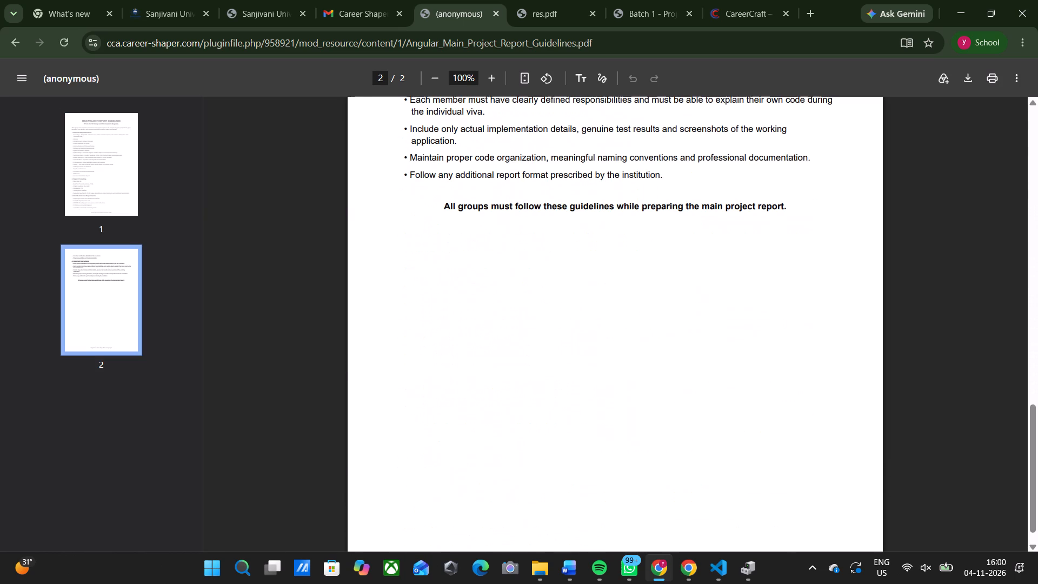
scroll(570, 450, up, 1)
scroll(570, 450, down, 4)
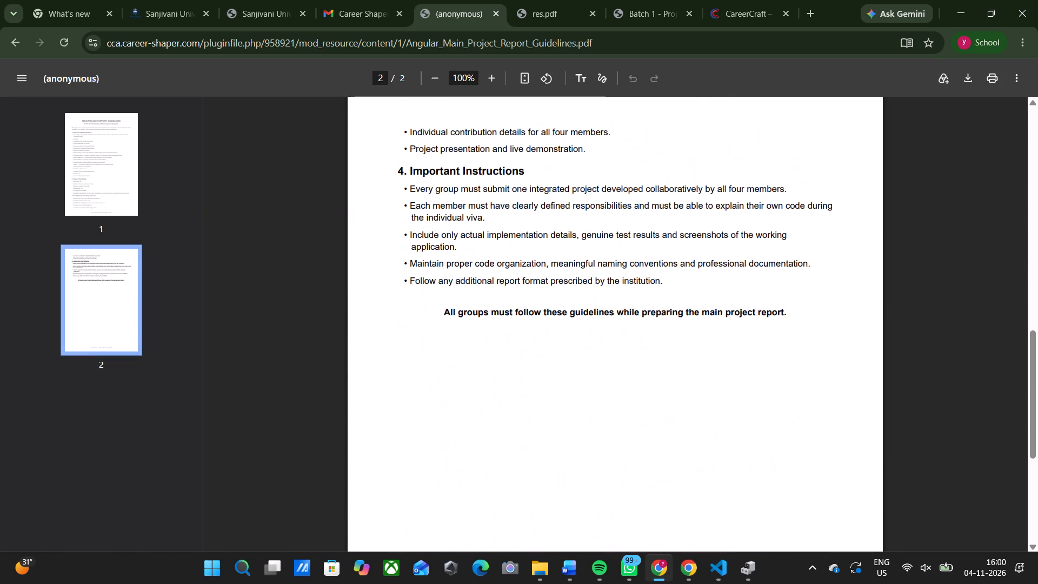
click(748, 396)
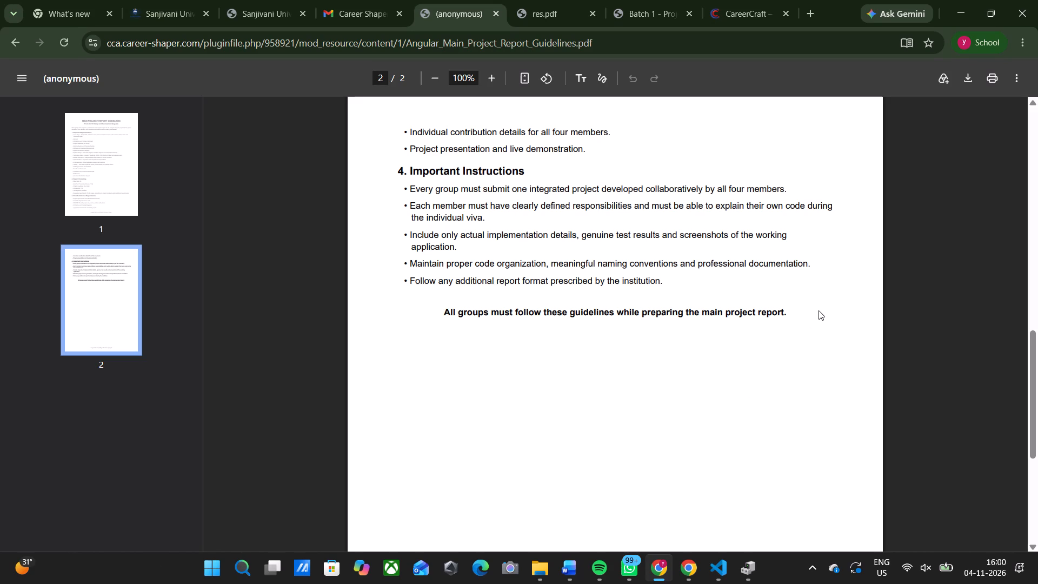
drag(788, 315, 729, 273)
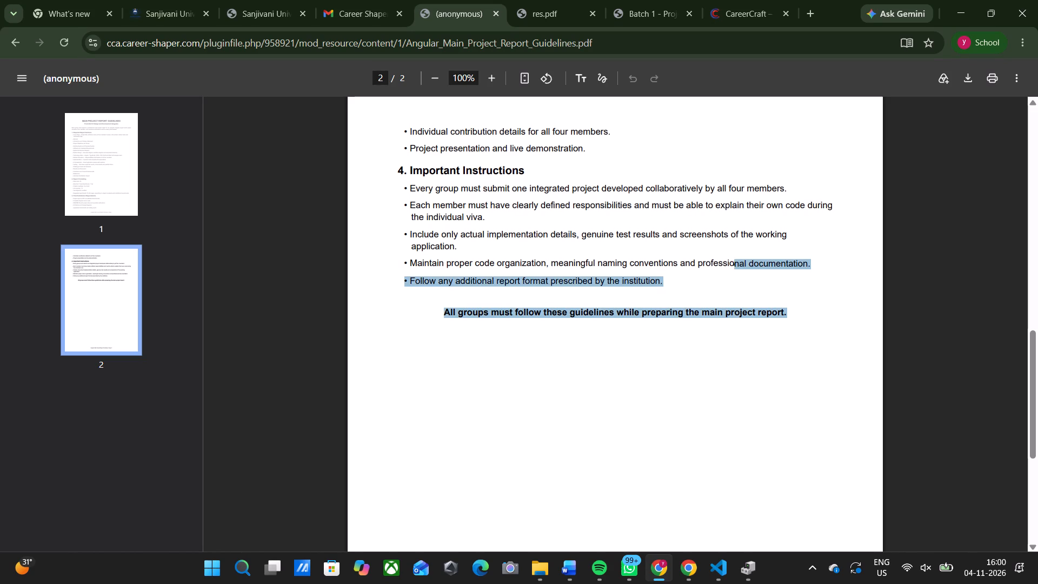
drag(729, 273, 408, 140)
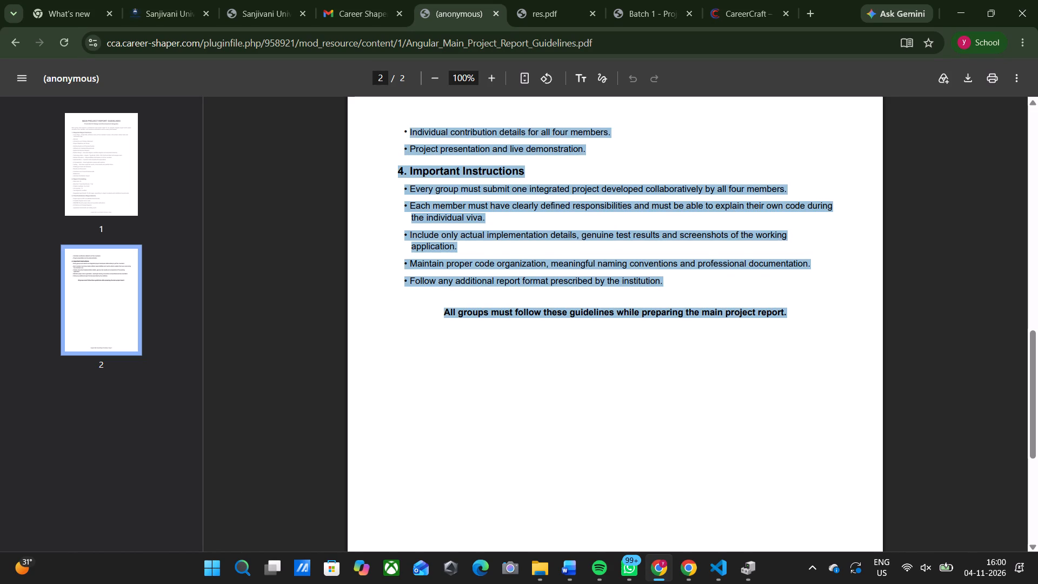
drag(408, 140, 427, 138)
key(Up)
key(Up)
key(Up)
key(Up)
key(Up)
key(Up)
key(Up)
key(Up)
key(Up)
key(Up)
key(Up)
key(Up)
key(Up)
key(Up)
key(Up)
key(Up)
key(Up)
key(Up)
key(Up)
key(Up)
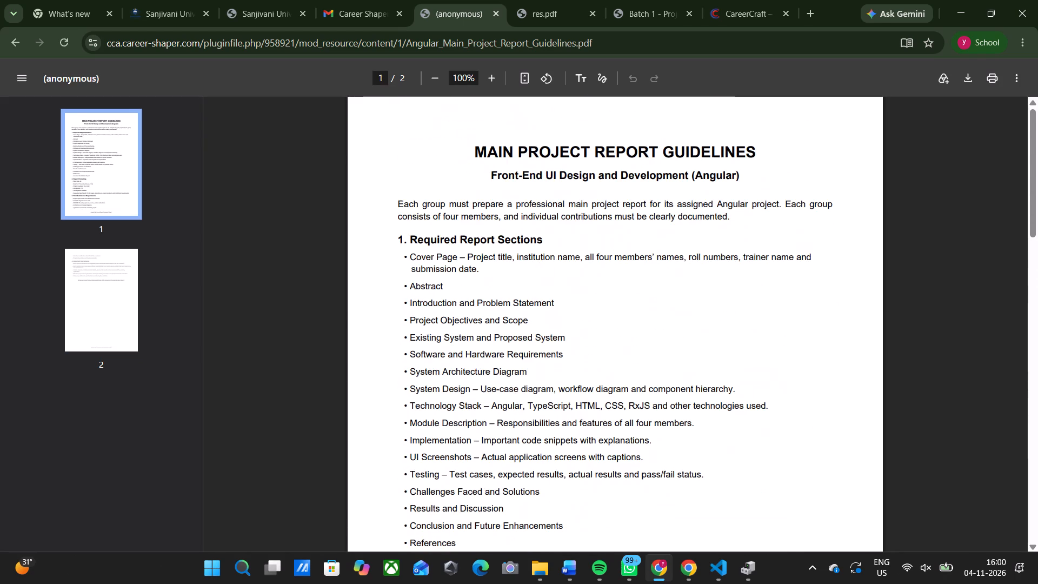
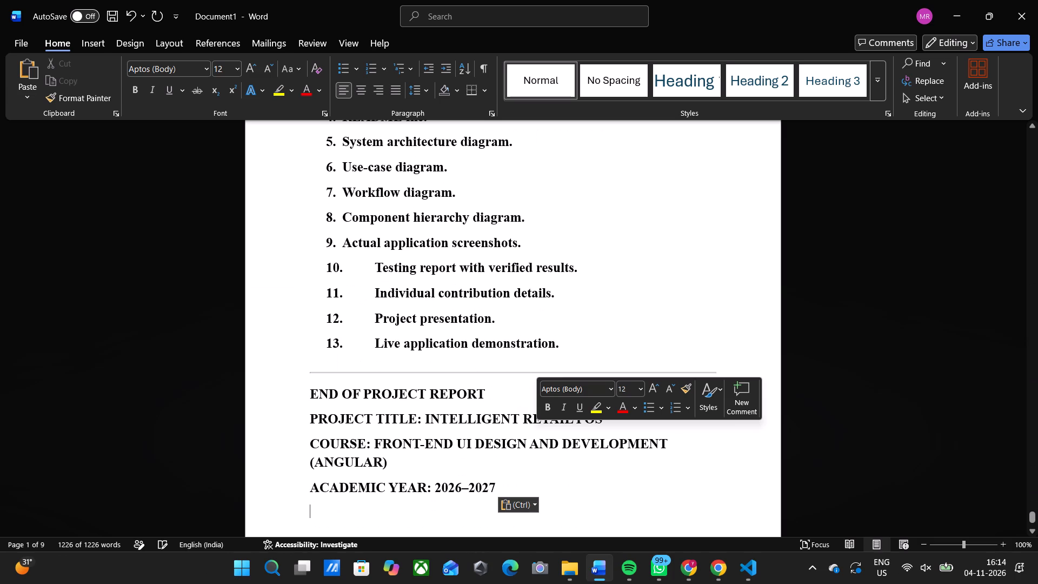
Remove the bold formatting from the entire pasted report.
scroll(558, 287, up, 2)
scroll(558, 287, down, 5)
scroll(558, 287, up, 5)
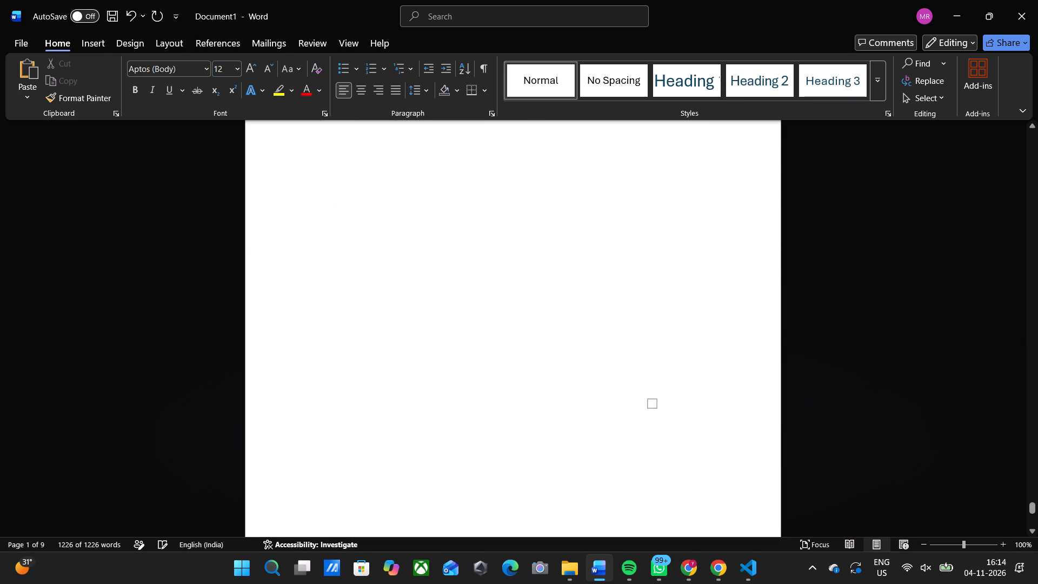
scroll(558, 287, up, 13)
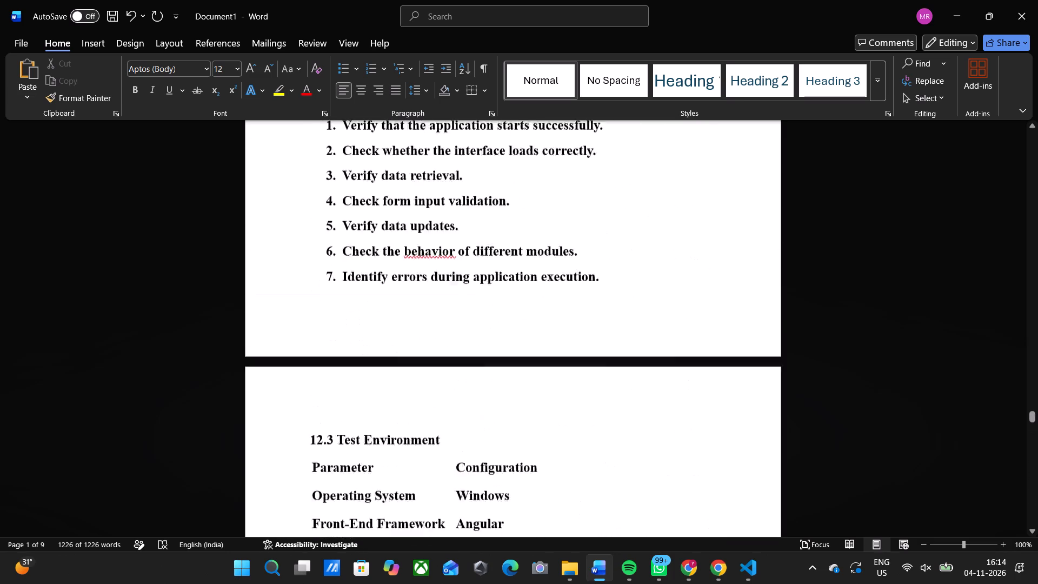
scroll(558, 287, up, 4)
key(ctrl+a)
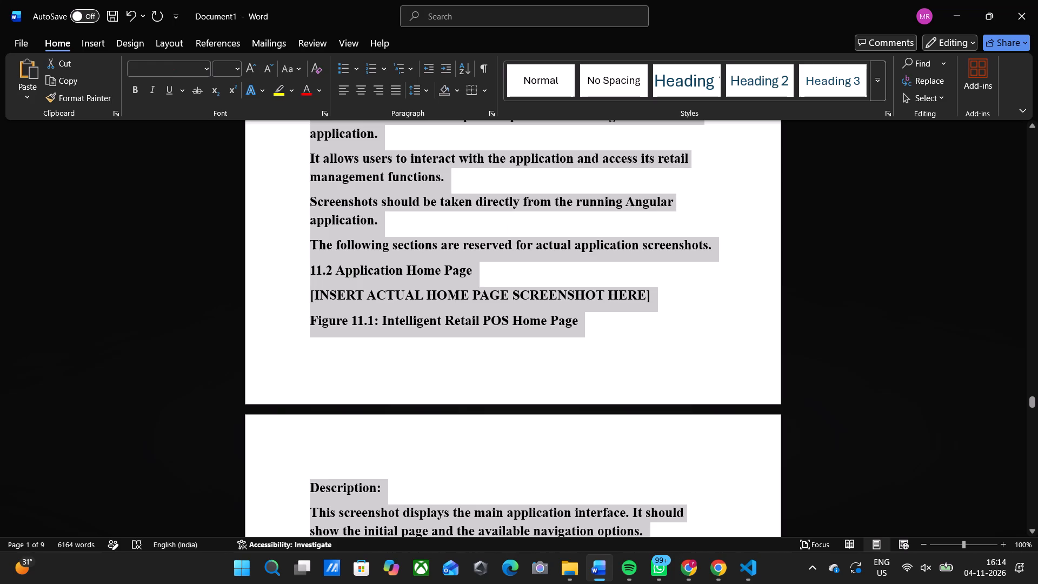
key(ctrl+b)
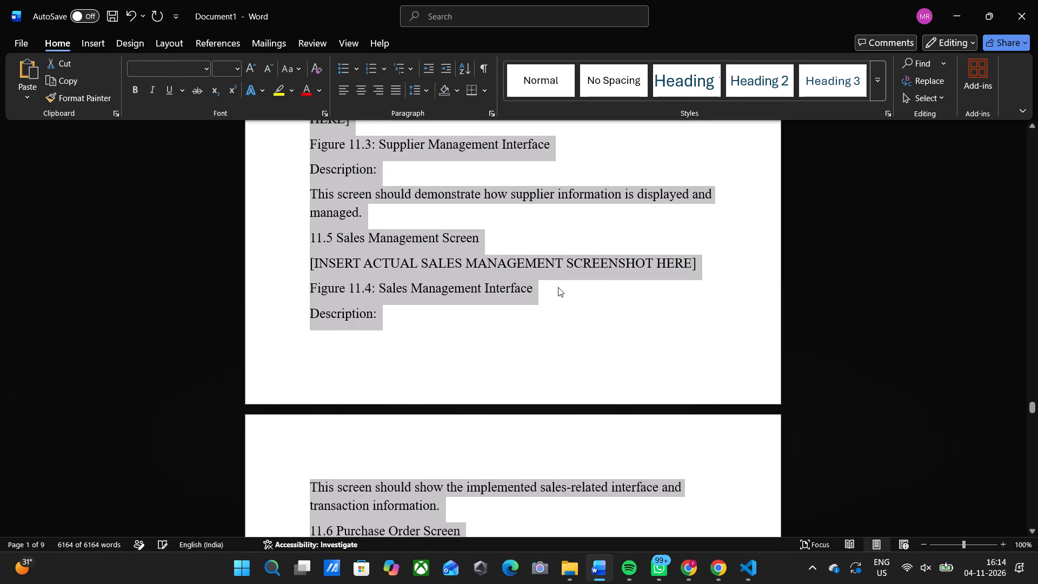
Set the text of the entire report to Times New Roman at 12 pt.
scroll(558, 287, up, 5)
click(451, 229)
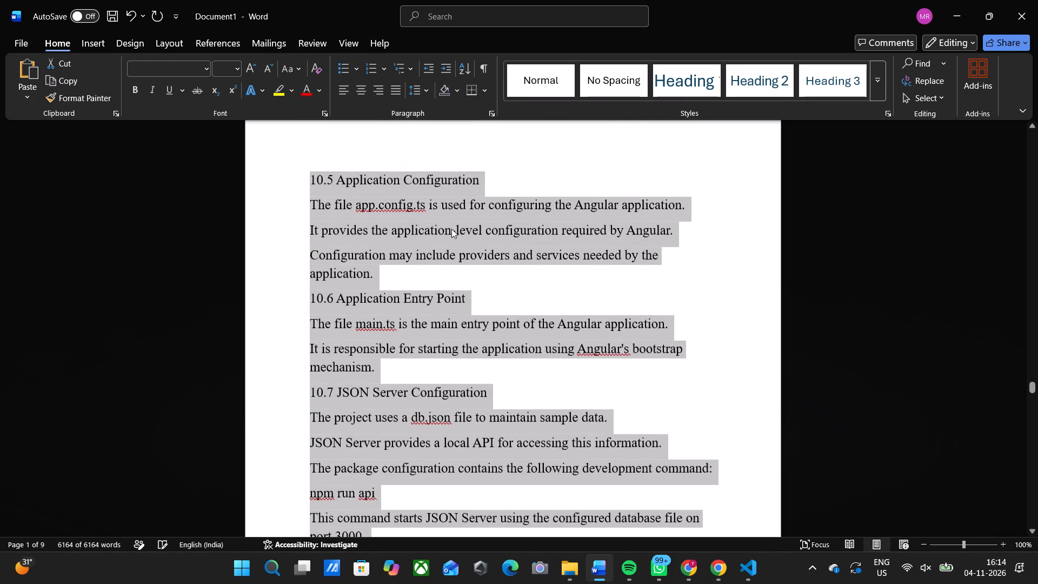
scroll(451, 229, up, 4)
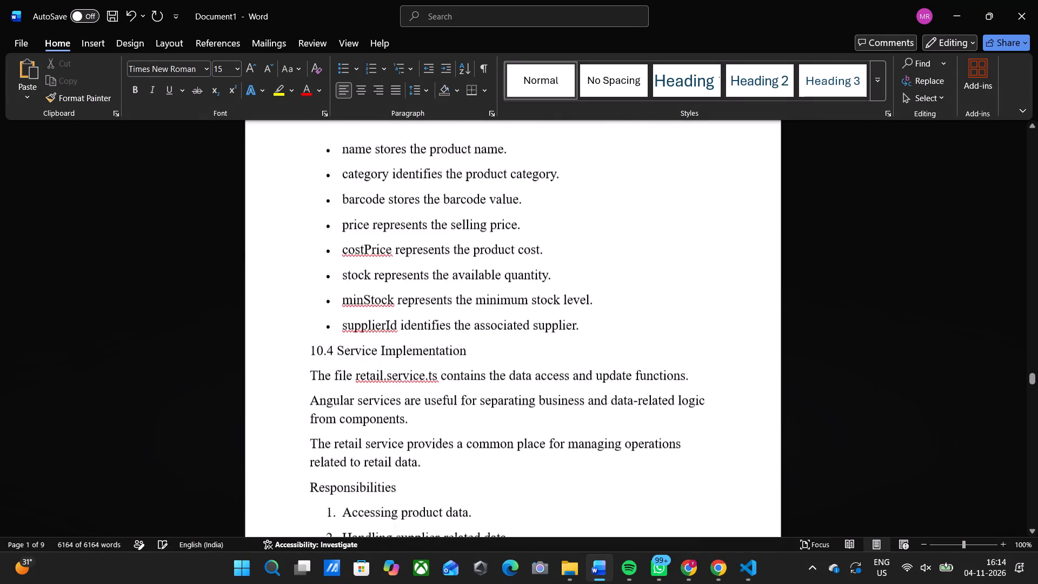
right_click(451, 229)
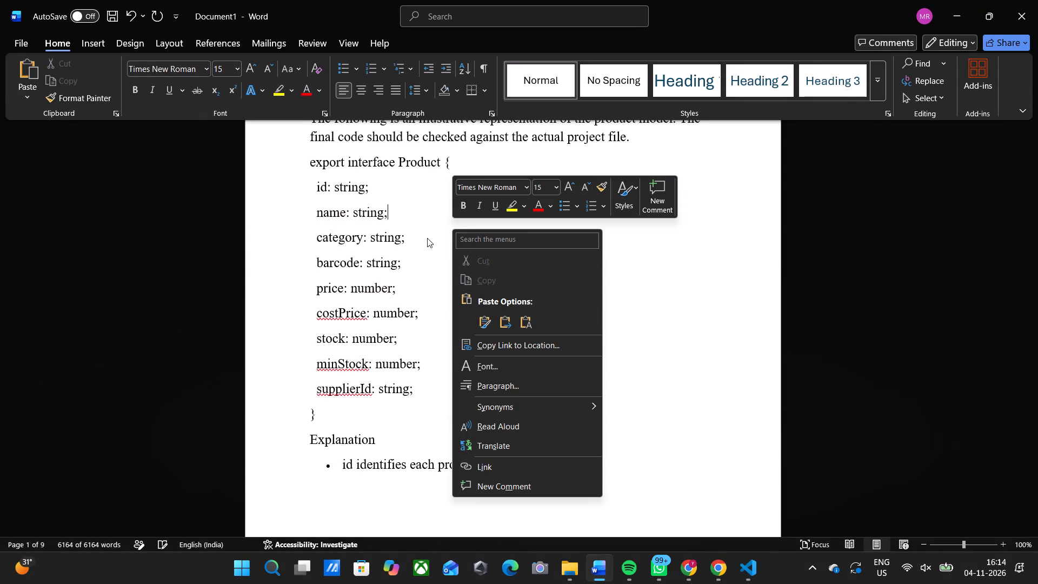
scroll(427, 238, up, 6)
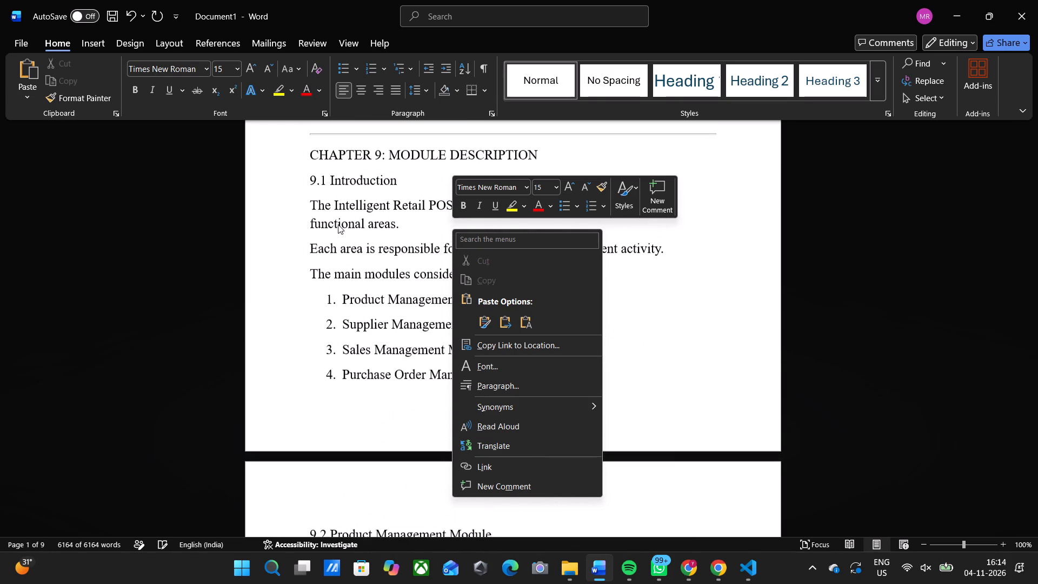
click(338, 224)
scroll(338, 224, up, 2)
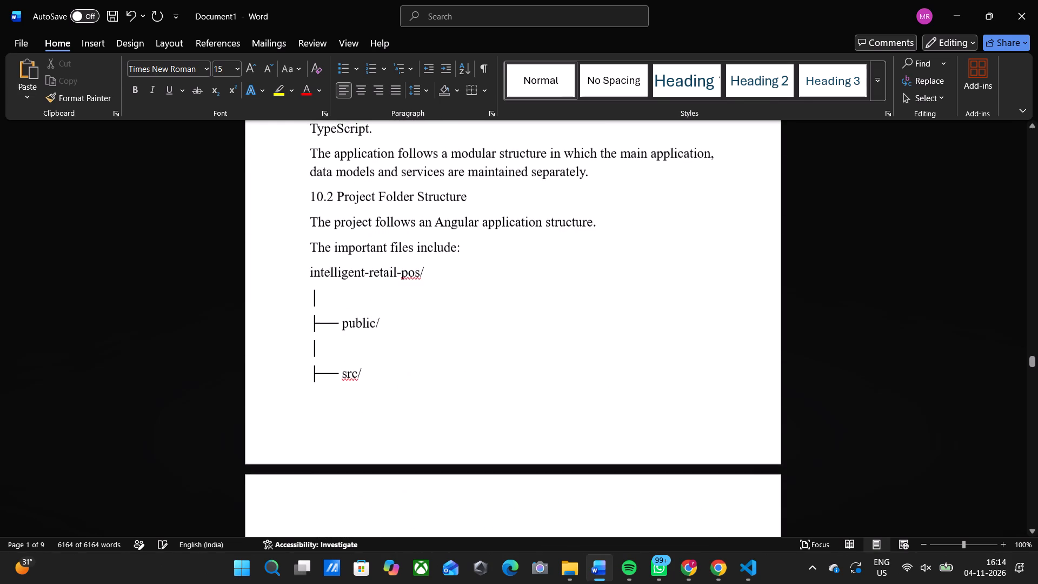
key(ctrl+a)
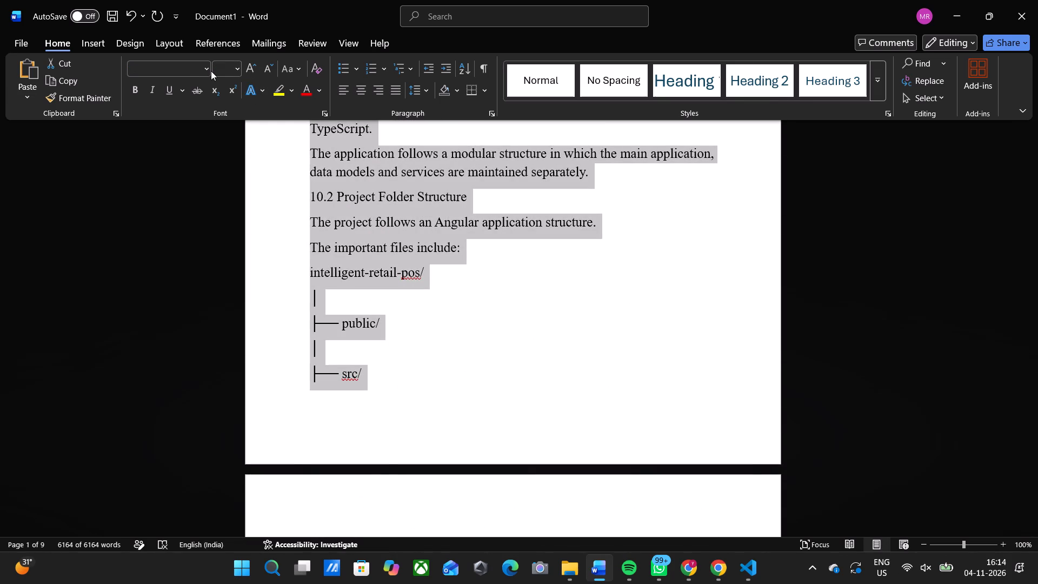
click(201, 70)
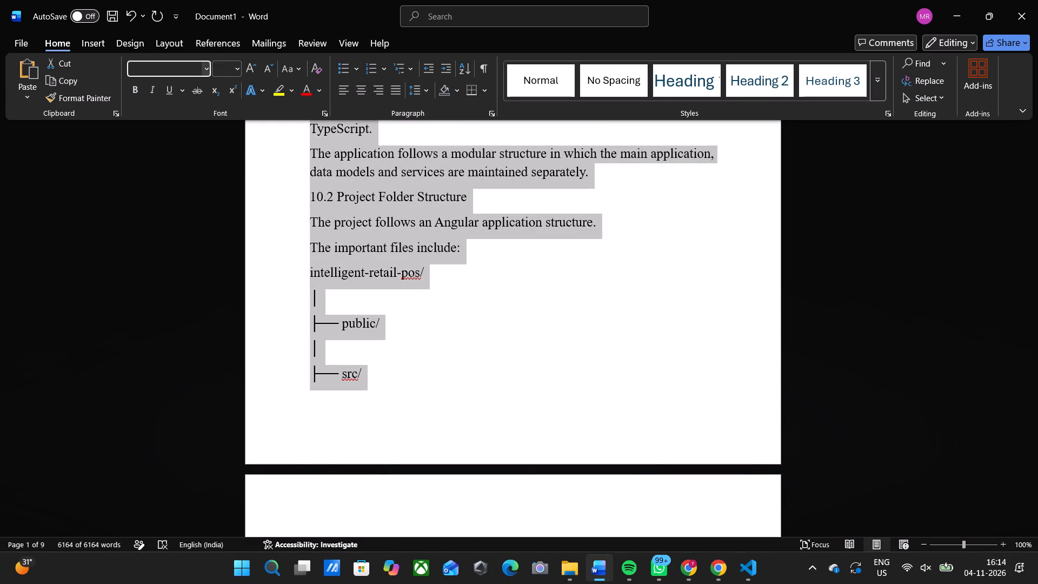
click(205, 67)
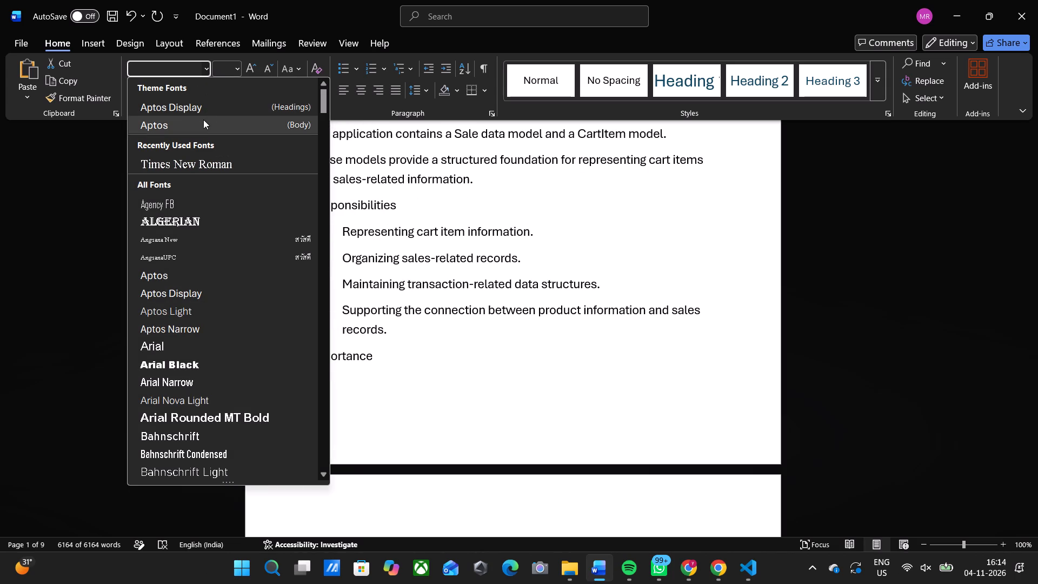
click(204, 160)
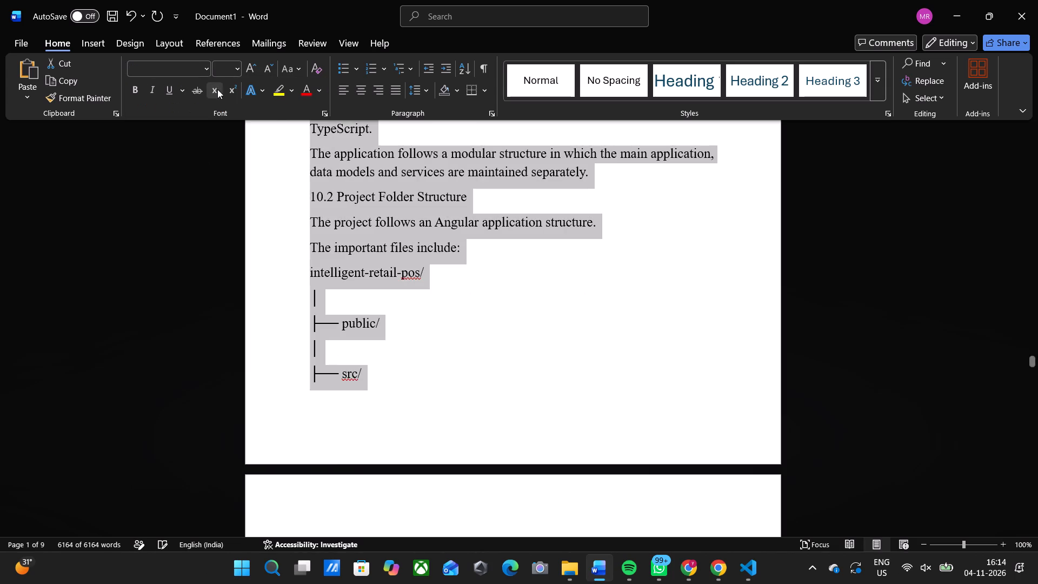
click(236, 71)
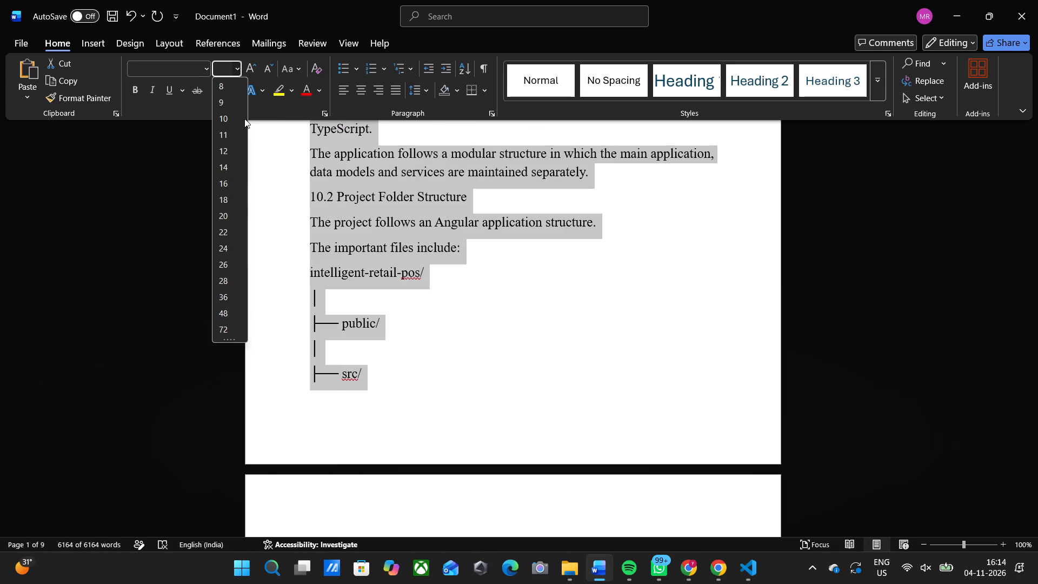
click(232, 153)
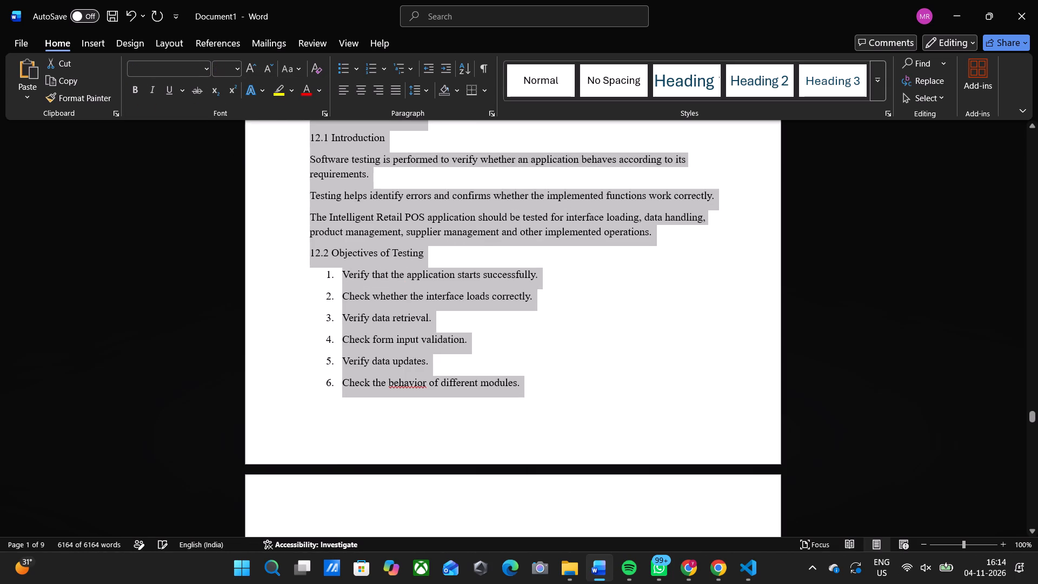
click(226, 301)
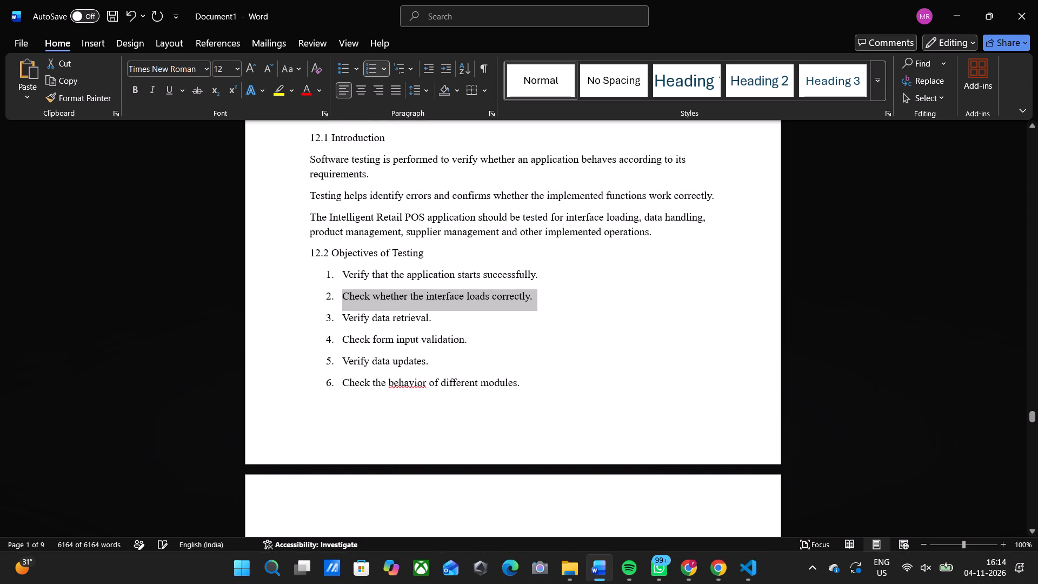
Review the reformatted report from the testing chapter back up to its cover page.
scroll(540, 259, up, 15)
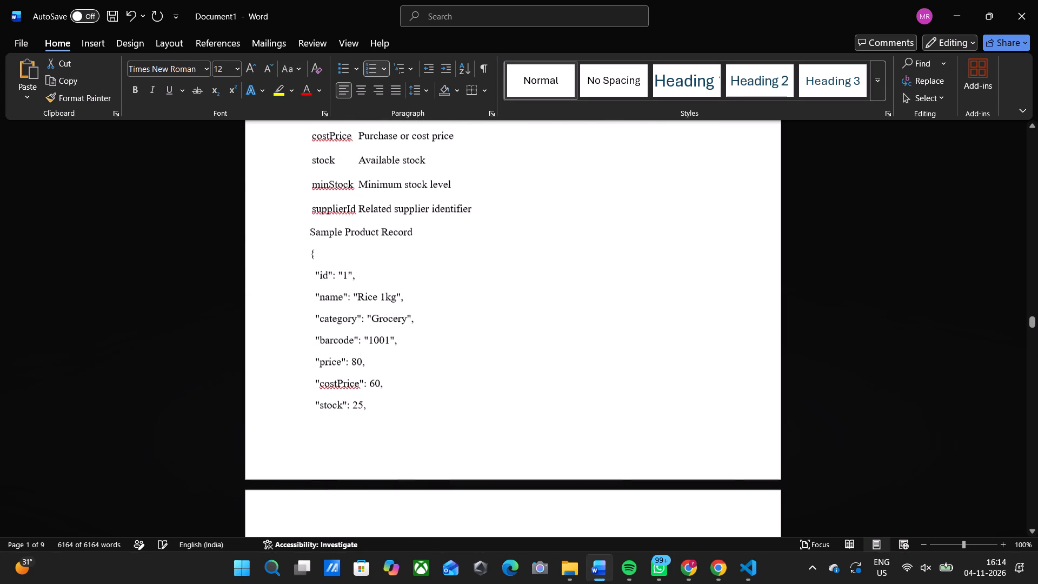
scroll(540, 259, up, 19)
scroll(540, 259, up, 5)
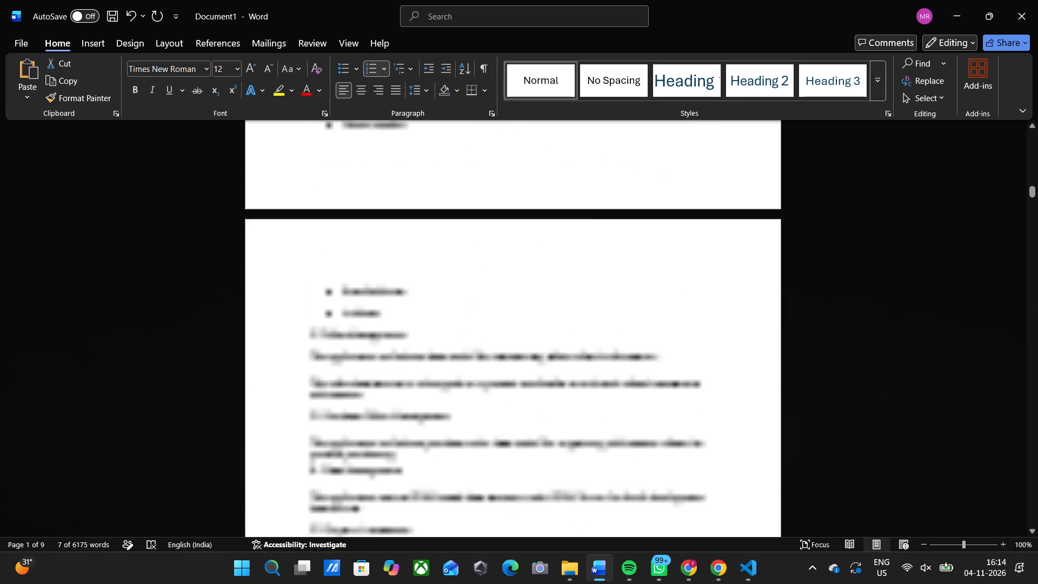
scroll(540, 259, up, 7)
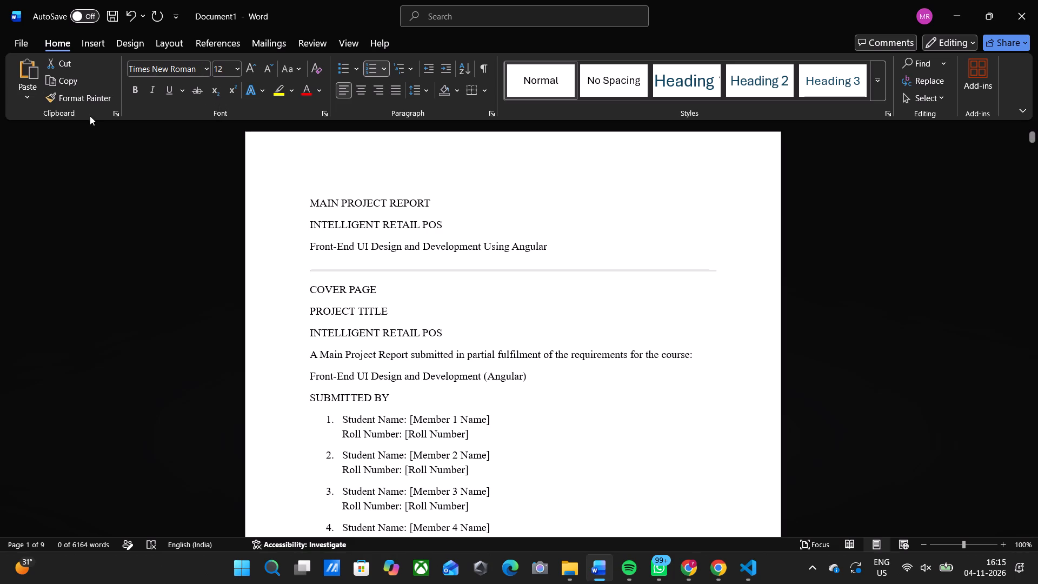
click(117, 115)
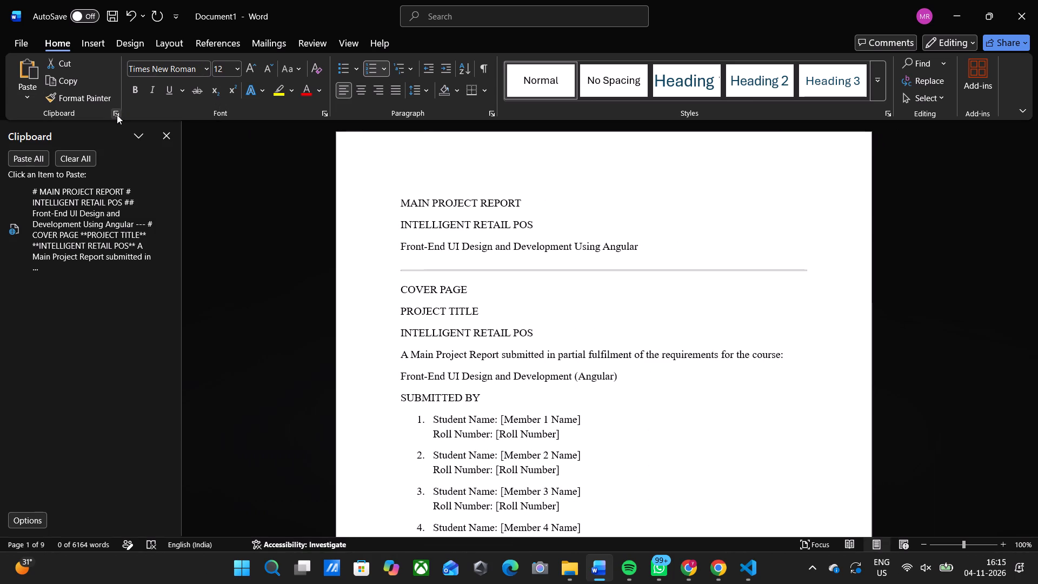
click(117, 115)
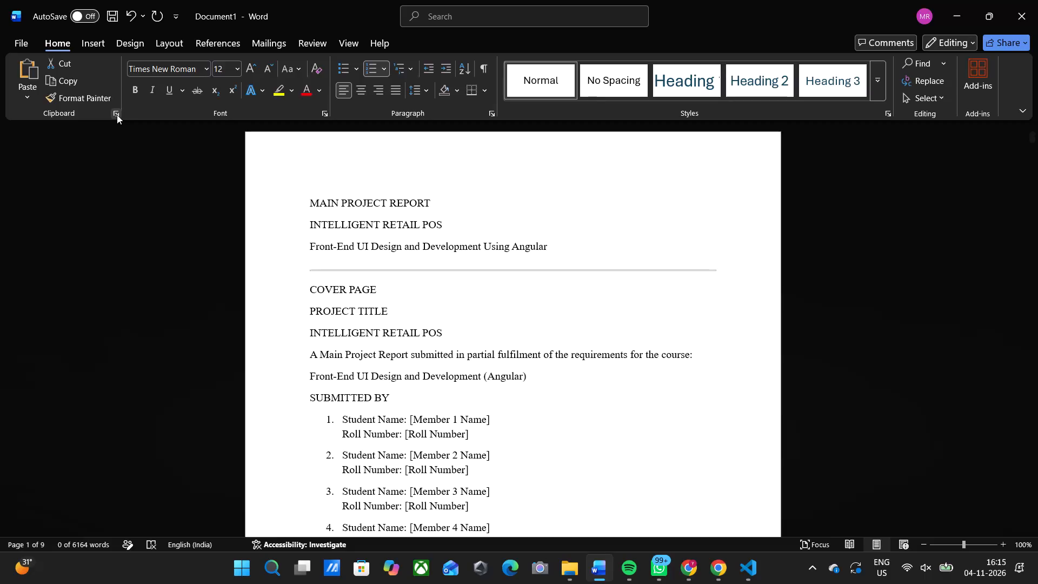
Check the Report Formatting requirements in the Angular guidelines PDF in Chrome and return to the Word report.
click(412, 91)
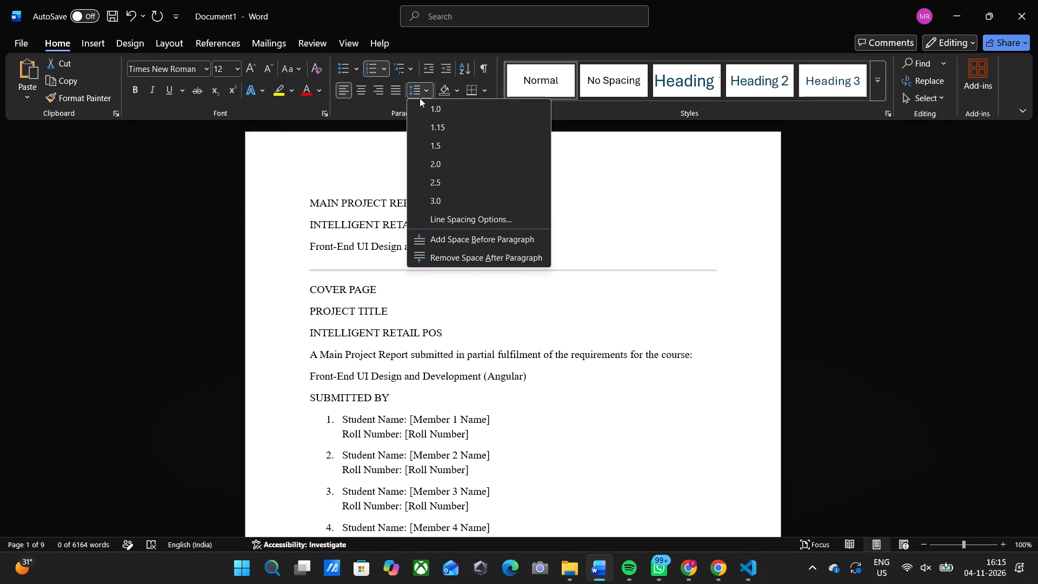
click(691, 574)
scroll(679, 394, down, 1)
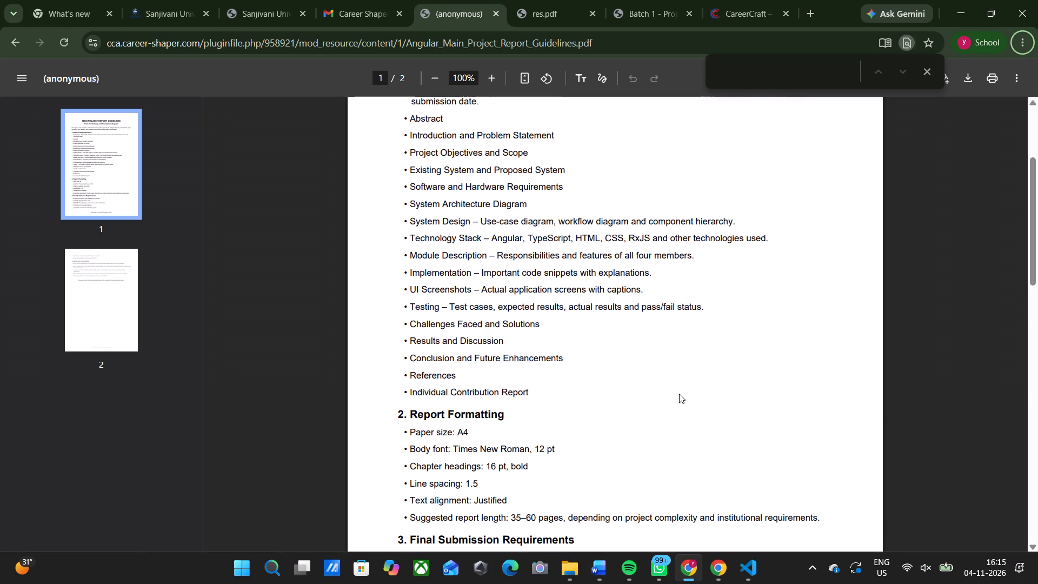
scroll(679, 394, down, 1)
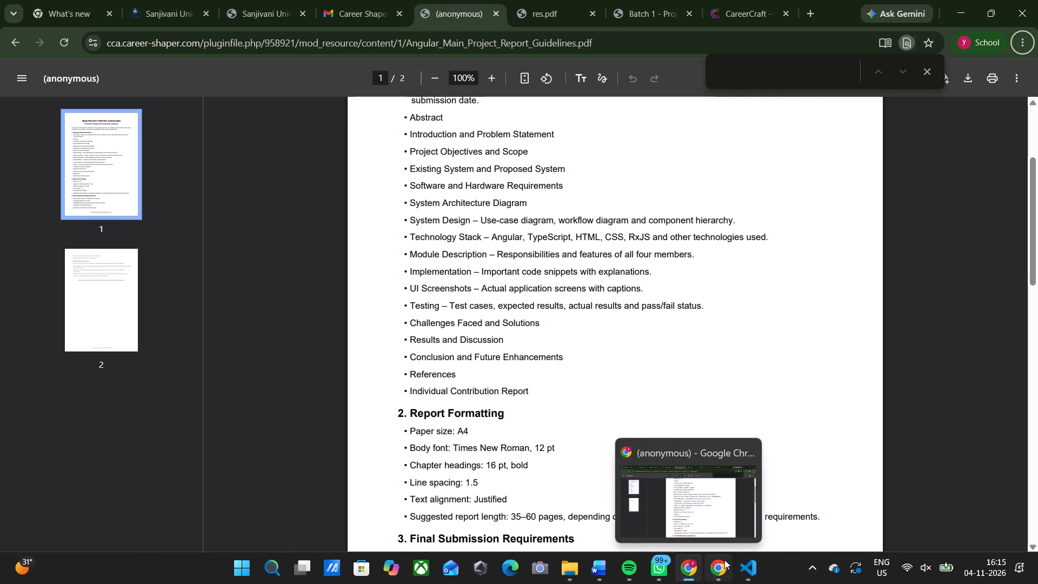
drag(595, 568, 697, 565)
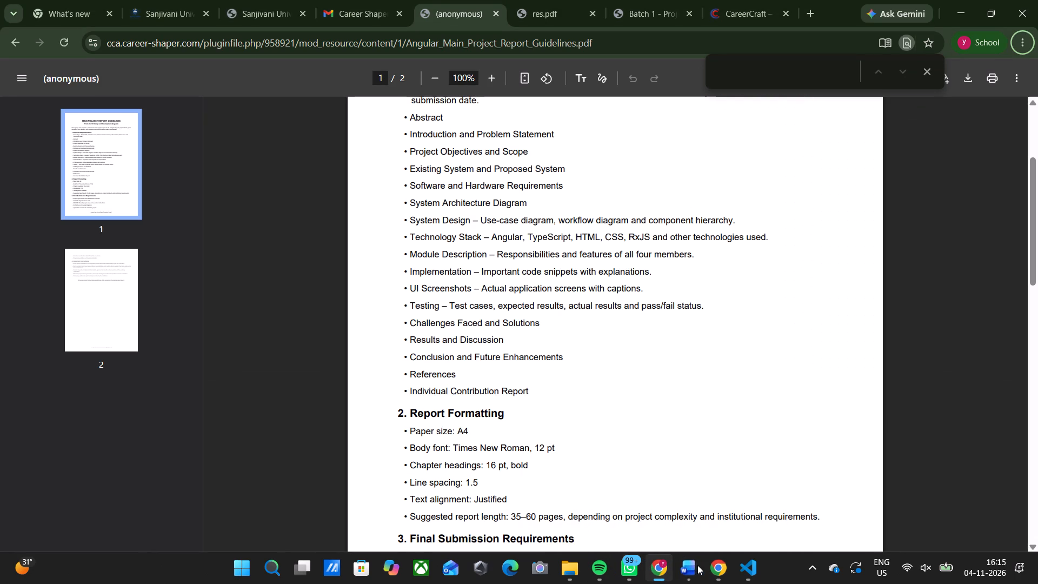
click(697, 565)
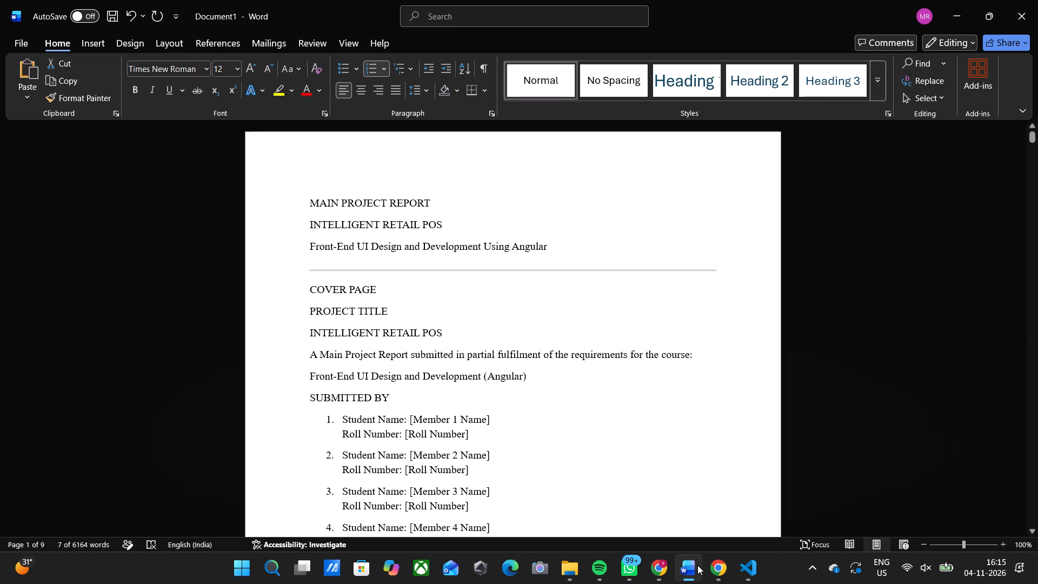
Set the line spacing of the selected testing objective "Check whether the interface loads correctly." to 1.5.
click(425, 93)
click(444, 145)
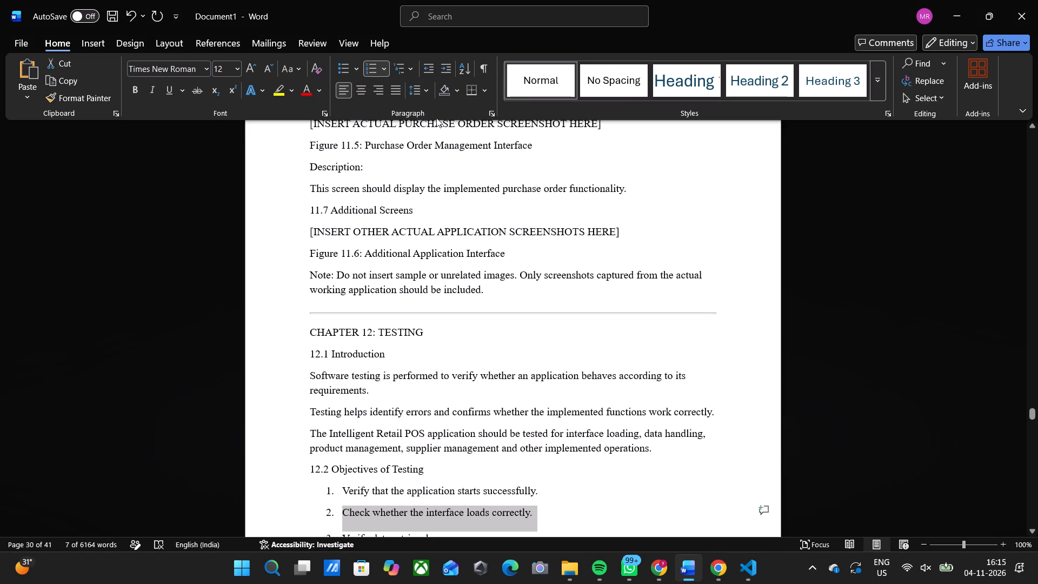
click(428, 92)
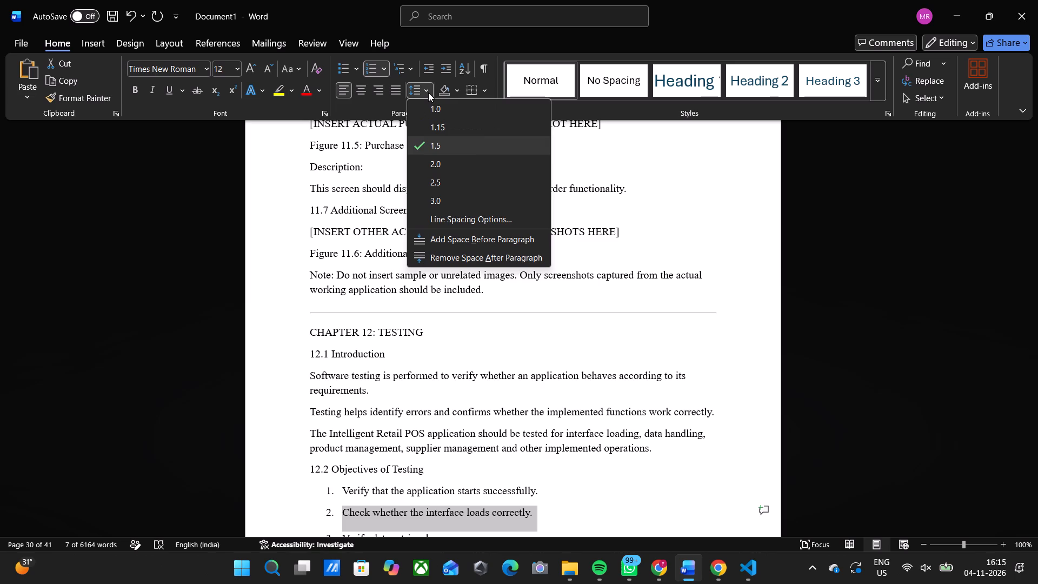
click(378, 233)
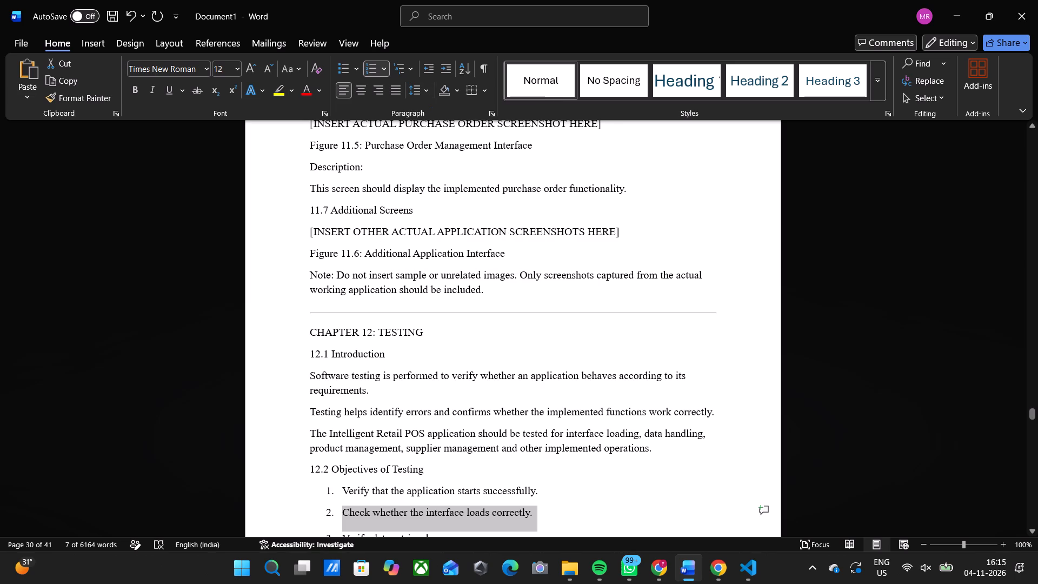
Set the line spacing of the entire report to 1.5.
key(ctrl+a)
click(425, 92)
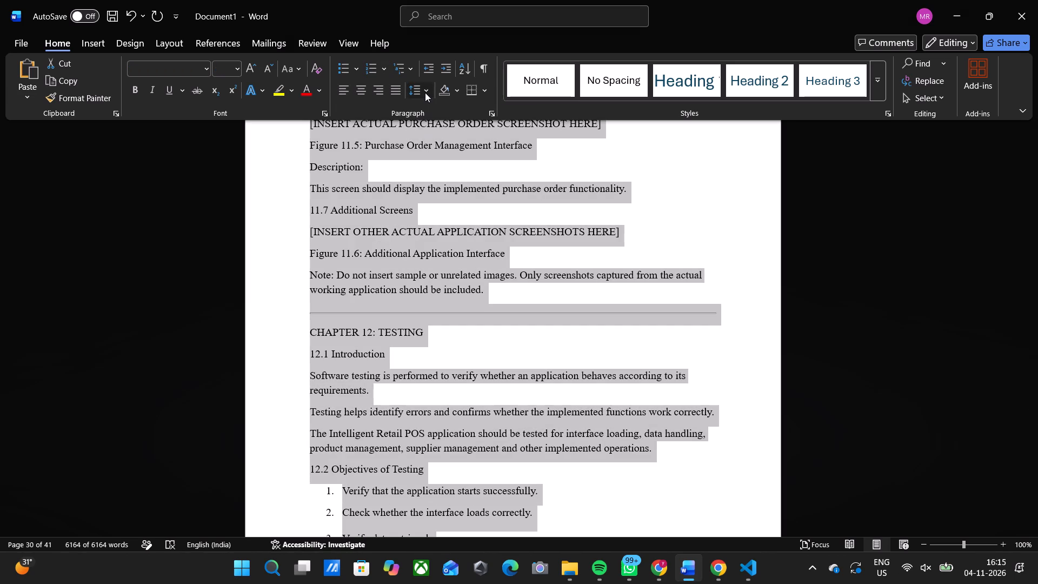
click(435, 145)
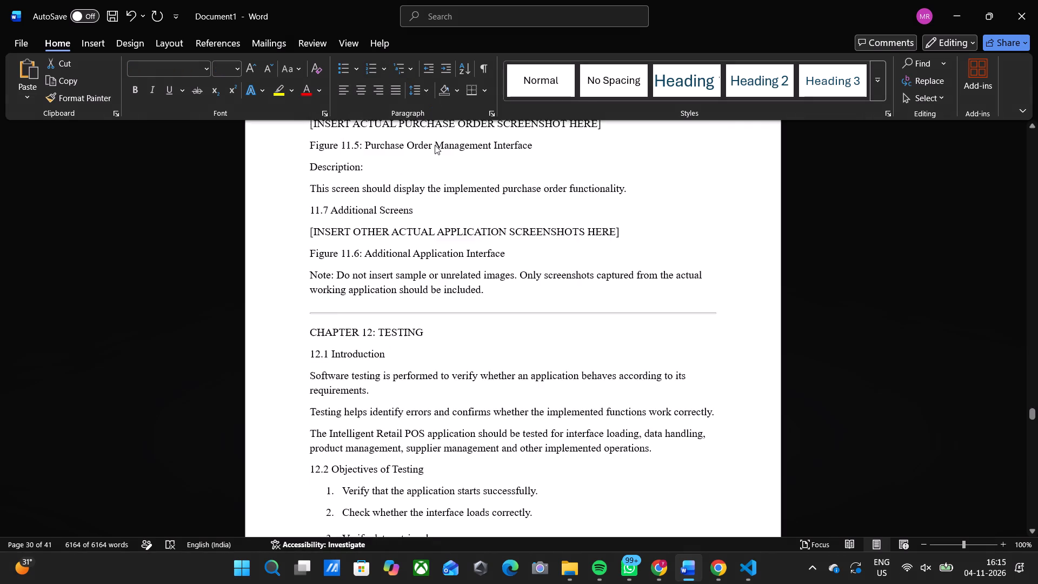
click(428, 89)
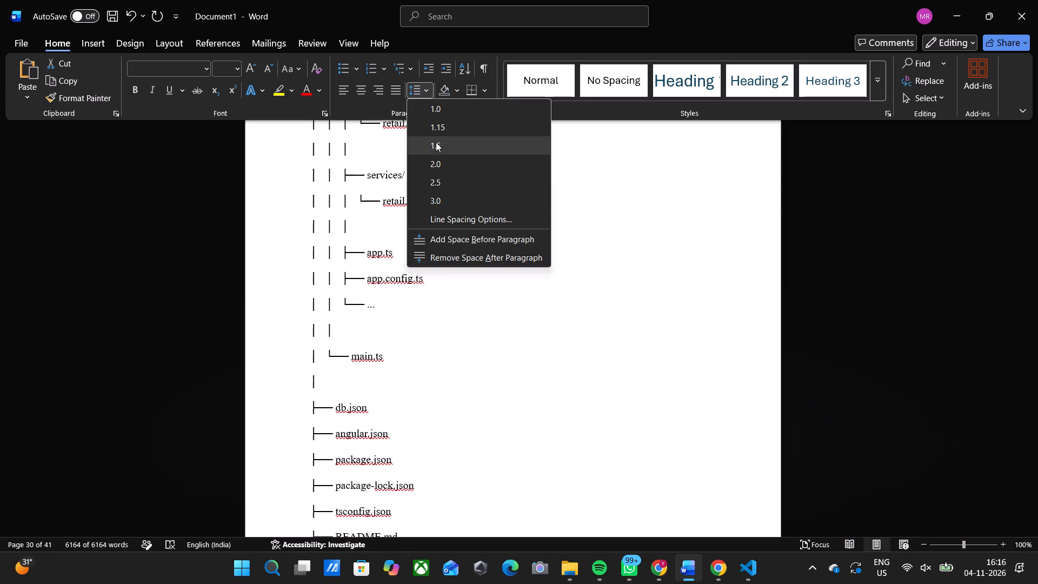
Apply 1.5 line spacing to the whole selected report and clear the selection.
click(436, 142)
click(489, 222)
scroll(489, 222, up, 1)
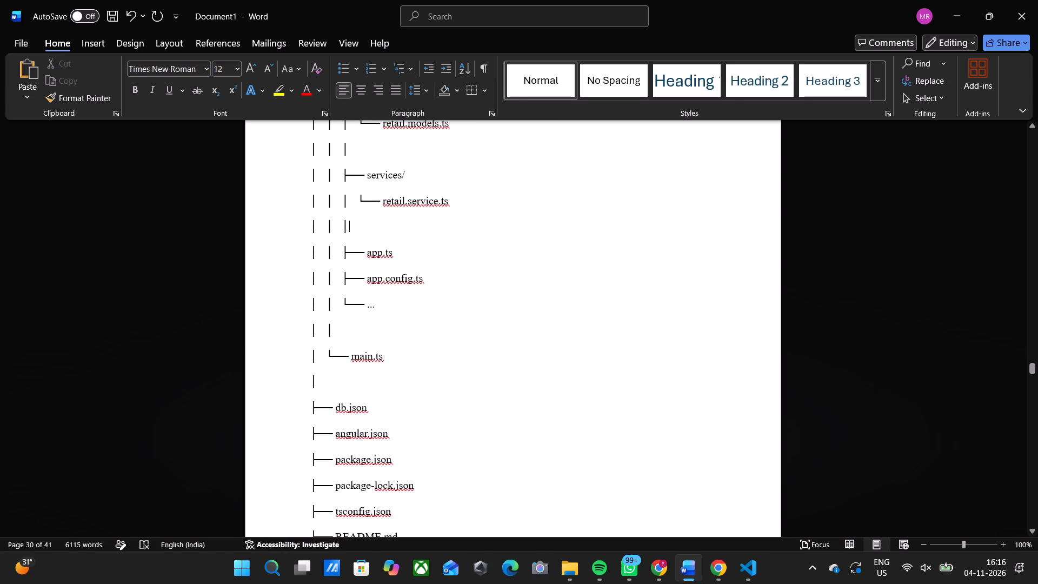
scroll(489, 222, up, 4)
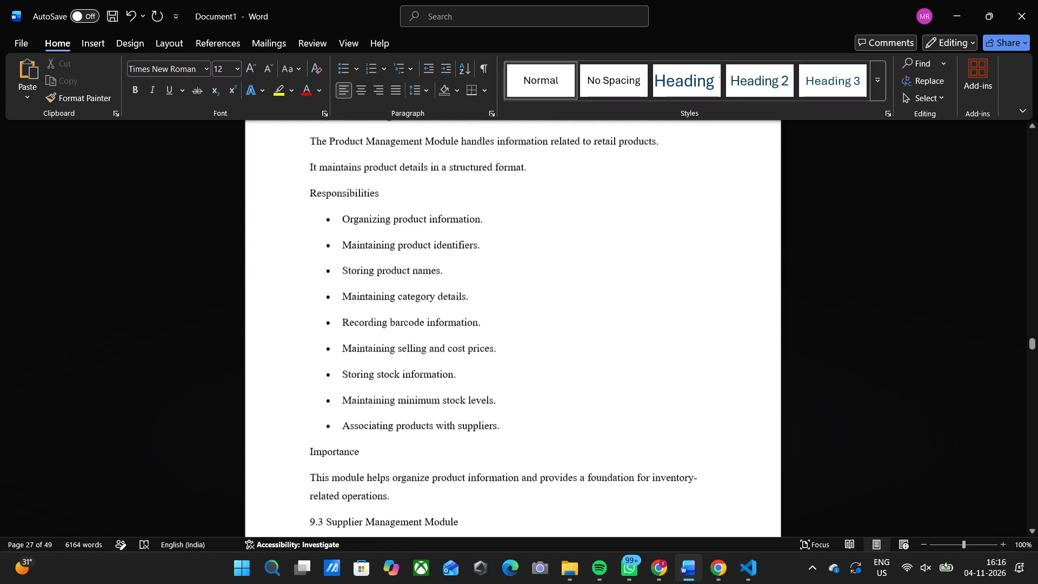
scroll(489, 222, up, 1)
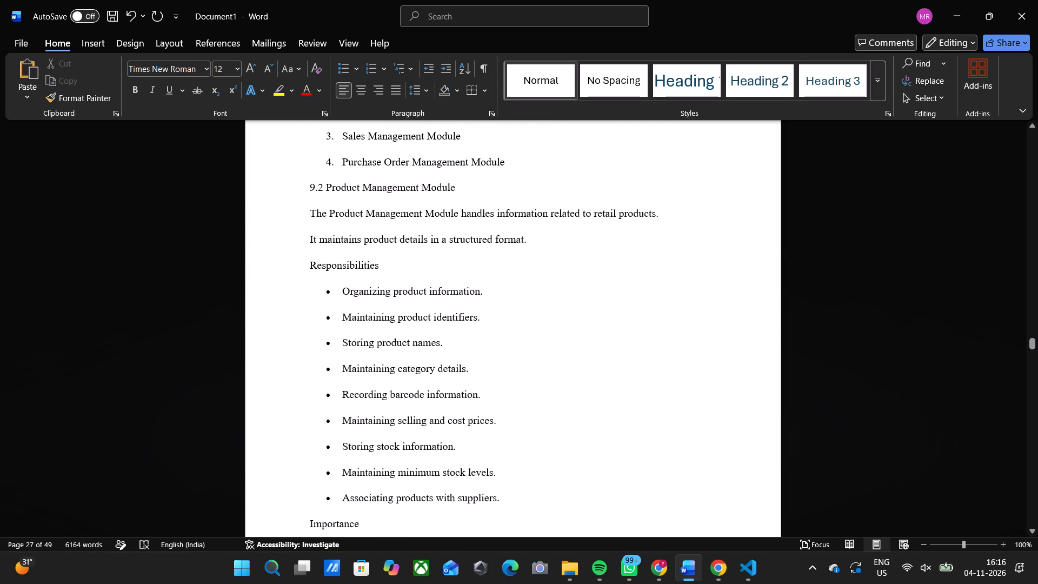
scroll(489, 222, up, 6)
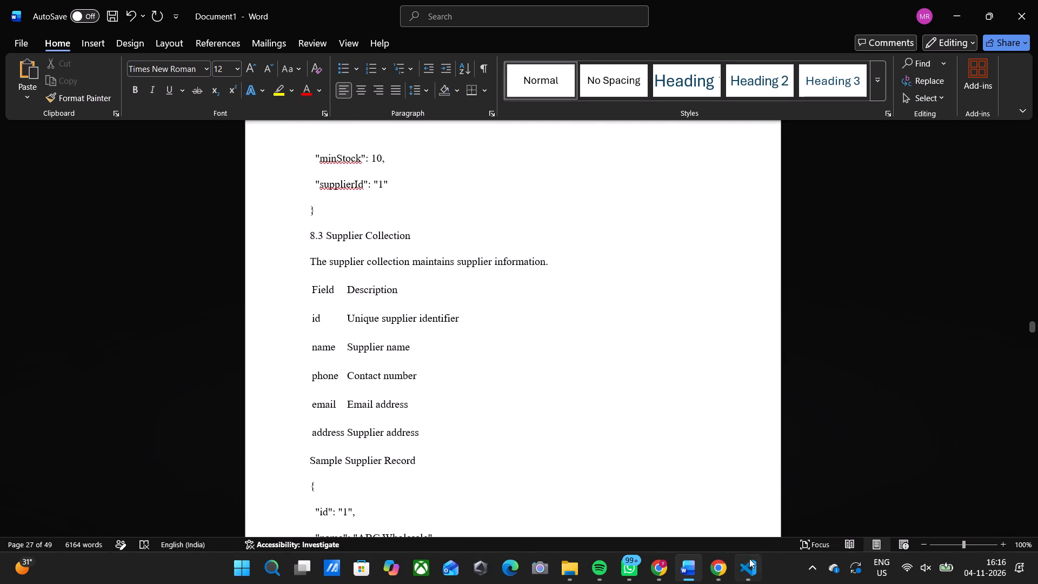
Read the formatting, final submission and important instructions sections of the Angular project report guidelines PDF in Chrome.
click(658, 575)
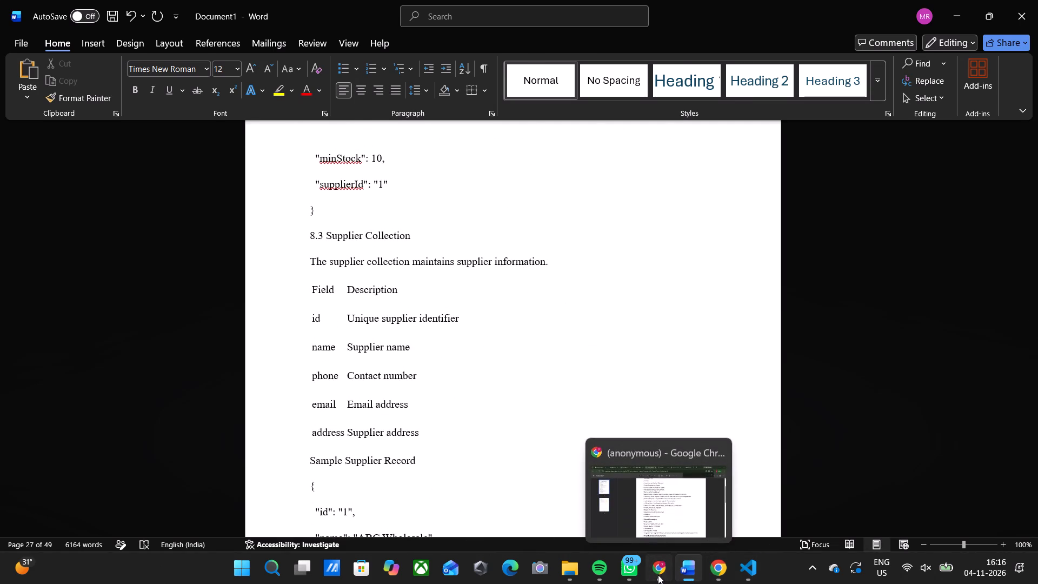
scroll(562, 406, down, 1)
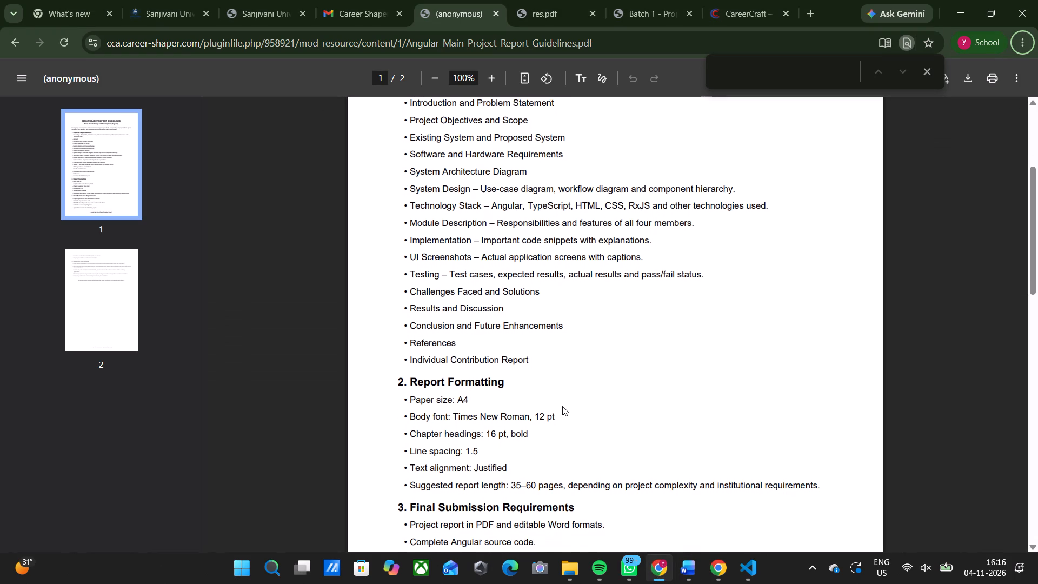
scroll(562, 406, down, 1)
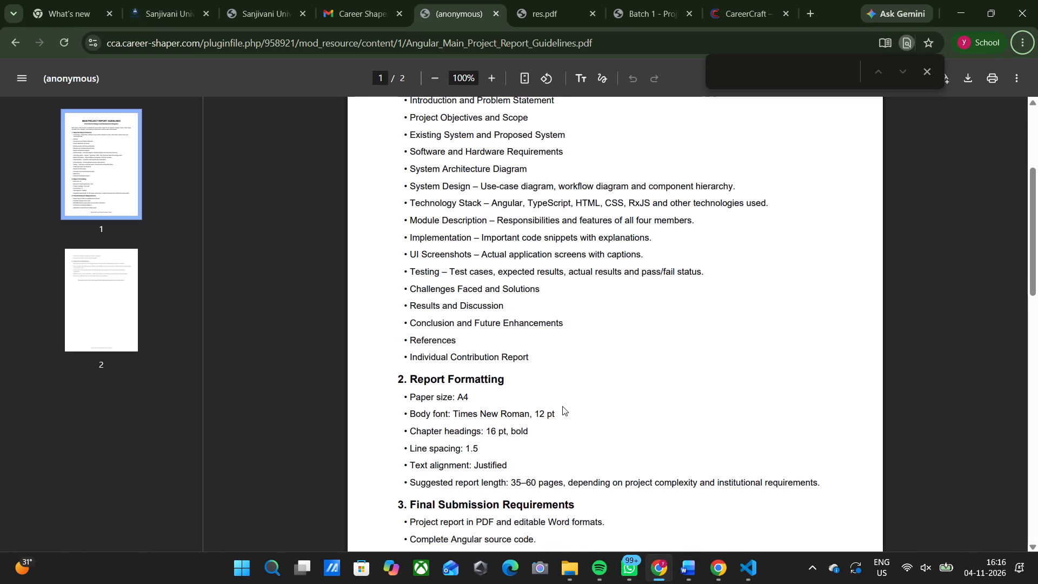
scroll(562, 406, down, 1)
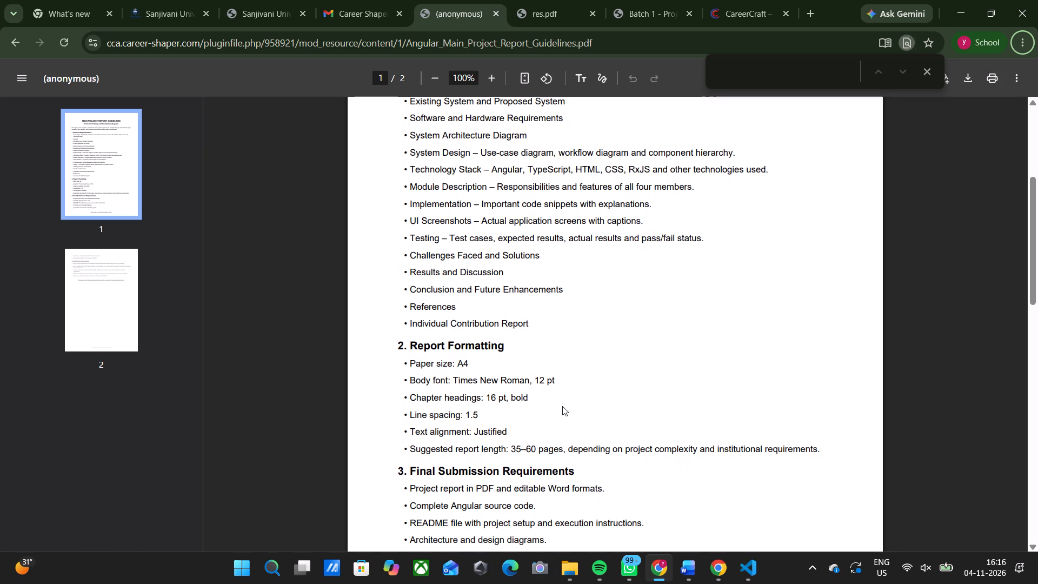
scroll(562, 406, down, 5)
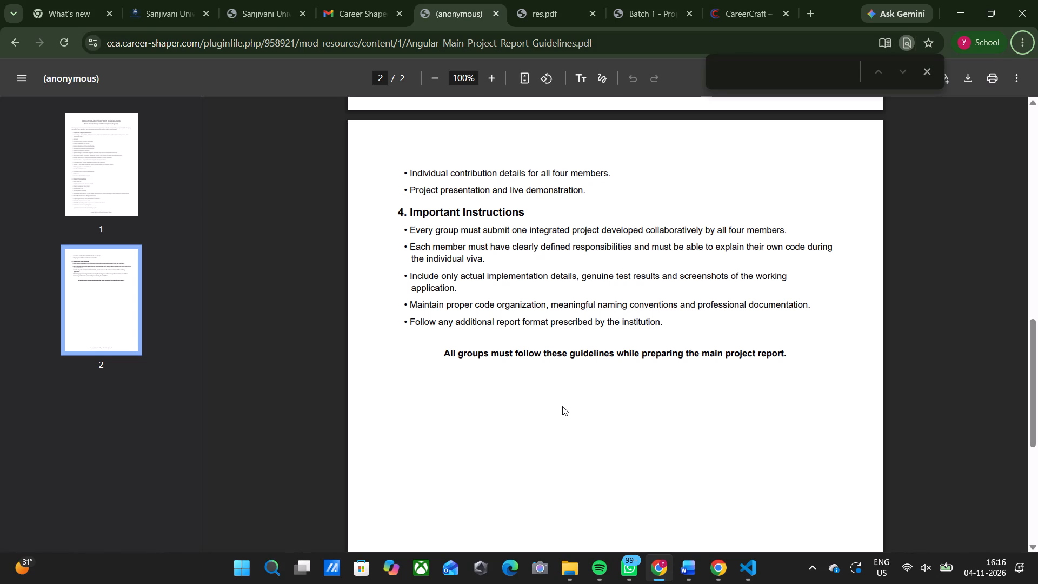
click(709, 575)
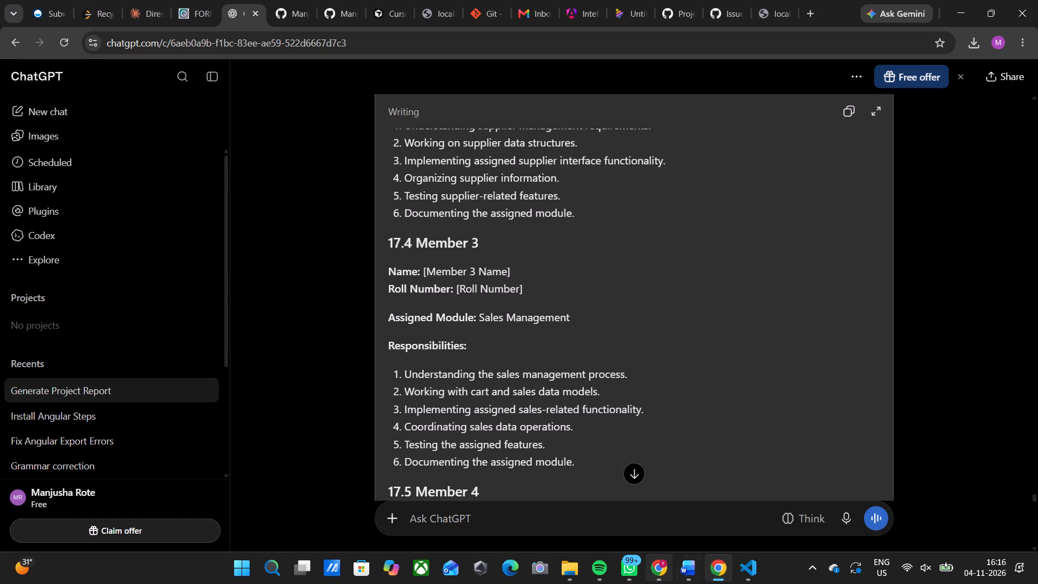
click(647, 581)
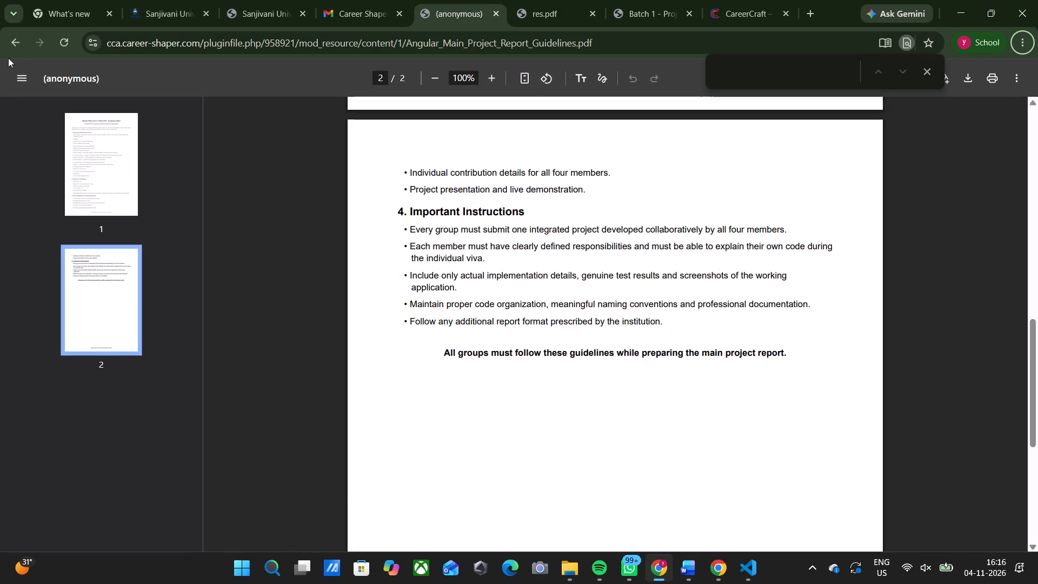
Open the Project Details PDF from the course page and copy the numbered member list of Group 5, Intelligent Retail POS & Supply Chain Management.
click(12, 52)
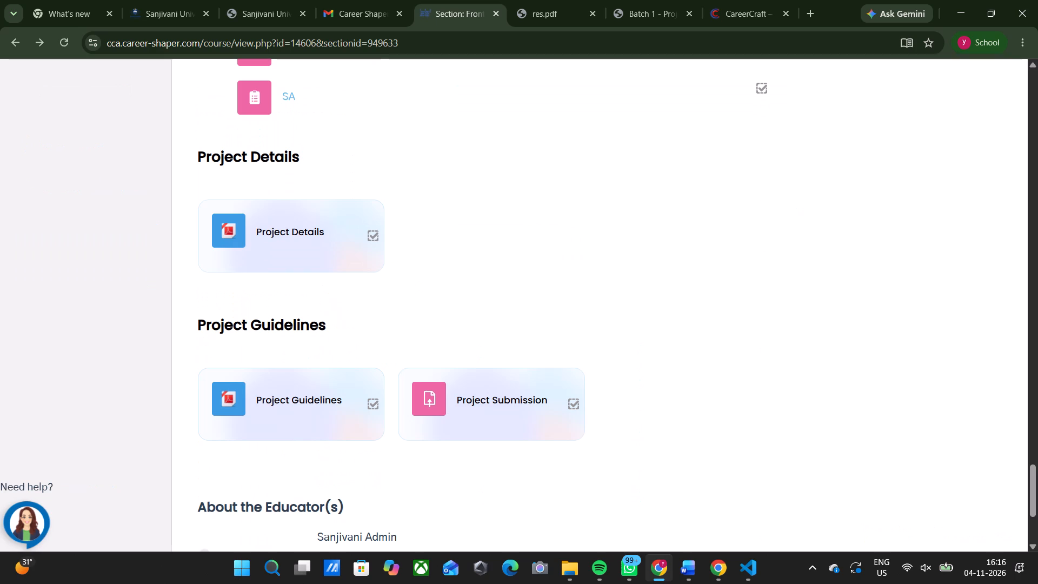
click(292, 229)
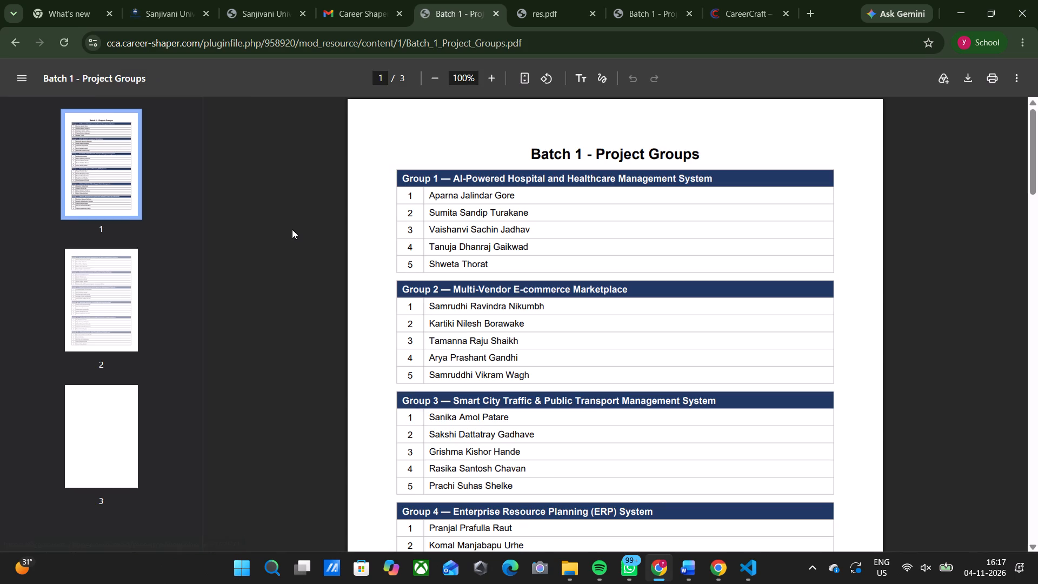
scroll(467, 311, down, 2)
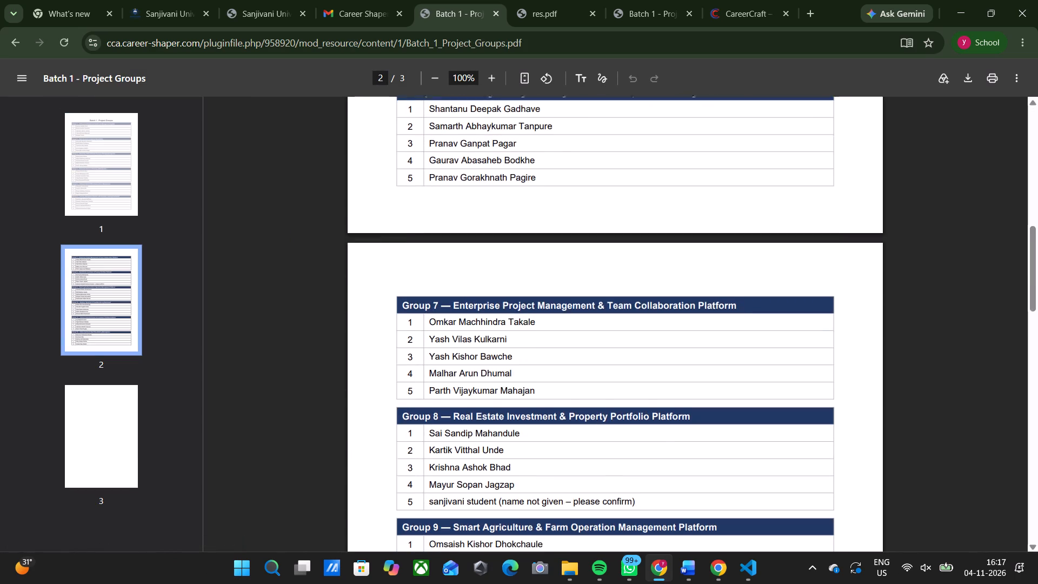
scroll(467, 311, down, 4)
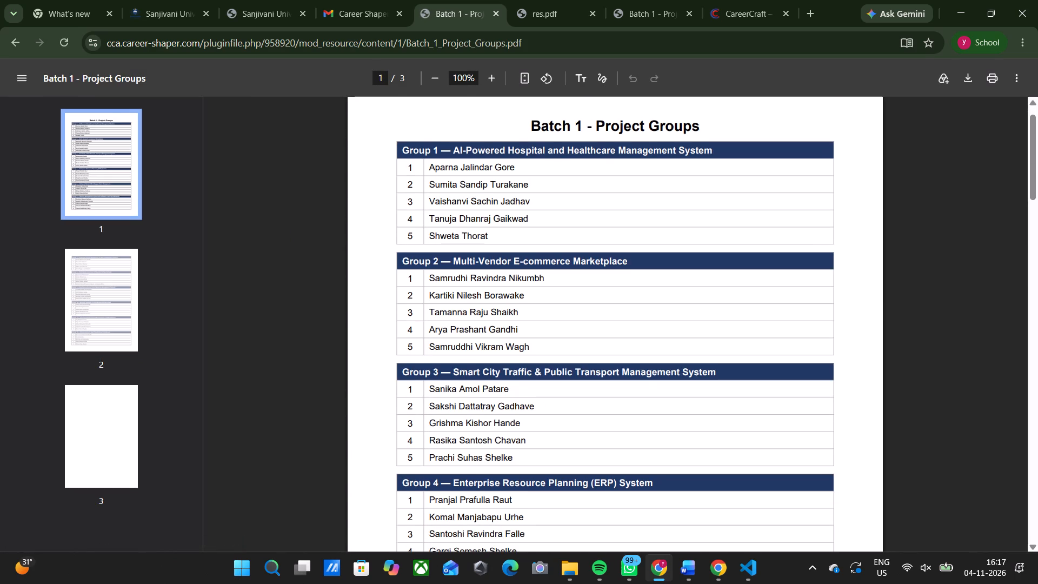
scroll(467, 311, down, 5)
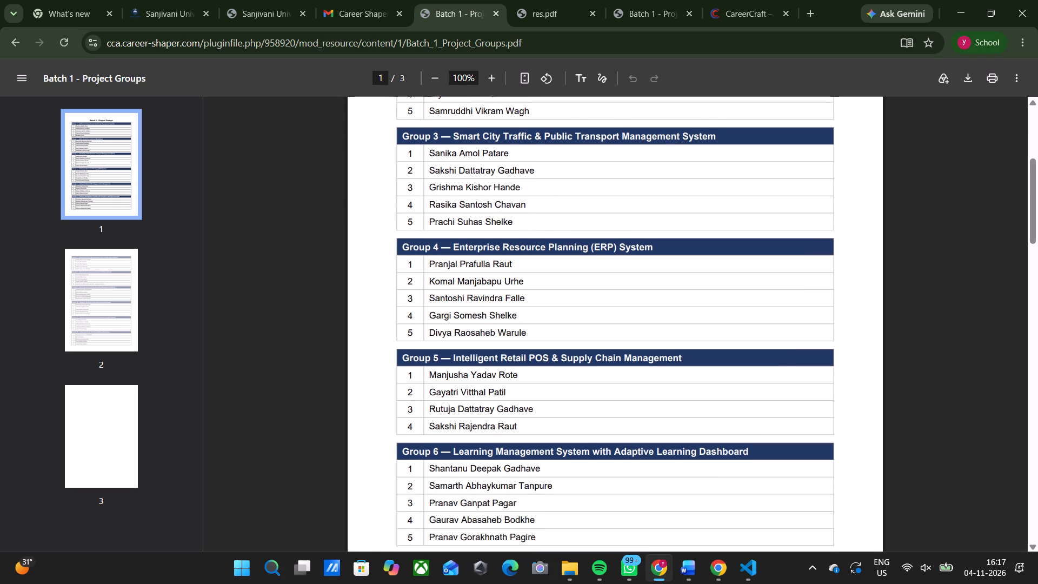
scroll(467, 311, down, 4)
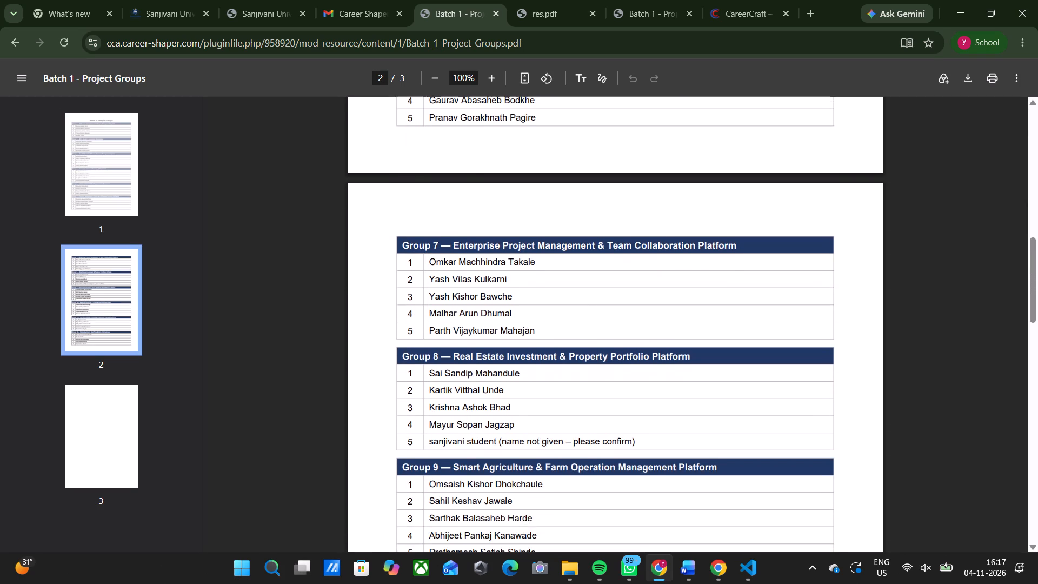
scroll(467, 311, up, 3)
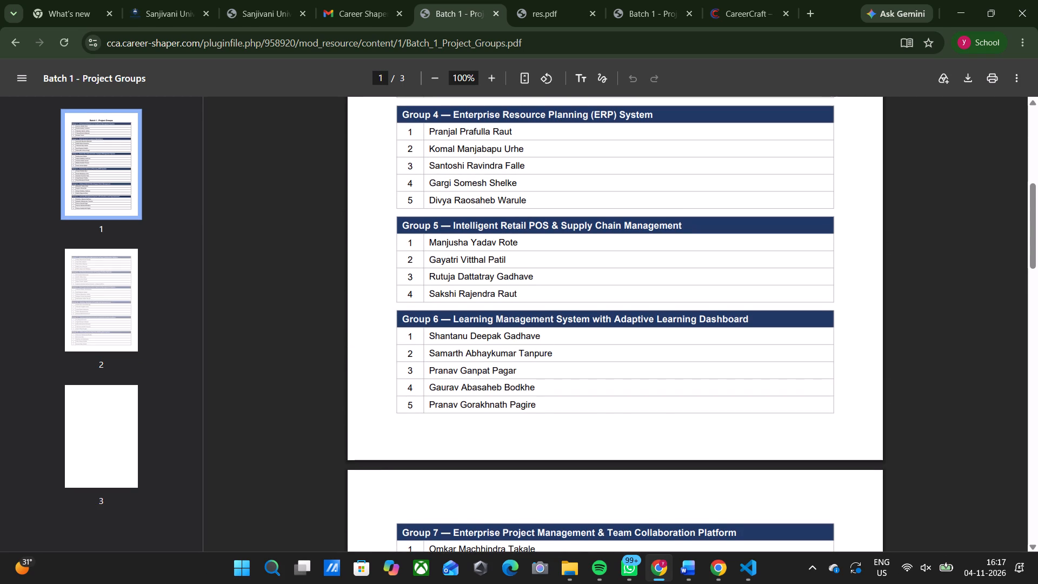
drag(430, 241, 517, 300)
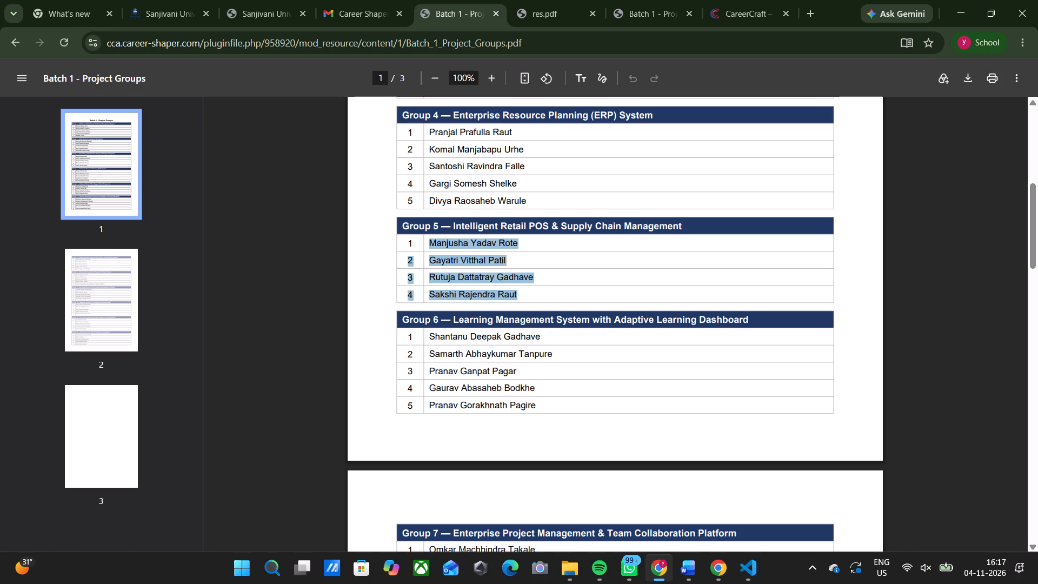
click(425, 269)
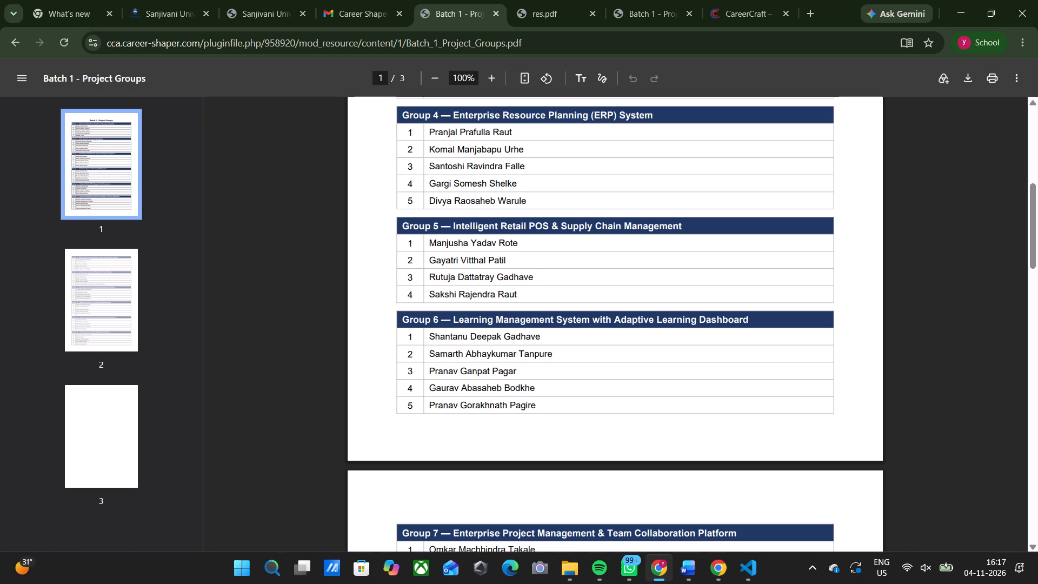
drag(404, 243, 534, 296)
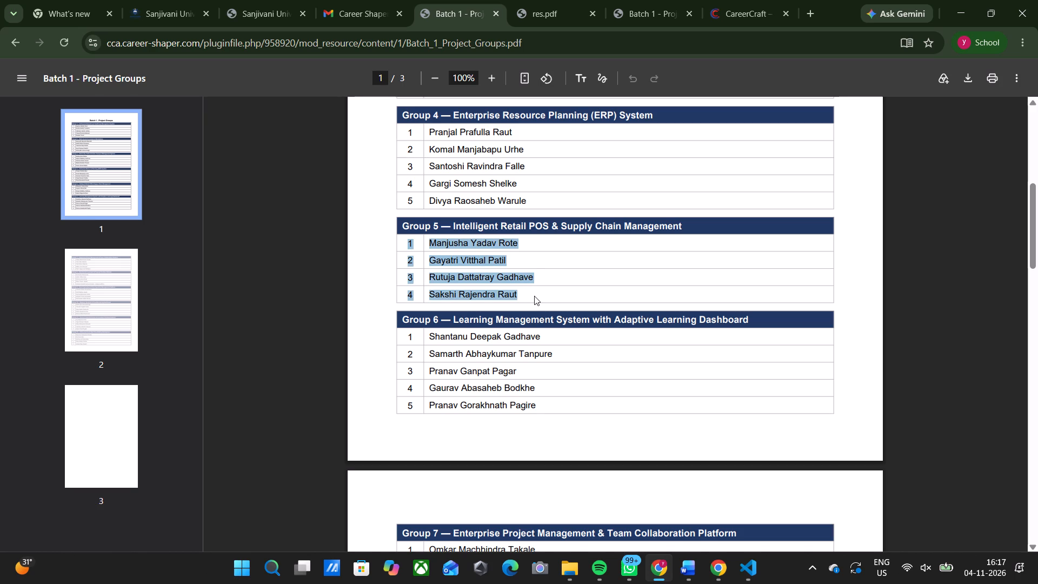
key(ctrl+c)
key(alt+Tab)
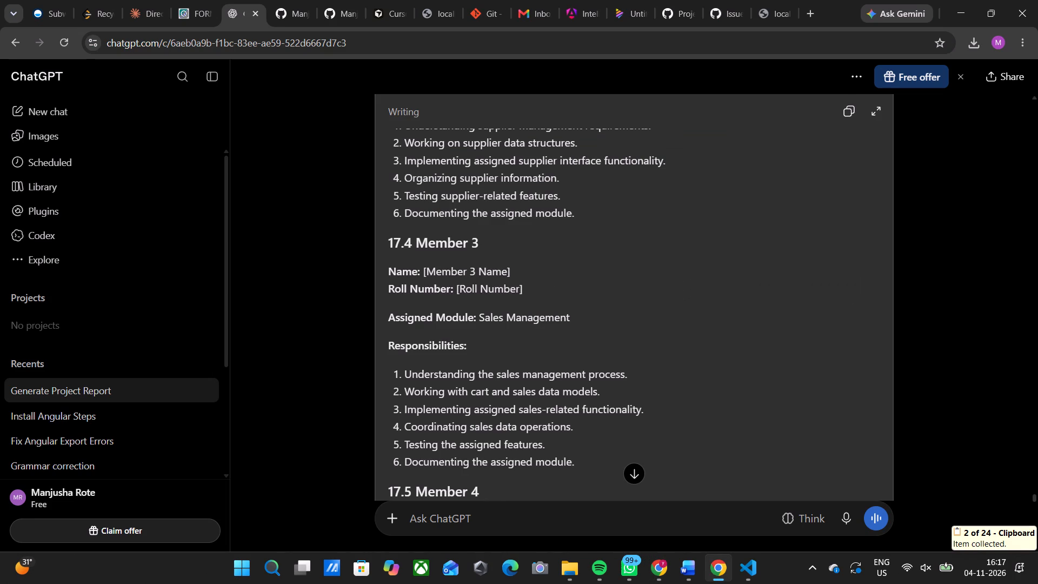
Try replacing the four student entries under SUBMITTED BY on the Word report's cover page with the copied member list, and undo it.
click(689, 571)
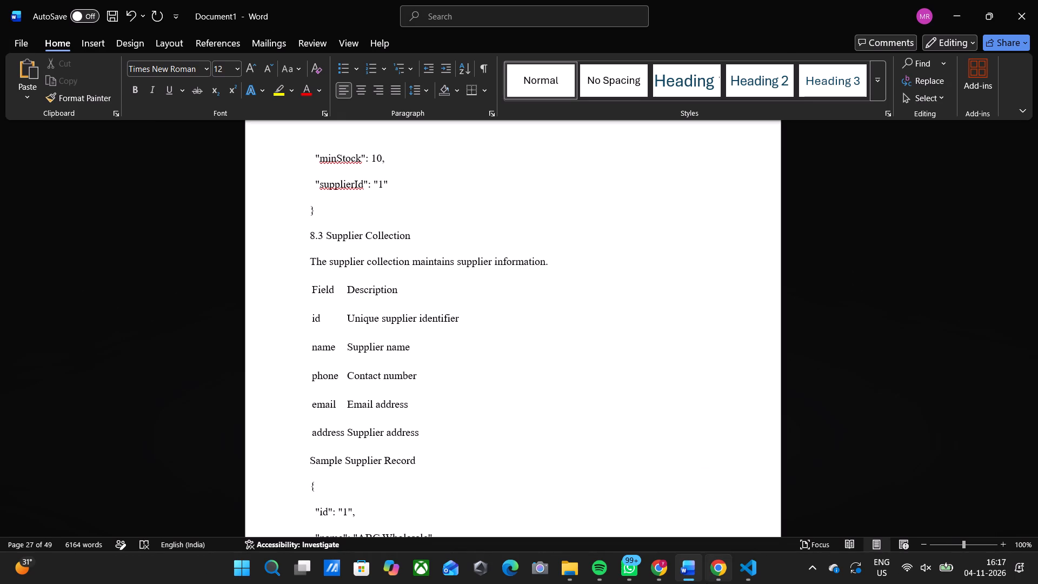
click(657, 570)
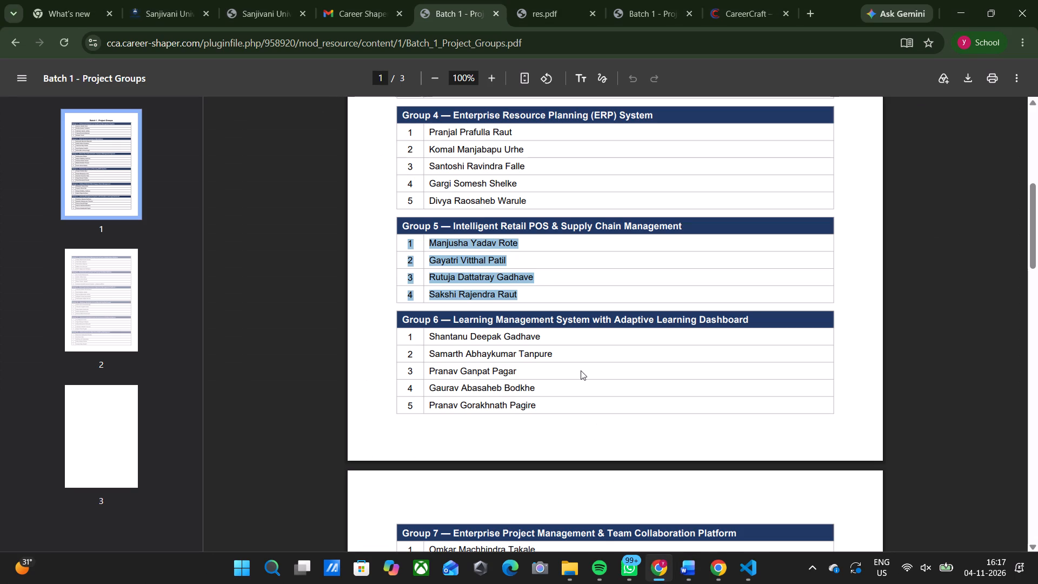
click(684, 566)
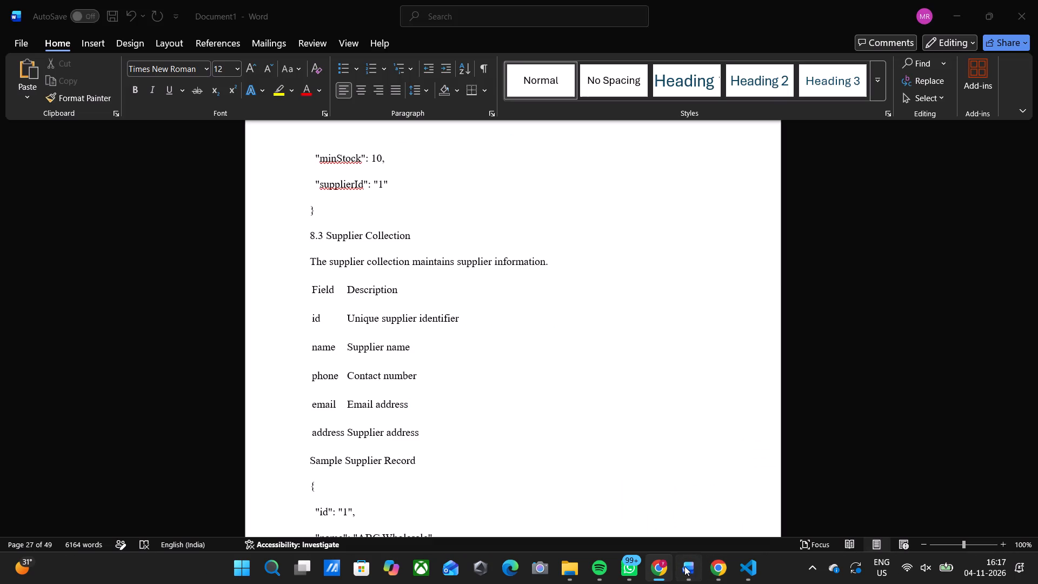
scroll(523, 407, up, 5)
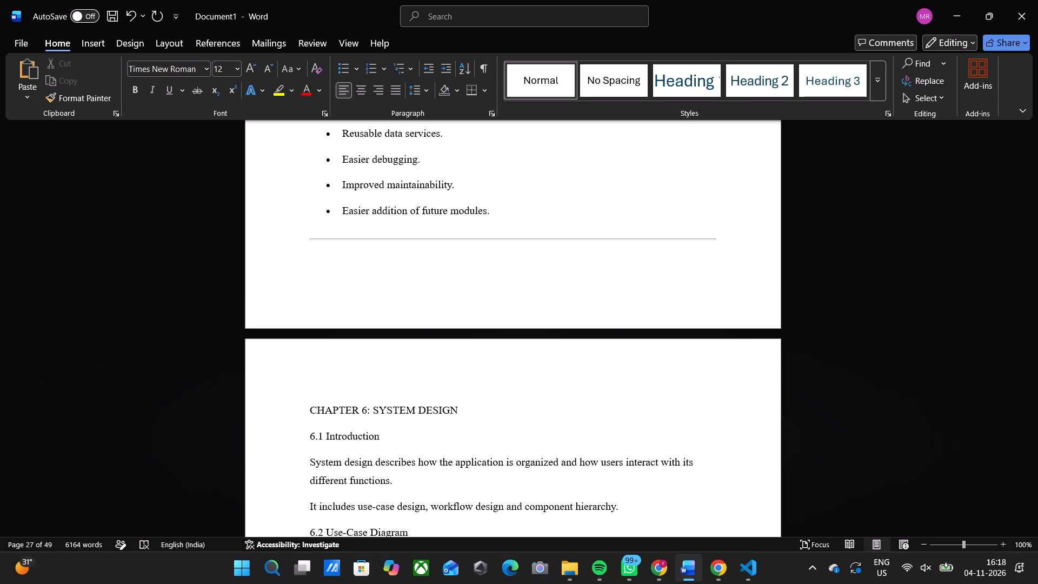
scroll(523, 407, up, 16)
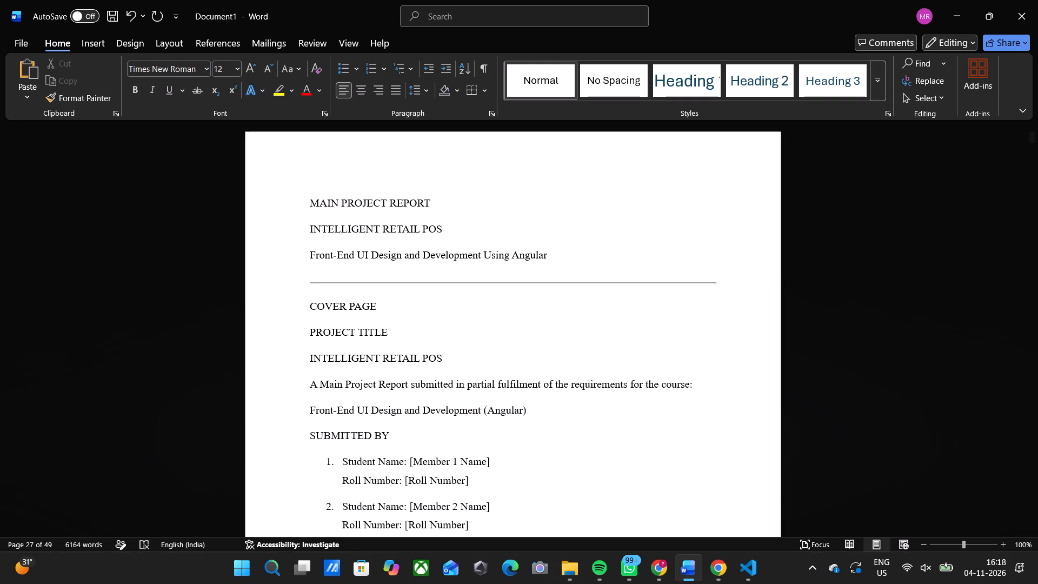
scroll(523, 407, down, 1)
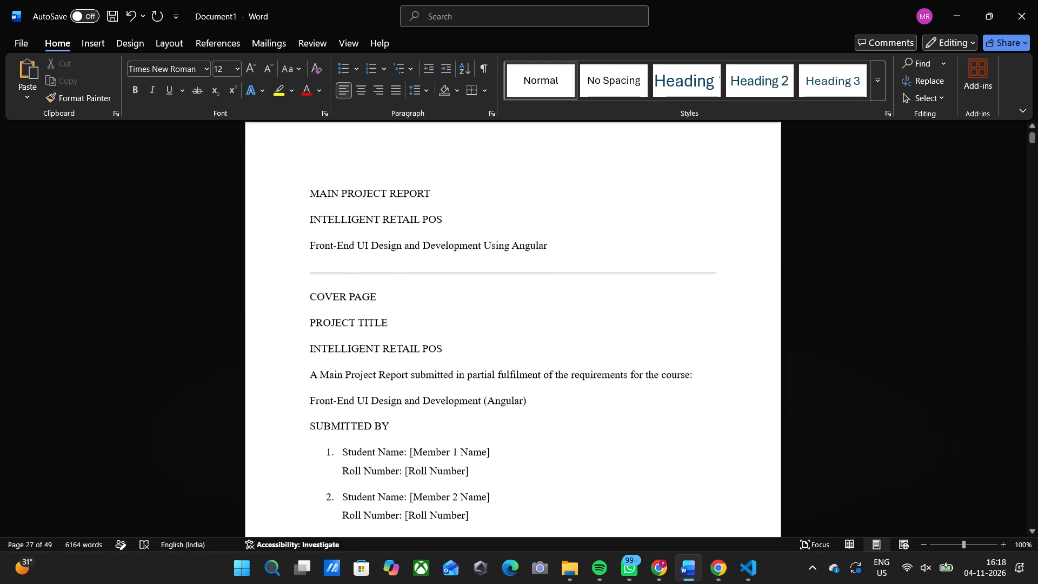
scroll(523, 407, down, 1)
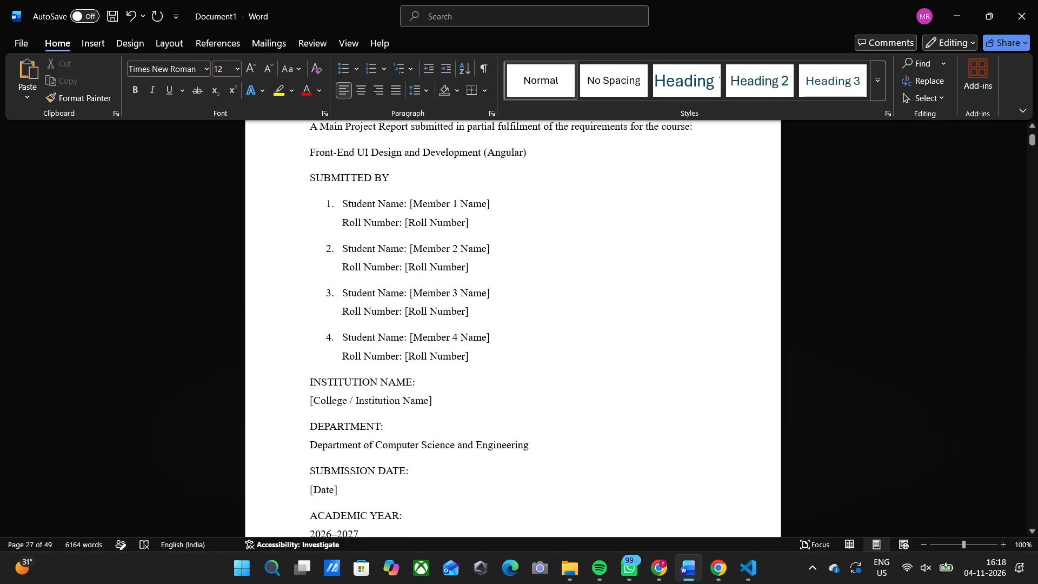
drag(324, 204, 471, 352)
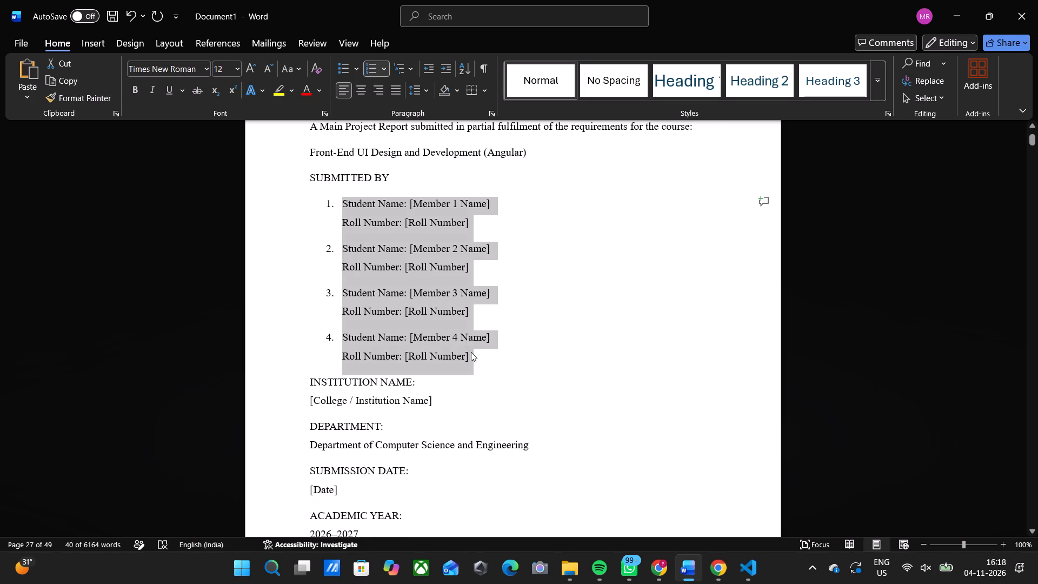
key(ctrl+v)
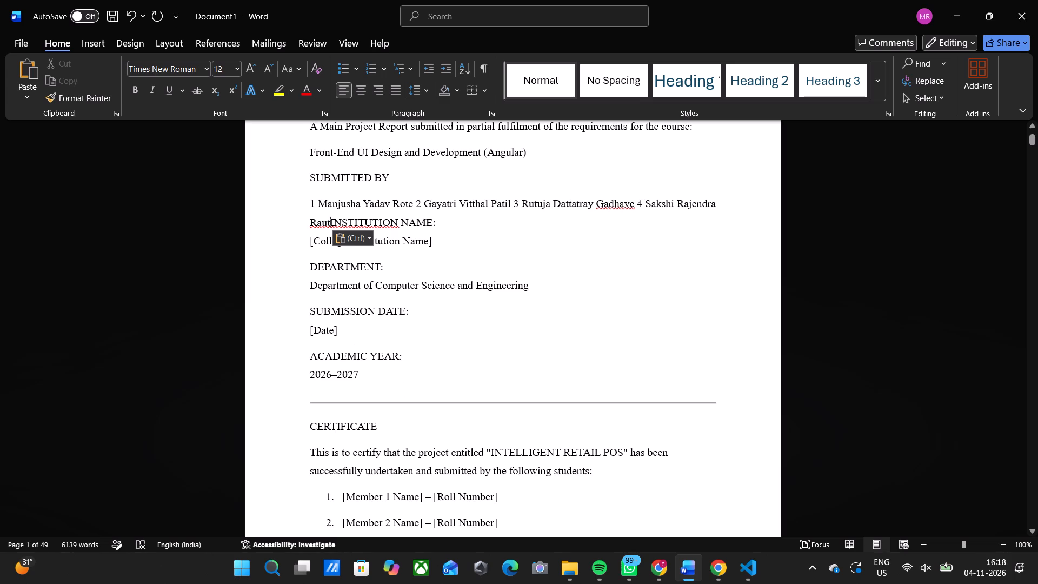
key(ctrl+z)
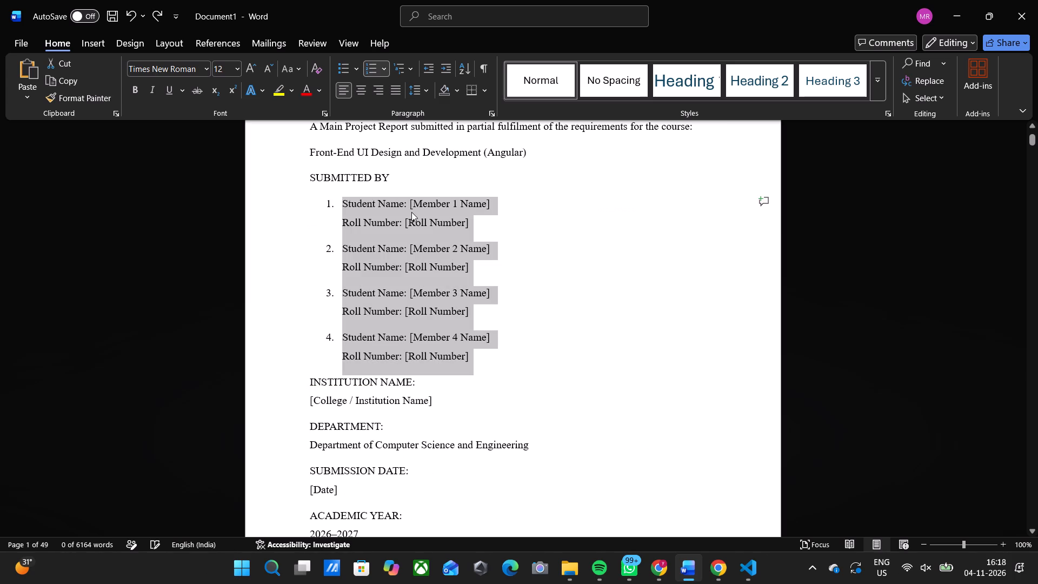
Replace the Member 1 name placeholder under SUBMITTED BY with the first group member's name.
click(411, 212)
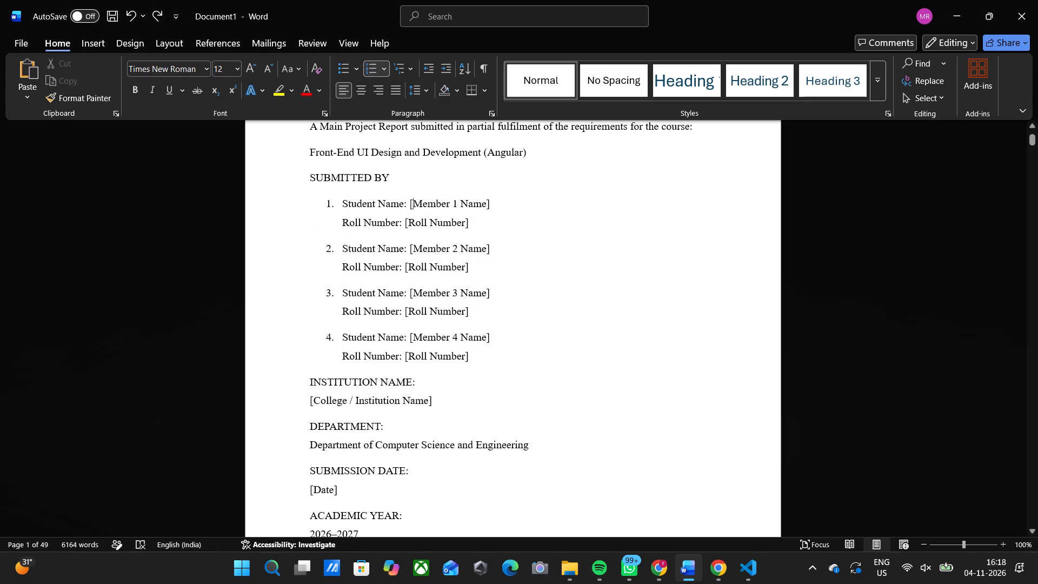
click(495, 204)
key(BackSpace)
key(BackSpace)
key(BackSpace)
key(BackSpace)
key(BackSpace)
key(BackSpace)
key(BackSpace)
key(BackSpace)
key(BackSpace)
key(BackSpace)
key(BackSpace)
key(BackSpace)
key(BackSpace)
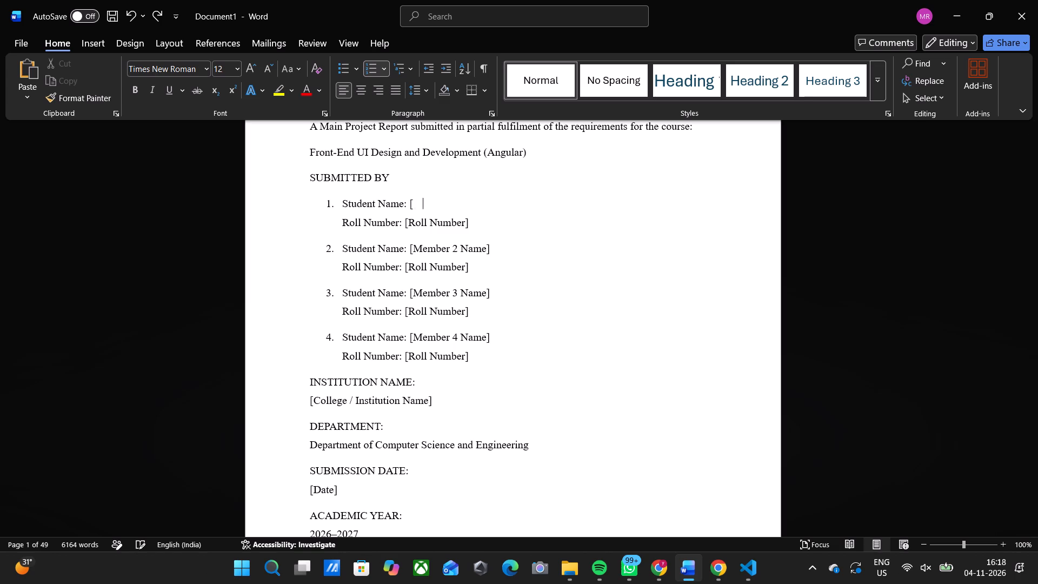
key(BackSpace)
key(BackSpace)
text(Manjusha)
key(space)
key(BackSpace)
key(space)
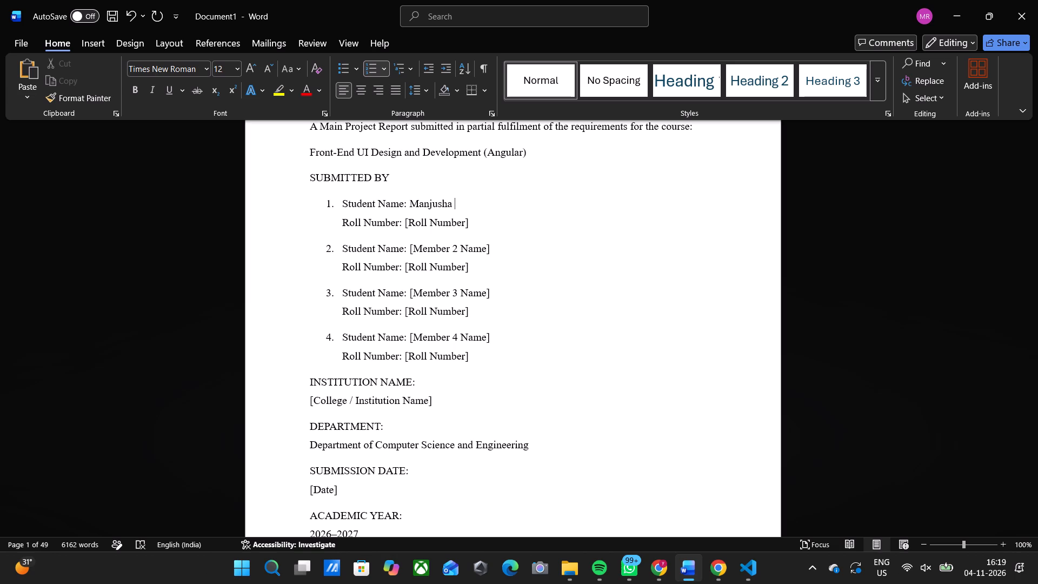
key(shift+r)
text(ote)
Replace the roll number placeholder of the first student entry with that member's roll number.
click(485, 223)
key(BackSpace)
key(BackSpace)
key(BackSpace)
key(BackSpace)
key(BackSpace)
key(BackSpace)
key(BackSpace)
key(BackSpace)
key(BackSpace)
key(BackSpace)
key(BackSpace)
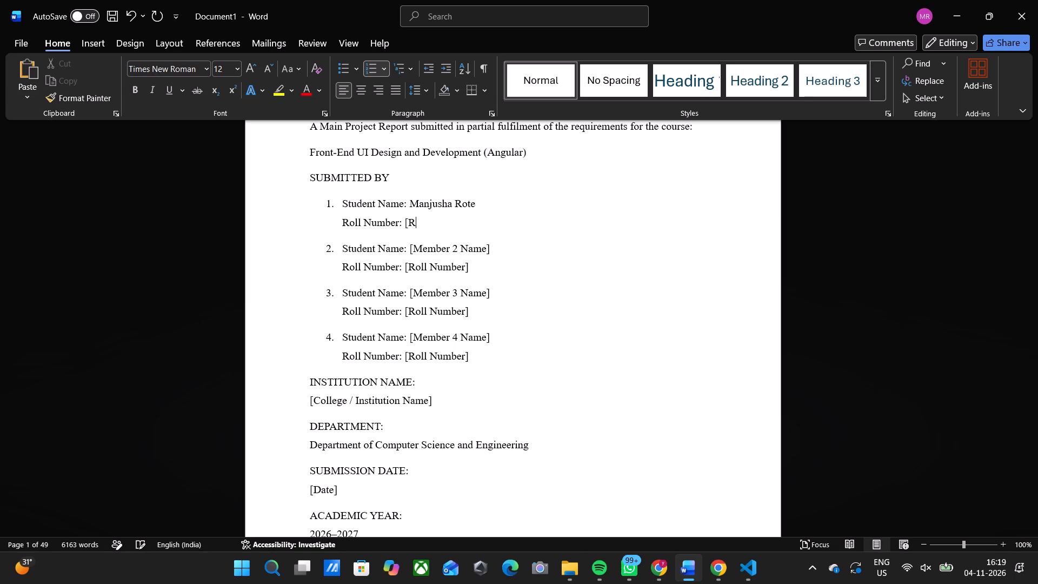
key(BackSpace)
key(BackSpace)
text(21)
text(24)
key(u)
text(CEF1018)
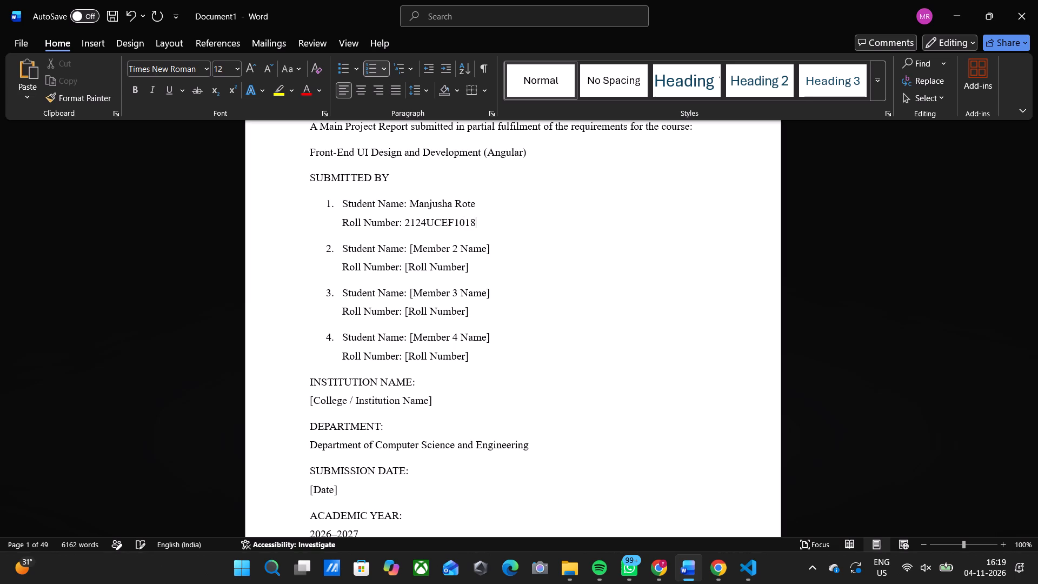
Replace the Member 2 name placeholder in the second student entry with the second group member's name.
click(510, 244)
key(BackSpace)
key(BackSpace)
key(BackSpace)
key(BackSpace)
key(BackSpace)
key(BackSpace)
key(BackSpace)
key(BackSpace)
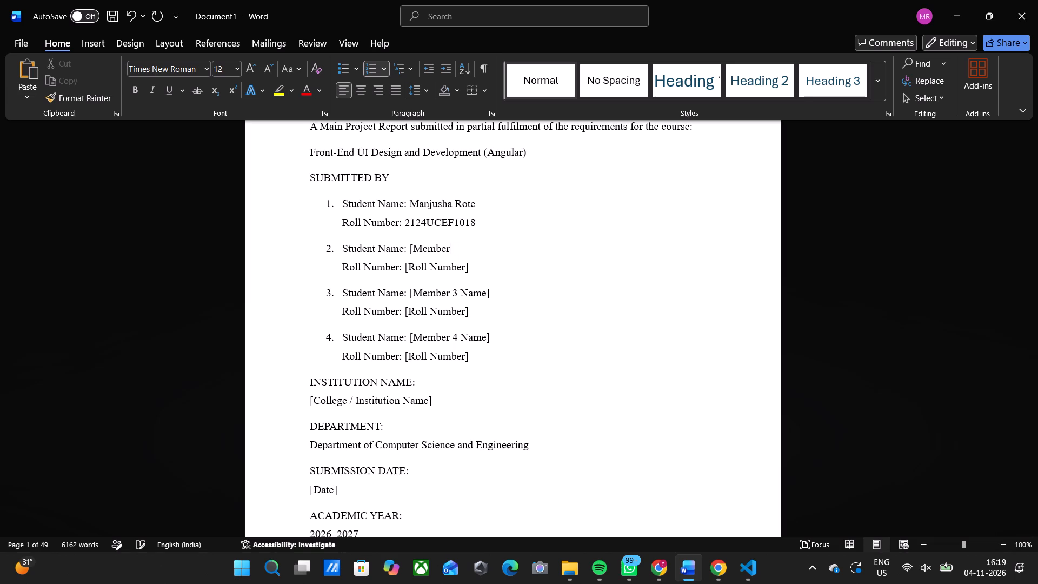
key(BackSpace)
key(BackSpace)
key(BackSpace)
key(BackSpace)
key(BackSpace)
key(BackSpace)
key(BackSpace)
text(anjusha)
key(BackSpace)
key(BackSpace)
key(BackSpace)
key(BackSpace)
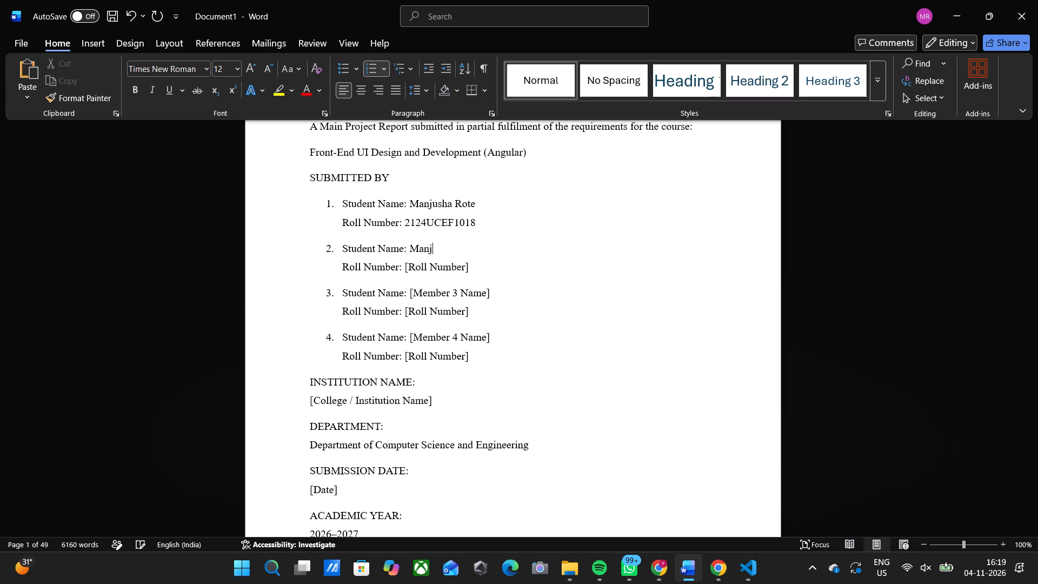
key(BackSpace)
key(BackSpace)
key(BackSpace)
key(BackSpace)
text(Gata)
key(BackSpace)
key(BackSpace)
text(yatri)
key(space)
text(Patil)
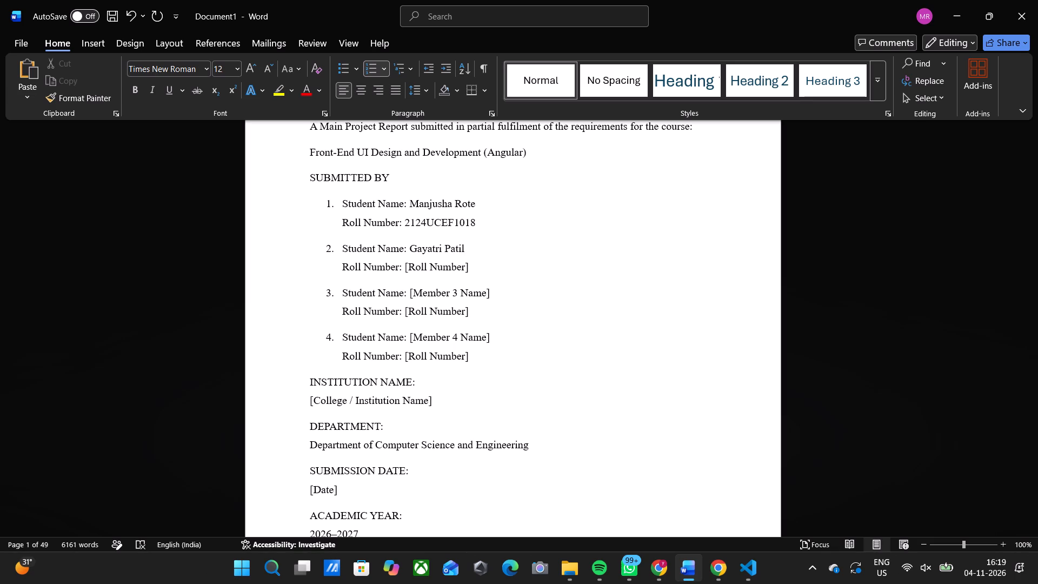
Fill in the second student's roll number by copying the first student's roll number and changing its last digit.
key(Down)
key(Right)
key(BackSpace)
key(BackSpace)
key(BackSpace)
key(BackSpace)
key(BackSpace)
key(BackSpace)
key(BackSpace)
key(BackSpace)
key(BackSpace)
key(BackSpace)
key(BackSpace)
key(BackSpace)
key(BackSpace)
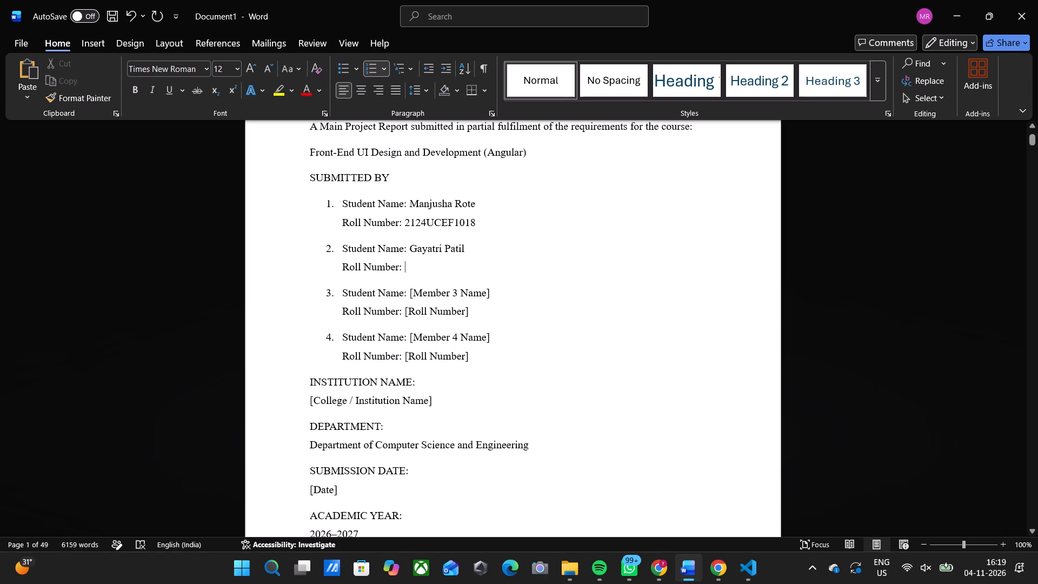
drag(487, 224, 412, 216)
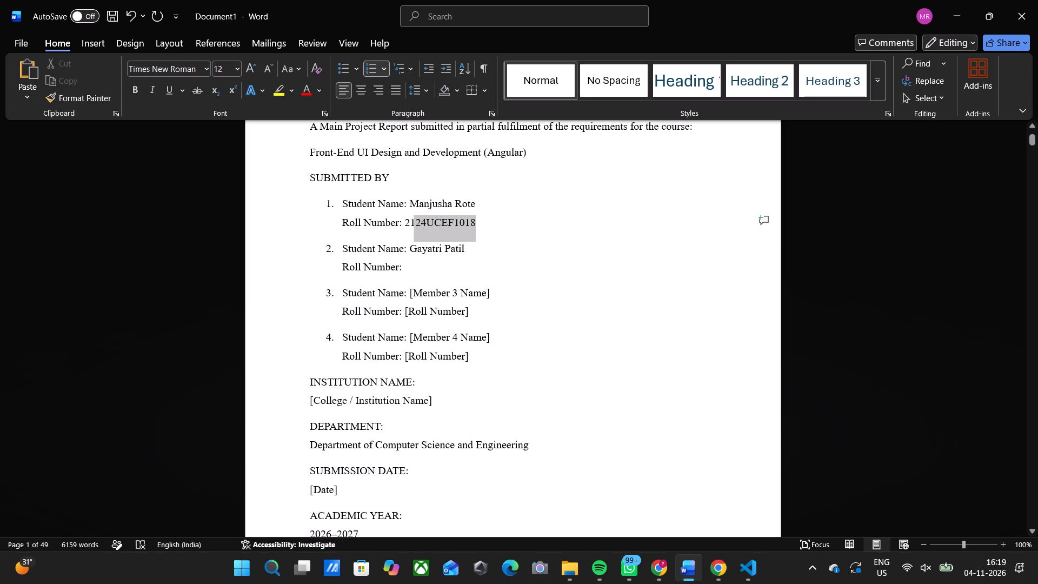
drag(412, 216, 405, 216)
key(ctrl+c)
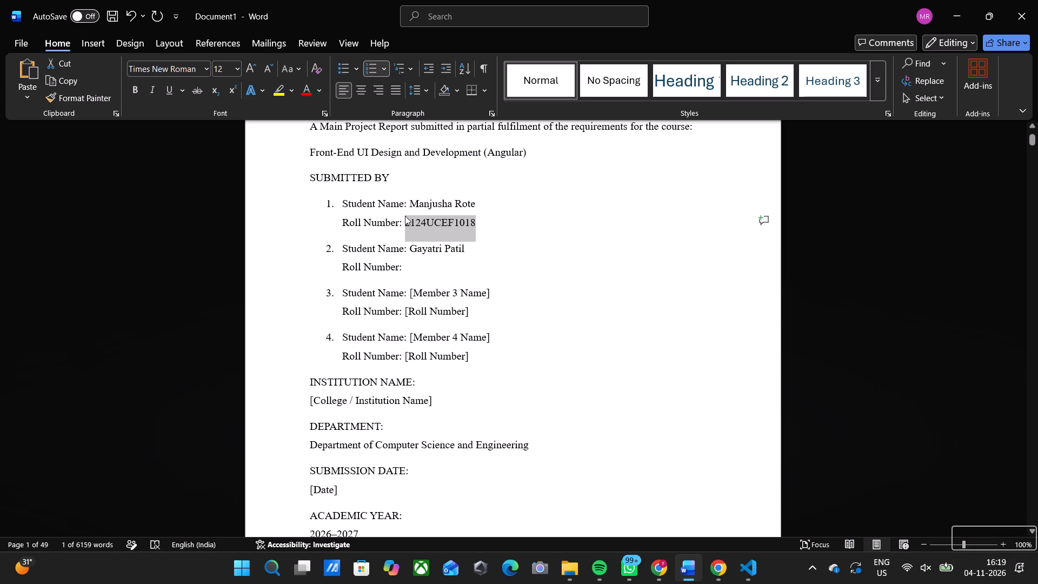
click(409, 266)
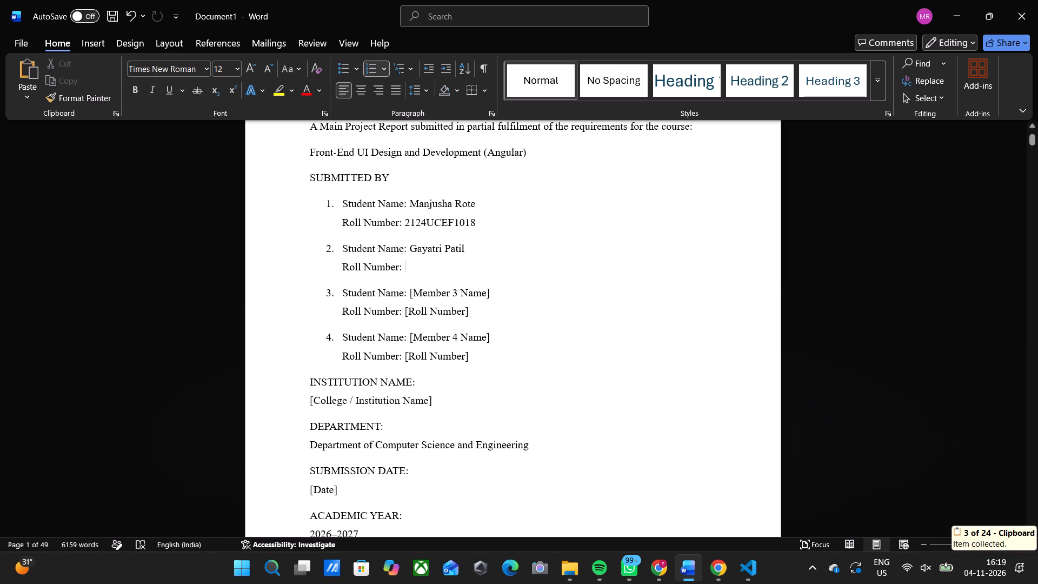
key(ctrl+v)
key(BackSpace)
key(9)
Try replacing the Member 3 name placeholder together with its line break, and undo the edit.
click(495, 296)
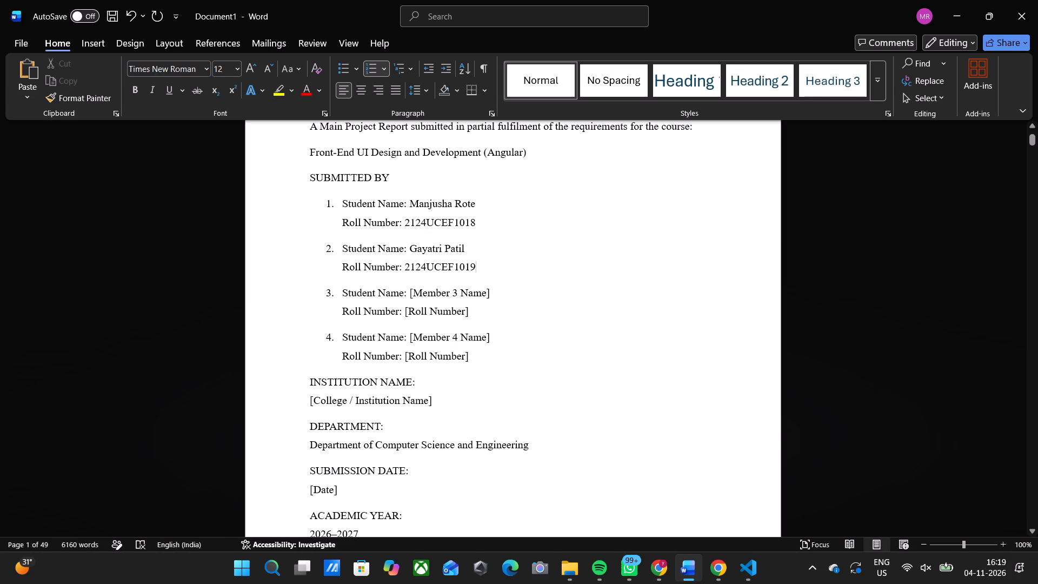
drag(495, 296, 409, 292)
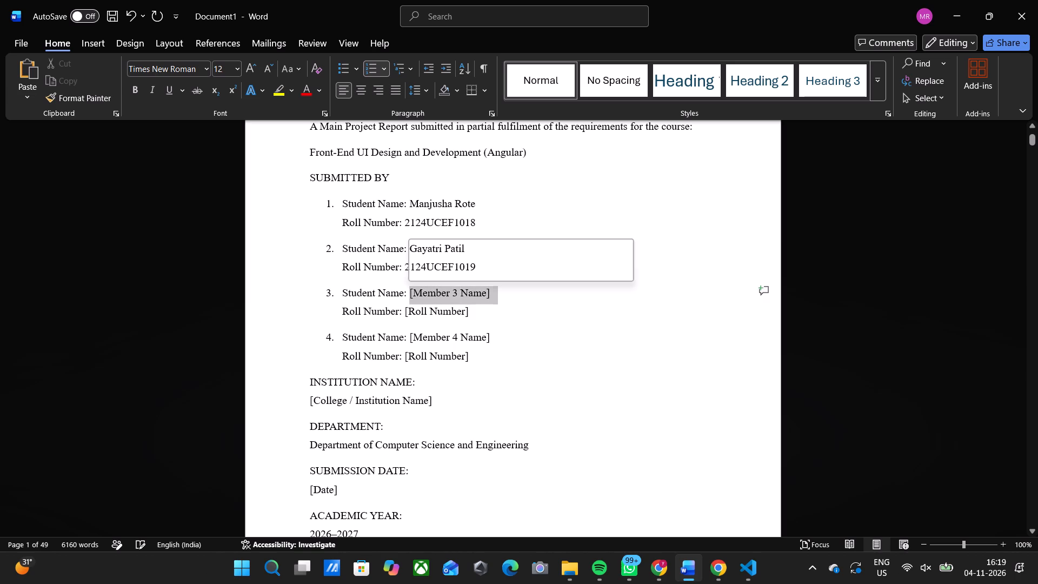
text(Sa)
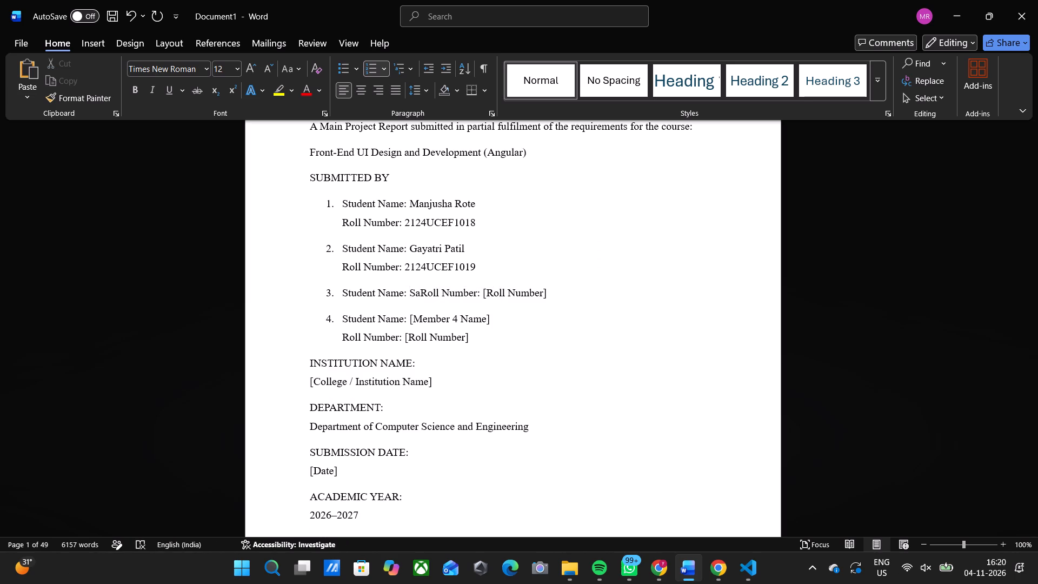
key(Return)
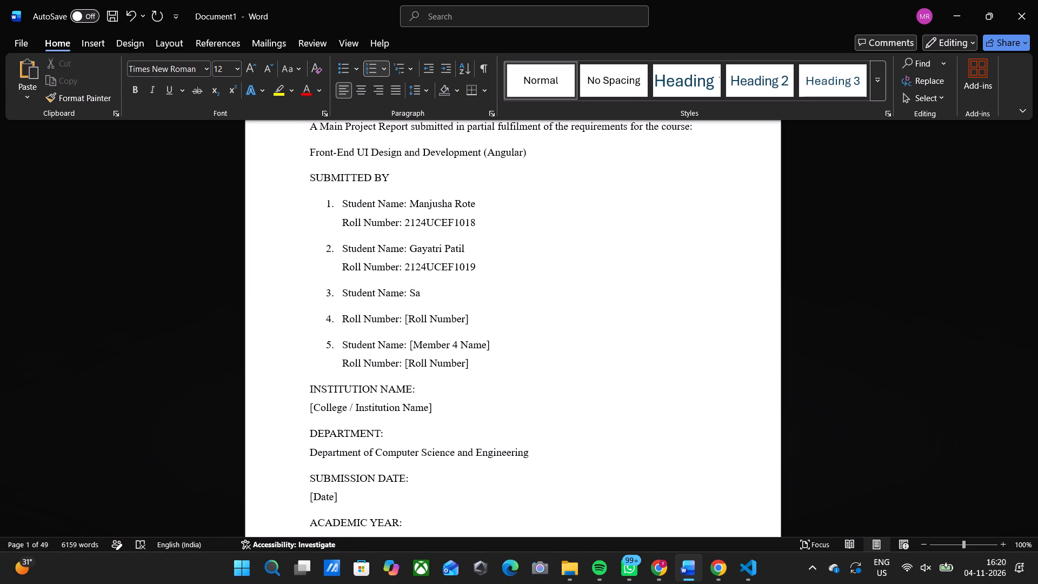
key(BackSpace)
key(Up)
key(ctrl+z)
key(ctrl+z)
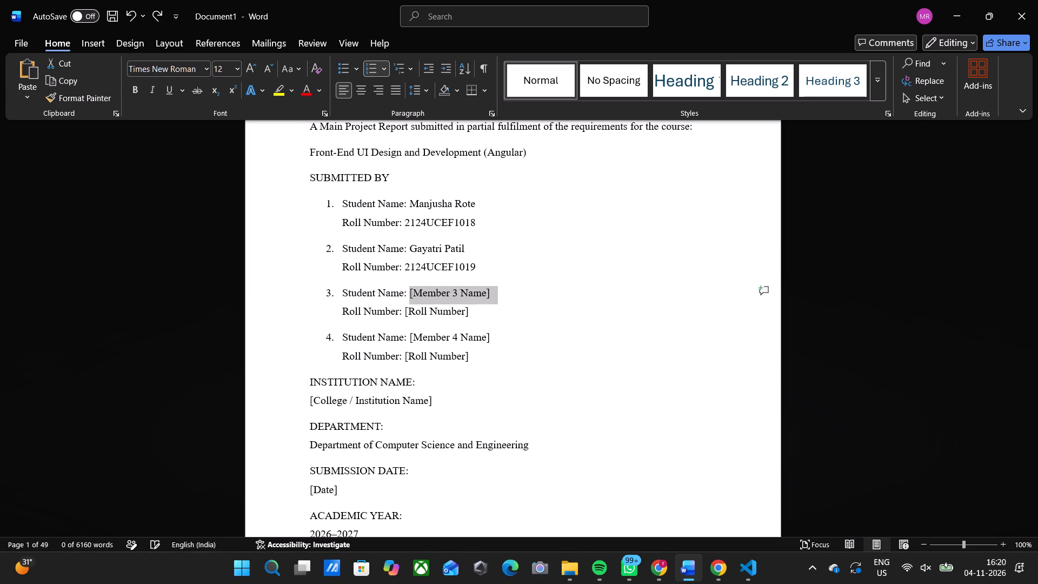
Replace only the Member 3 name placeholder with the third group member's name, keeping the roll number on its own line.
click(510, 285)
drag(490, 291, 447, 295)
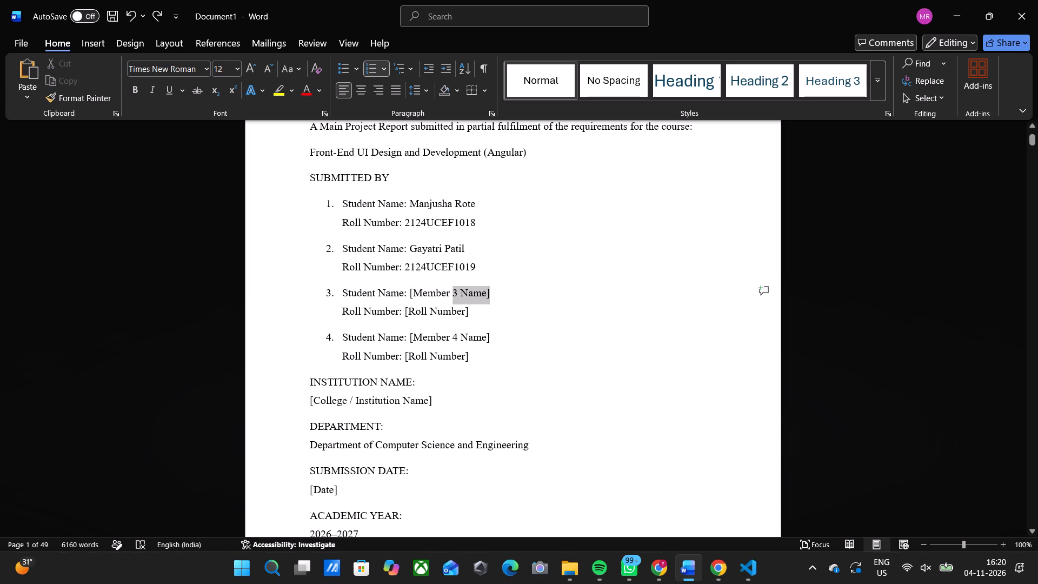
drag(447, 295, 415, 295)
drag(415, 295, 410, 295)
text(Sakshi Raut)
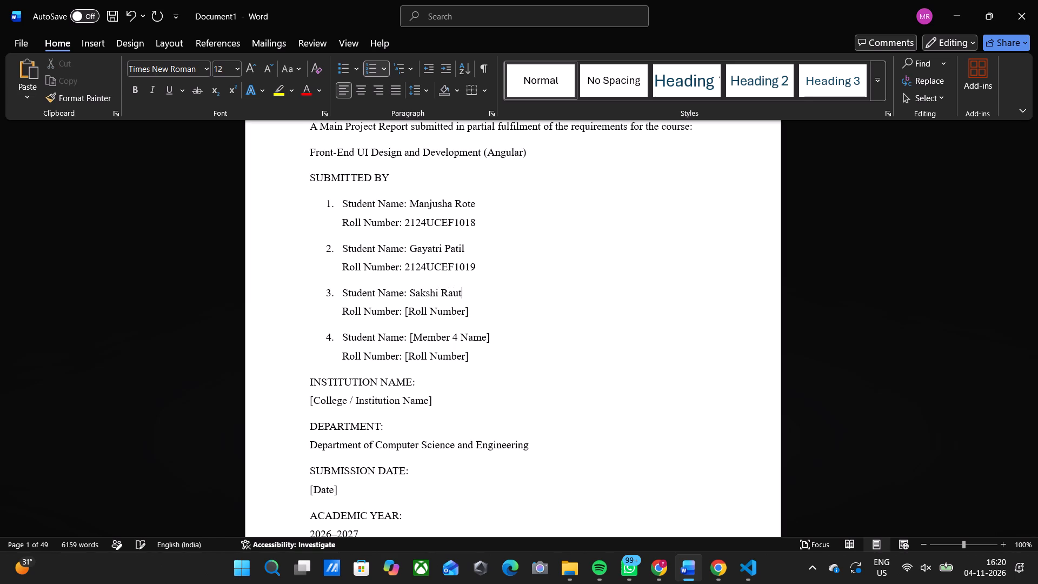
Replace the third student's roll number placeholder with the copied roll number, changing its last two digits to that member's.
click(469, 313)
key(BackSpace)
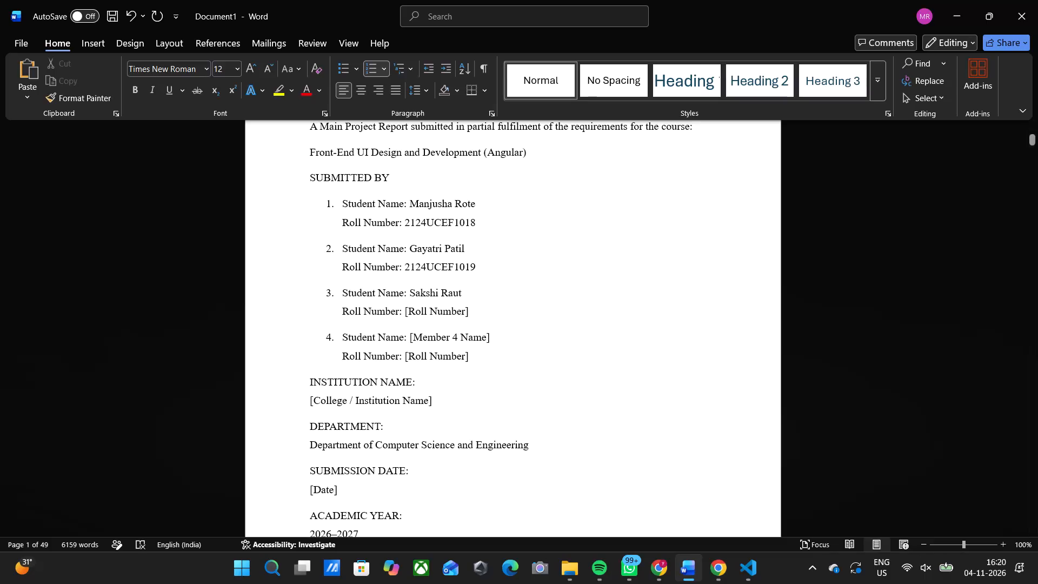
key(BackSpace)
key(BackSpace)
key(BackSpace)
key(BackSpace)
key(BackSpace)
key(BackSpace)
key(BackSpace)
key(BackSpace)
key(BackSpace)
key(BackSpace)
key(BackSpace)
key(BackSpace)
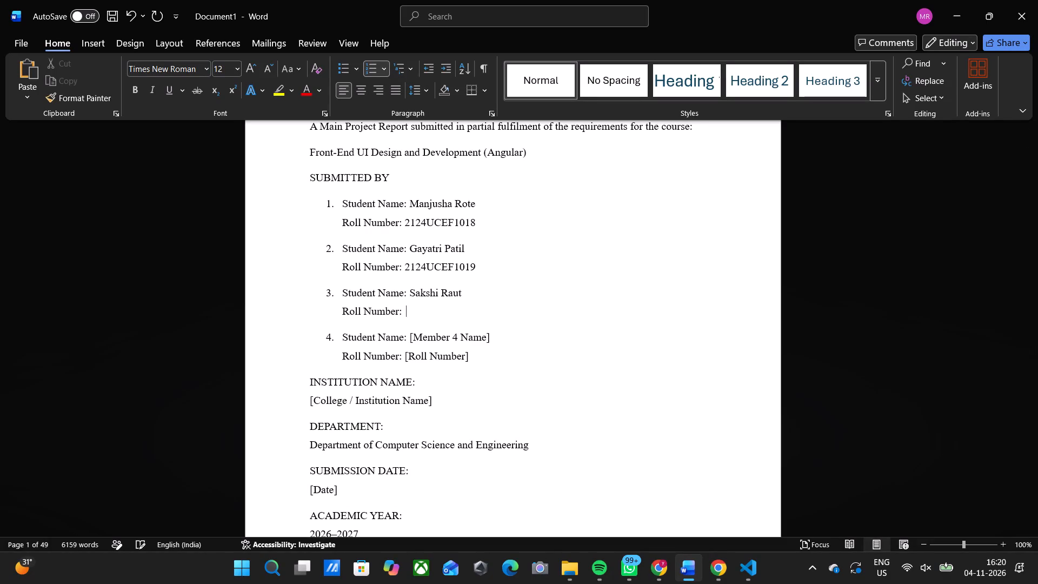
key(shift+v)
key(BackSpace)
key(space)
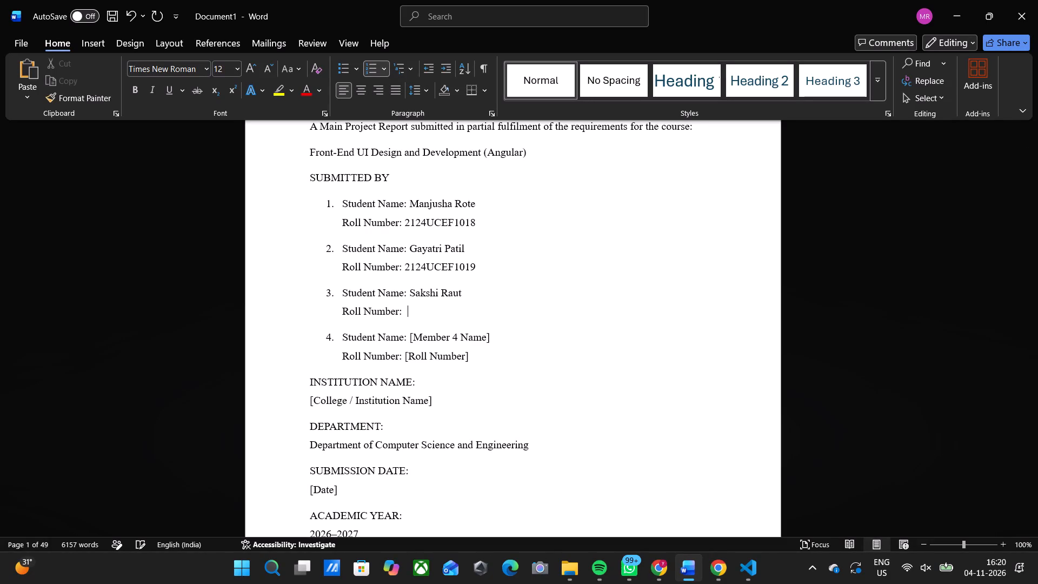
key(ctrl+v)
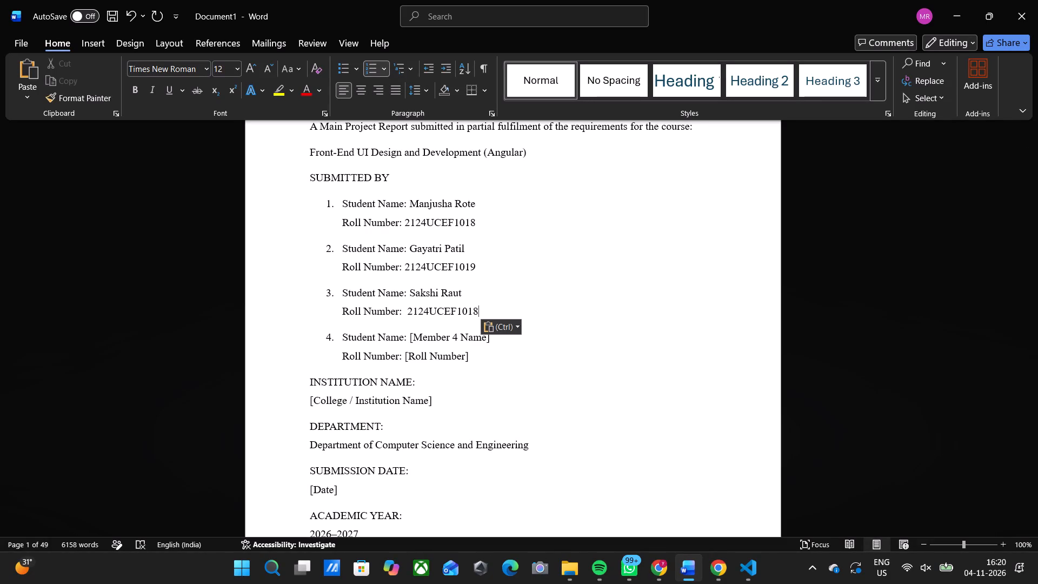
key(BackSpace)
key(BackSpace)
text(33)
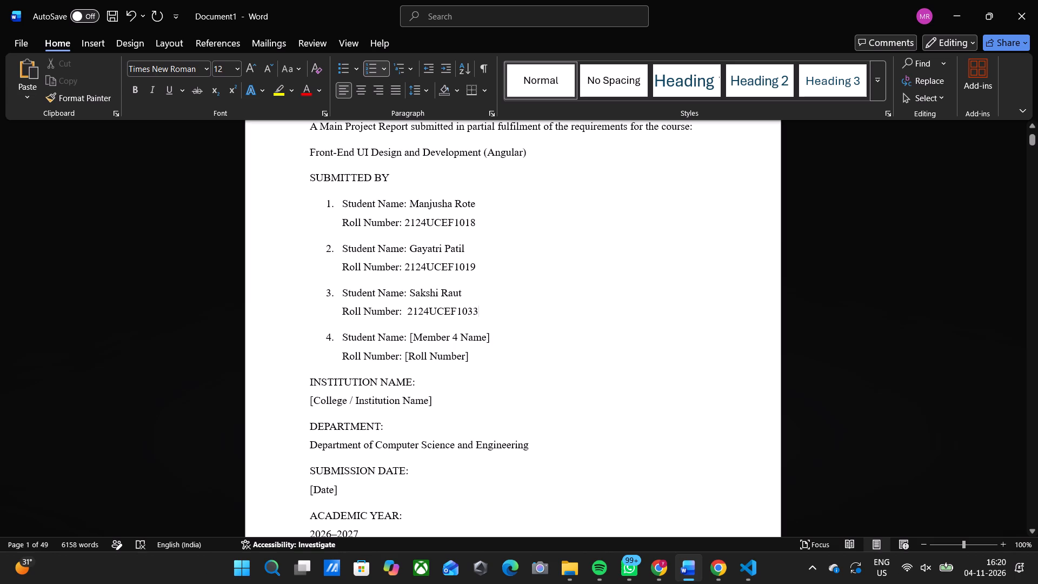
Replace the Member 4 name placeholder with the remaining group member's name, checking the Group 5 list in the project groups PDF in Chrome.
click(496, 336)
key(BackSpace)
key(BackSpace)
key(BackSpace)
key(BackSpace)
key(BackSpace)
key(BackSpace)
key(BackSpace)
key(BackSpace)
key(BackSpace)
key(BackSpace)
key(BackSpace)
key(BackSpace)
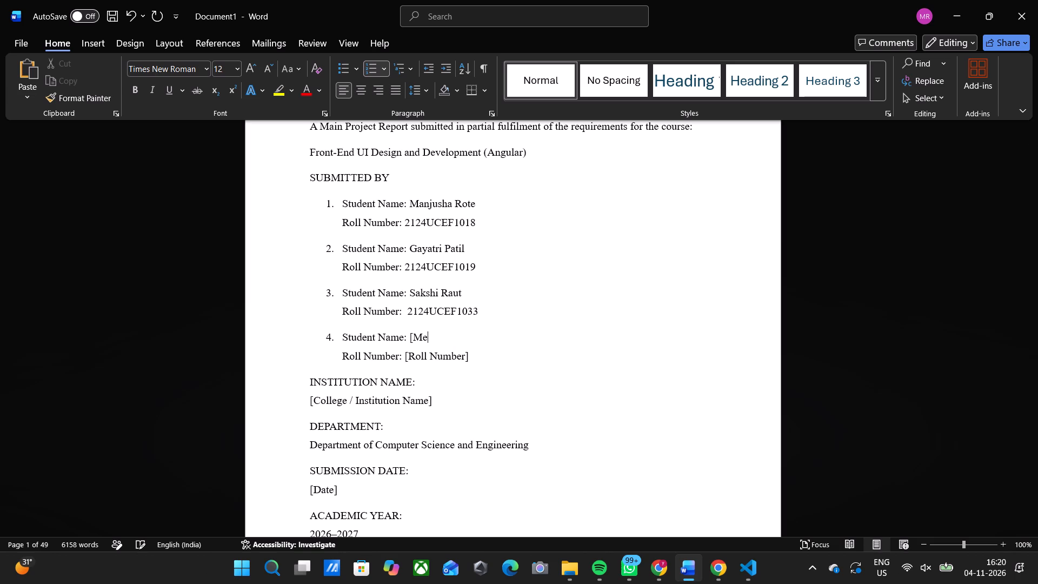
key(BackSpace)
key(BackSpace)
key(BackSpace)
key(alt+Tab)
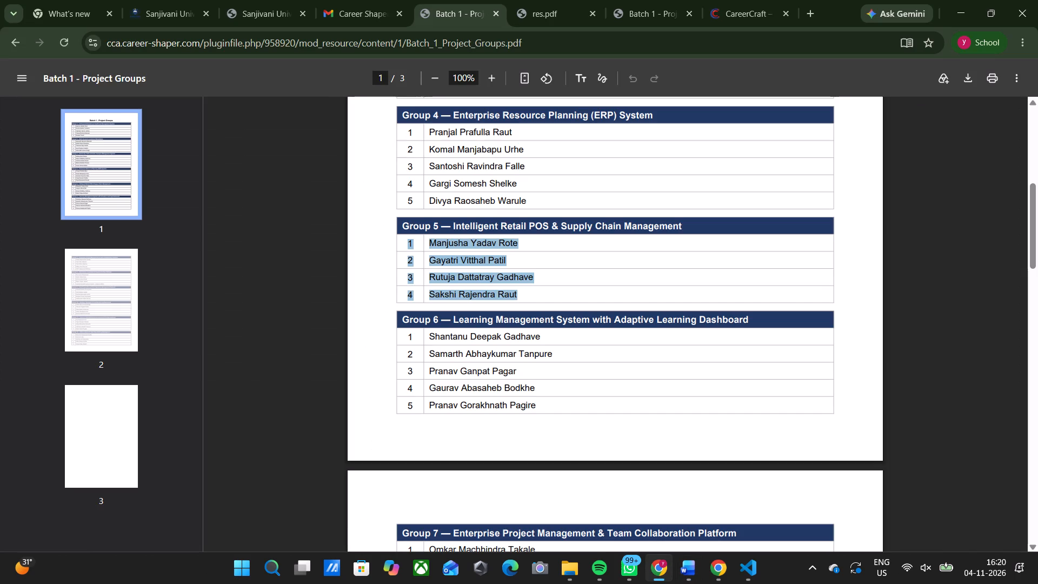
key(alt+Tab)
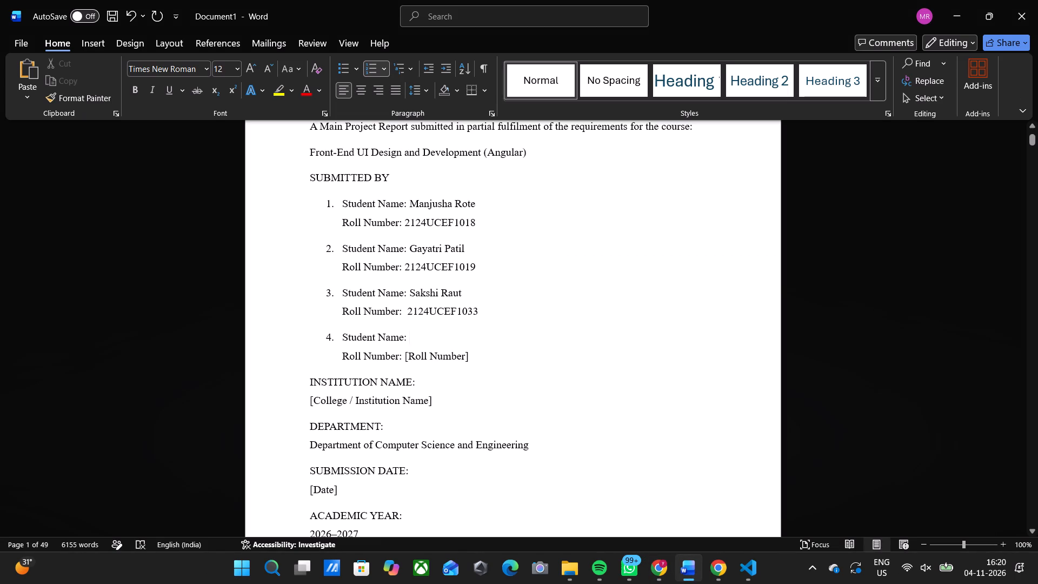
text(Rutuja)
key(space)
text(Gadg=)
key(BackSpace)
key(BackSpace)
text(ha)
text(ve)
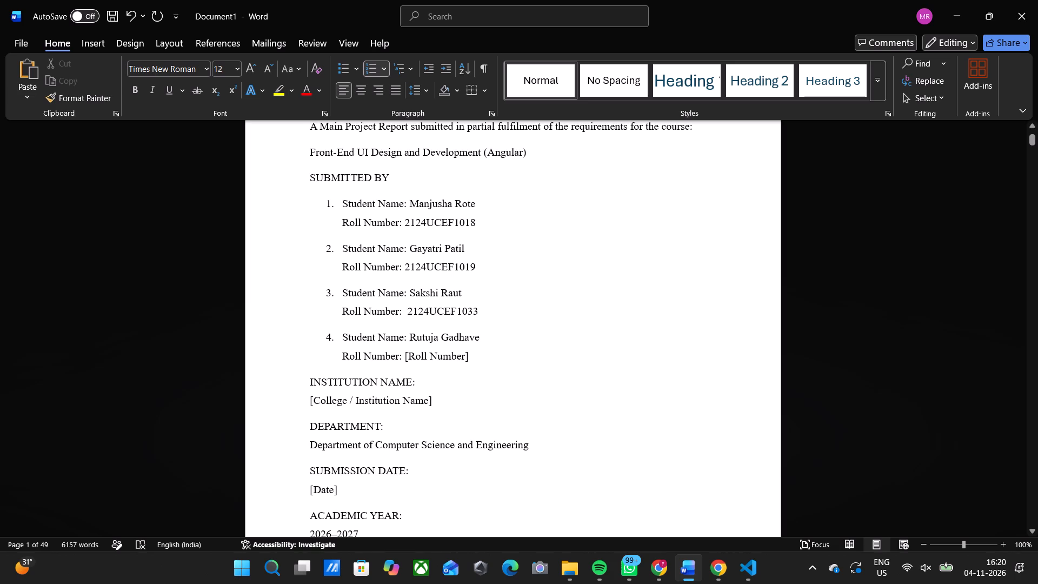
Replace the fourth student's roll number placeholder with the copied roll number and remove its last two digits.
click(491, 361)
key(BackSpace)
key(BackSpace)
key(BackSpace)
key(BackSpace)
key(BackSpace)
key(BackSpace)
key(BackSpace)
key(BackSpace)
key(BackSpace)
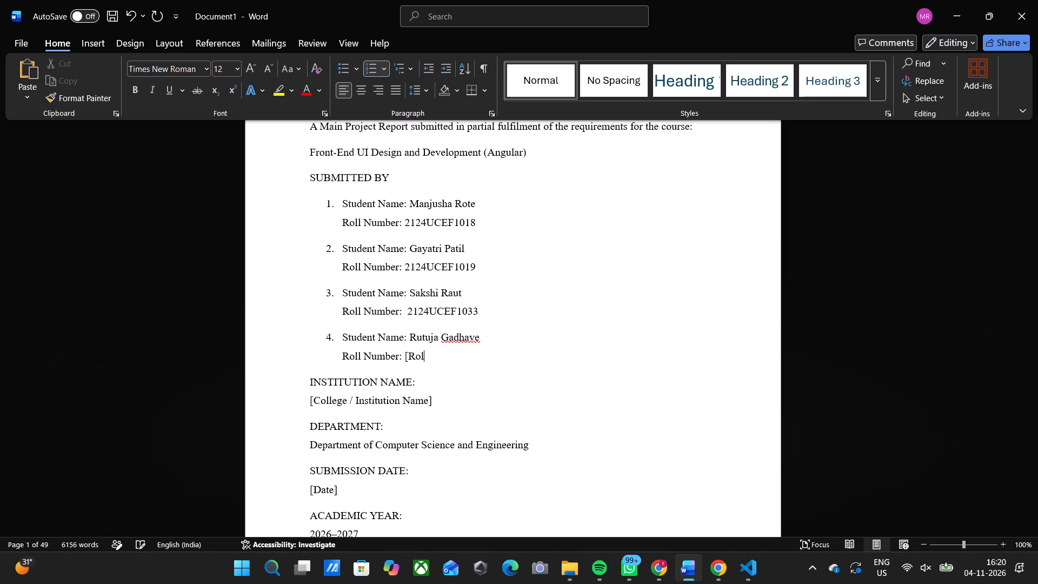
key(BackSpace)
key(BackSpace)
key(BackSpace)
key(BackSpace)
key(ctrl+v)
key(BackSpace)
key(BackSpace)
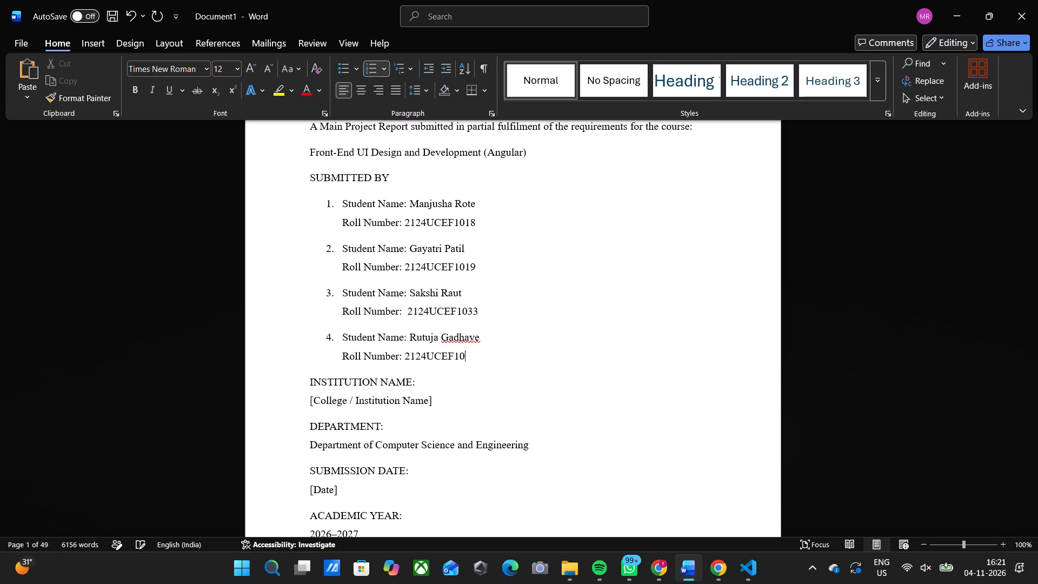
Replace the College / Institution Name placeholder on the cover page with Sanjivani University.
scroll(491, 361, down, 1)
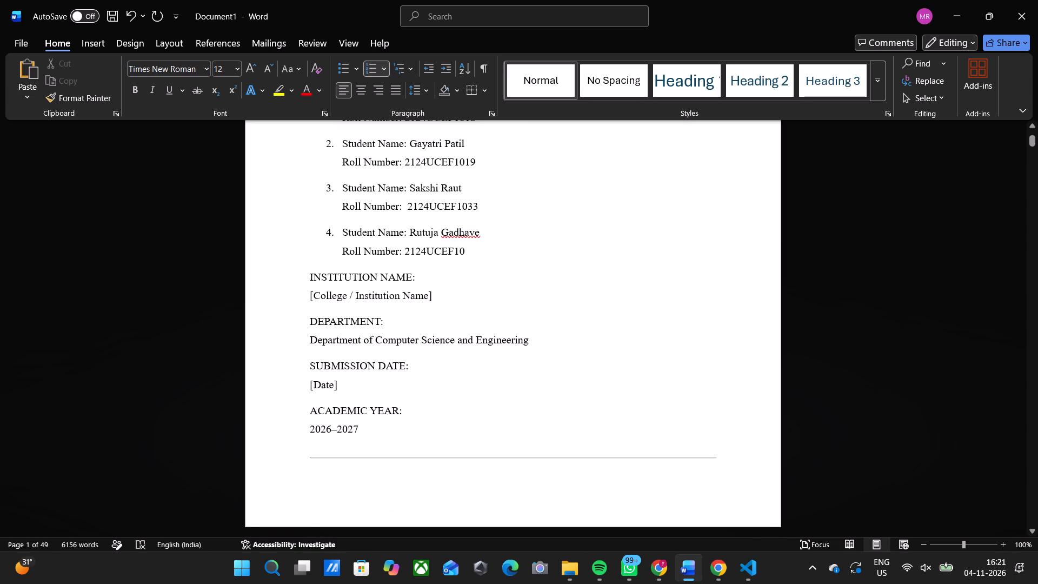
drag(465, 297, 376, 295)
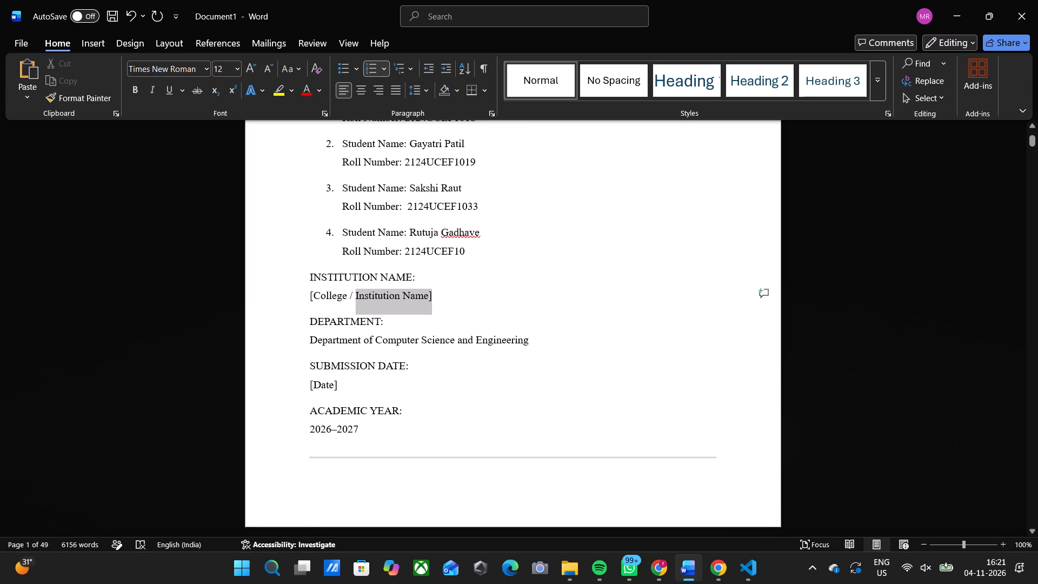
drag(376, 295, 308, 294)
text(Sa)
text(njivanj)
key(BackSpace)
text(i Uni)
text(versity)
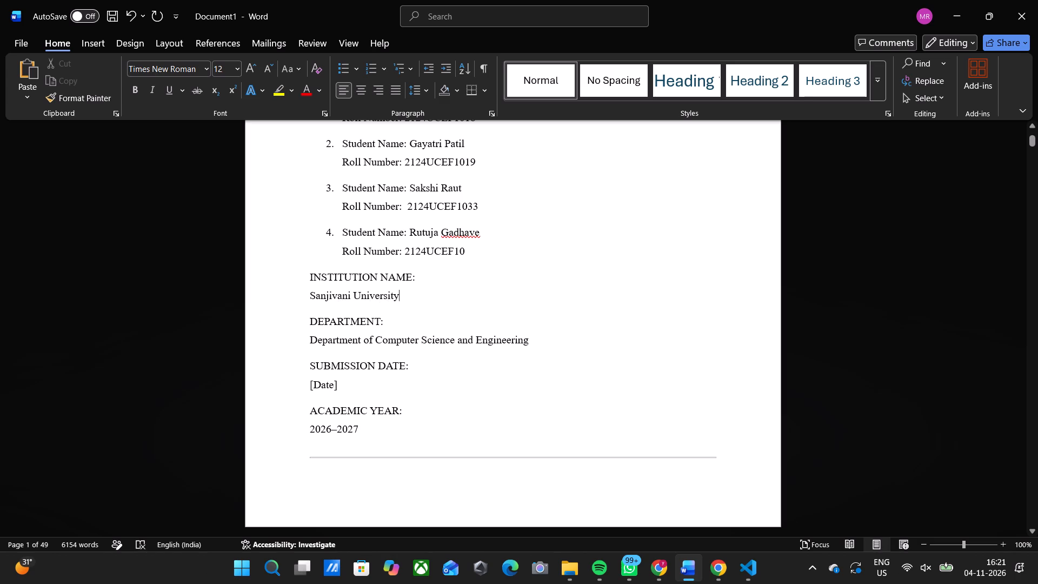
Replace the Date placeholder under Submission Date on the cover page with 4. Nov. 2026.
scroll(529, 347, down, 1)
click(383, 295)
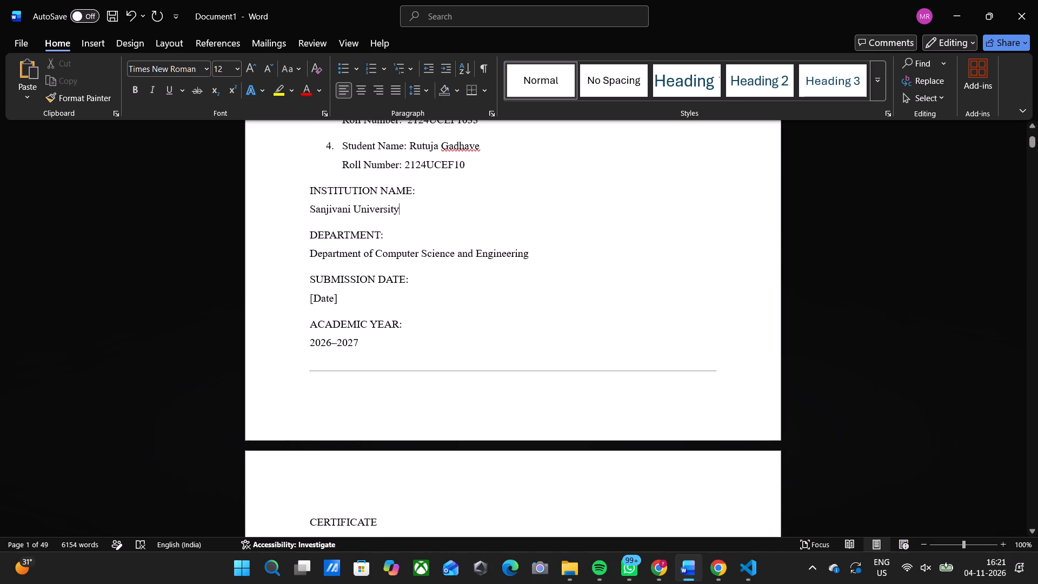
key(BackSpace)
key(BackSpace)
key(BackSpace)
key(BackSpace)
key(BackSpace)
key(BackSpace)
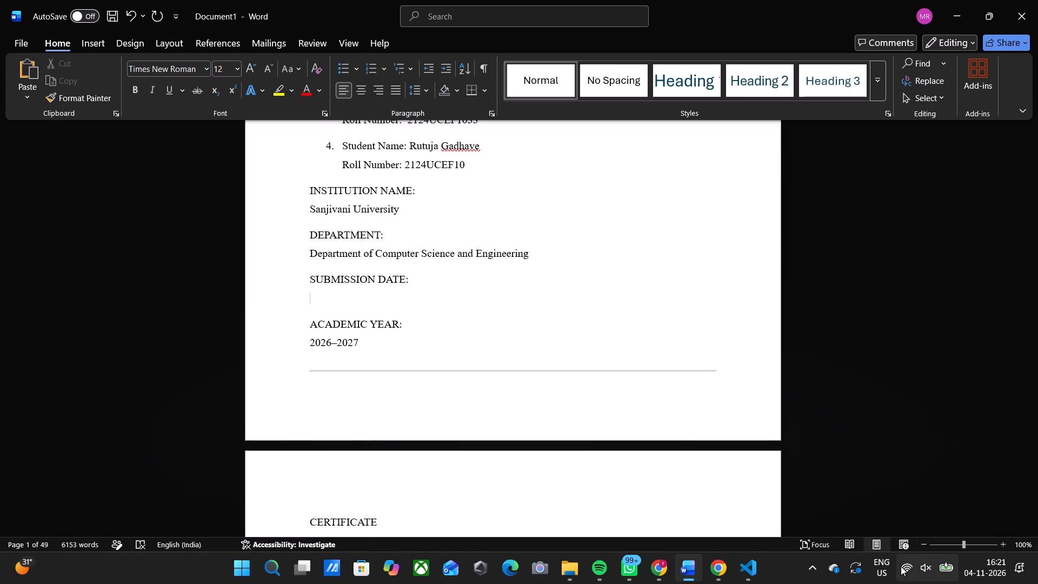
click(901, 566)
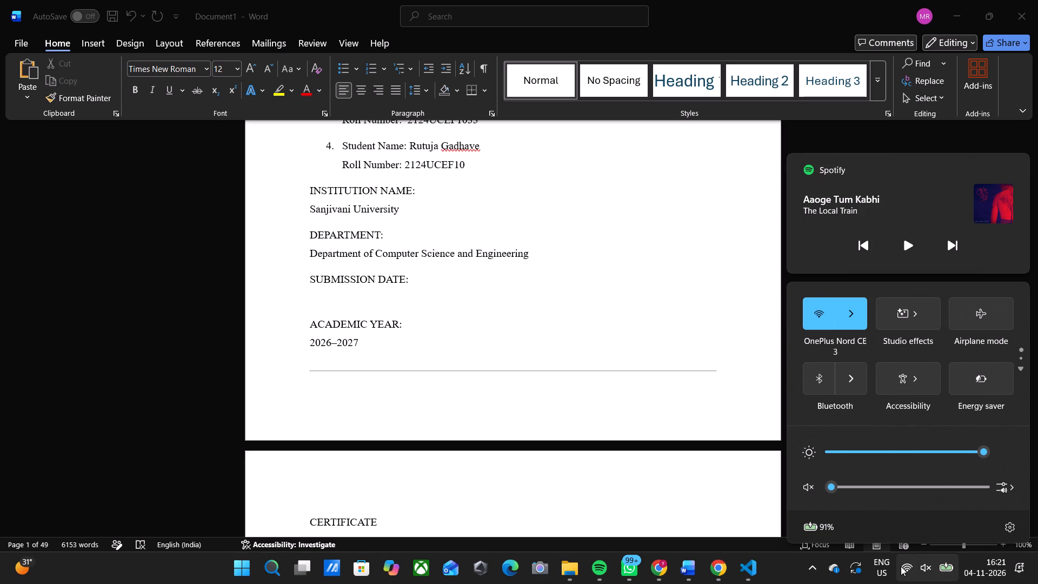
click(901, 566)
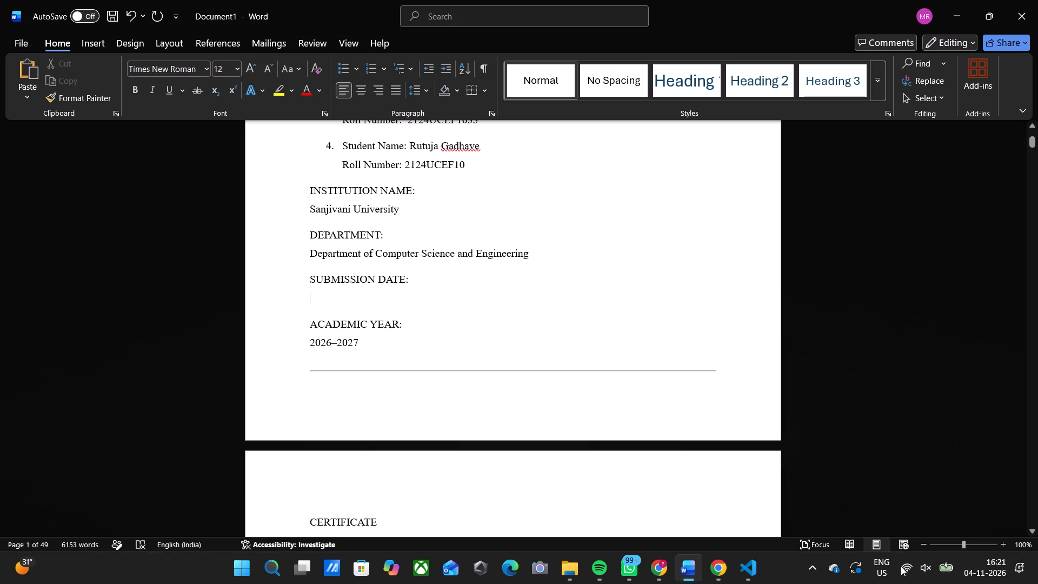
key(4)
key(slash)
key(BackSpace)
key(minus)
key(BackSpace)
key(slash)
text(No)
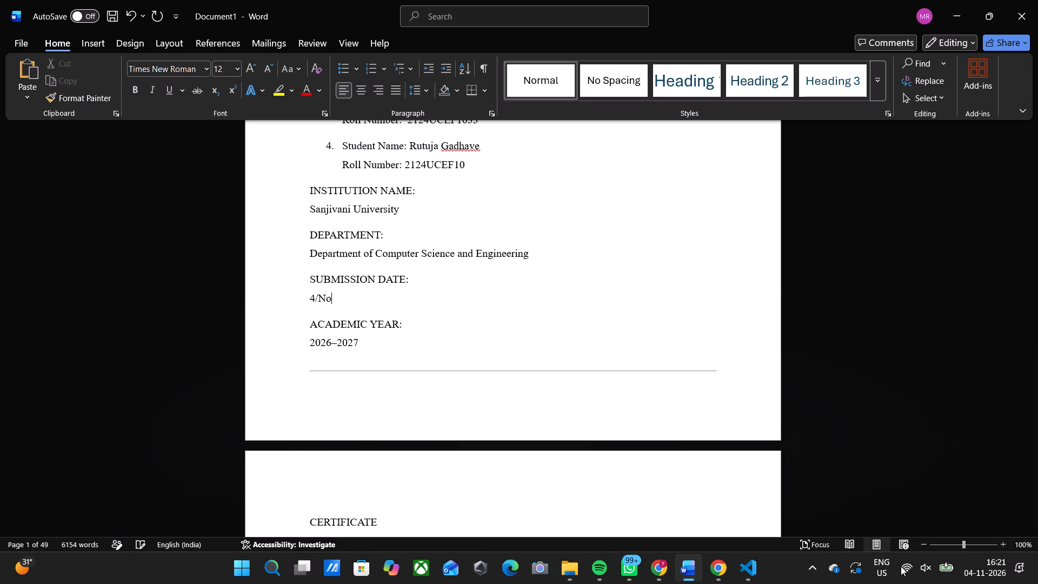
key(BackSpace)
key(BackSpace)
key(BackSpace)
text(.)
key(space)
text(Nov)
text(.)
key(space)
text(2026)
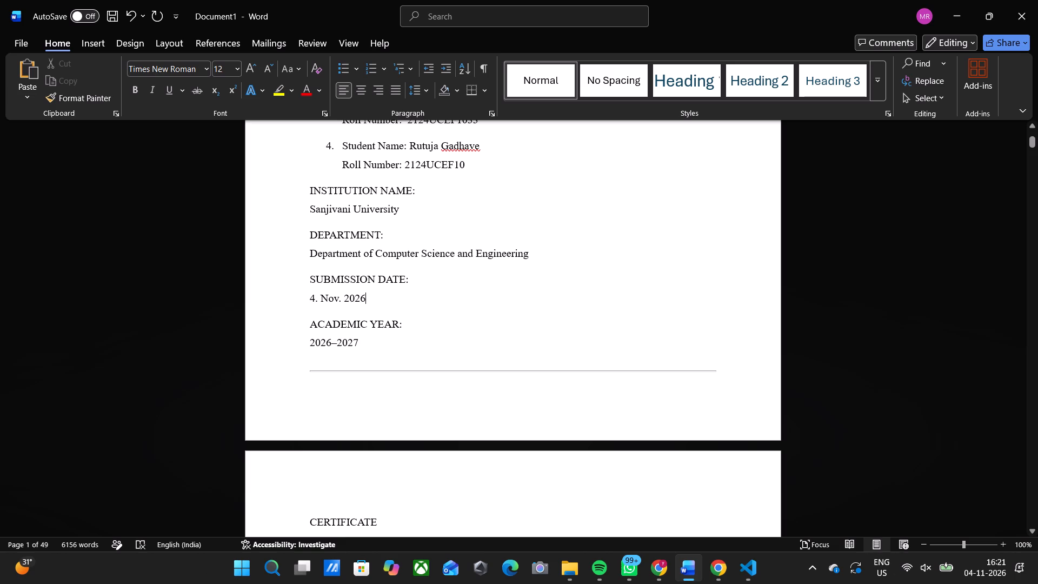
Delete the CERTIFICATE heading, its opening statement and the four member placeholder lines from page 2.
scroll(548, 307, down, 2)
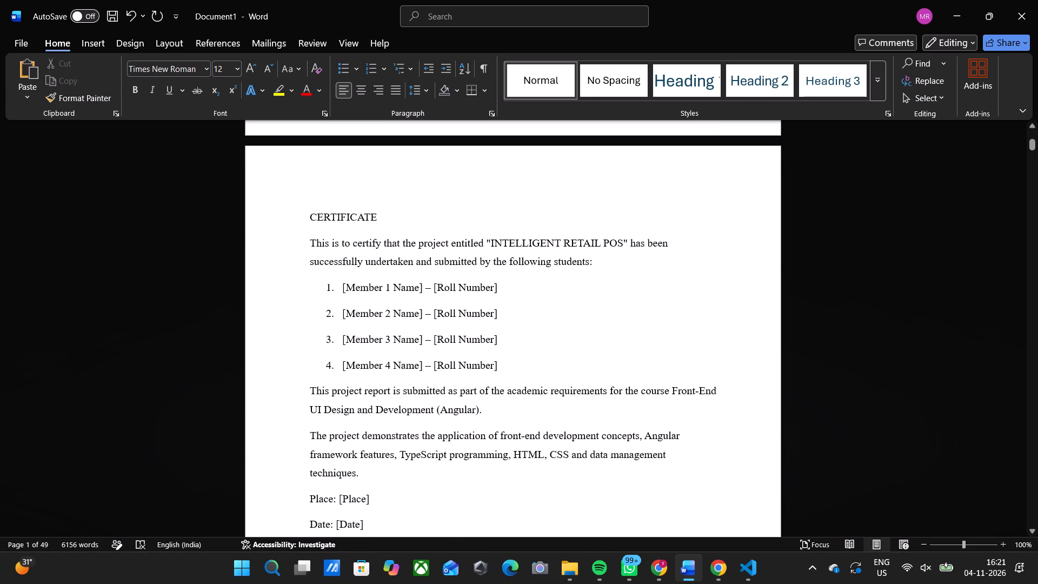
drag(307, 214, 431, 359)
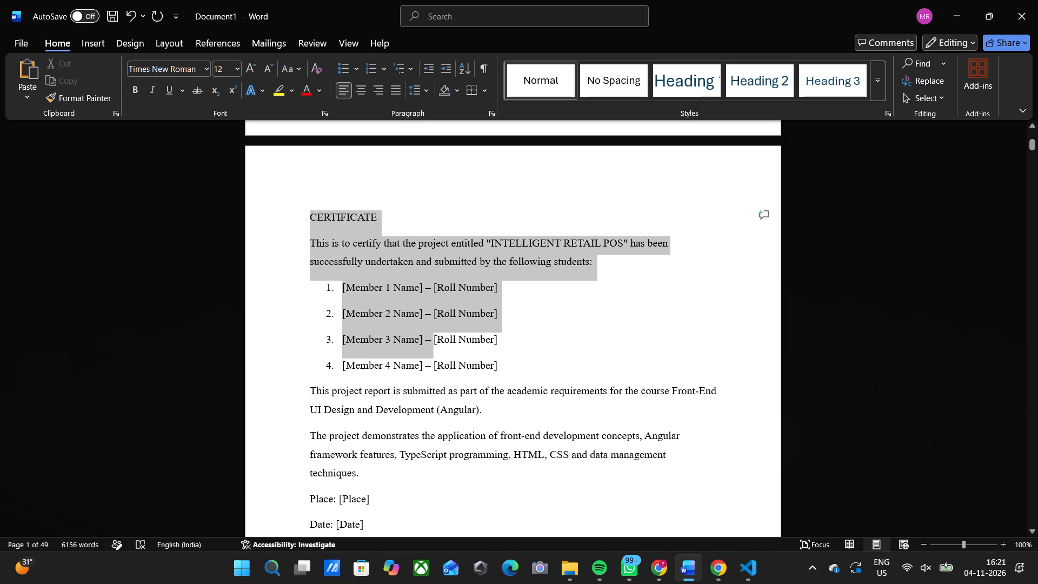
drag(431, 359, 515, 365)
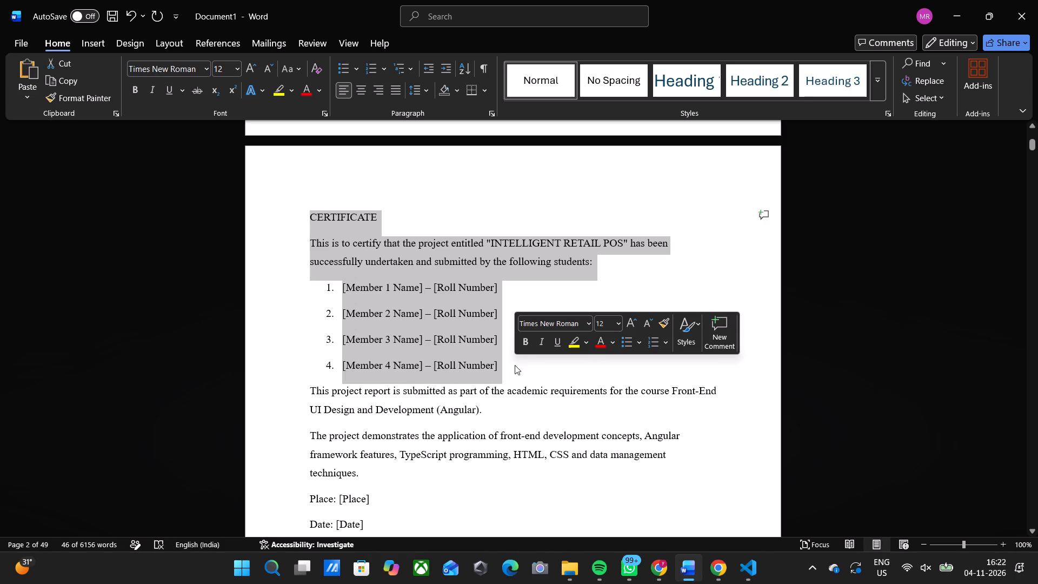
key(BackSpace)
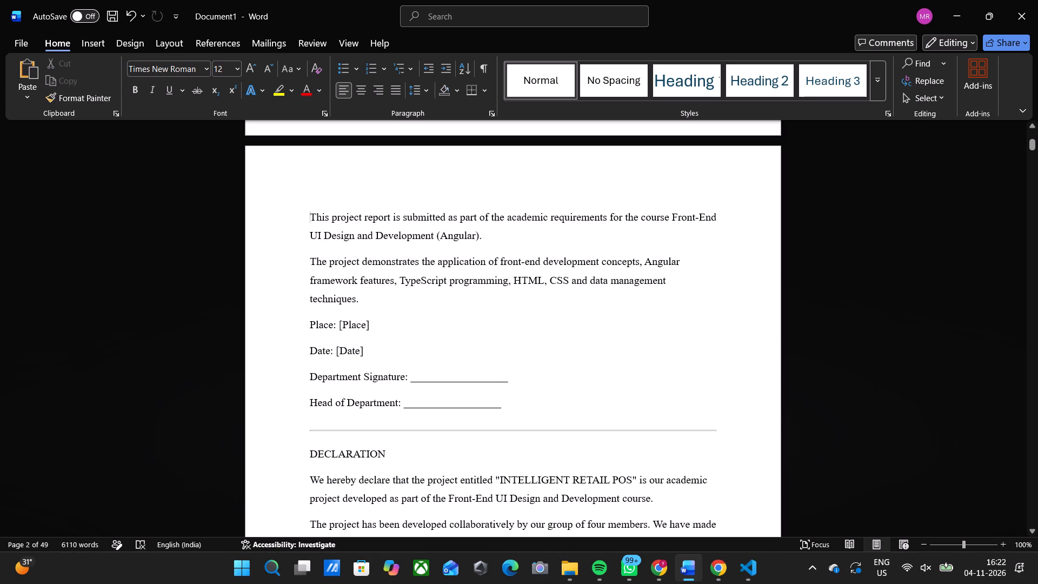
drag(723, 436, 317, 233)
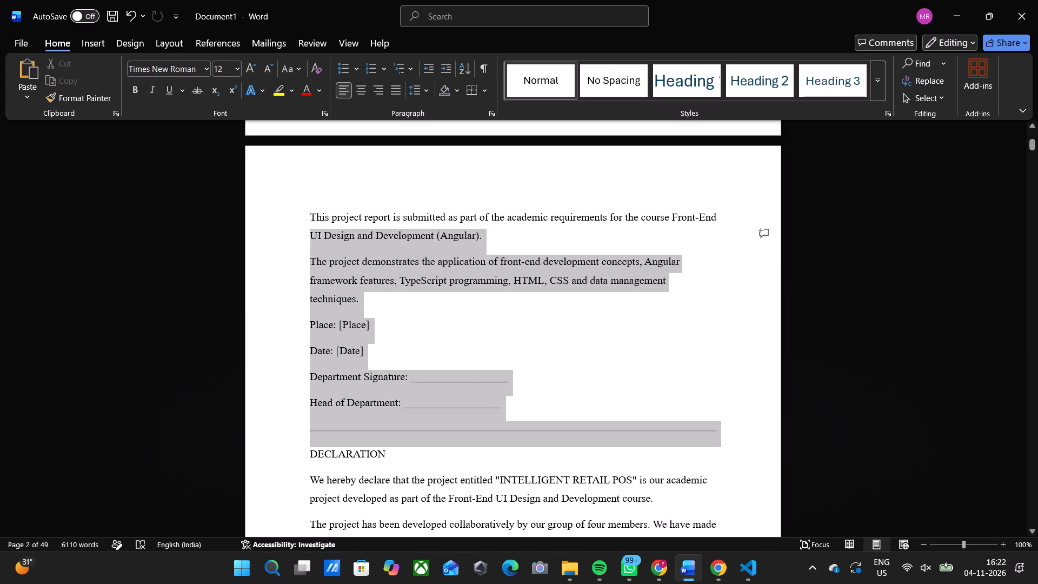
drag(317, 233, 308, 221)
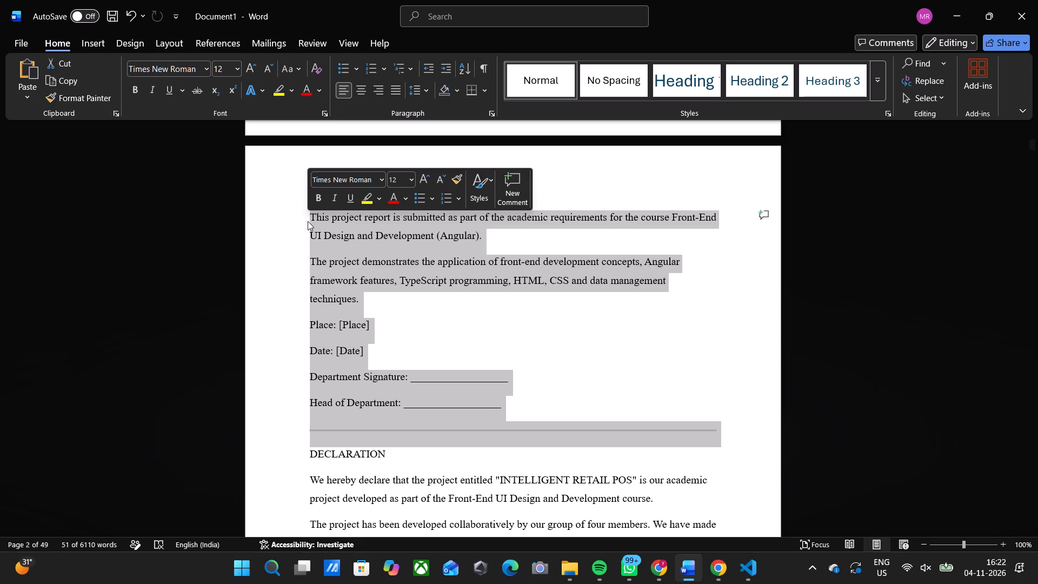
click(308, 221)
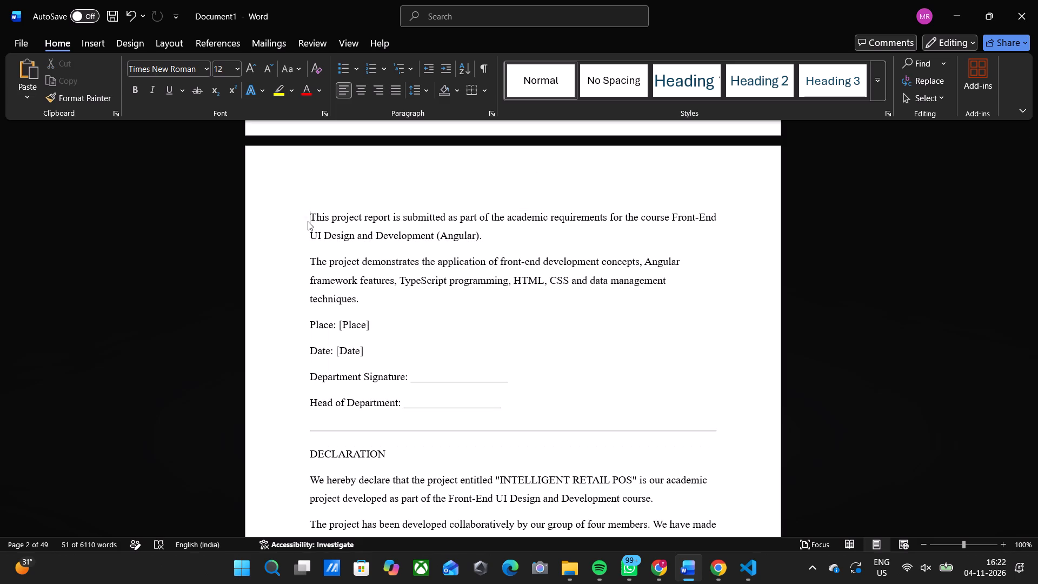
Remove the COVER PAGE line above PROJECT TITLE on the first page, including its empty paragraph.
scroll(308, 221, up, 1)
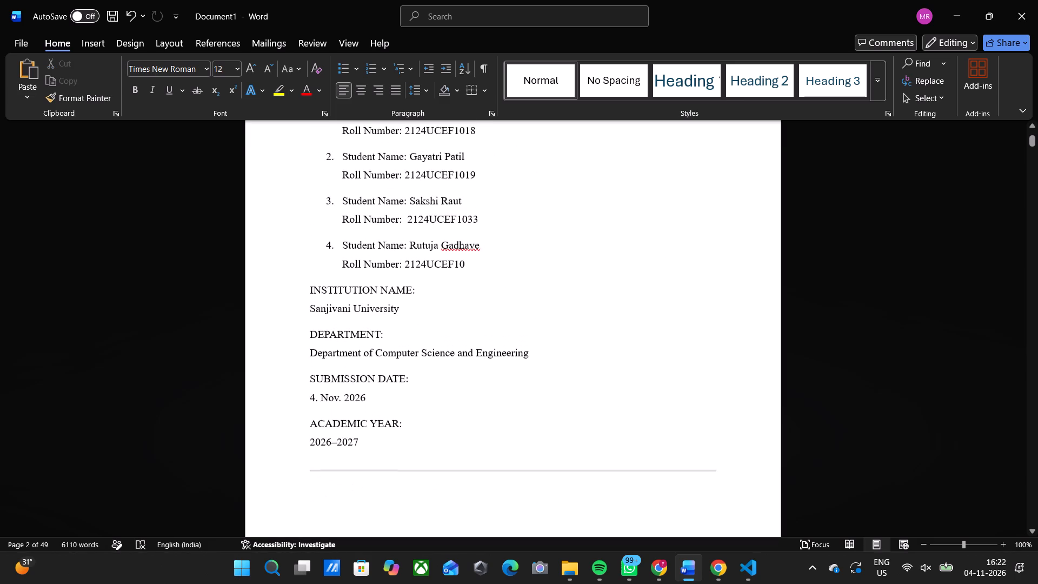
scroll(308, 221, up, 1)
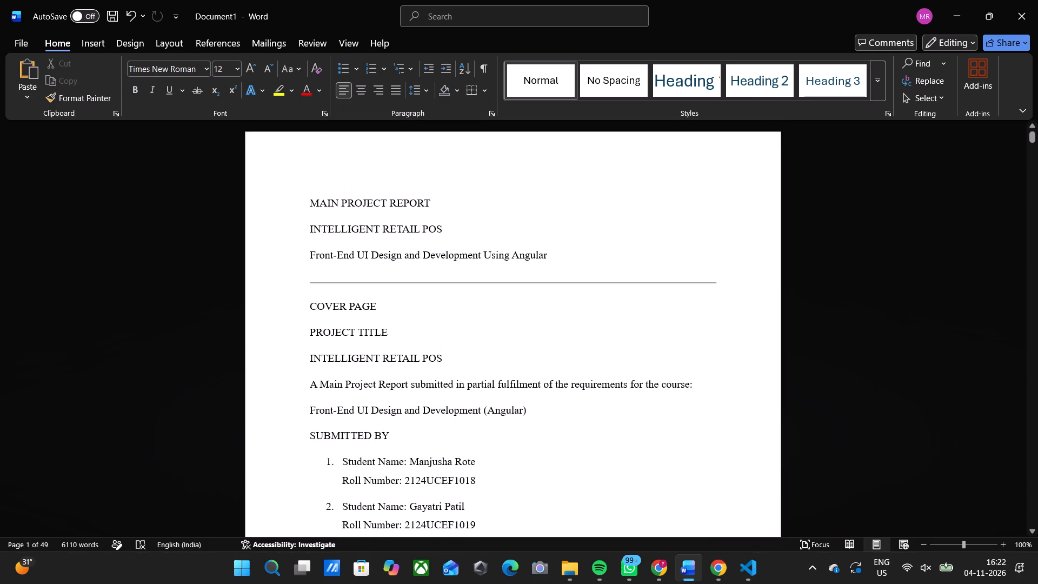
click(398, 300)
key(BackSpace)
key(BackSpace)
key(BackSpace)
key(BackSpace)
key(BackSpace)
key(BackSpace)
key(BackSpace)
key(BackSpace)
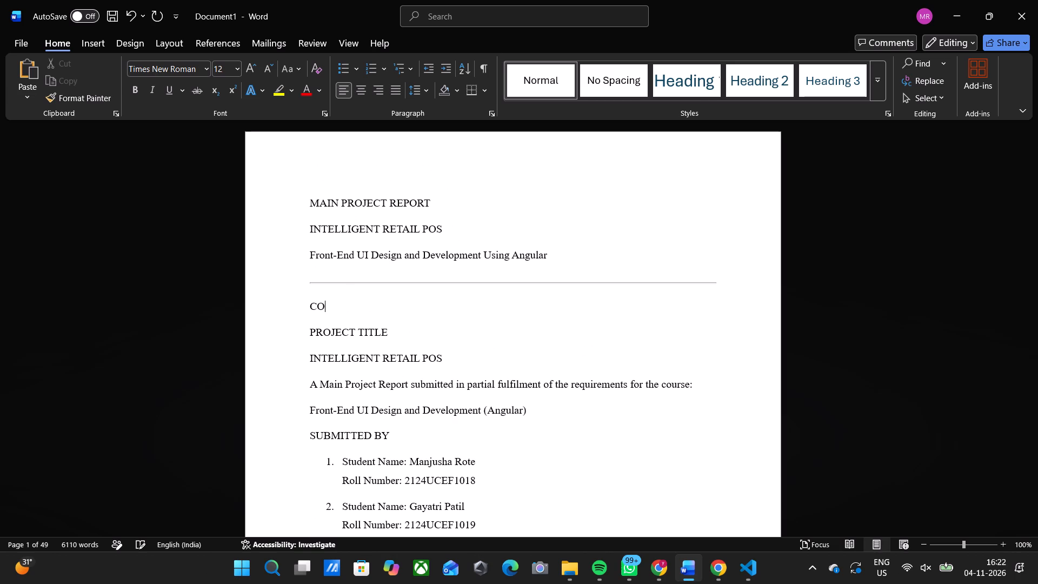
key(BackSpace)
key(BackSpace)
key(Down)
key(BackSpace)
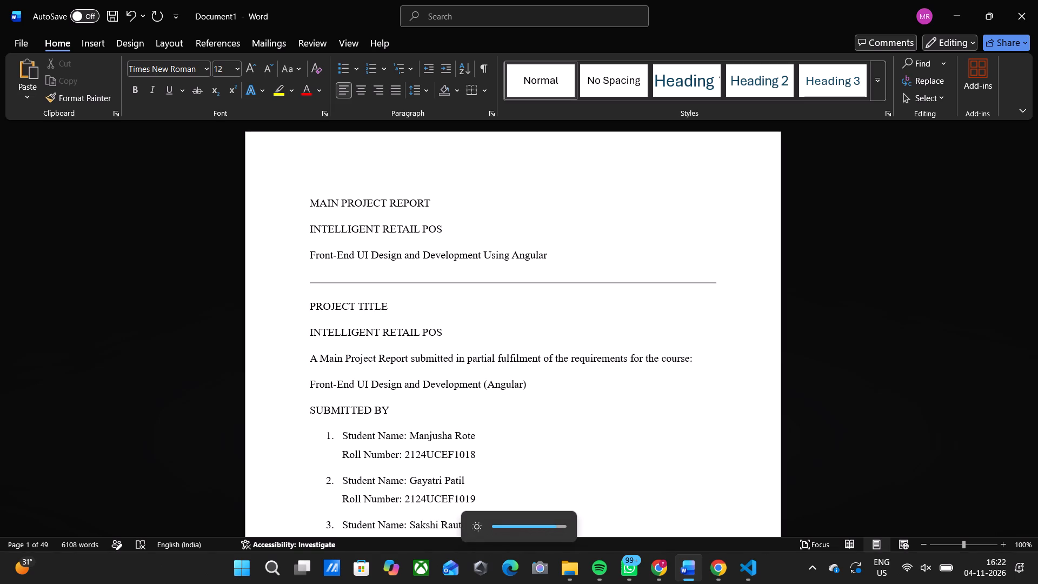
Make the MAIN PROJECT REPORT and INTELLIGENT RETAIL POS lines at the top of page 1 bold at font size 15.
drag(304, 196, 438, 244)
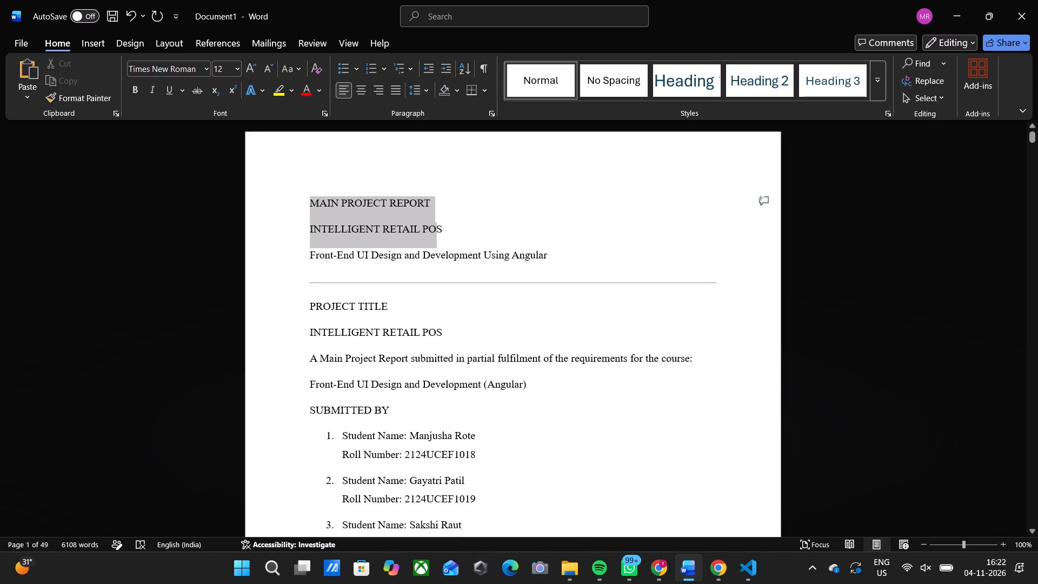
drag(438, 244, 566, 242)
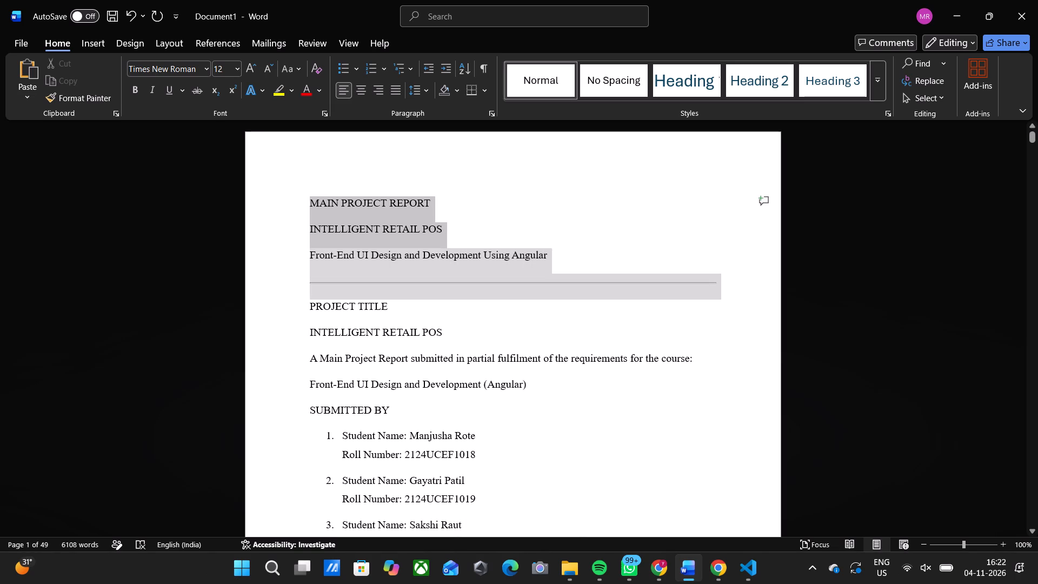
drag(566, 242, 564, 242)
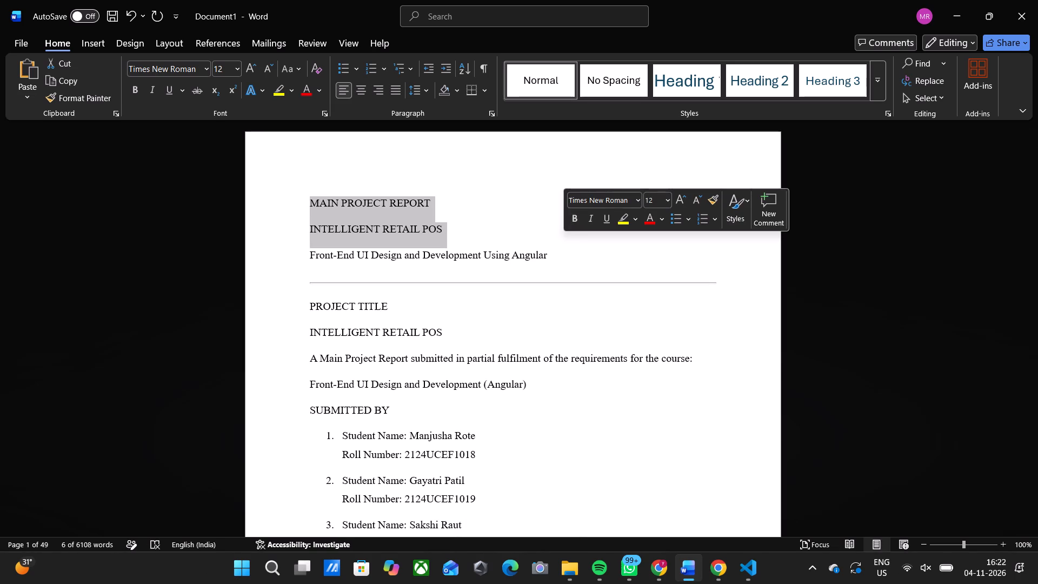
click(574, 216)
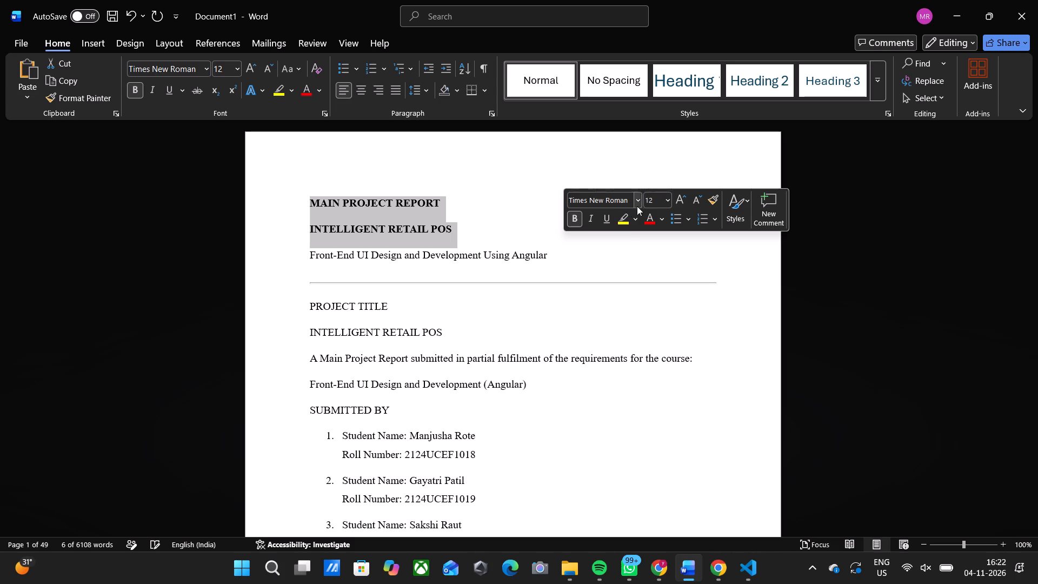
click(652, 196)
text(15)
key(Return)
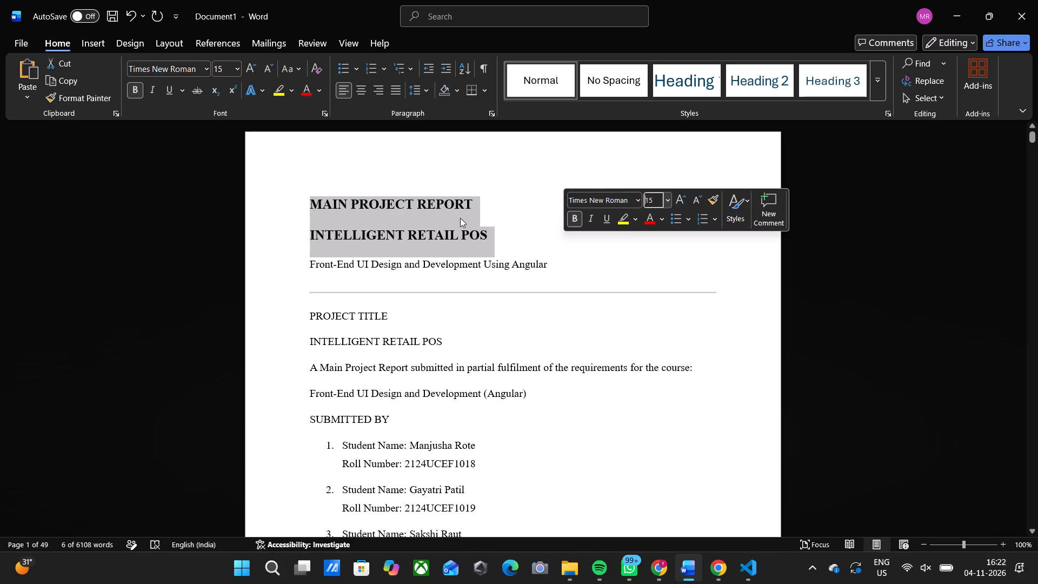
click(378, 222)
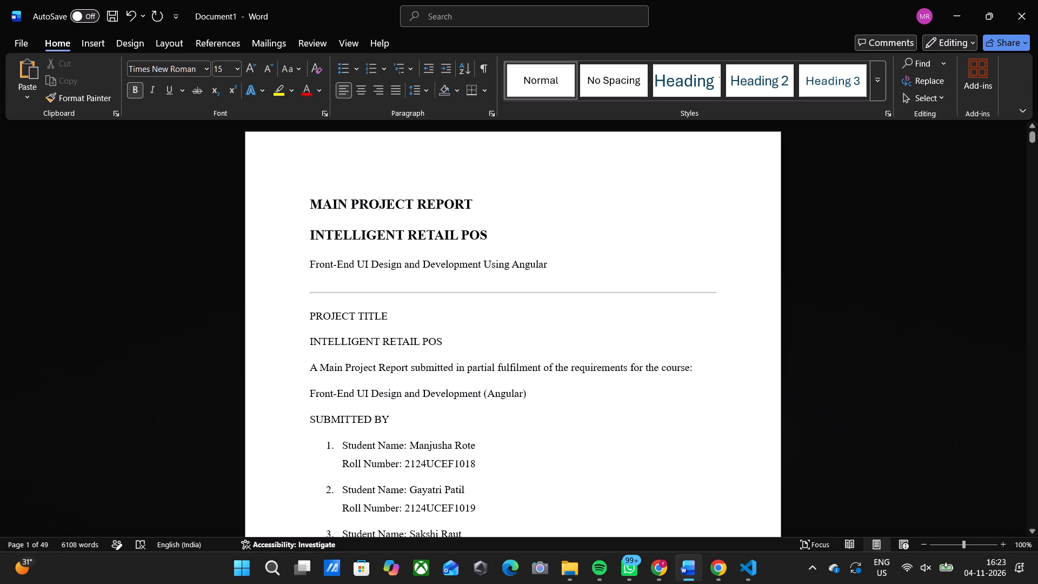
Join the PROJECT TITLE label and INTELLIGENT RETAIL POS into one line separated by a colon.
click(310, 335)
key(BackSpace)
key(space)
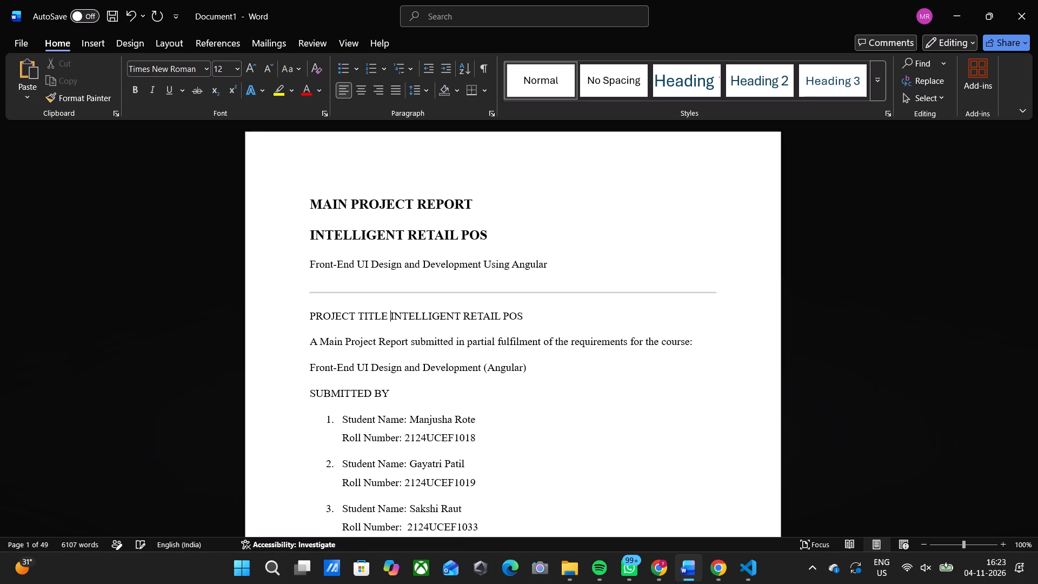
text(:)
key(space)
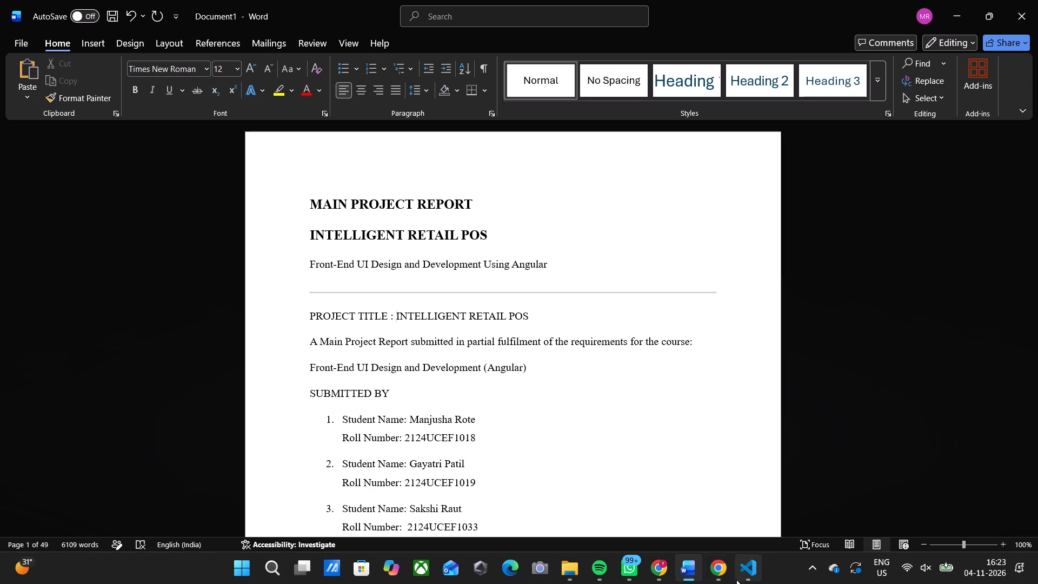
Switch to Chrome and copy the Group 5 project title text from the project groups PDF.
click(657, 573)
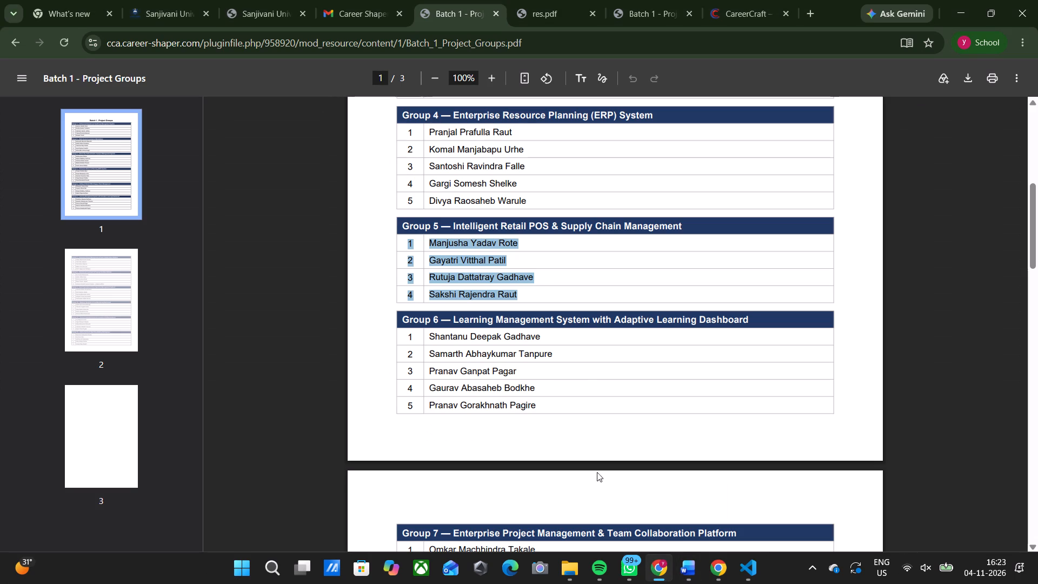
click(582, 365)
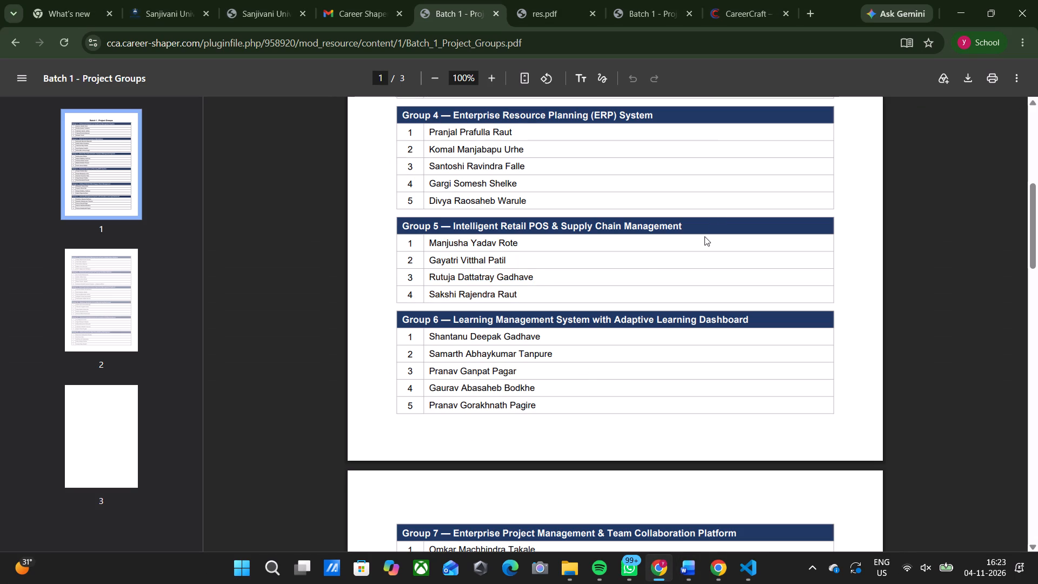
drag(704, 236, 683, 227)
drag(683, 227, 664, 225)
drag(664, 225, 453, 223)
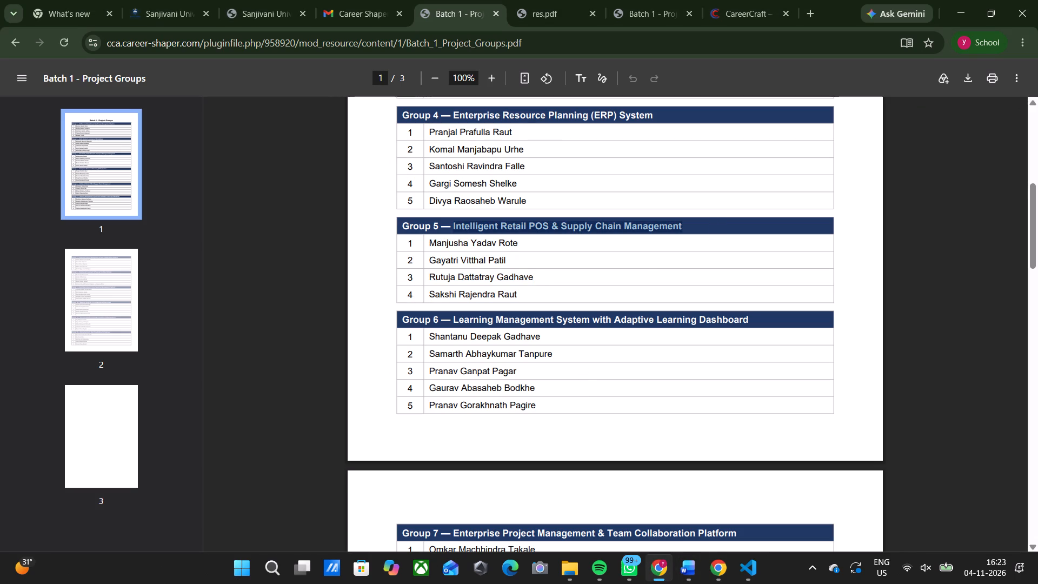
drag(453, 223, 456, 225)
key(ctrl+v)
key(ctrl+c)
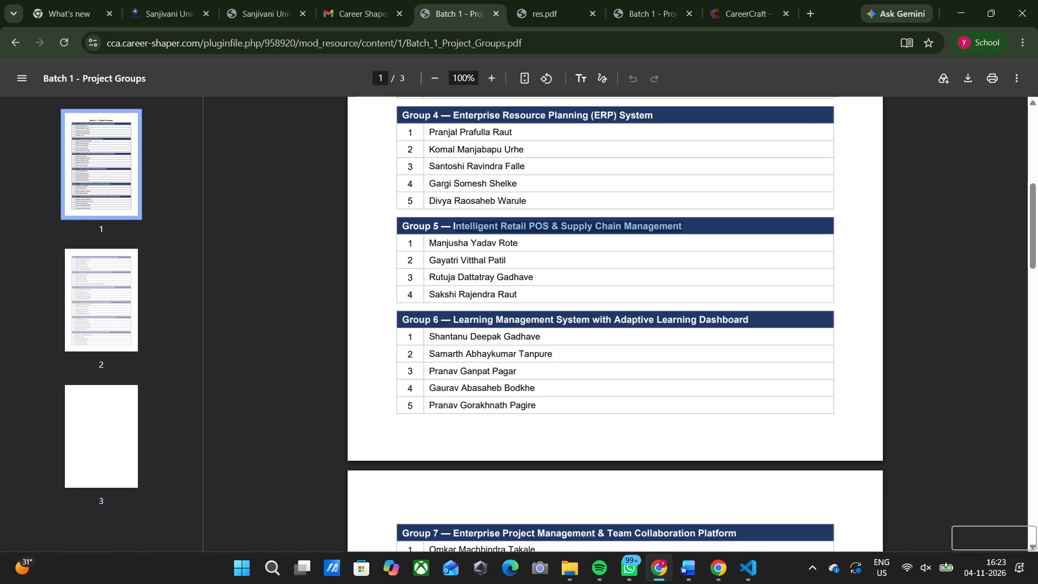
key(ctrl+c)
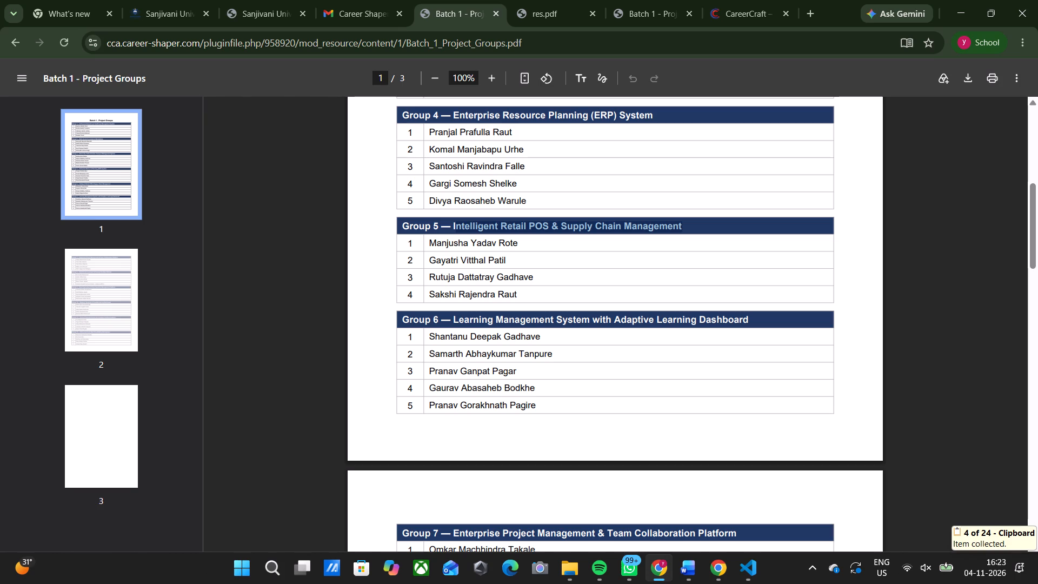
Back in Word, replace the bold INTELLIGENT RETAIL POS title line with "Intelligent Retail POS & Supply Chain Management".
key(alt+Tab)
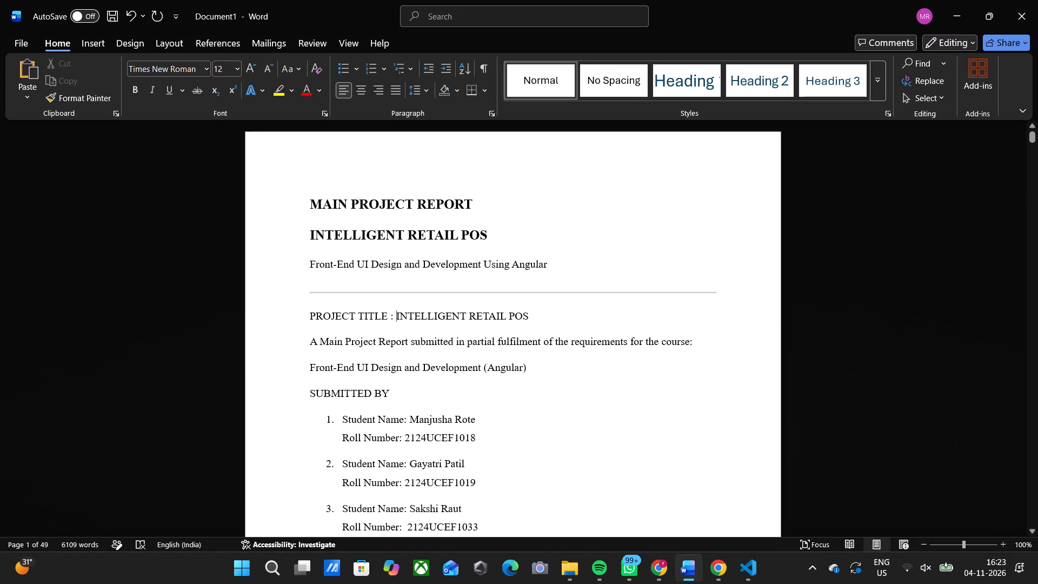
drag(316, 231, 509, 230)
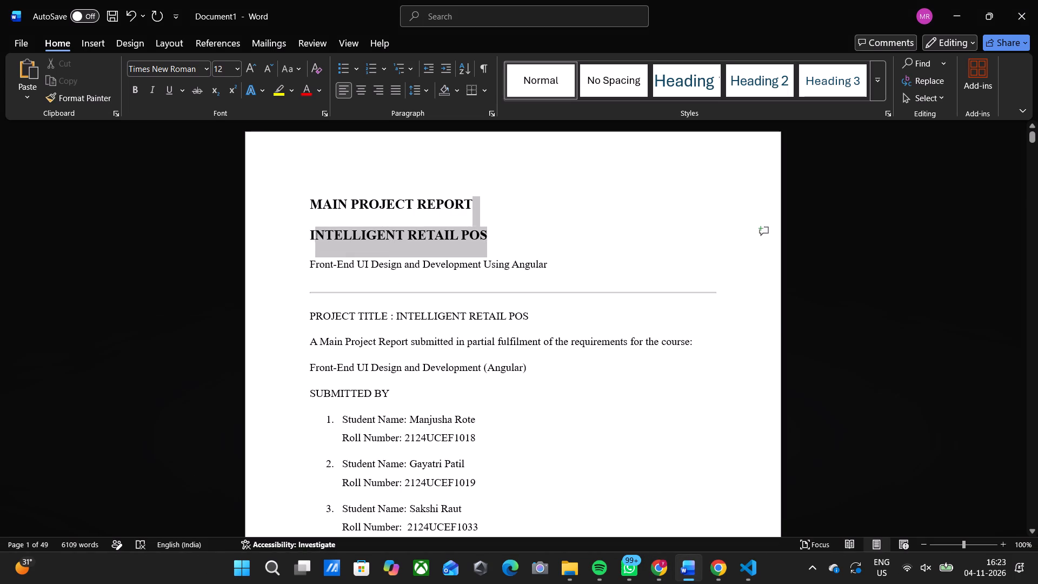
drag(509, 230, 507, 233)
key(ctrl+v)
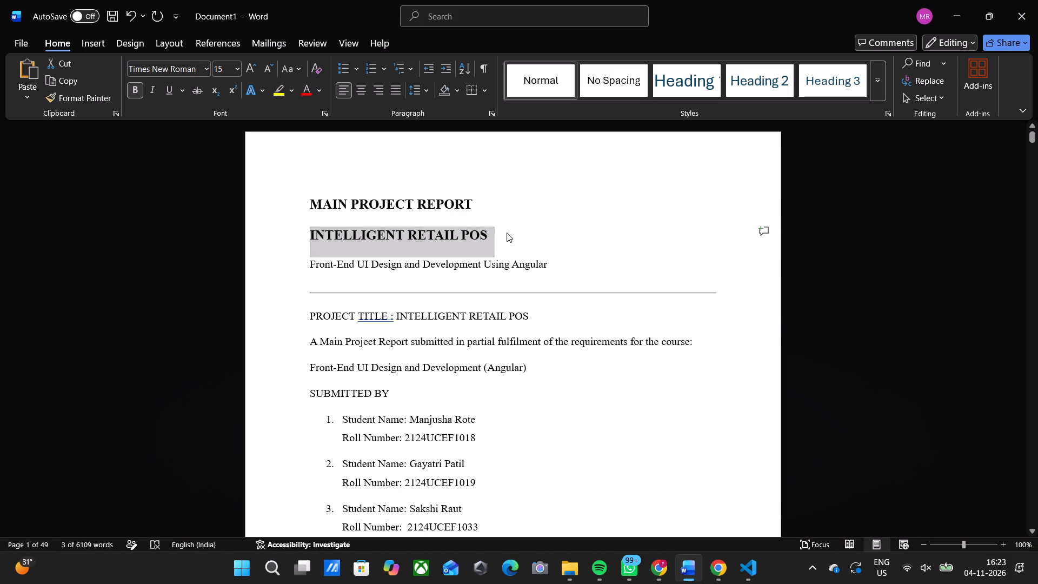
click(311, 239)
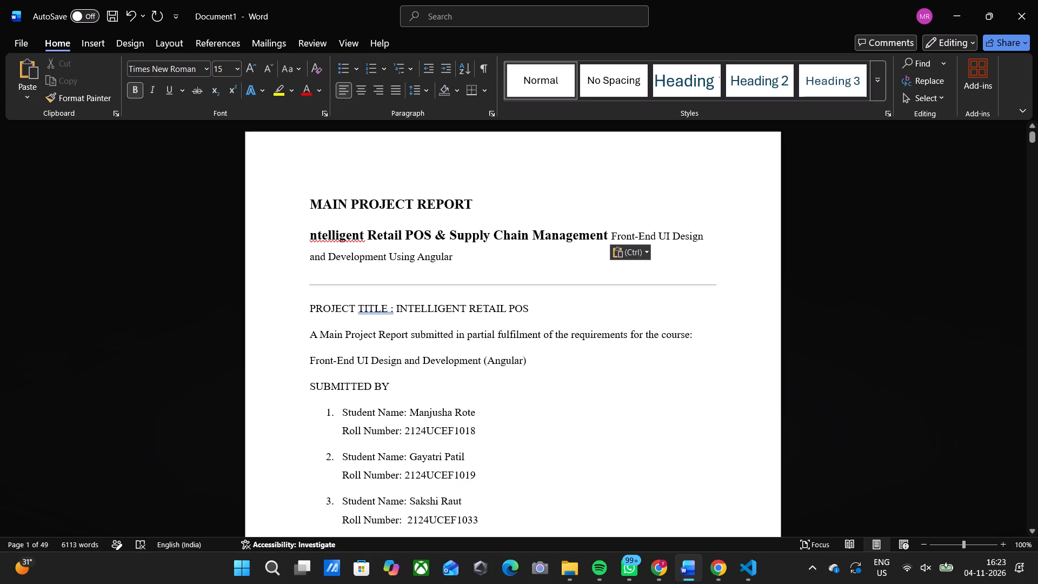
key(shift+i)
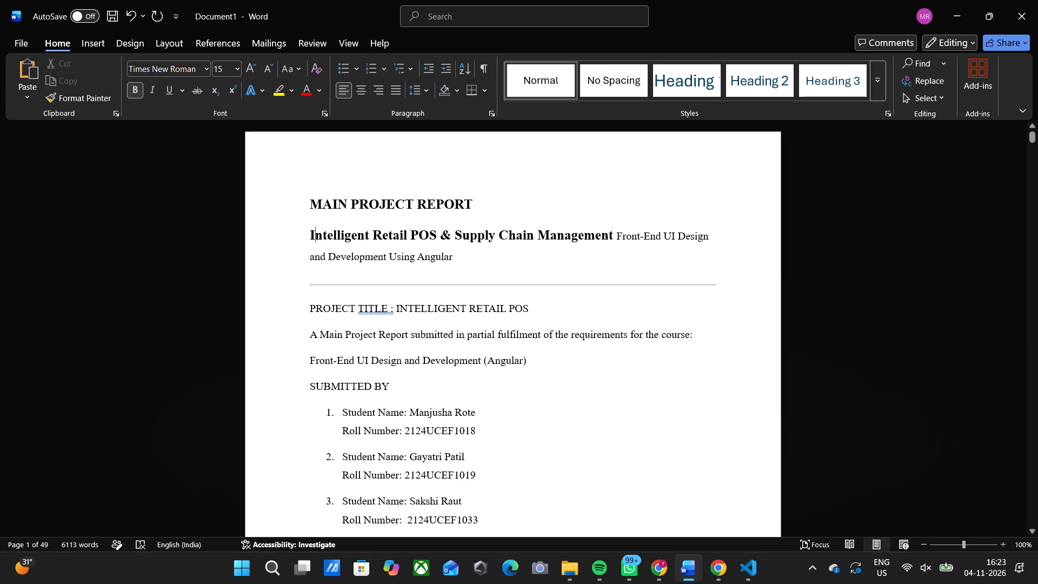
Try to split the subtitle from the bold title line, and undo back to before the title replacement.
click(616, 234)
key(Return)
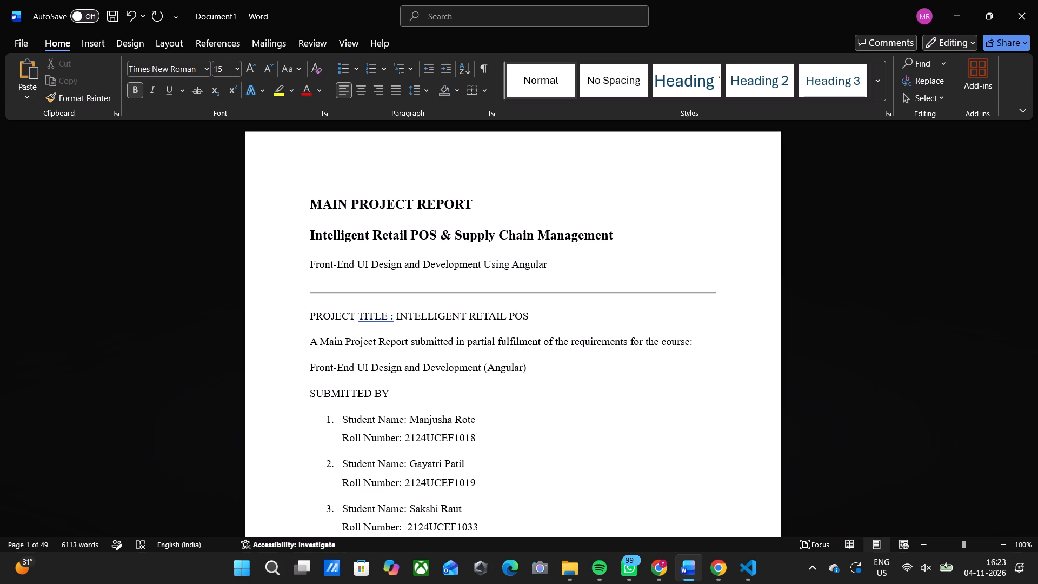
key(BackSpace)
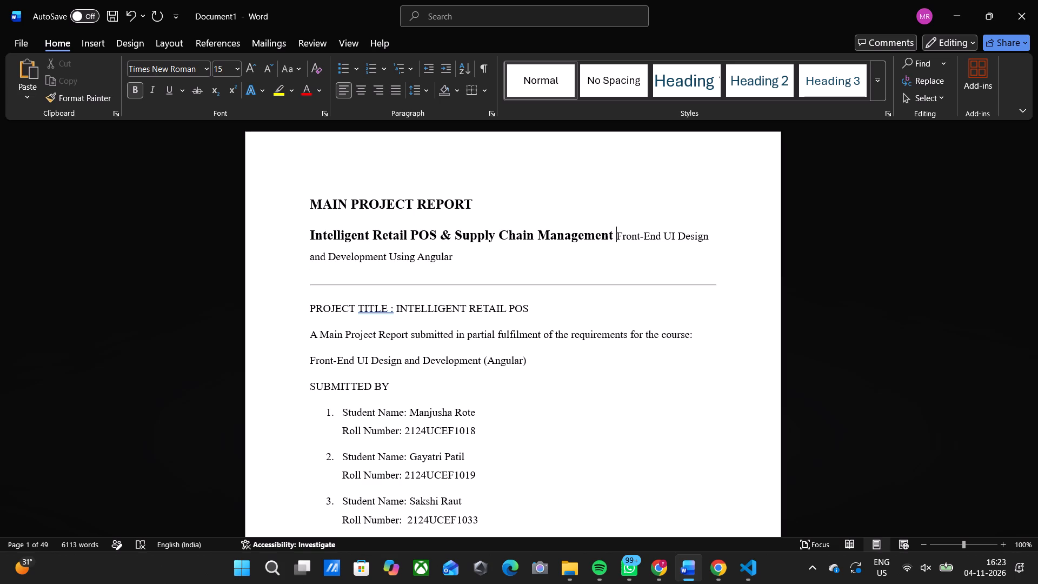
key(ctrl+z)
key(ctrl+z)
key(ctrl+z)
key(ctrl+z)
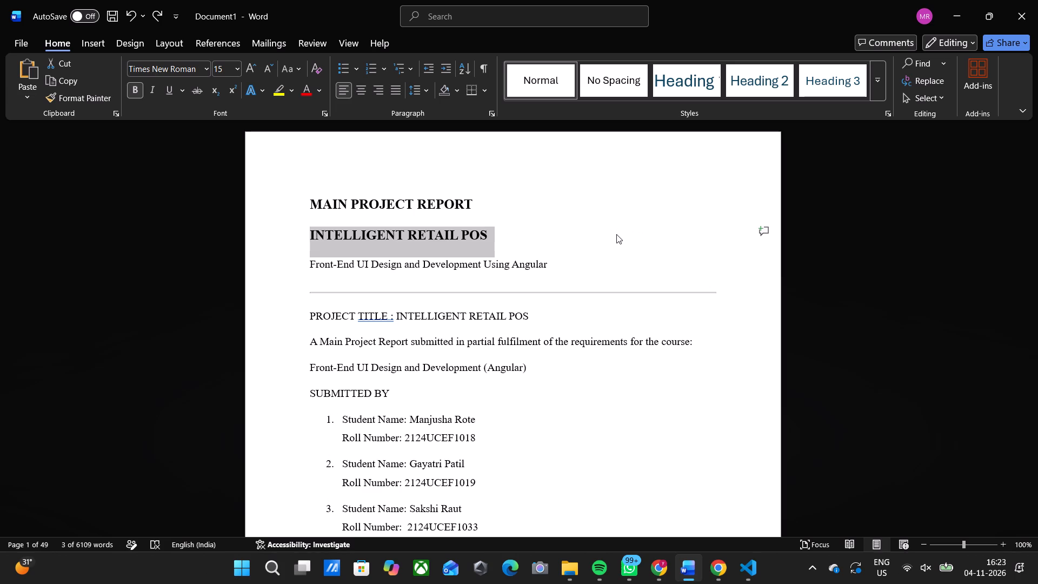
Replace the bold INTELLIGENT RETAIL POS line with "Intelligent Retail POS & Supply Chain Management", keeping the Front-End UI Design subtitle on its own line.
click(489, 236)
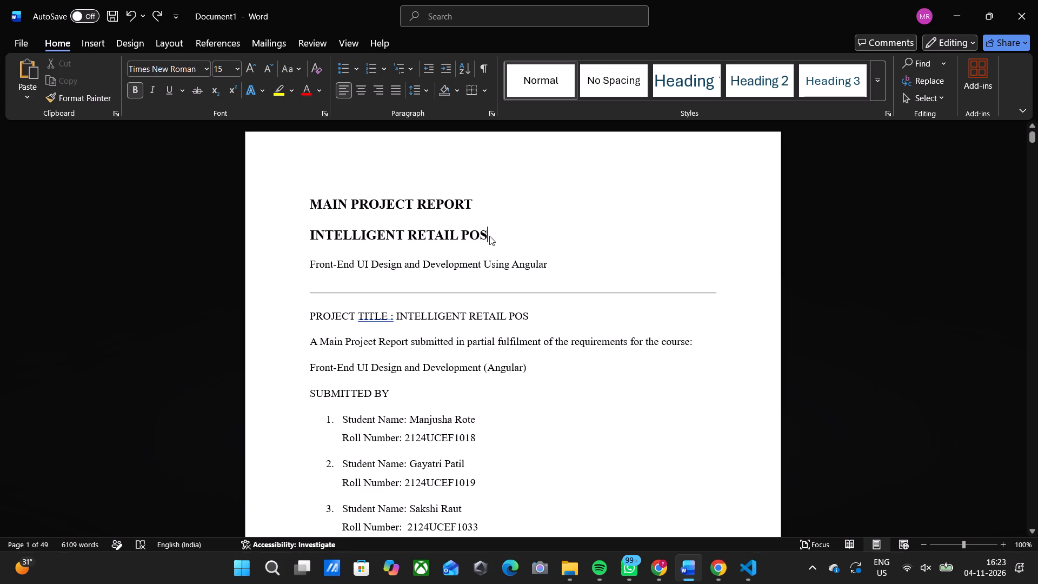
drag(489, 236, 319, 236)
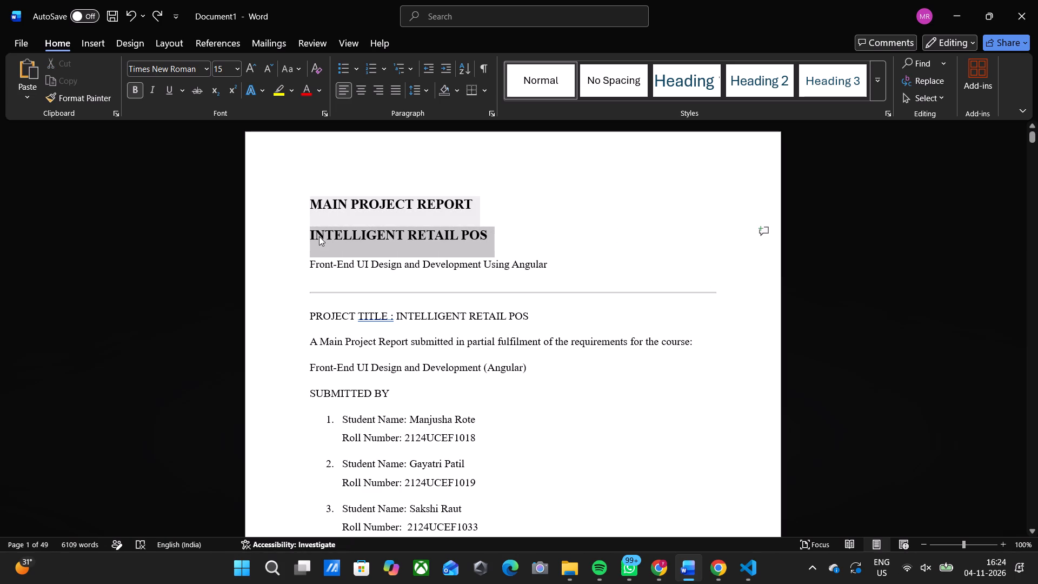
drag(319, 236, 317, 236)
key(ctrl+v)
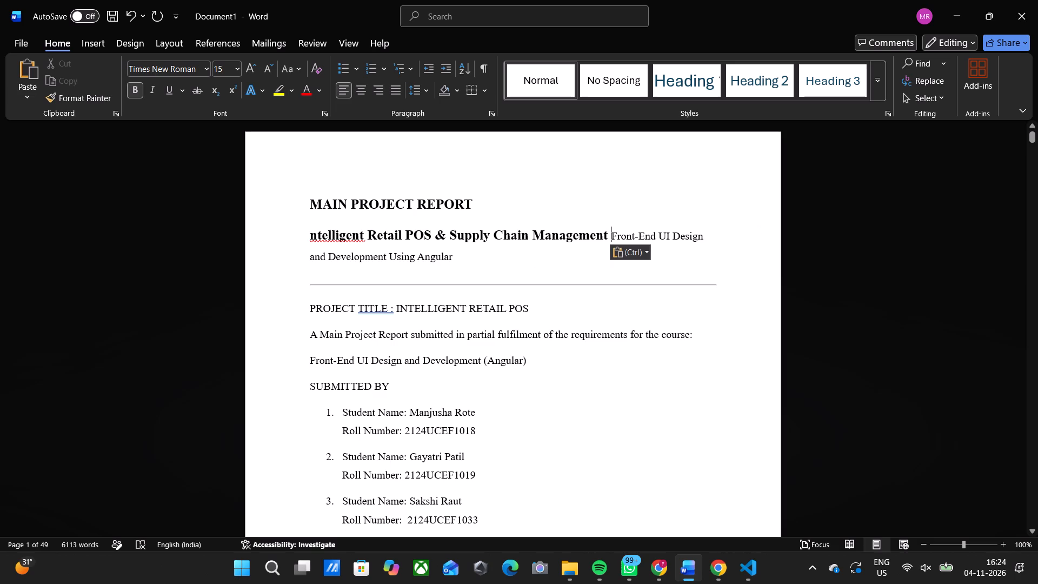
key(Return)
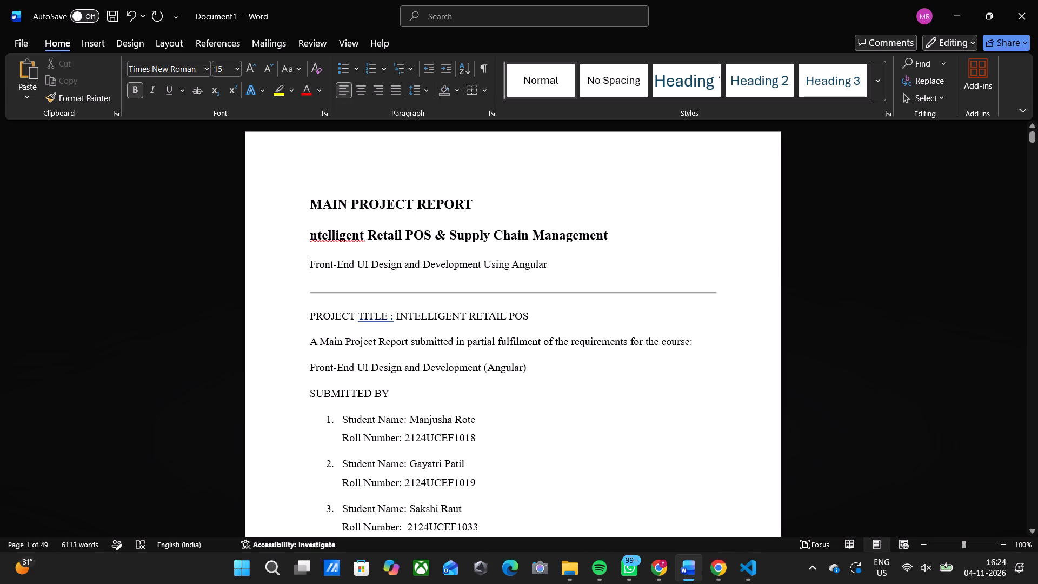
key(Up)
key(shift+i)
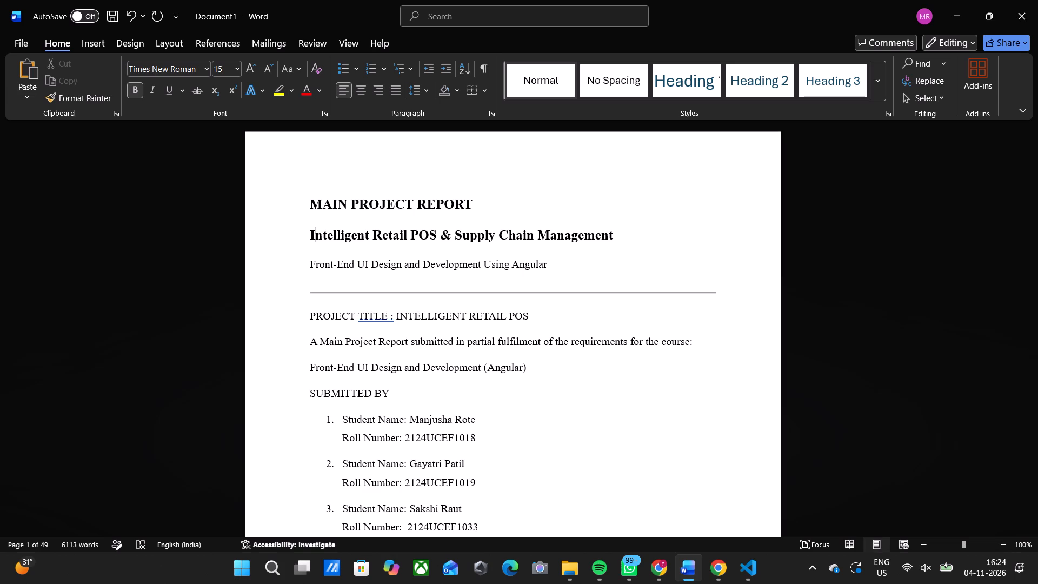
Apply the grammar suggestion "TITLE:" to the PROJECT TITLE label, removing the space before the colon.
click(375, 307)
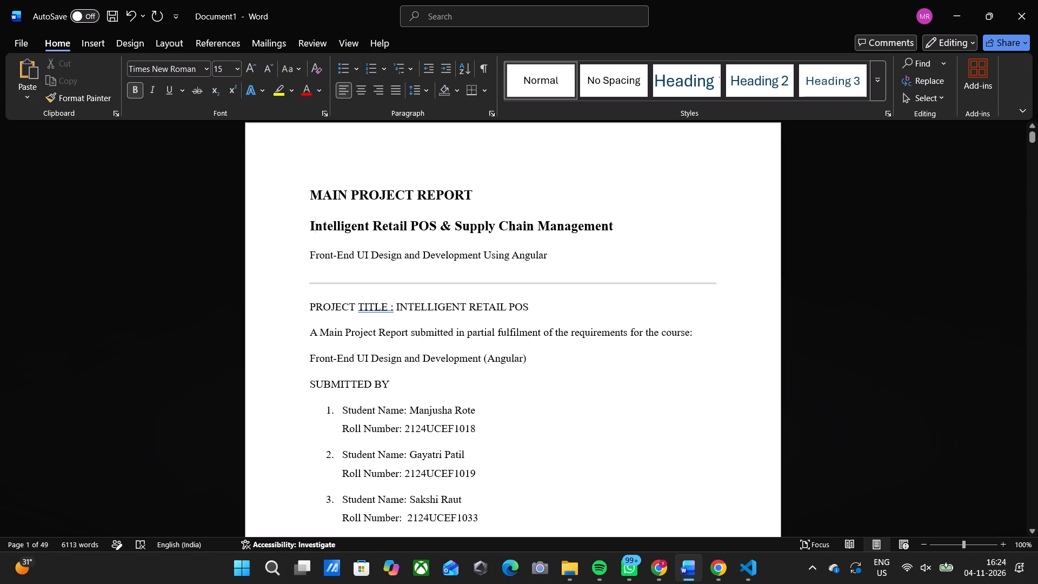
right_click(375, 307)
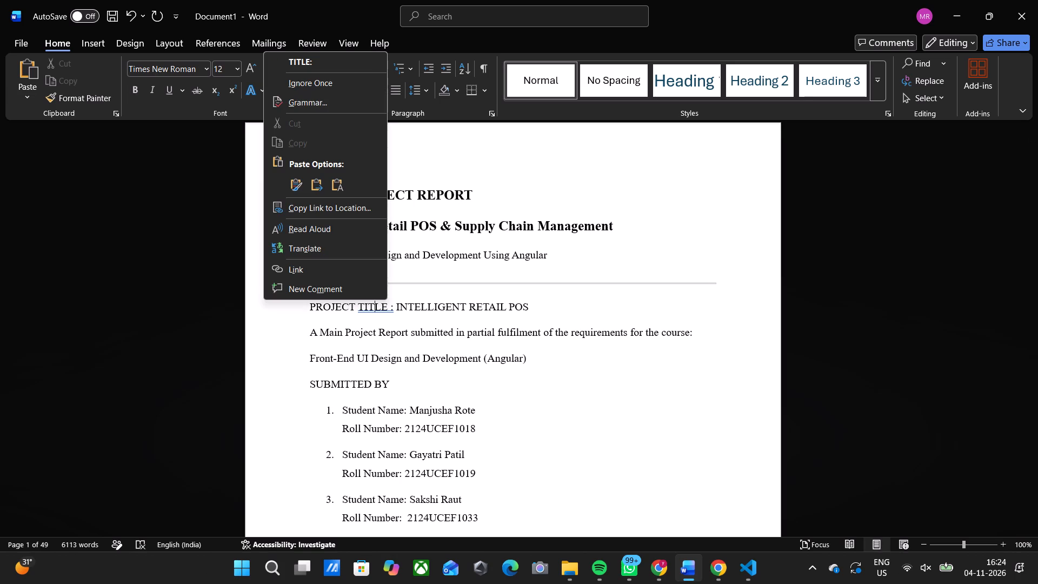
click(332, 98)
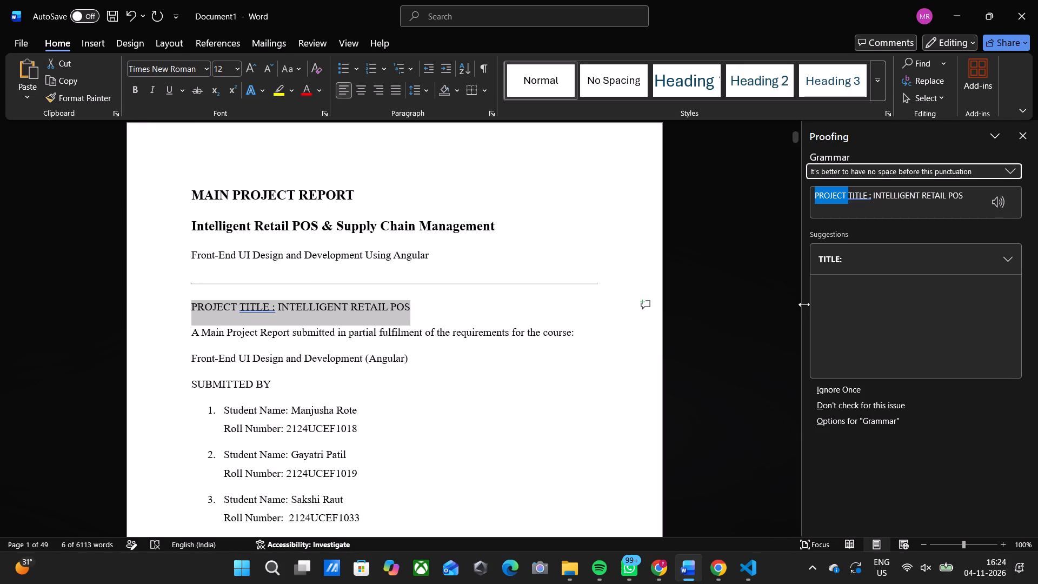
click(839, 259)
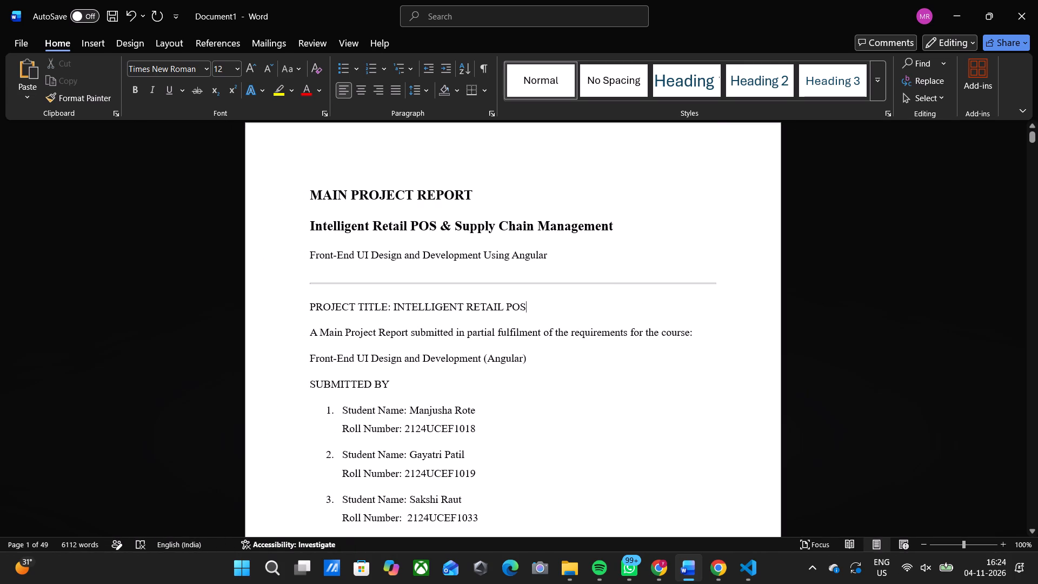
Replace INTELLIGENT RETAIL POS after the PROJECT TITLE label with "Intelligent Retail POS & Supply Chain Management".
drag(523, 317, 455, 311)
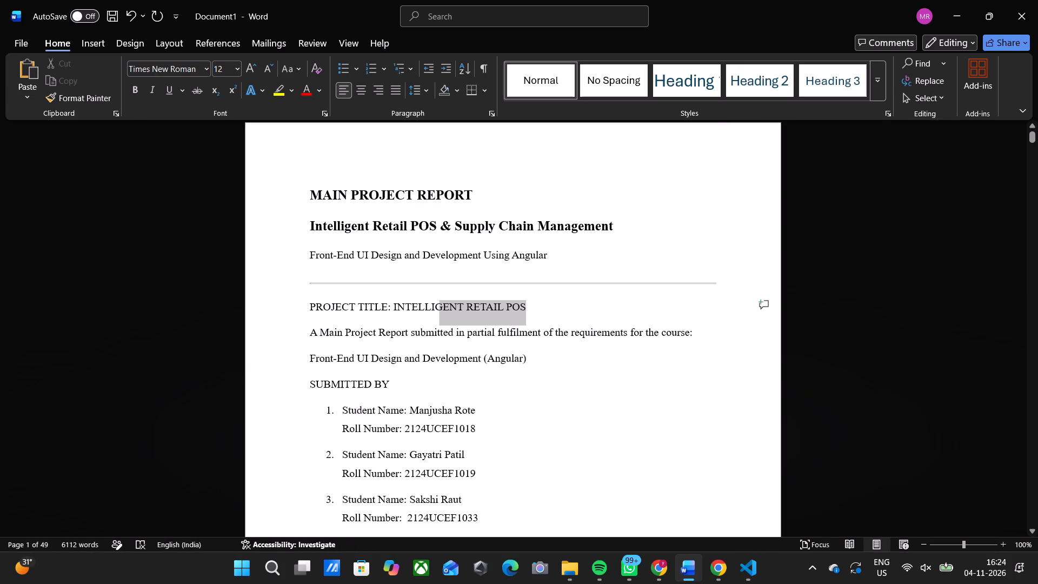
drag(455, 311, 421, 308)
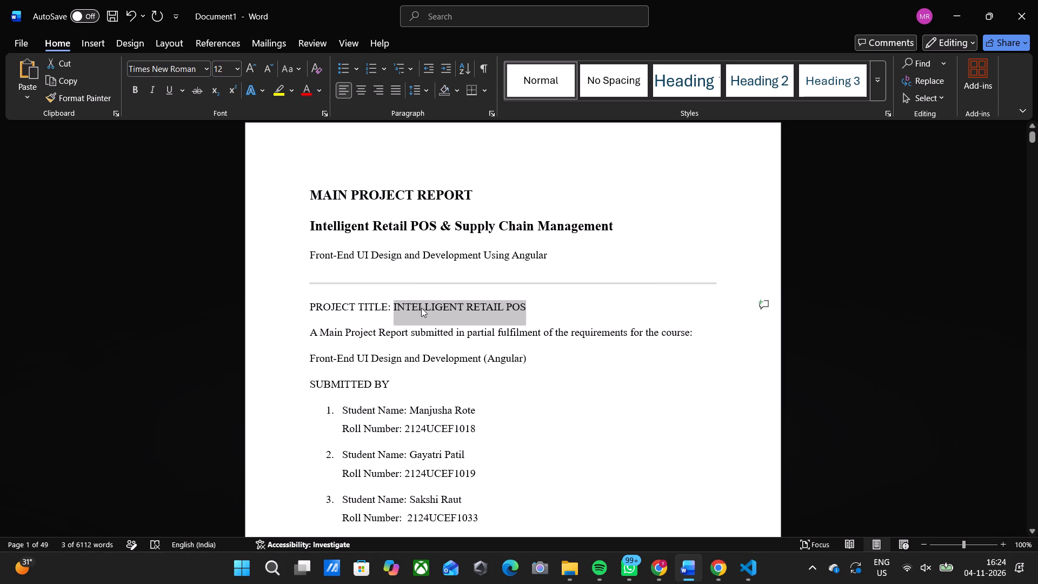
key(ctrl+v)
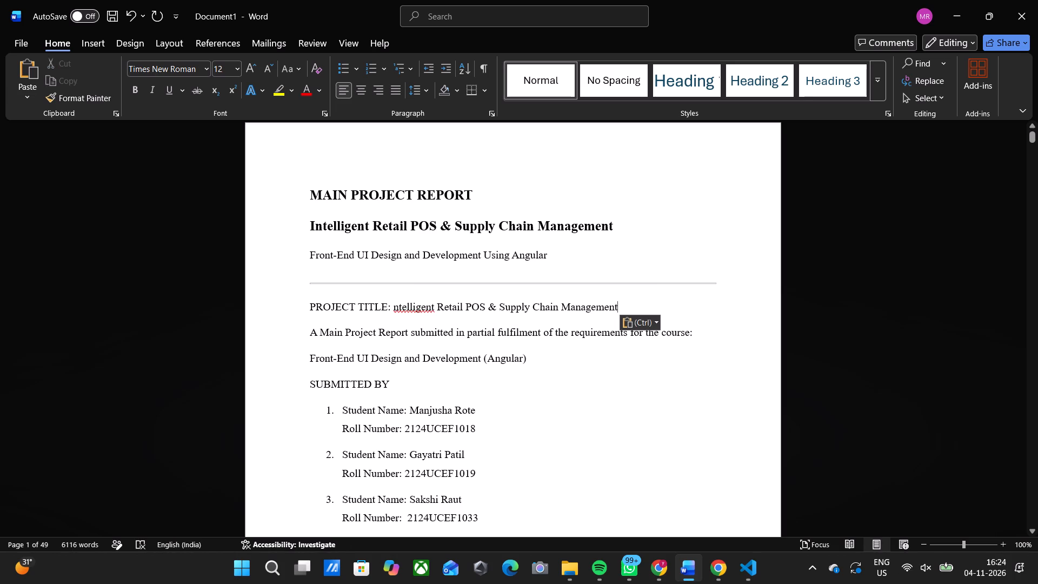
click(391, 307)
key(Right)
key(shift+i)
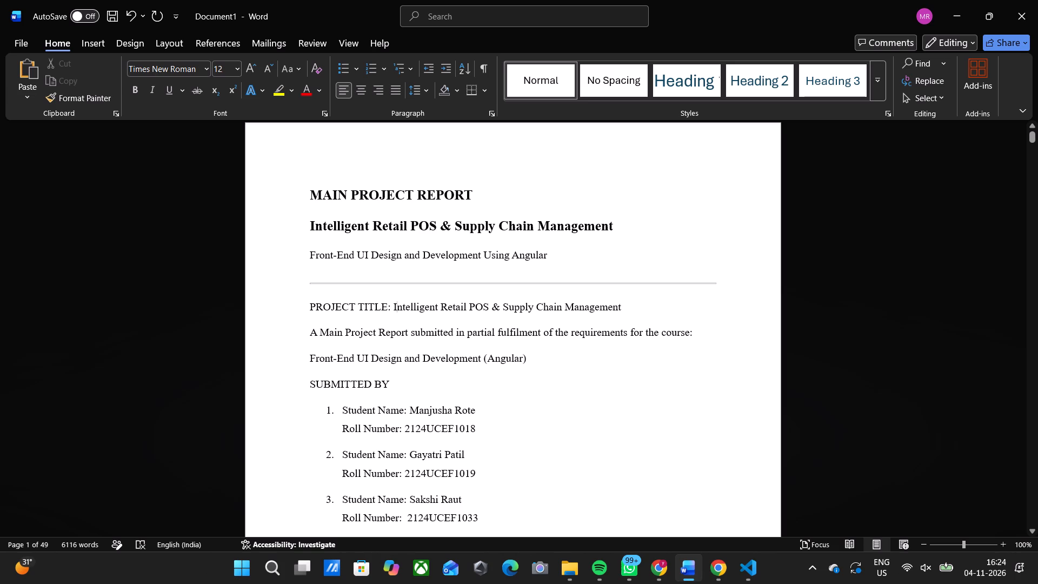
In the first DECLARATION paragraph on page 2, replace the quoted project name with "Intelligent Retail POS & Supply Chain Management" in non-italic text.
scroll(535, 369, down, 1)
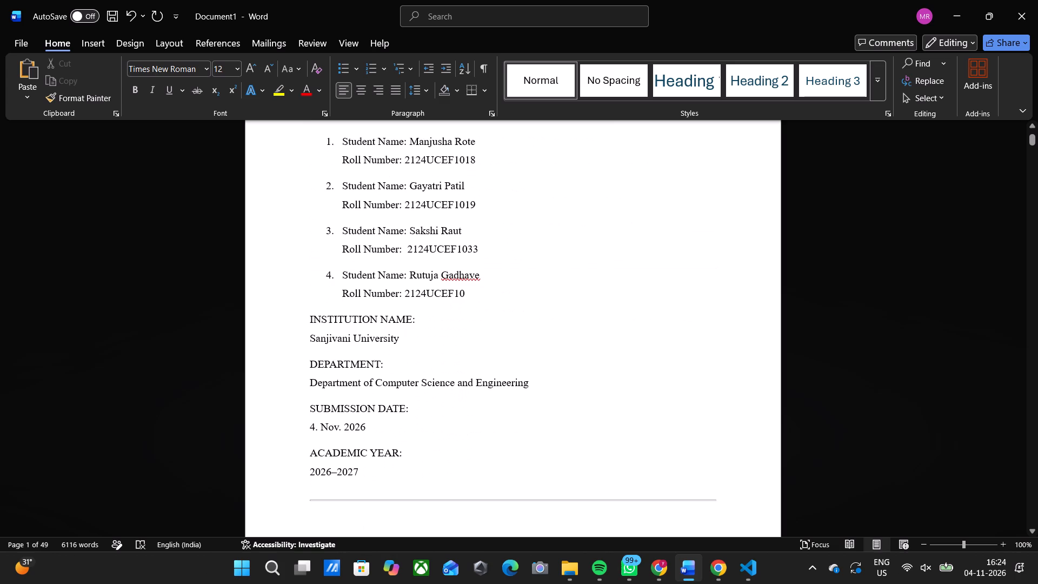
scroll(538, 347, down, 2)
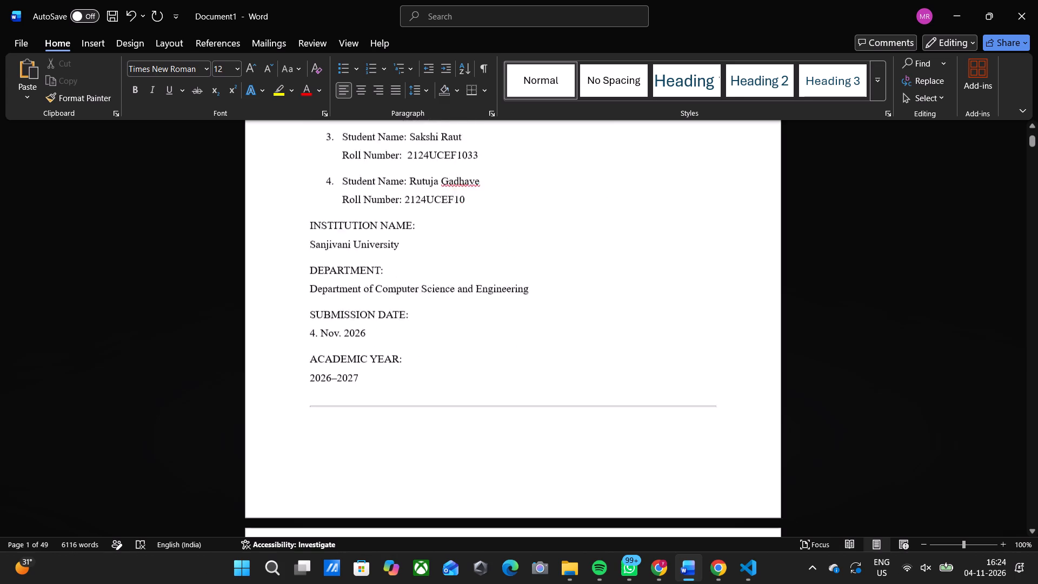
scroll(541, 342, down, 2)
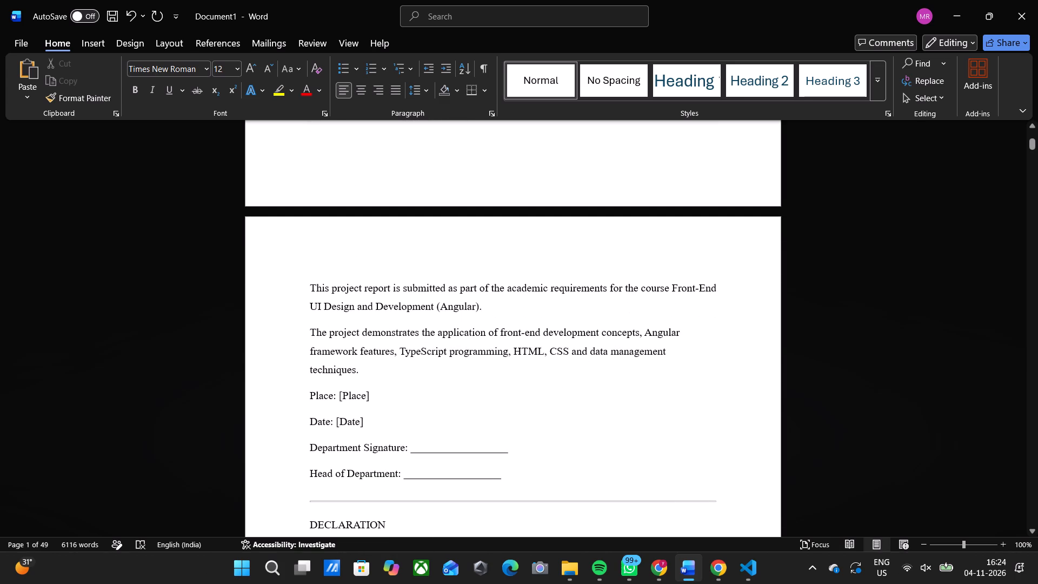
scroll(541, 342, down, 1)
scroll(541, 342, up, 1)
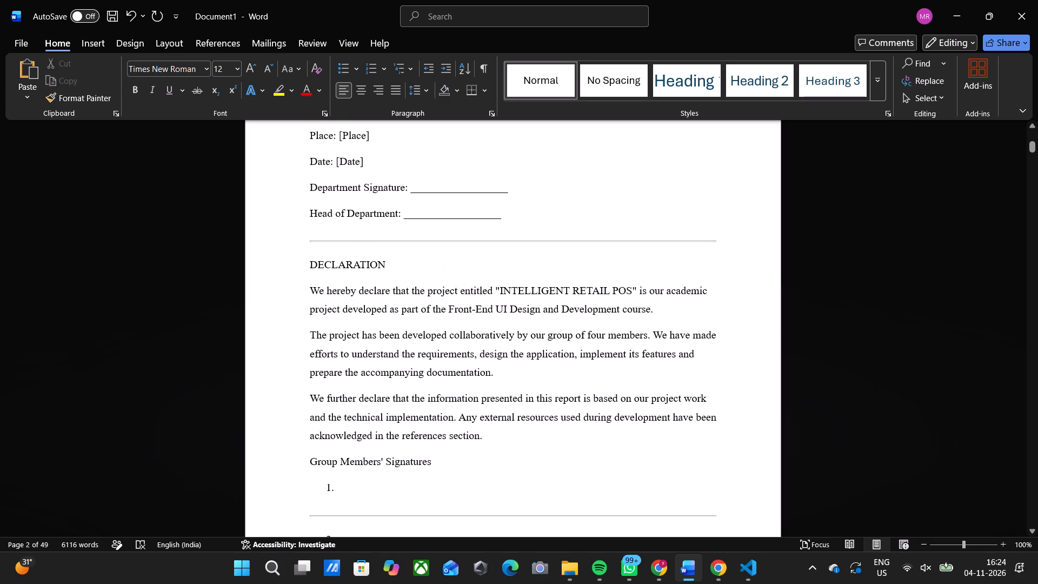
scroll(541, 342, up, 1)
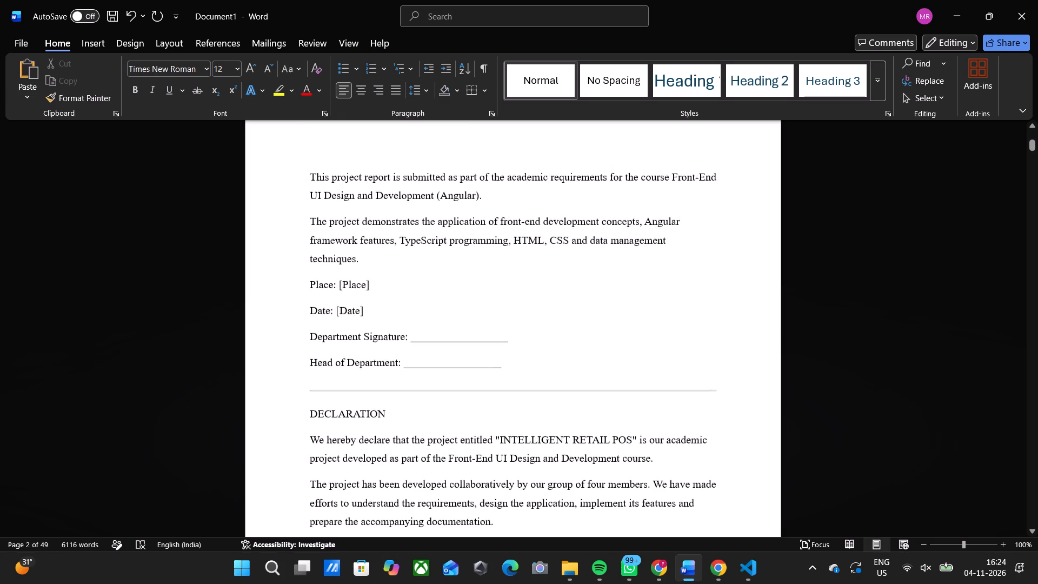
scroll(541, 342, up, 1)
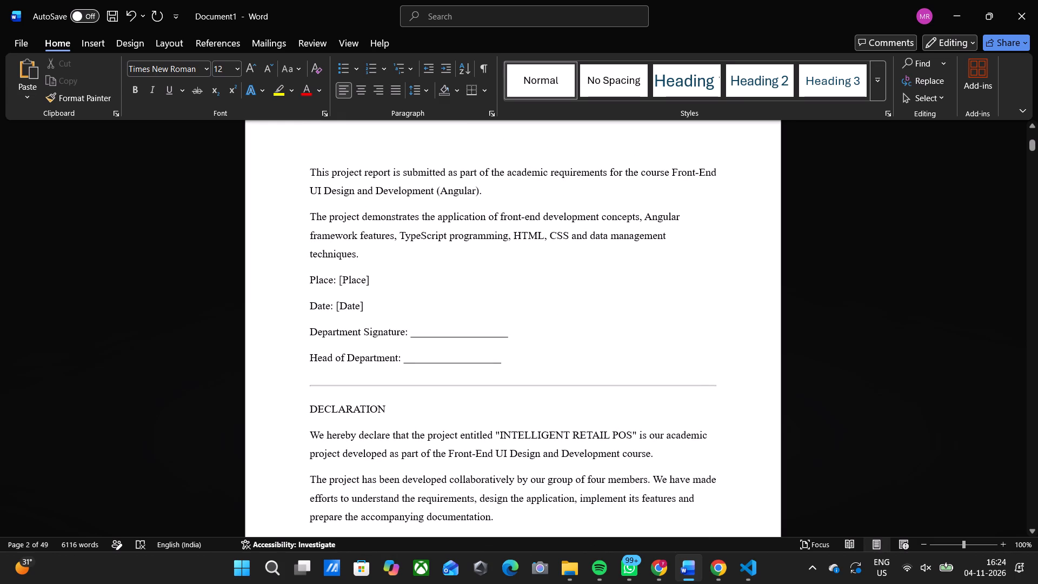
click(630, 438)
drag(630, 438, 626, 438)
drag(626, 438, 525, 435)
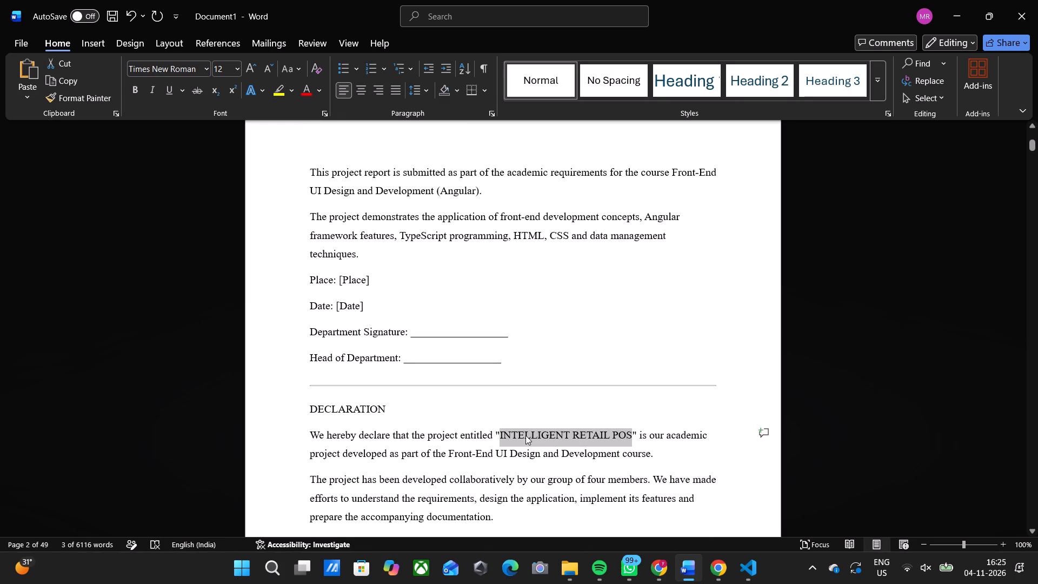
key(ctrl+v)
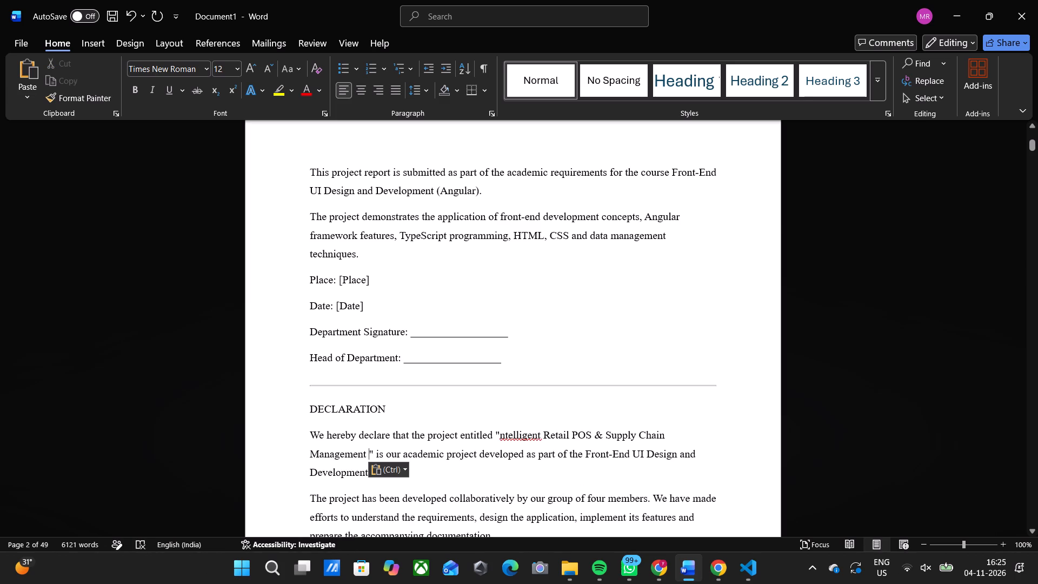
click(500, 436)
key(ctrl+i)
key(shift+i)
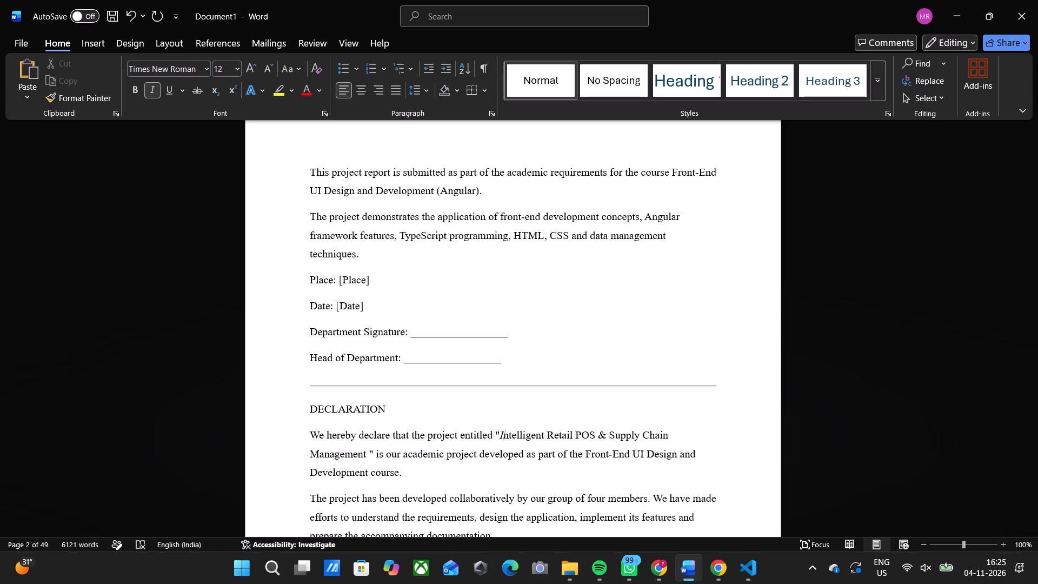
key(BackSpace)
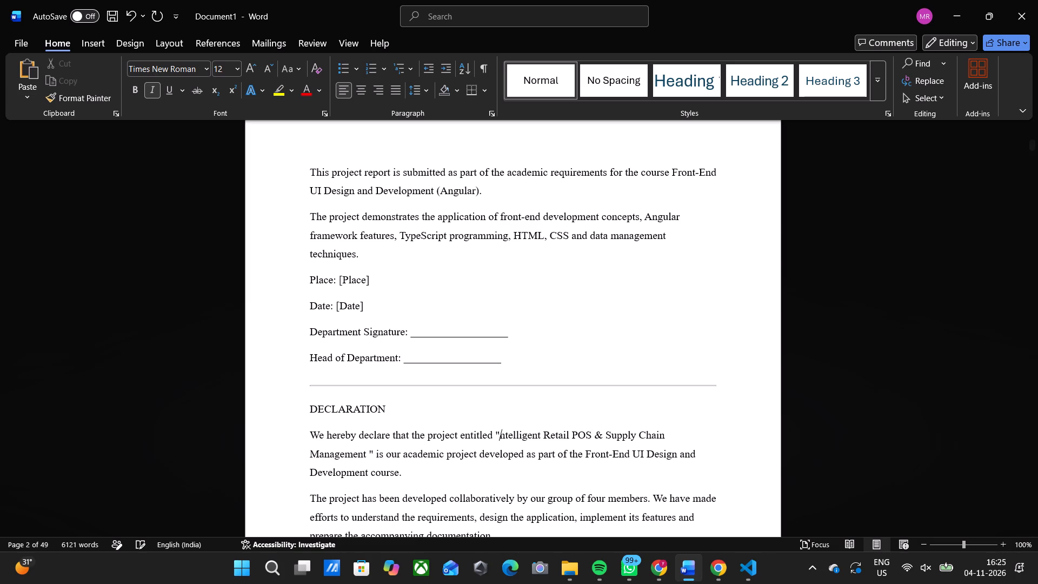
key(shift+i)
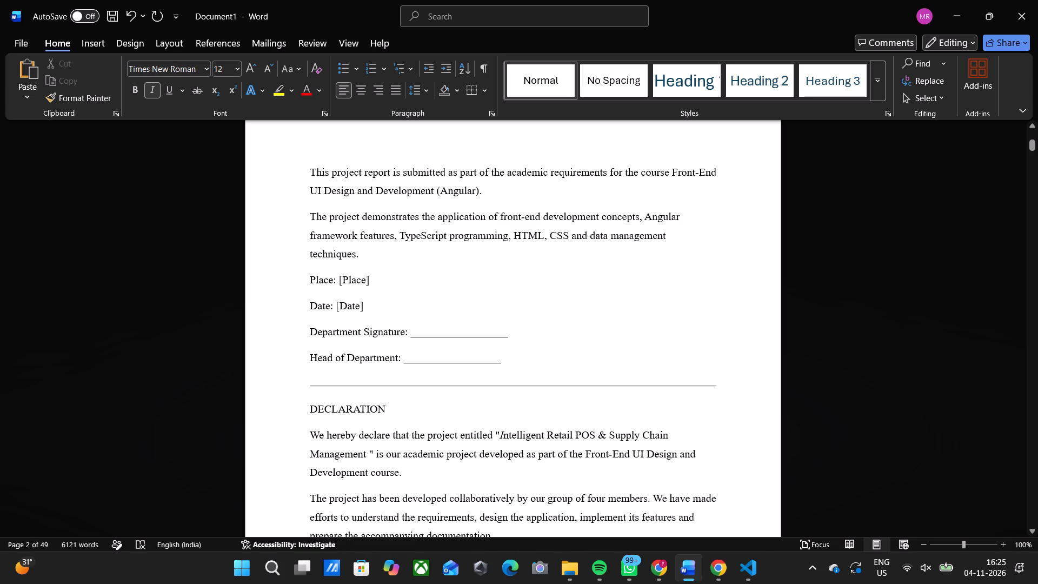
click(145, 87)
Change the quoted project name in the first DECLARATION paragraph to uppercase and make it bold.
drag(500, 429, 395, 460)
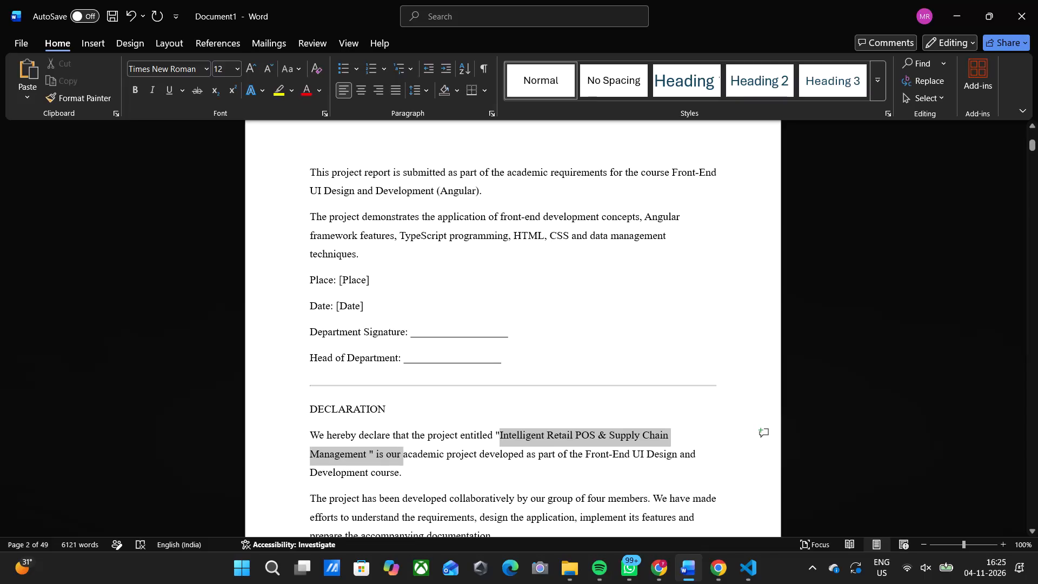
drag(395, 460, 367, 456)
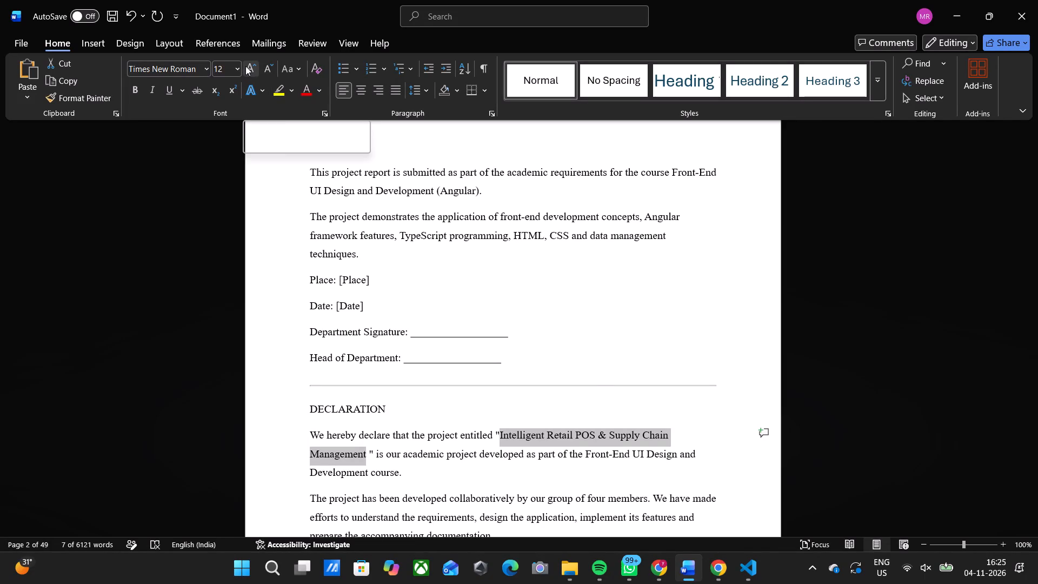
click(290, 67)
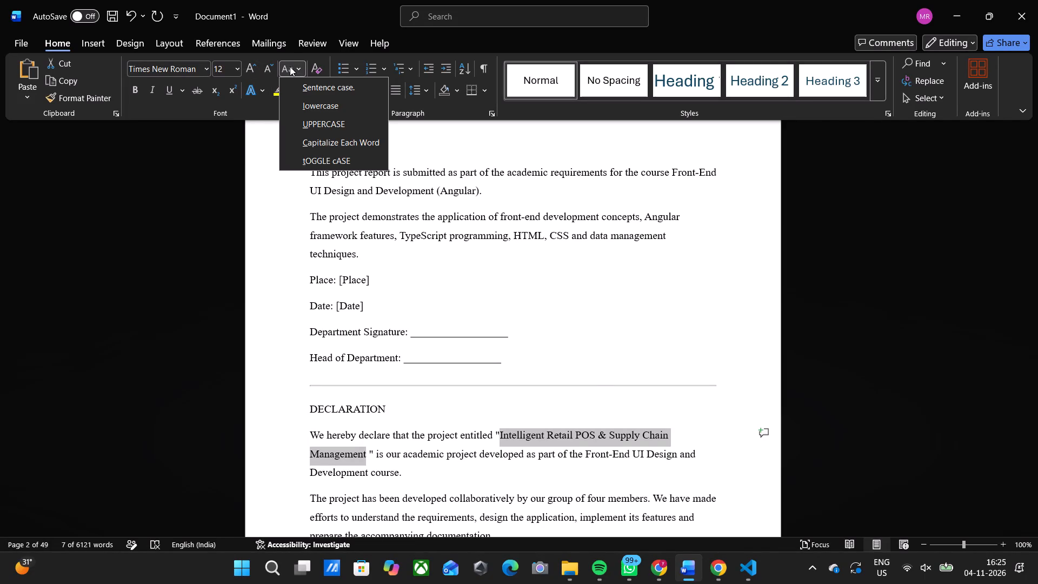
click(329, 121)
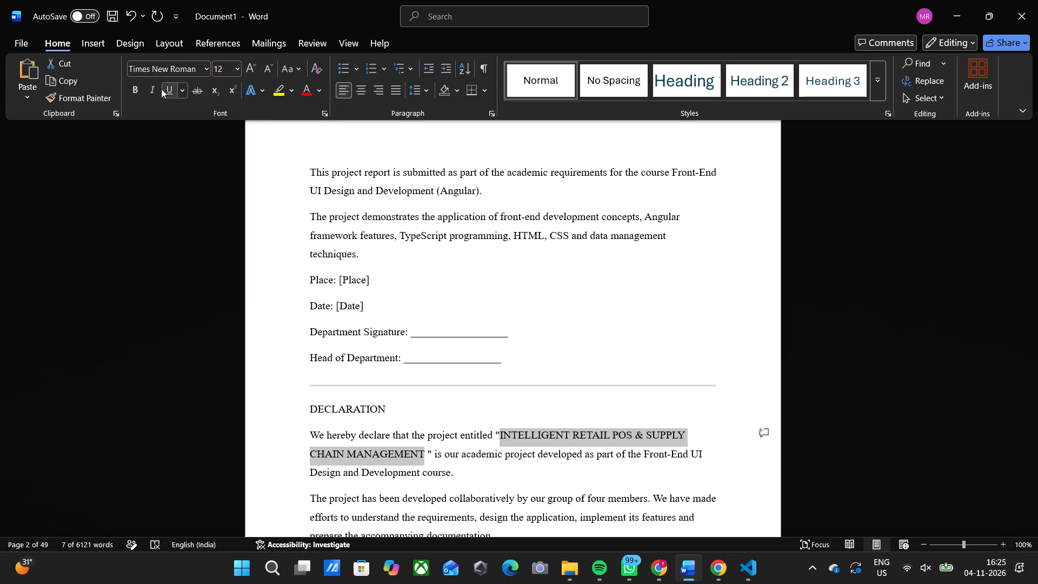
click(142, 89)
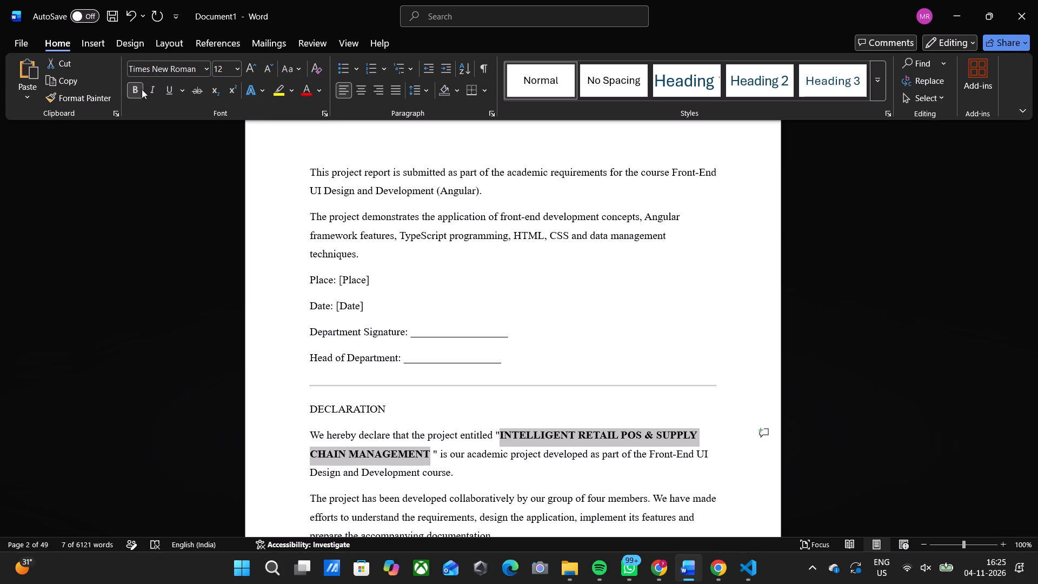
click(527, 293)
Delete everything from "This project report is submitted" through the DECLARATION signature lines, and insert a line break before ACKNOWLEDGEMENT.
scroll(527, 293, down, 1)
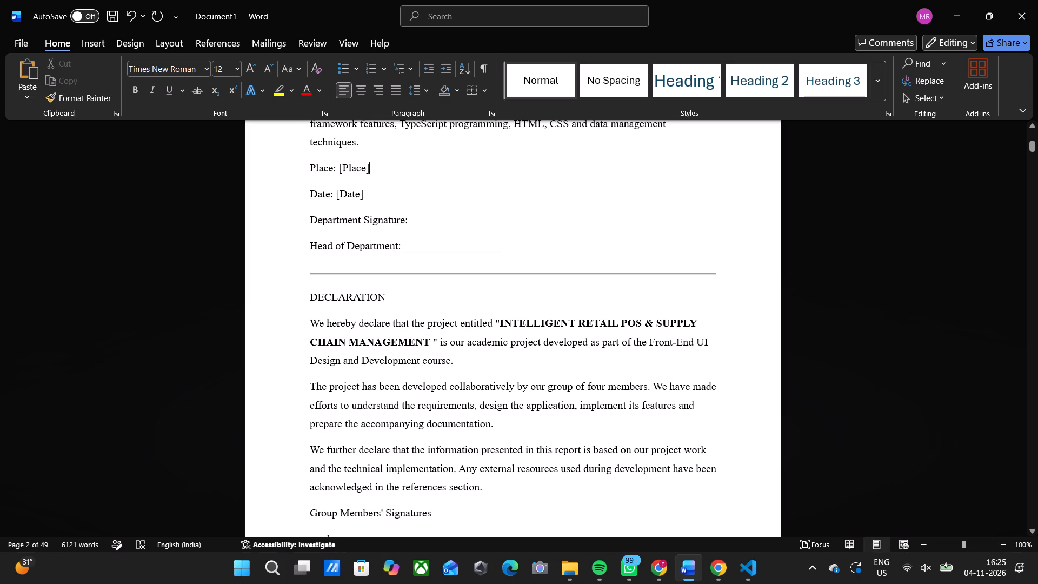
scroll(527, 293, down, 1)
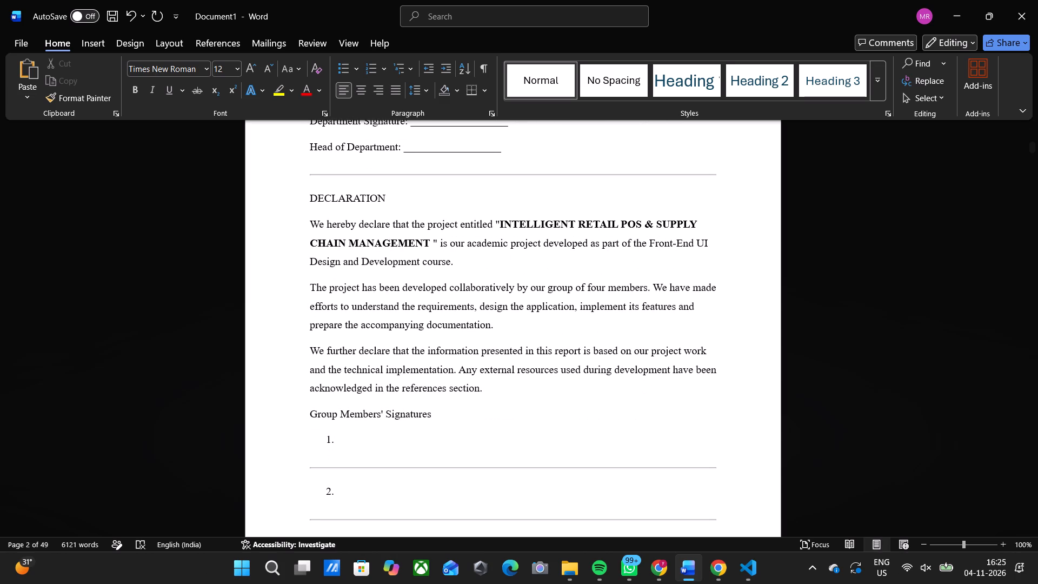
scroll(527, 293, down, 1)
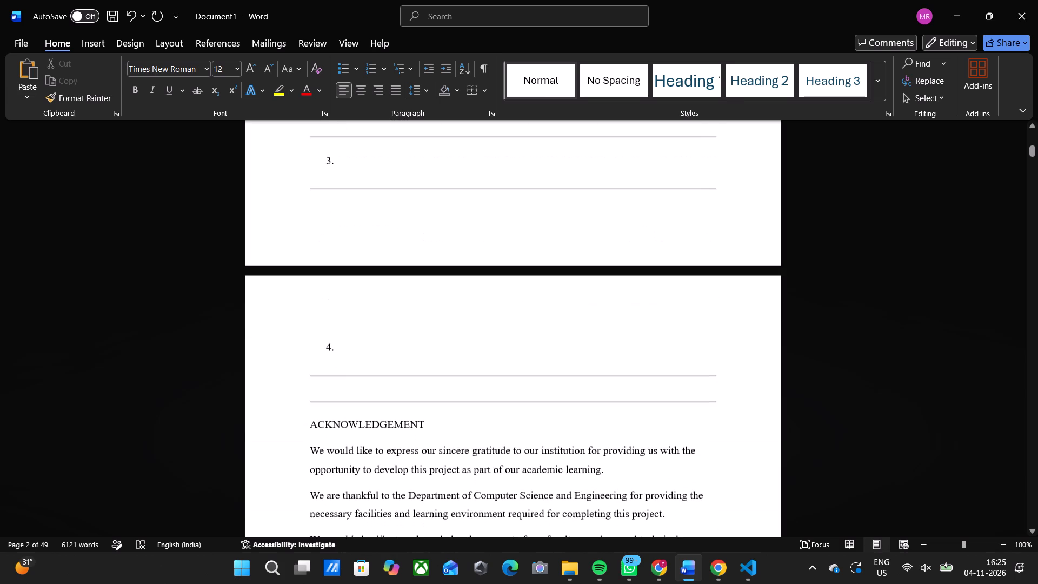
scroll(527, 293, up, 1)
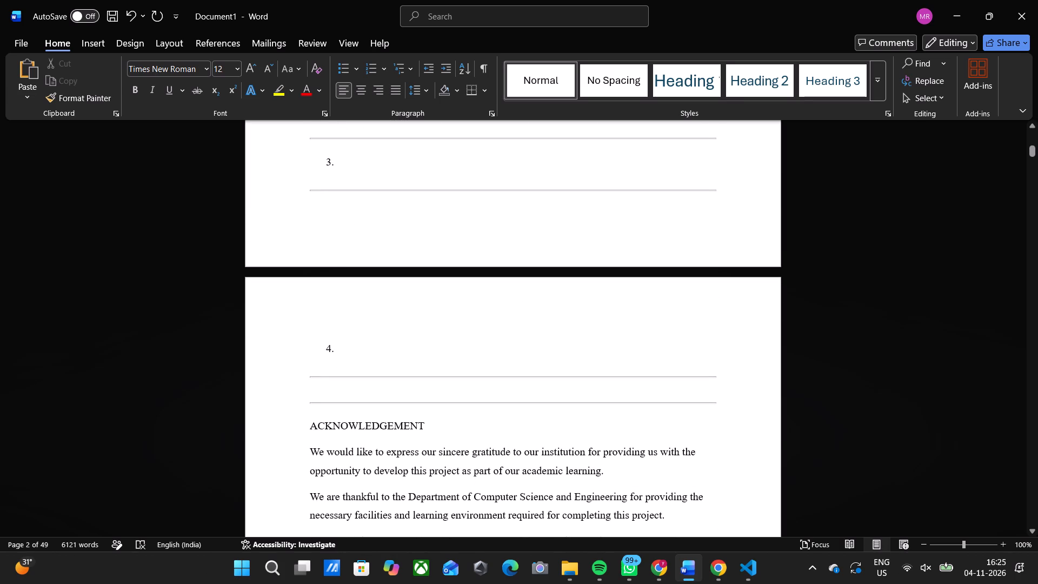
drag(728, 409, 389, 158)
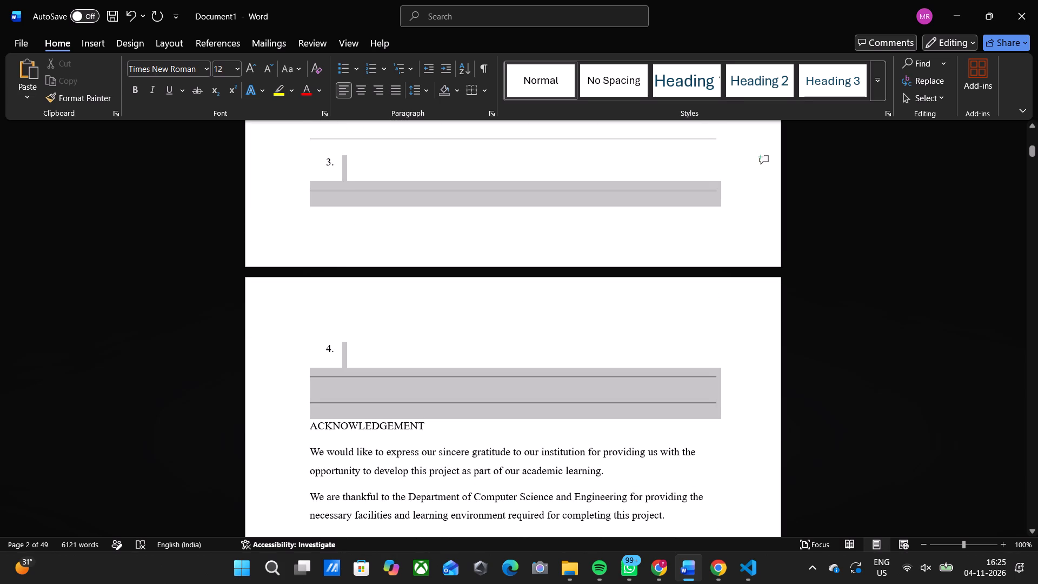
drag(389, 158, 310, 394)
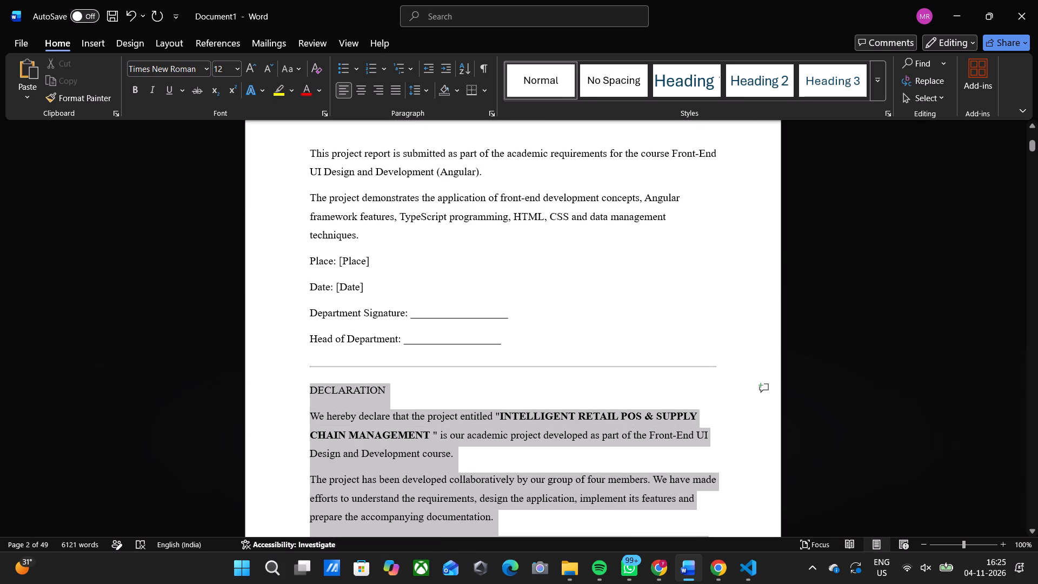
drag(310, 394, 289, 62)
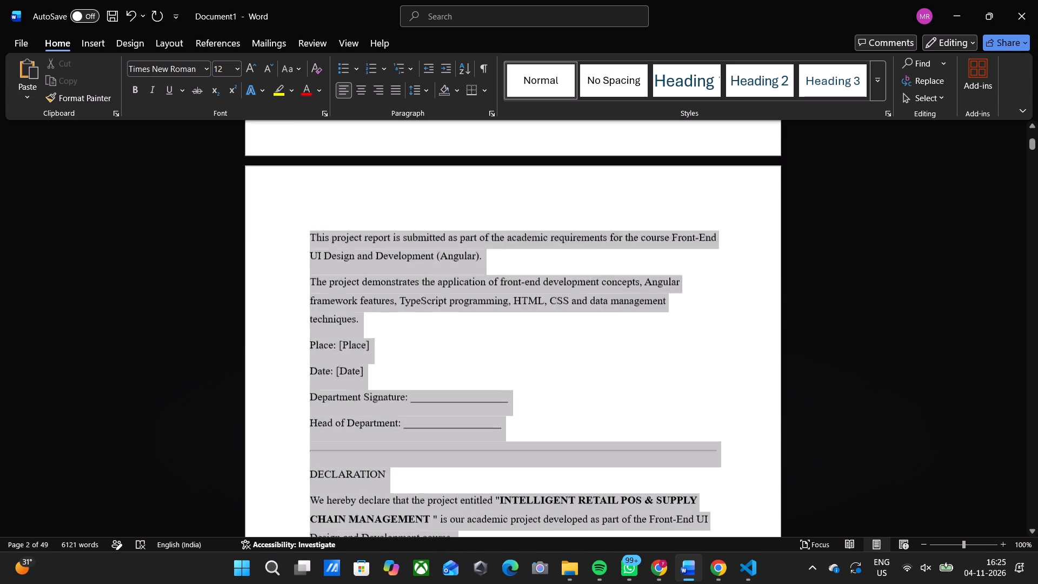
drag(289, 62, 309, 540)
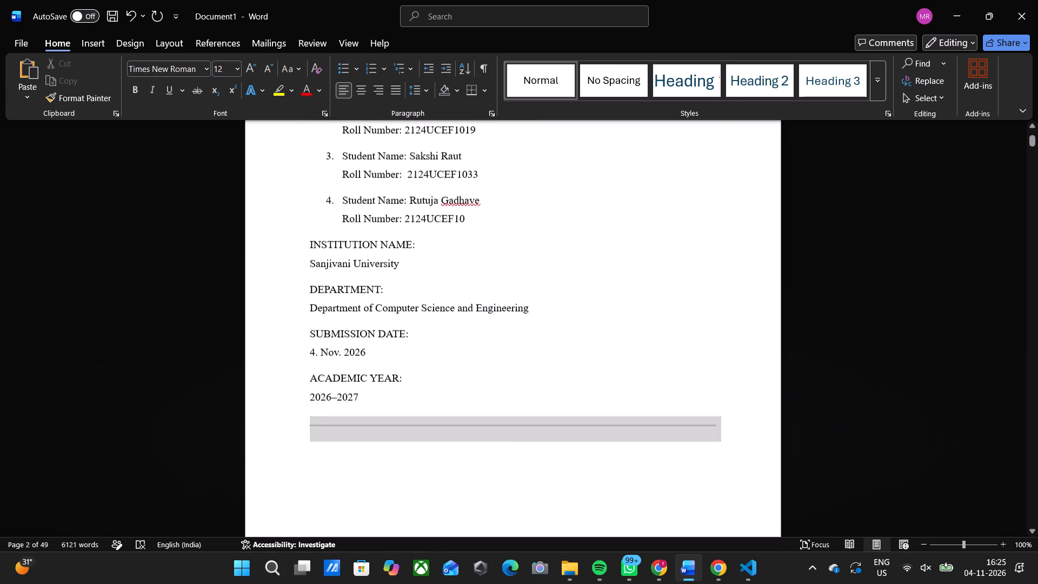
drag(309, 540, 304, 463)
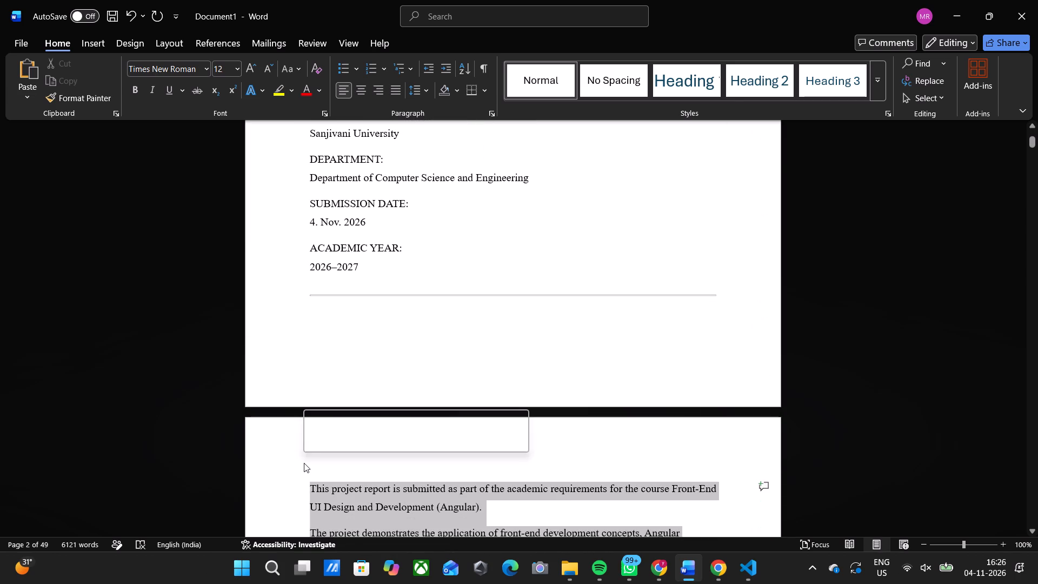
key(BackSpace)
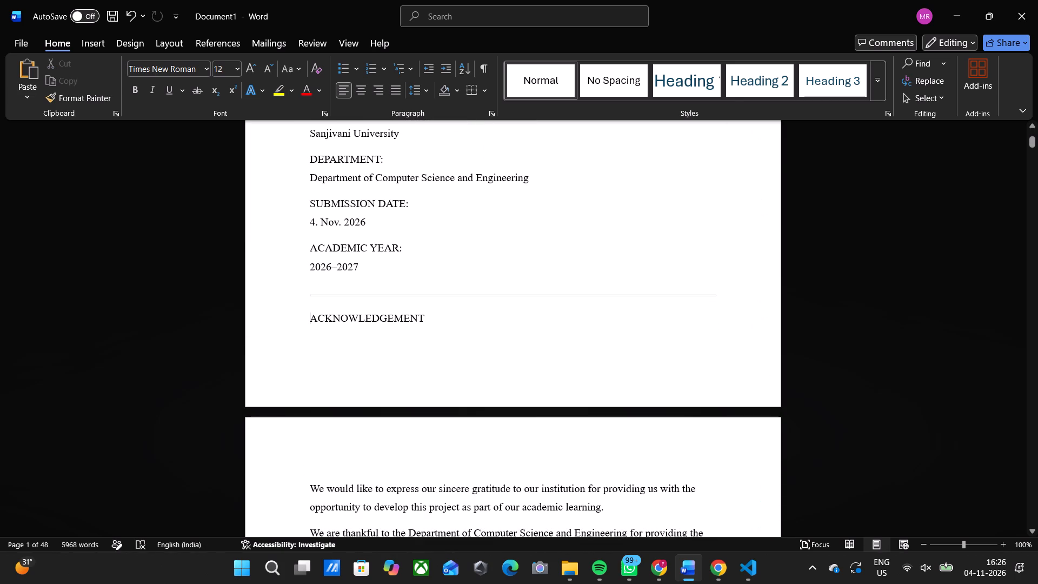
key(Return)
Examine the page flow from the cover page through ACKNOWLEDGEMENT, ABSTRACT and TABLE OF CONTENTS after the deletion.
scroll(304, 463, up, 3)
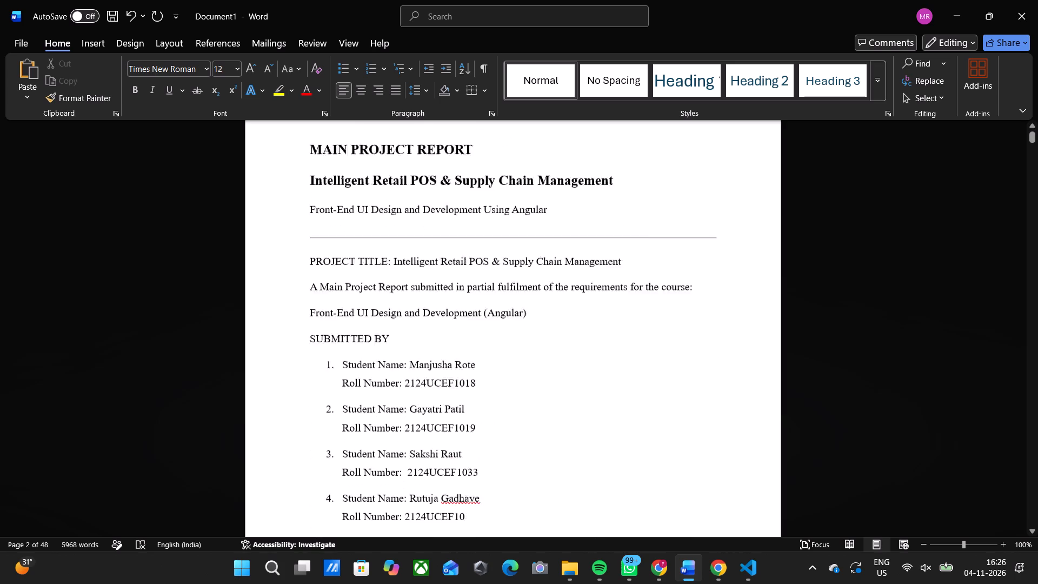
scroll(304, 463, down, 3)
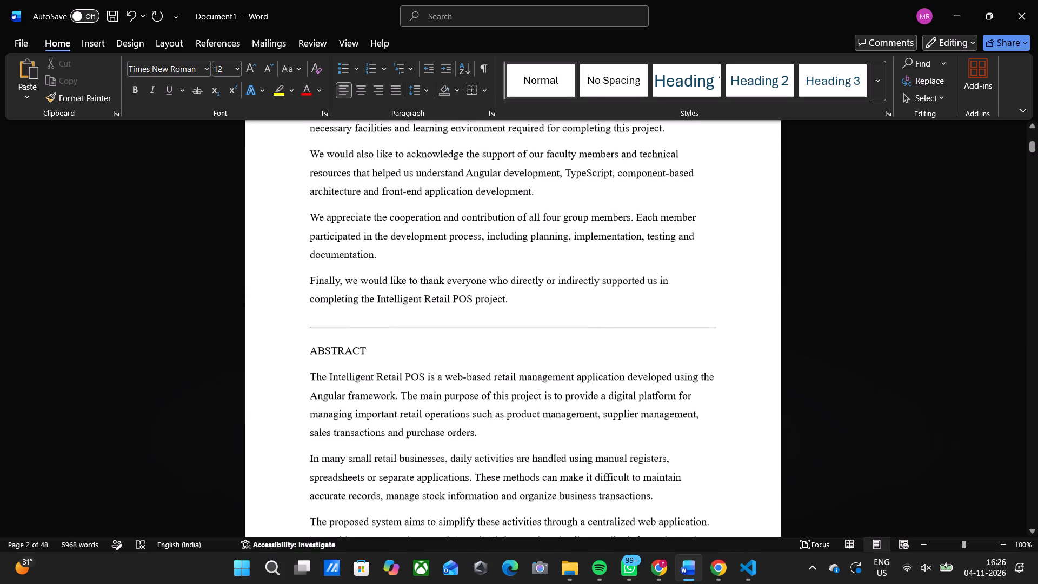
scroll(304, 463, down, 1)
scroll(304, 463, up, 1)
right_click(304, 463)
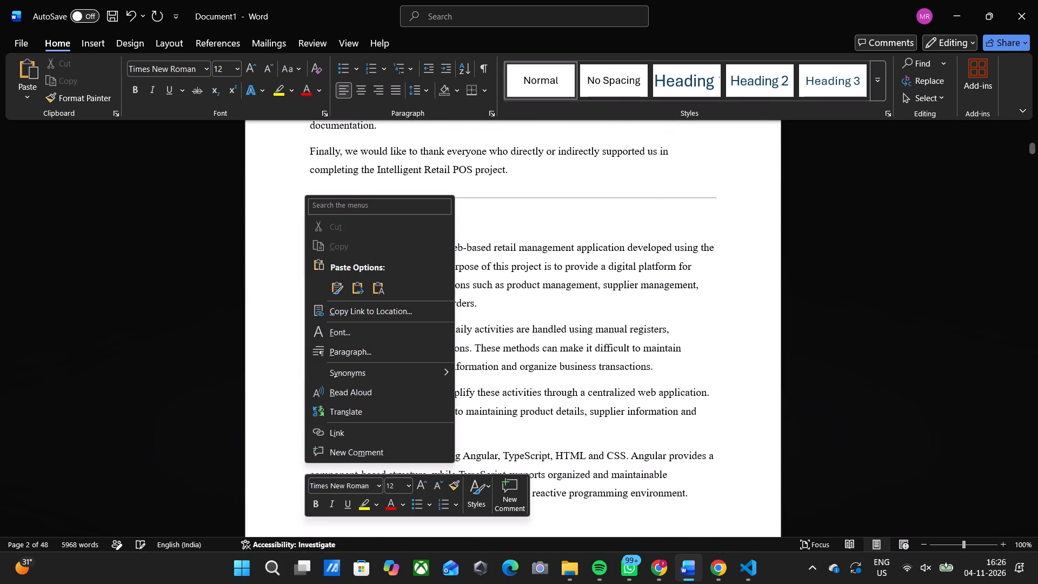
scroll(304, 463, up, 1)
click(551, 361)
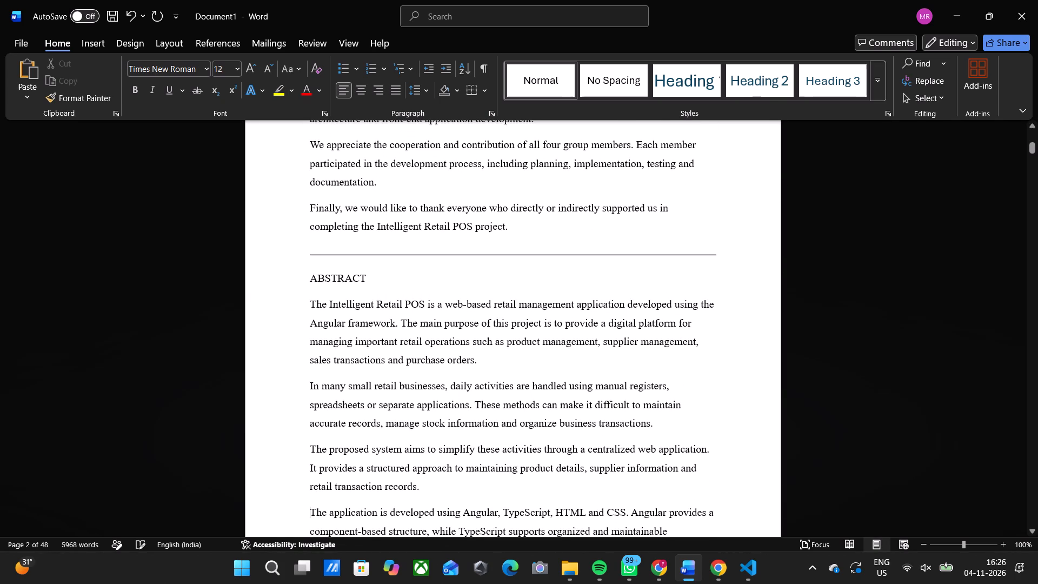
scroll(661, 434, up, 2)
scroll(661, 434, down, 2)
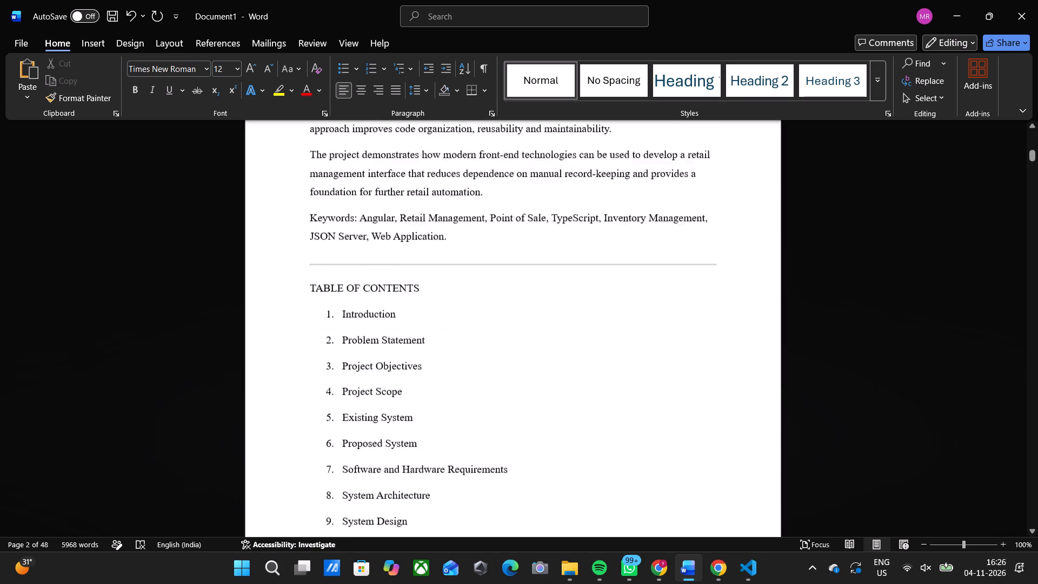
scroll(661, 434, down, 1)
scroll(661, 434, up, 2)
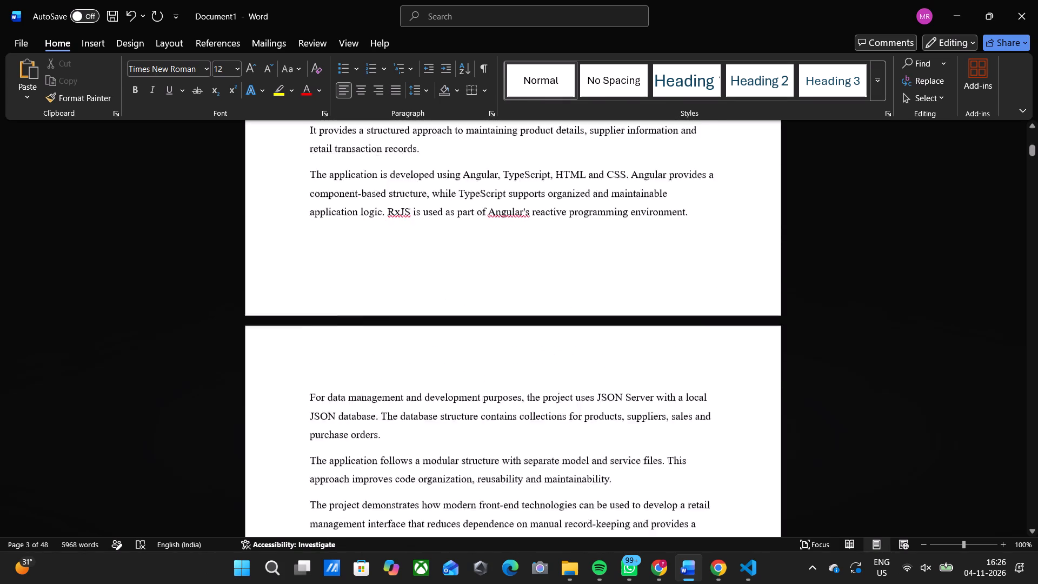
scroll(661, 434, up, 3)
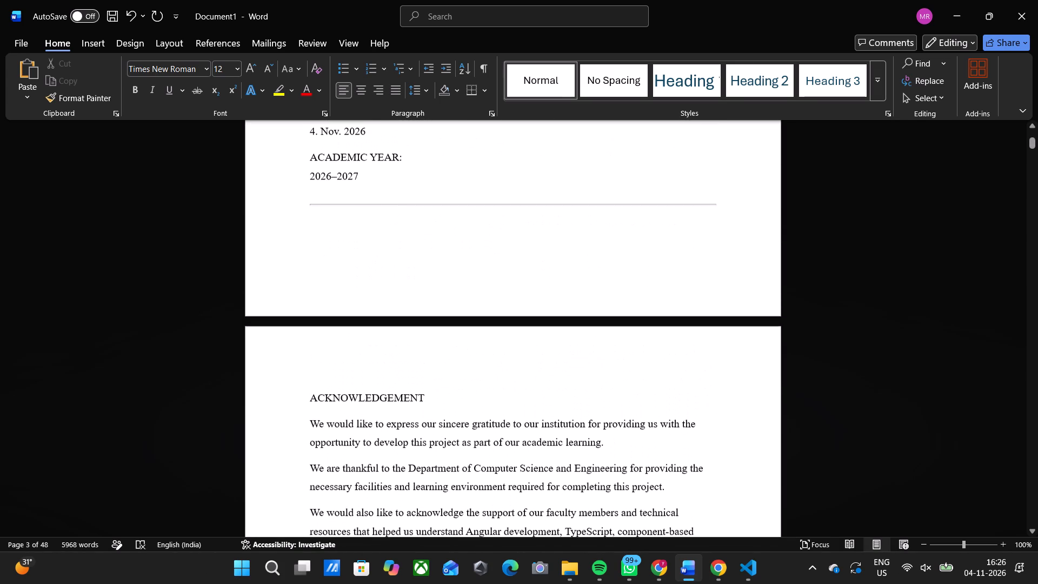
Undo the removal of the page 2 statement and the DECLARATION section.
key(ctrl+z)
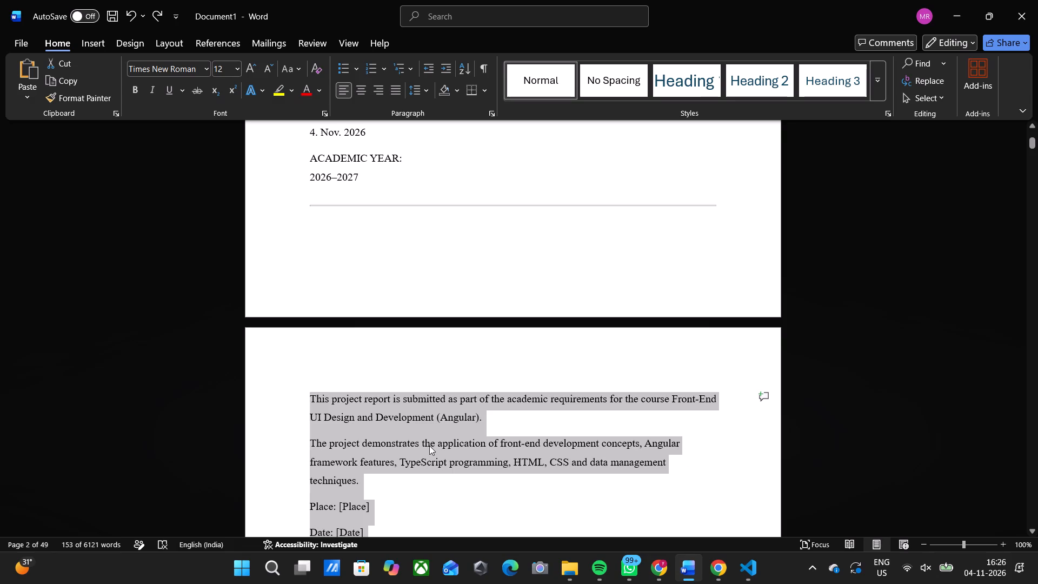
Delete the selected page 2 statement and entire DECLARATION section with its signature list, and insert a line break before ACKNOWLEDGEMENT.
scroll(429, 446, down, 3)
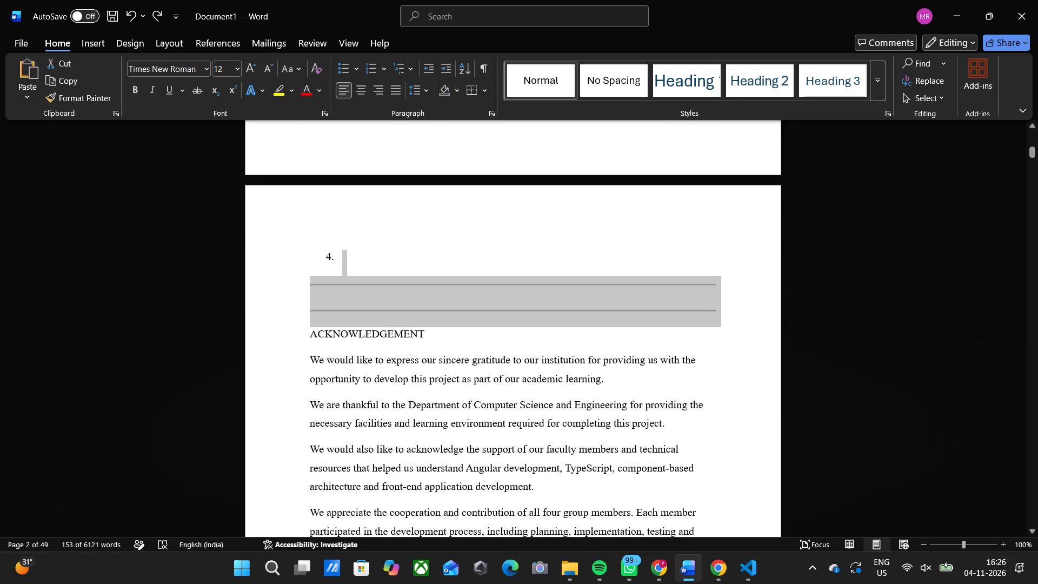
scroll(642, 400, up, 3)
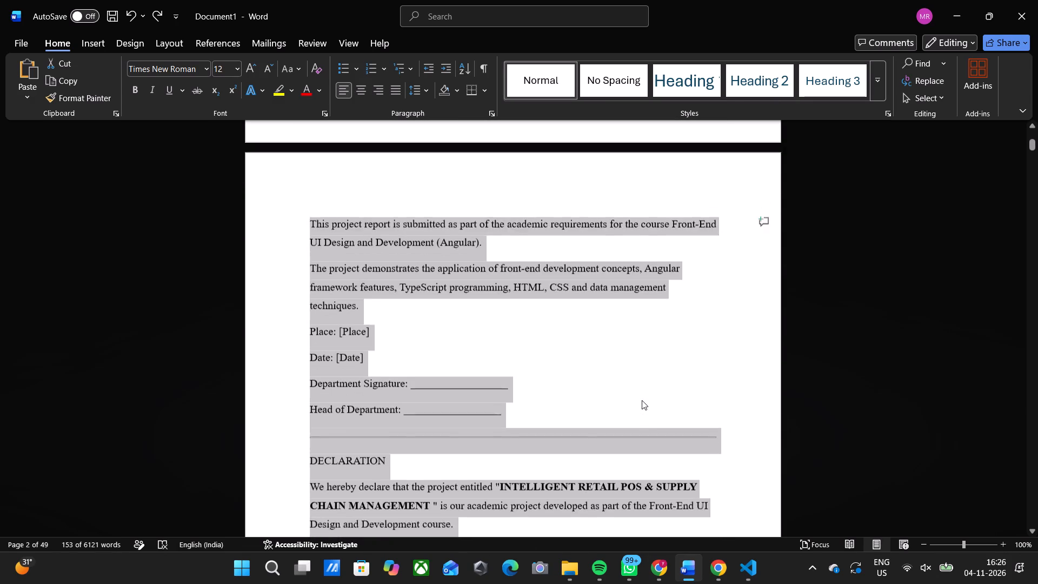
scroll(642, 400, up, 2)
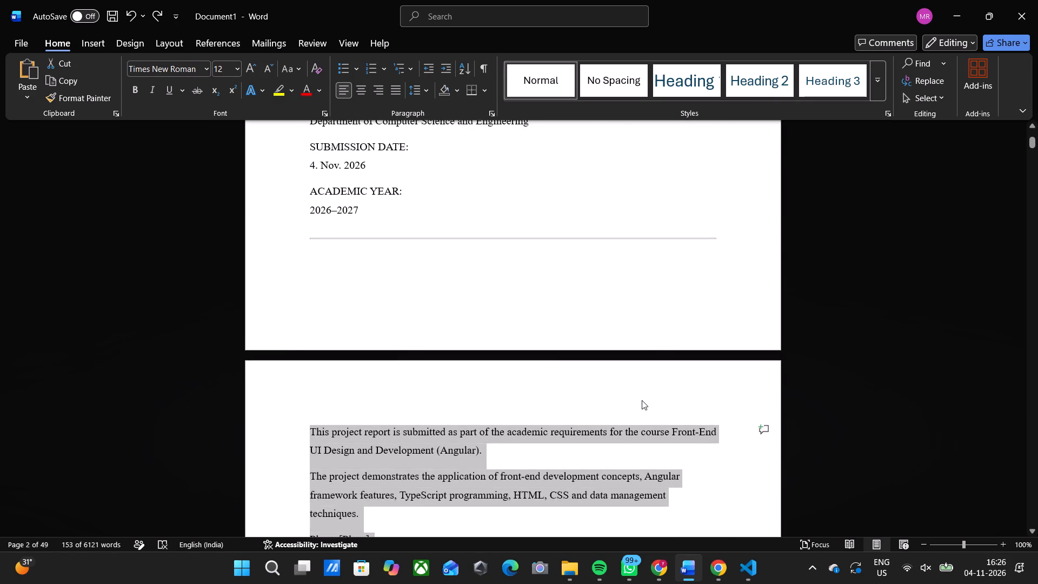
key(BackSpace)
key(Return)
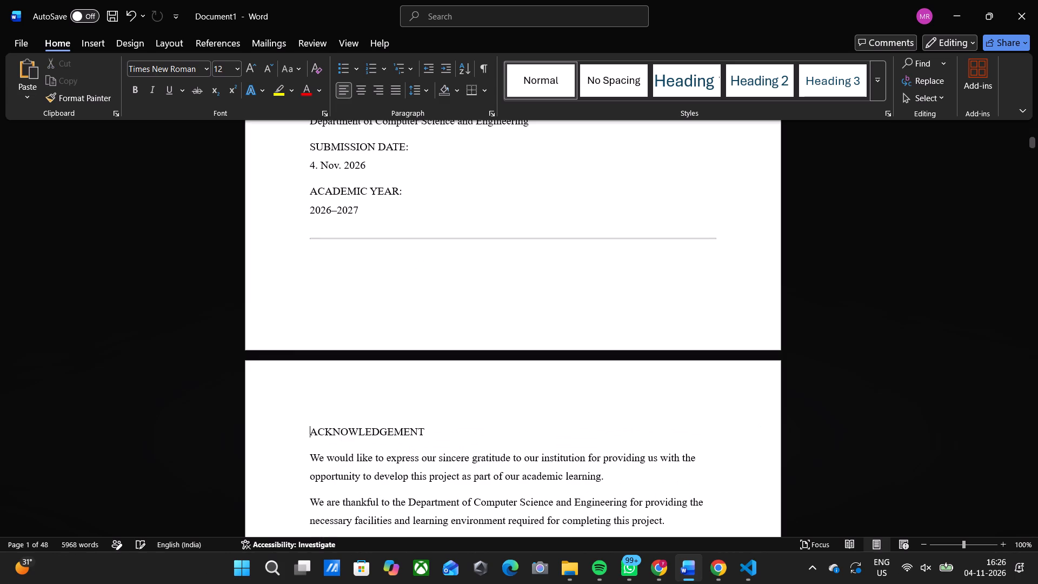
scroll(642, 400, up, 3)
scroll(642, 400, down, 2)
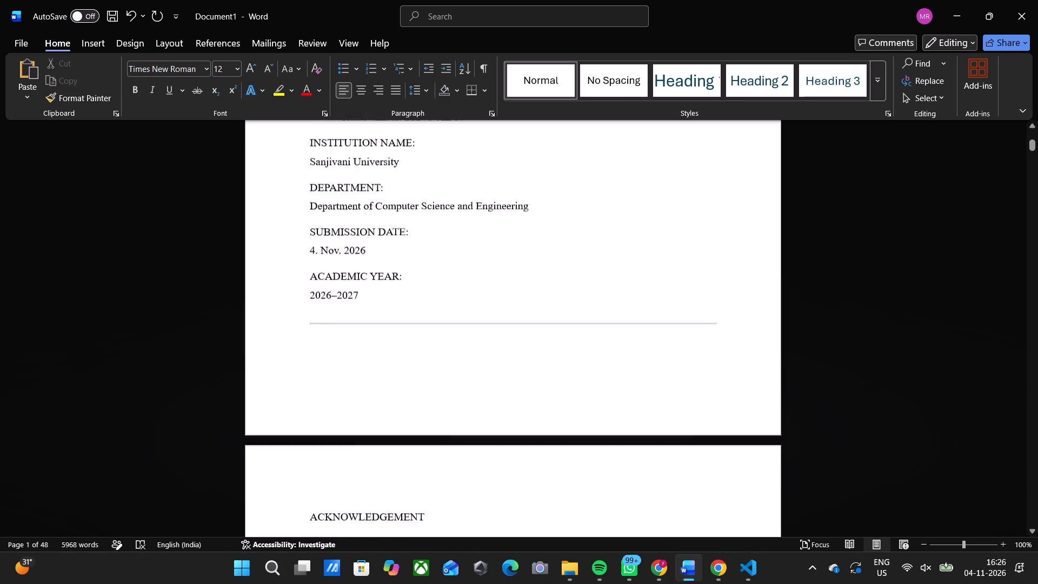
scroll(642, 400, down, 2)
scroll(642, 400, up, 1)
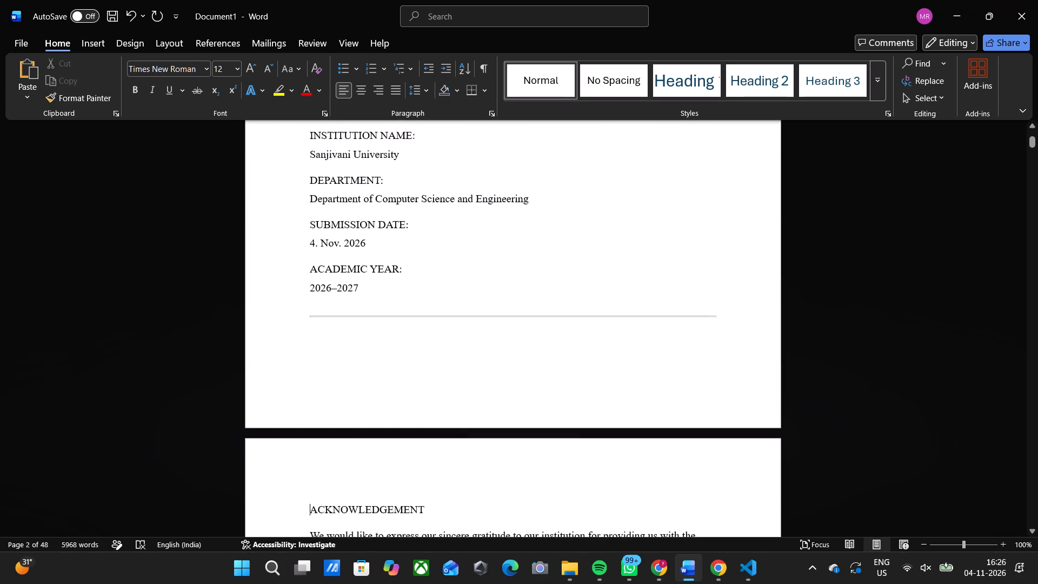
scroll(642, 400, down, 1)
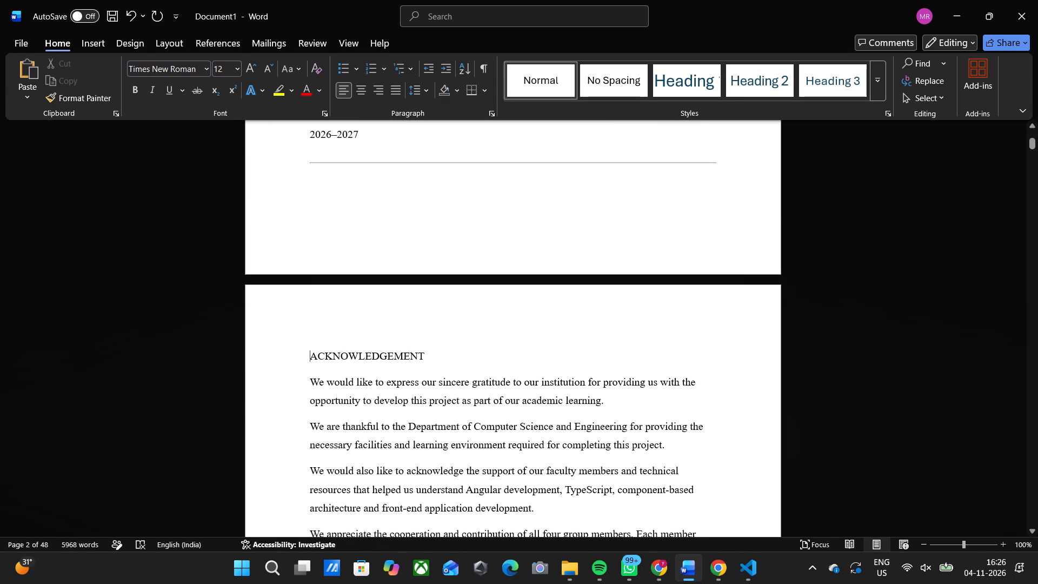
Switch to the course site in Chrome, leave the Batch 1 project groups PDF and open the Project Guidelines document.
click(656, 563)
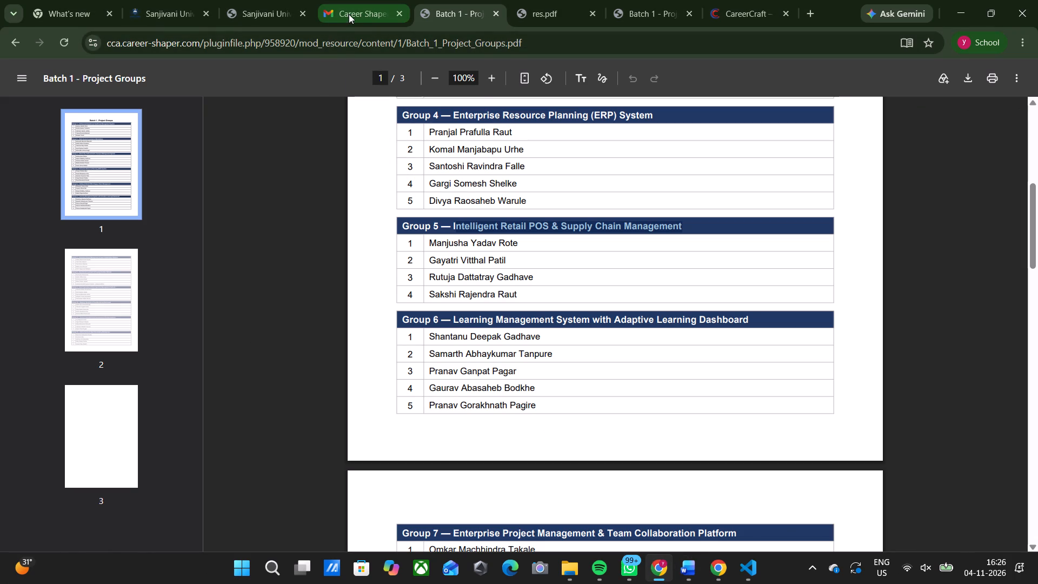
click(10, 47)
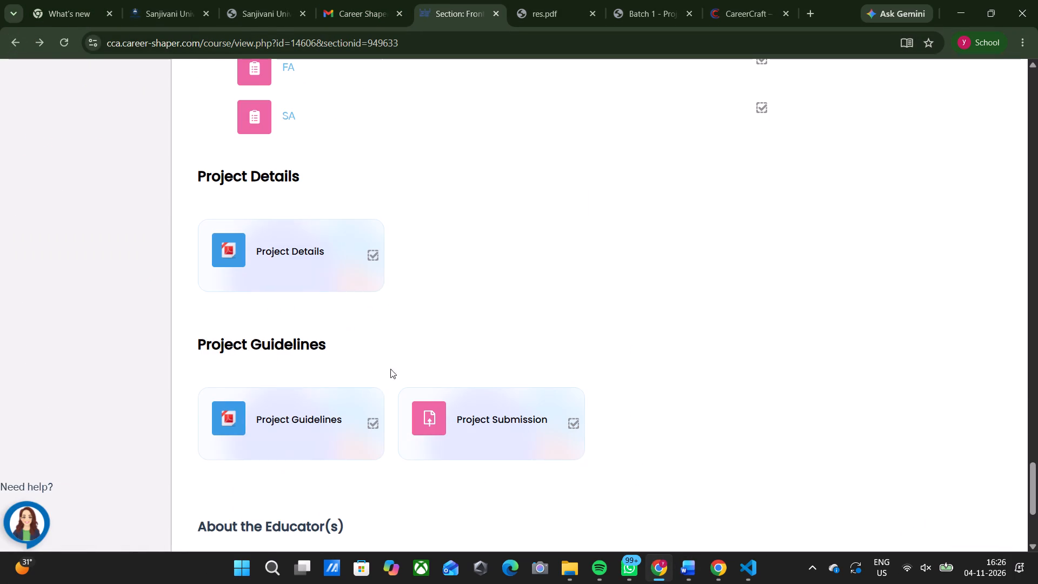
click(321, 423)
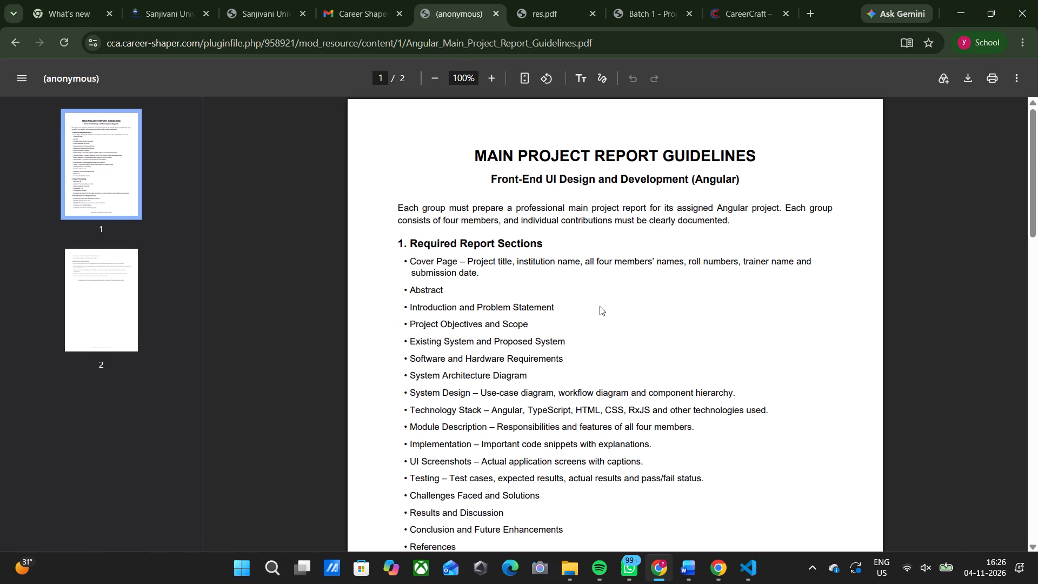
click(718, 556)
scroll(658, 380, up, 18)
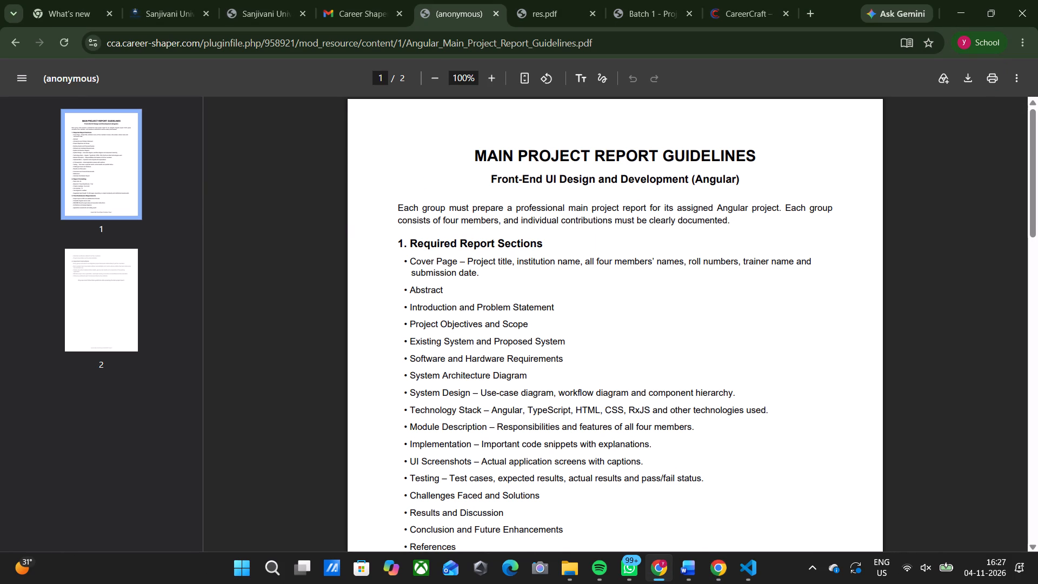
scroll(464, 273, down, 1)
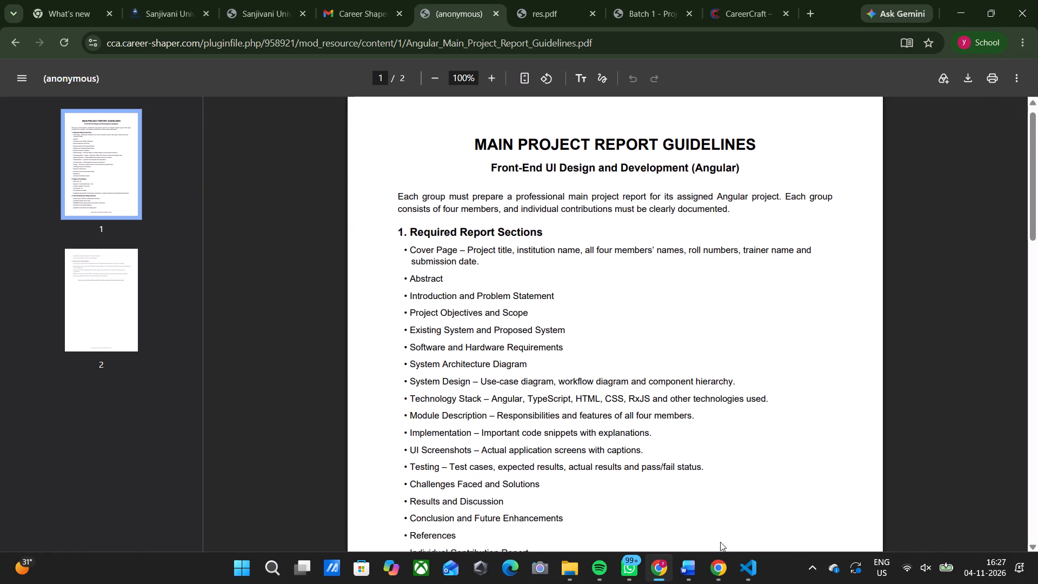
click(696, 568)
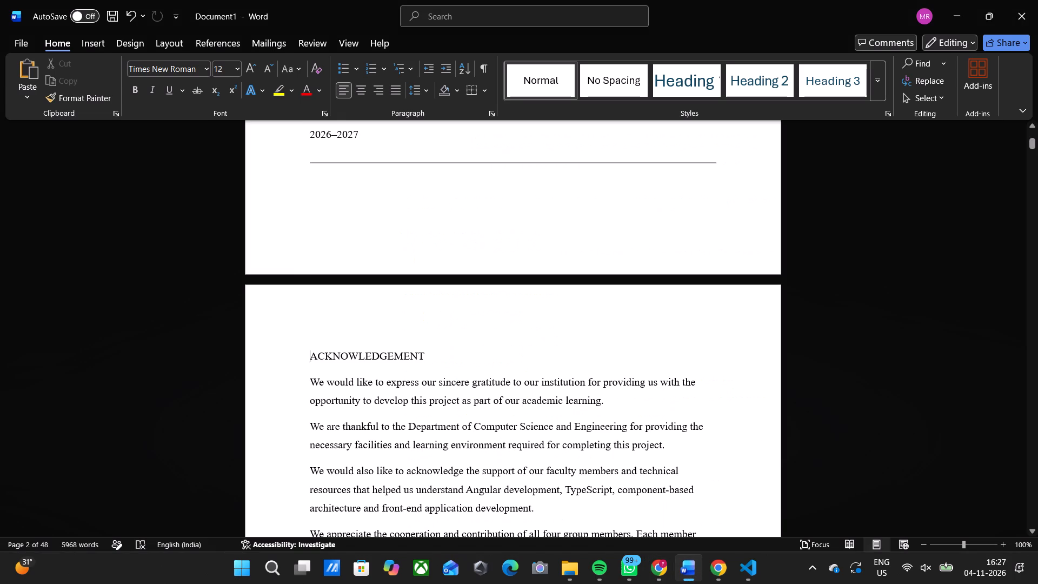
scroll(588, 251, up, 1)
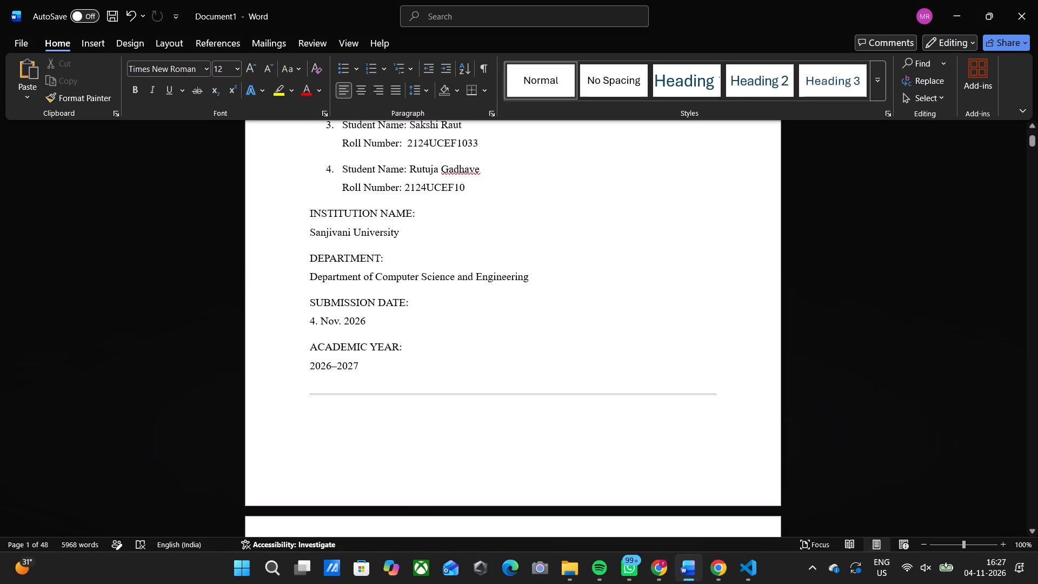
click(551, 274)
key(Return)
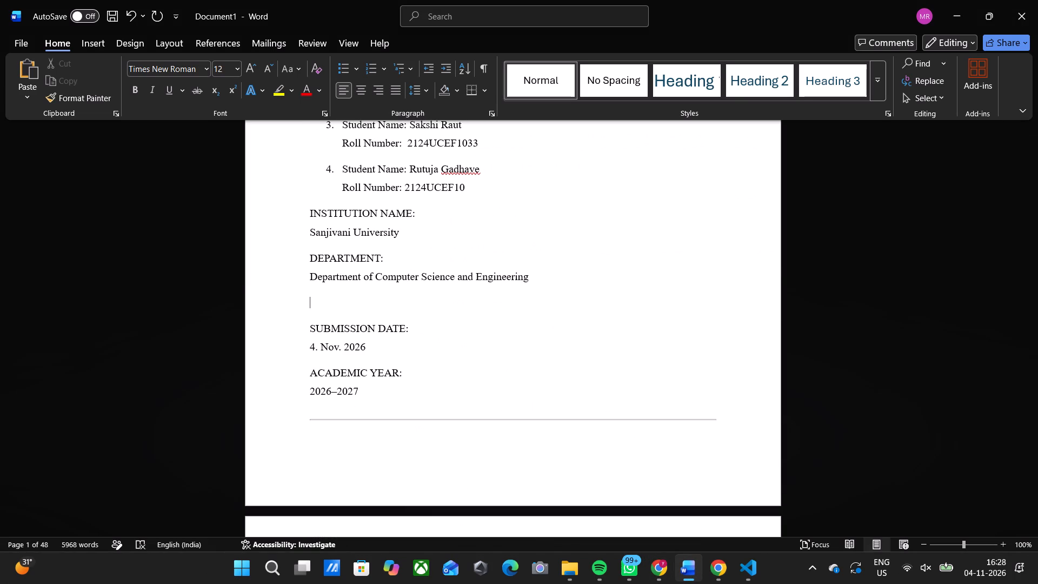
key(ctrl+v)
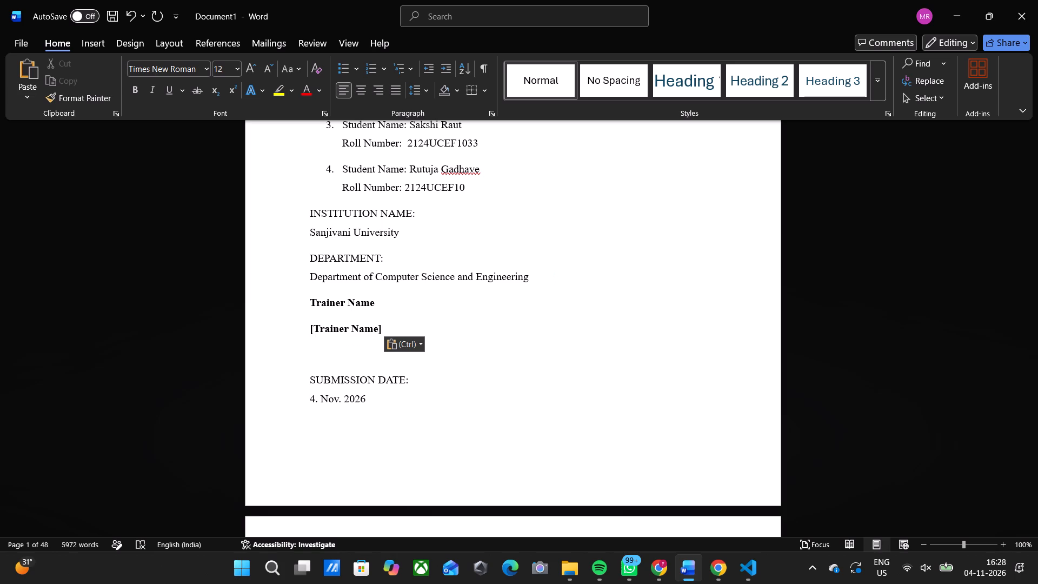
key(BackSpace)
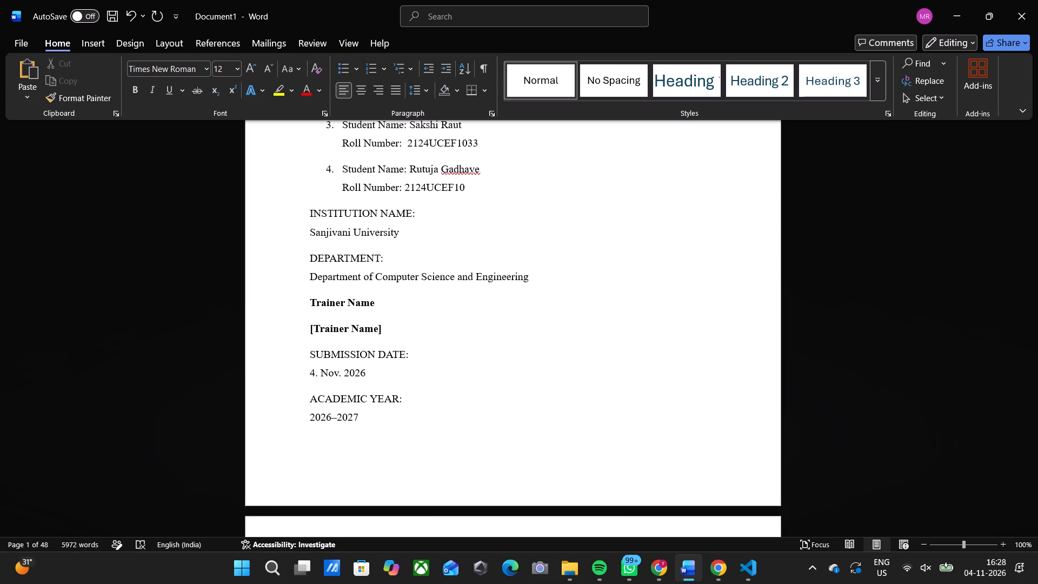
scroll(382, 326, down, 1)
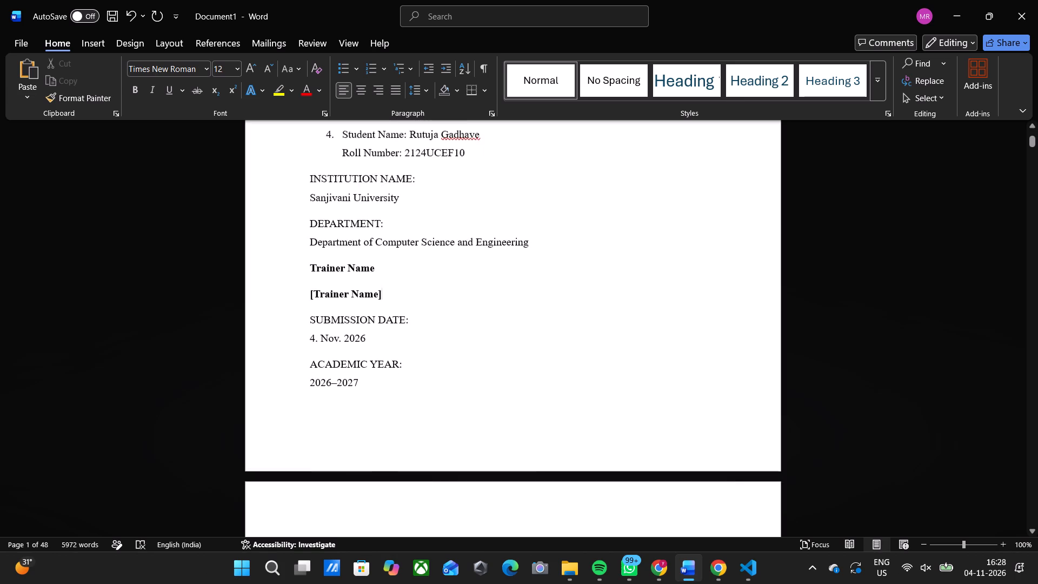
scroll(382, 326, down, 1)
scroll(382, 326, up, 2)
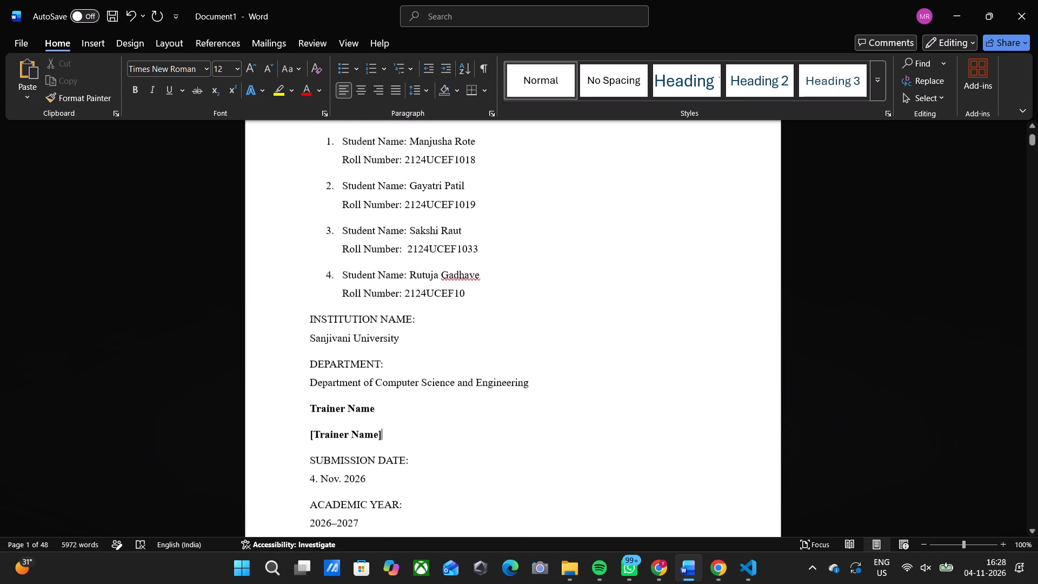
Join the cover page's top two lines into one heading reading "MAIN PROJECT REPORT: Intelligent Retail POS & Supply Chain Management".
scroll(382, 326, up, 2)
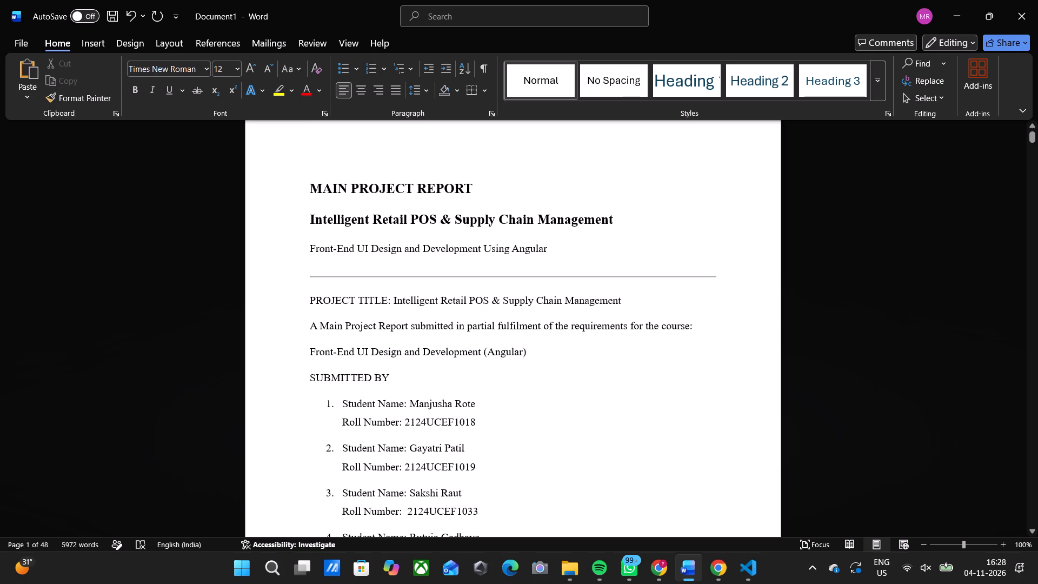
click(305, 175)
key(BackSpace)
click(309, 216)
key(BackSpace)
key(Return)
key(semicolon)
key(BackSpace)
key(BackSpace)
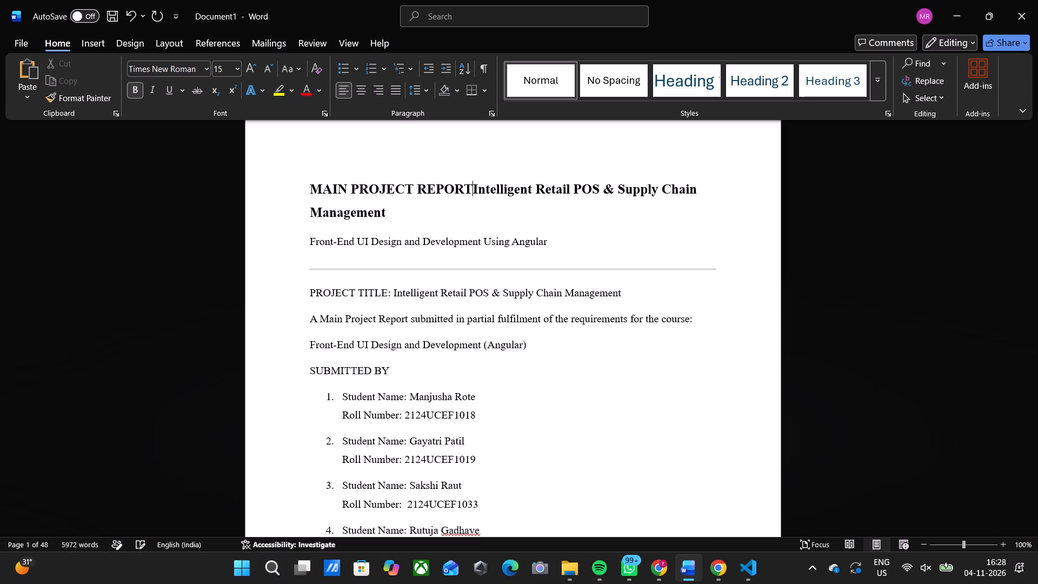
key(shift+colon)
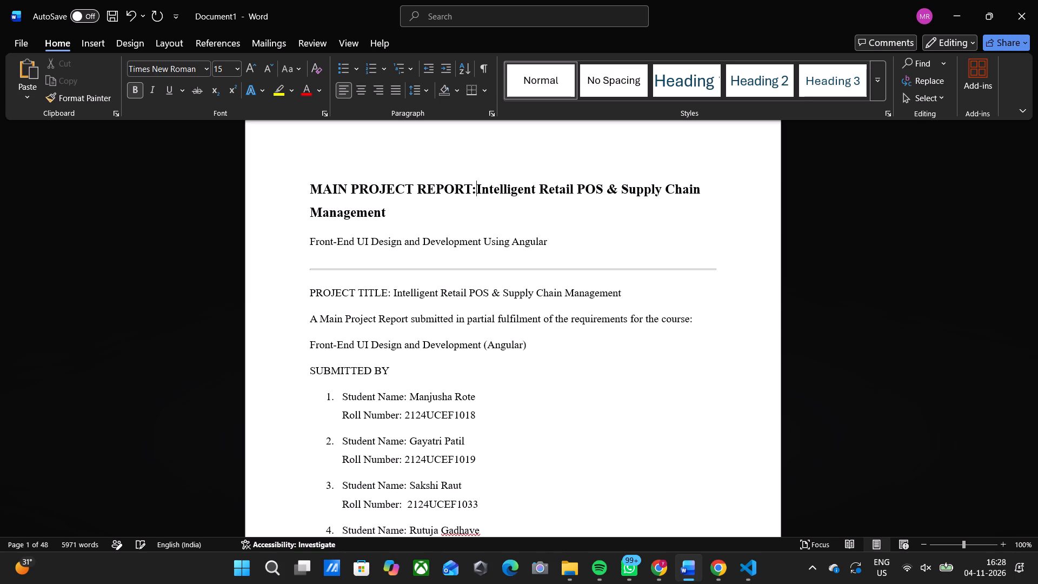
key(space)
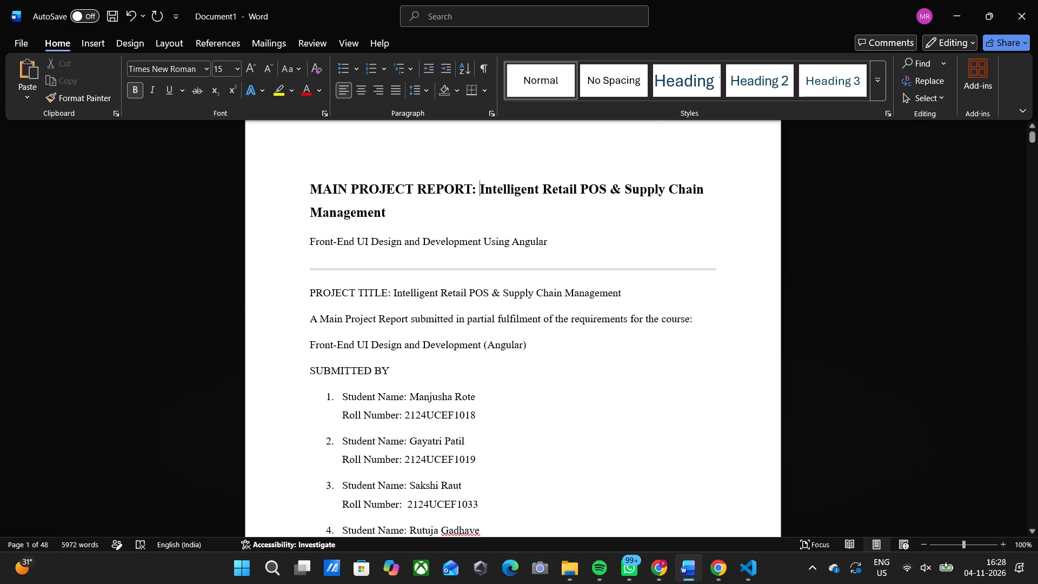
Restyle the Trainer Name heading on the cover page as non-bold uppercase and end it with a colon.
scroll(316, 311, down, 2)
scroll(316, 311, up, 1)
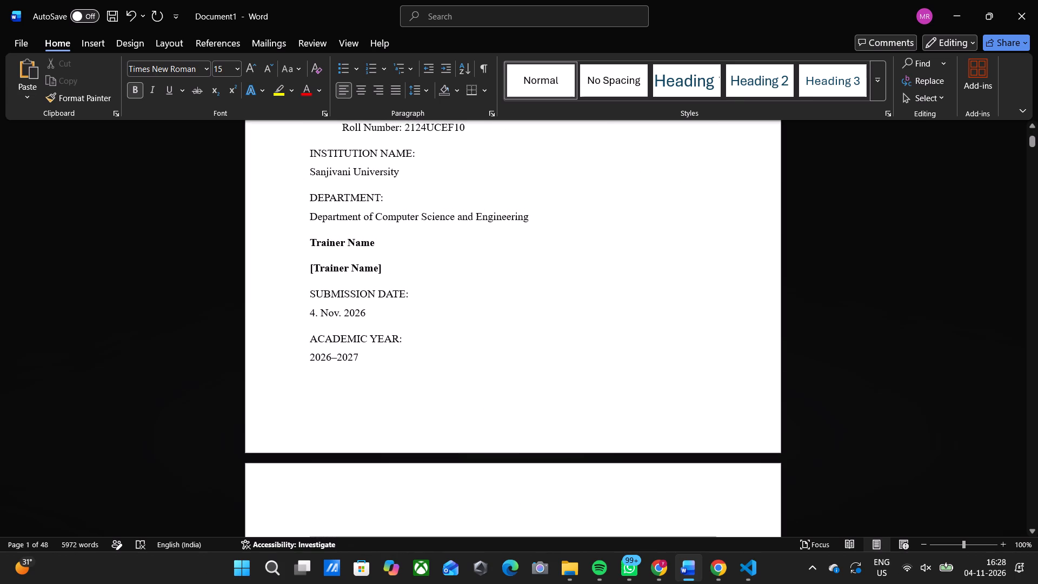
drag(310, 245, 345, 243)
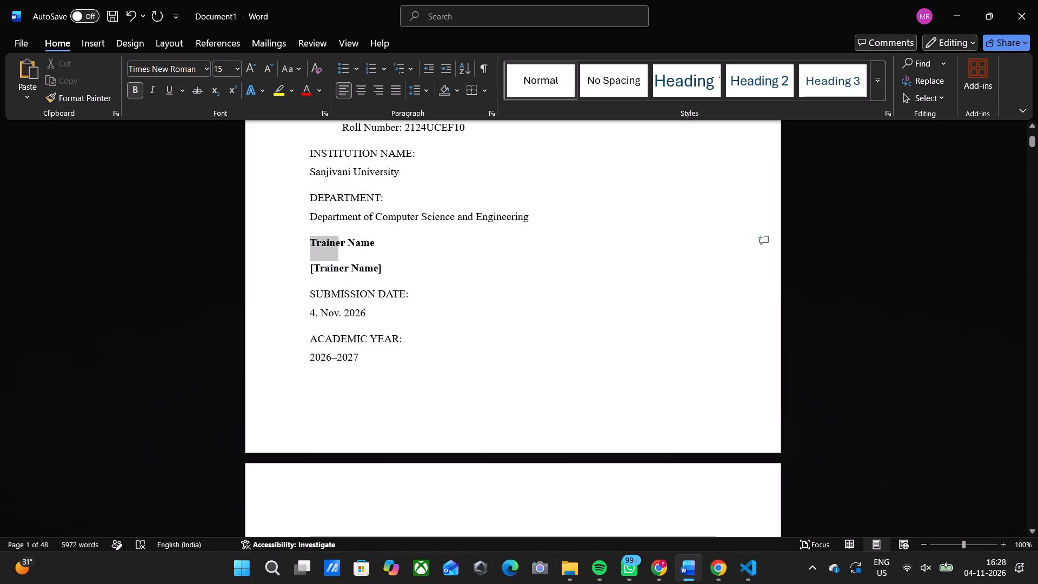
drag(345, 243, 382, 236)
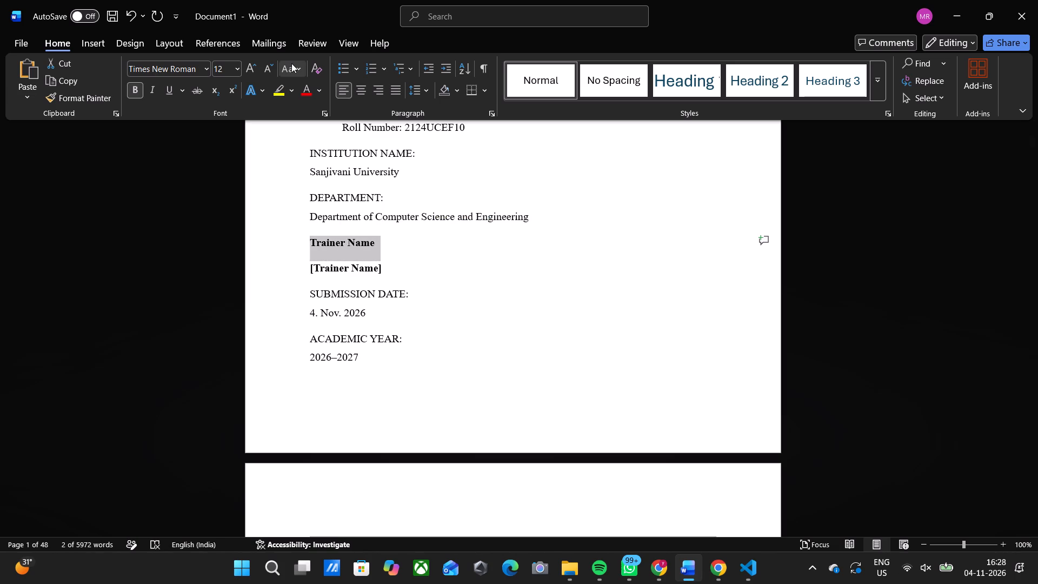
click(291, 63)
click(323, 120)
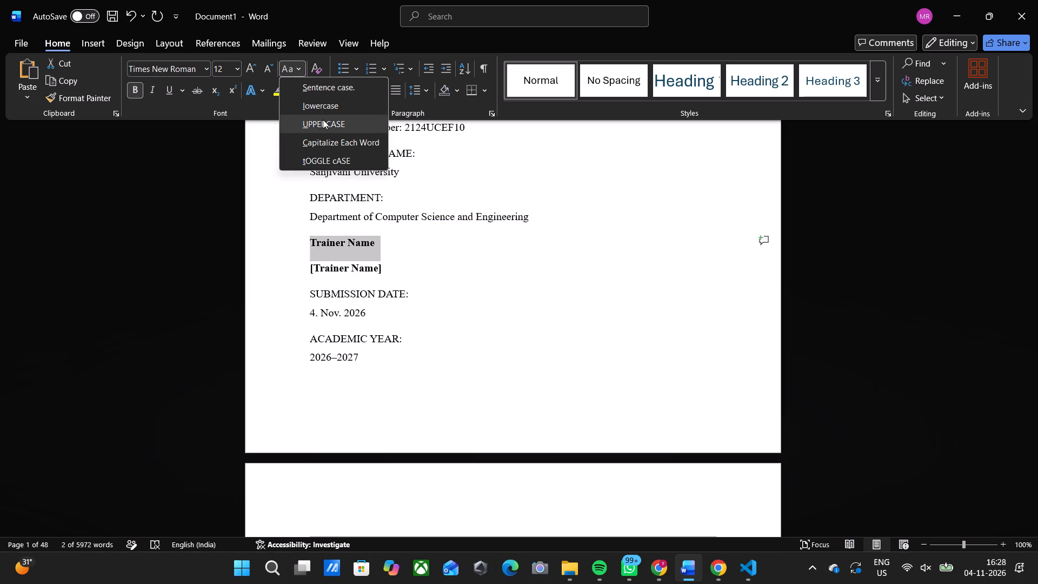
click(129, 85)
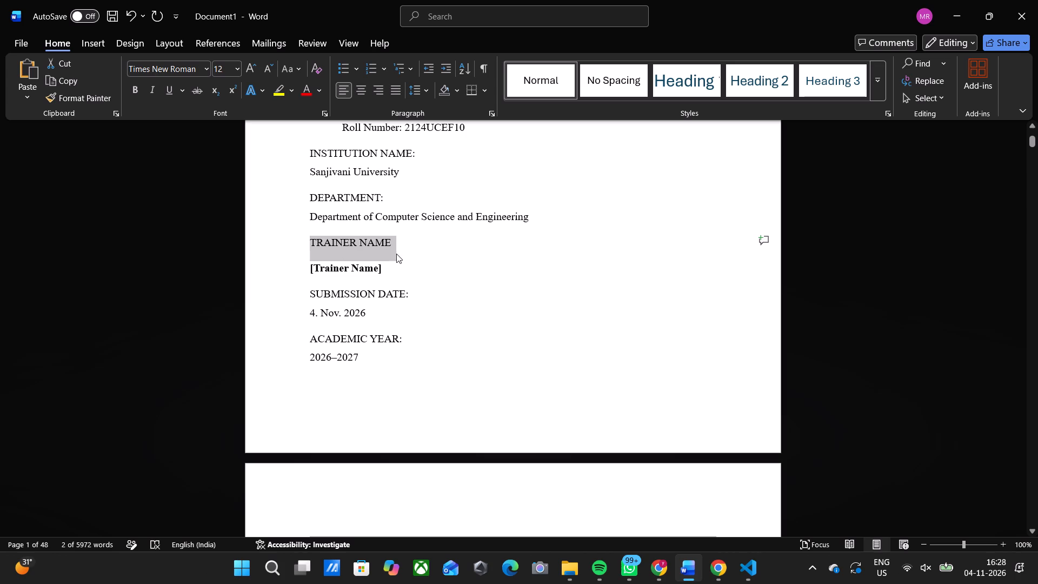
click(425, 249)
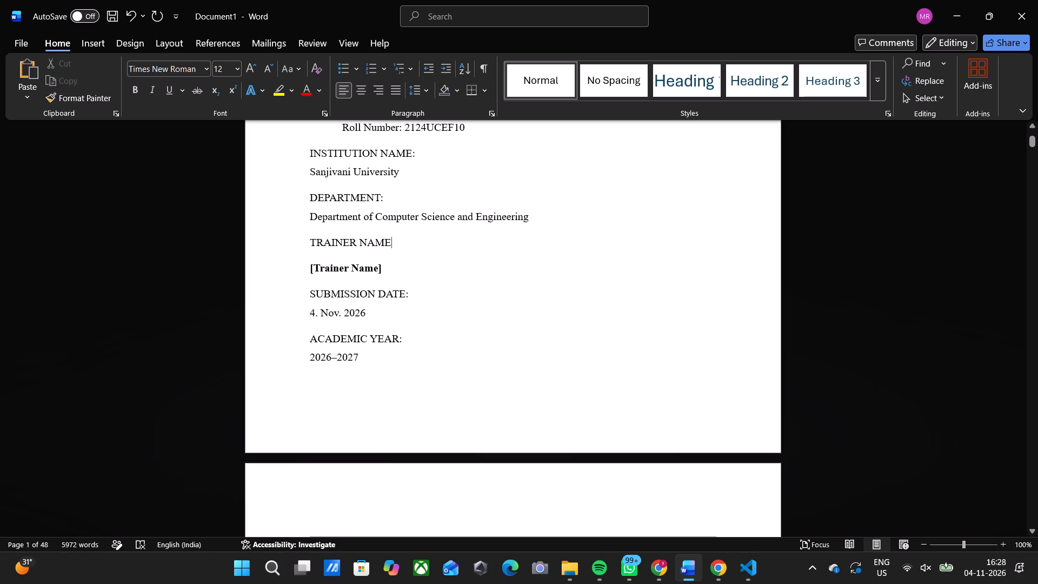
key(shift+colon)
Delete the [Trainer Name] placeholder and leave an empty line for the name under TRAINER NAME:.
drag(404, 264, 315, 266)
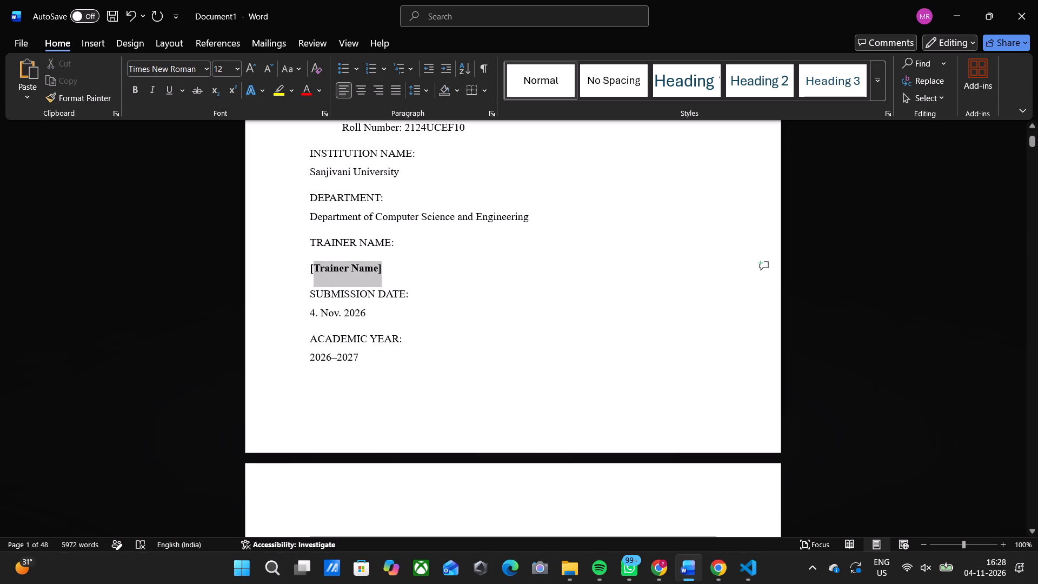
drag(315, 266, 304, 267)
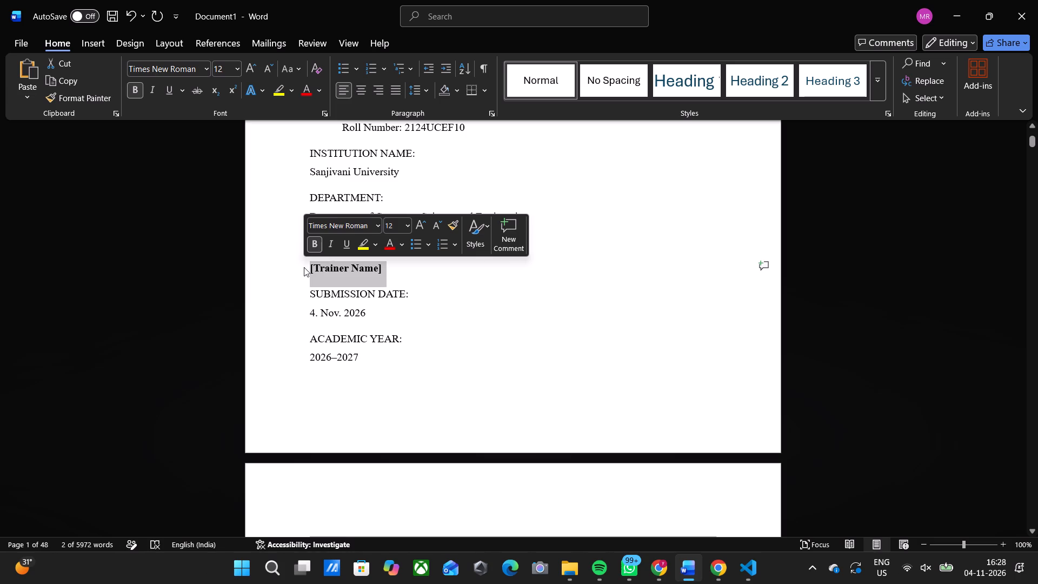
key(BackSpace)
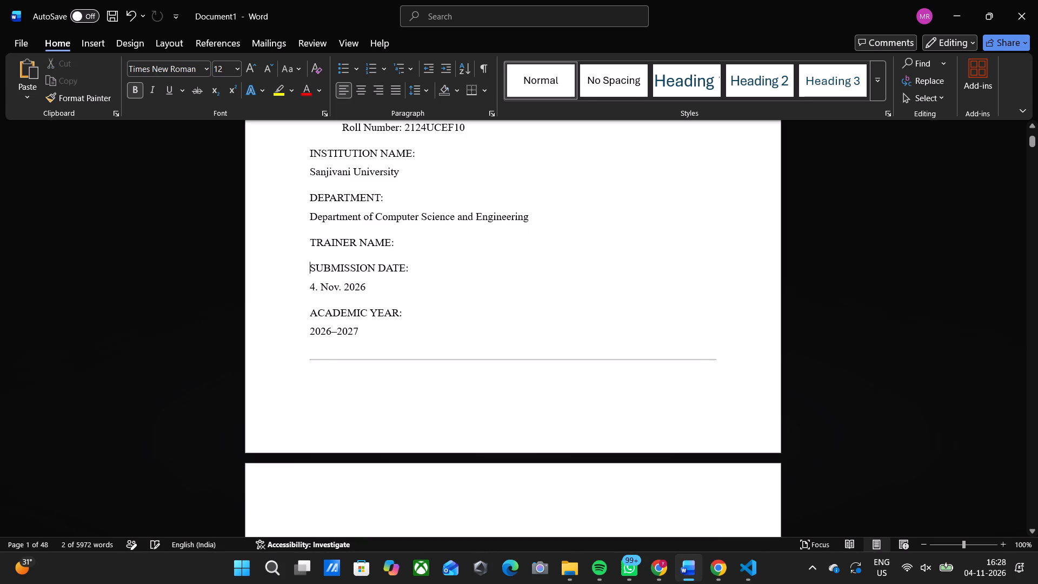
key(Up)
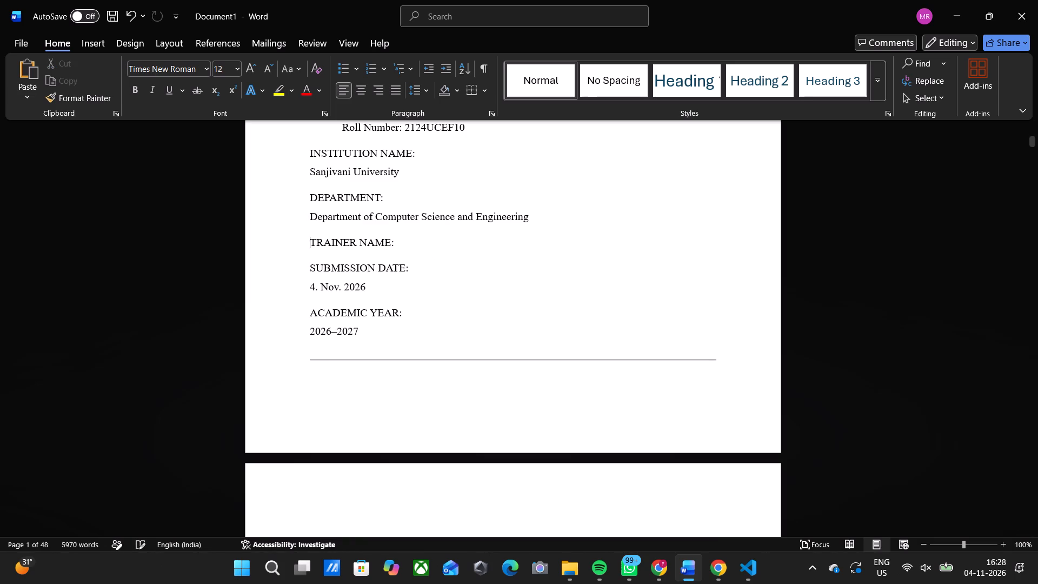
key(Down)
key(Return)
key(Up)
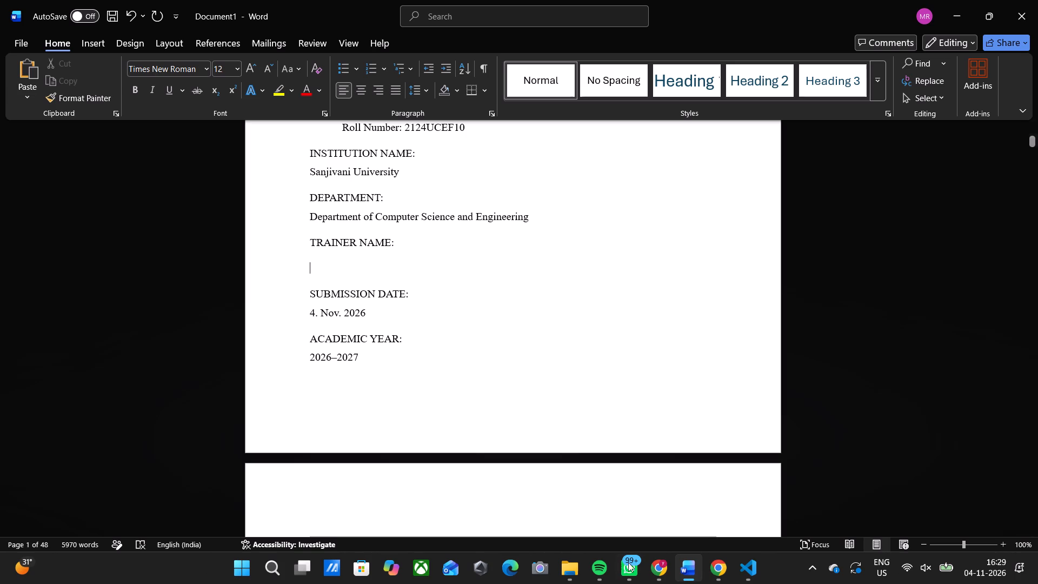
Switch to the course site in Chrome, leave the guidelines PDF and search the onboarding, home and profile pages for the trainer's name.
click(661, 578)
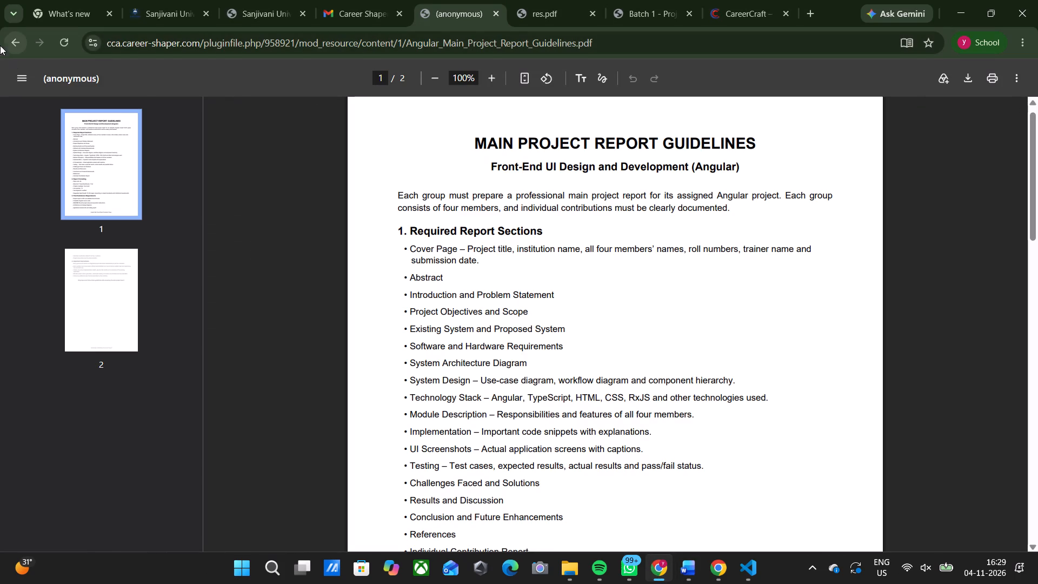
click(5, 44)
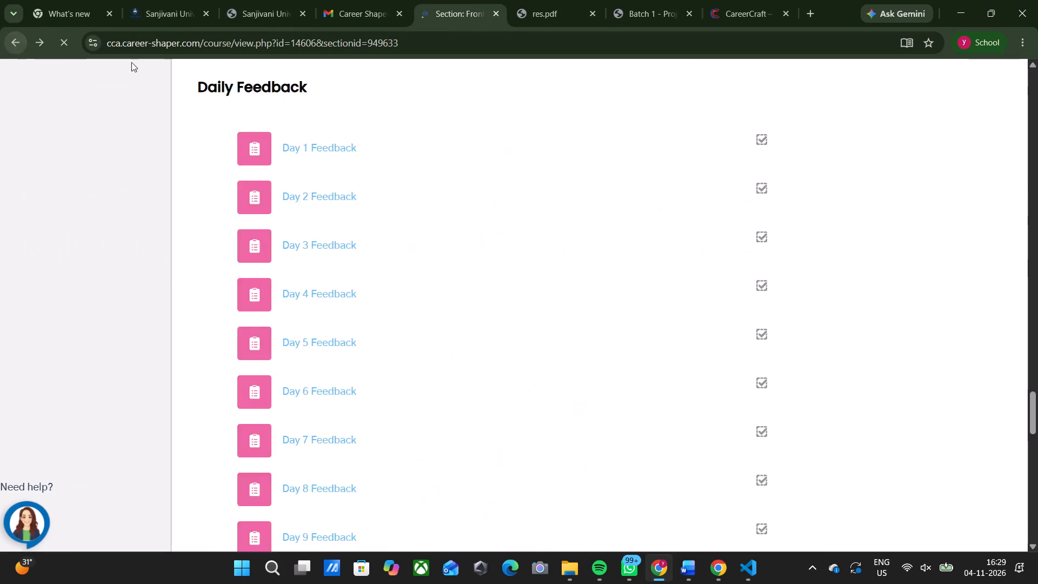
scroll(298, 137, up, 13)
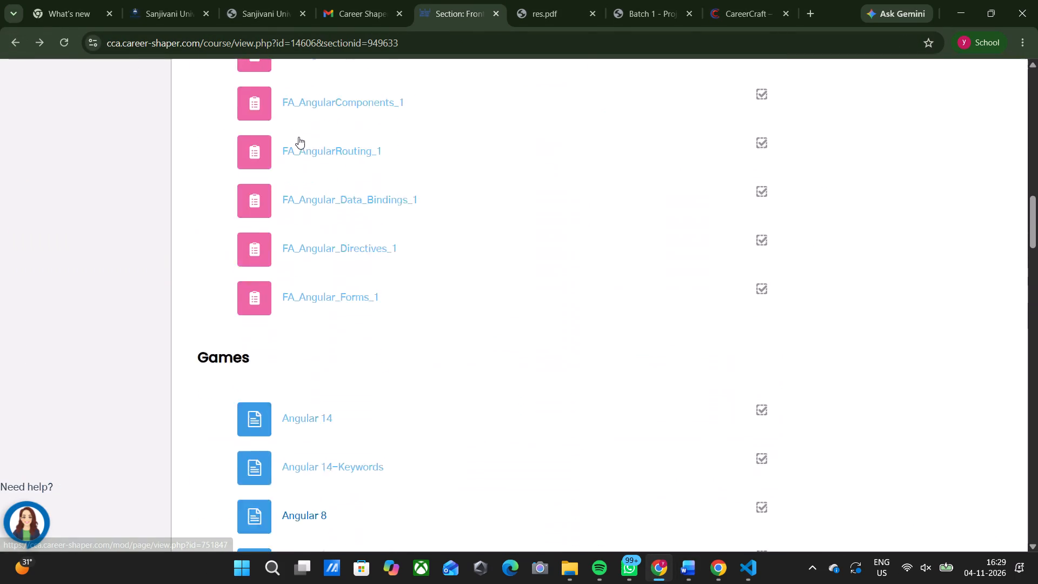
scroll(298, 137, up, 4)
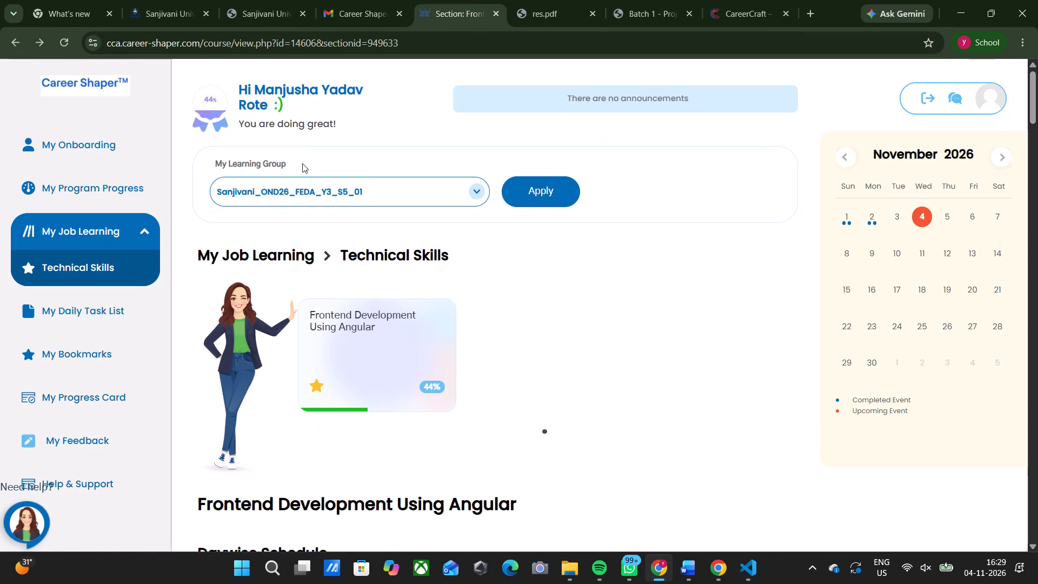
click(116, 142)
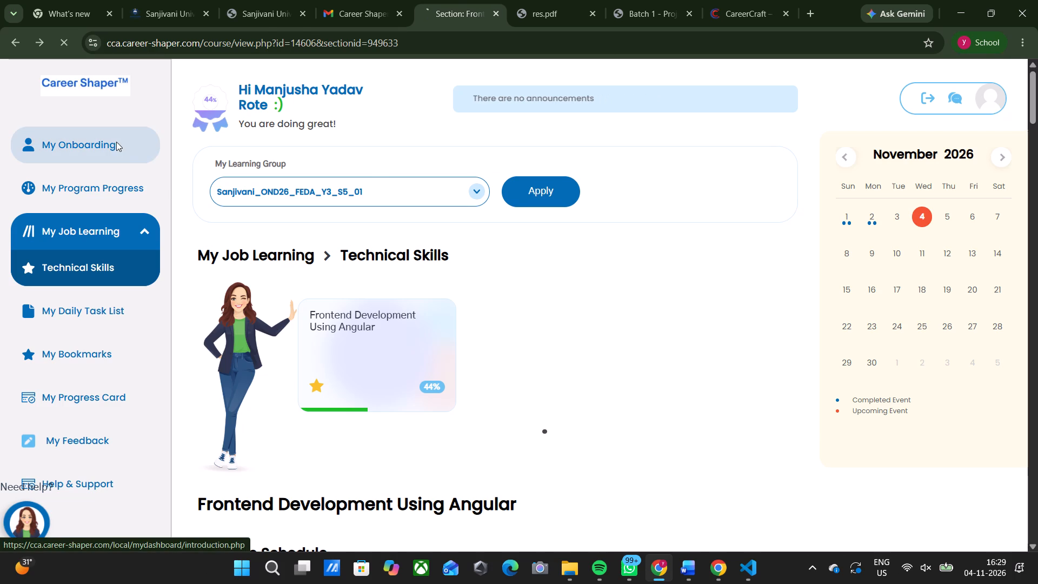
scroll(614, 287, down, 4)
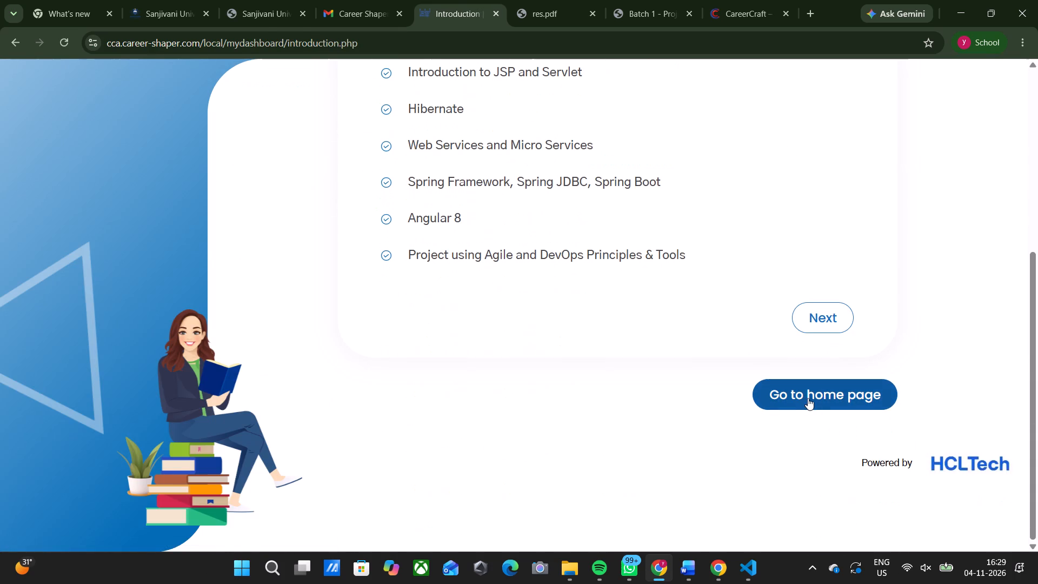
click(810, 396)
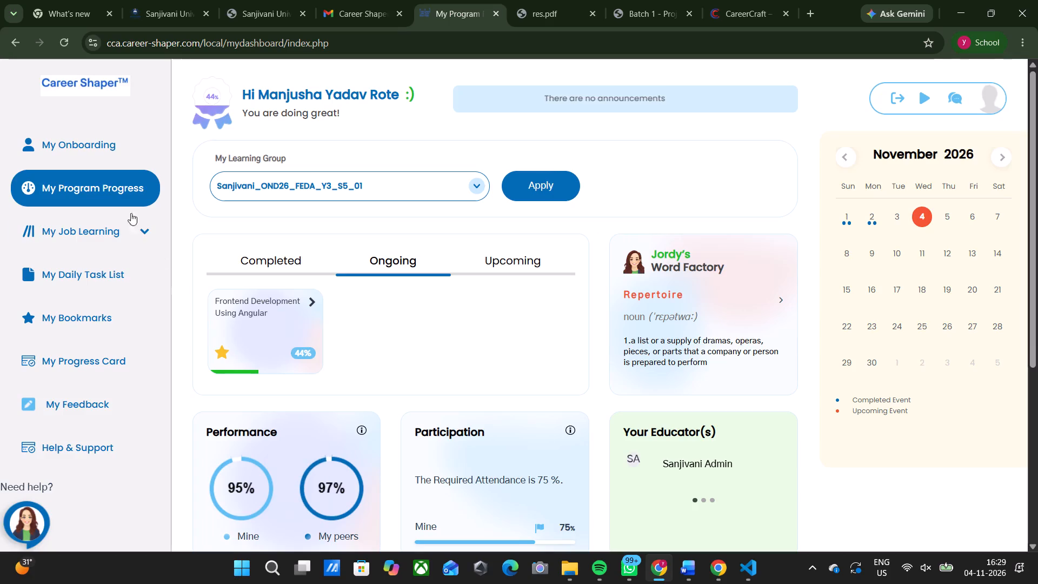
click(999, 104)
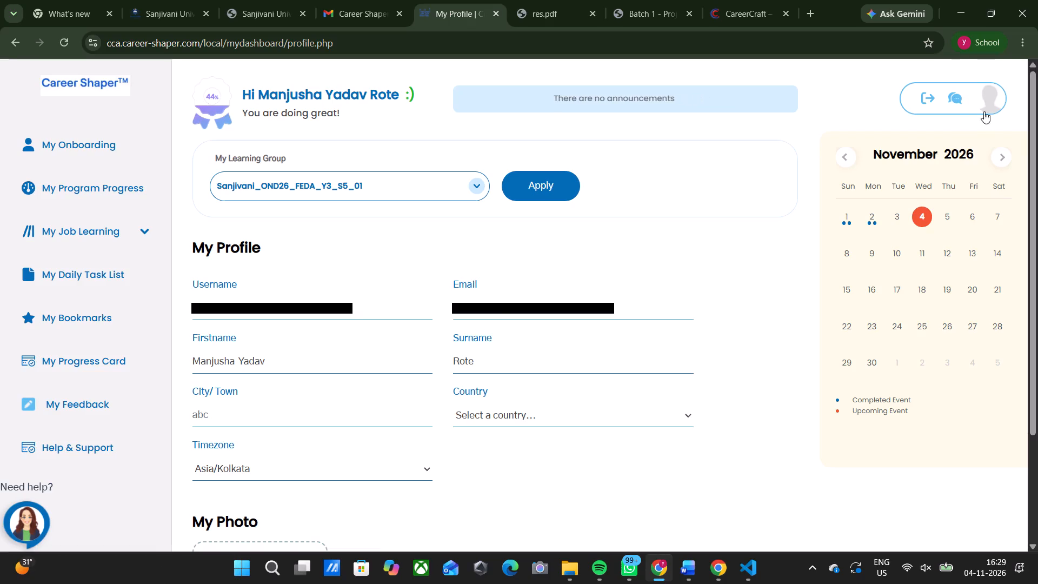
scroll(608, 309, down, 2)
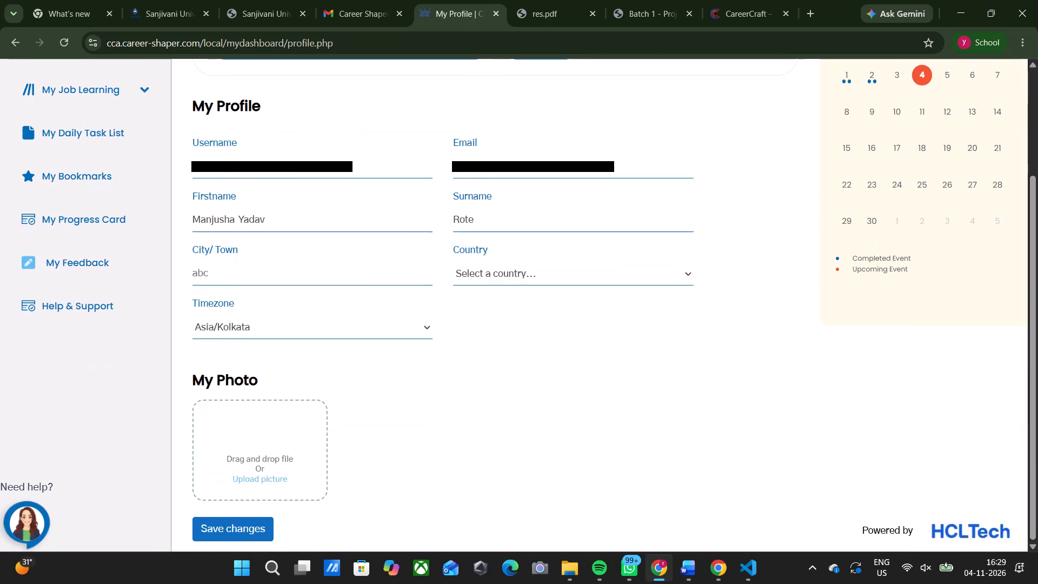
Check the feedback form's educator choices and the program progress page for the trainer's name.
click(77, 248)
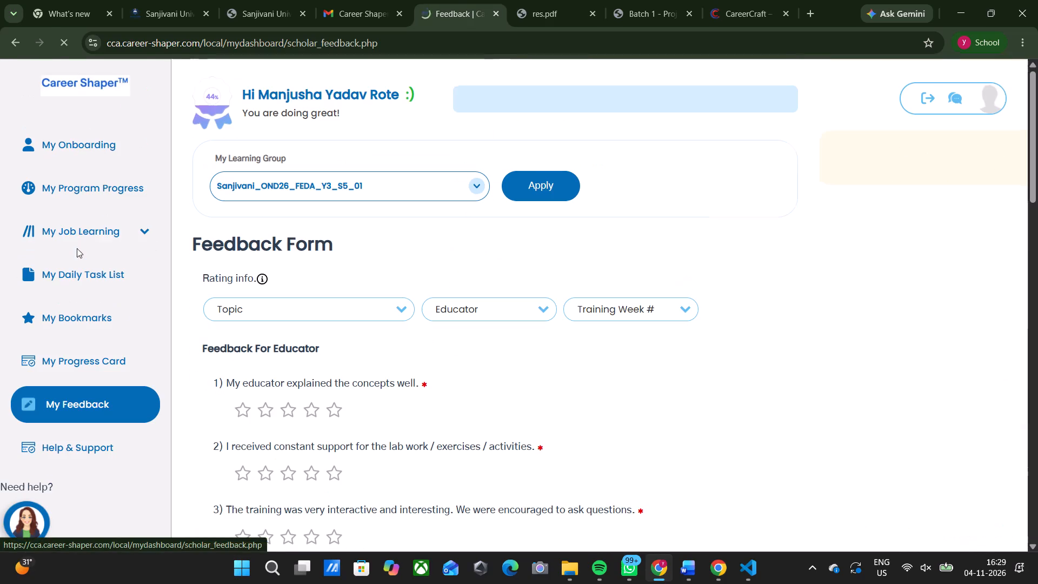
click(478, 308)
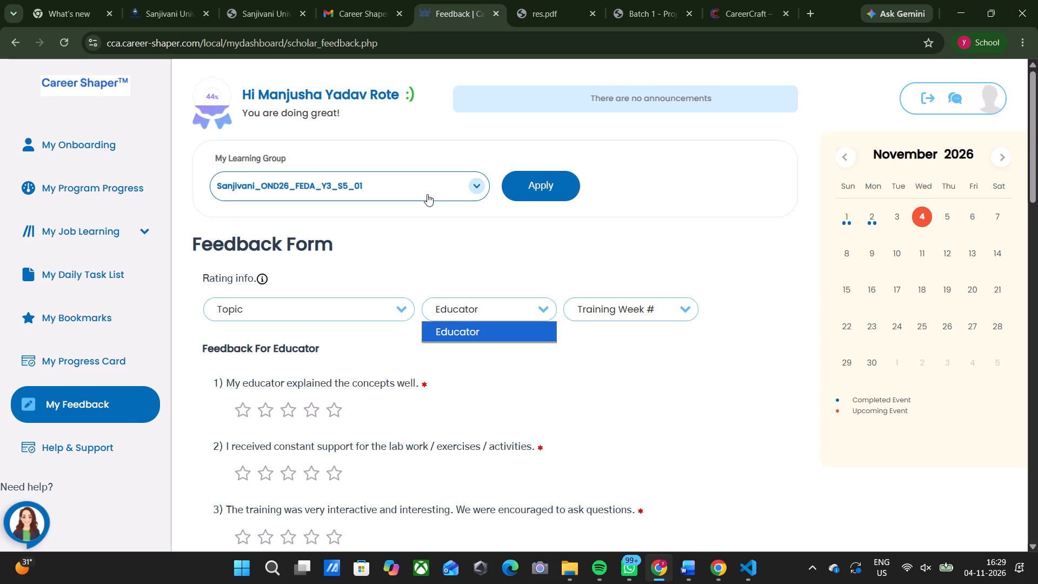
click(474, 230)
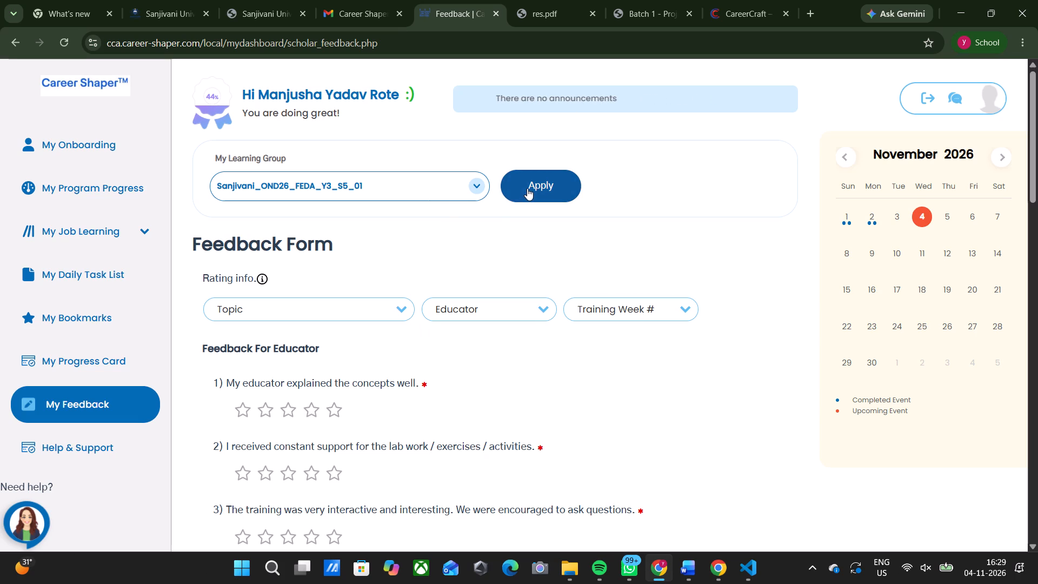
click(527, 188)
scroll(527, 188, down, 1)
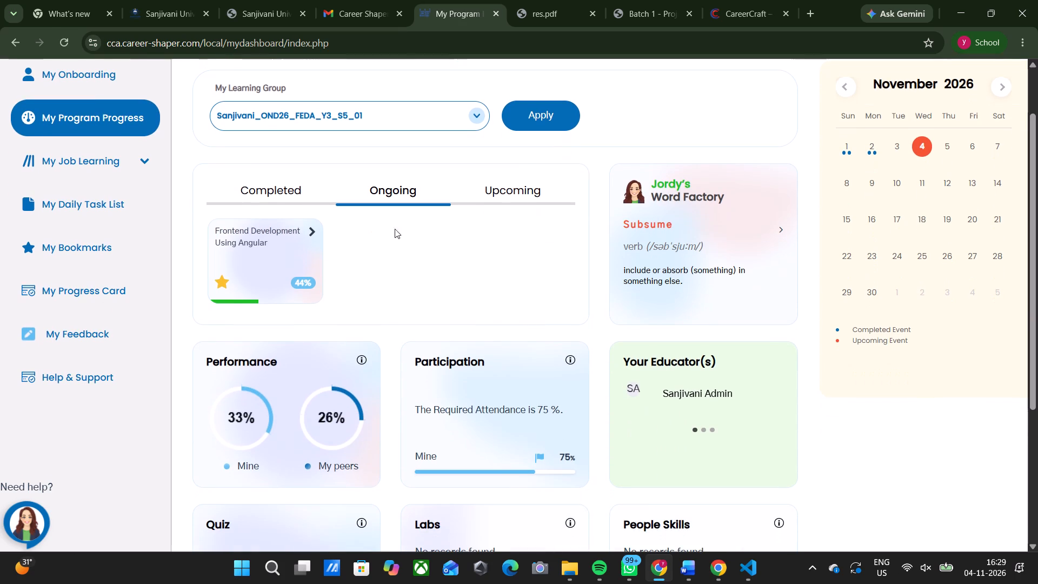
click(119, 319)
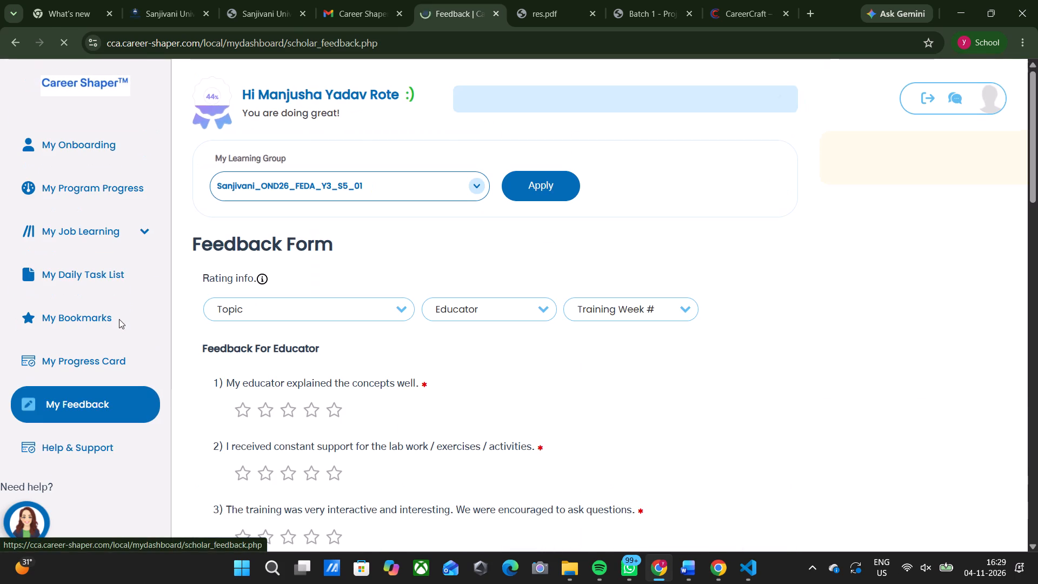
click(485, 298)
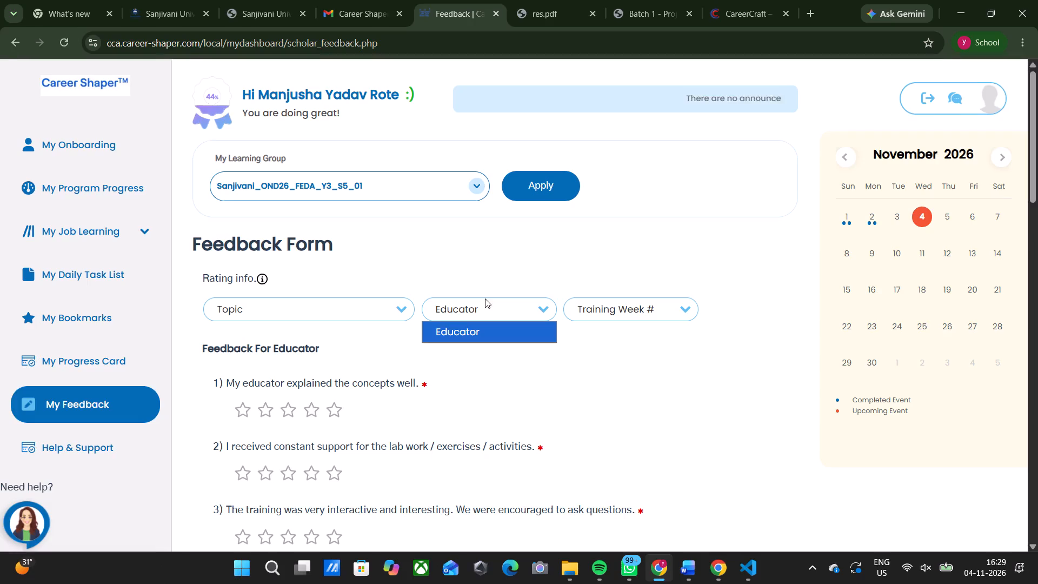
Check the progress card and bookmarks pages, and open the bookmarked Frontend Development Using Angular course.
click(118, 343)
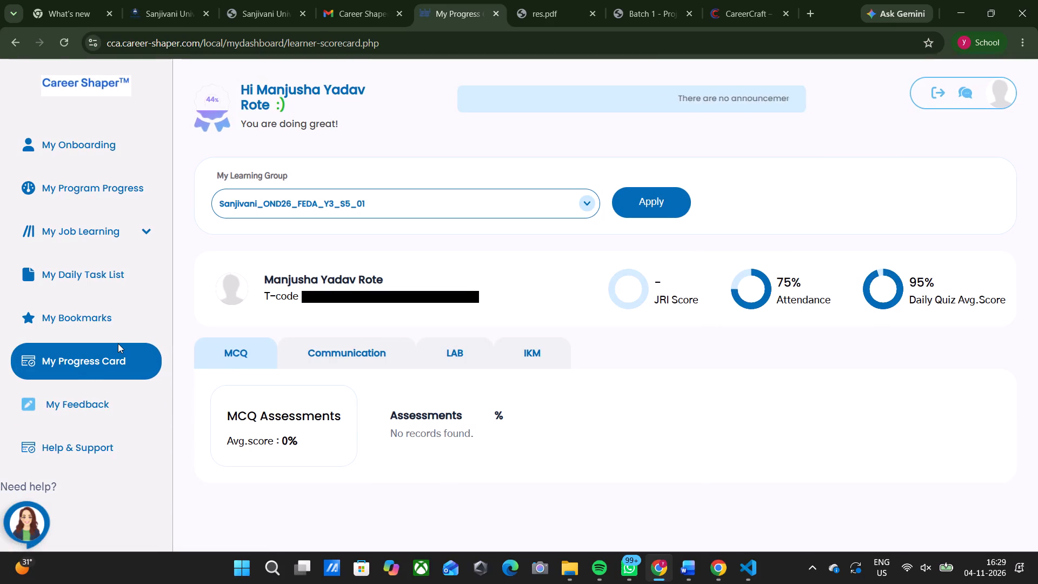
click(48, 329)
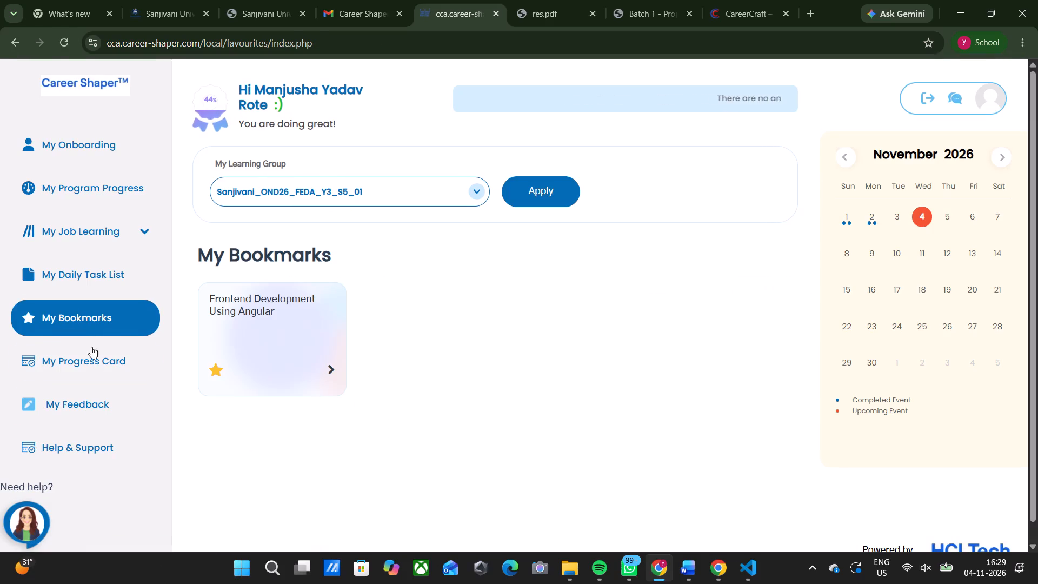
click(301, 368)
click(335, 368)
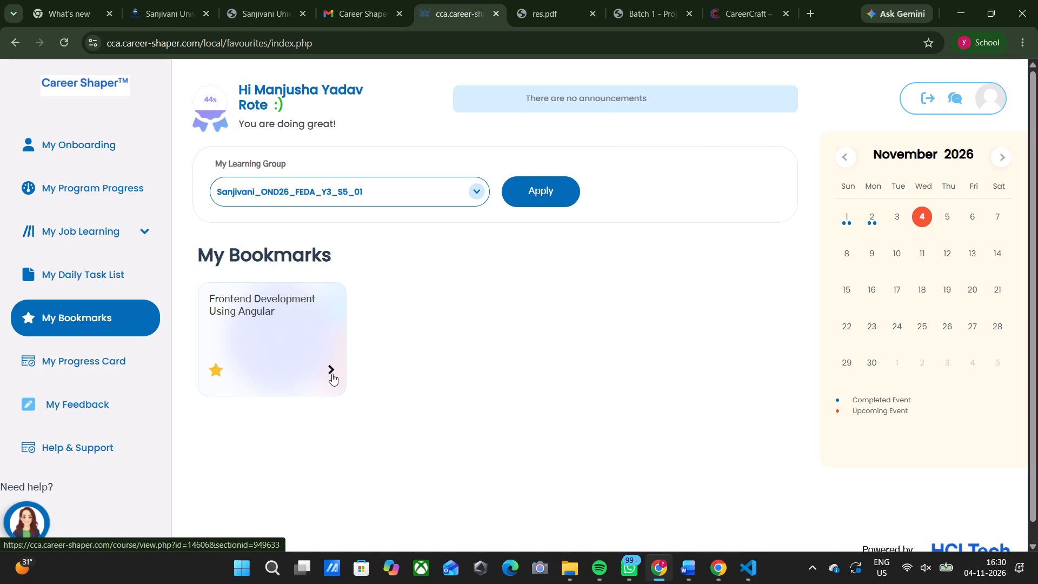
click(332, 374)
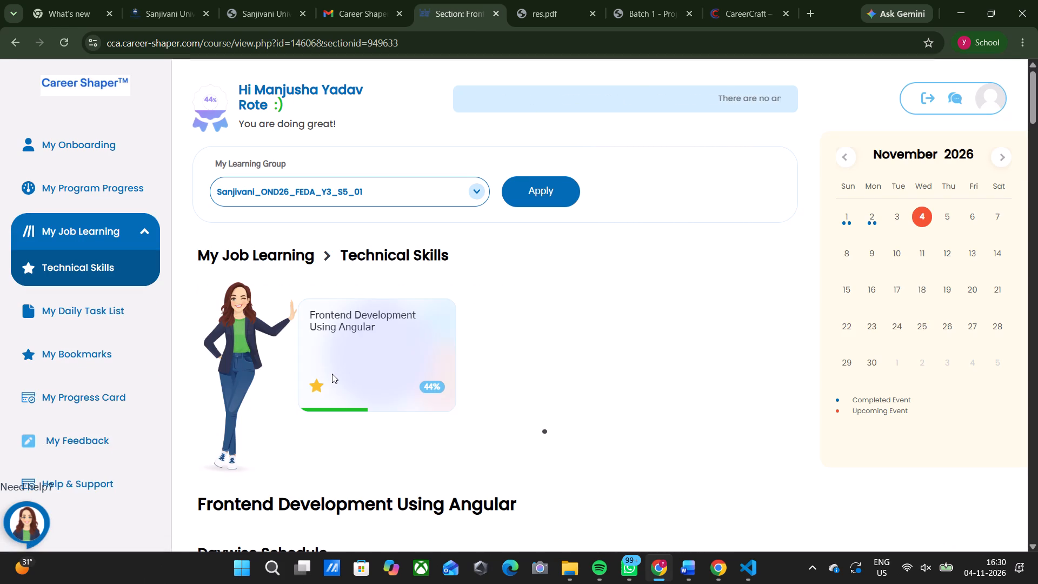
Look through the Angular course's sections and the FA_Angular_Services_Pipes_1 quiz page for the trainer's name.
scroll(332, 374, down, 2)
scroll(332, 374, up, 1)
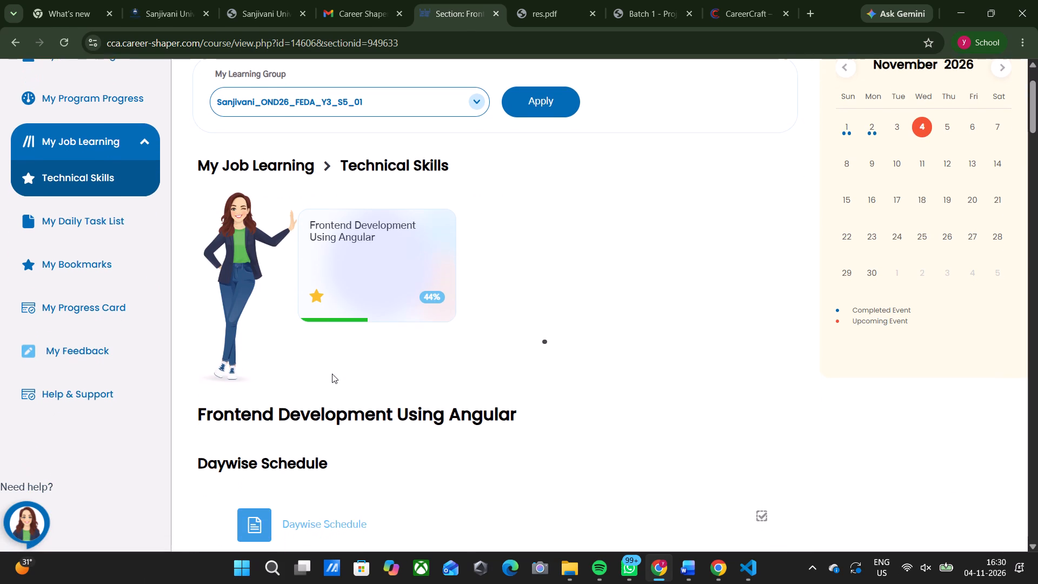
scroll(332, 374, up, 1)
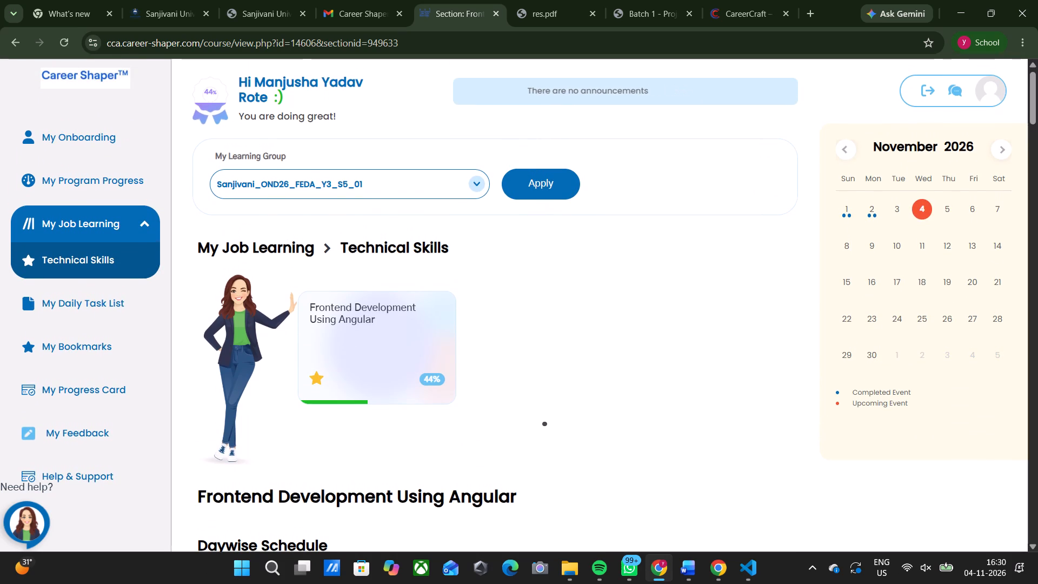
click(414, 354)
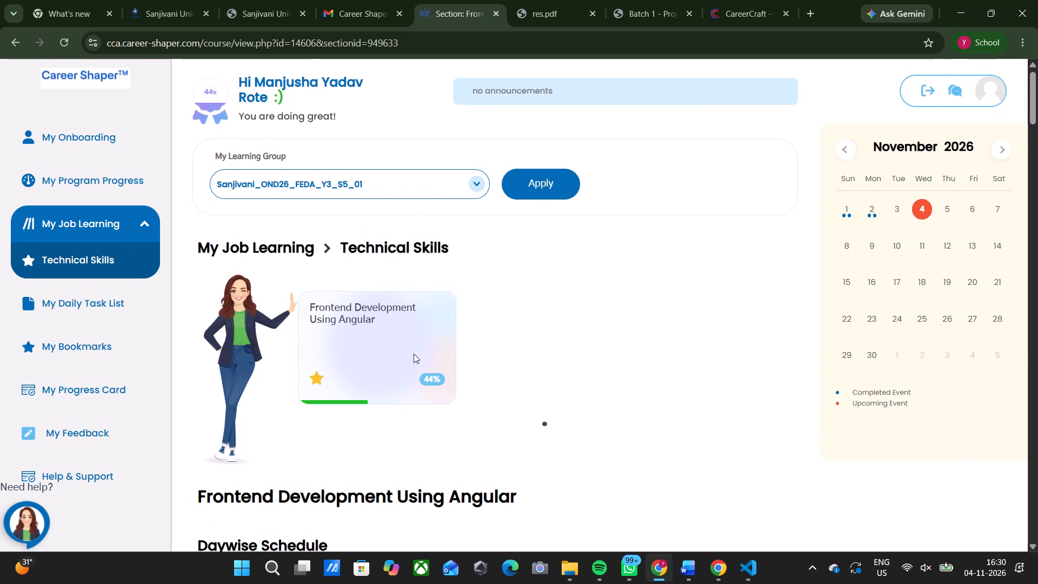
scroll(414, 354, down, 1)
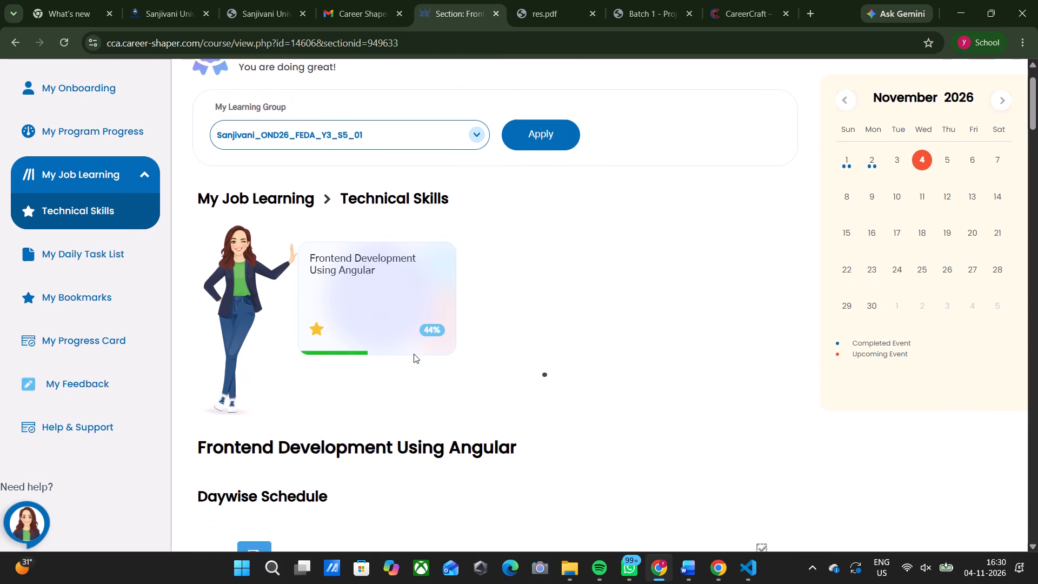
scroll(414, 354, down, 5)
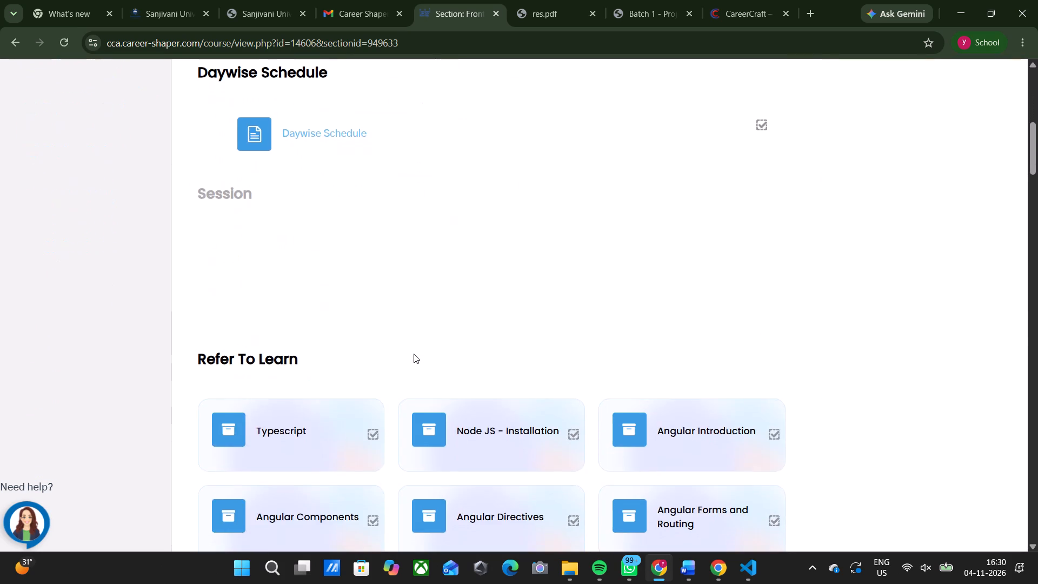
scroll(414, 354, down, 2)
scroll(414, 354, up, 3)
scroll(414, 354, right, 1)
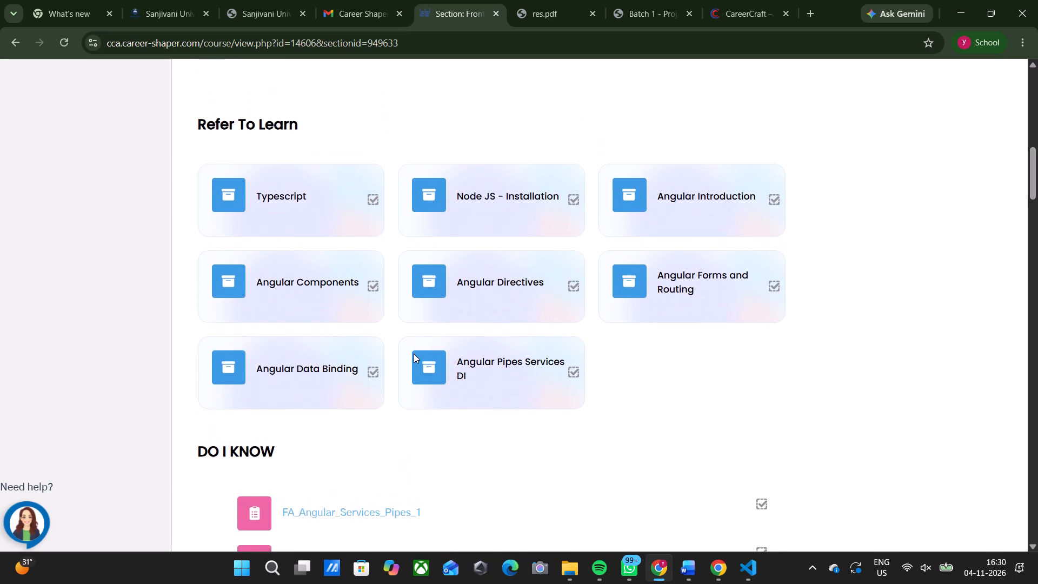
scroll(414, 354, right, 1)
scroll(414, 354, up, 1)
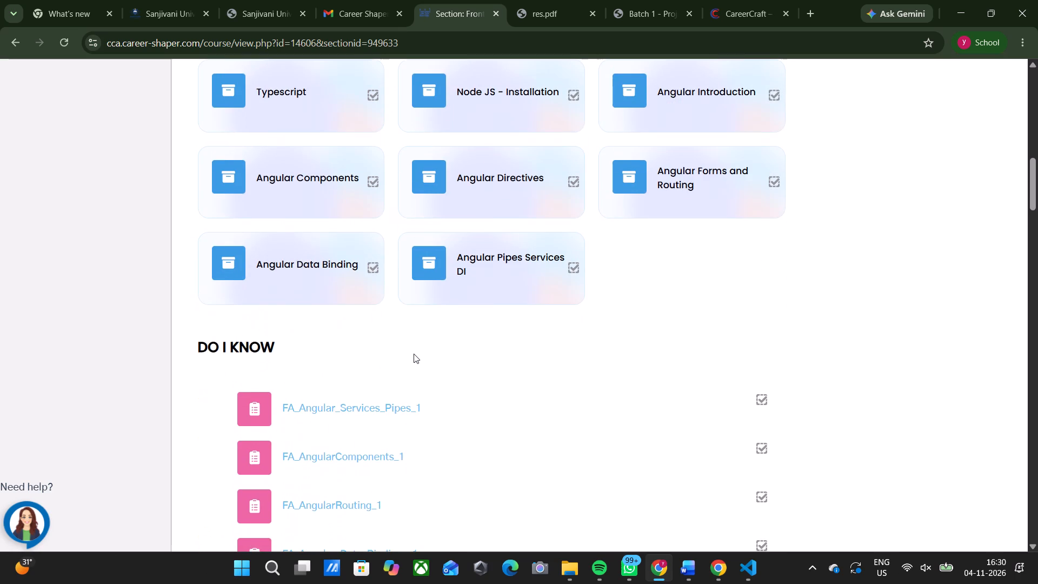
scroll(414, 354, down, 2)
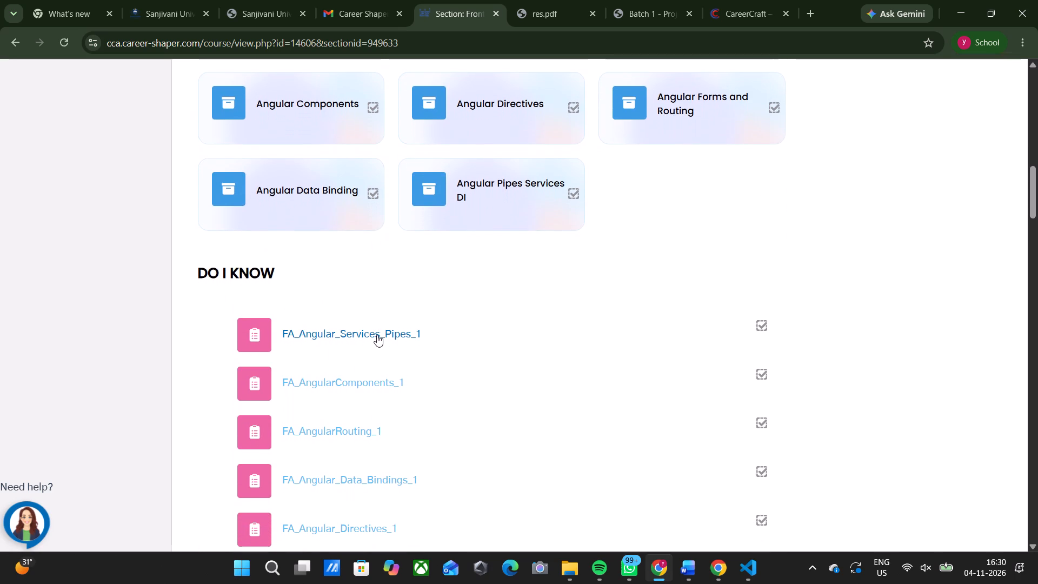
click(376, 335)
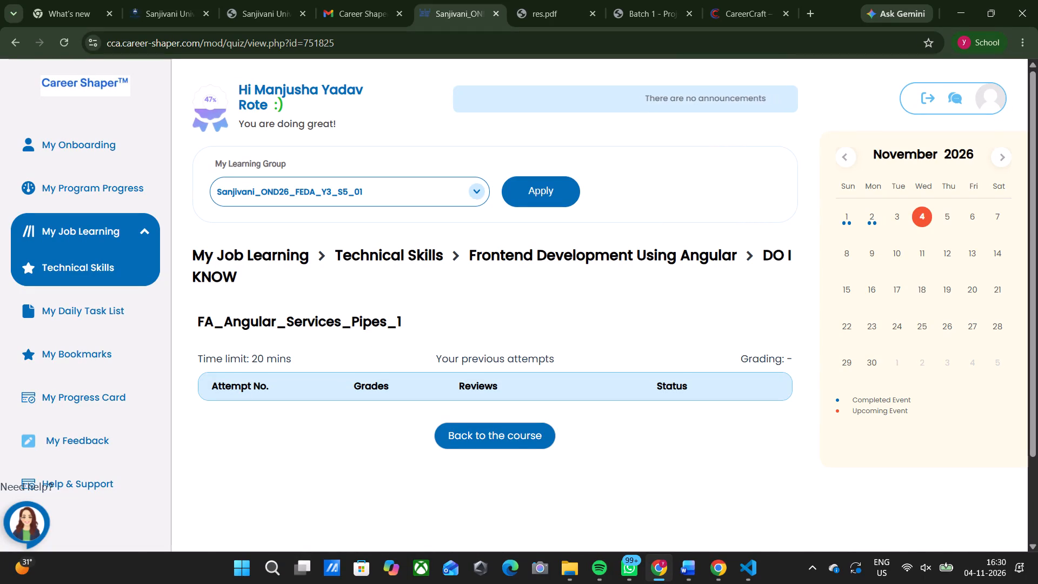
click(544, 251)
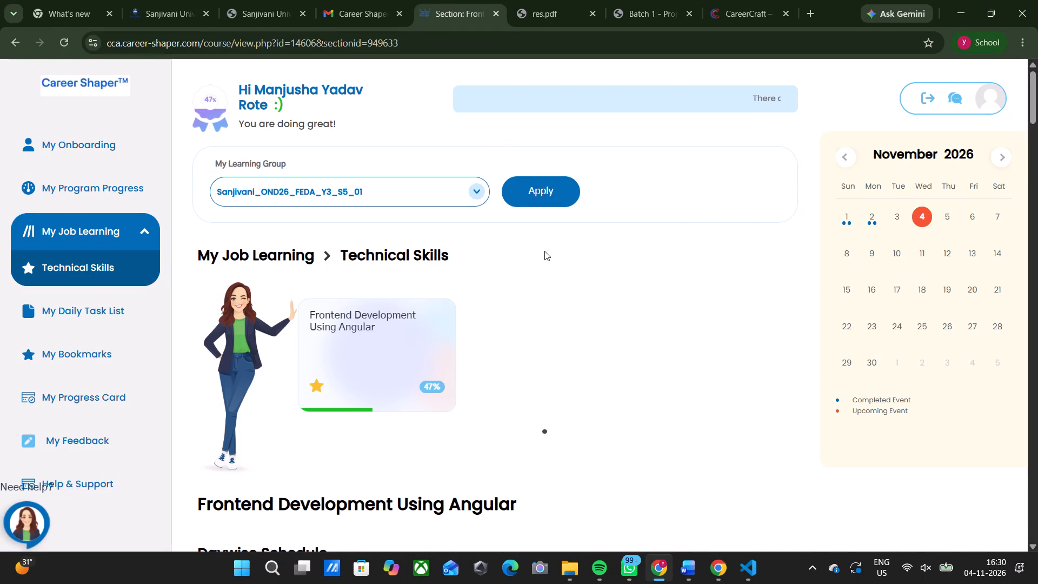
scroll(544, 251, up, 1)
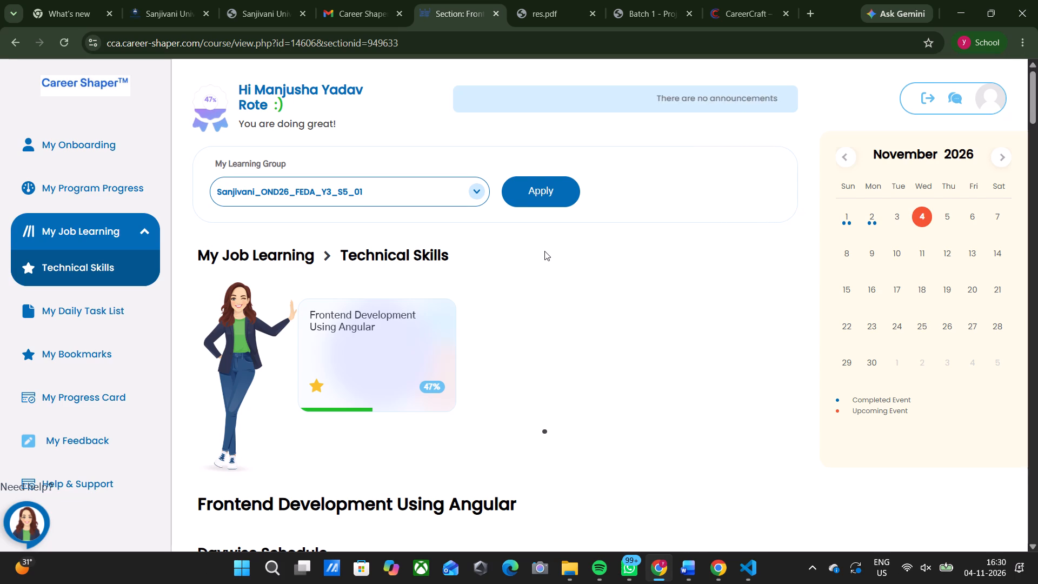
scroll(544, 251, up, 1)
scroll(544, 251, down, 2)
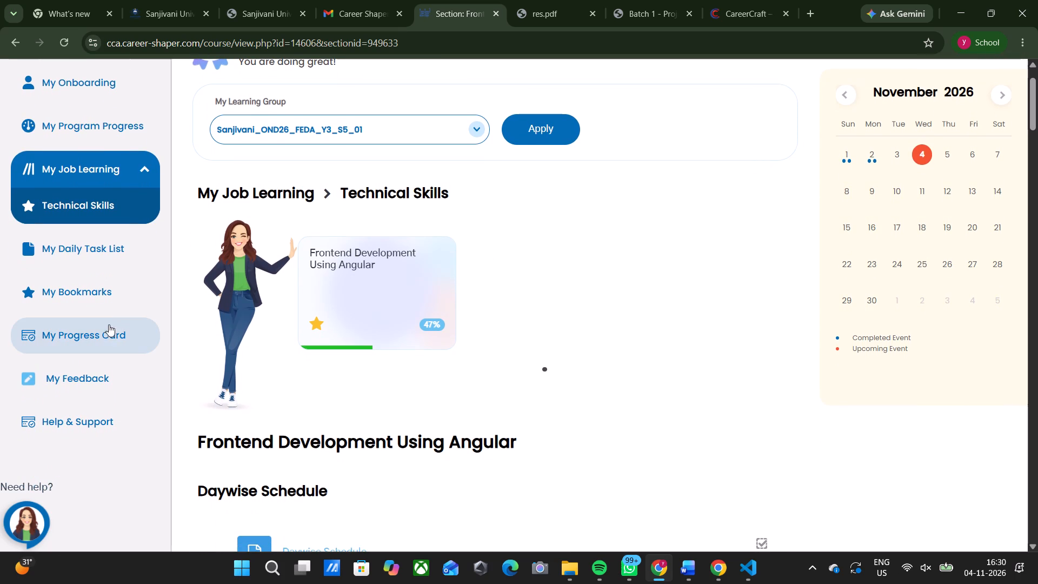
Examine the progress card's Communication, LAB and IKM assessment sections for the trainer's name.
click(109, 330)
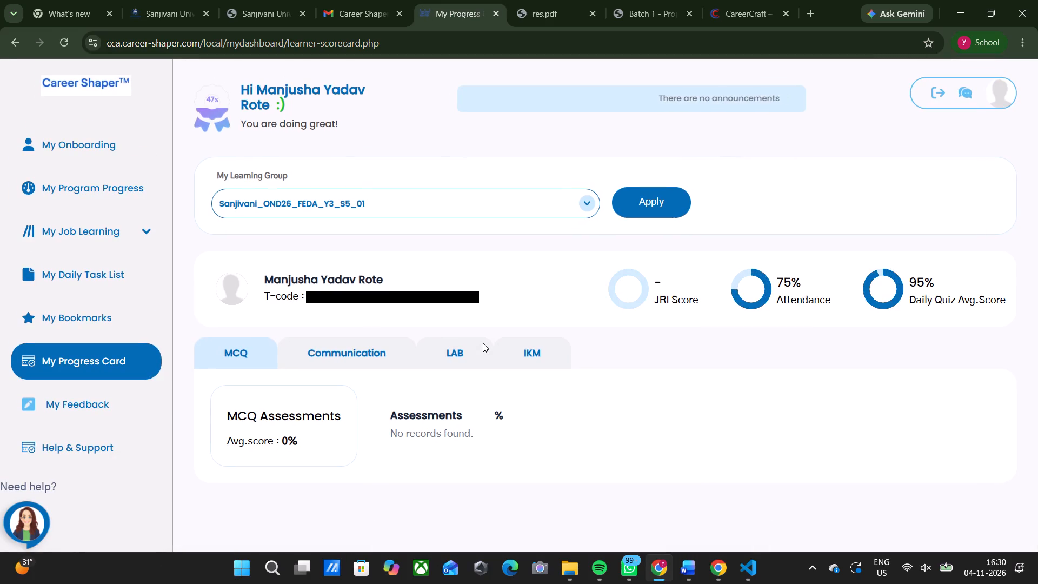
click(358, 360)
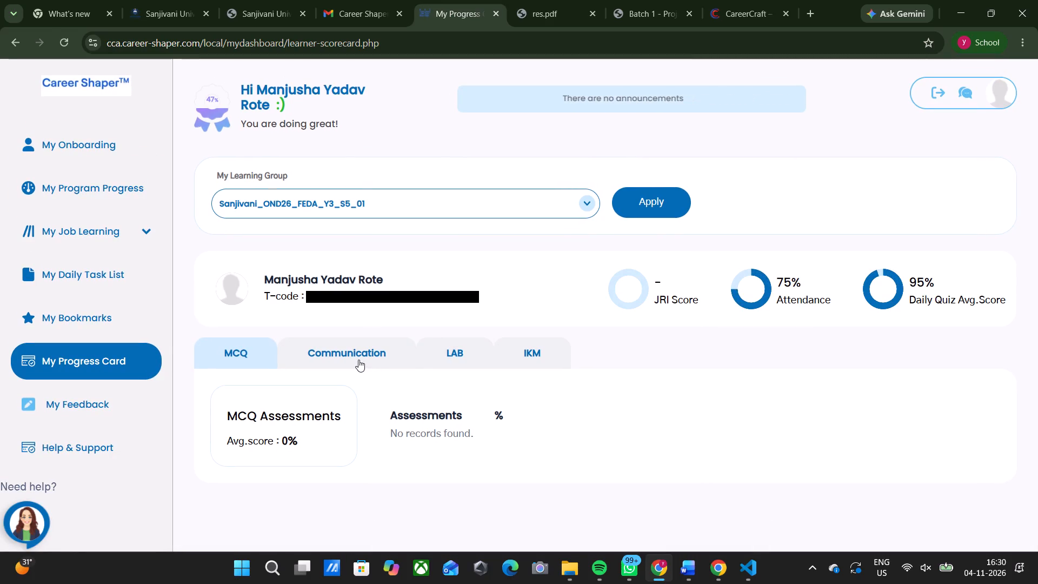
click(471, 355)
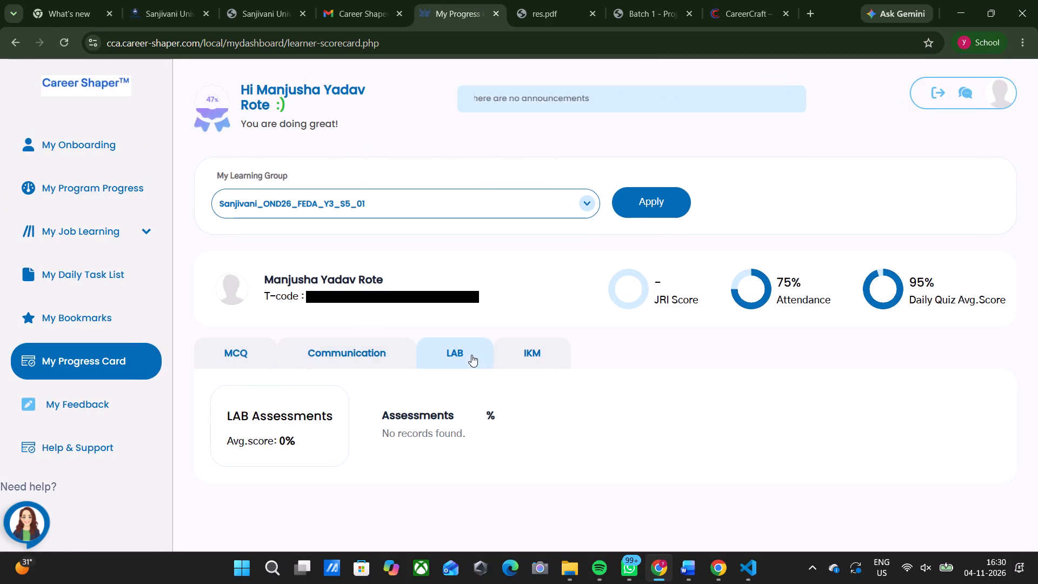
click(507, 348)
scroll(507, 348, down, 1)
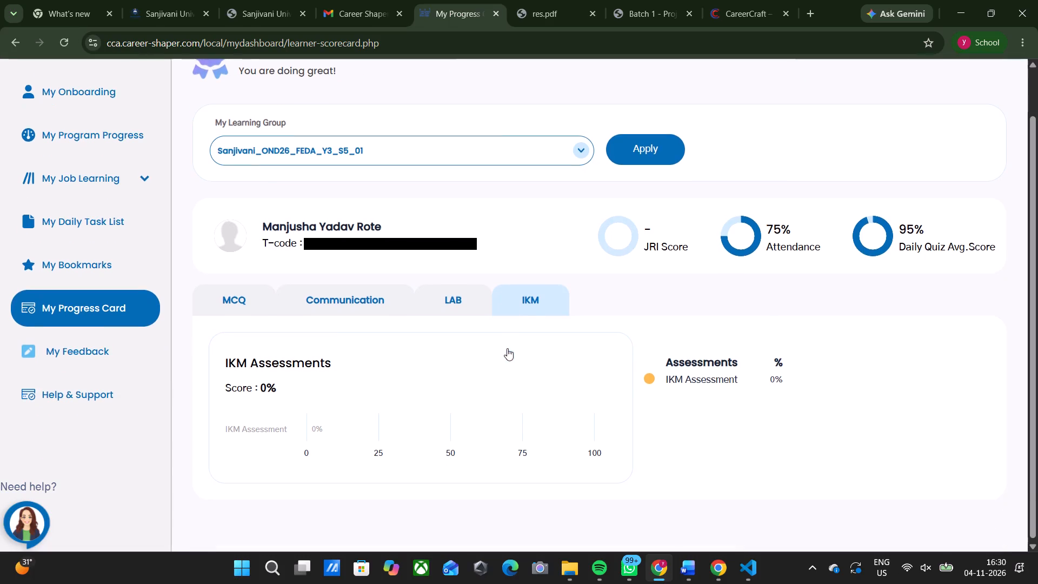
scroll(507, 348, up, 2)
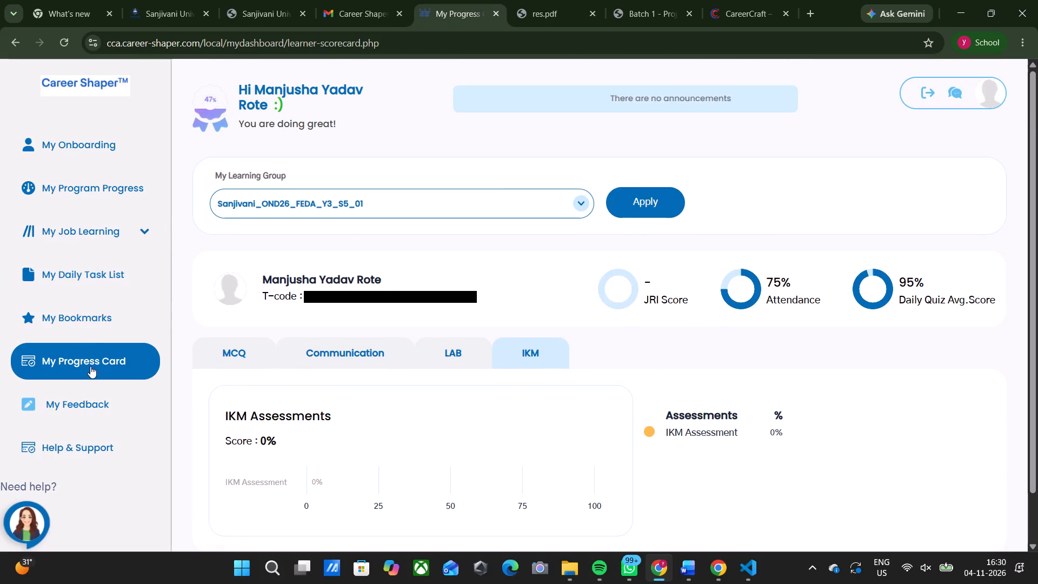
In the feedback form, choose the topic Frontend Development Using Angular and select its listed educator to identify the trainer.
click(94, 393)
scroll(94, 393, down, 4)
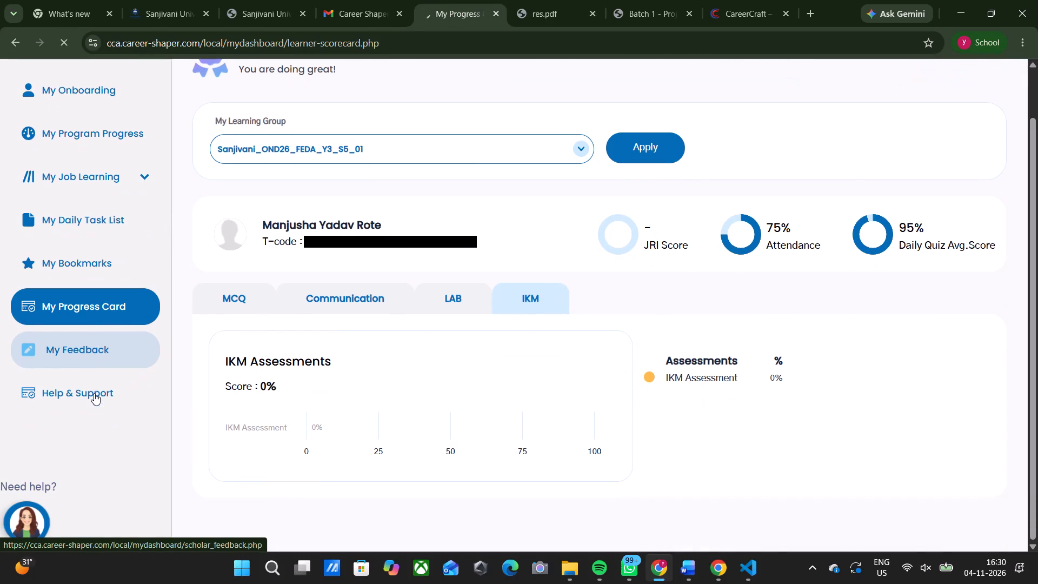
click(84, 361)
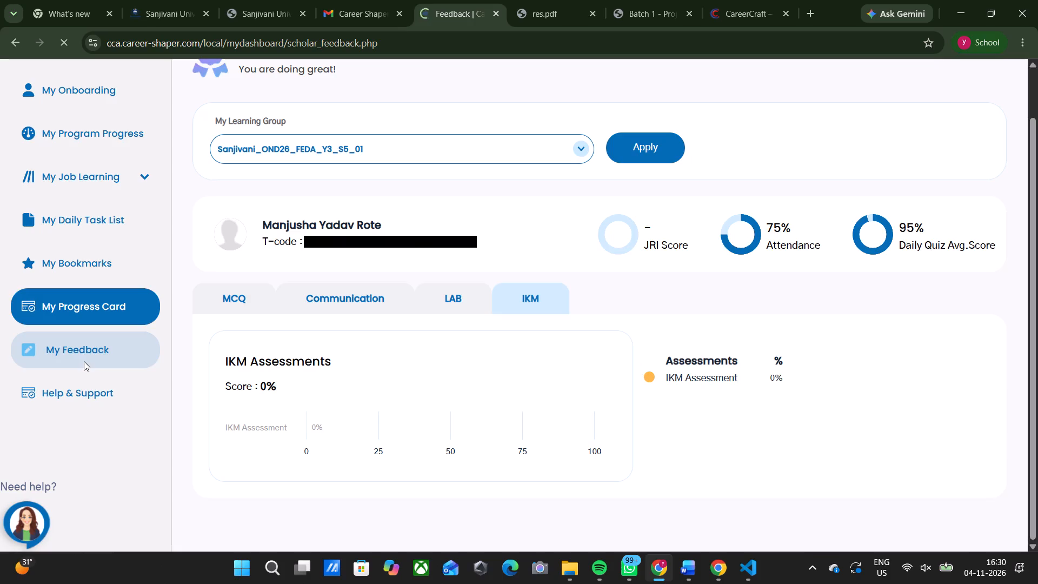
double_click(84, 361)
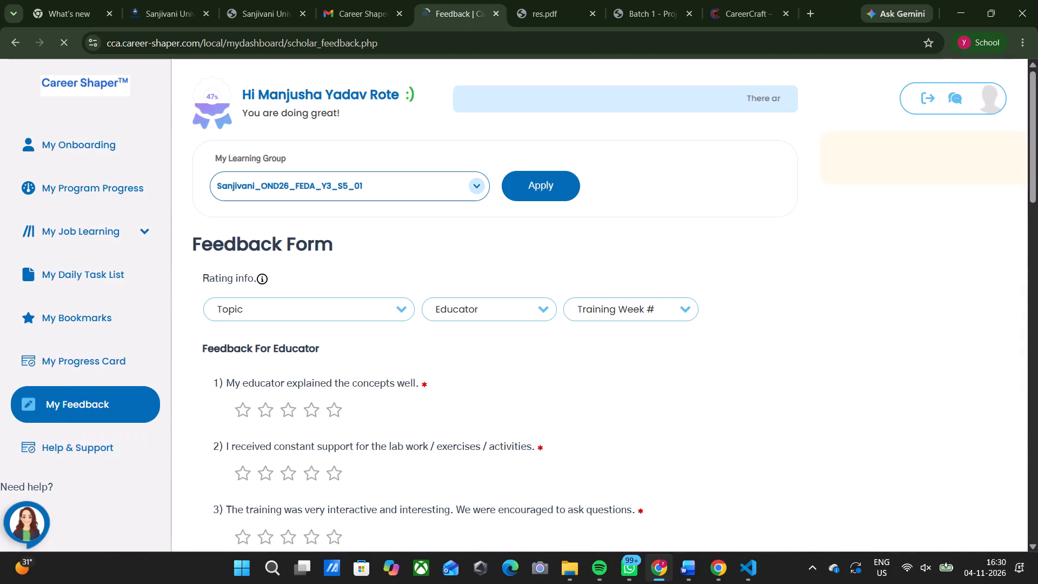
scroll(322, 375, down, 1)
click(331, 195)
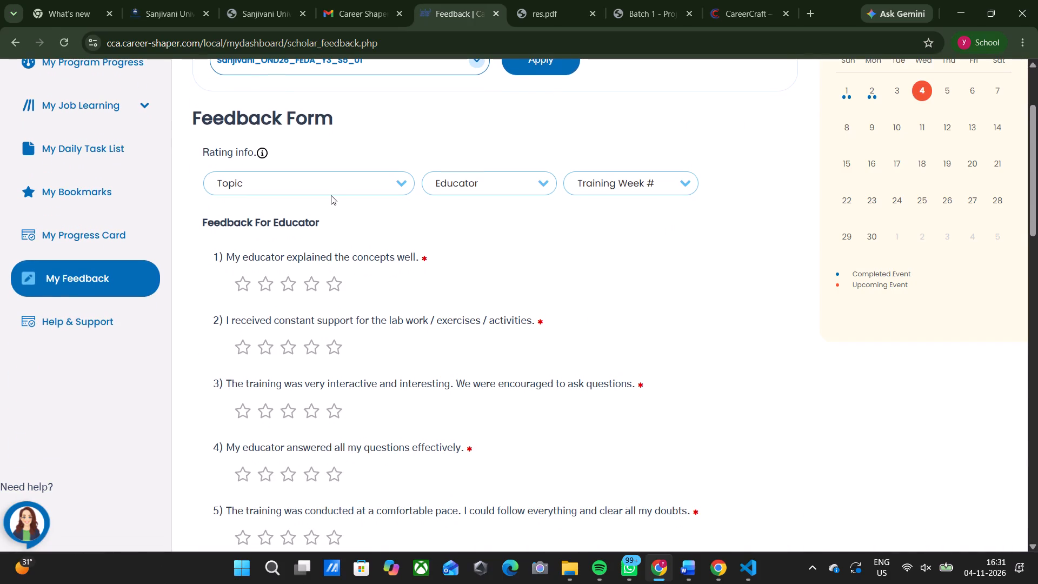
click(354, 183)
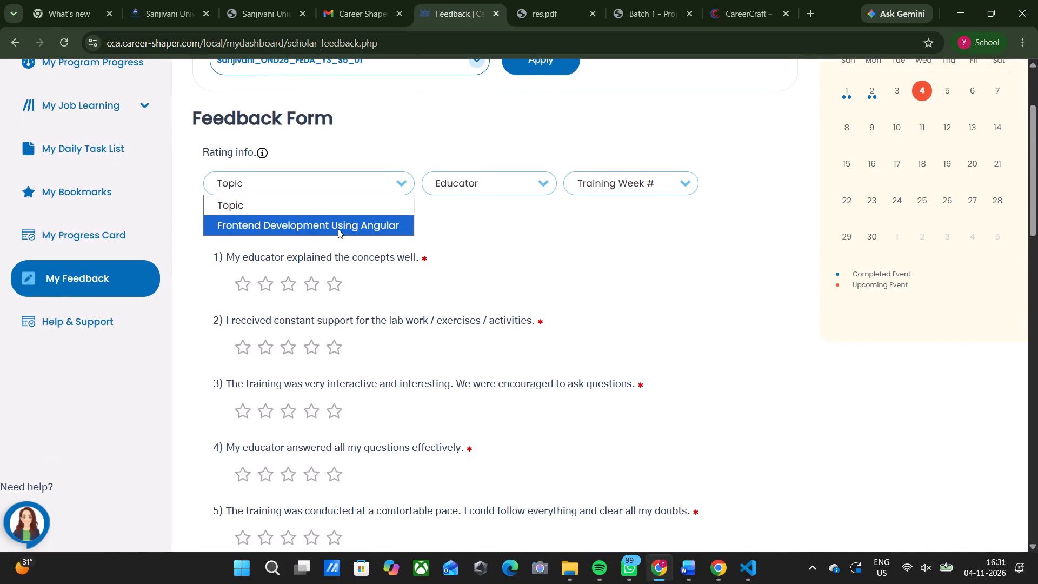
click(338, 229)
click(489, 181)
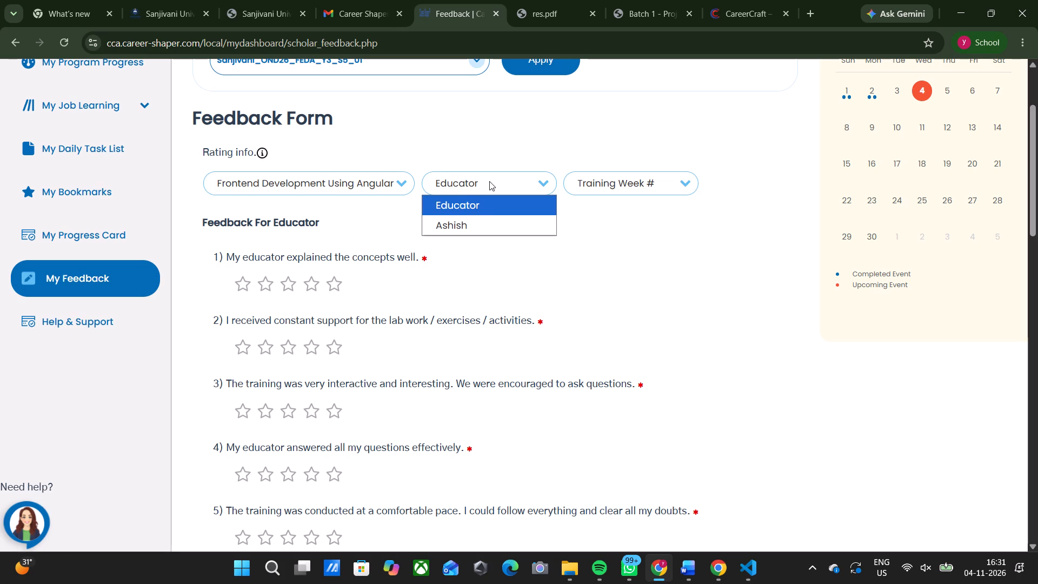
click(485, 221)
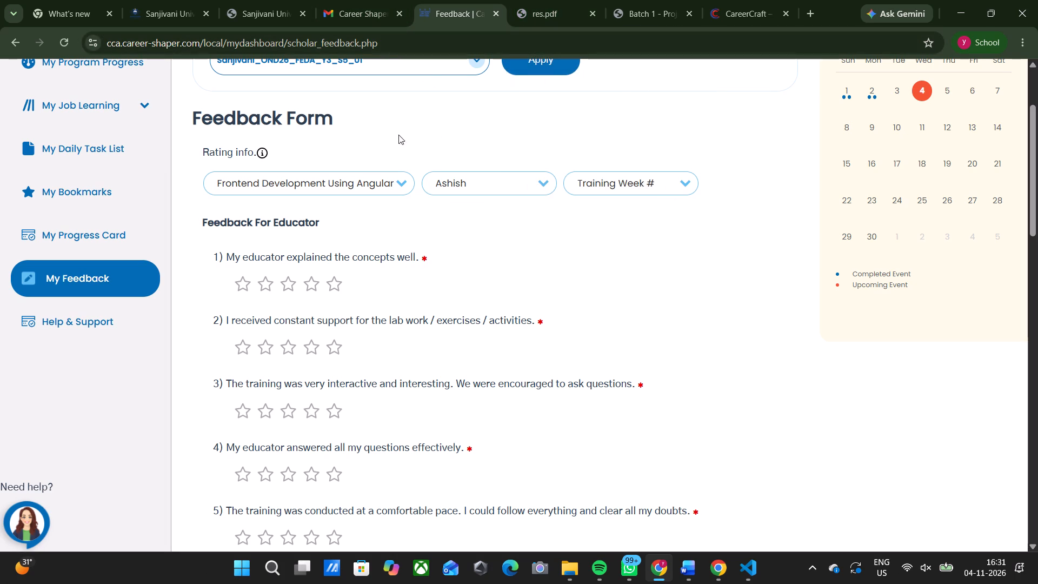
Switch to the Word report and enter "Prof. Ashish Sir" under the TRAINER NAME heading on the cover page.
click(694, 581)
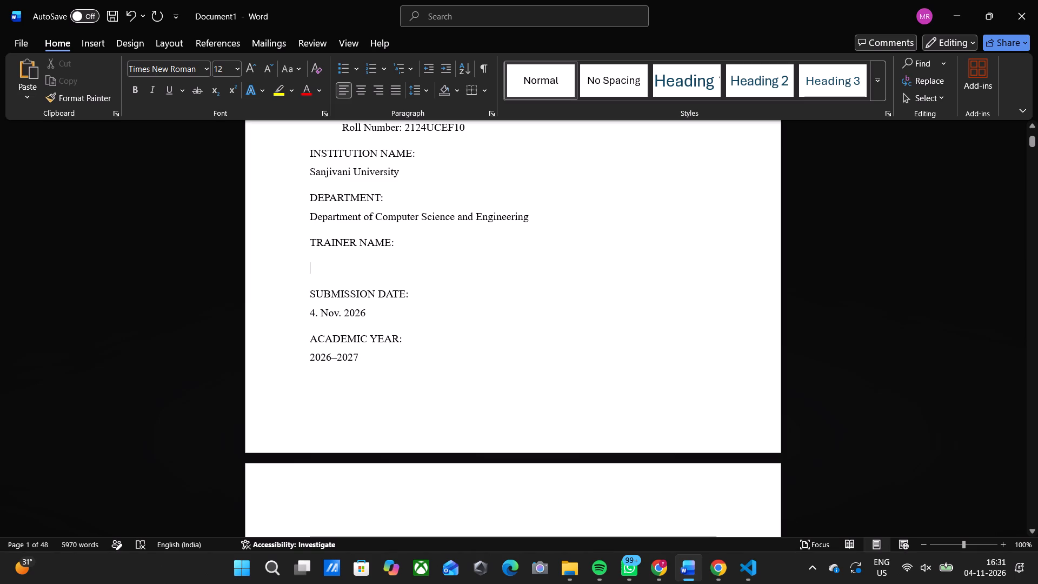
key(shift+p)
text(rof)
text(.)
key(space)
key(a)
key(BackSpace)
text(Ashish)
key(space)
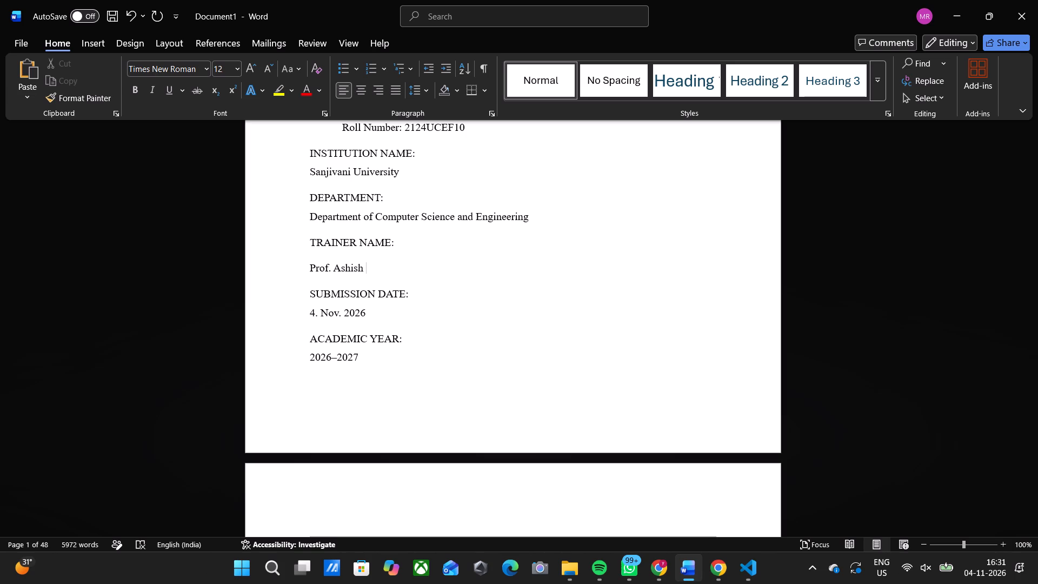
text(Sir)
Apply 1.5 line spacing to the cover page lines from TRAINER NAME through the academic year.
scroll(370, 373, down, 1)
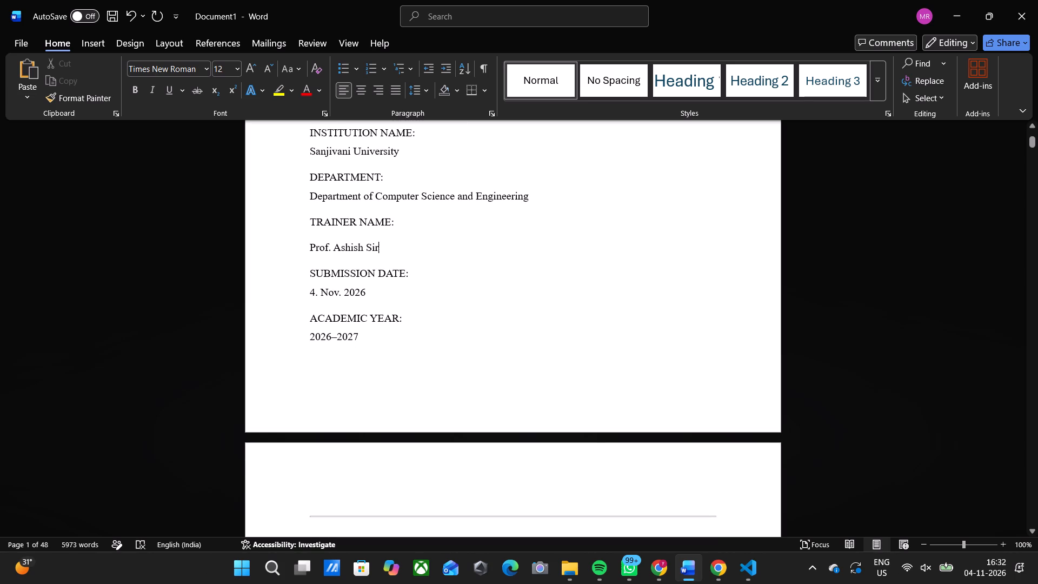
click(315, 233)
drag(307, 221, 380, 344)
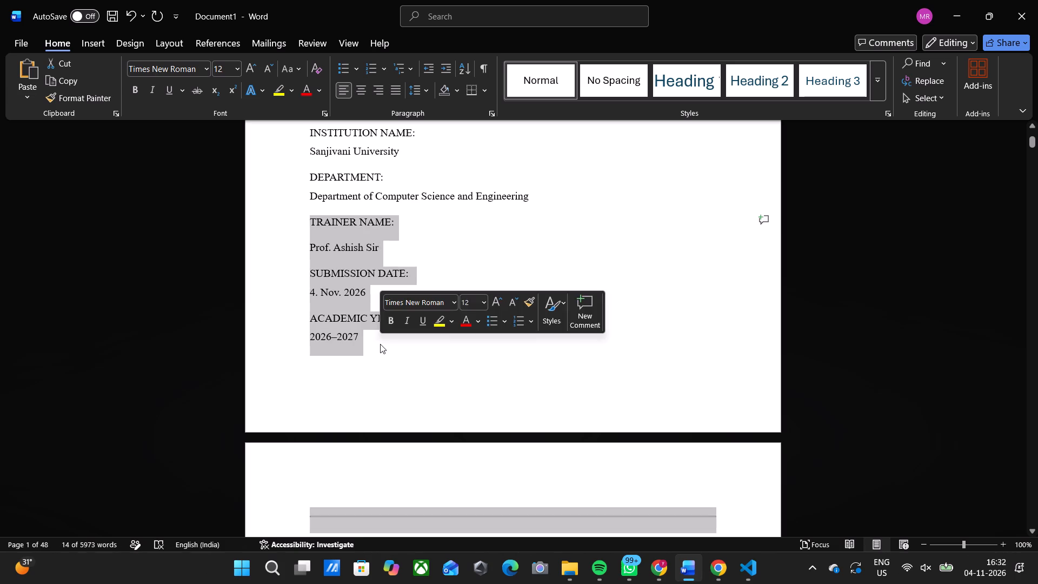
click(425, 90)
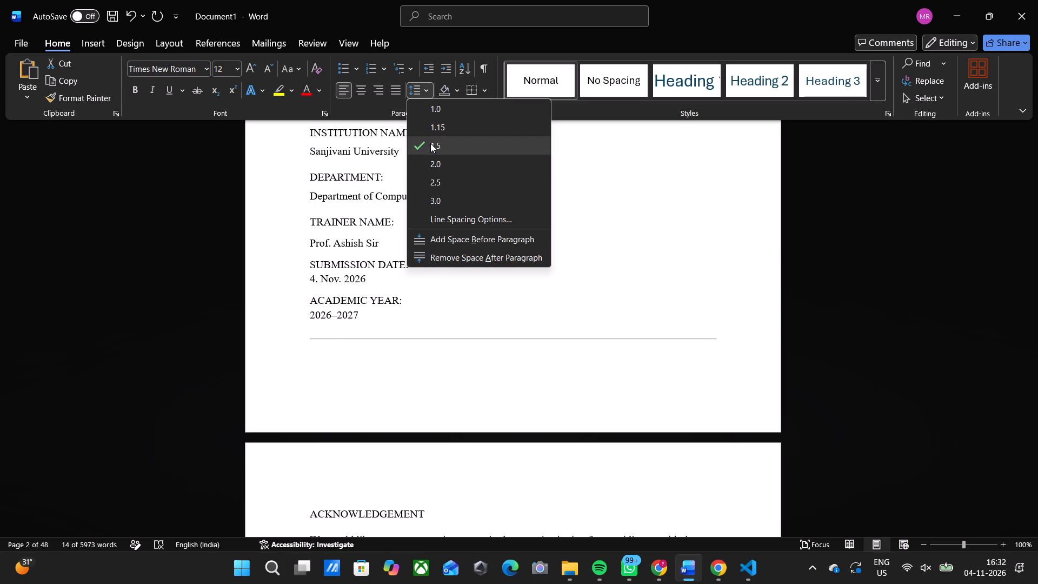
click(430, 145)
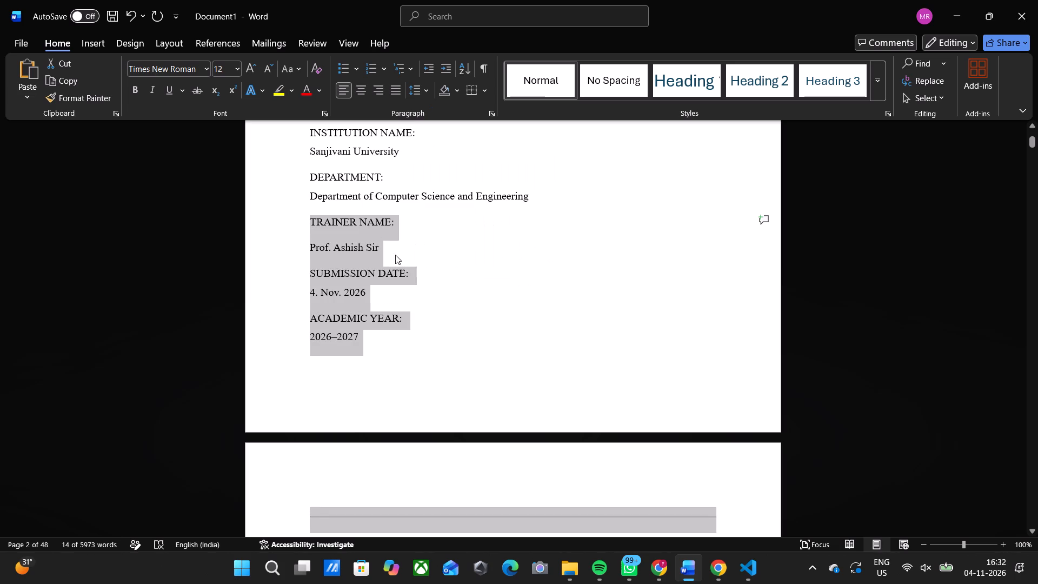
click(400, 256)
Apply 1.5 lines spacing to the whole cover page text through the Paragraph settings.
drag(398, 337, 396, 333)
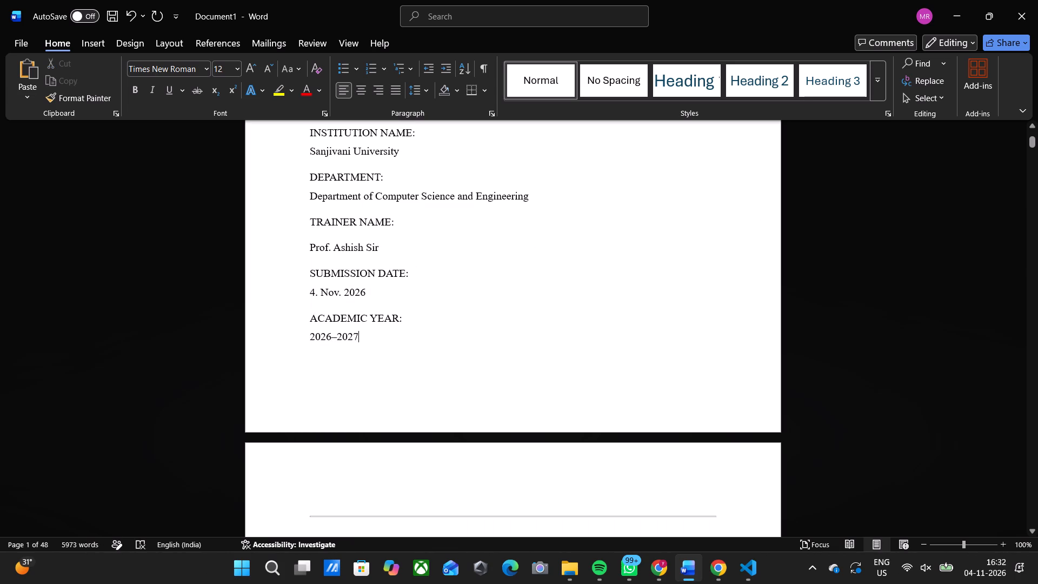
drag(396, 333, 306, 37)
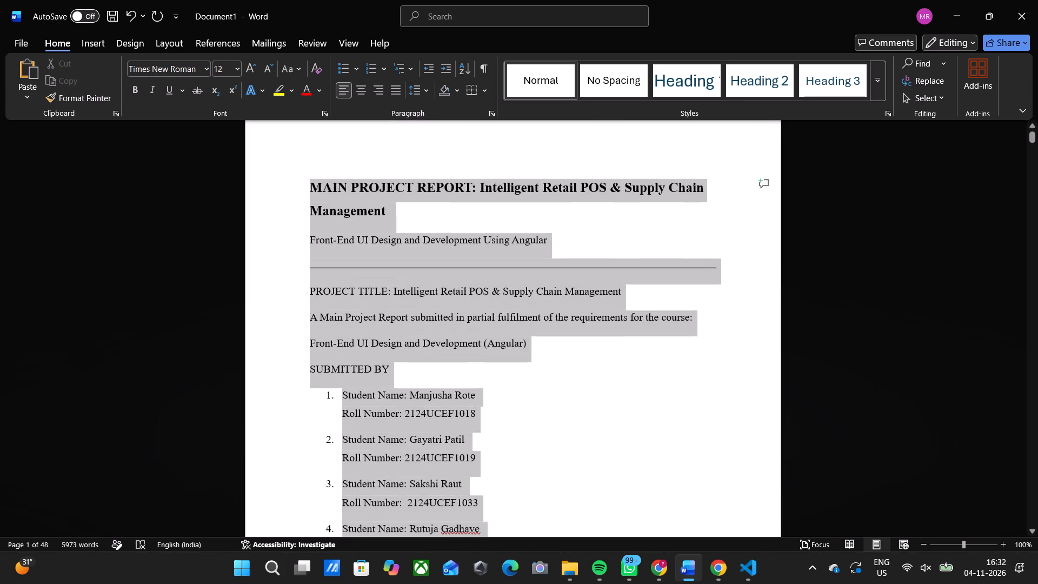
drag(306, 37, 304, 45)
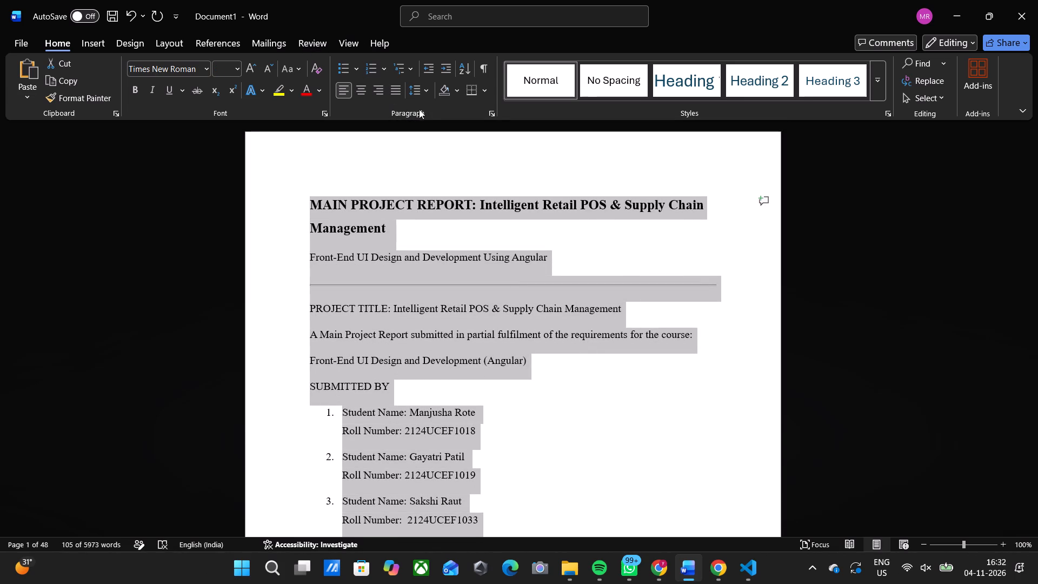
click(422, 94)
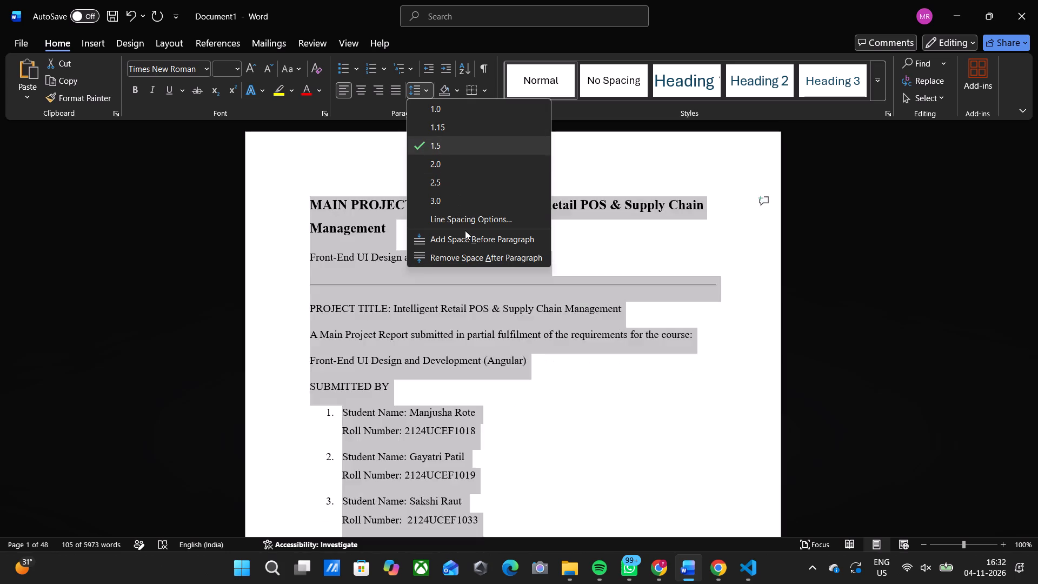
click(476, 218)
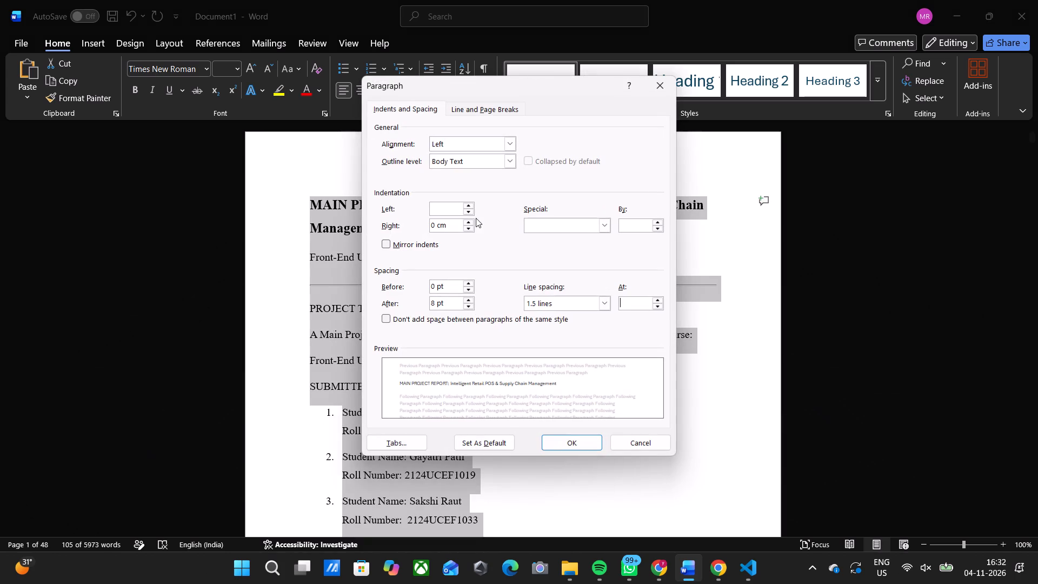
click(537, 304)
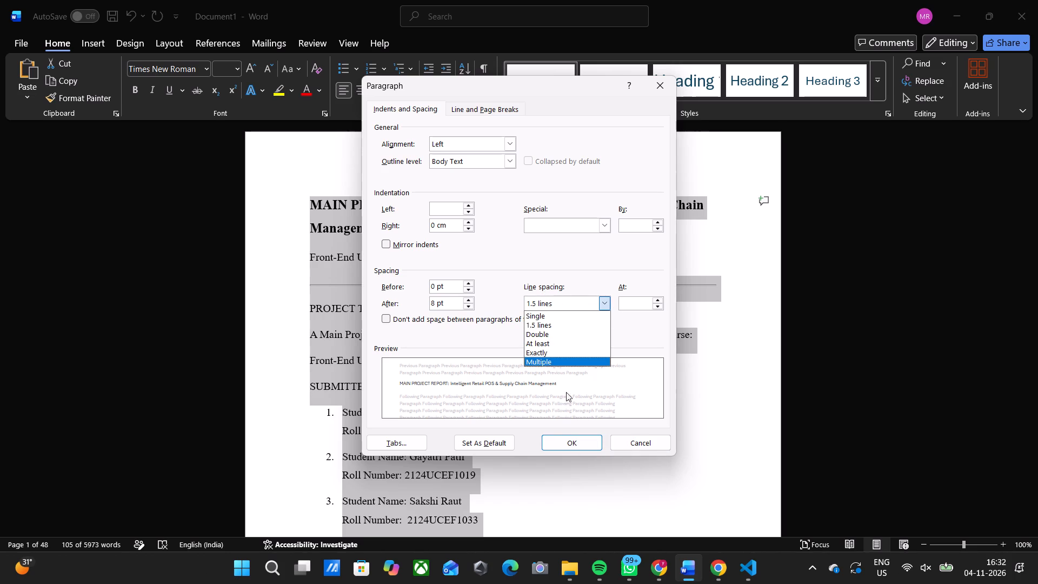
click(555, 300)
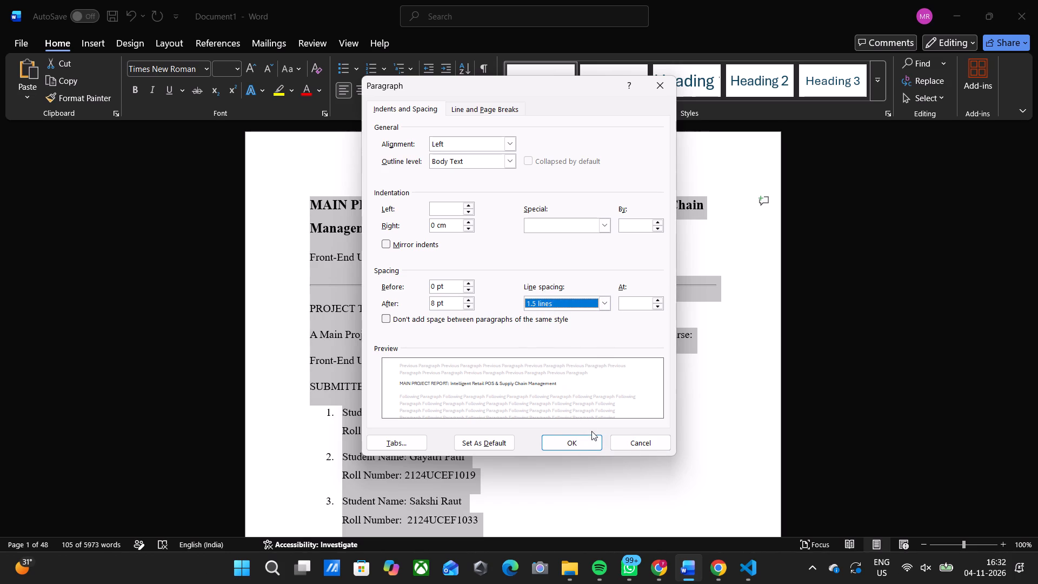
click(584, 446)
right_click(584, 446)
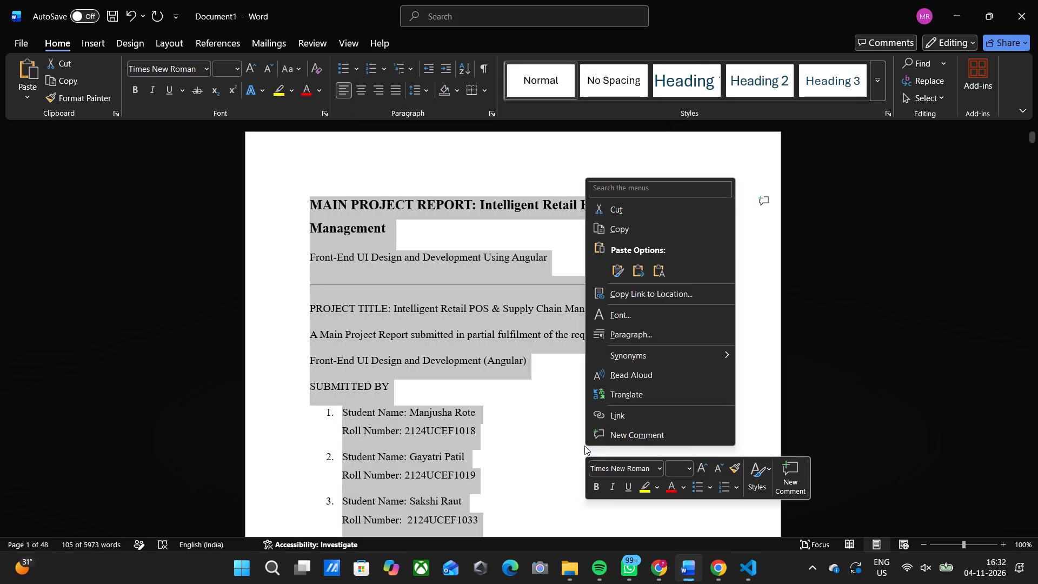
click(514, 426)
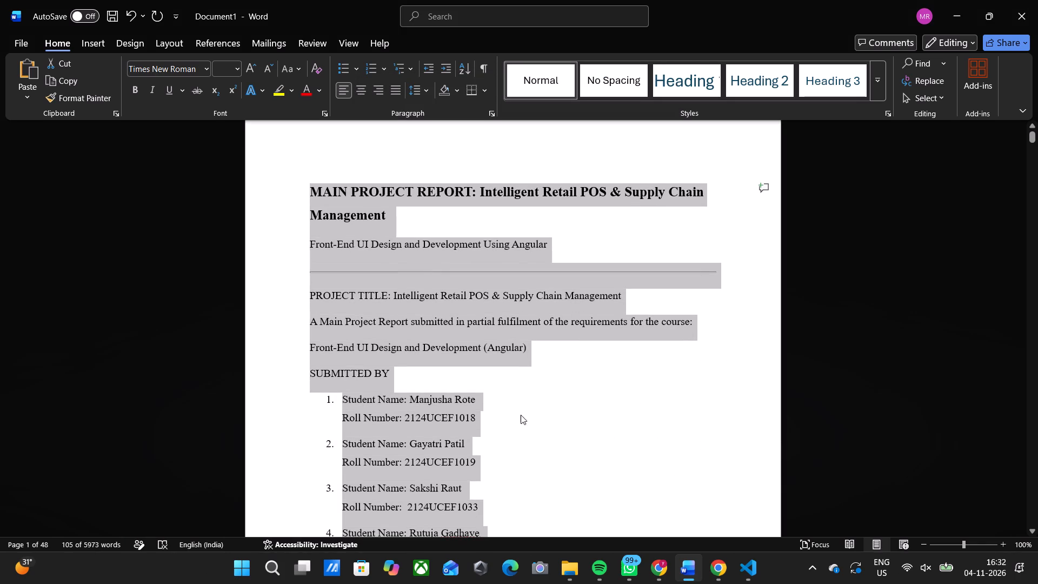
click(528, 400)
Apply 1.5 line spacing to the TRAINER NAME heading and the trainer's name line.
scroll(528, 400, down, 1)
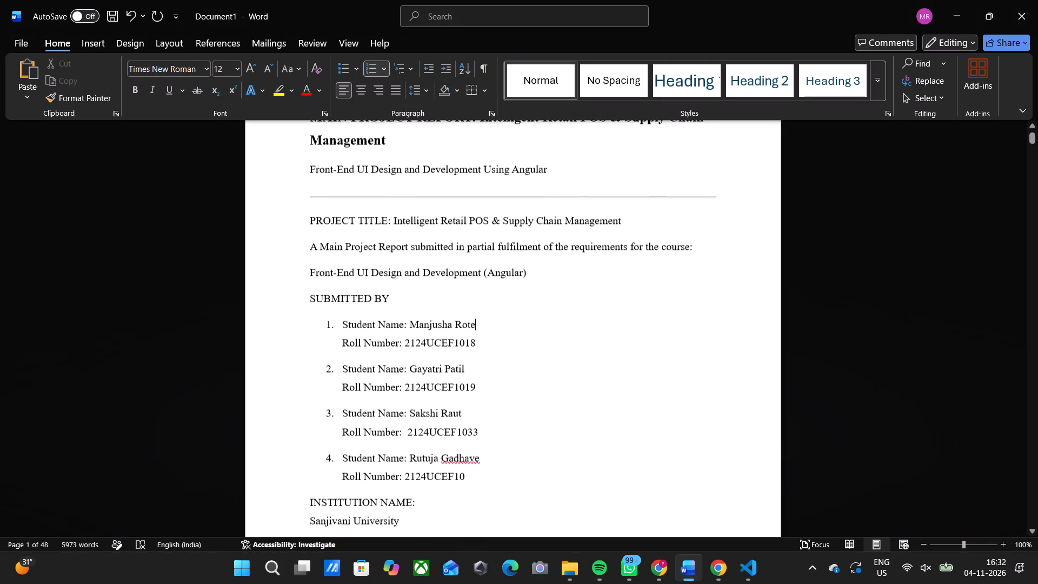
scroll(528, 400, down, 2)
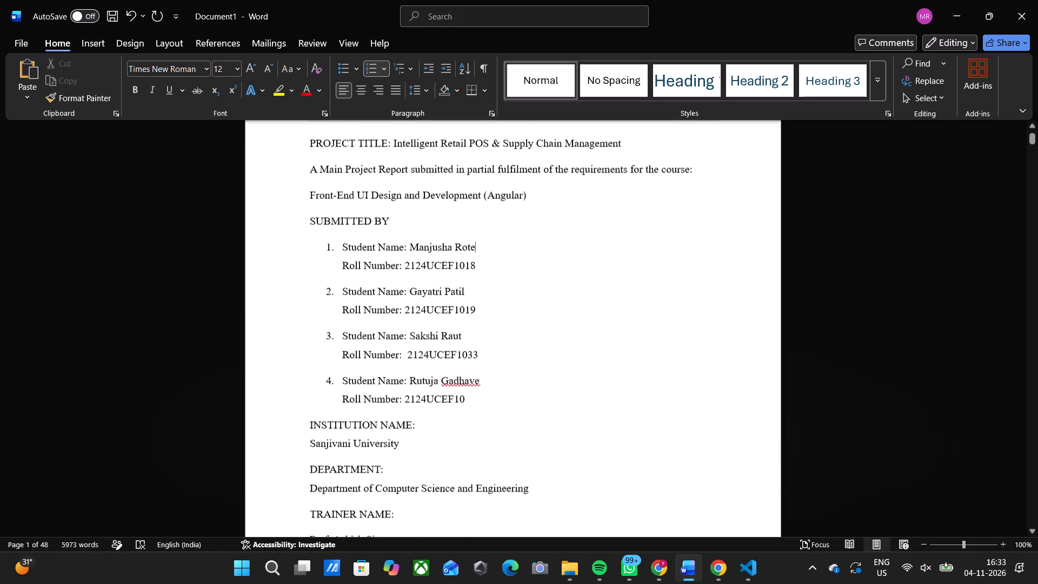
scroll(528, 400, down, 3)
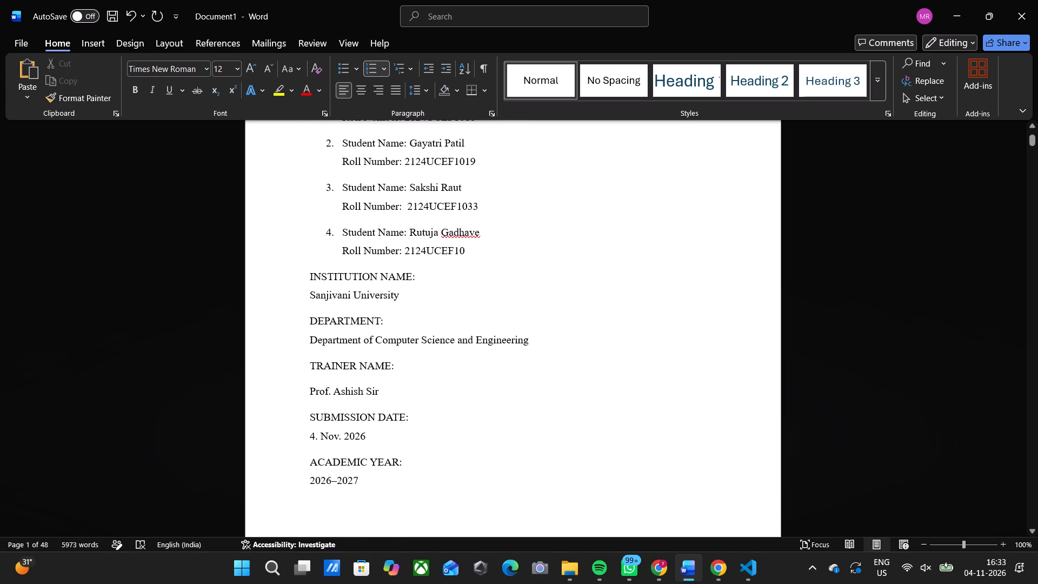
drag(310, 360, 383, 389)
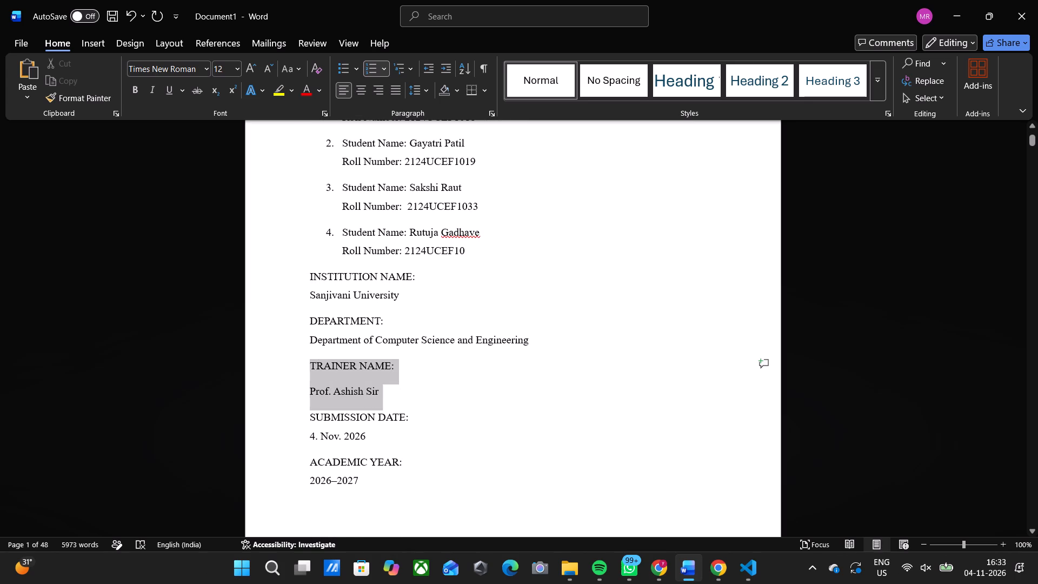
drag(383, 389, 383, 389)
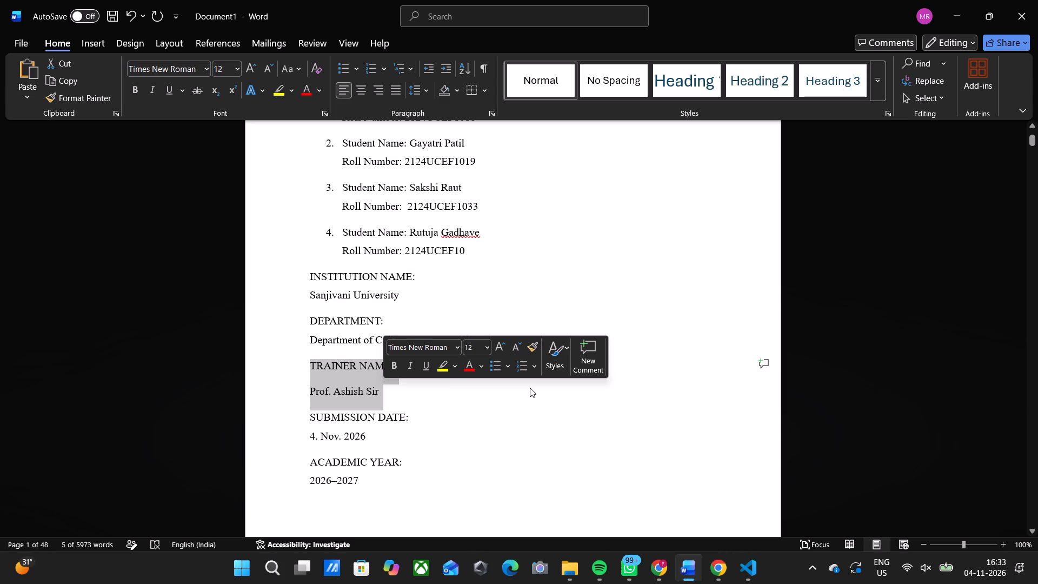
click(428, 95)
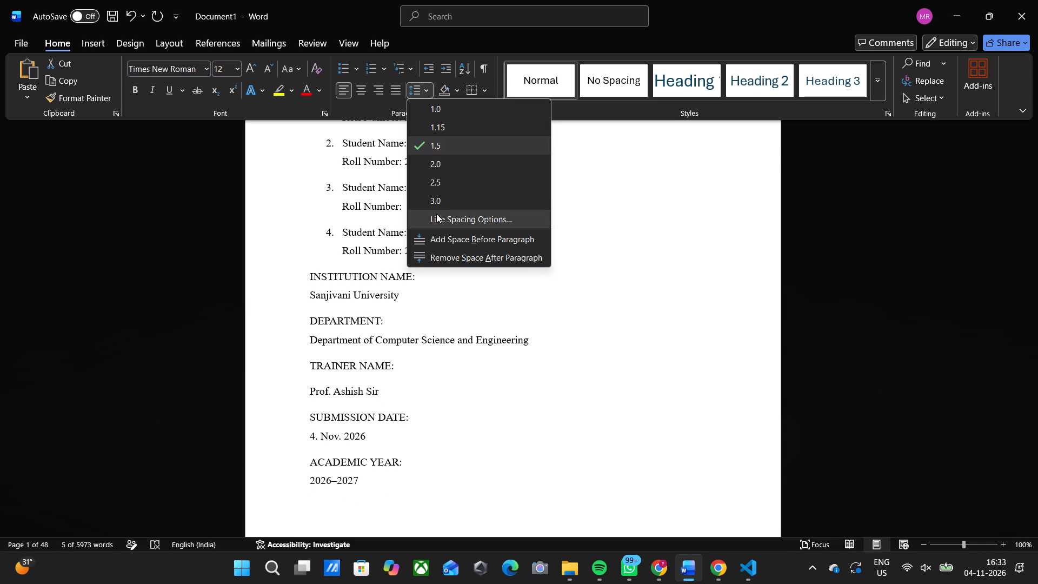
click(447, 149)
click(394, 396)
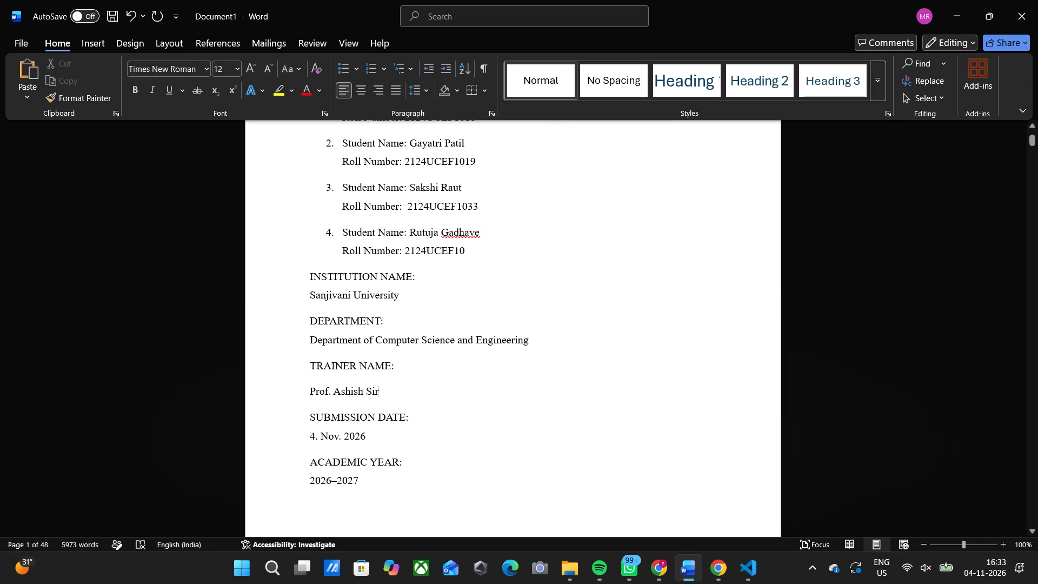
Set the TRAINER NAME heading's line spacing to 1.15 to reduce the gap above the trainer's name.
double_click(307, 379)
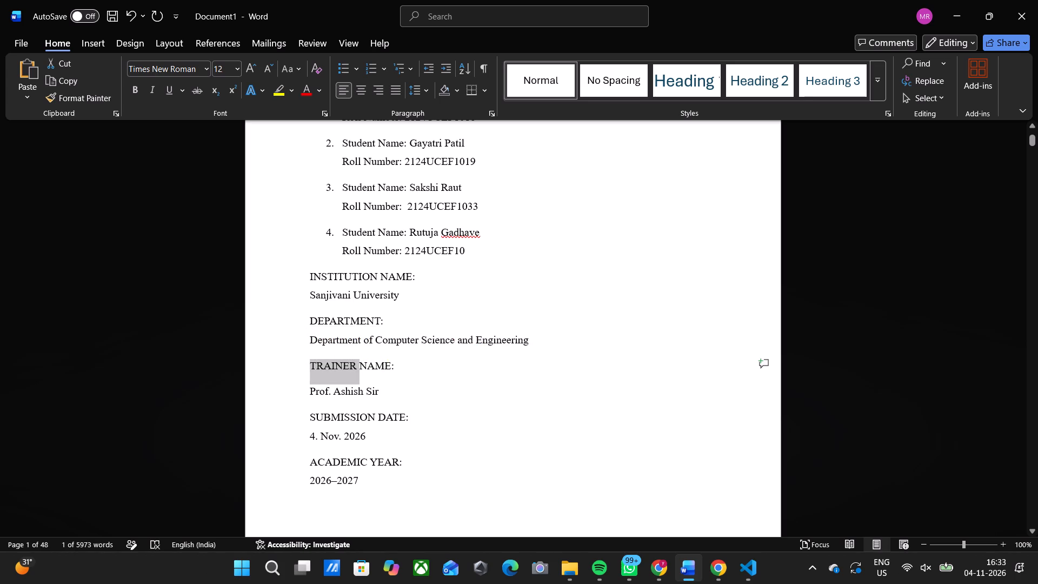
right_click(320, 375)
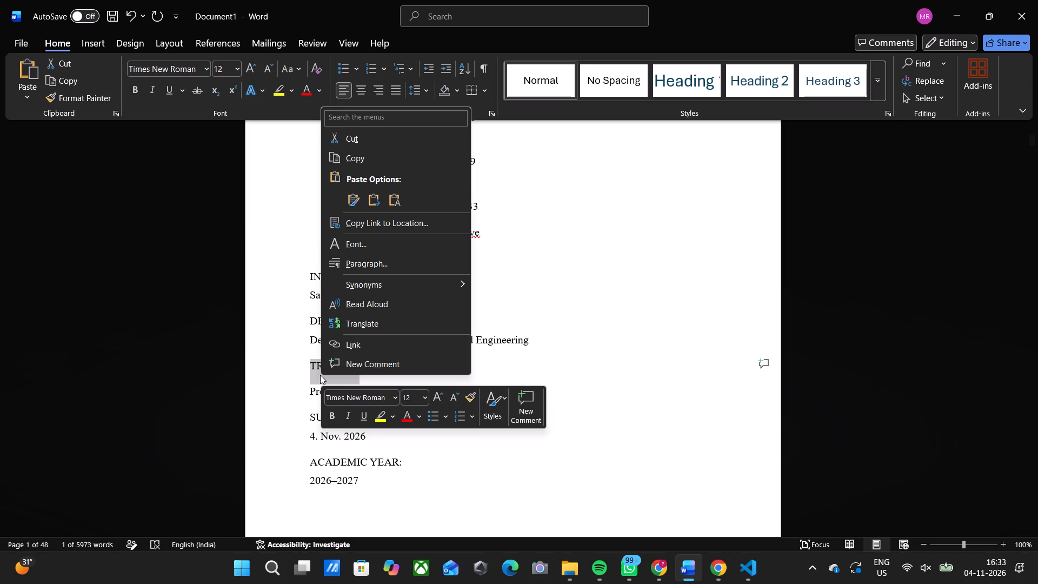
click(422, 86)
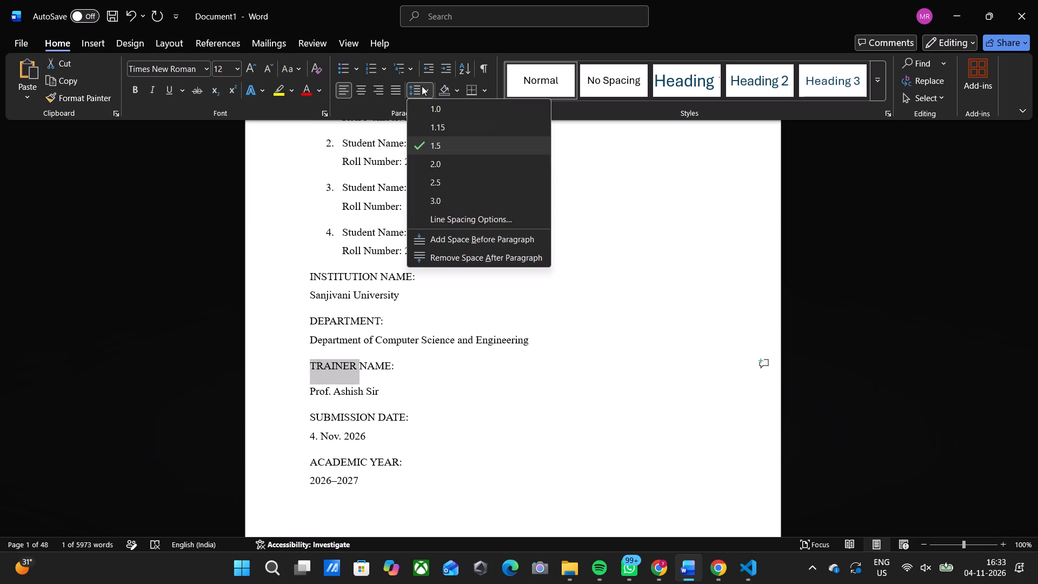
click(451, 119)
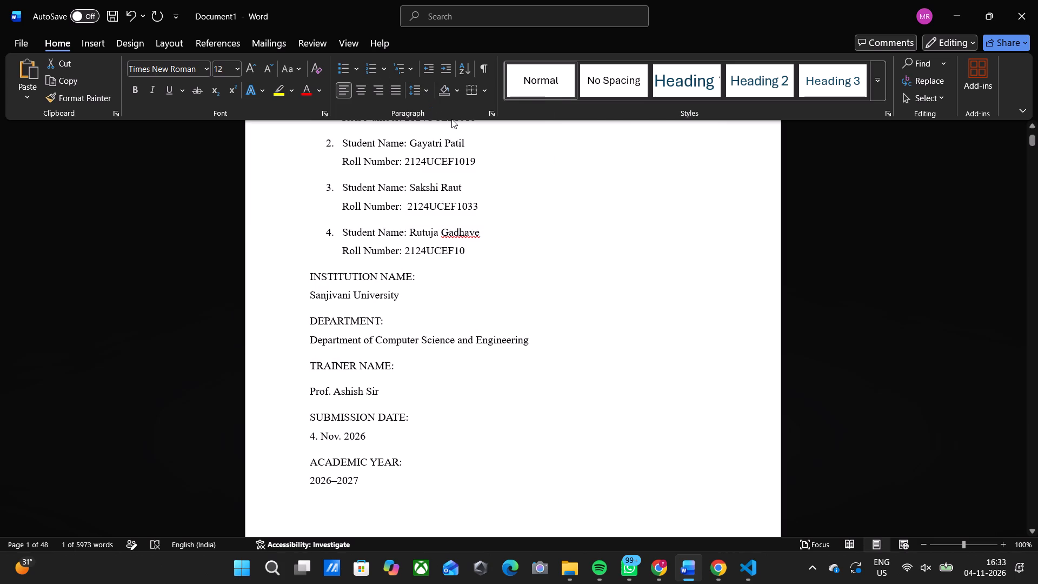
click(479, 322)
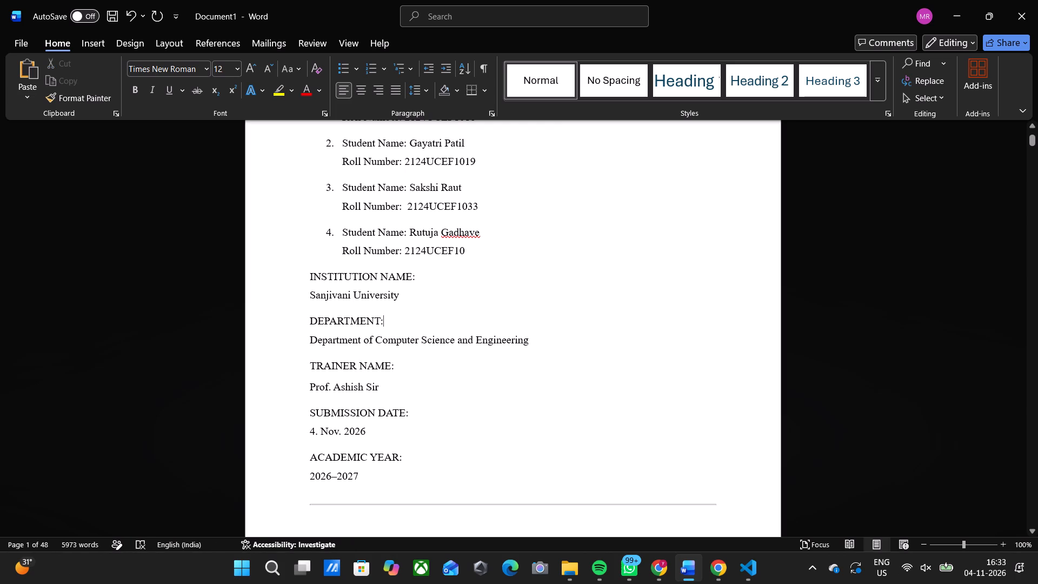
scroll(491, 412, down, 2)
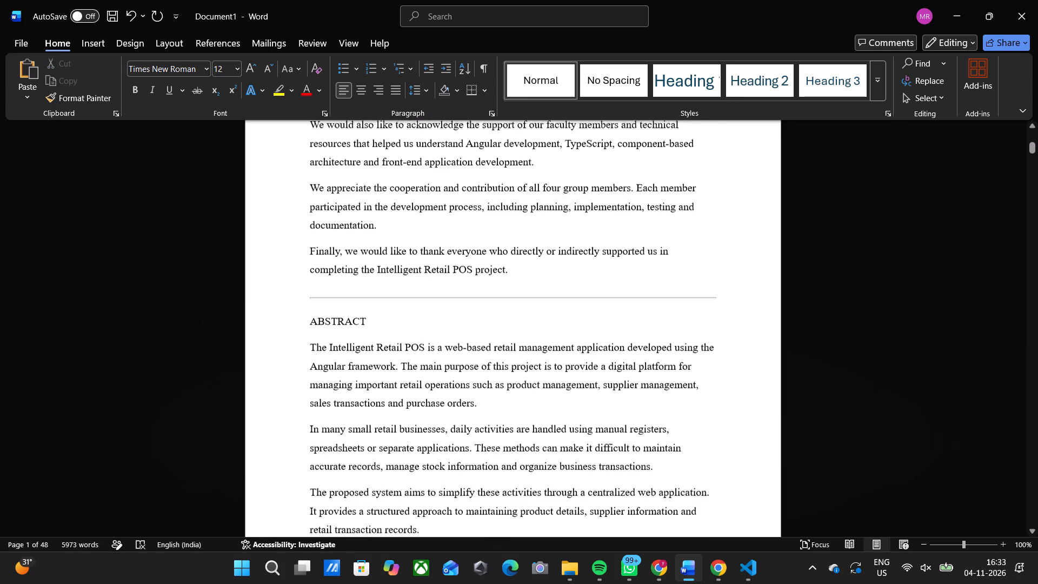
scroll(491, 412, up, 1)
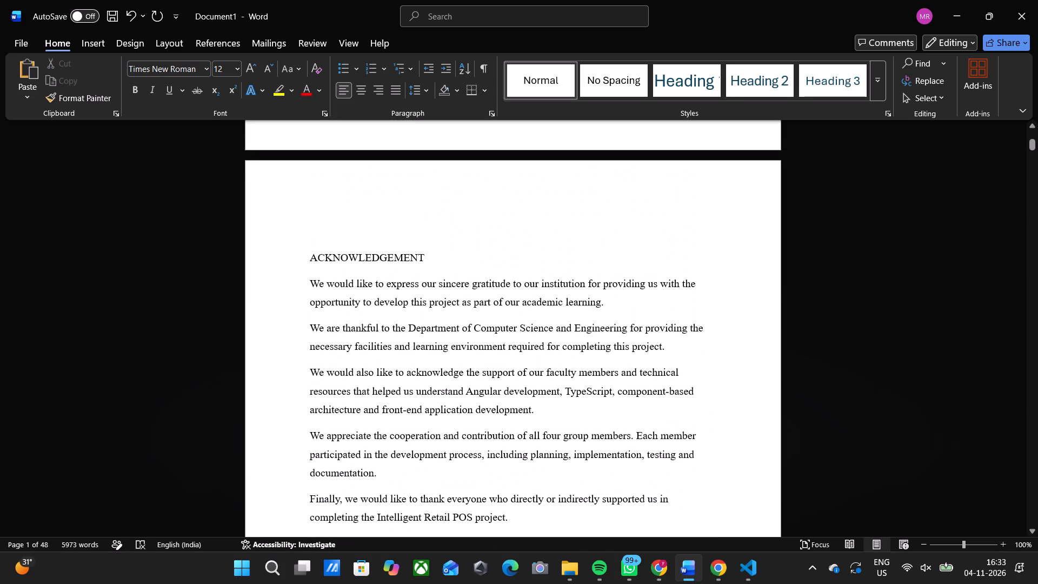
Switch to the course site in the browser, open Technical Skills under My Job Learning, and look through its Angular content.
key(alt+Tab)
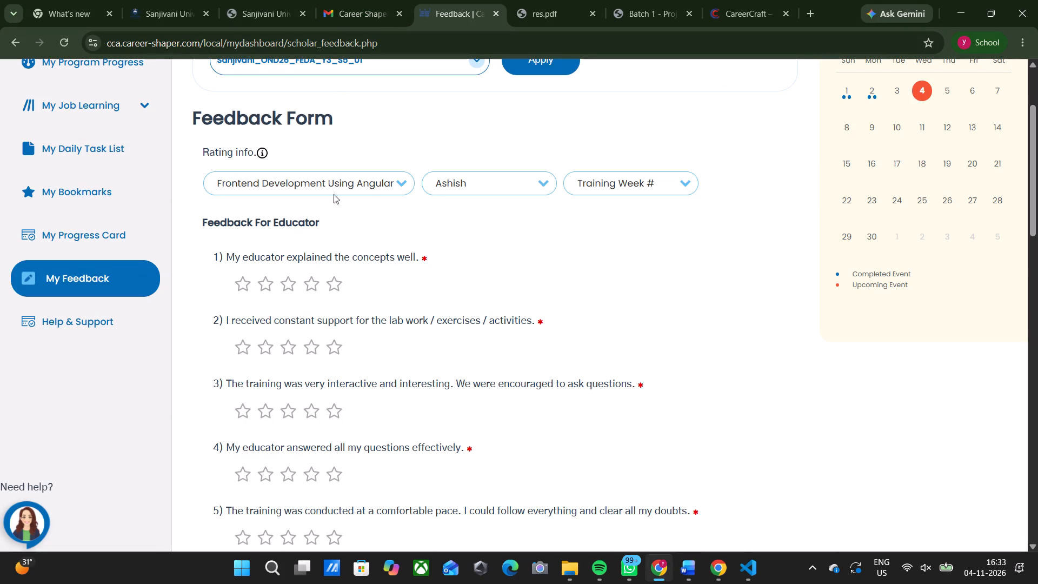
scroll(268, 194, up, 3)
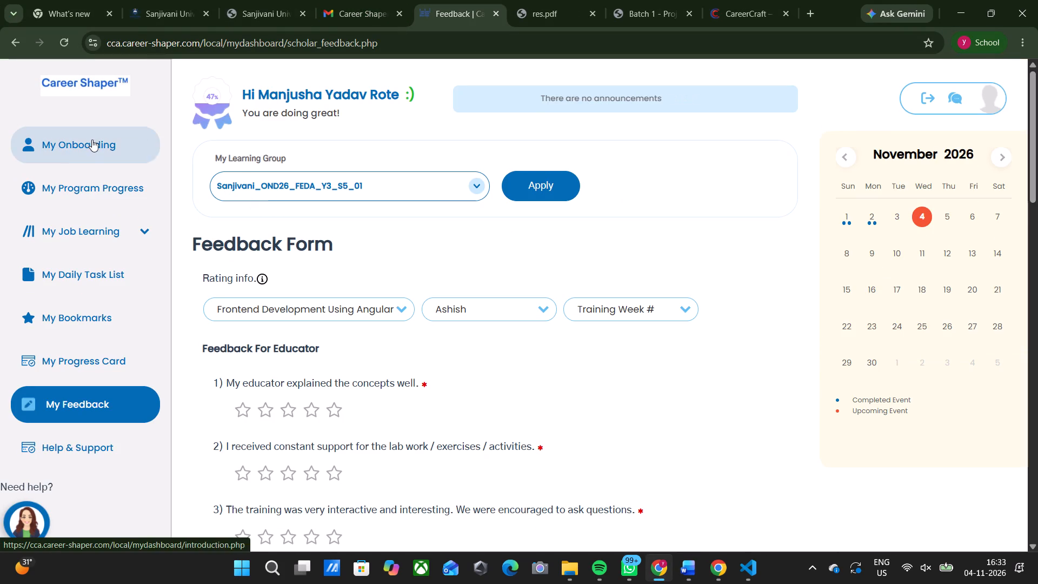
click(108, 240)
click(103, 275)
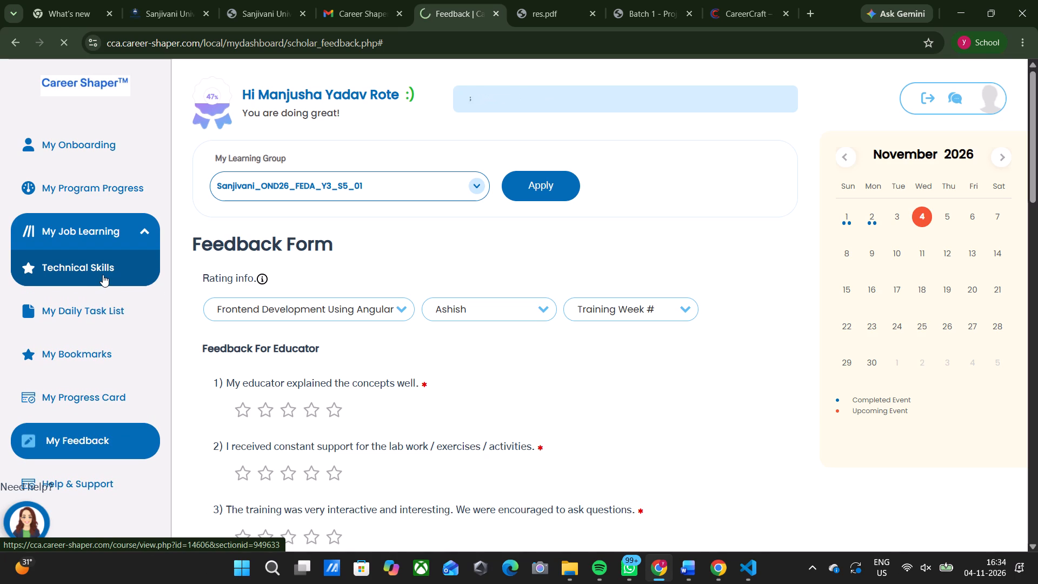
scroll(449, 387, down, 6)
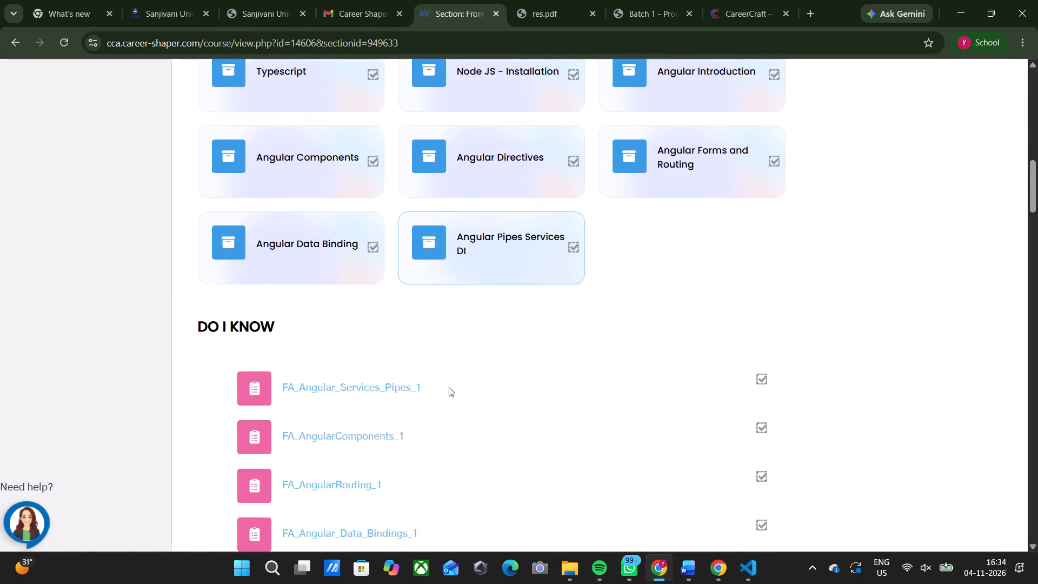
scroll(449, 387, down, 2)
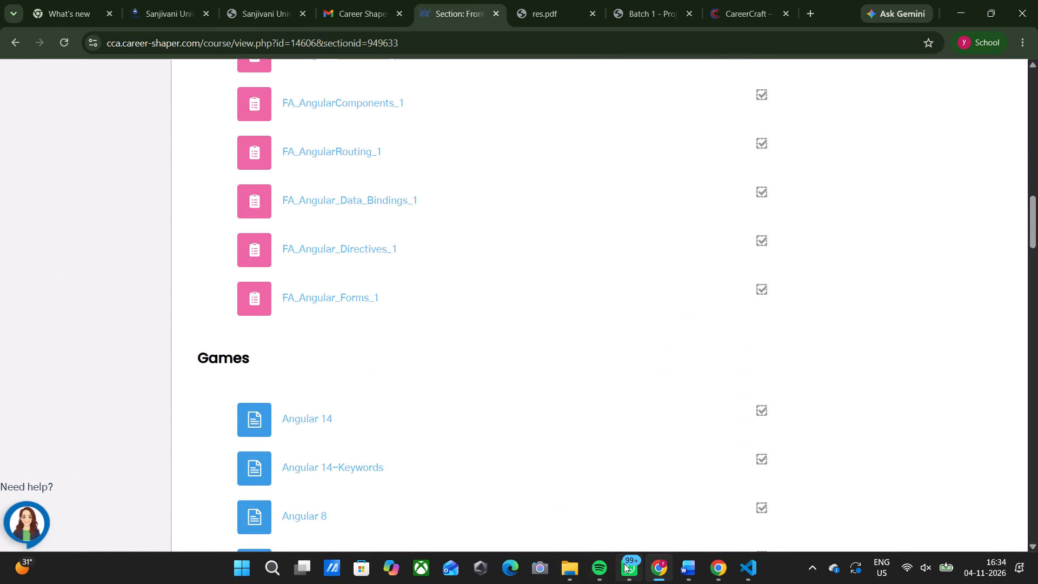
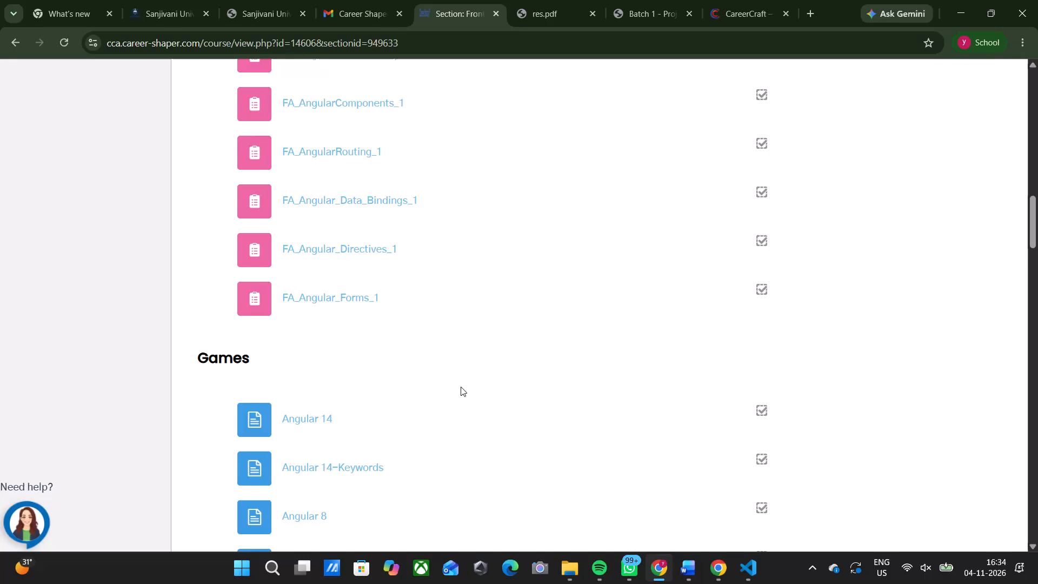
Open the Project Guidelines document from the Project Guidelines section of the Angular course page.
scroll(461, 387, down, 5)
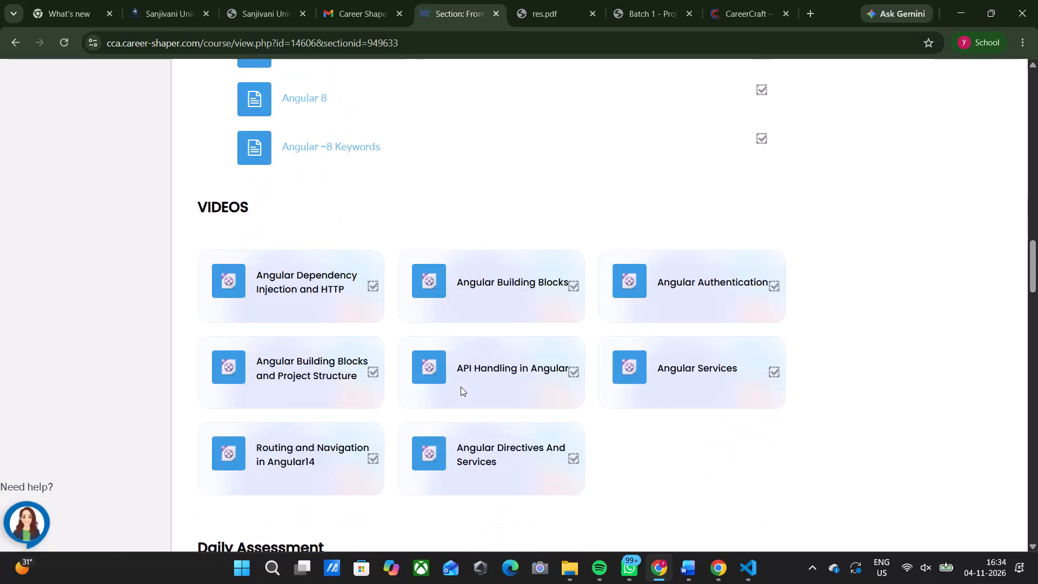
scroll(461, 387, down, 5)
scroll(461, 387, up, 1)
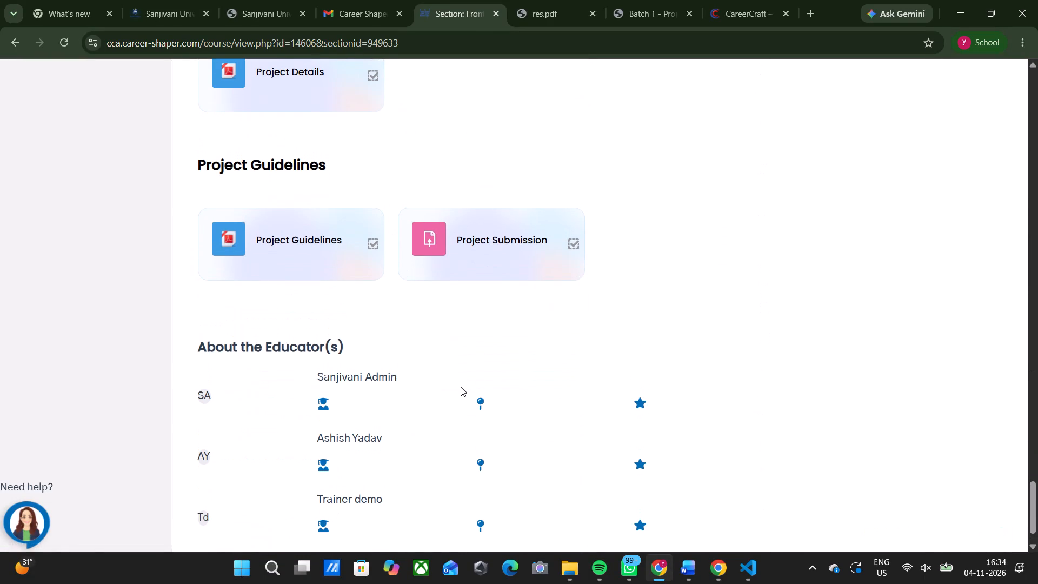
click(312, 251)
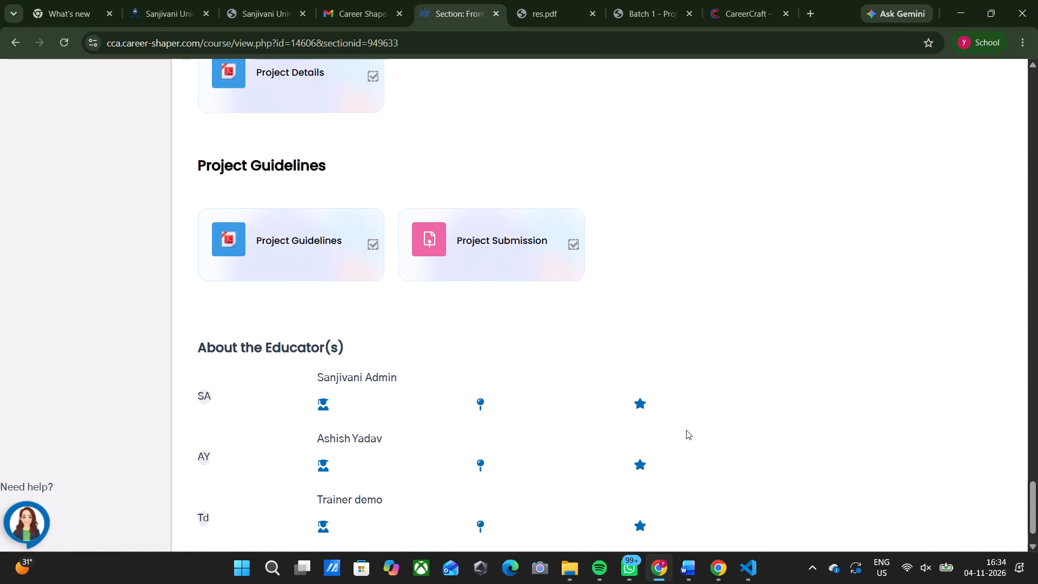
click(226, 233)
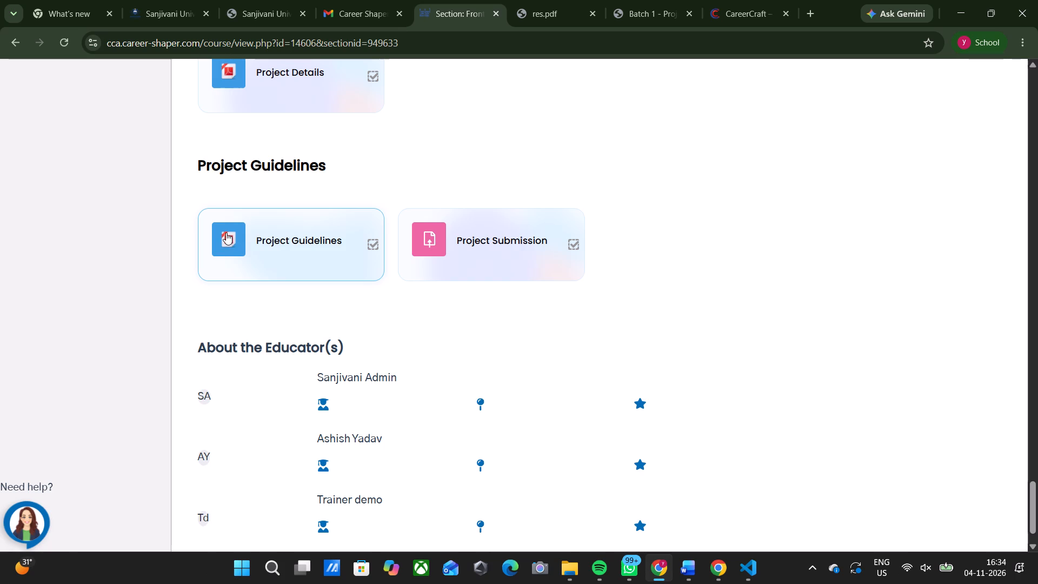
double_click(226, 233)
triple_click(369, 240)
triple_click(329, 237)
click(329, 237)
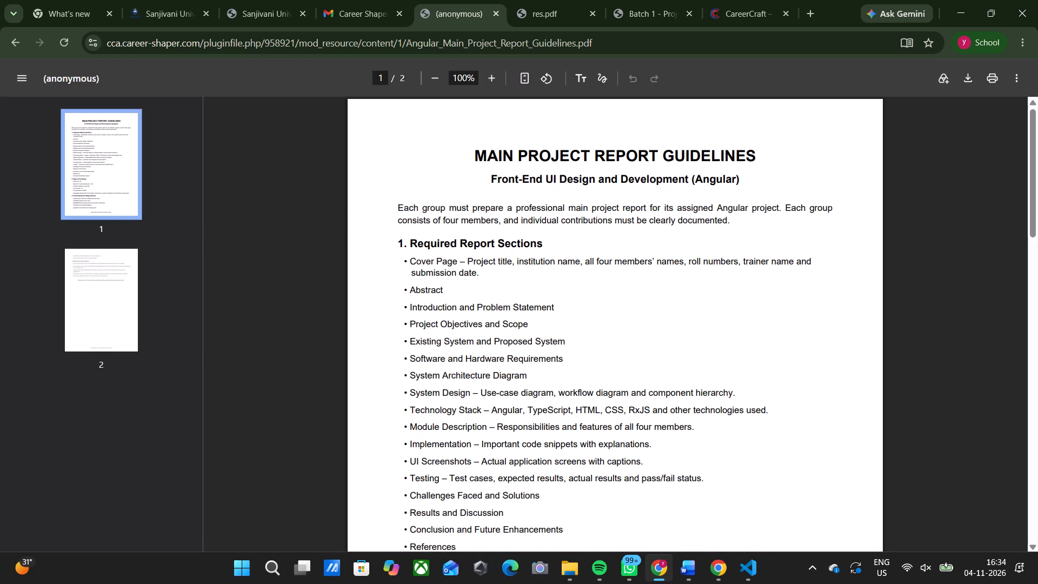
Switch to the Word report and delete the whole ACKNOWLEDGEMENT section on page 2, including the divider line beneath it.
click(700, 572)
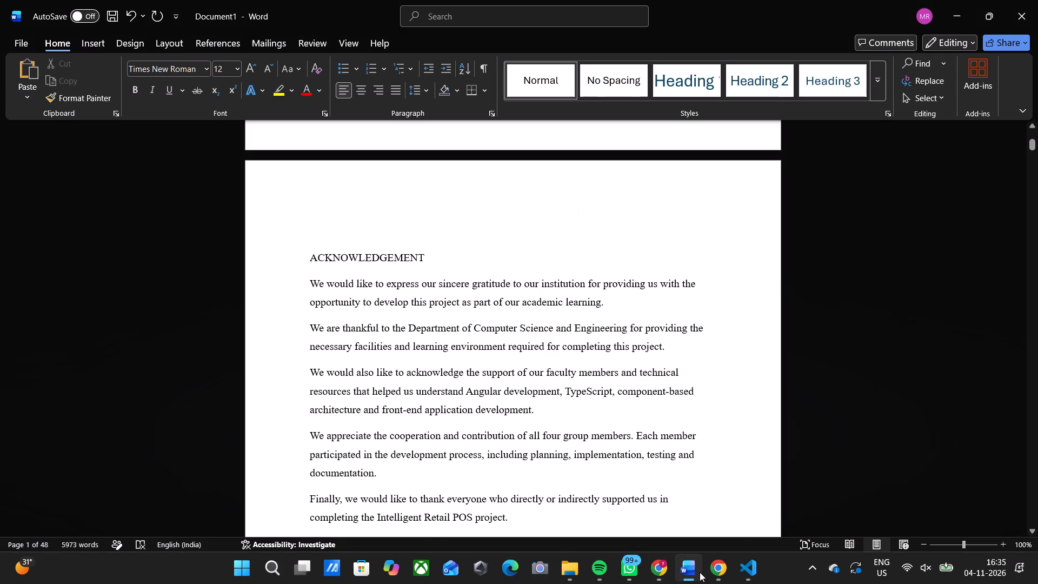
click(700, 572)
click(700, 572)
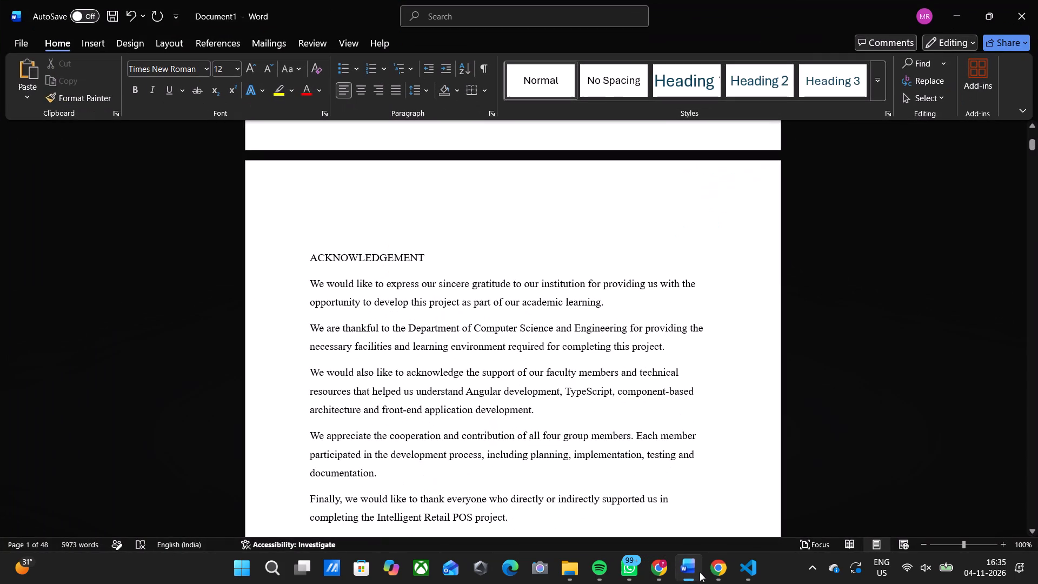
scroll(716, 302, up, 3)
scroll(716, 302, down, 1)
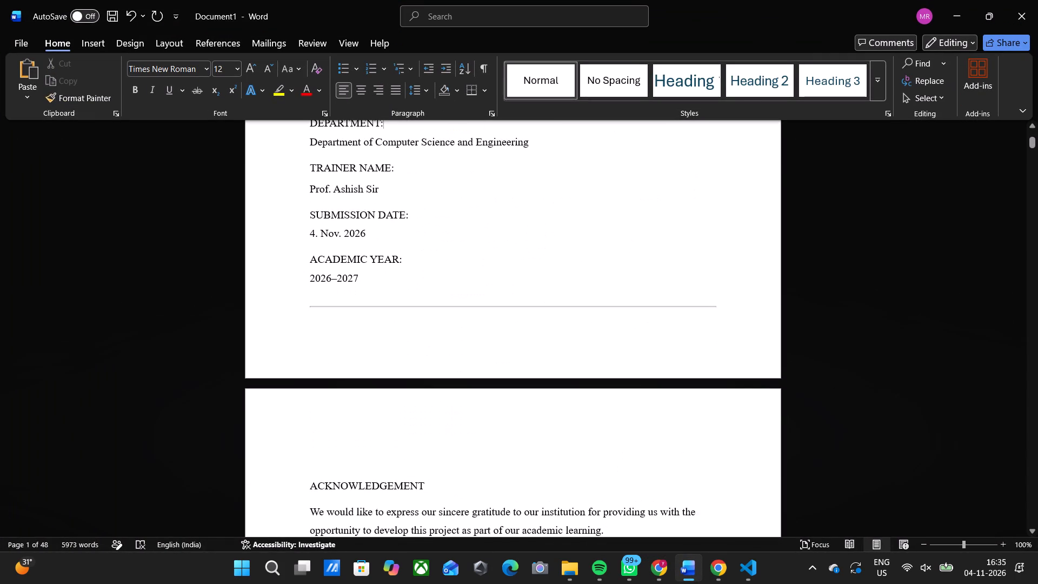
scroll(716, 302, down, 1)
scroll(716, 302, up, 1)
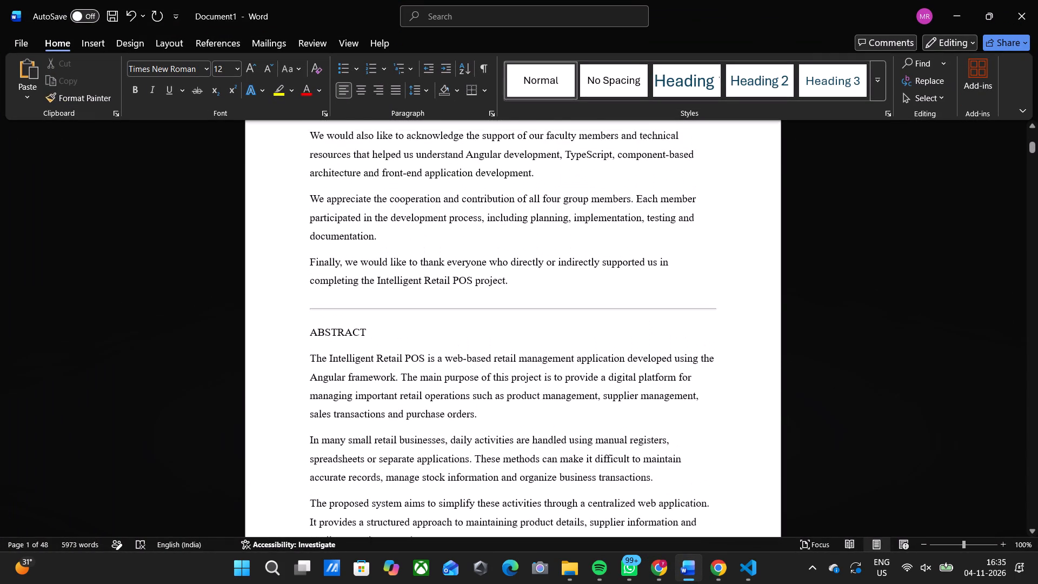
scroll(716, 302, up, 1)
scroll(669, 296, up, 1)
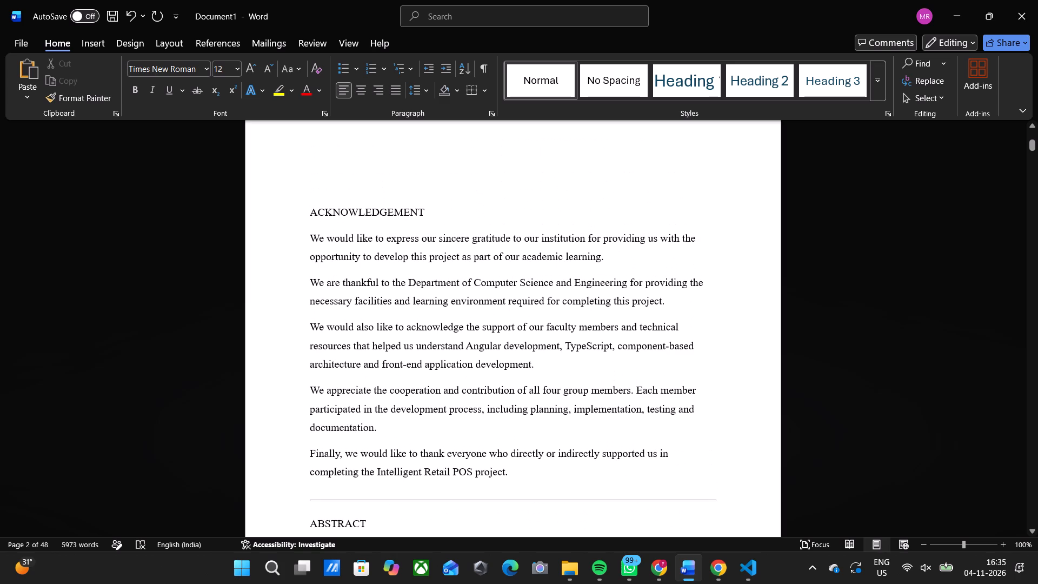
drag(308, 212, 622, 449)
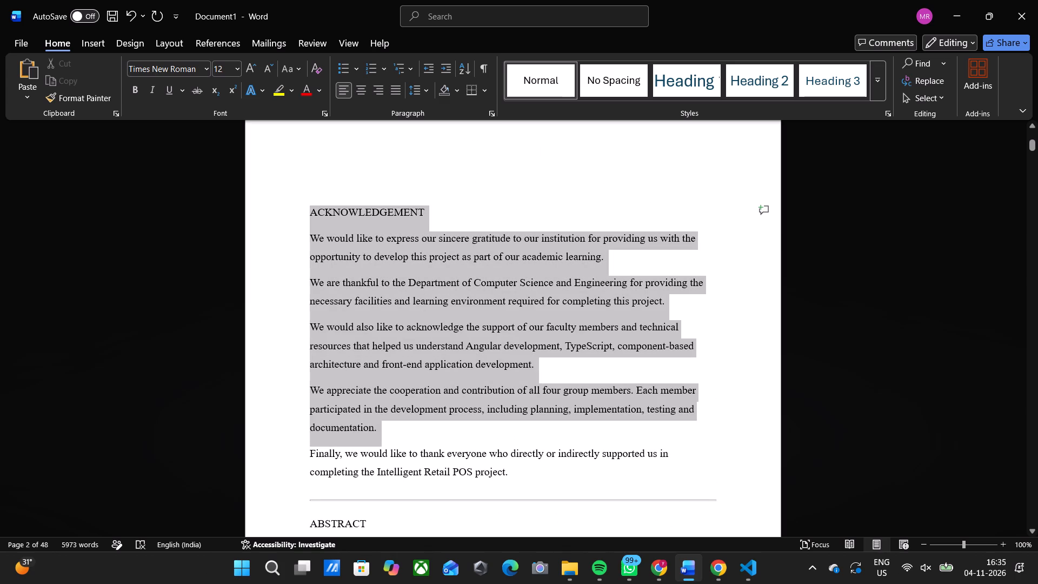
drag(622, 449, 697, 492)
key(BackSpace)
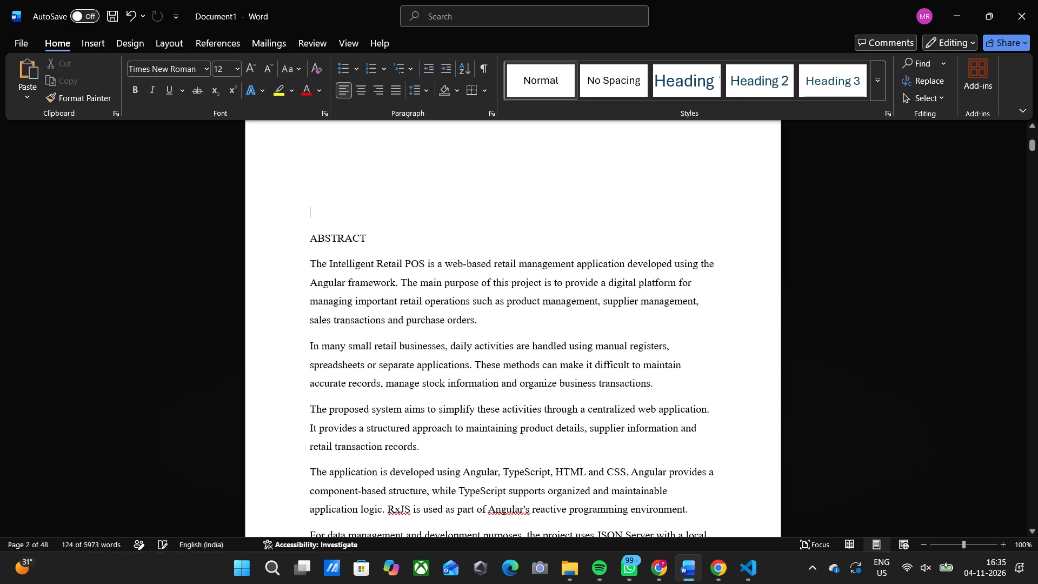
Remove the blank lines above the ABSTRACT heading, keeping the heading at the top of page 2.
key(Down)
key(BackSpace)
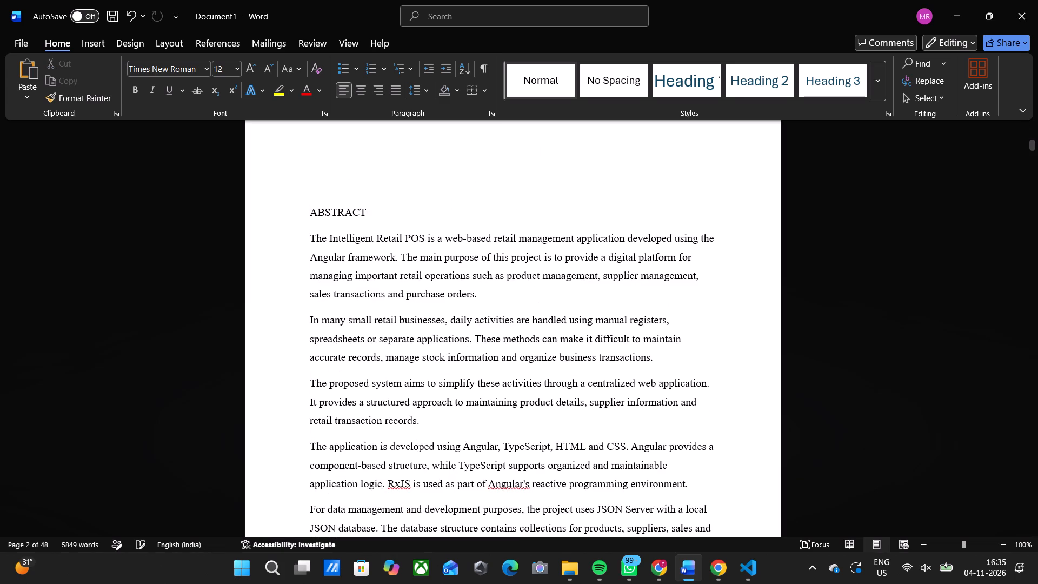
key(BackSpace)
key(BackSpace)
key(Return)
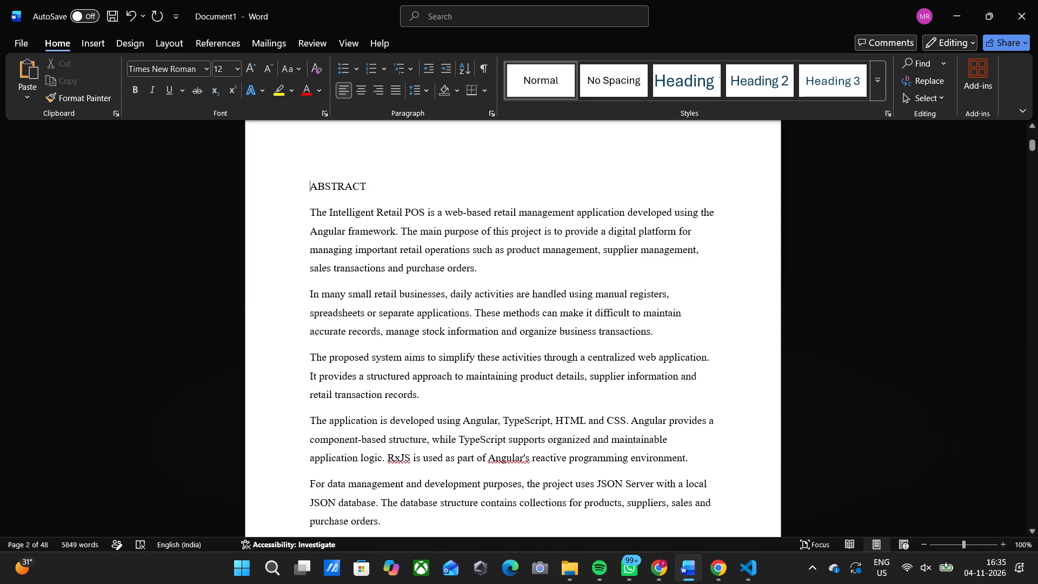
Check the line spacing applied to the Abstract heading and paragraphs.
drag(302, 182, 489, 501)
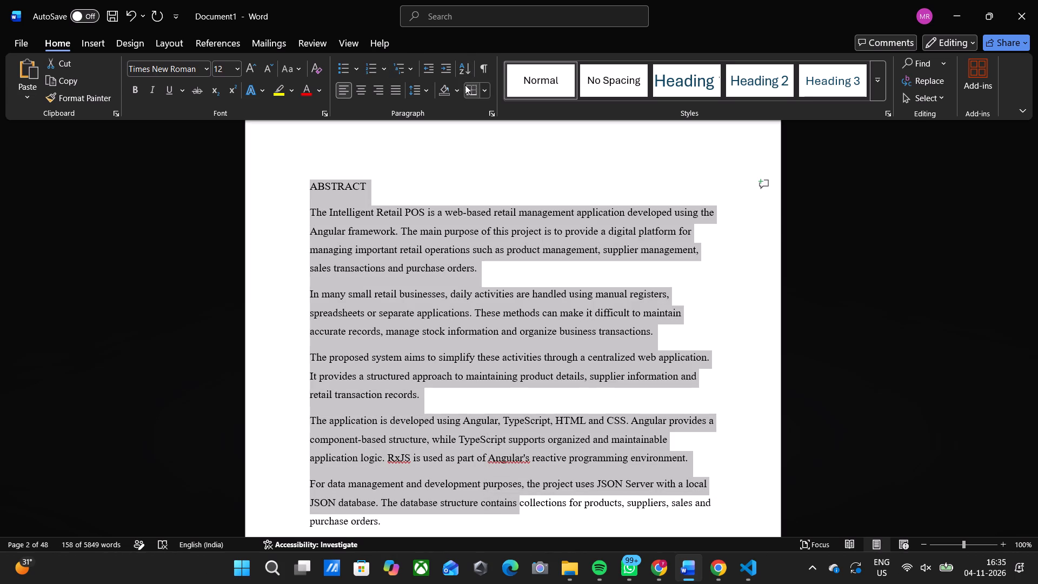
click(424, 90)
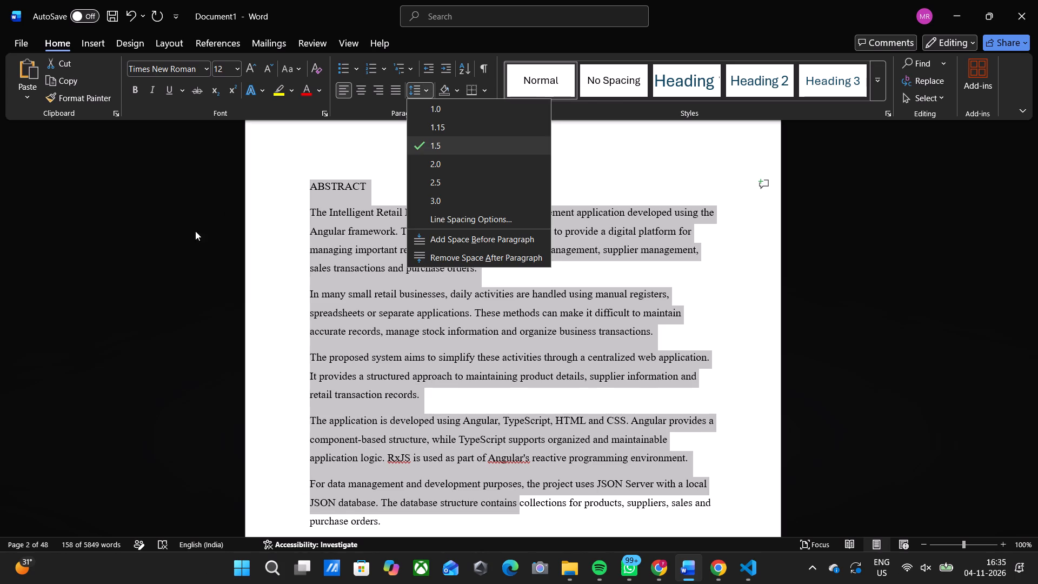
click(170, 242)
click(170, 242)
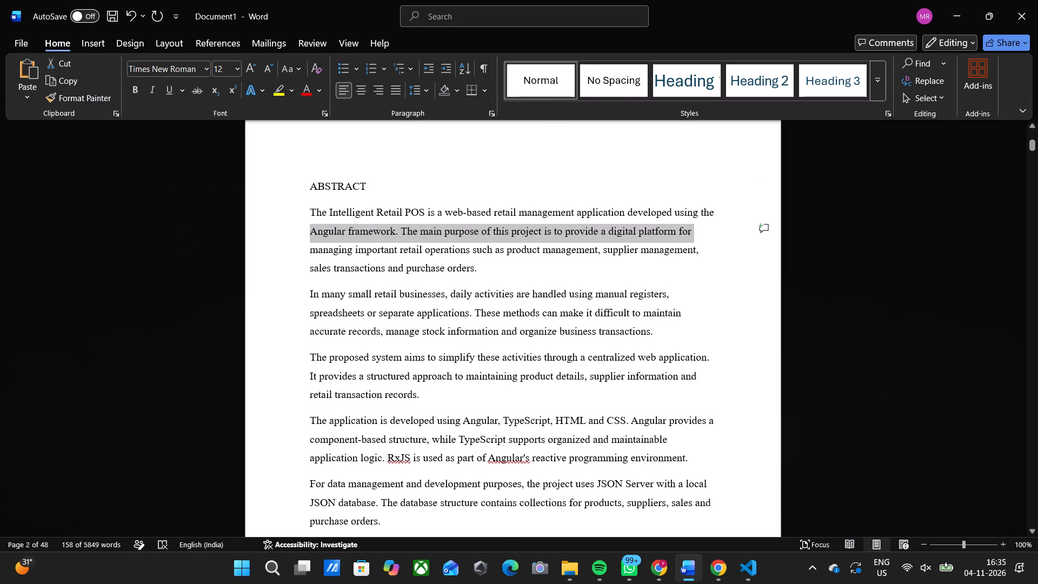
click(287, 323)
click(287, 323)
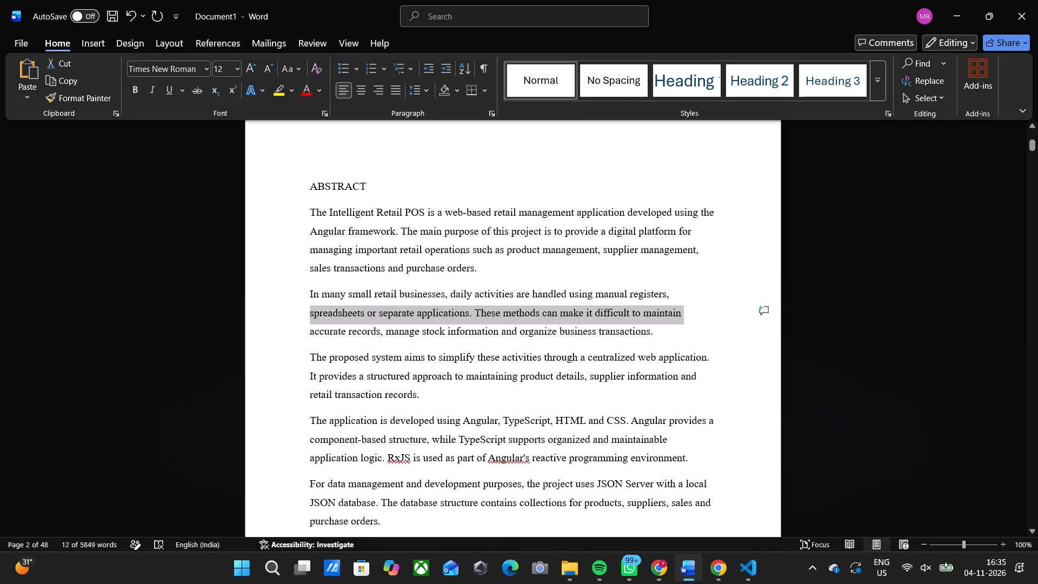
click(341, 331)
Compare the report's Abstract and TABLE OF CONTENTS with the required sections listed in the report guidelines PDF in the browser.
scroll(341, 331, down, 1)
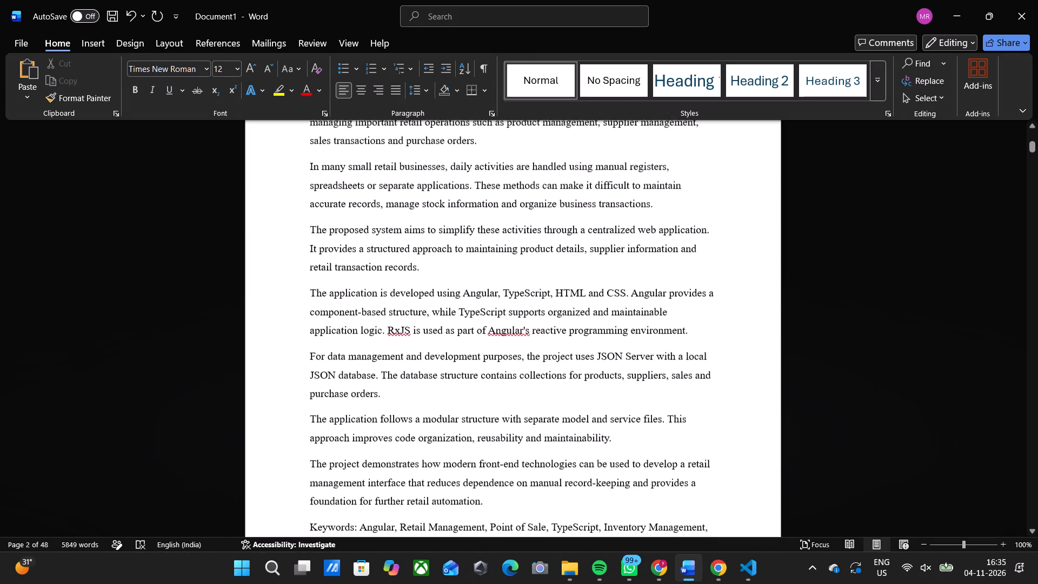
scroll(341, 331, down, 2)
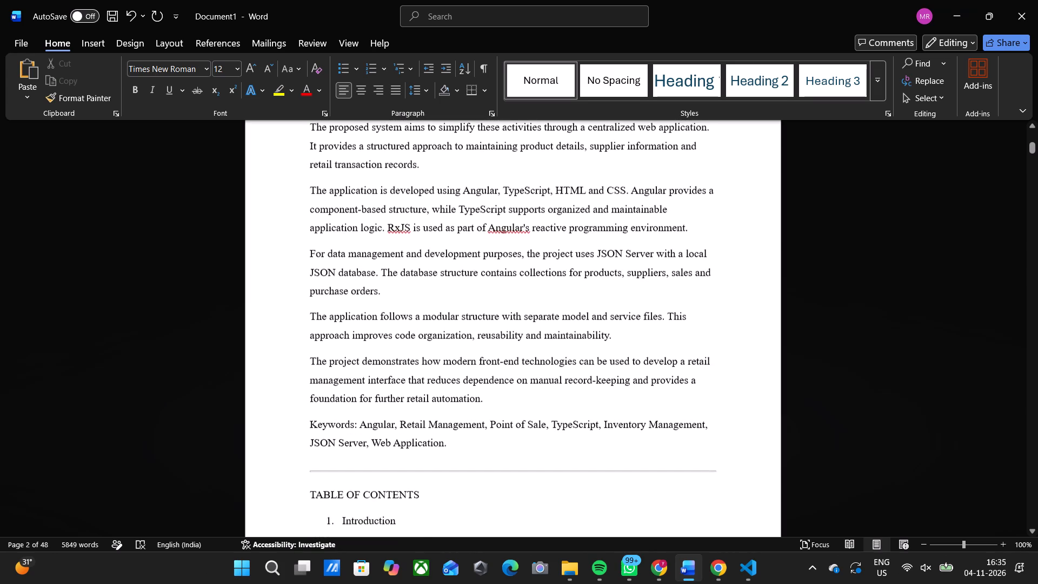
scroll(341, 331, down, 2)
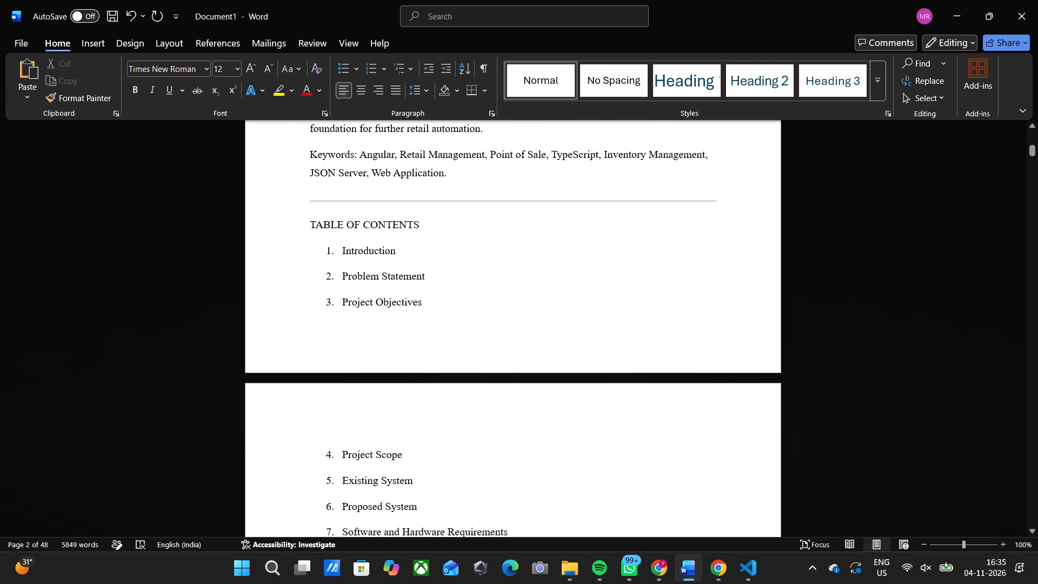
key(alt+Tab)
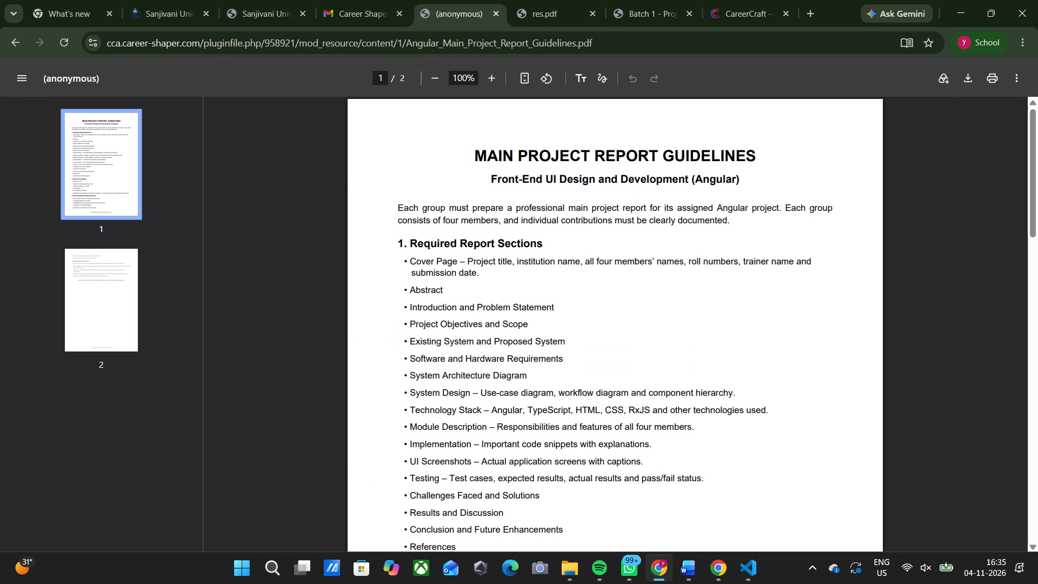
key(alt+Tab)
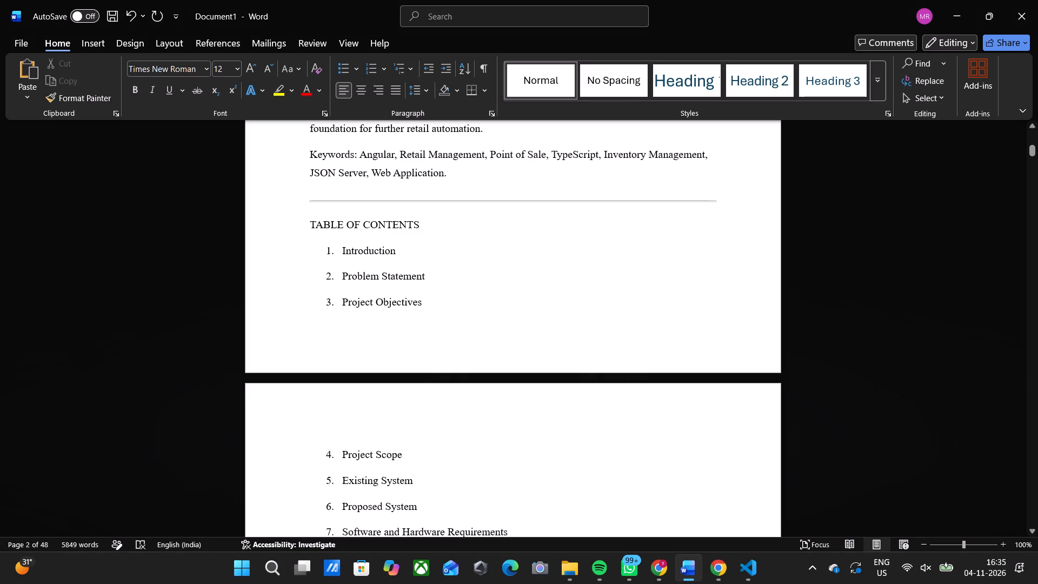
key(alt+Tab)
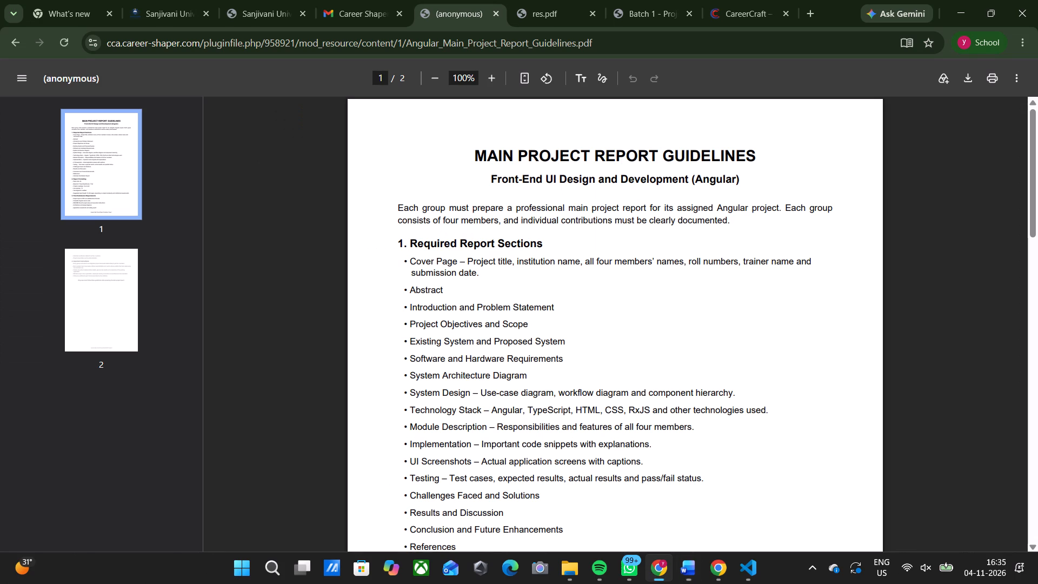
scroll(717, 402, down, 1)
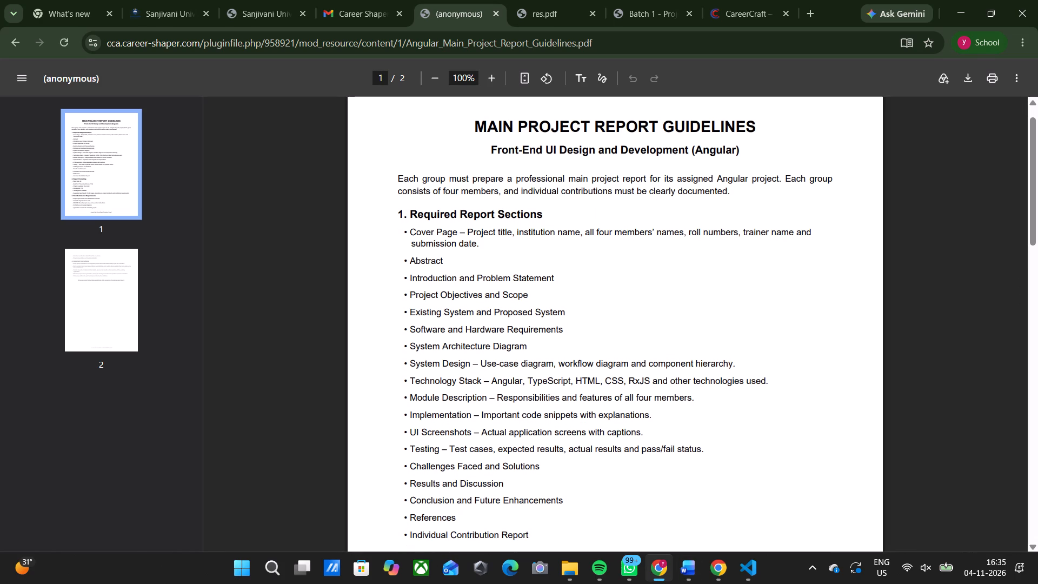
scroll(517, 326, down, 1)
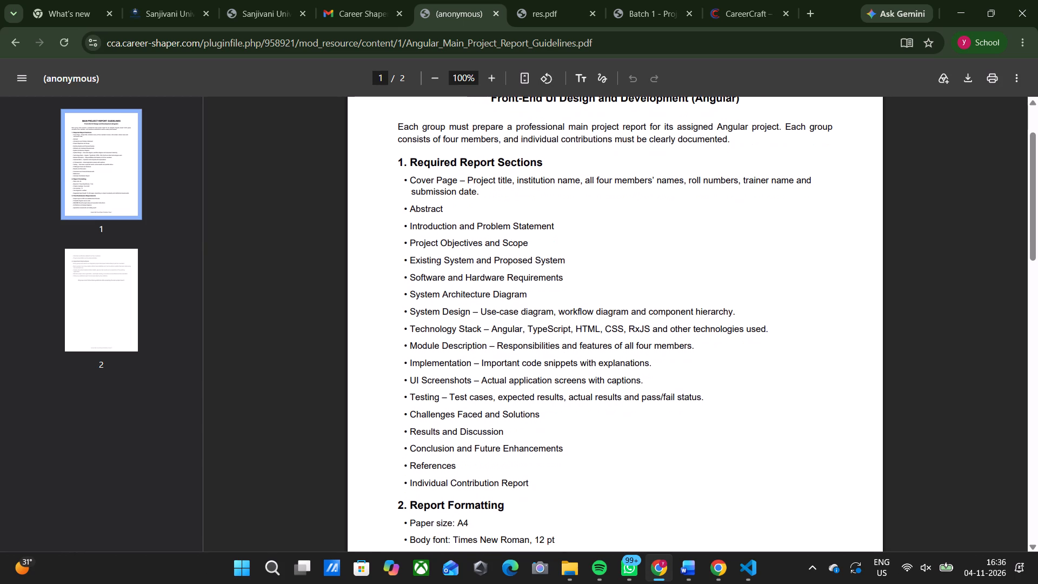
Return to the Word report and delete the TABLE OF CONTENTS heading with all its numbered entries, through Individual Contribution Report.
key(alt+Tab)
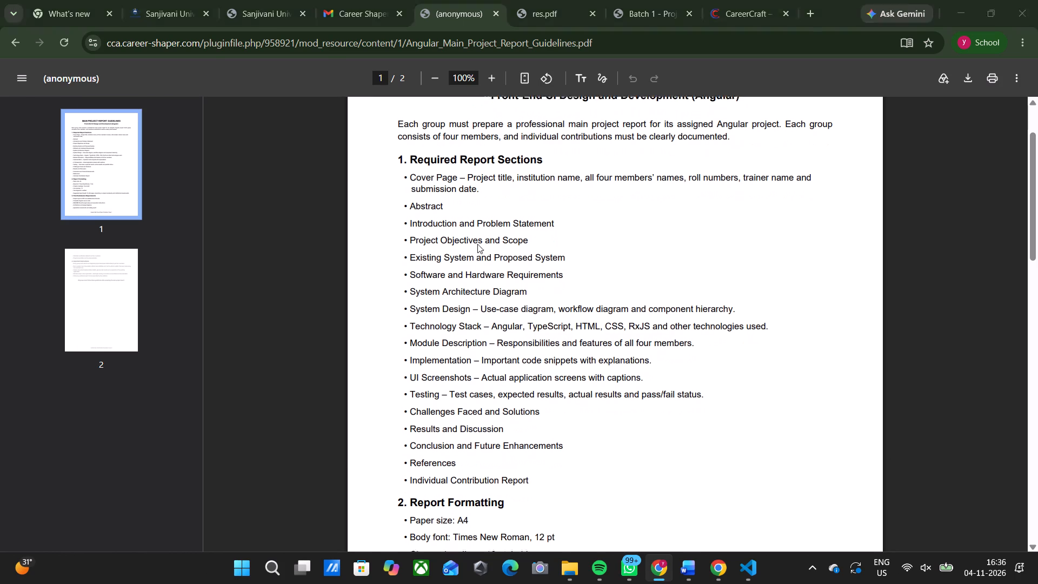
scroll(477, 244, up, 2)
scroll(477, 244, right, 1)
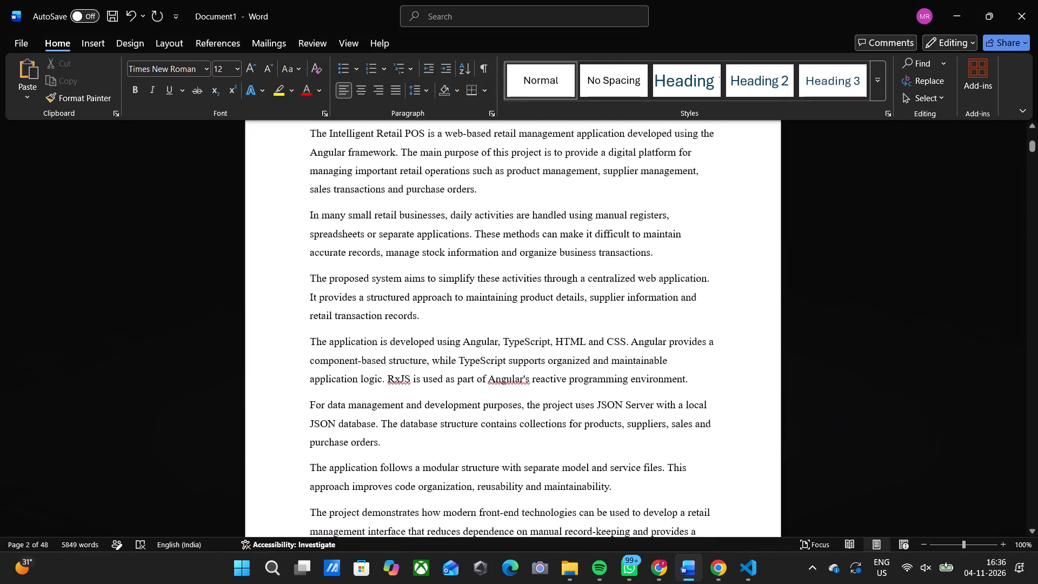
scroll(477, 244, down, 1)
scroll(477, 244, up, 1)
scroll(477, 244, down, 1)
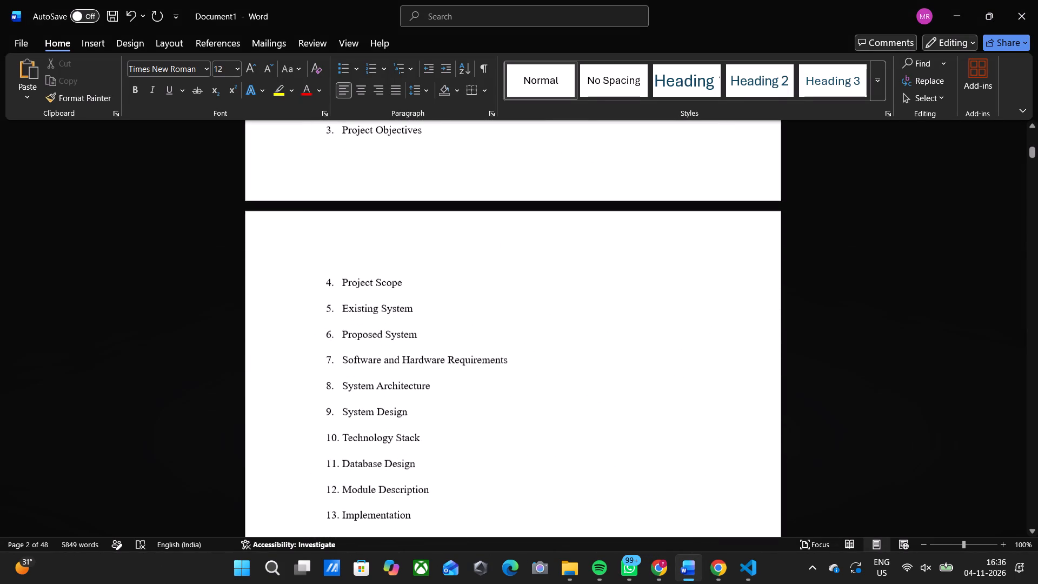
scroll(477, 244, down, 3)
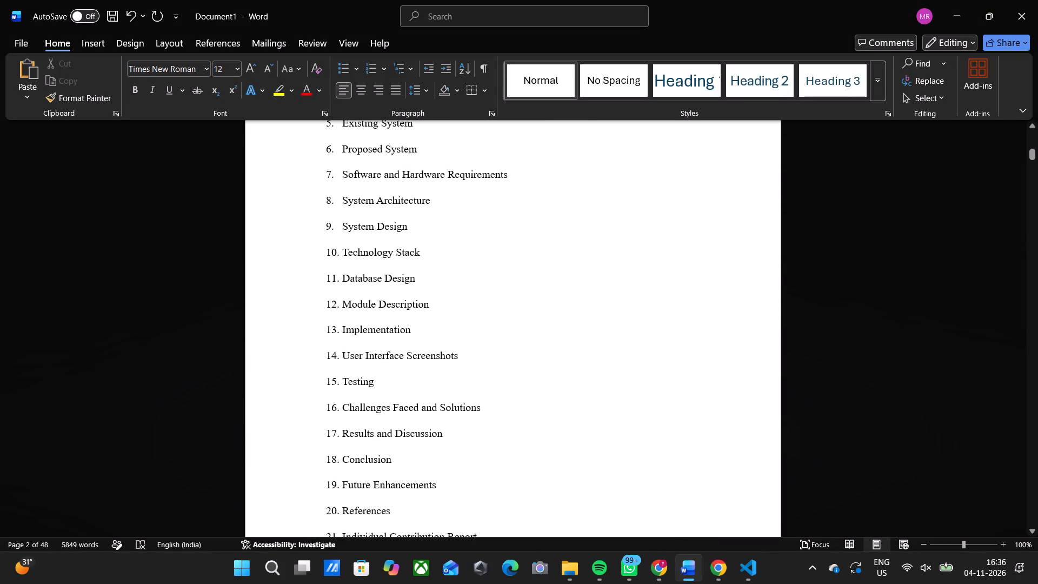
scroll(477, 244, down, 1)
drag(508, 423, 328, 142)
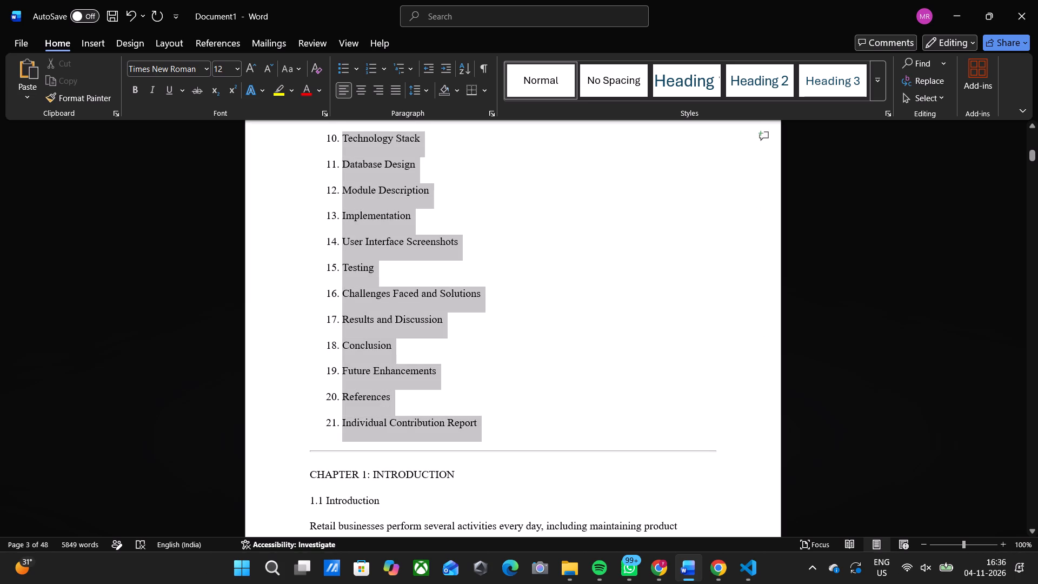
drag(328, 142, 327, 289)
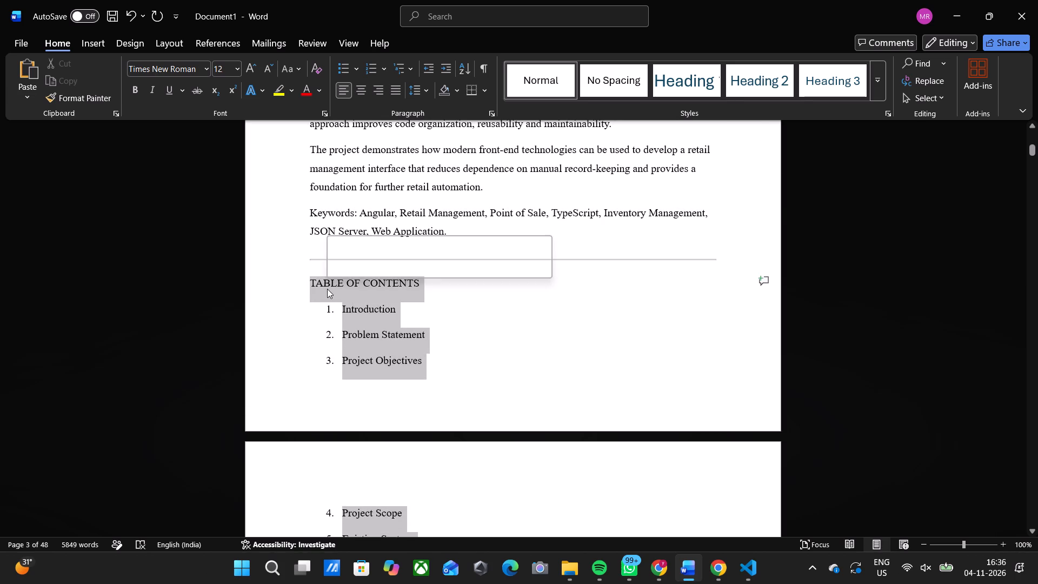
key(BackSpace)
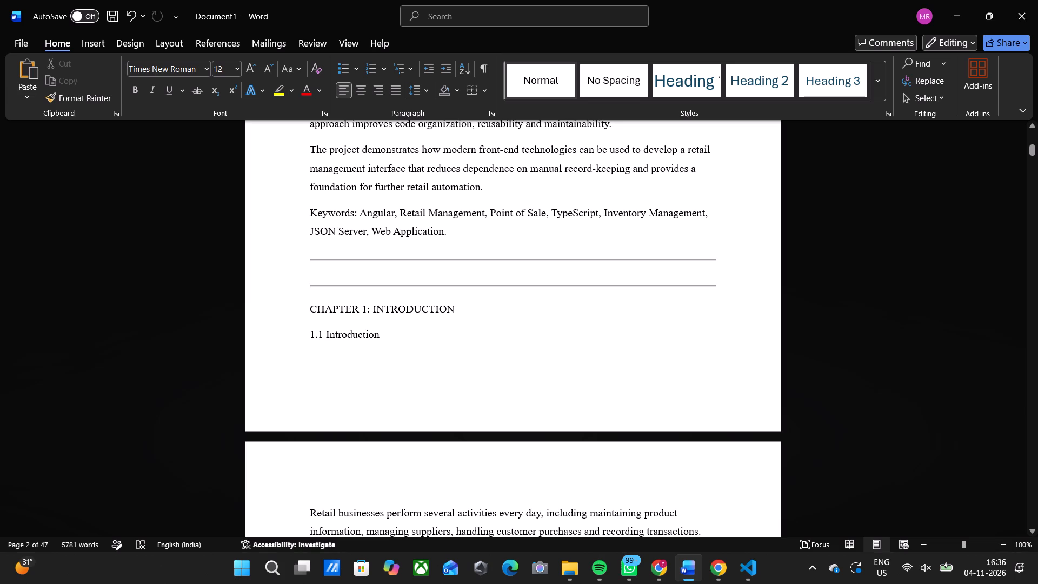
Delete the extra horizontal divider line between the Abstract keywords and the CHAPTER 1: INTRODUCTION heading.
drag(302, 289, 723, 269)
drag(723, 269, 679, 255)
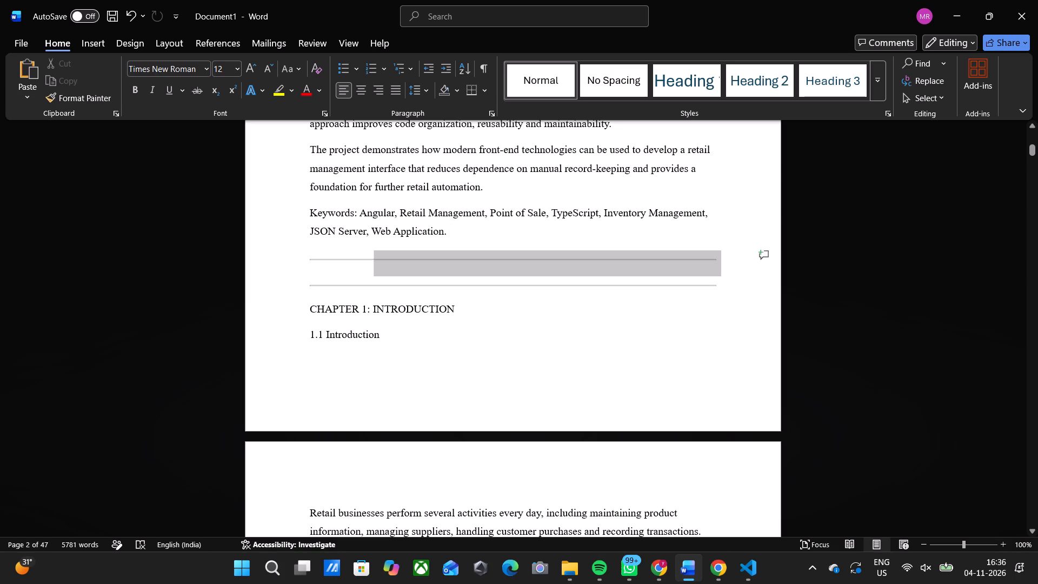
drag(679, 255, 529, 260)
key(BackSpace)
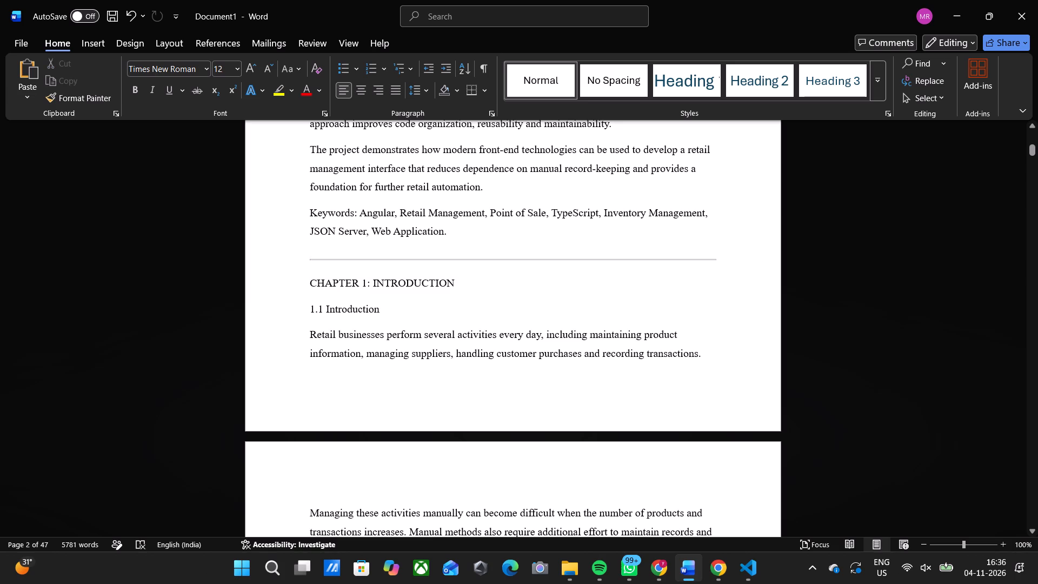
Insert blank lines above CHAPTER 1: INTRODUCTION so the heading starts at the top of page 3.
key(Down)
key(Return)
key(Return)
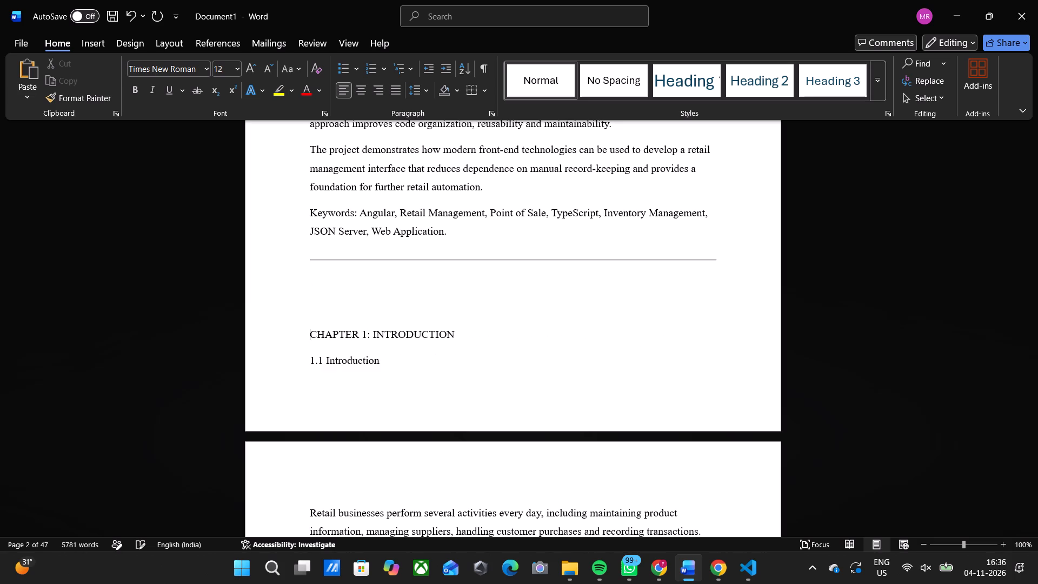
key(Return)
key(Return)
scroll(529, 260, down, 1)
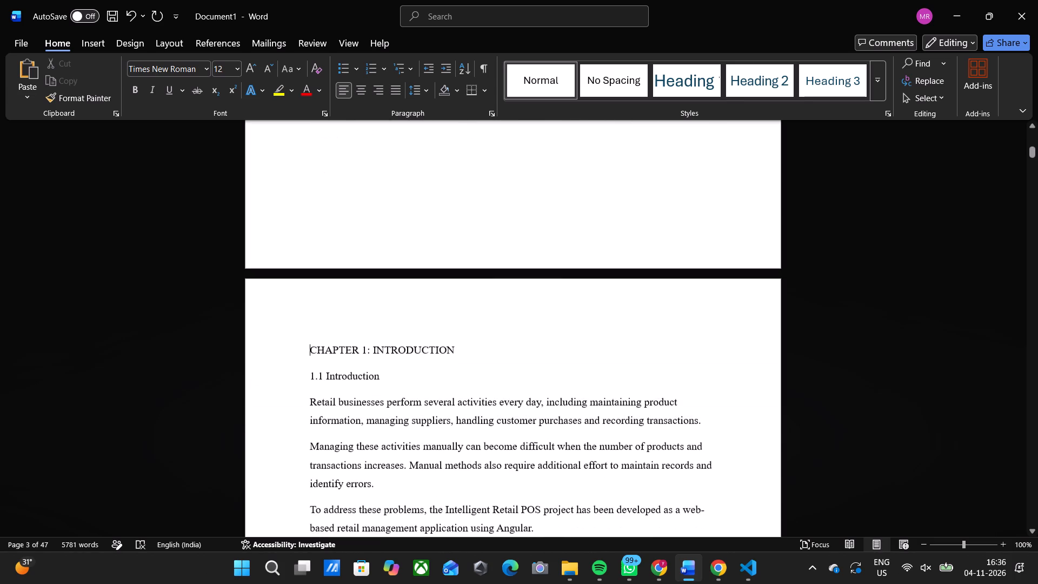
Format the CHAPTER 1: INTRODUCTION heading as 15 pt bold.
click(350, 322)
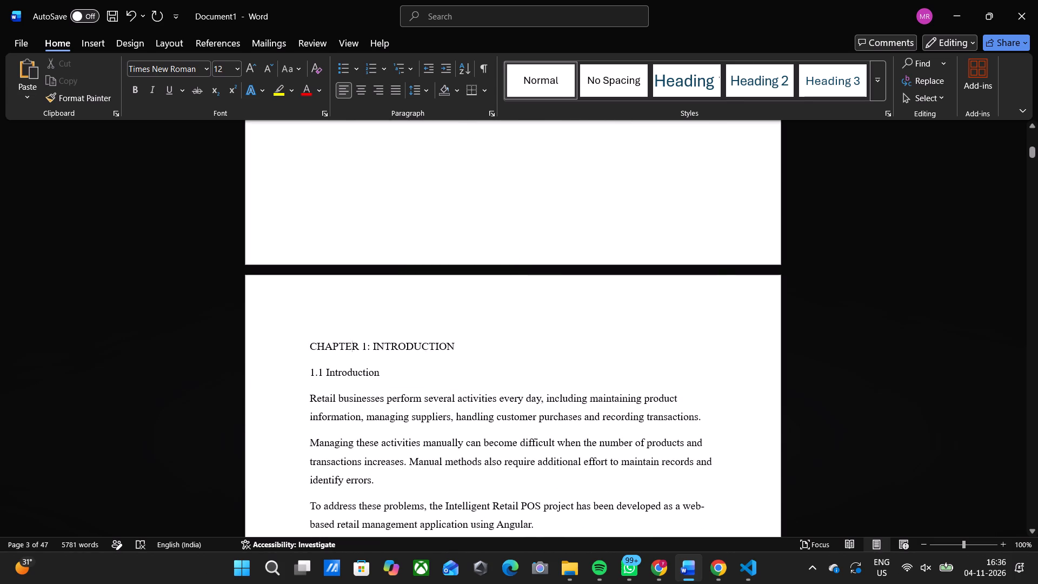
drag(311, 351, 479, 331)
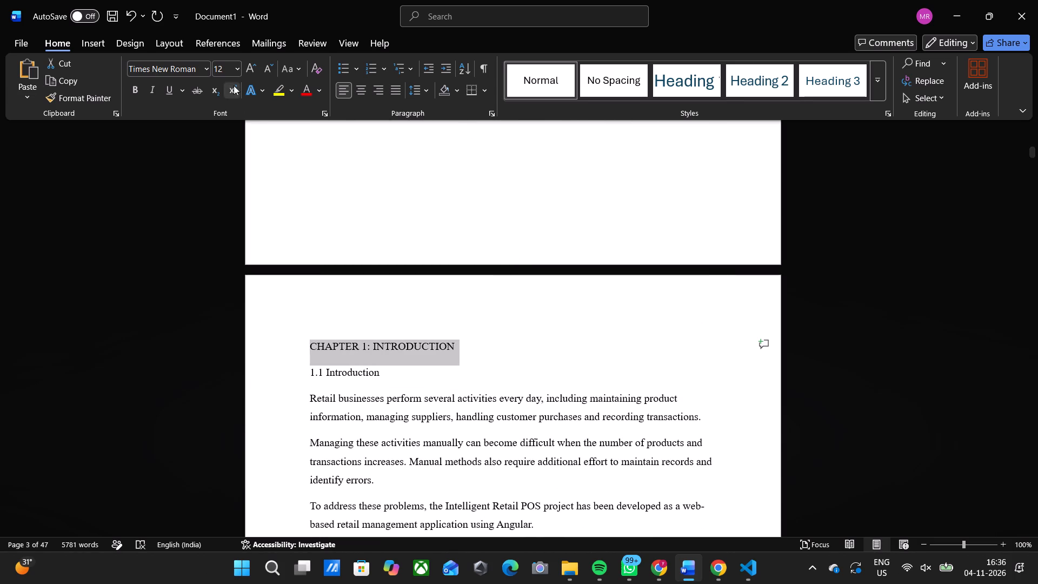
click(219, 63)
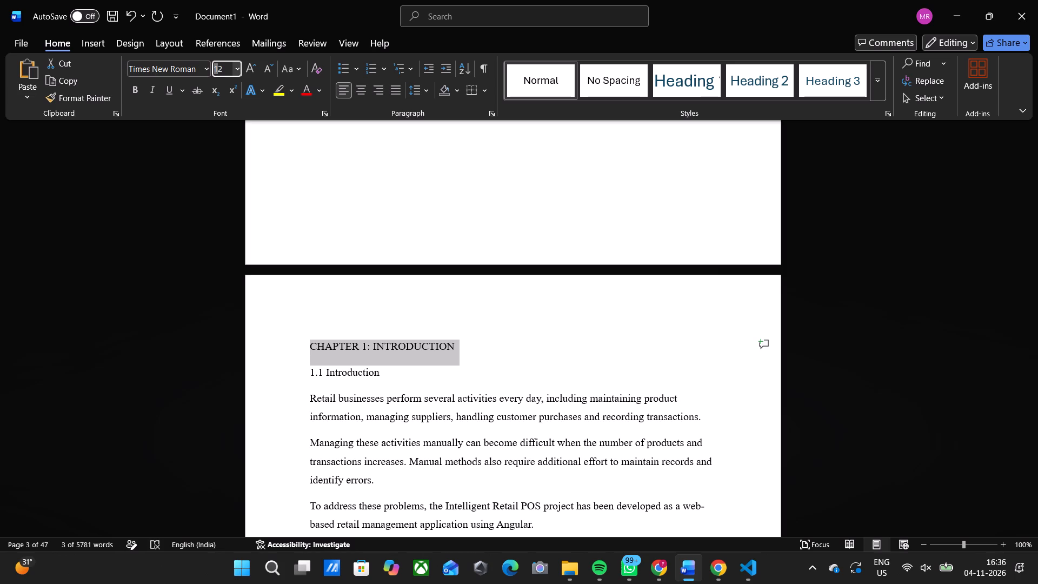
click(221, 67)
key(1)
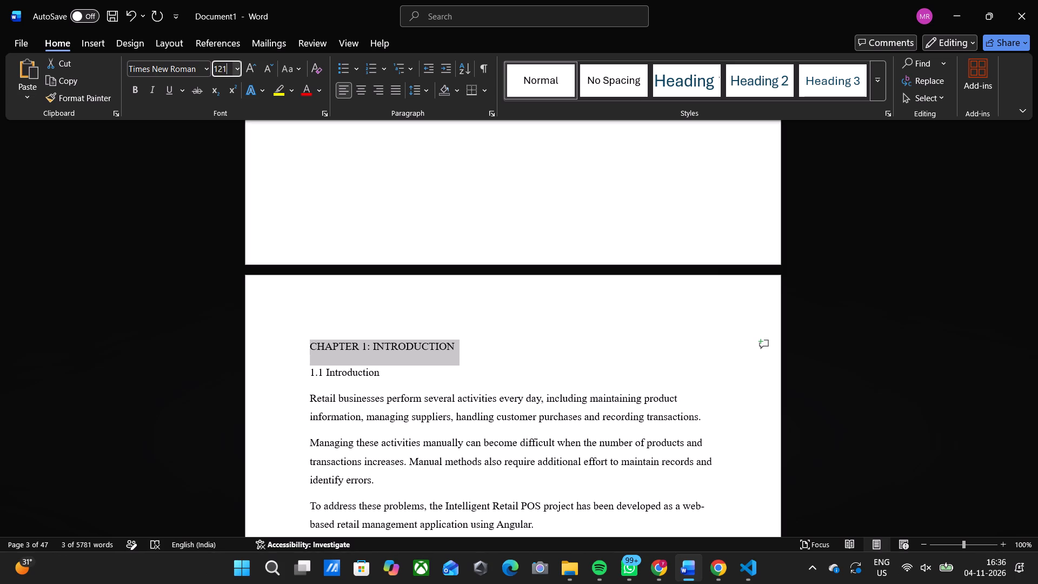
key(BackSpace)
click(224, 71)
key(BackSpace)
key(BackSpace)
text(15)
key(Return)
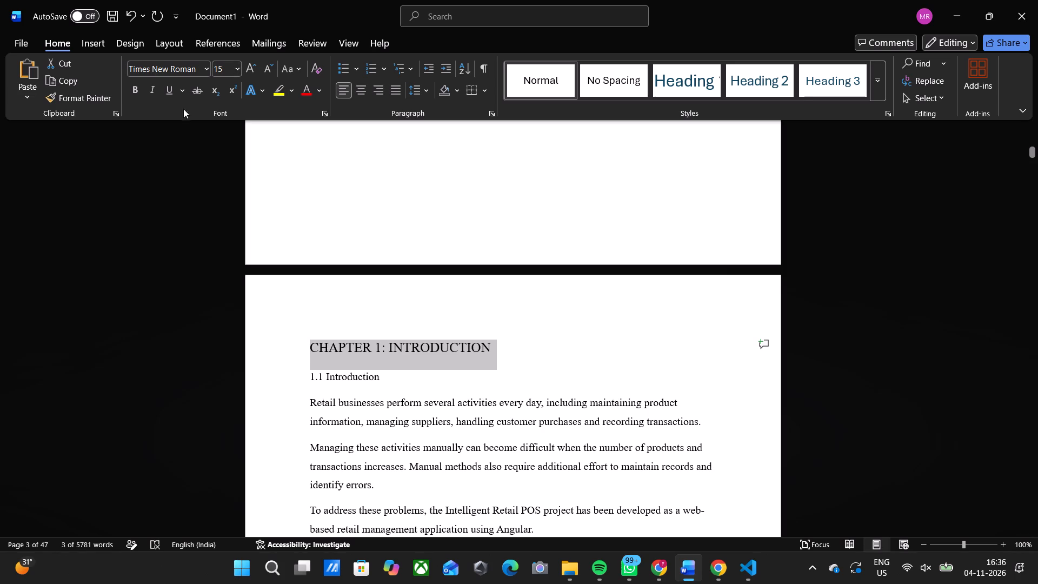
click(134, 91)
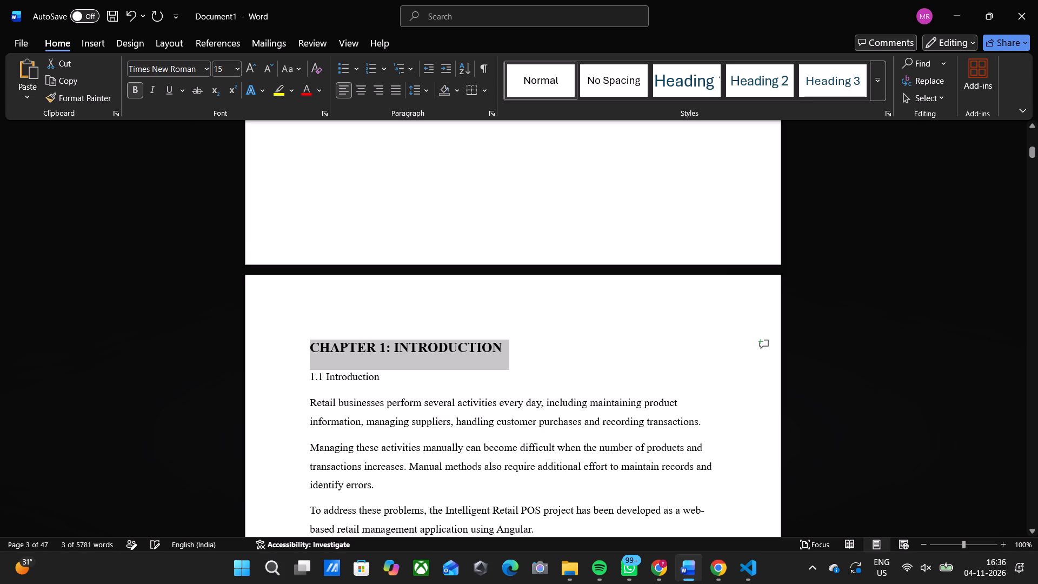
click(208, 253)
click(522, 331)
Compare Chapter 1's subsections, from Introduction through Problem Statement, with the required report sections in the guidelines PDF in the browser.
scroll(522, 331, down, 1)
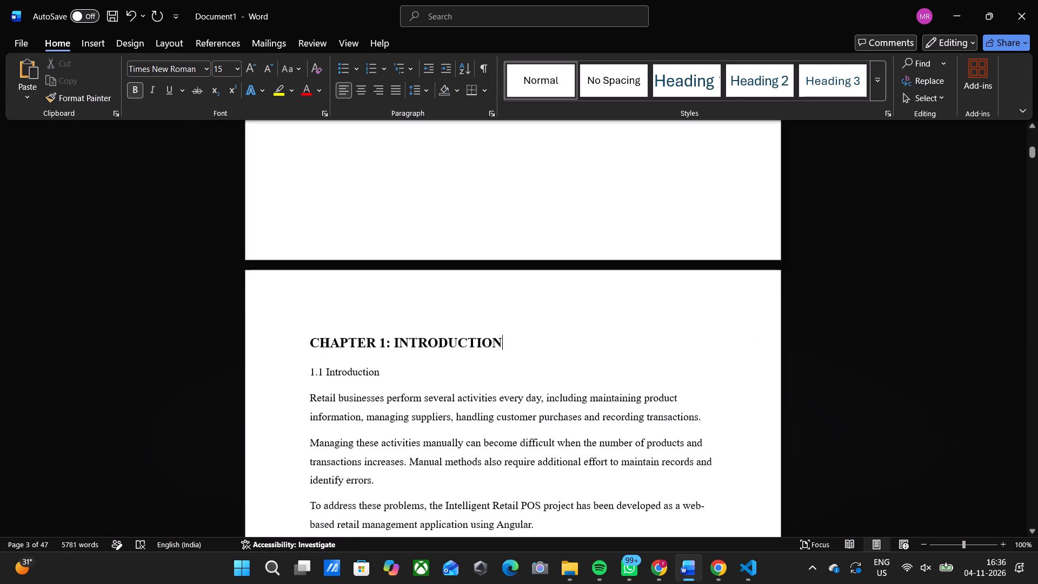
scroll(522, 331, down, 2)
key(alt+Tab)
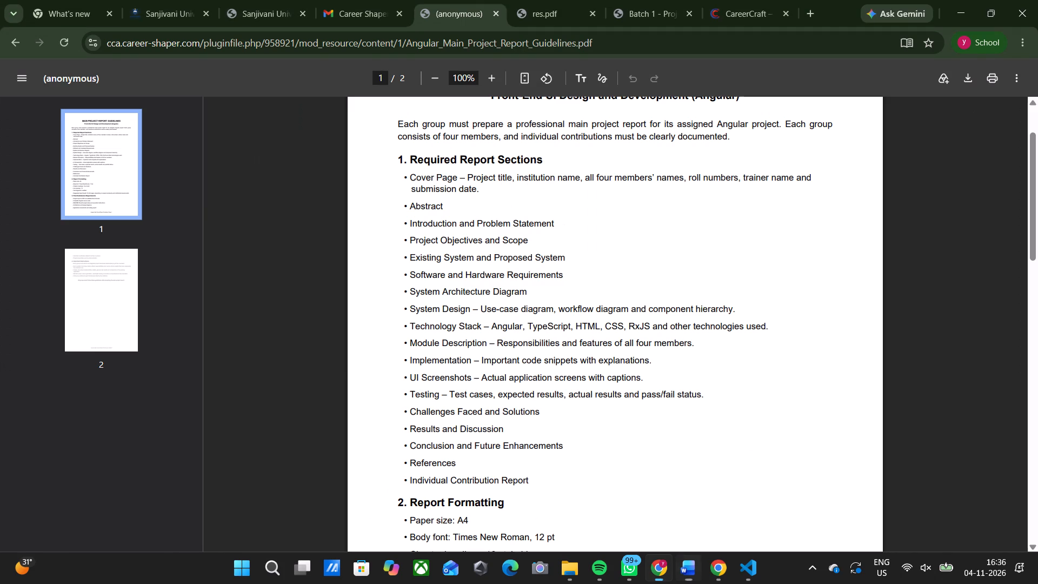
key(alt+Tab)
scroll(522, 331, down, 1)
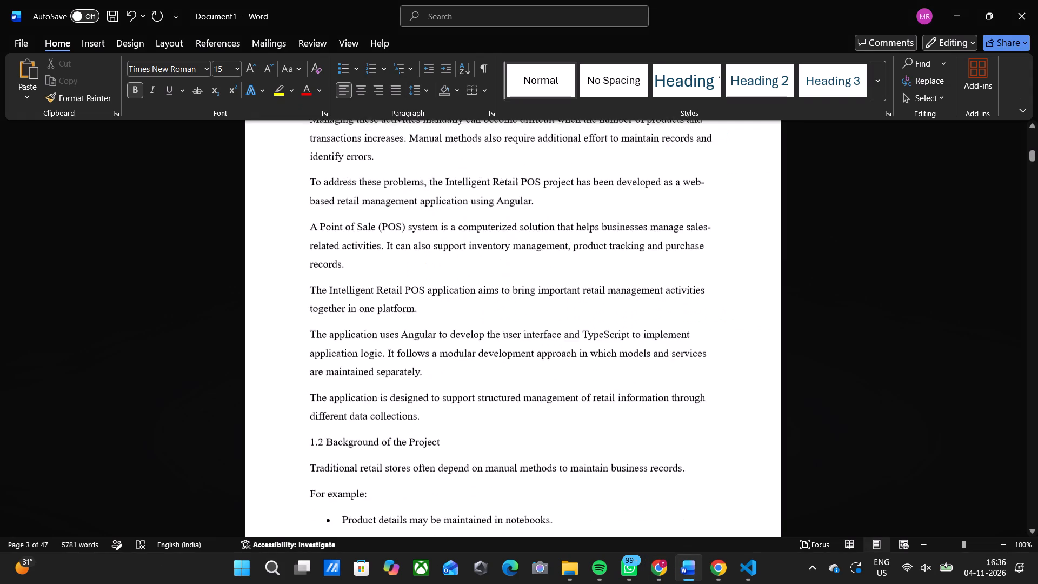
scroll(522, 331, down, 3)
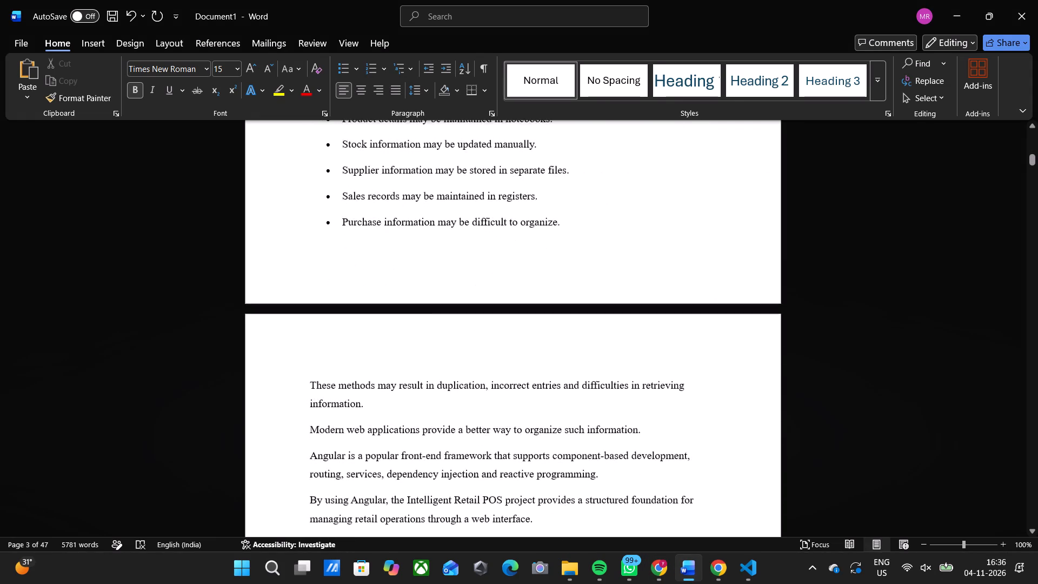
scroll(522, 331, down, 2)
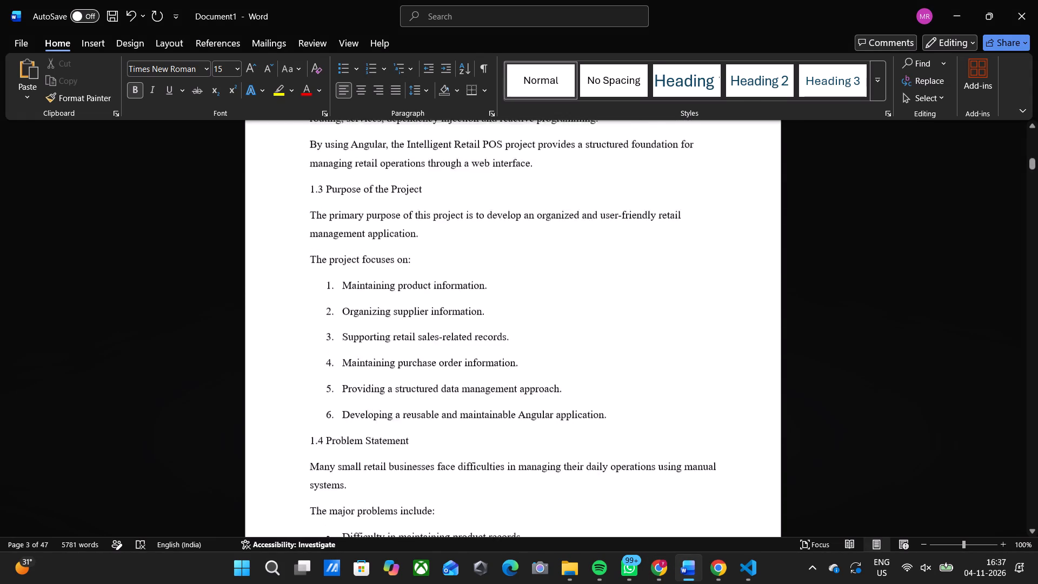
scroll(522, 331, down, 1)
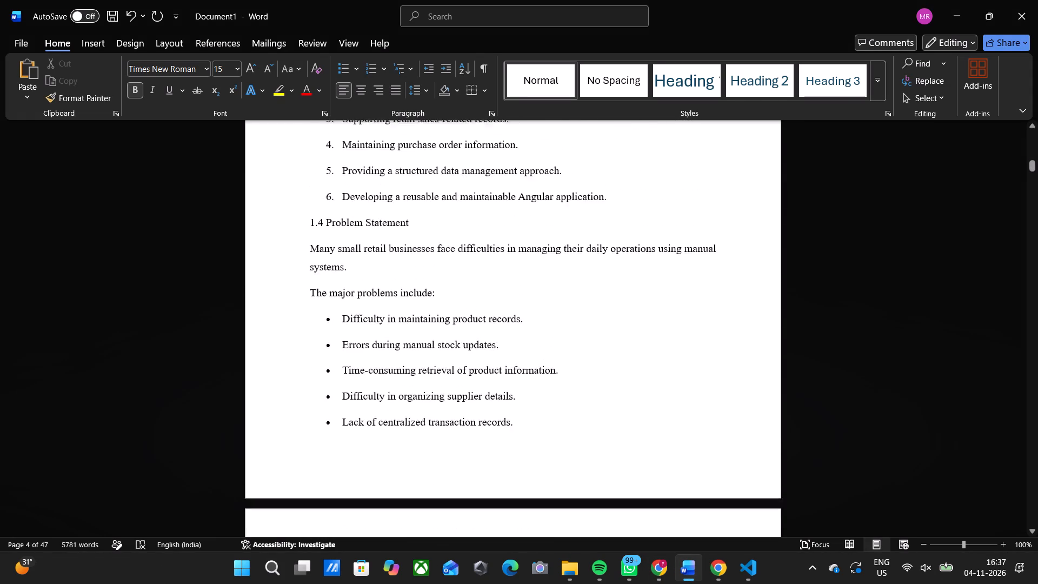
key(alt+Tab)
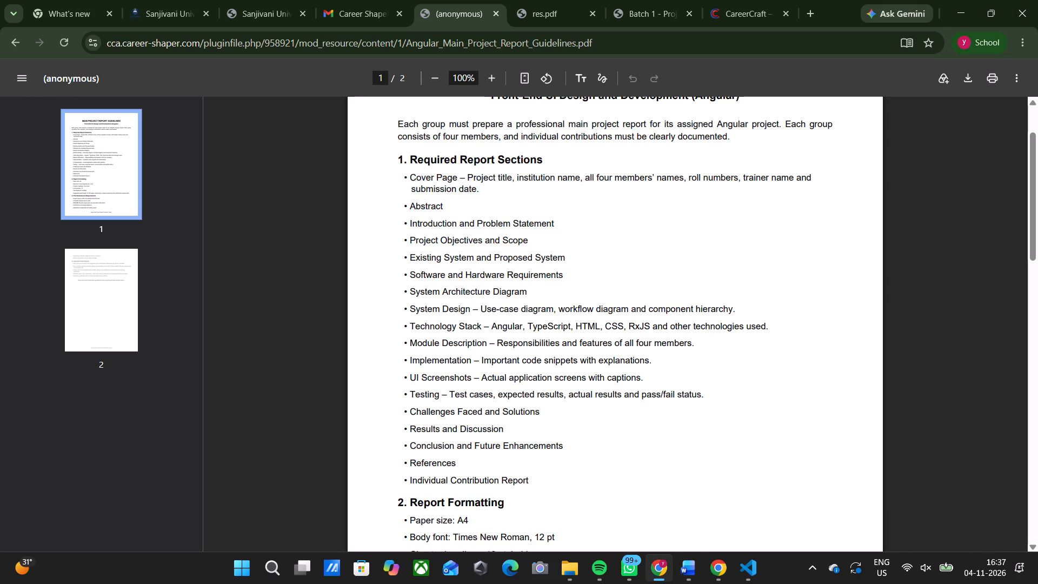
key(alt+Tab)
scroll(522, 331, up, 2)
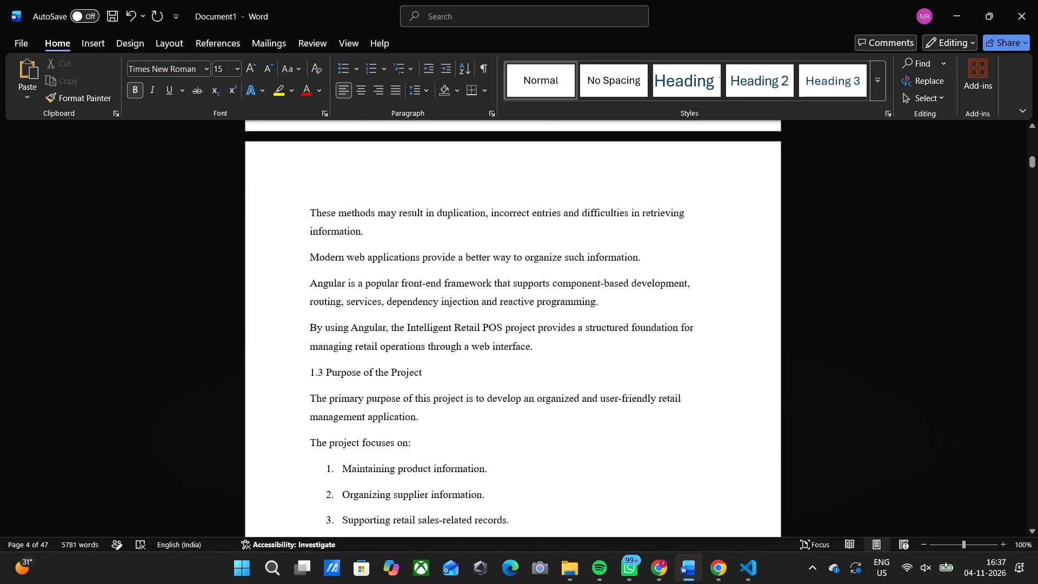
scroll(522, 331, up, 2)
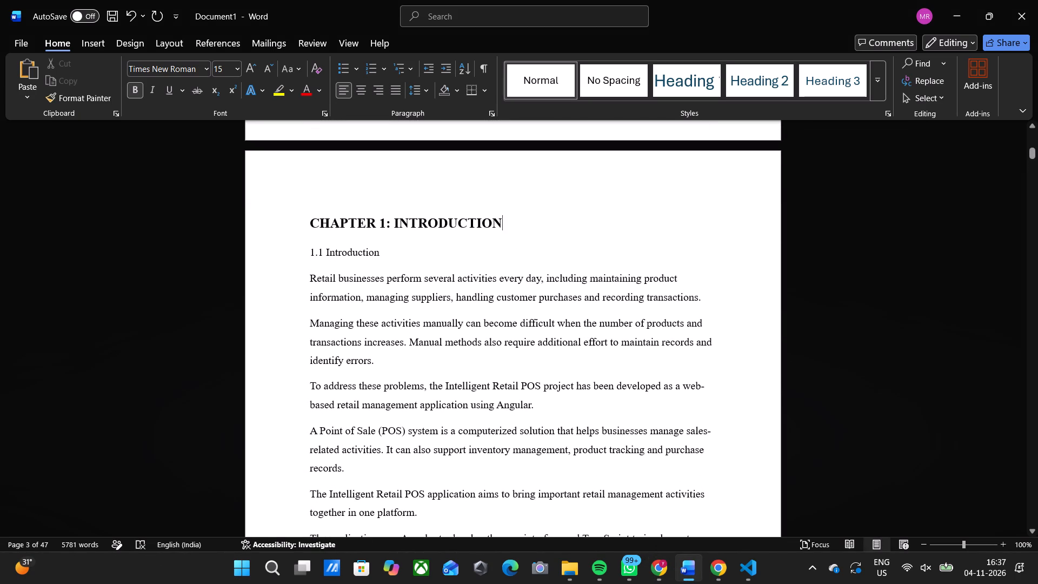
scroll(379, 255, down, 2)
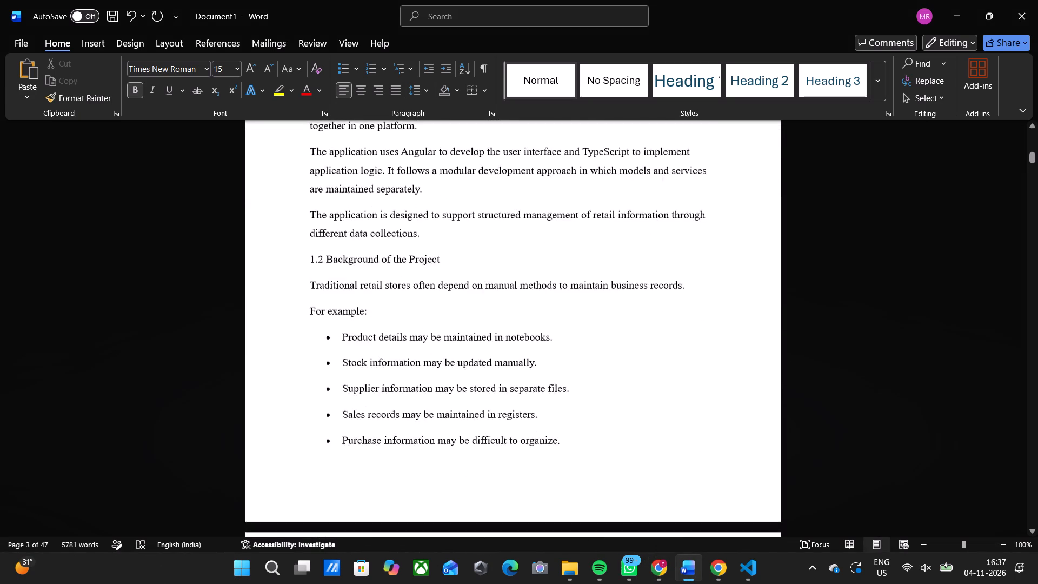
scroll(379, 255, down, 2)
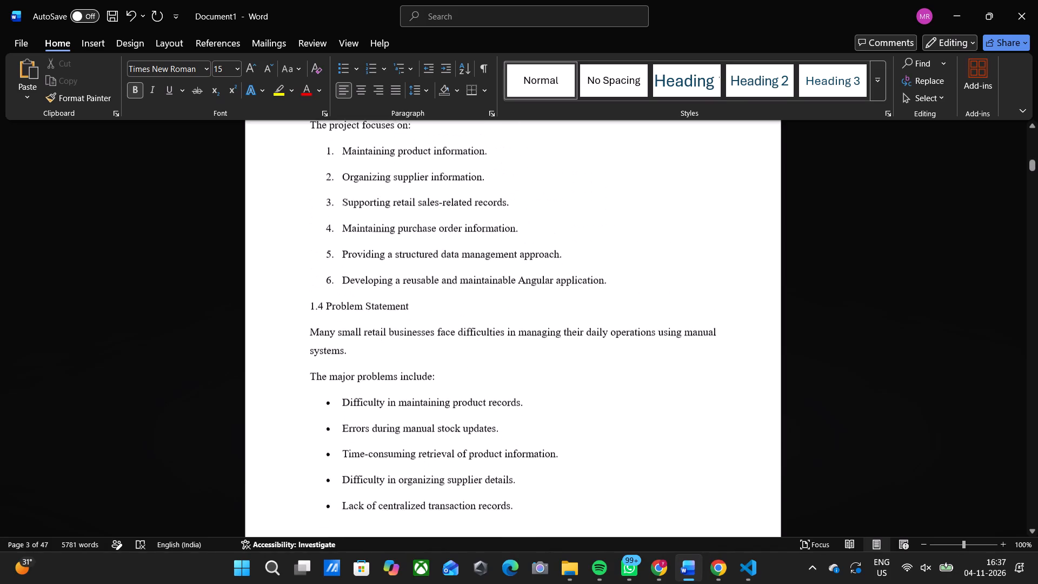
Format the CHAPTER 2: PROJECT OBJECTIVES AND SCOPE heading as bold, 15 pt.
scroll(379, 255, down, 3)
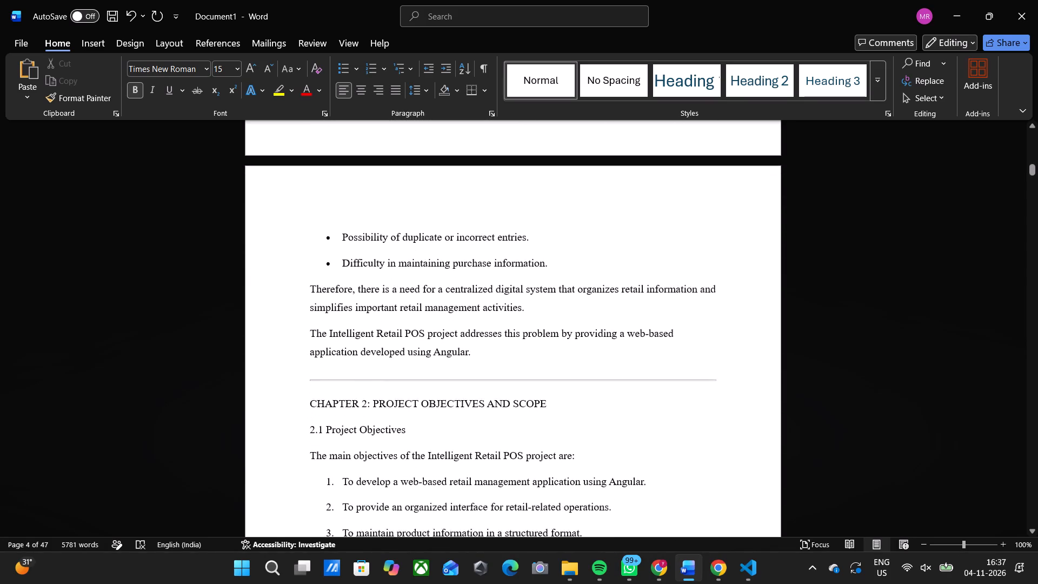
scroll(379, 255, down, 1)
drag(309, 384, 364, 381)
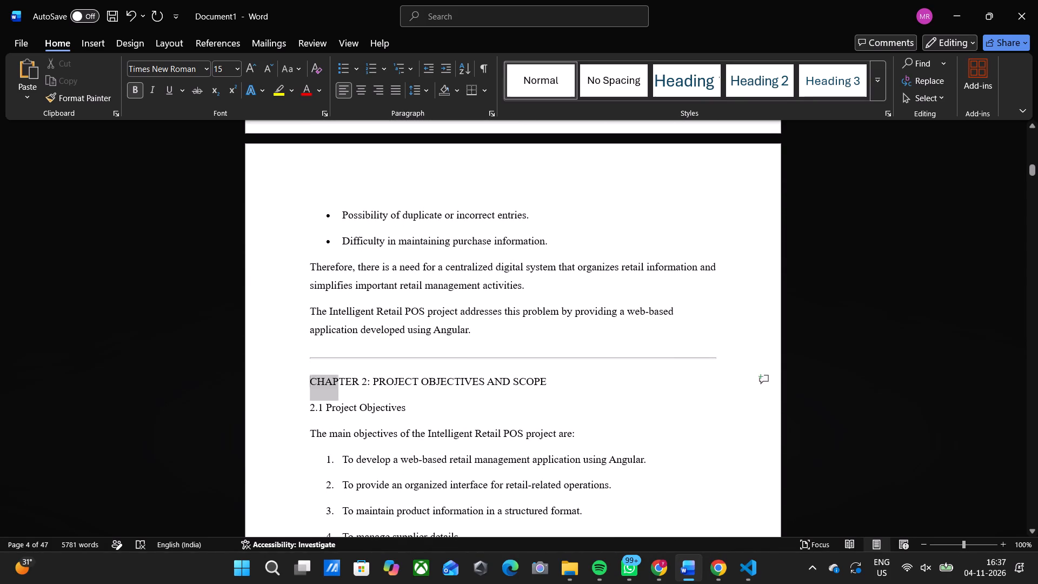
drag(364, 381, 543, 395)
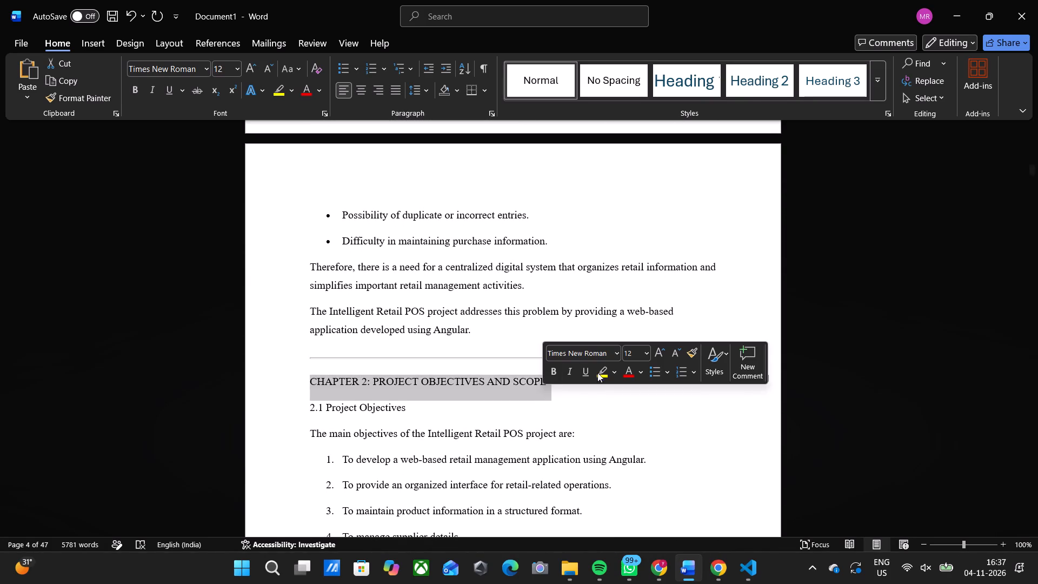
click(556, 371)
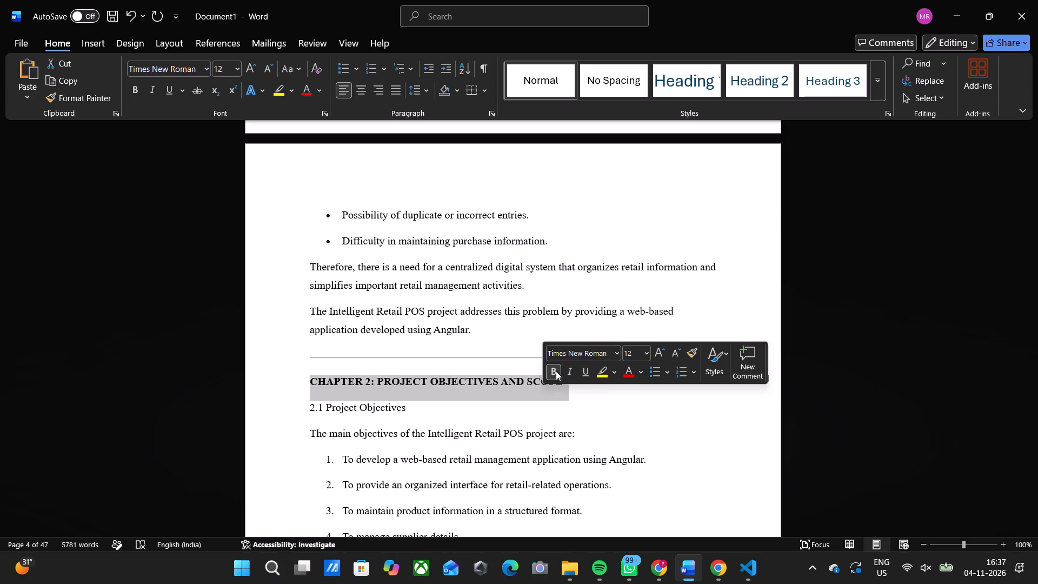
click(633, 354)
text(15)
key(Return)
click(205, 420)
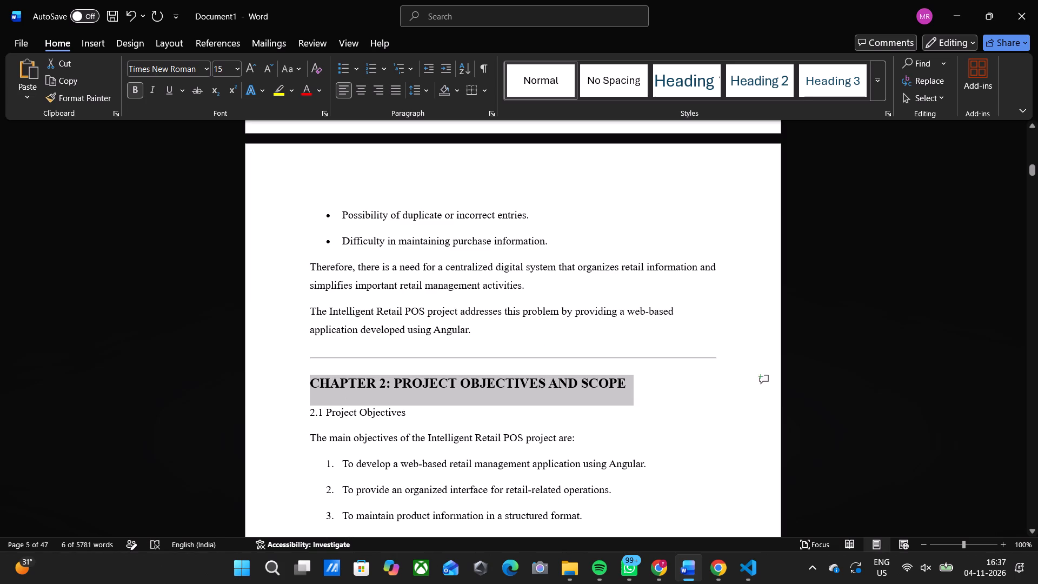
click(720, 447)
Check the required report sections in the guidelines PDF in the browser, and review Chapter 2 of the Word report through 2.3 Project Limitations.
key(alt+Tab)
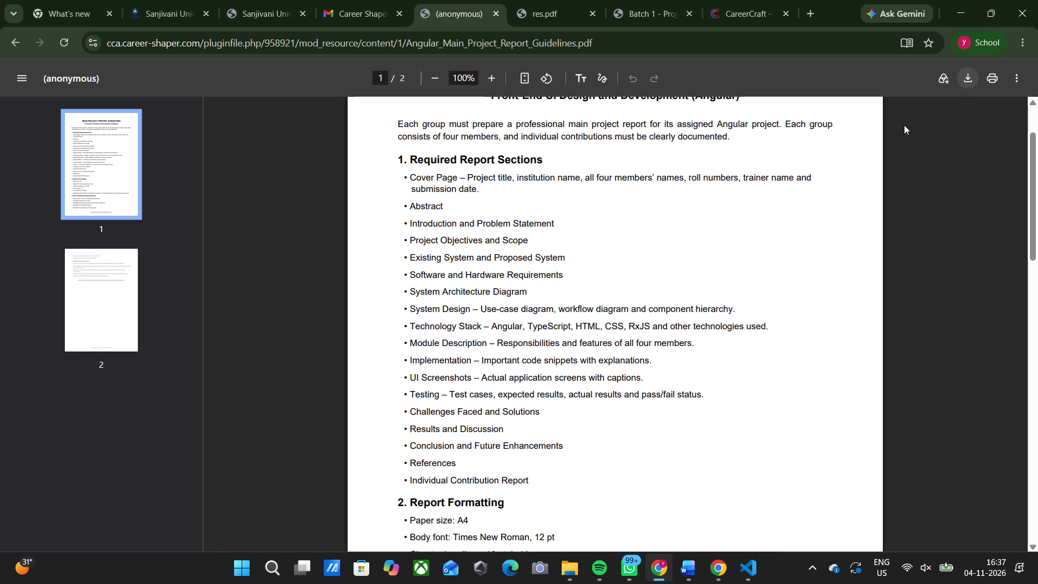
scroll(510, 223, down, 1)
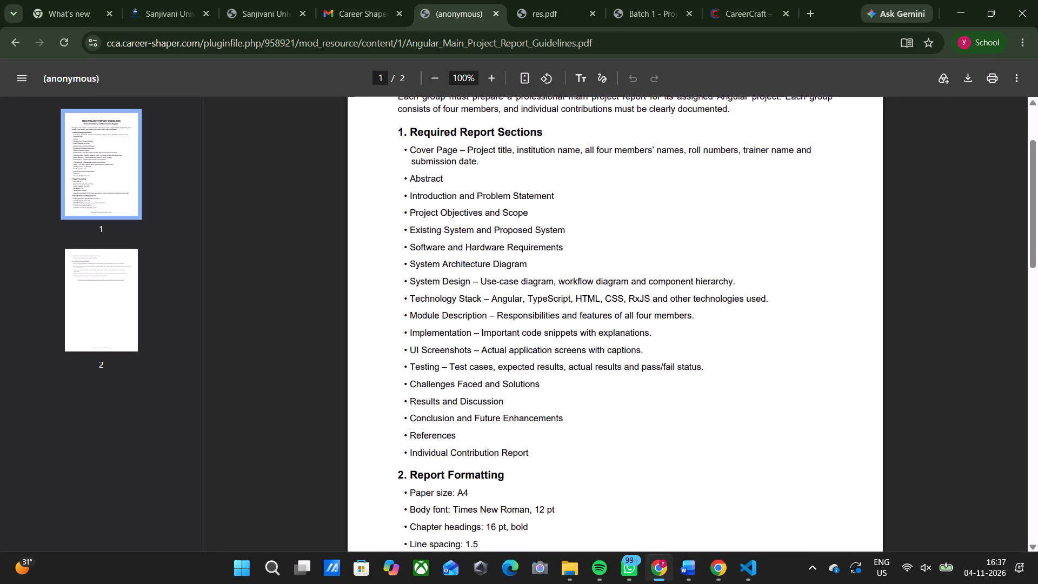
scroll(510, 223, down, 1)
key(alt+Tab)
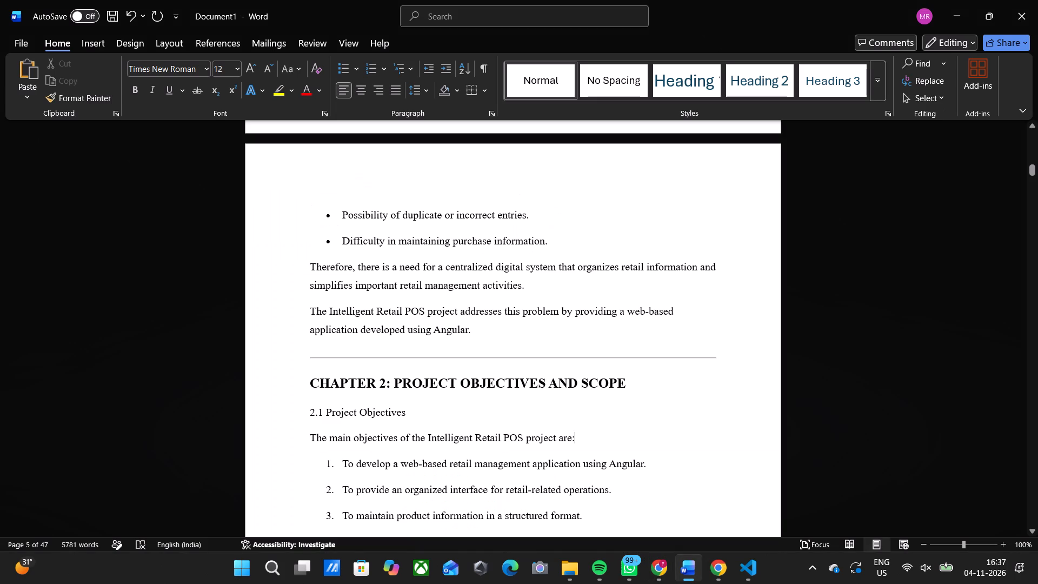
scroll(510, 223, down, 4)
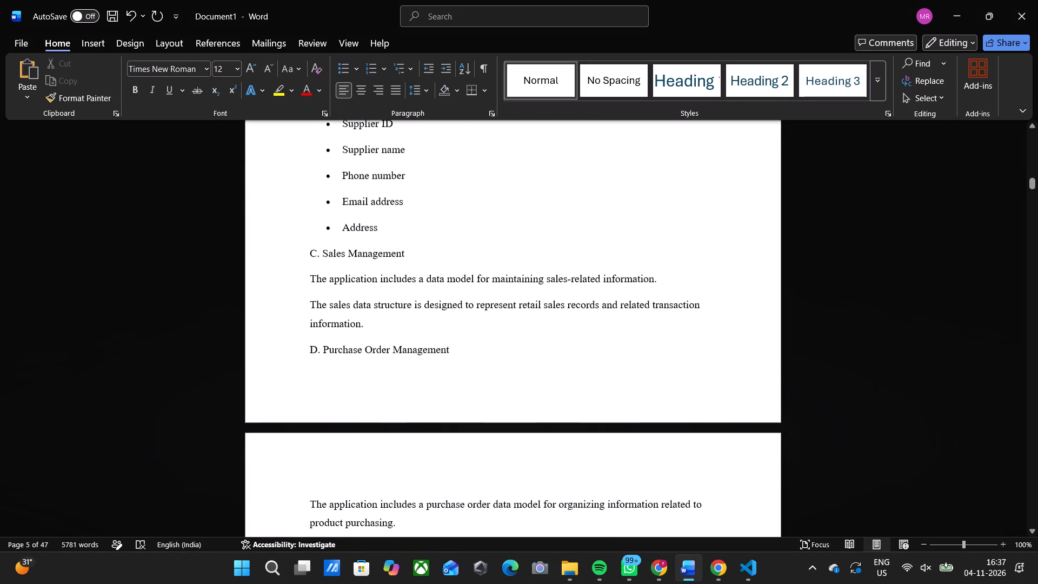
scroll(510, 223, up, 2)
scroll(510, 223, down, 1)
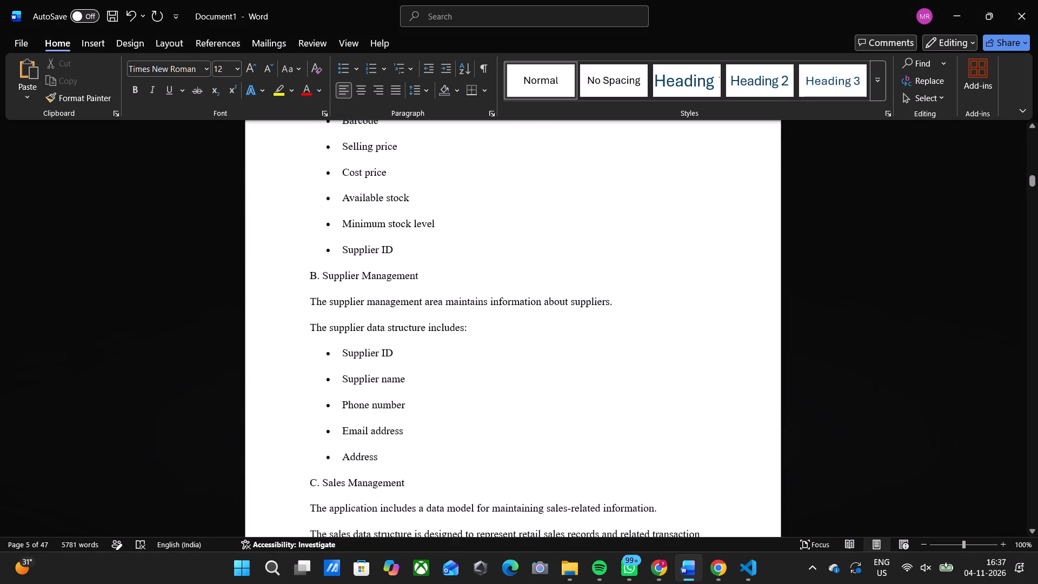
scroll(510, 223, down, 2)
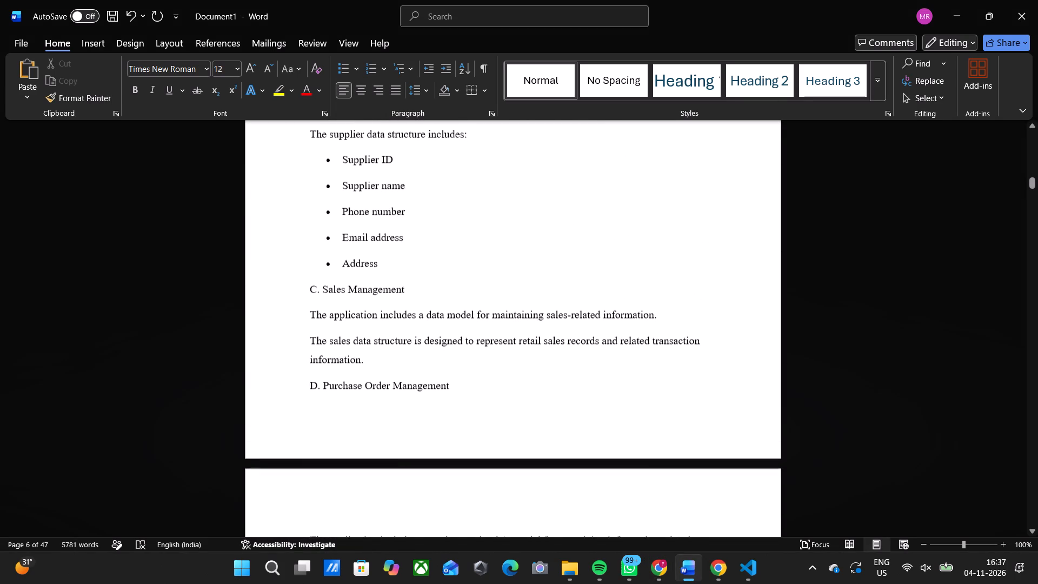
scroll(510, 223, down, 3)
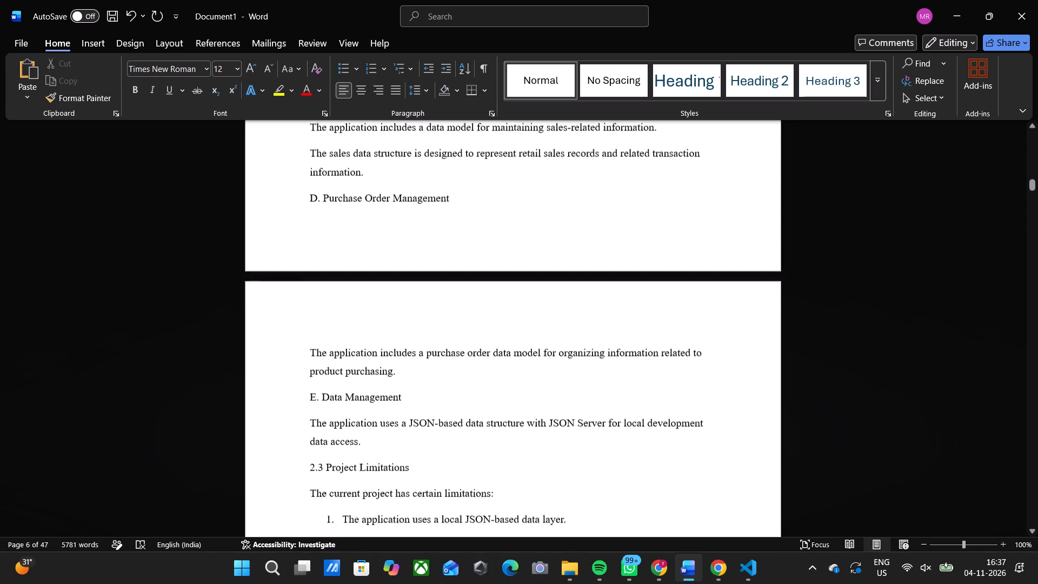
scroll(510, 223, down, 3)
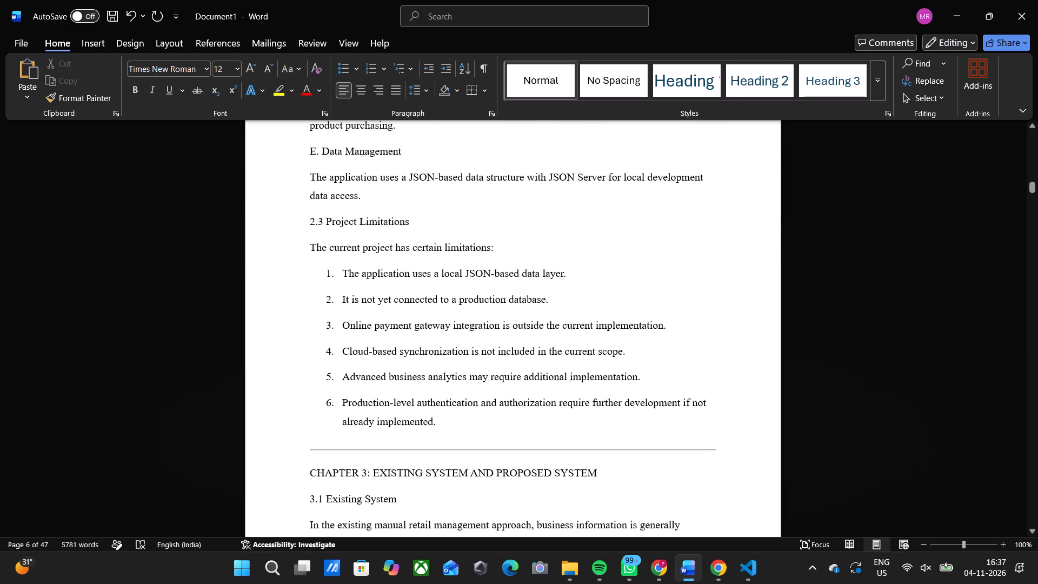
Format the CHAPTER 3: EXISTING SYSTEM AND PROPOSED SYSTEM heading as bold, 15 pt.
scroll(510, 223, down, 1)
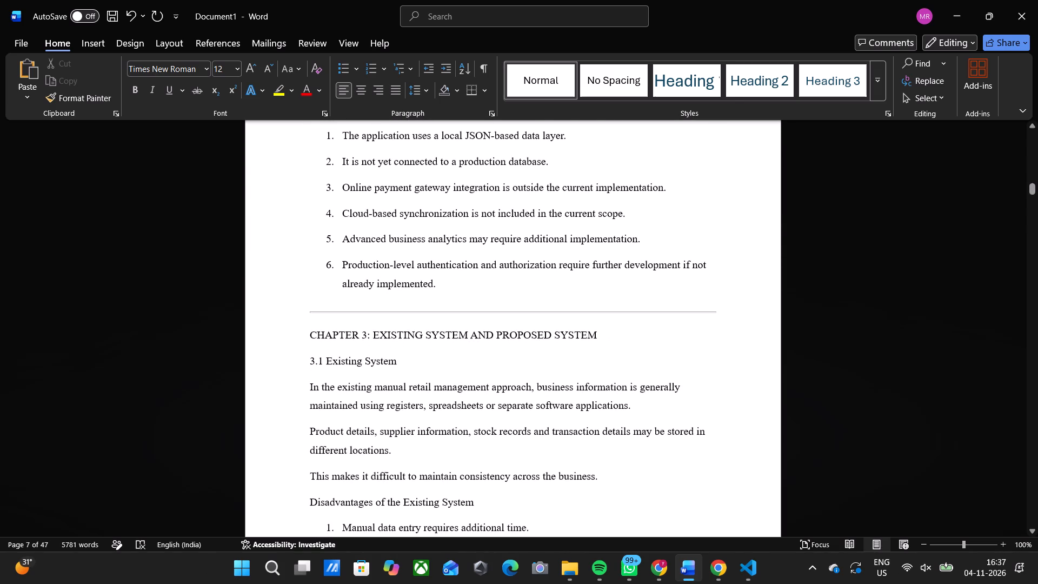
click(305, 329)
click(296, 338)
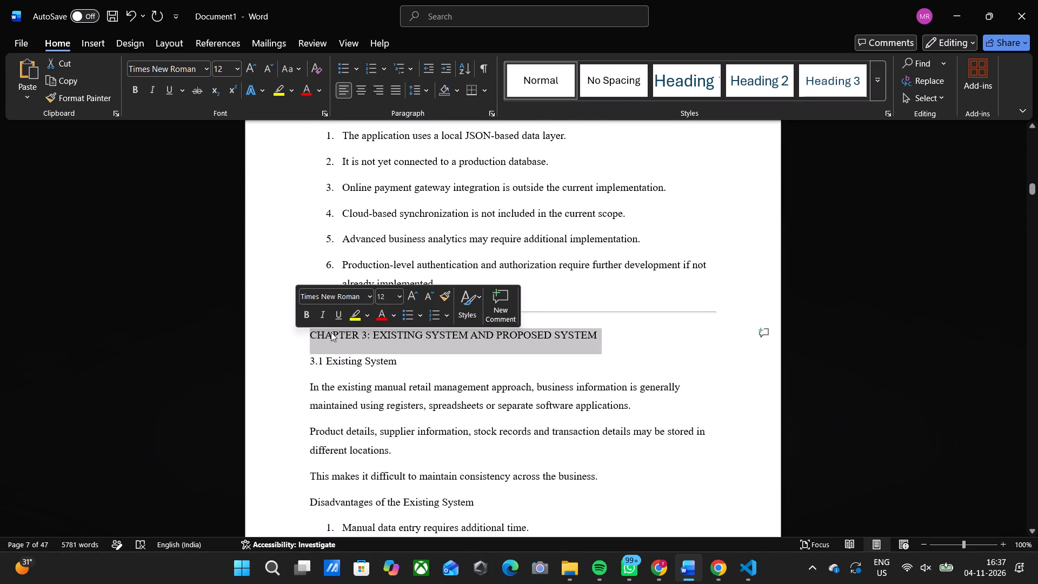
click(306, 321)
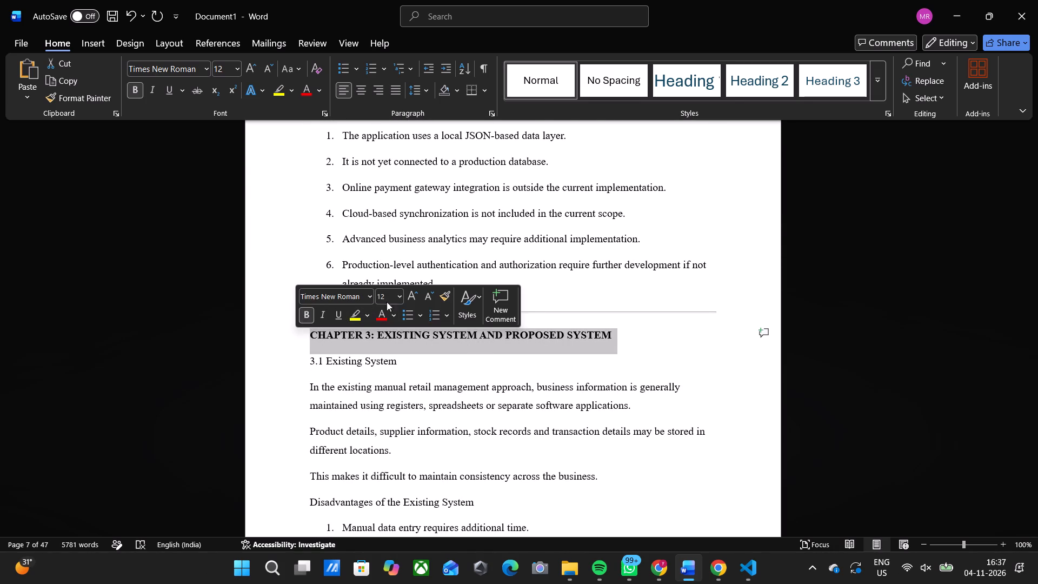
click(385, 297)
text(15)
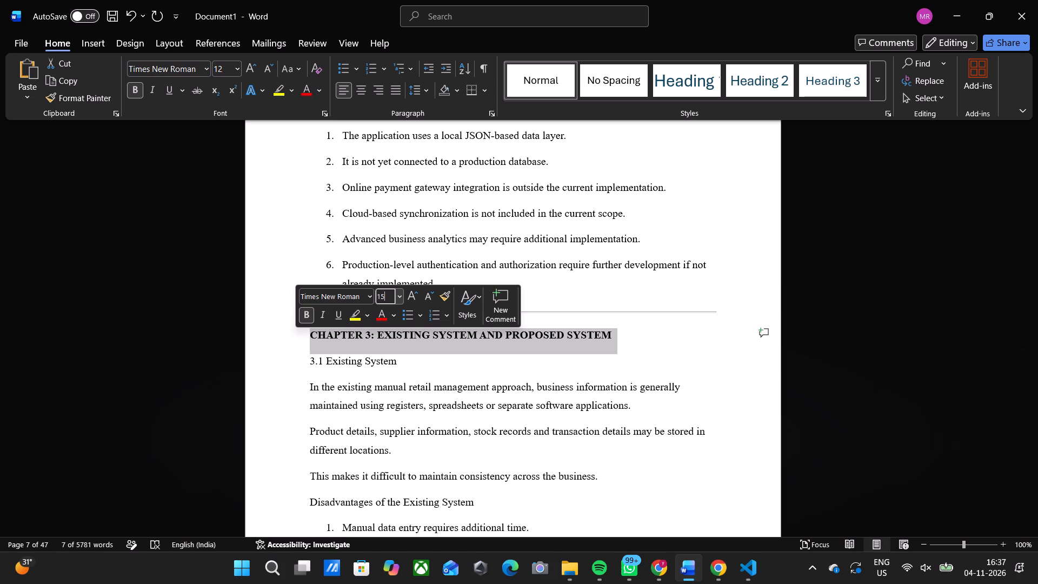
key(Return)
click(318, 374)
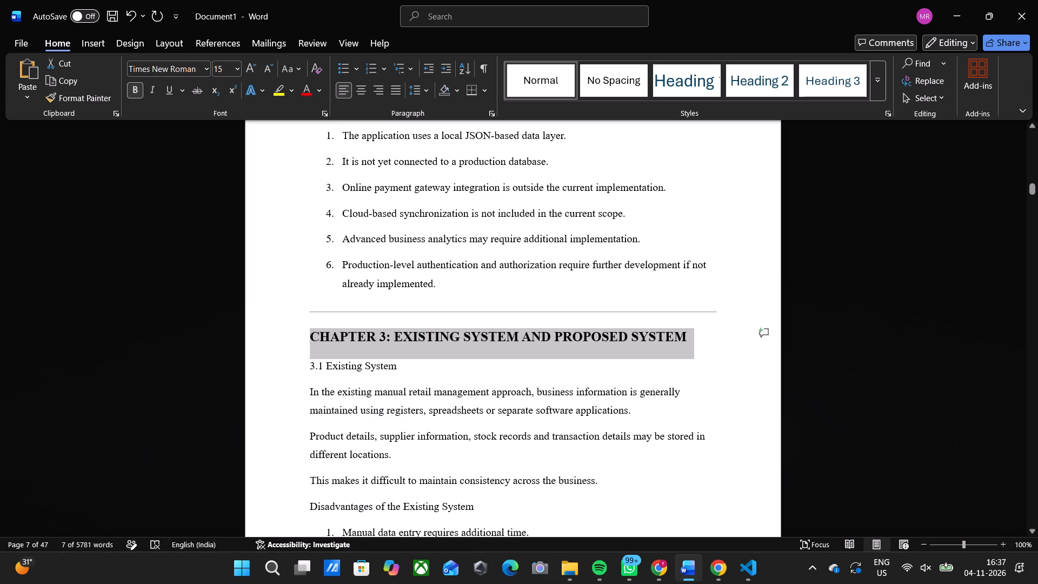
Format the CHAPTER 4: SOFTWARE AND HARDWARE REQUIREMENTS heading as bold, 15 pt.
scroll(318, 374, down, 3)
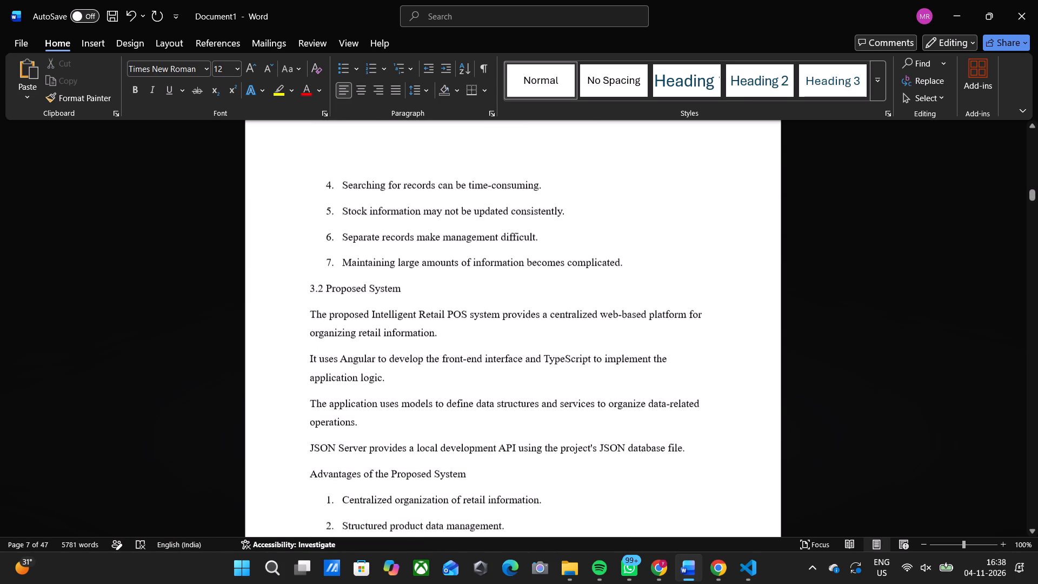
scroll(318, 374, down, 5)
scroll(284, 352, up, 1)
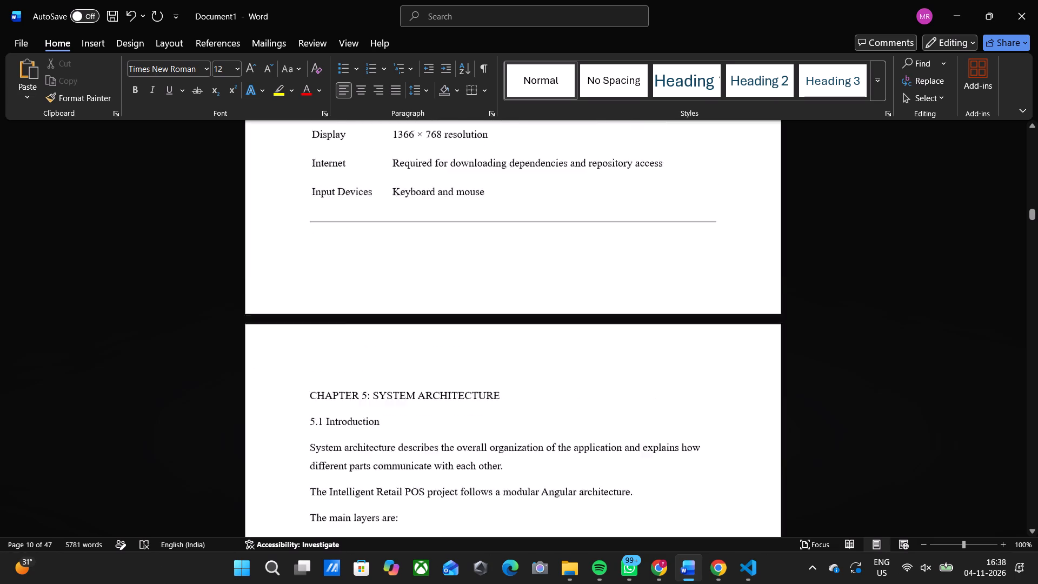
scroll(284, 352, up, 3)
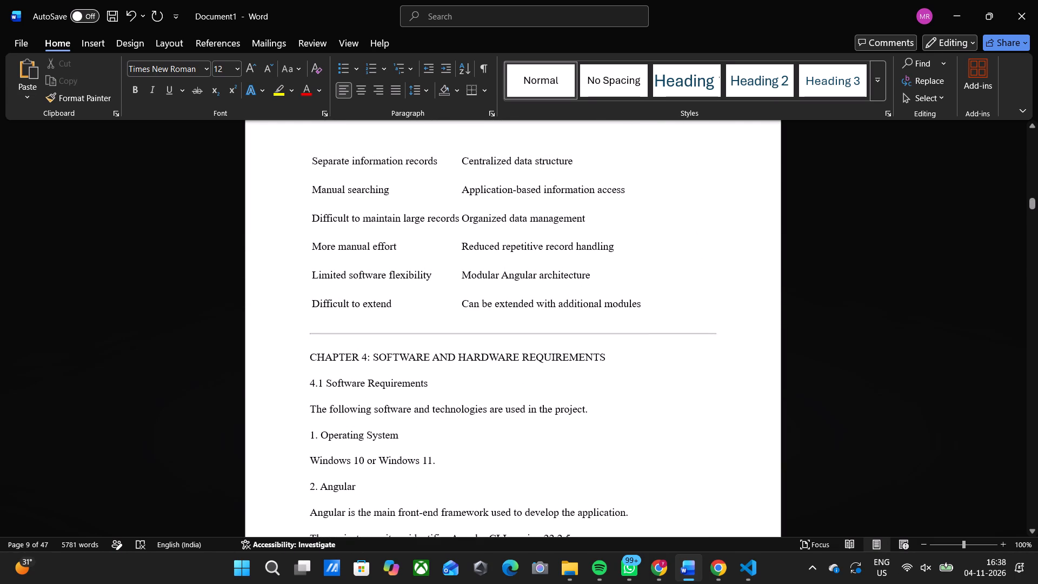
click(289, 363)
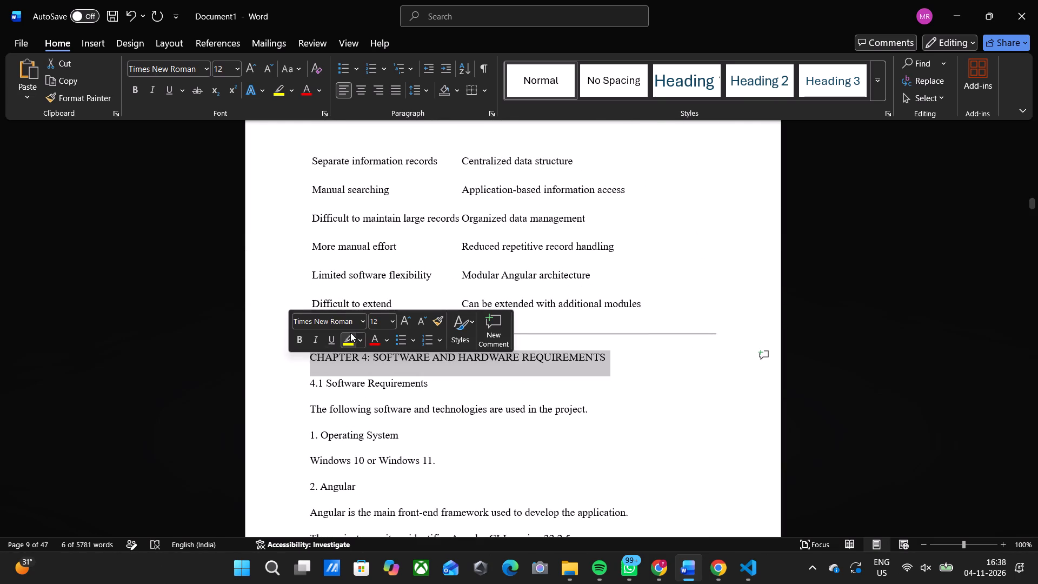
click(301, 344)
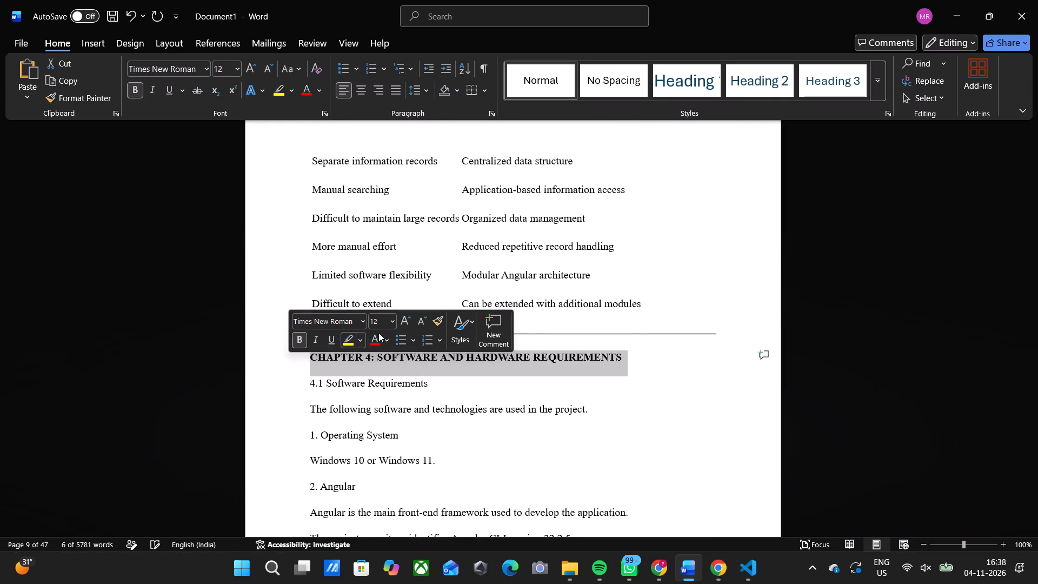
click(380, 320)
text(15)
key(Return)
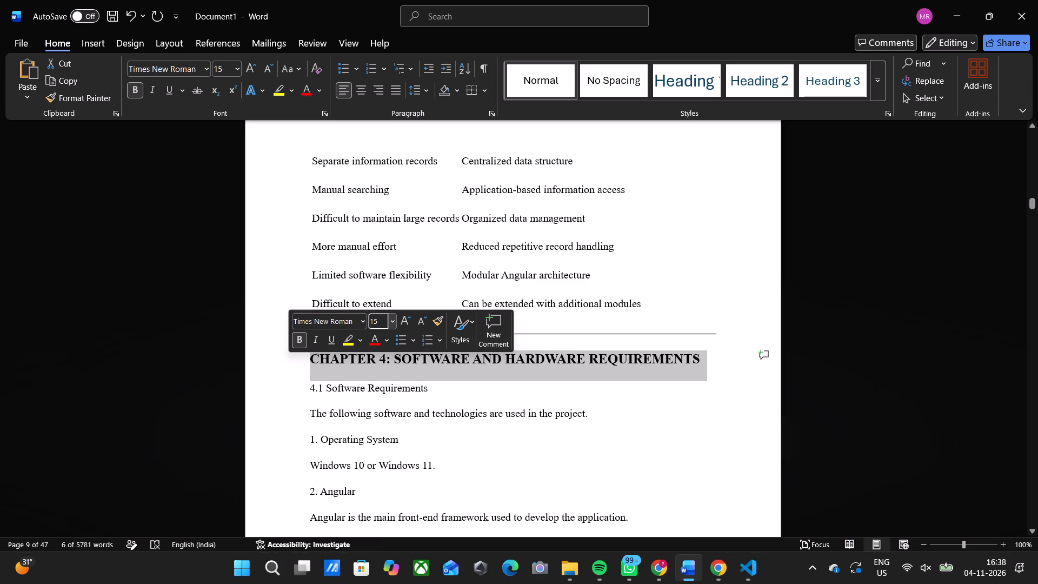
click(283, 394)
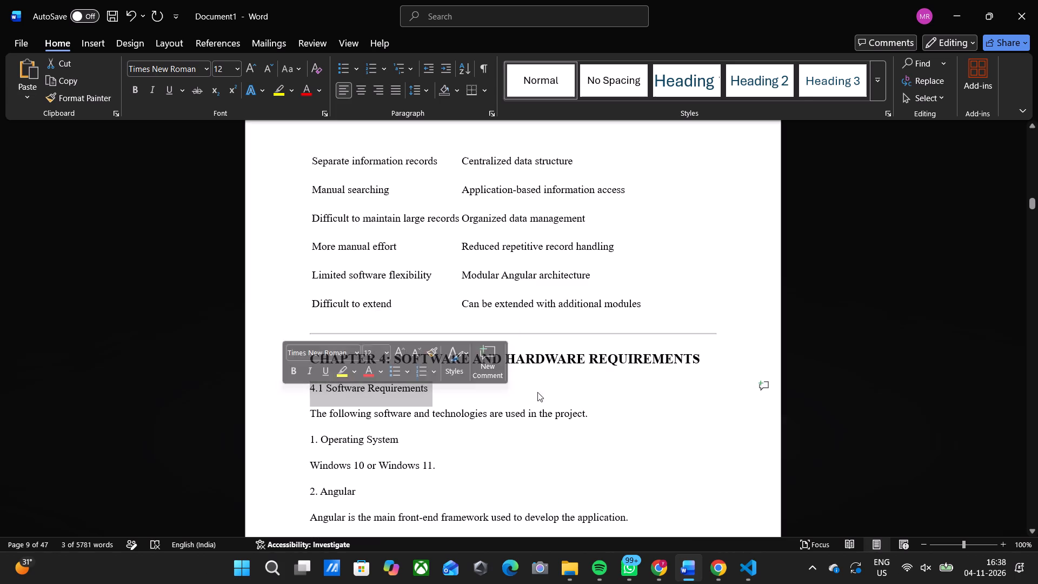
click(575, 372)
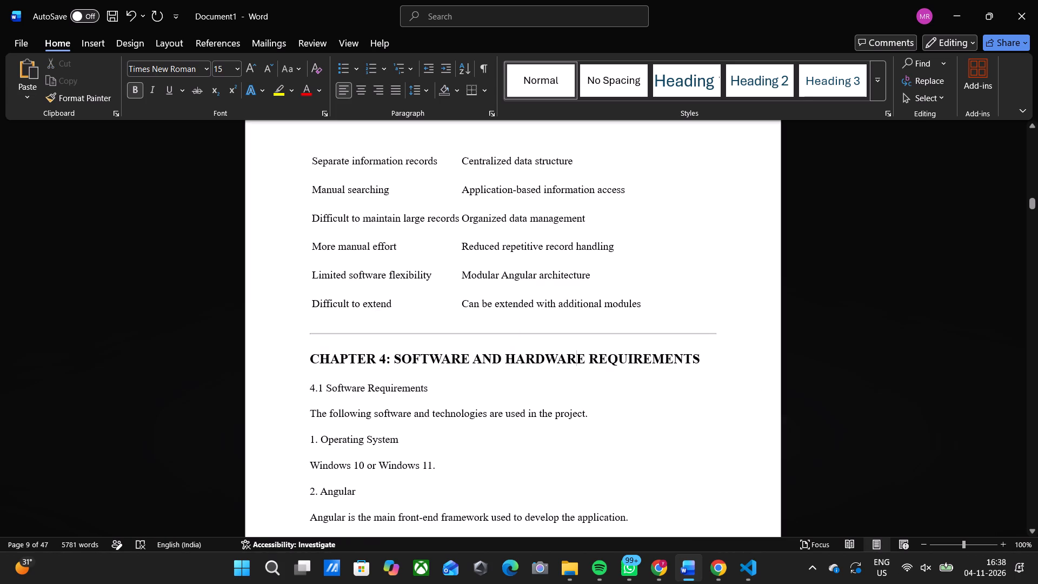
click(711, 362)
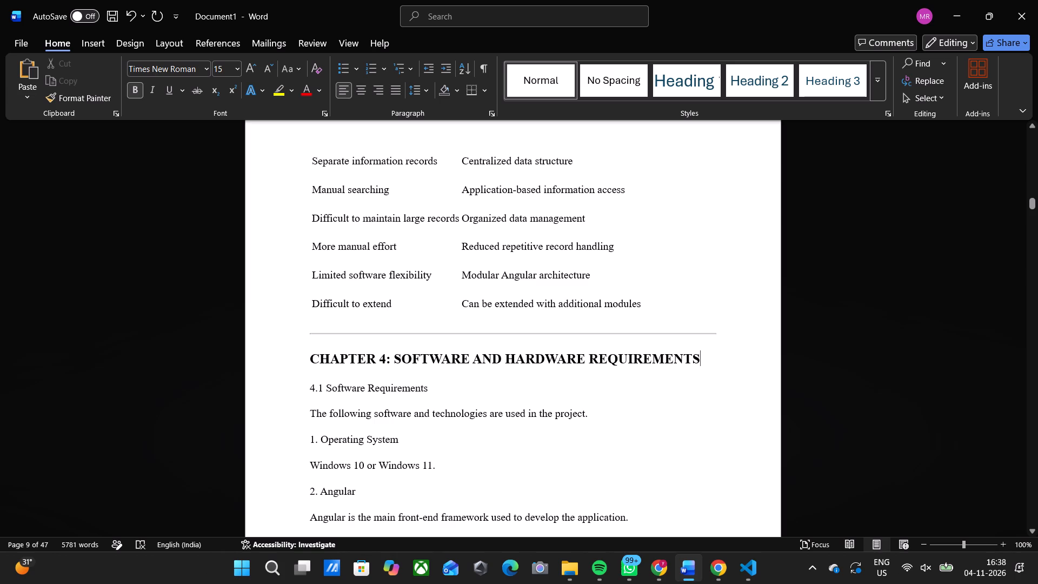
click(268, 362)
Format the CHAPTER 5: SYSTEM ARCHITECTURE heading as bold, 15 pt.
scroll(268, 362, down, 3)
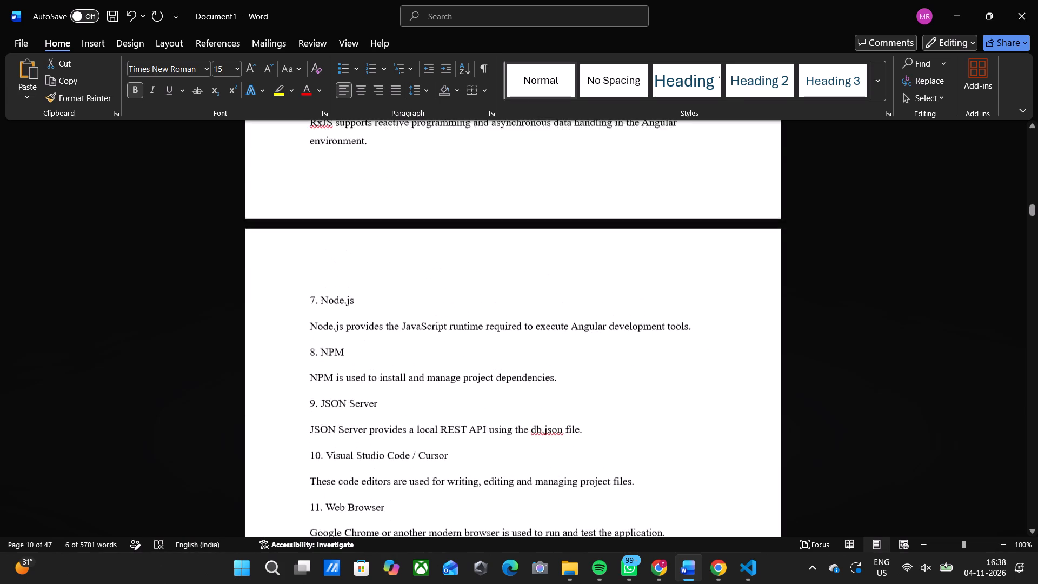
scroll(268, 362, down, 2)
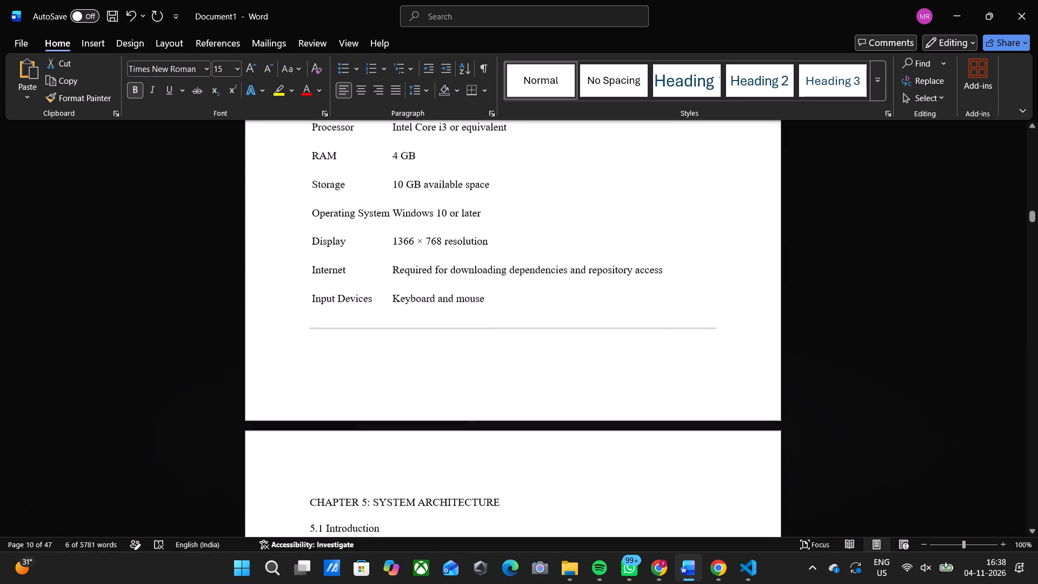
scroll(268, 362, down, 2)
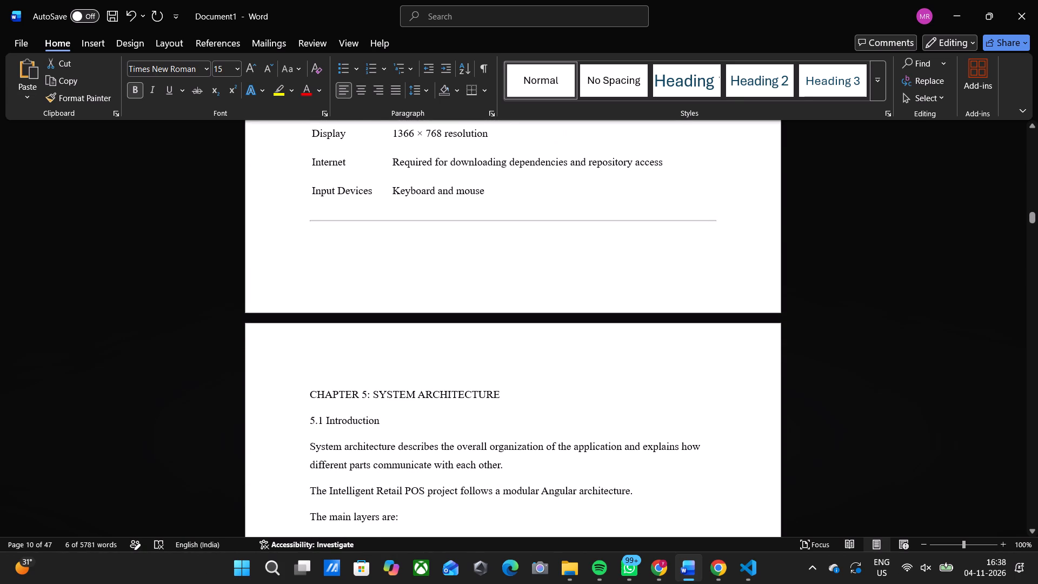
click(269, 396)
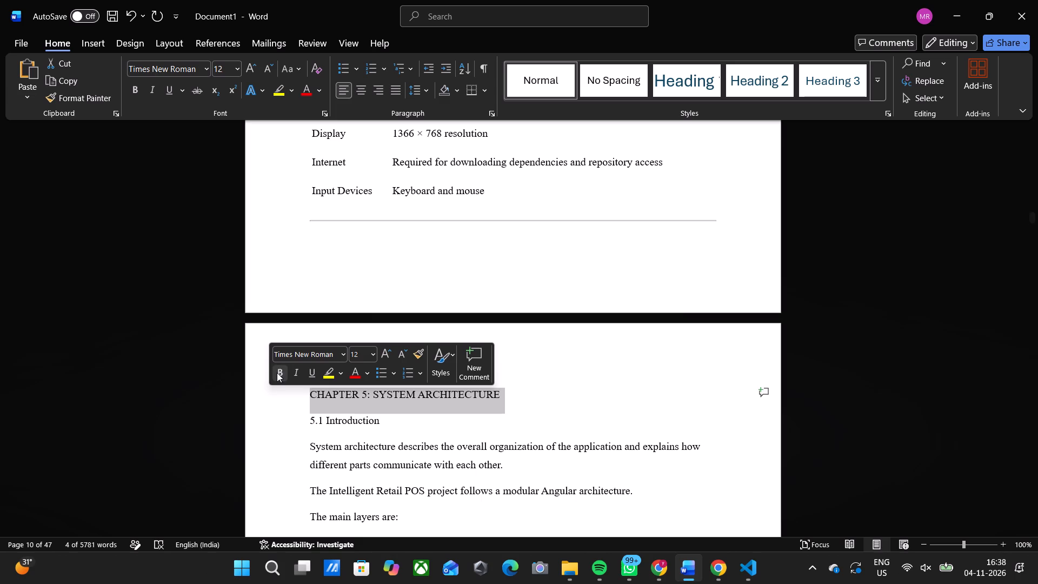
click(277, 375)
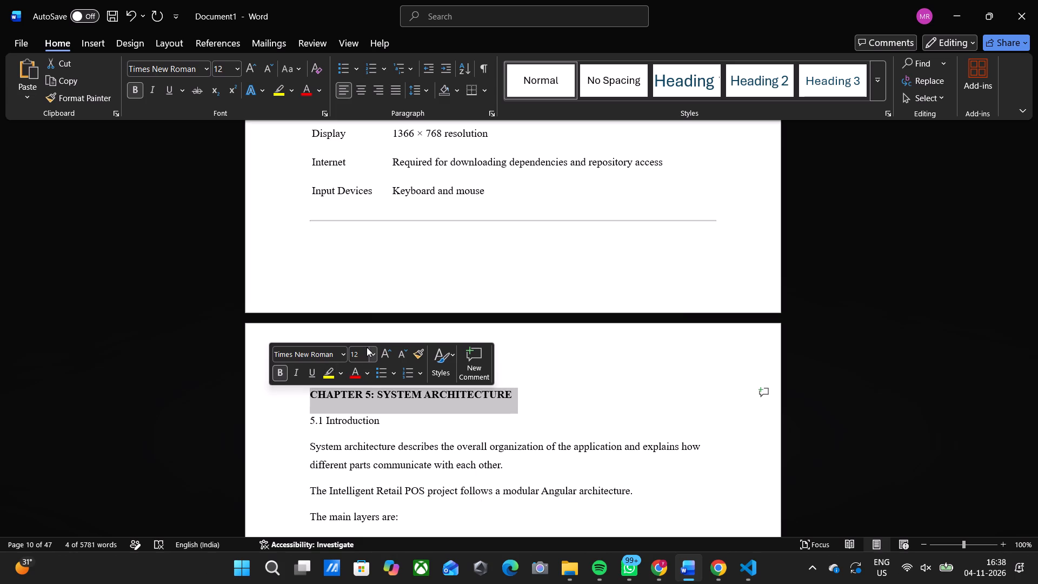
click(367, 347)
click(354, 357)
text(15)
key(Return)
Check the required sections and report formatting rules in the browser's guidelines PDF against the start of Chapter 5 in Word.
key(alt+Tab)
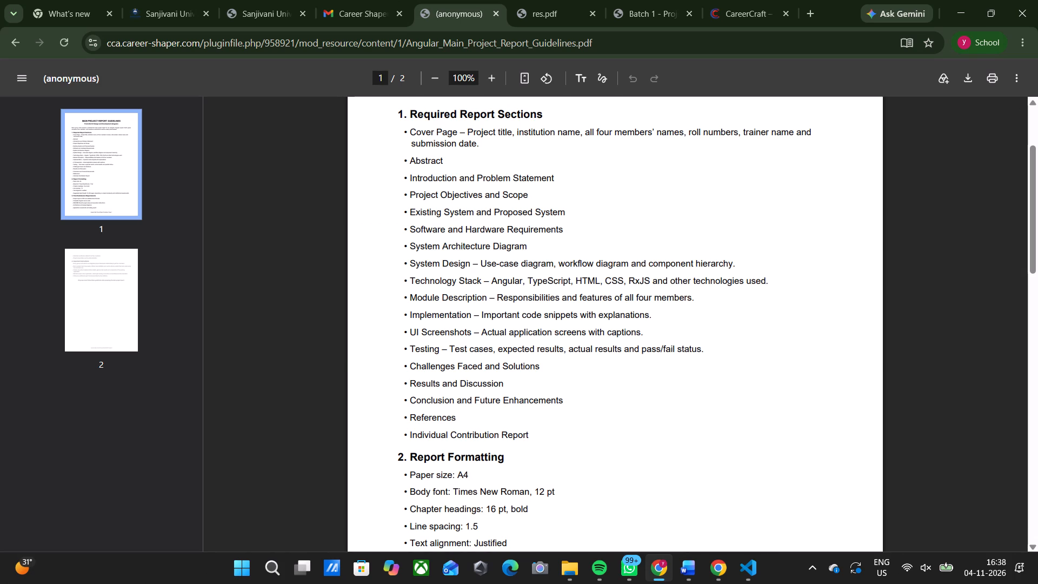
scroll(486, 274, down, 1)
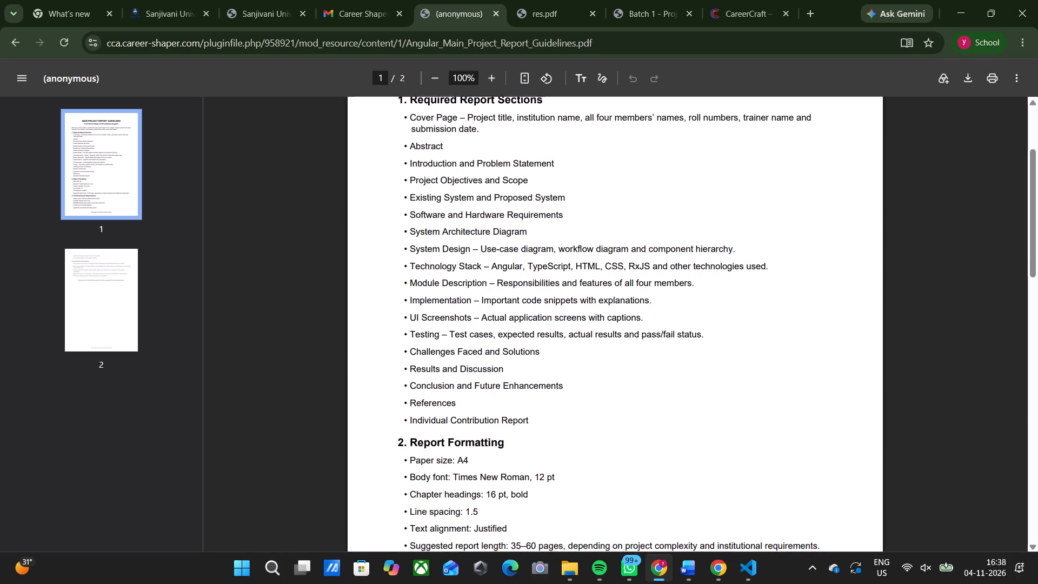
scroll(486, 274, down, 1)
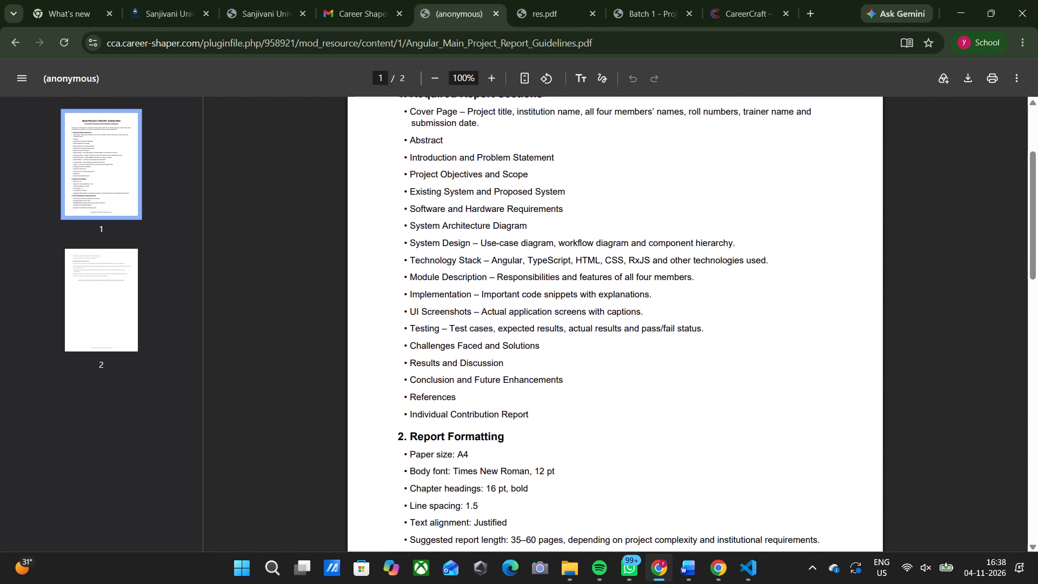
key(alt+Tab)
drag(179, 388, 239, 409)
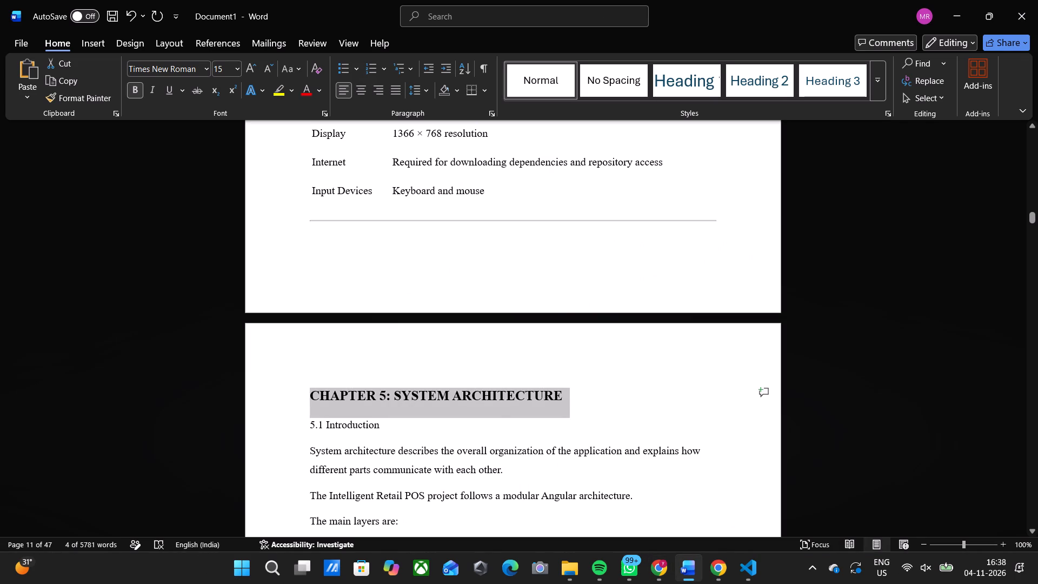
drag(239, 409, 271, 441)
click(271, 441)
click(604, 456)
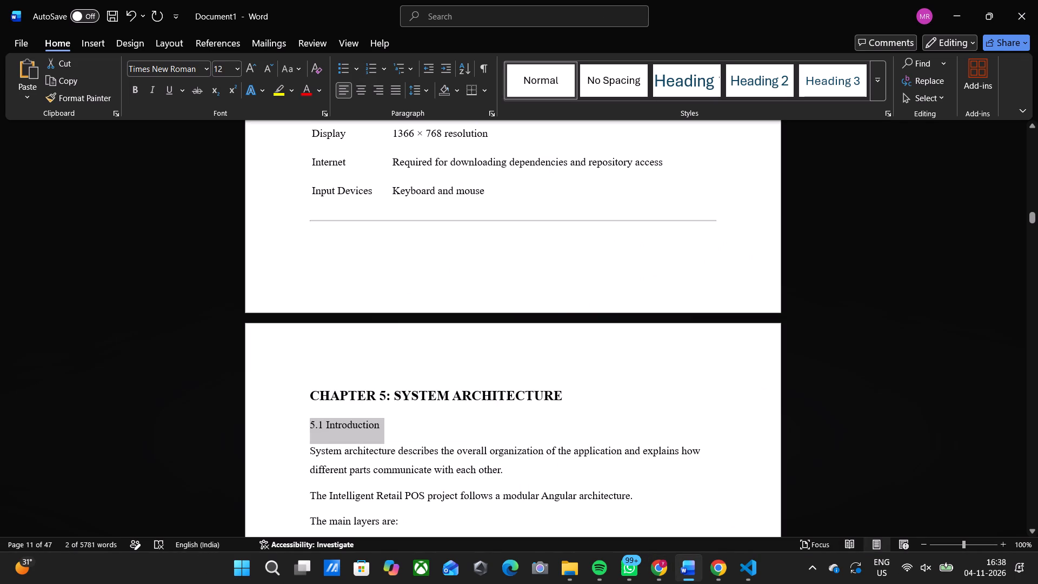
Copy section 5.2 of the report, from the Architecture Diagram heading through the PURCHASE ORDERS line.
scroll(604, 456, down, 2)
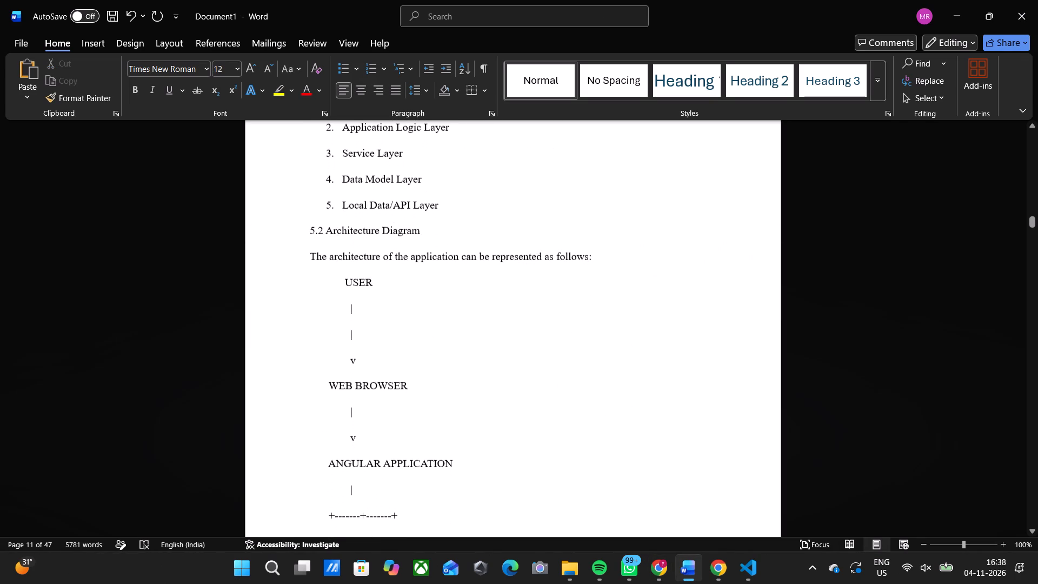
drag(305, 229, 381, 323)
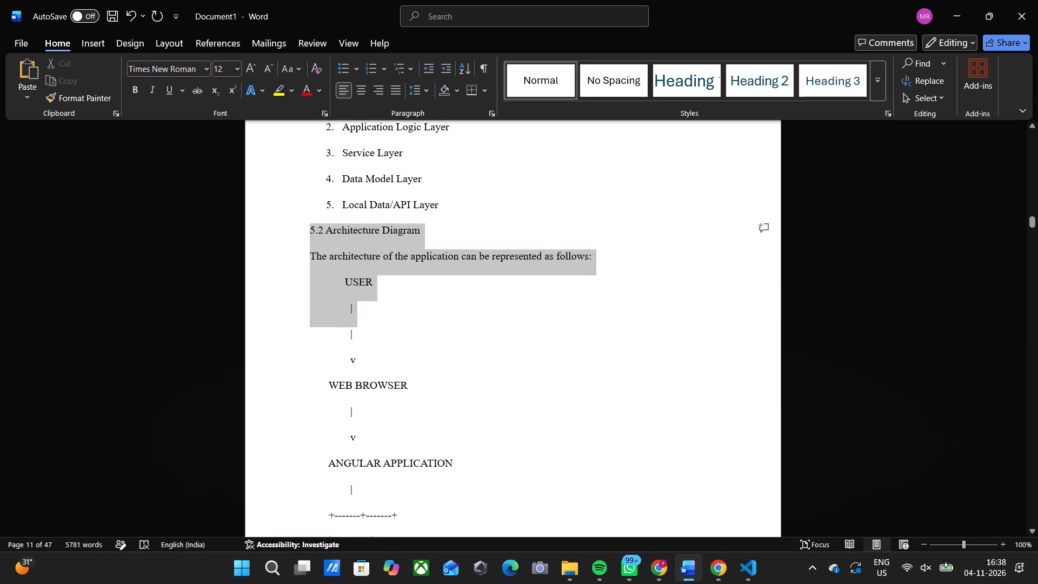
drag(381, 323, 412, 521)
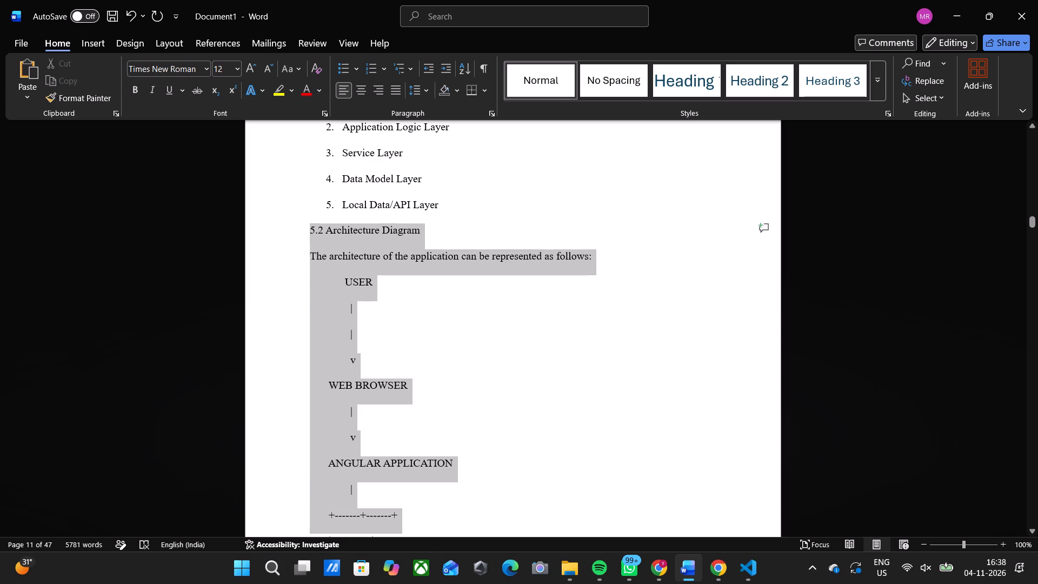
drag(412, 521, 422, 537)
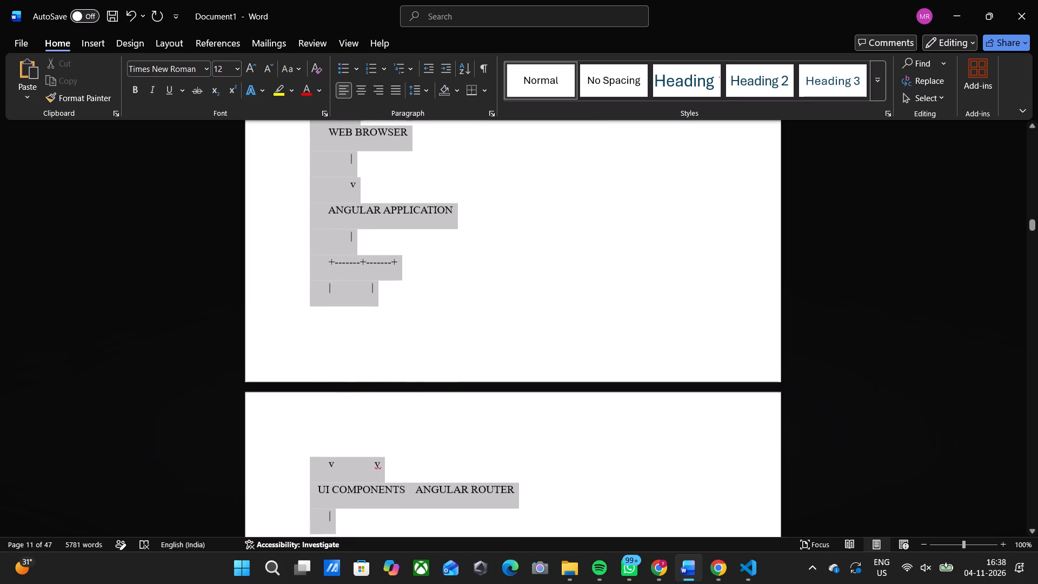
drag(422, 537, 422, 536)
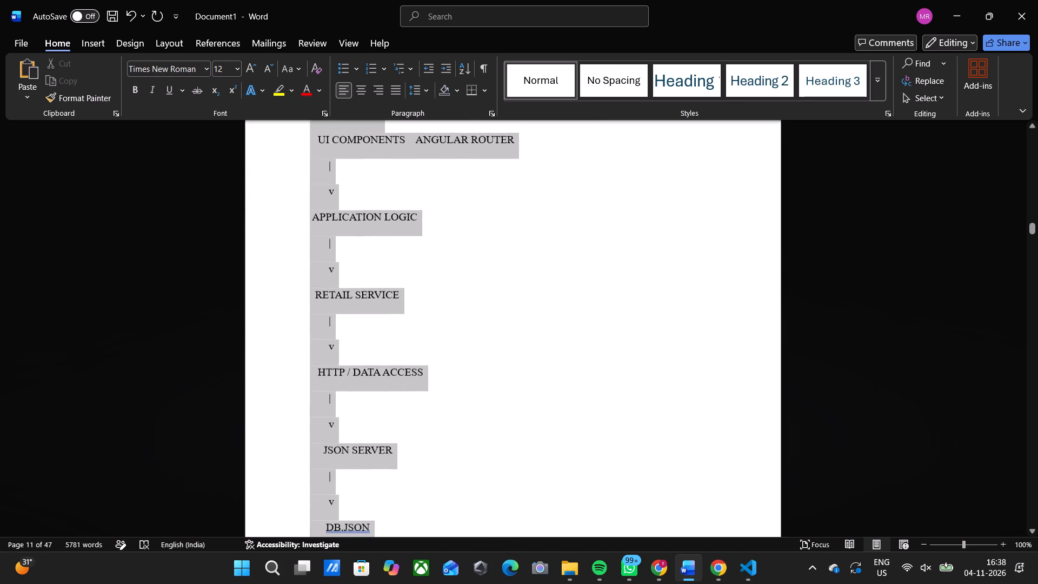
drag(422, 536, 421, 536)
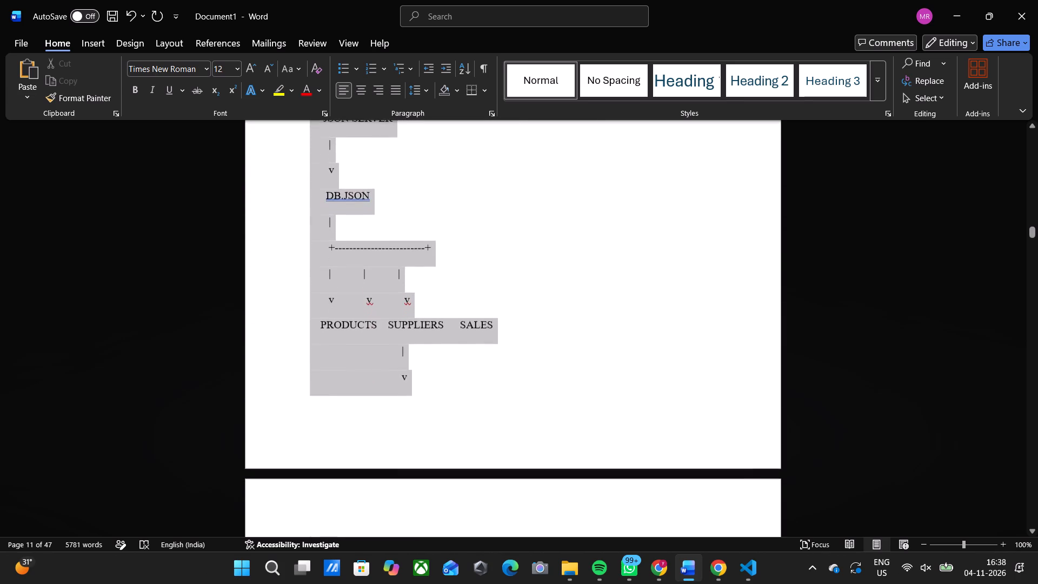
drag(421, 536, 493, 343)
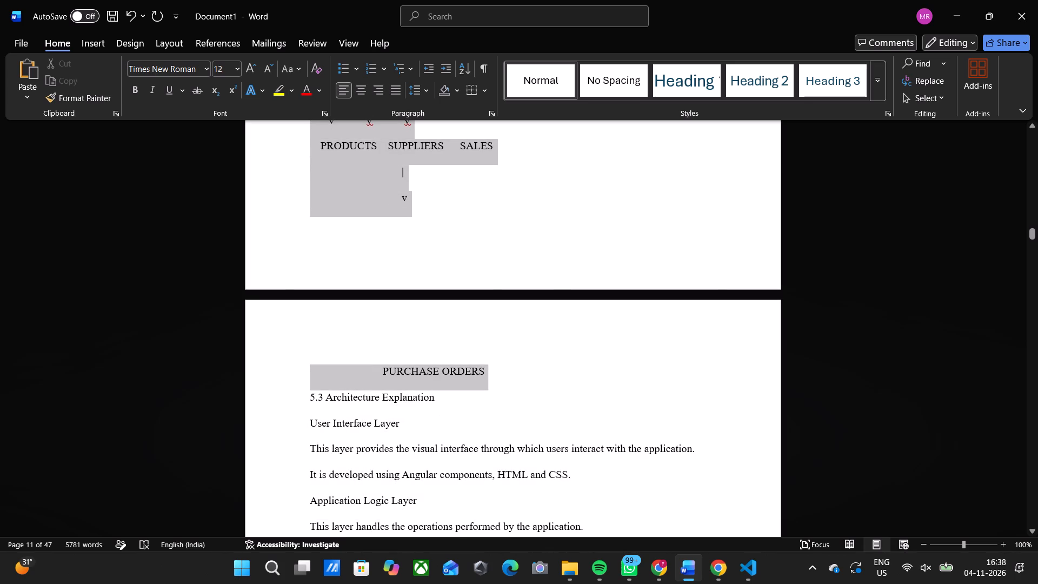
drag(493, 343, 495, 347)
key(ctrl+c)
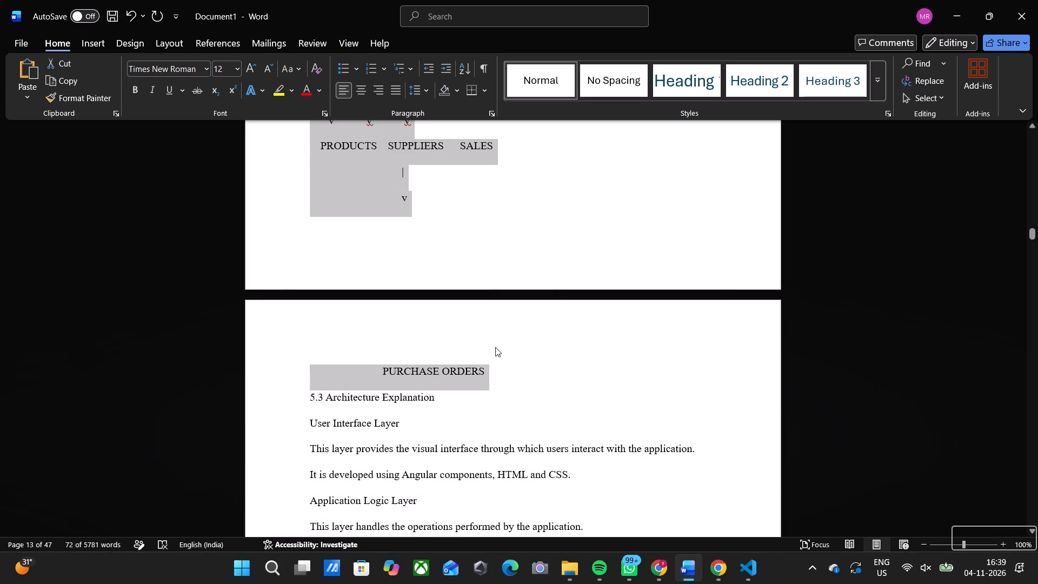
key(ctrl+c)
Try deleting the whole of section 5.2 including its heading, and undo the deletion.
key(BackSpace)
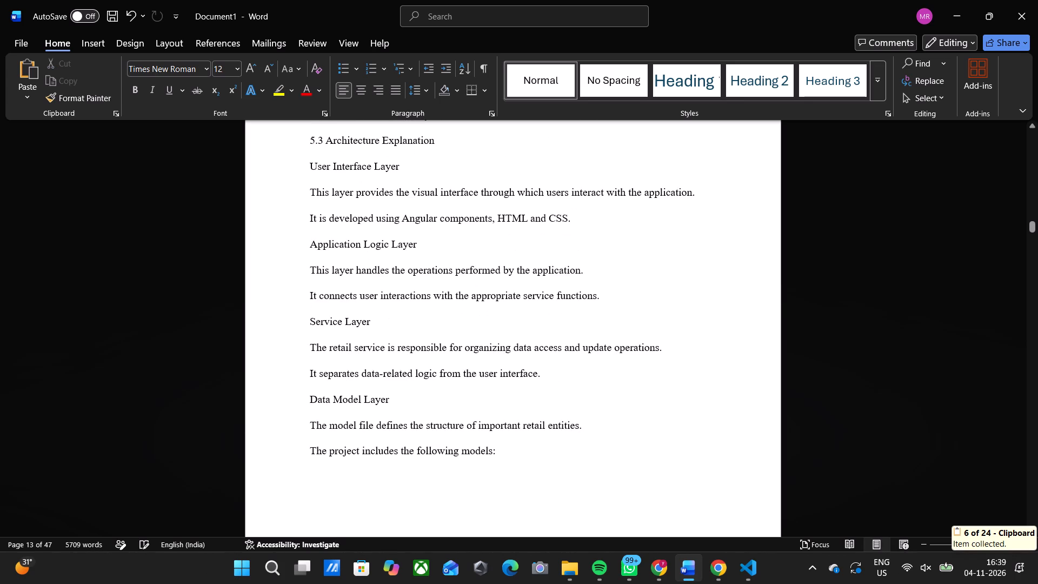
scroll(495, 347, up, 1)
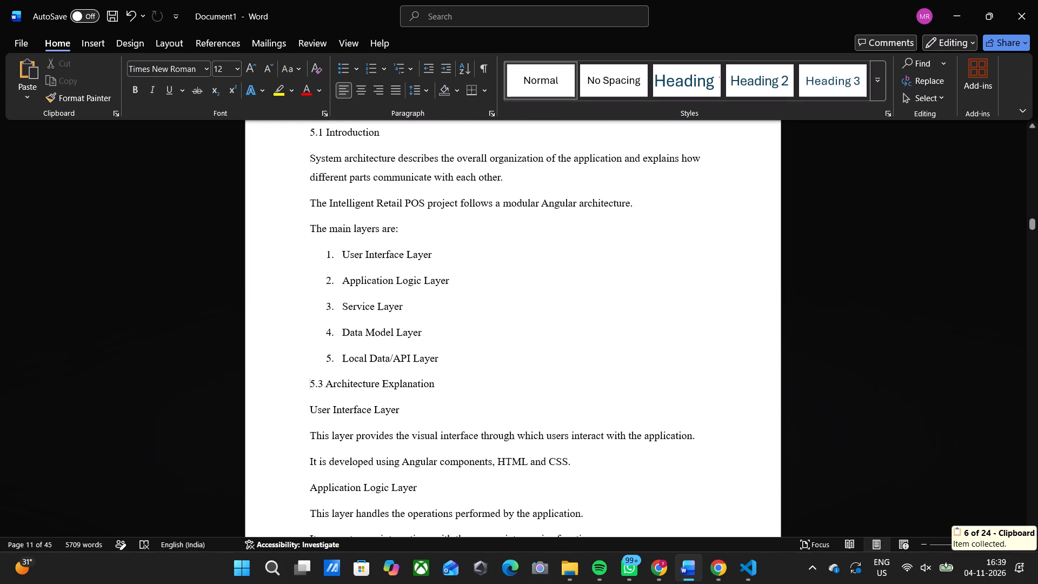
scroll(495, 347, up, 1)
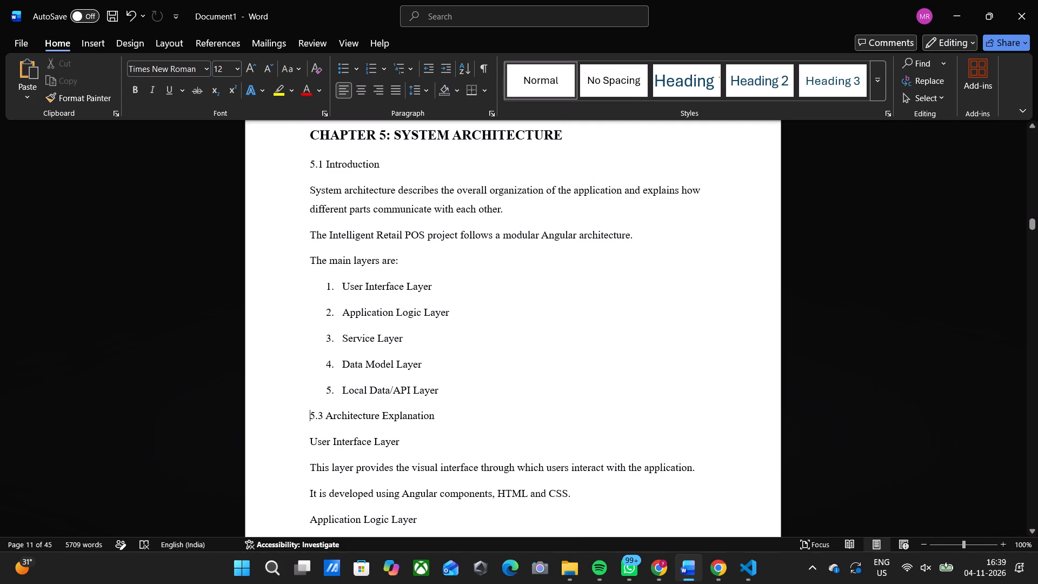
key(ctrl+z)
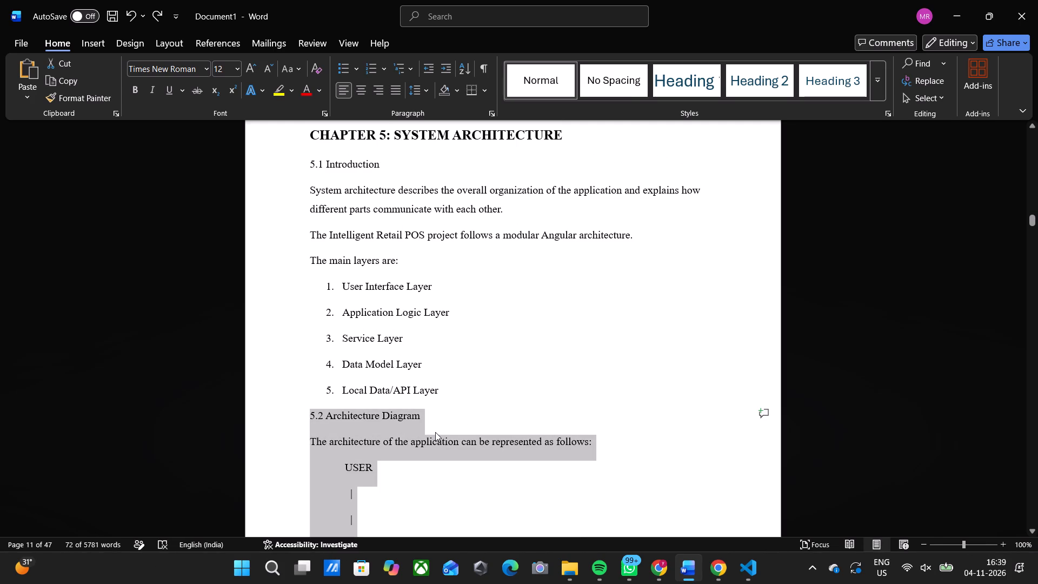
Delete the introductory sentence and text-drawn diagram under the 5.2 Architecture Diagram heading, and add an empty line below the heading.
click(435, 432)
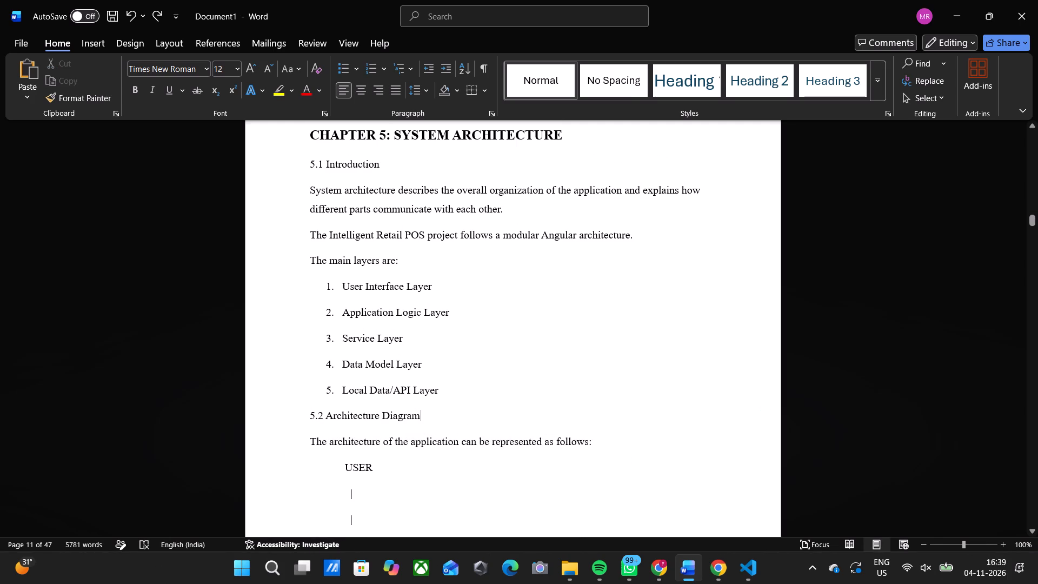
drag(310, 439, 374, 534)
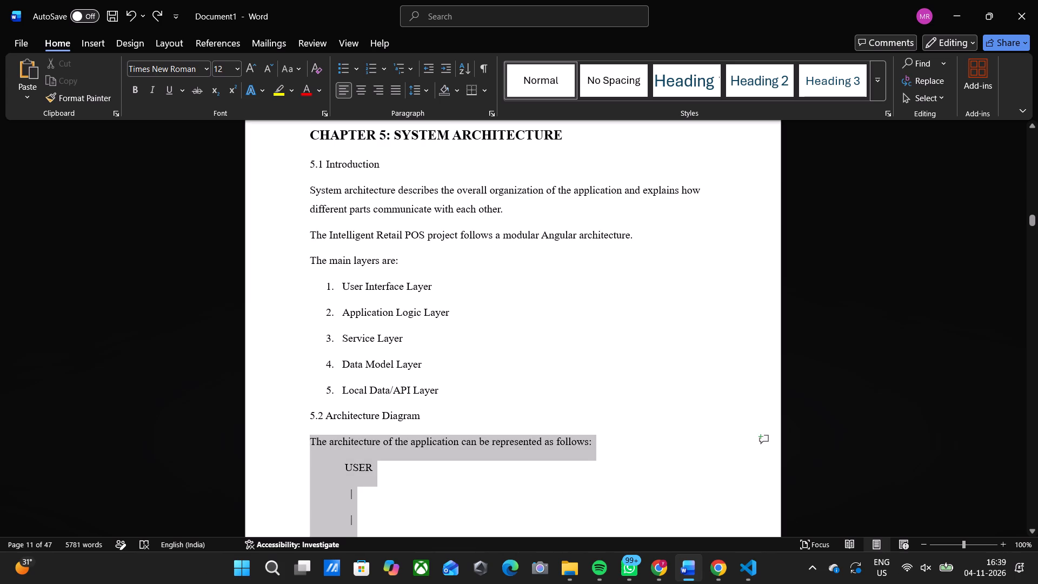
drag(374, 534, 374, 551)
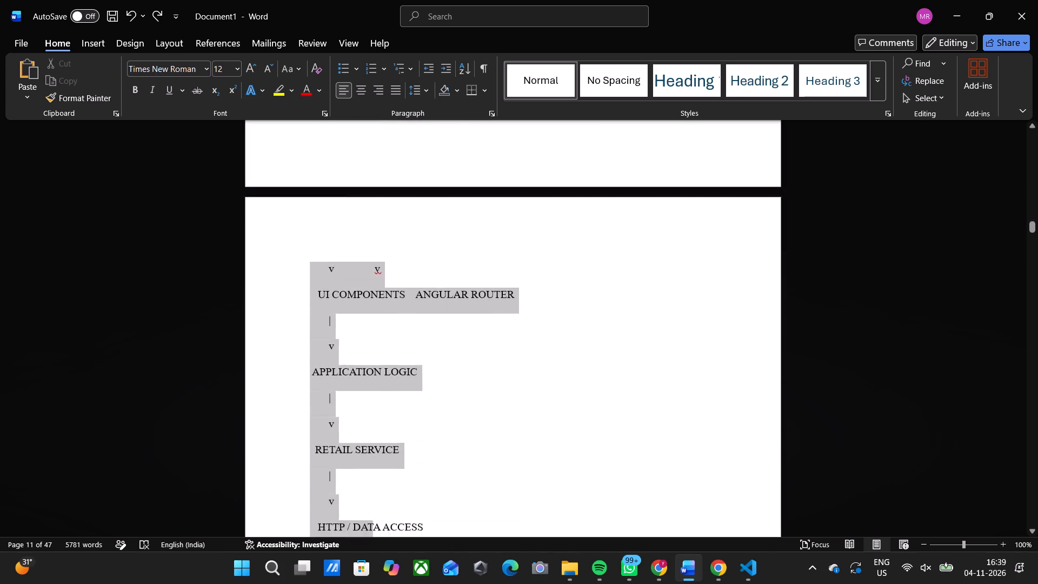
drag(374, 551, 422, 480)
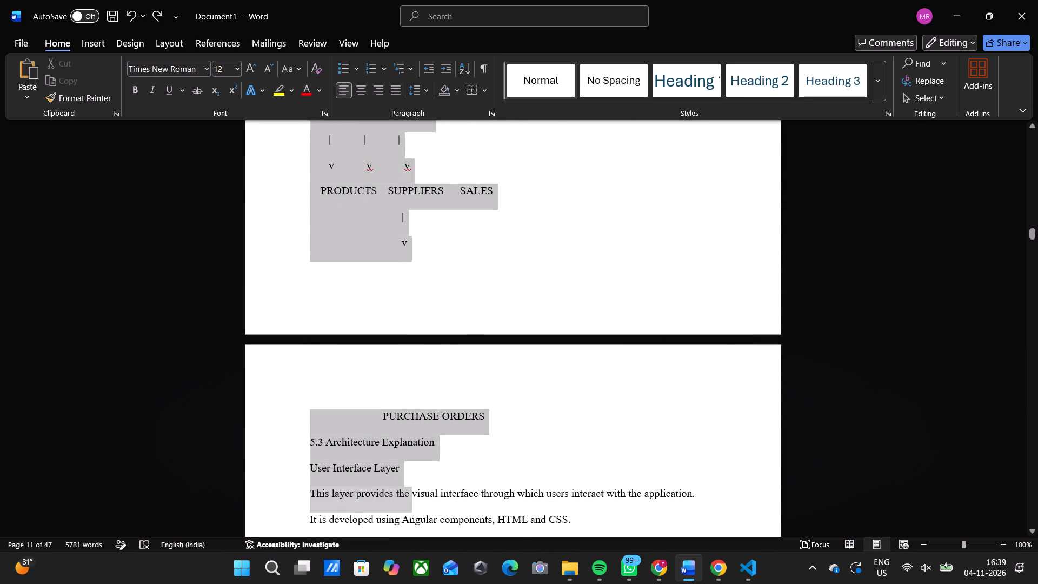
drag(422, 480, 492, 407)
key(BackSpace)
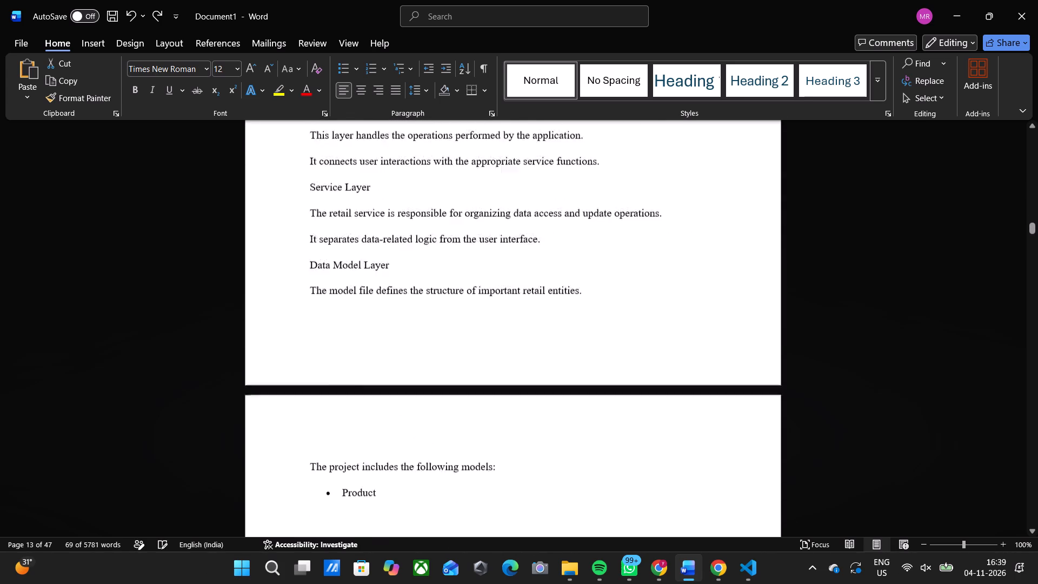
scroll(492, 407, up, 1)
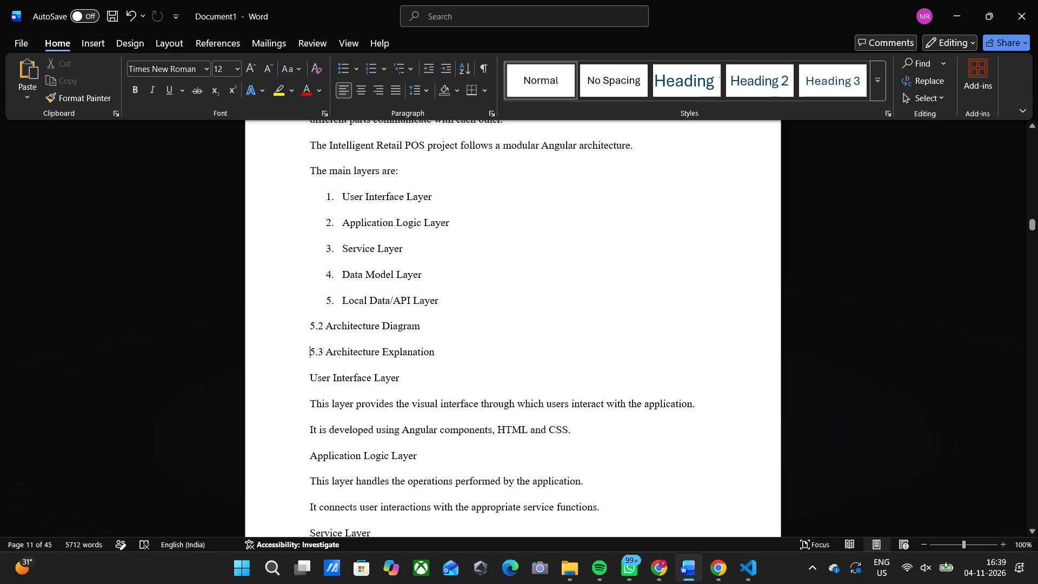
click(447, 335)
key(Return)
key(alt+Tab)
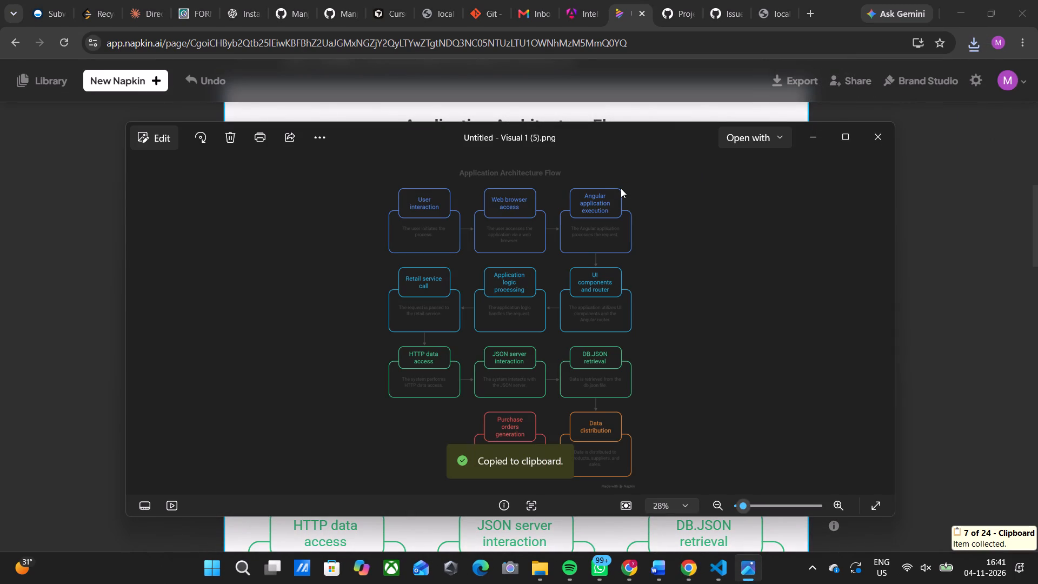
Switch to the Word report and paste the copied Application Architecture Flow image under the 5.2 Architecture Diagram heading.
key(alt+Tab)
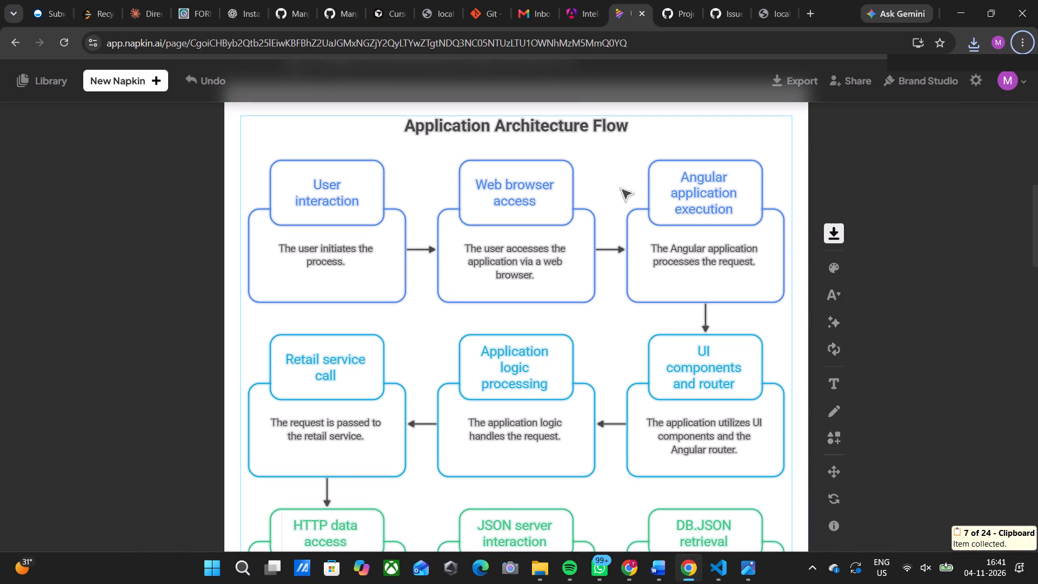
key(alt+Tab)
key(alt+Tab)
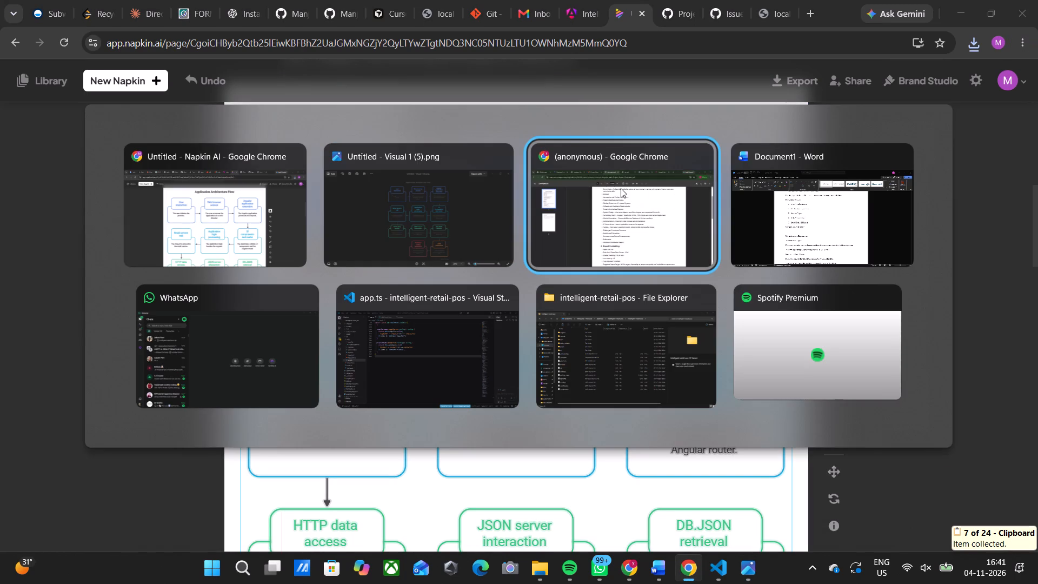
key(alt+Tab)
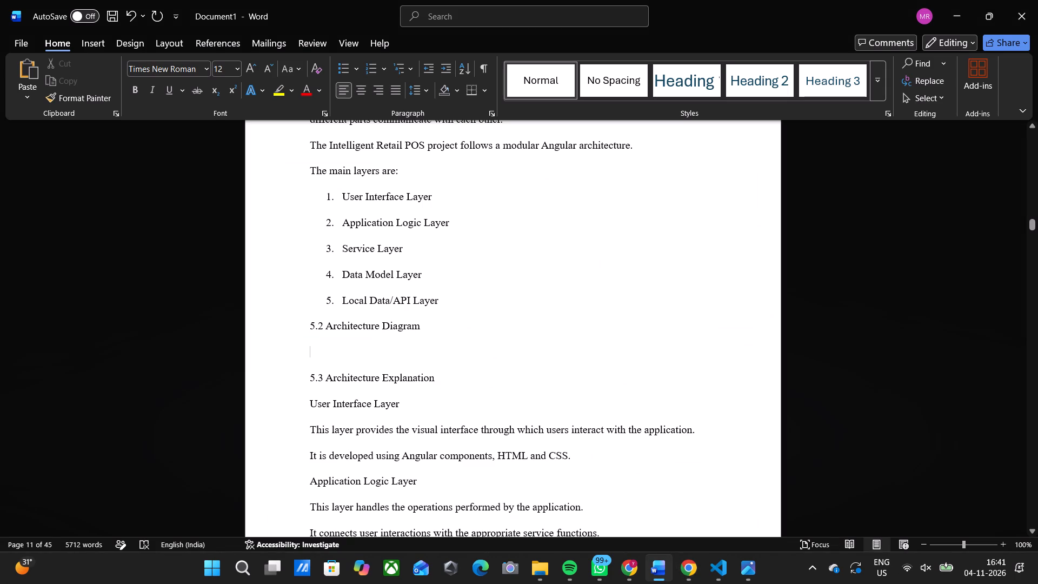
key(ctrl+v)
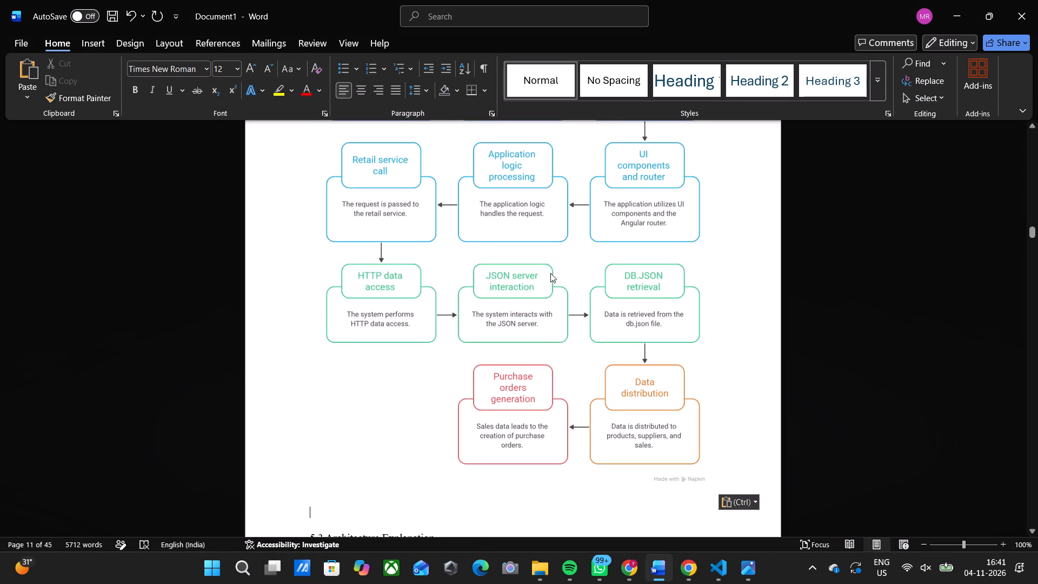
scroll(550, 273, up, 3)
scroll(550, 273, right, 1)
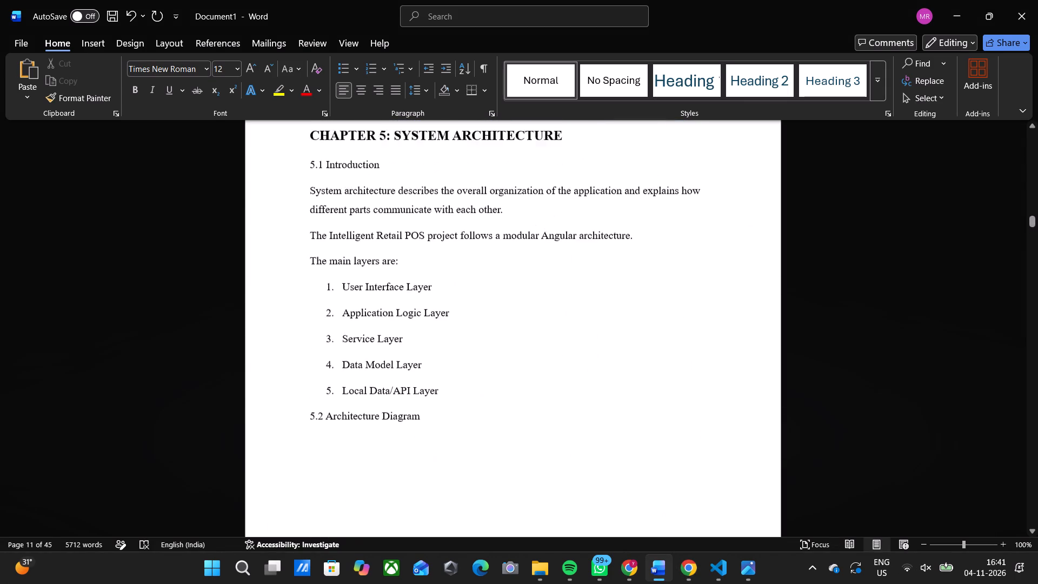
scroll(550, 273, right, 1)
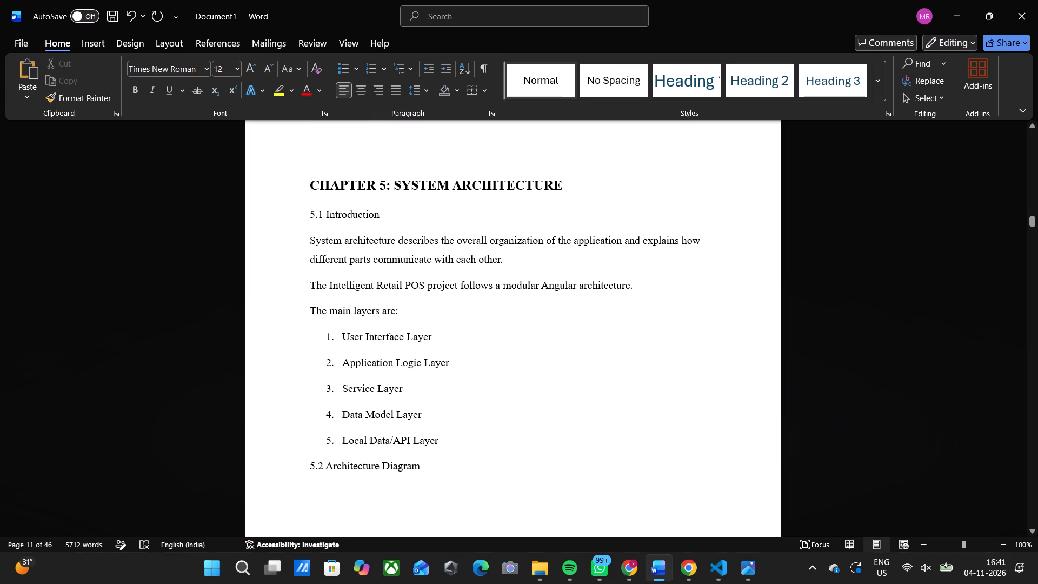
Switch to the Angular project report guidelines PDF in Chrome to check the report's required sections and formatting.
click(638, 572)
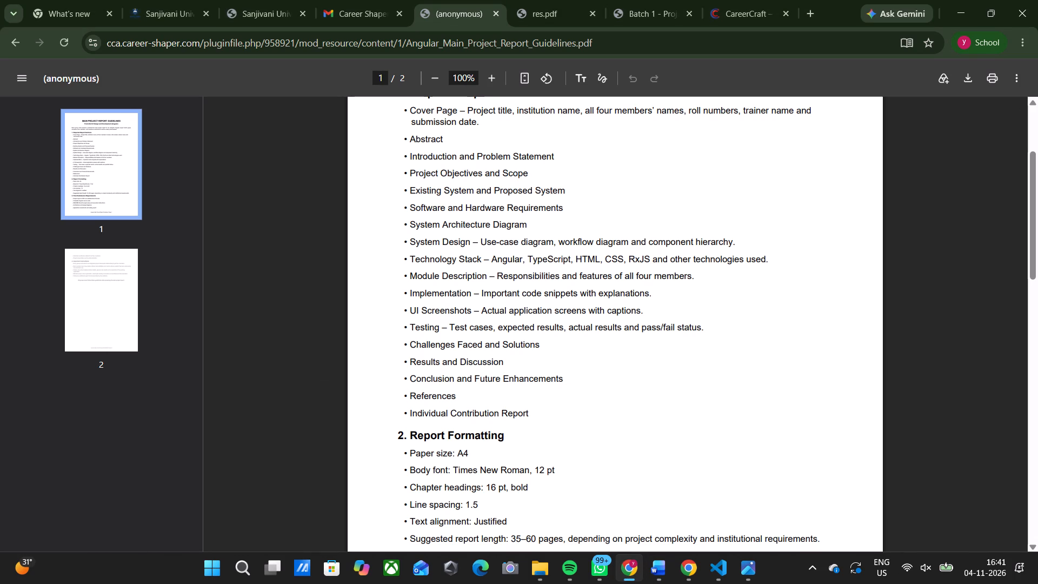
Switch to the Word report and delete Chapter 5's 5.1 Introduction section, including its numbered list of main layers.
click(658, 569)
scroll(481, 282, up, 2)
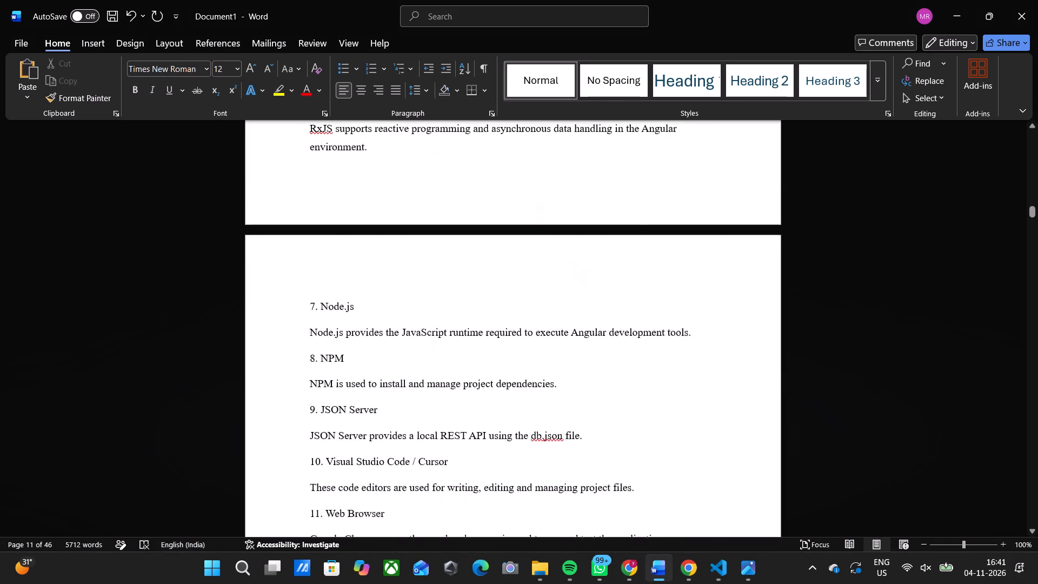
scroll(481, 282, up, 2)
scroll(481, 282, down, 2)
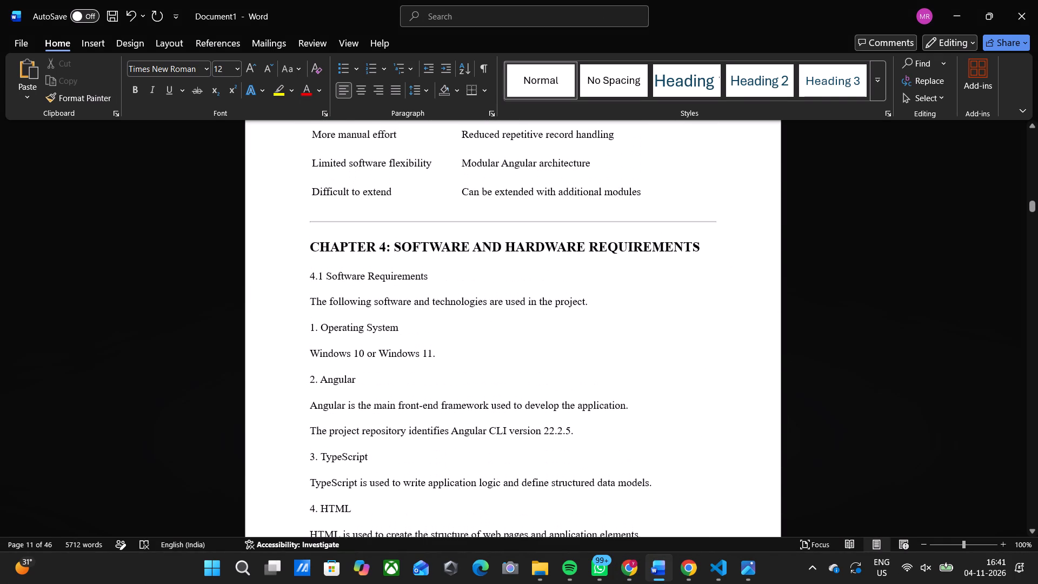
scroll(481, 282, down, 3)
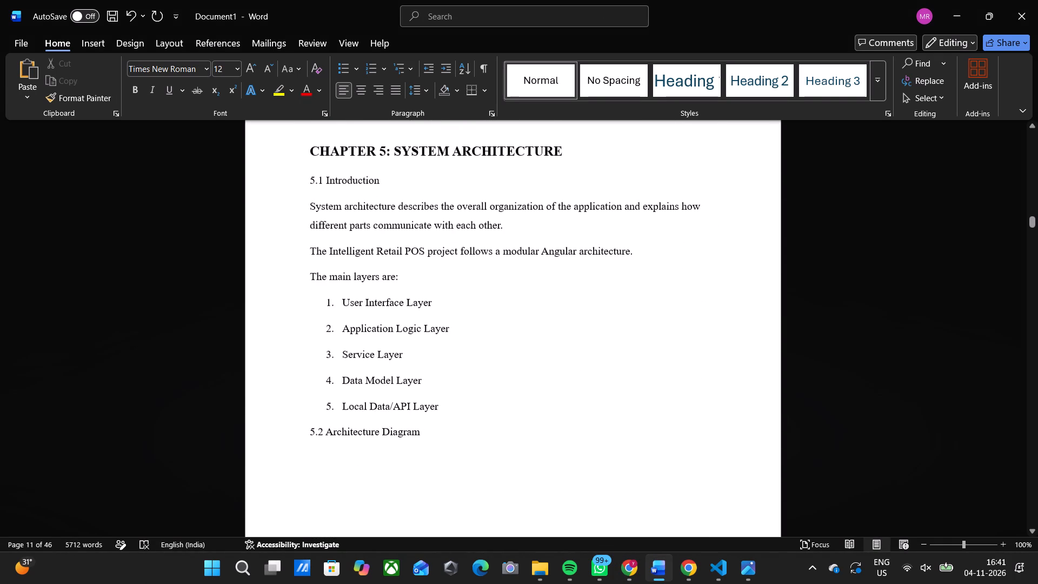
scroll(481, 282, down, 1)
drag(307, 175, 447, 401)
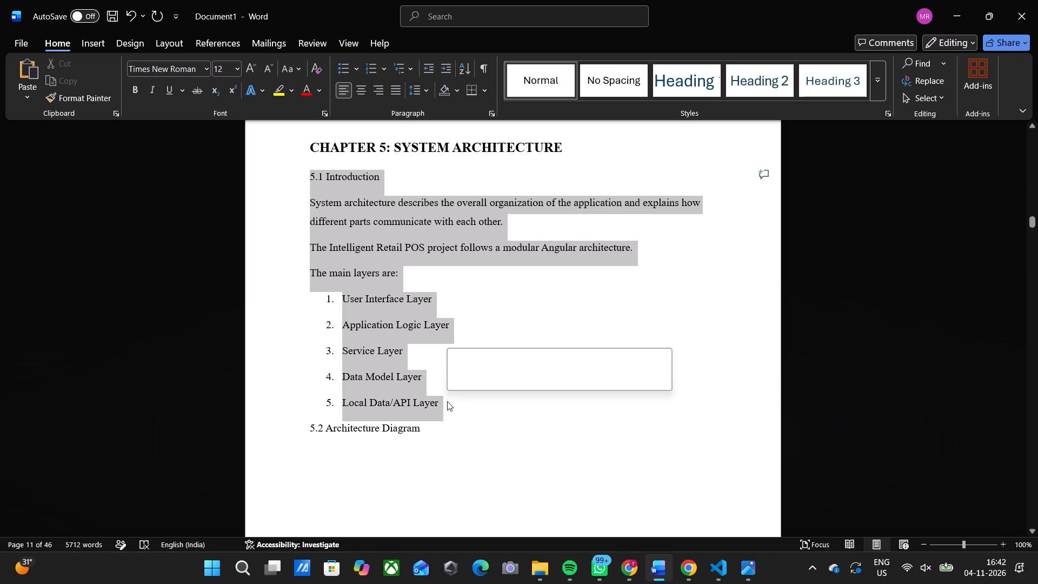
key(BackSpace)
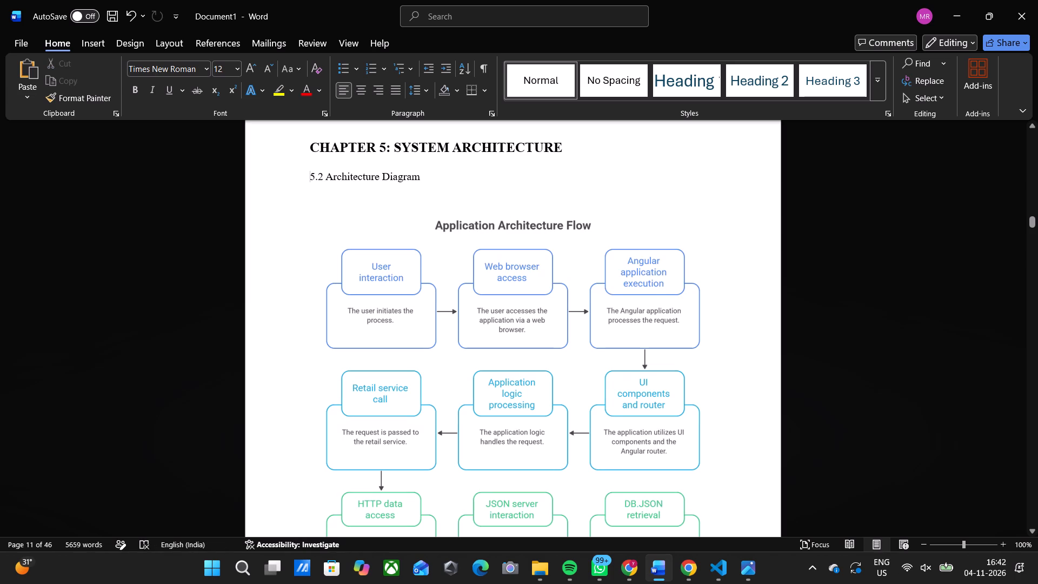
Renumber the Architecture Diagram heading as 5.1 and the Architecture Explanation heading as 5.2.
click(324, 180)
key(BackSpace)
key(1)
scroll(324, 180, down, 3)
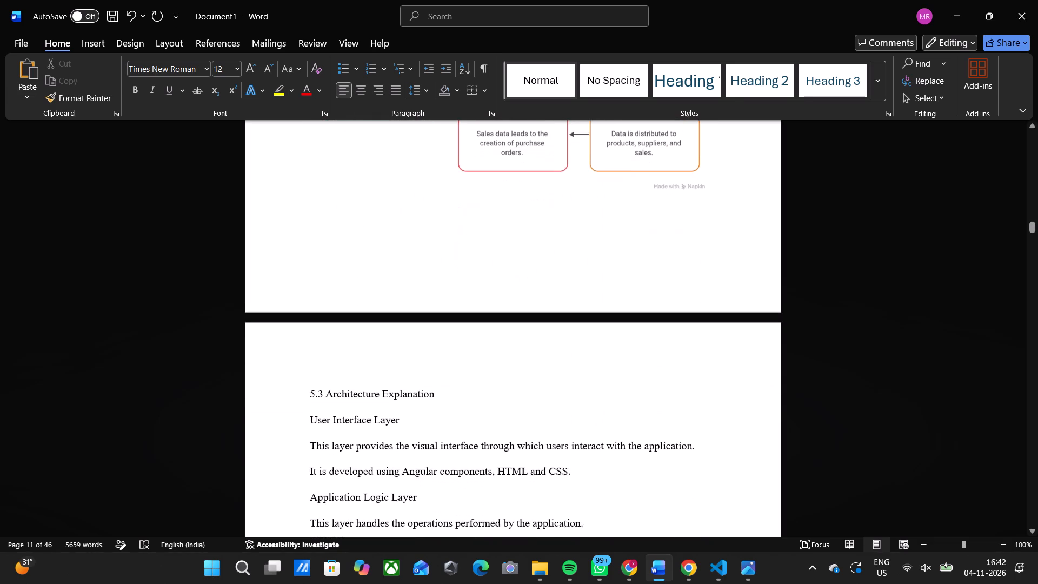
click(322, 388)
key(BackSpace)
key(2)
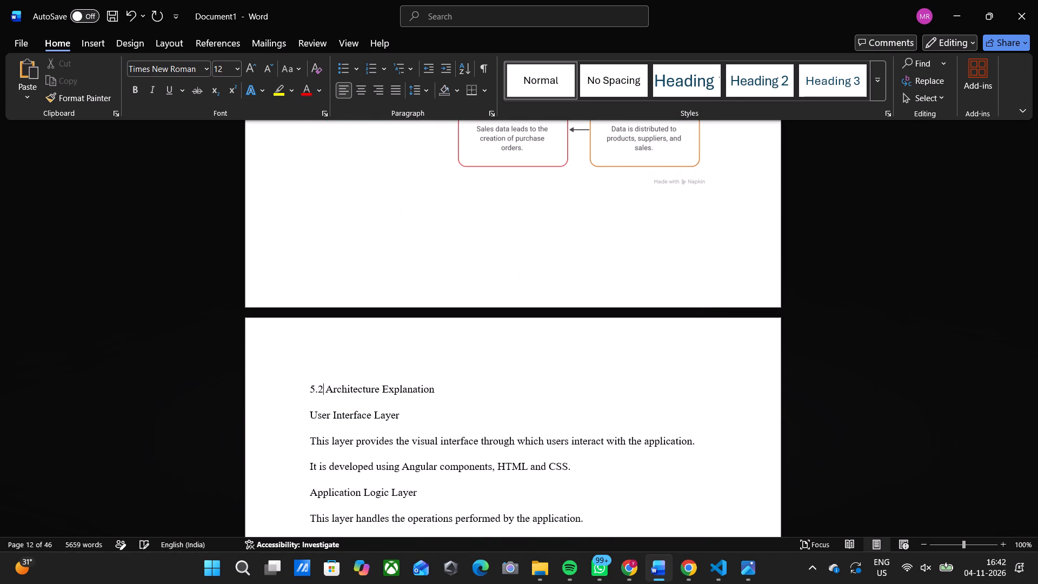
Renumber the Benefits of the Architecture heading as 5.3.
scroll(322, 388, down, 2)
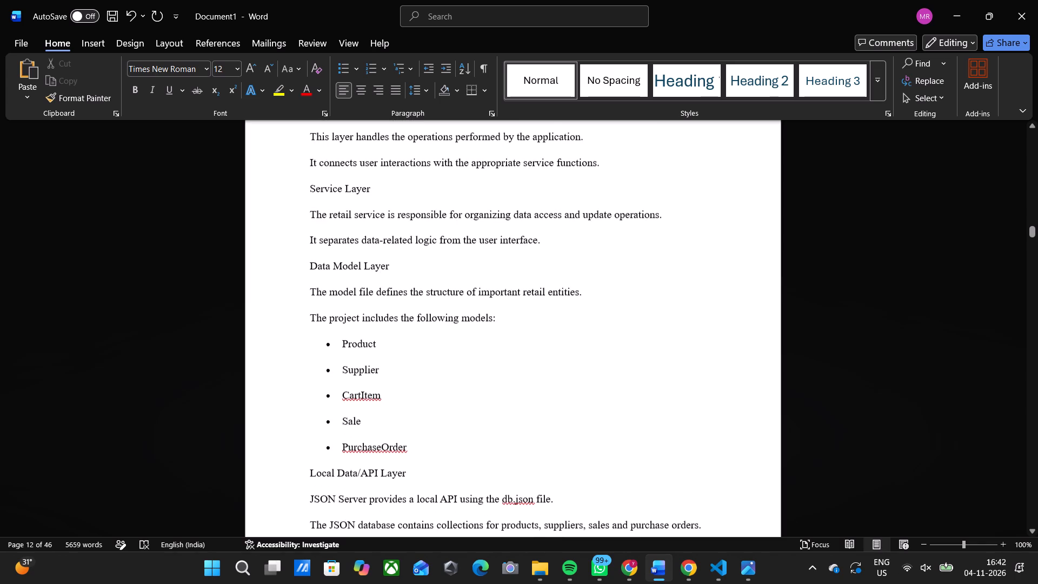
scroll(322, 388, down, 3)
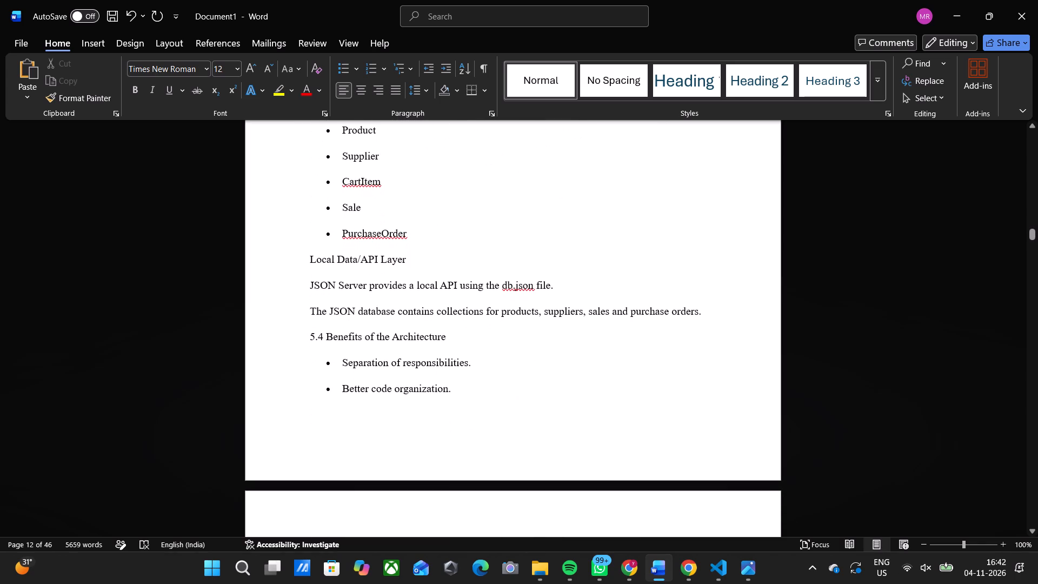
click(321, 338)
key(BackSpace)
key(3)
Format the CHAPTER 6: SYSTEM DESIGN heading as bold at 15 pt.
scroll(321, 338, down, 1)
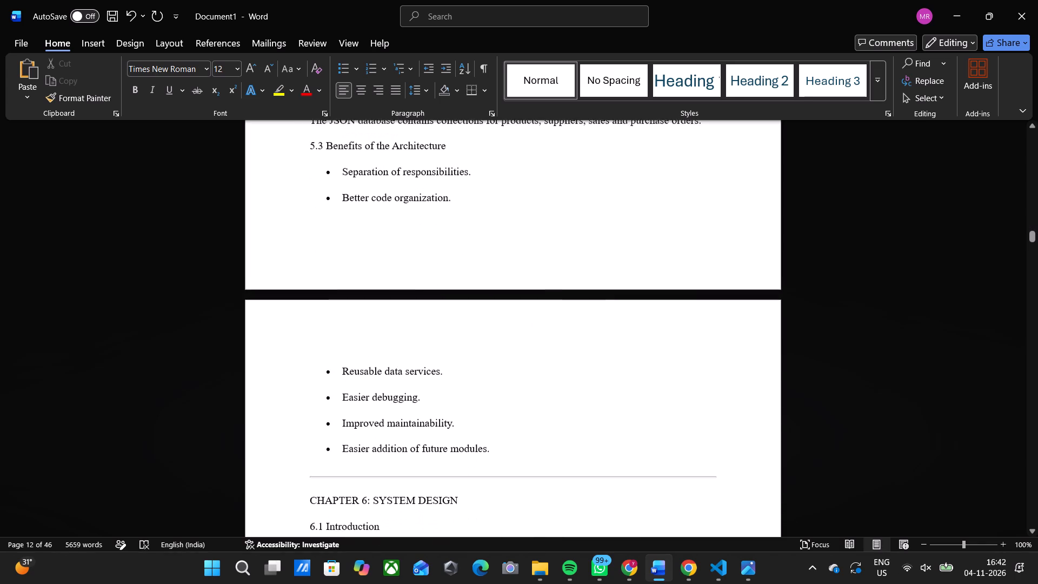
scroll(321, 338, down, 1)
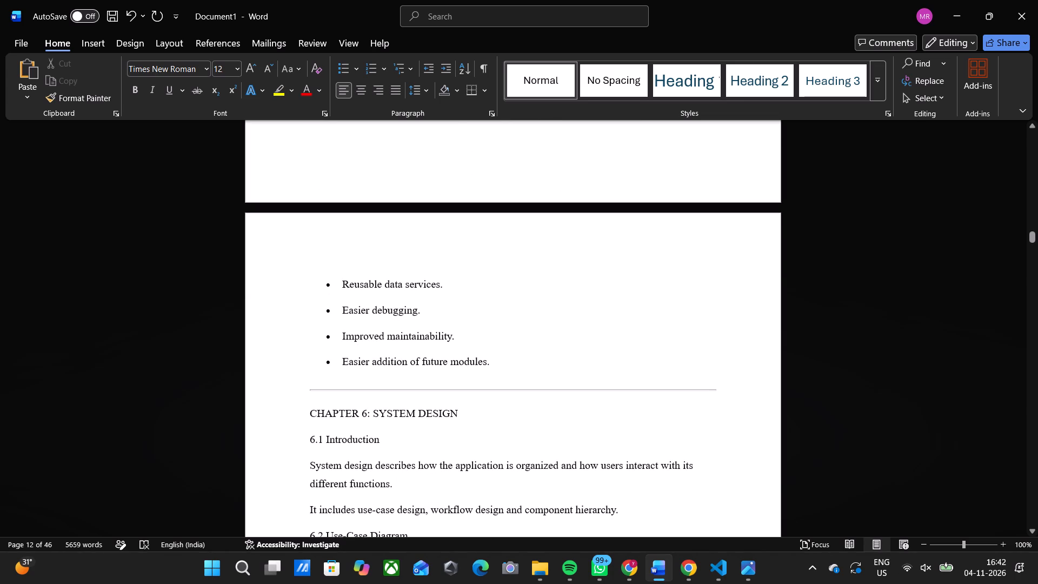
click(302, 420)
click(288, 414)
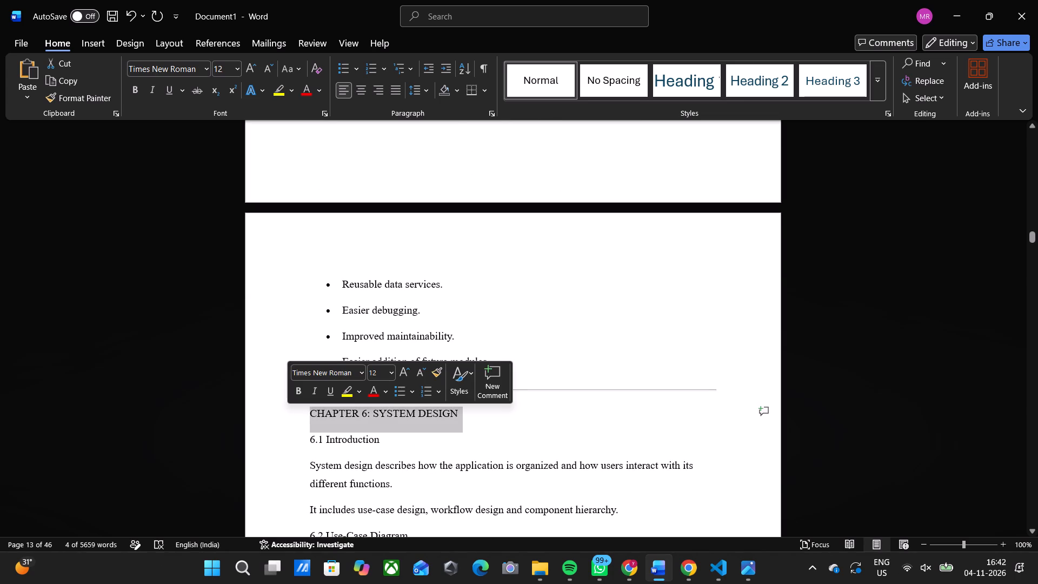
click(296, 395)
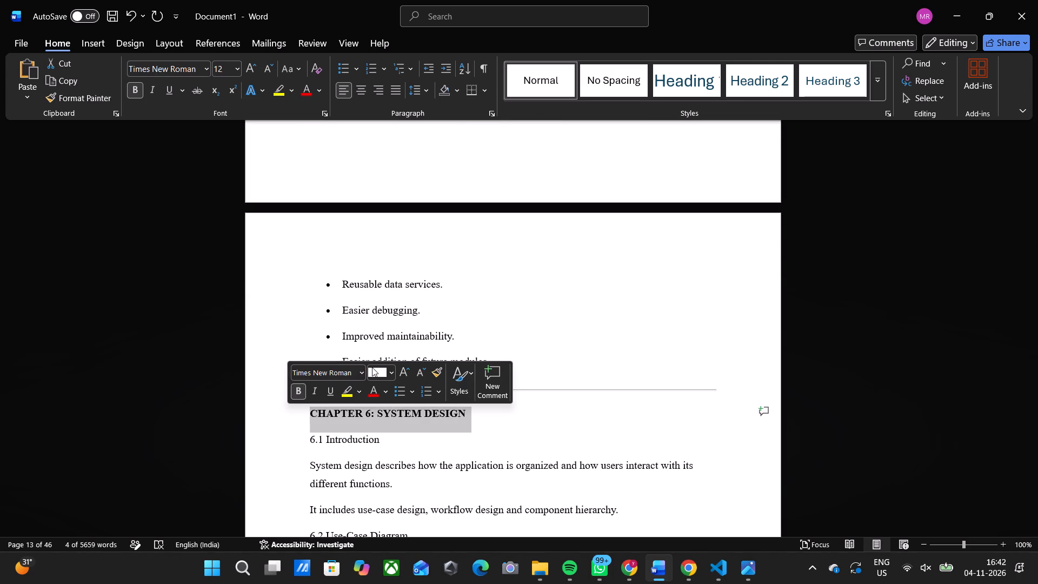
click(372, 367)
click(374, 372)
text(15)
key(Return)
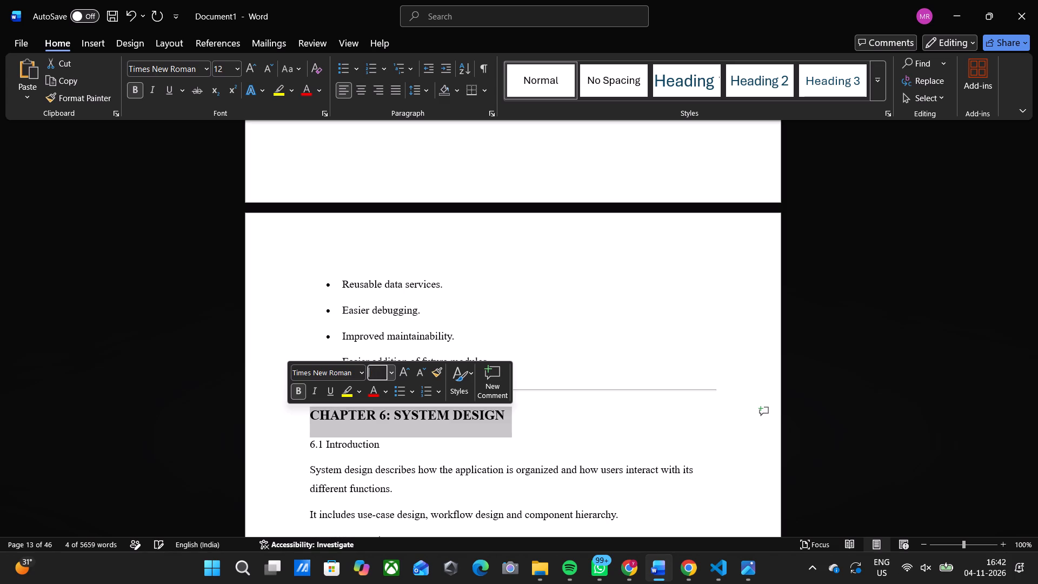
click(191, 357)
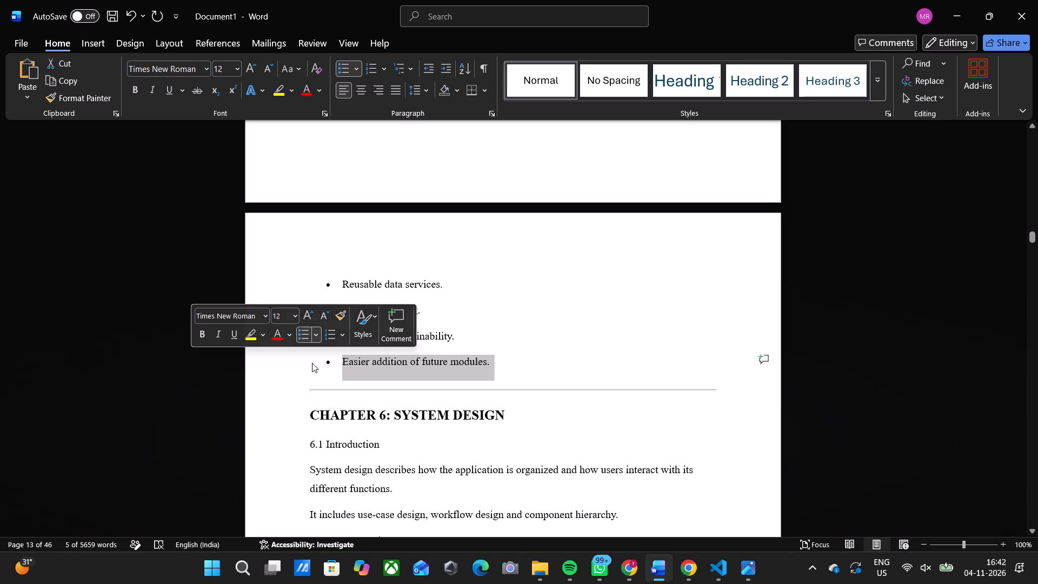
click(499, 421)
Review Chapter 6's use-case and workflow sections with their text diagrams, consulting the report guidelines PDF in the browser.
scroll(499, 421, down, 2)
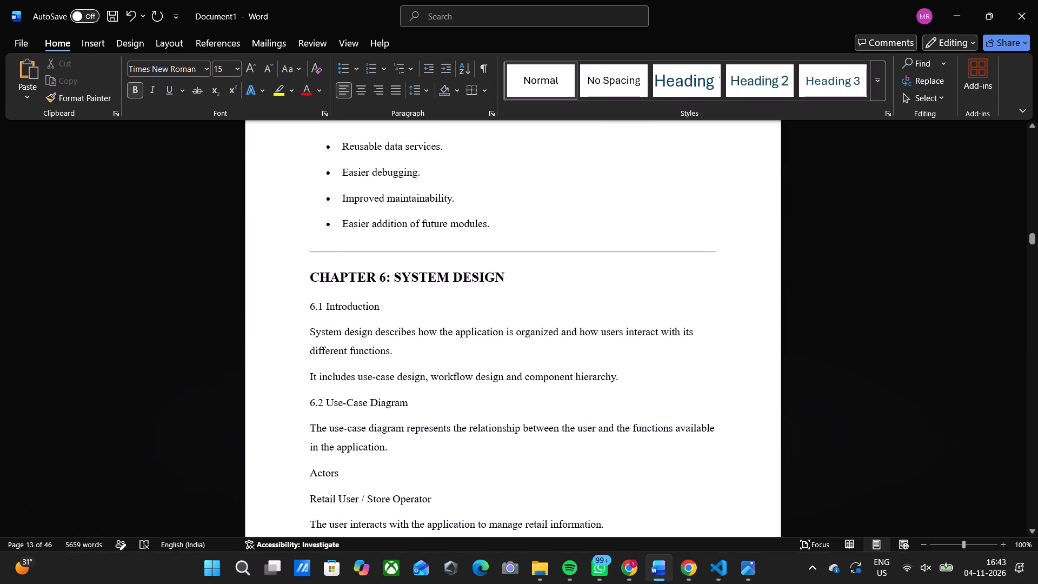
scroll(499, 421, down, 2)
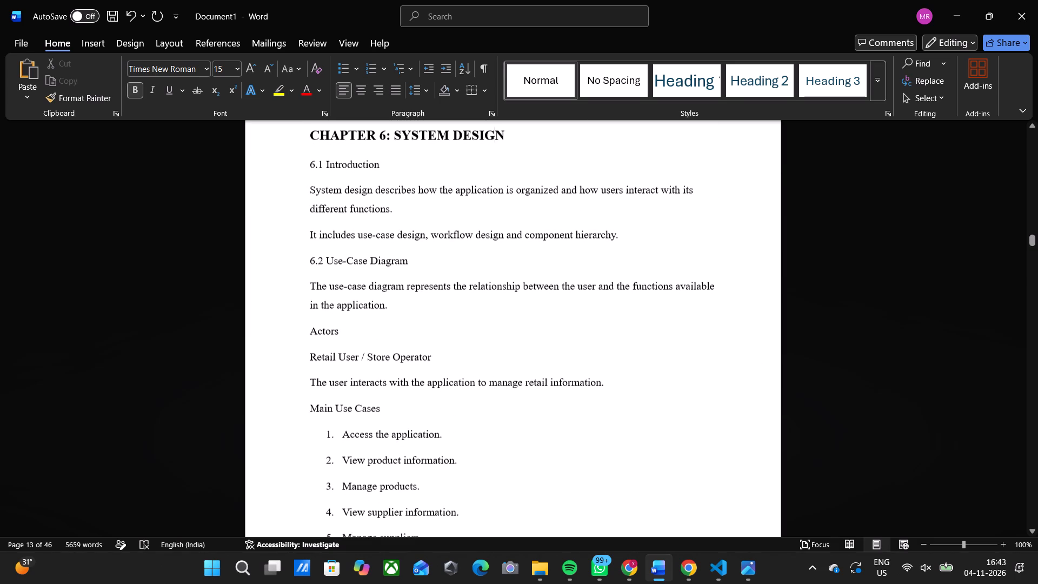
scroll(499, 421, down, 3)
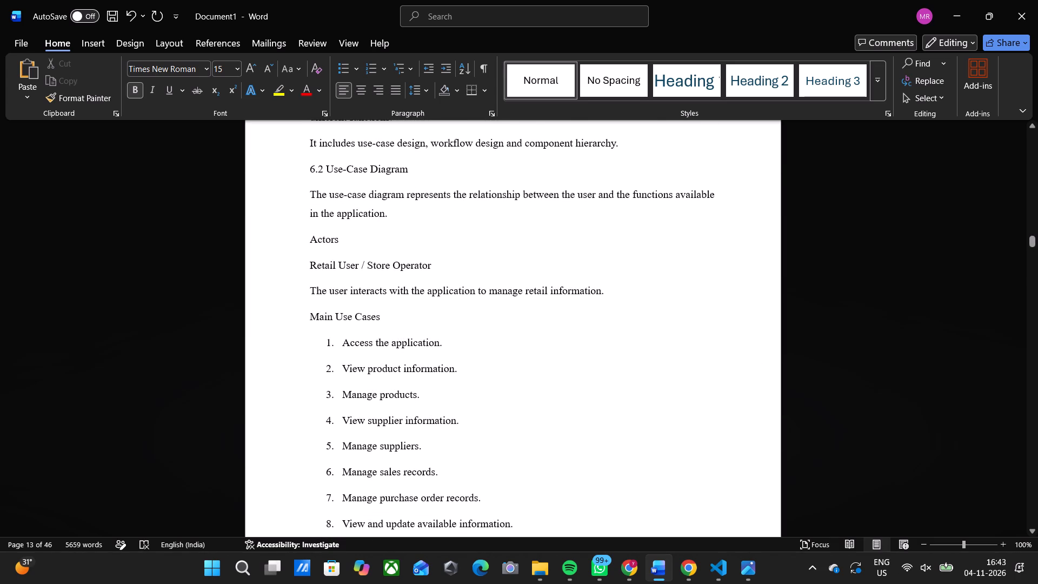
scroll(499, 421, down, 2)
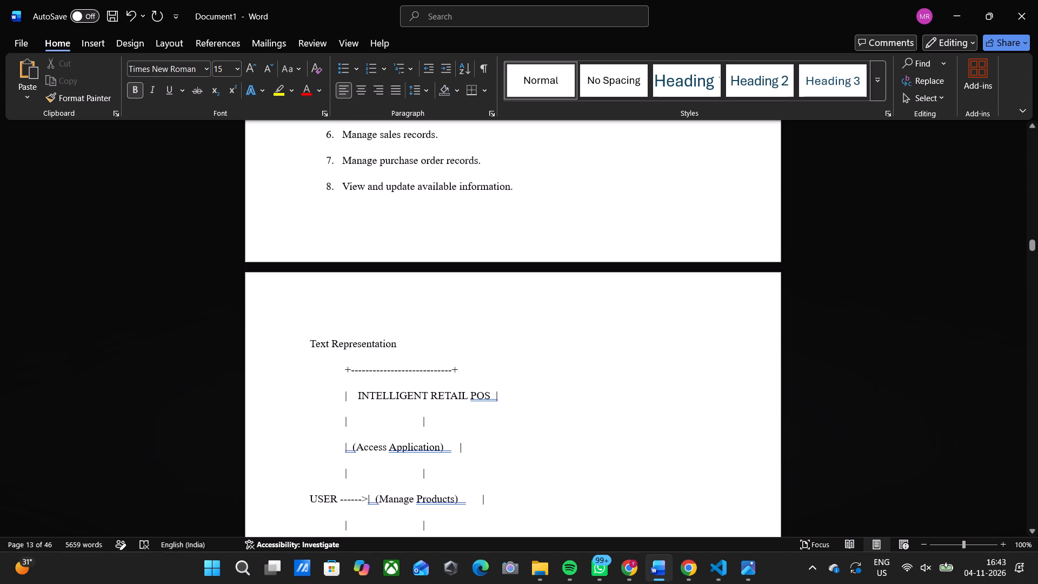
scroll(499, 421, down, 1)
scroll(499, 421, up, 1)
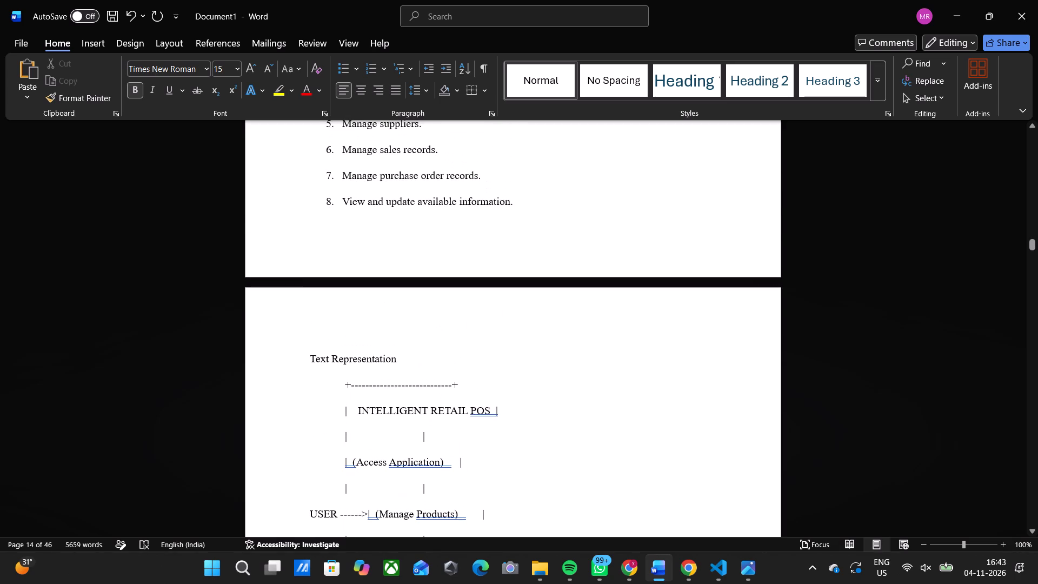
key(alt+Tab)
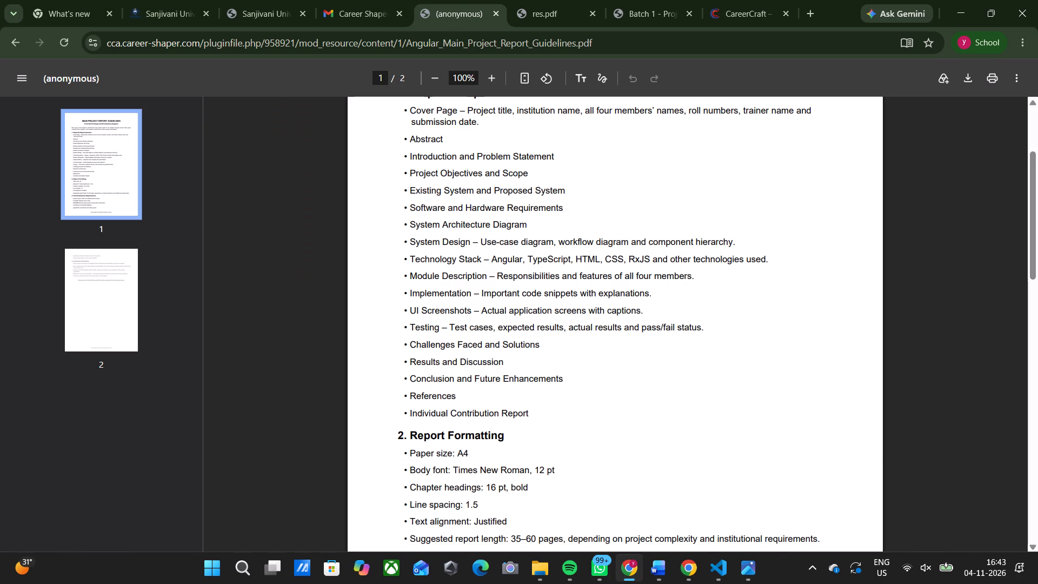
key(alt+Tab)
scroll(499, 421, up, 1)
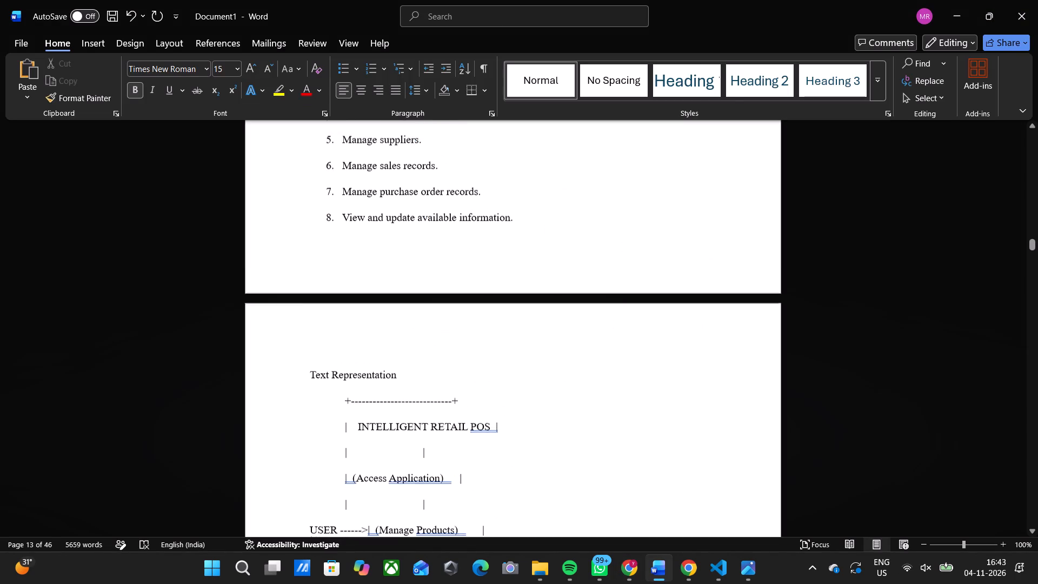
scroll(499, 421, up, 2)
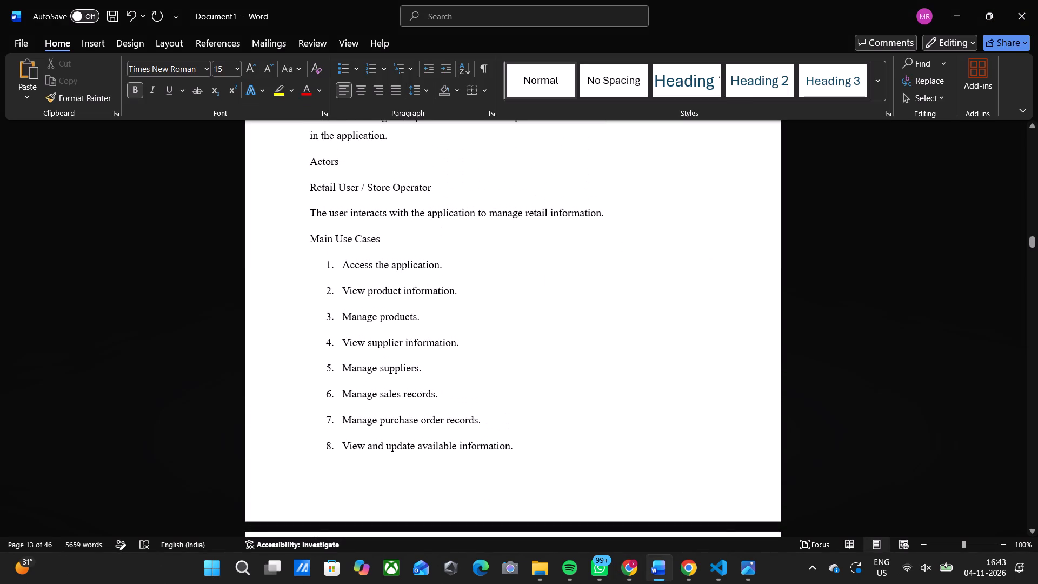
scroll(499, 421, down, 2)
scroll(499, 421, up, 1)
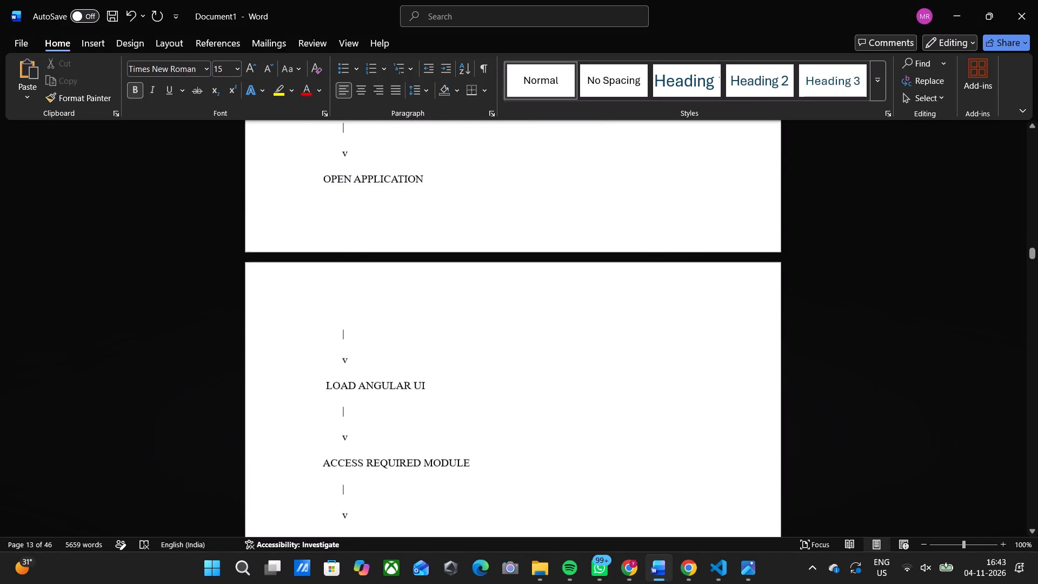
scroll(499, 421, up, 2)
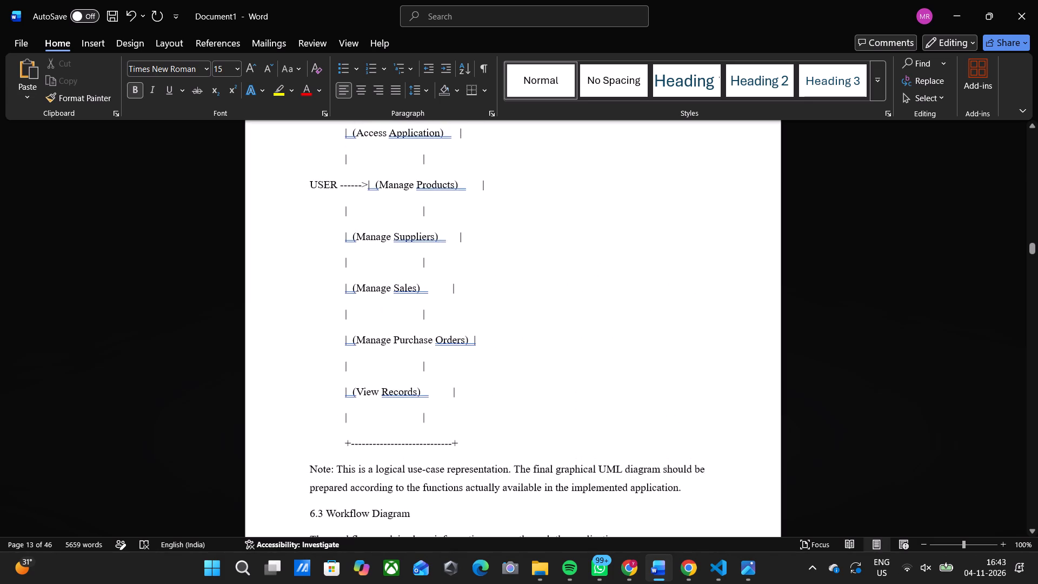
scroll(499, 421, up, 2)
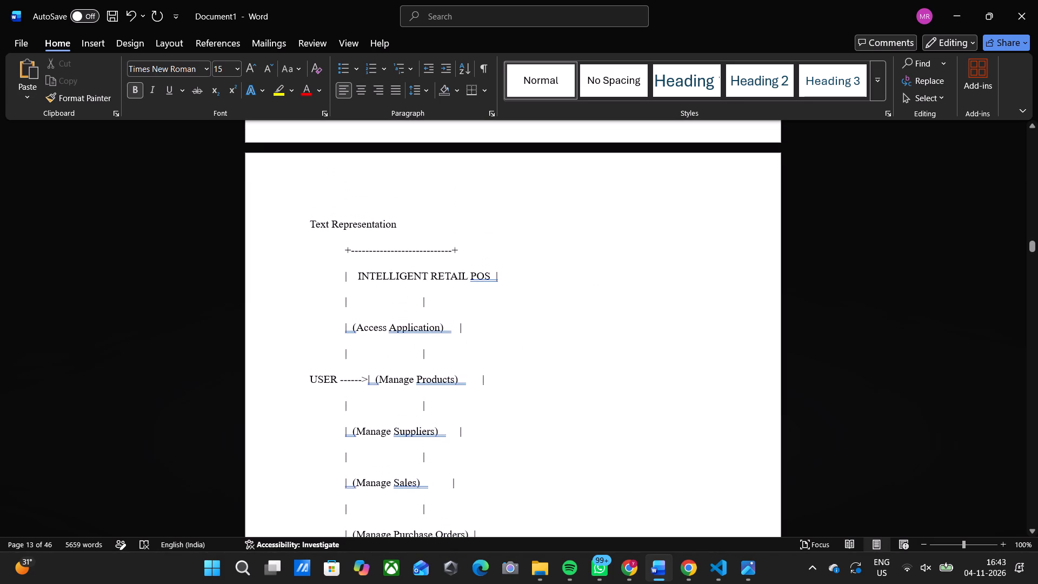
drag(332, 249, 429, 431)
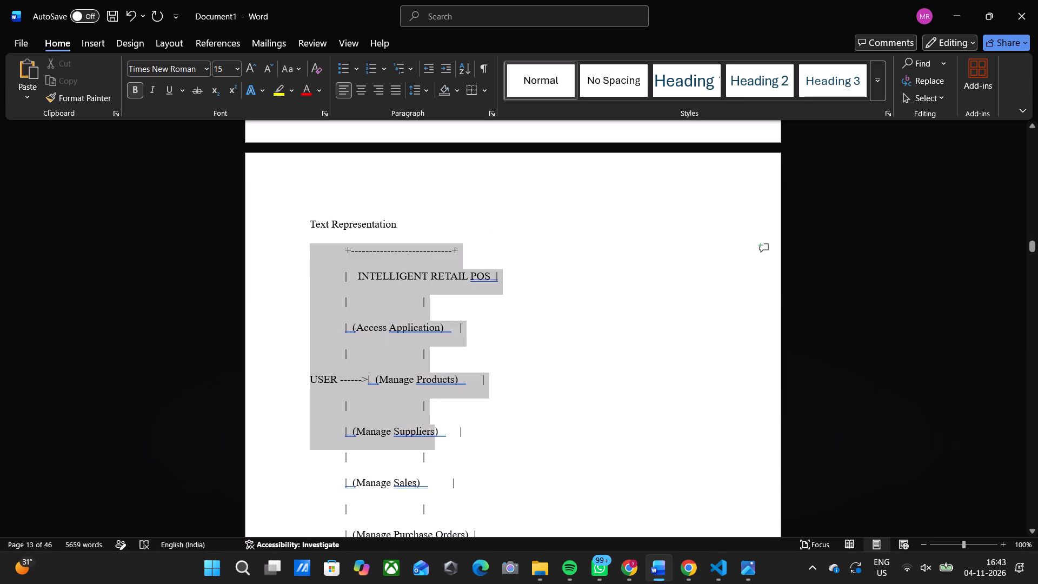
drag(429, 431, 455, 533)
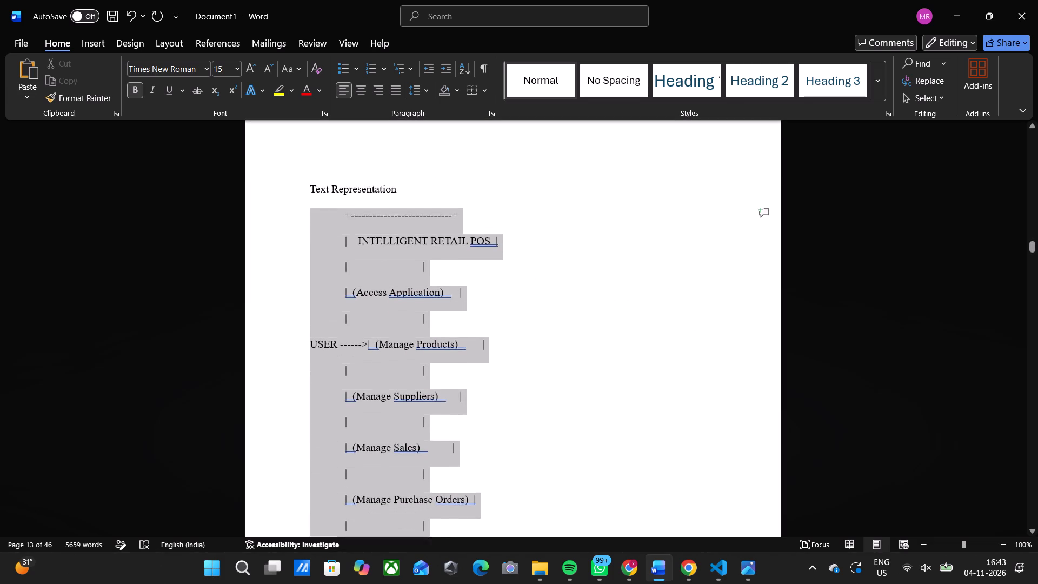
drag(455, 533, 455, 537)
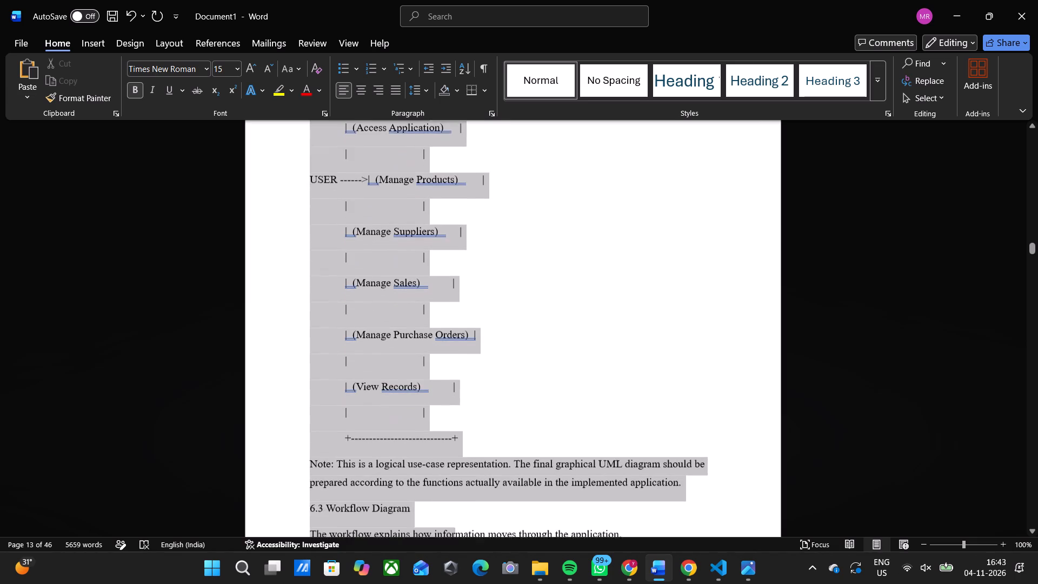
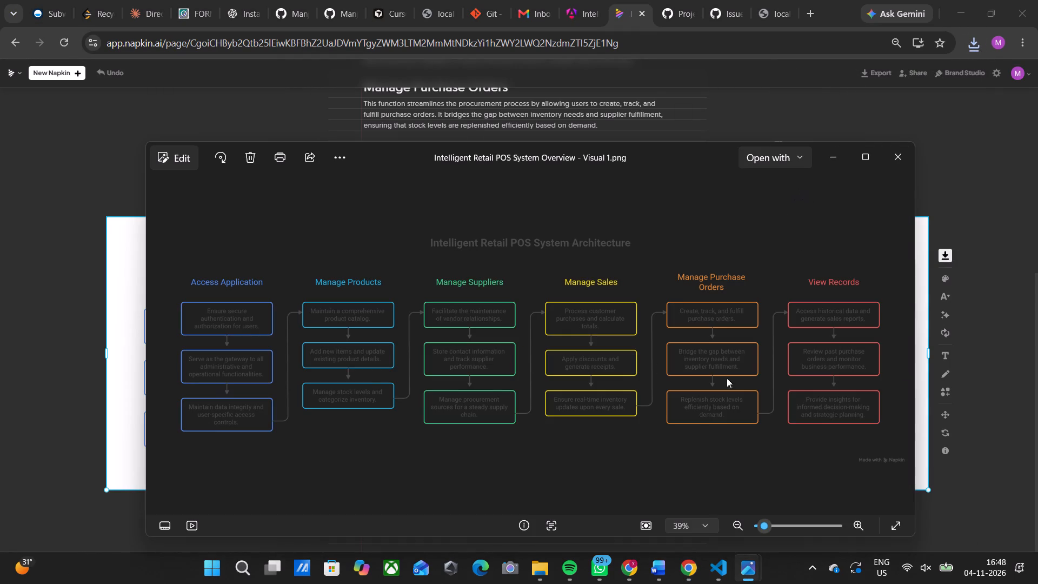
key(ctrl+c)
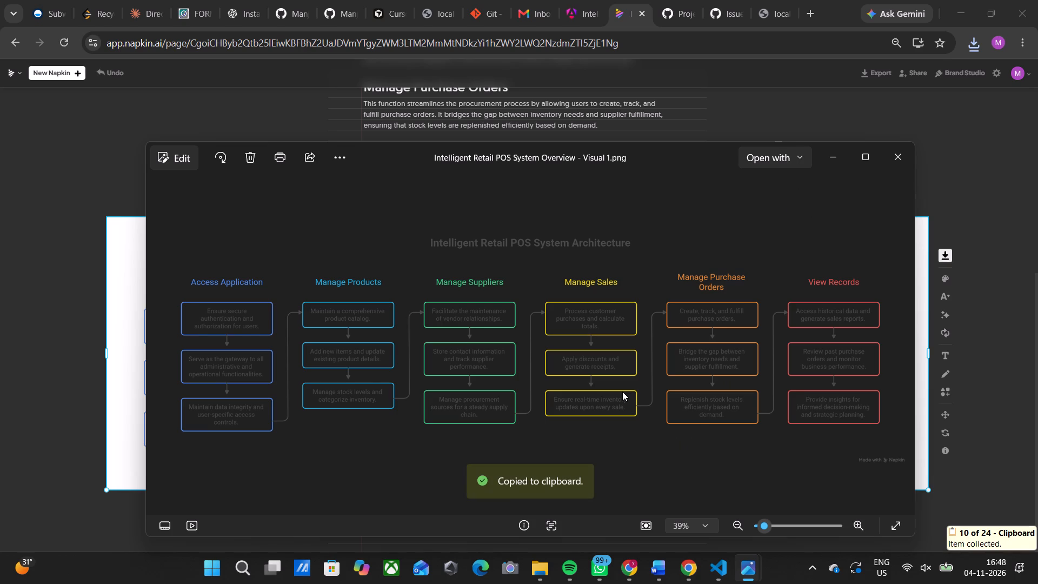
Switch to Word and replace the text-drawn use-case diagram under Text Representation, from its top border to its bottom border, with the copied image.
key(alt+Tab)
key(alt+Tab)
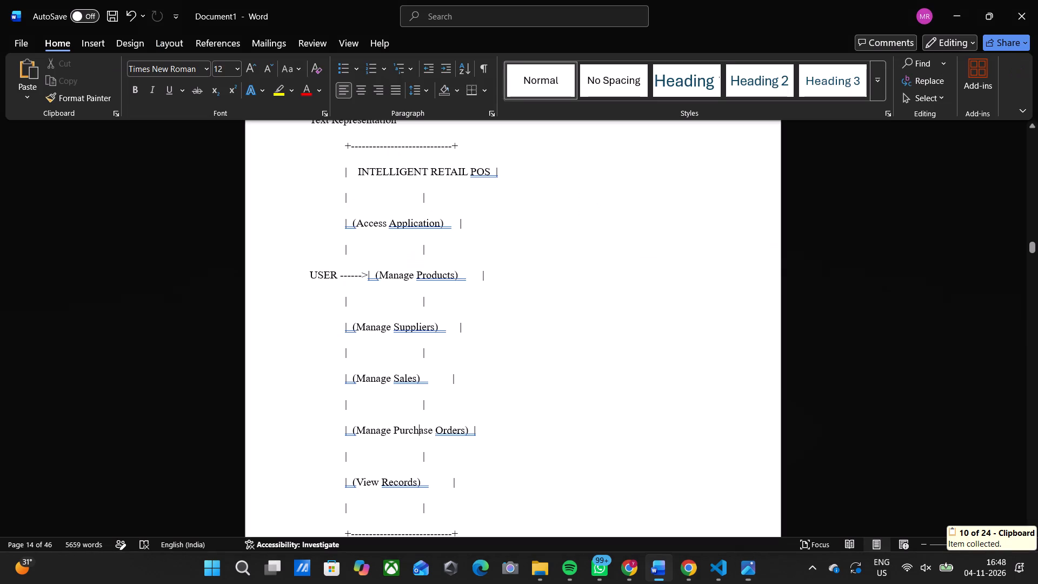
scroll(500, 437, down, 2)
scroll(500, 437, up, 1)
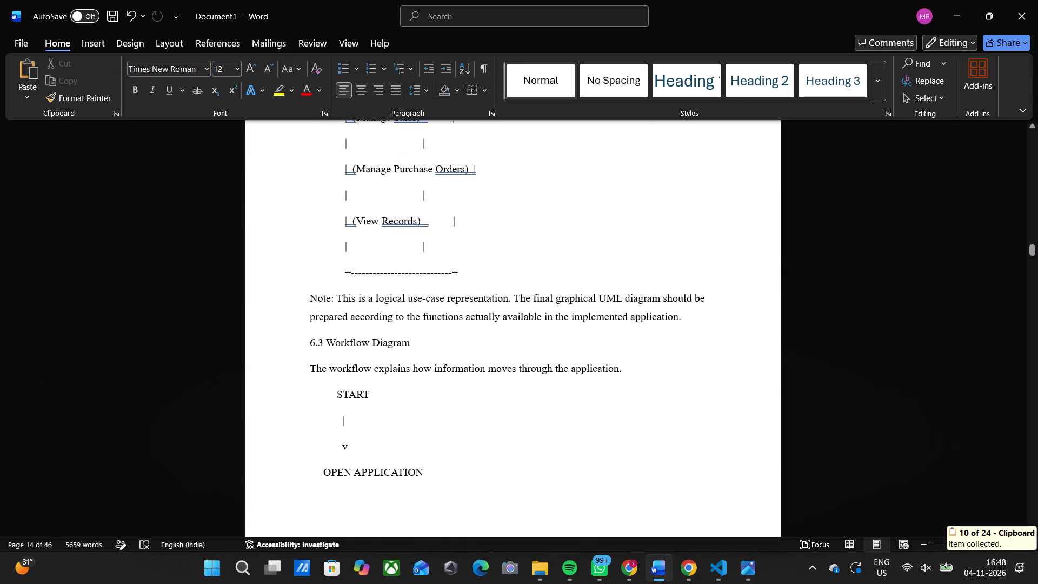
scroll(500, 437, up, 2)
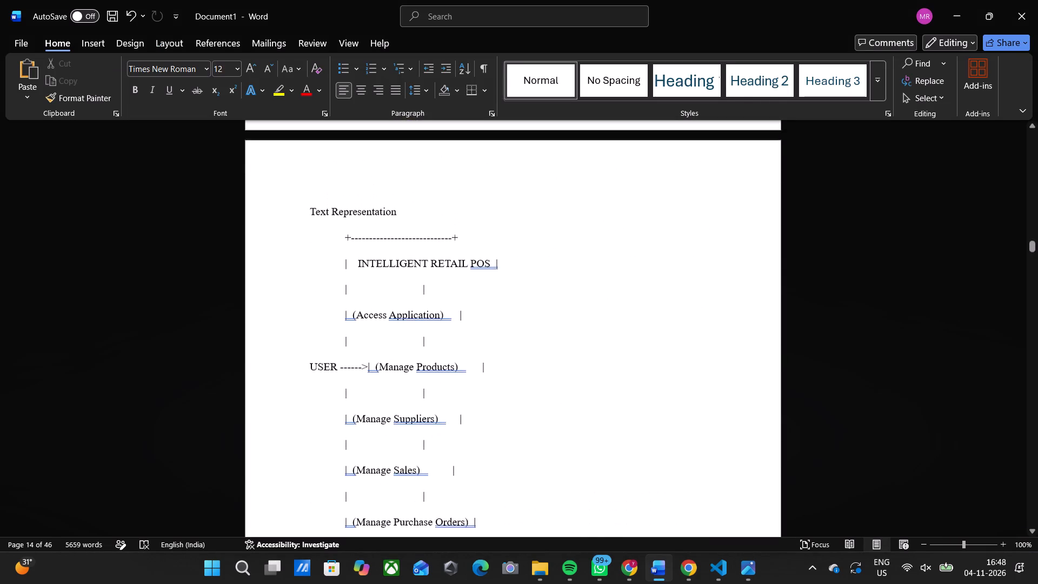
scroll(500, 437, up, 1)
scroll(500, 437, down, 1)
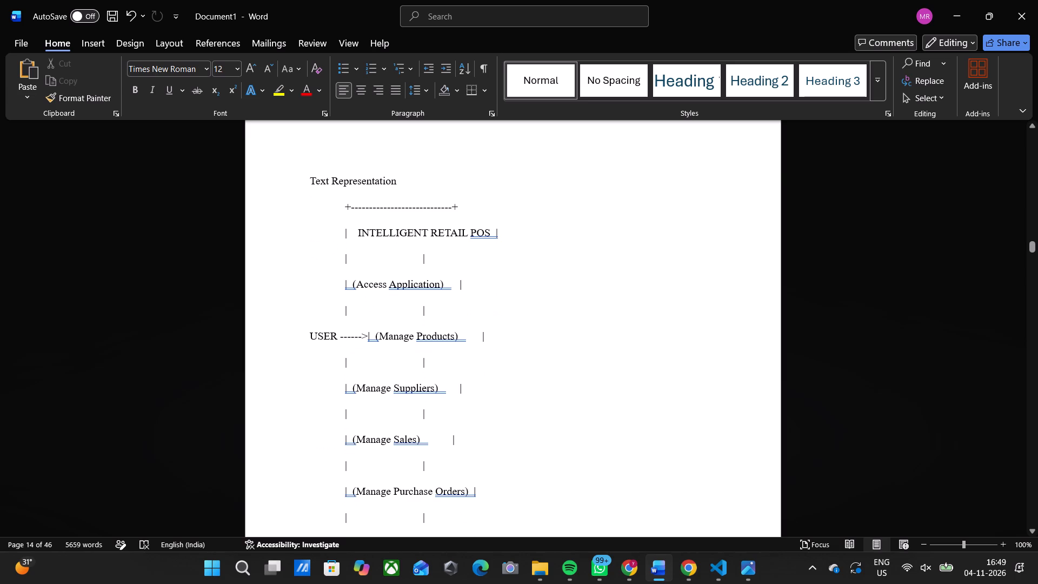
drag(337, 204, 416, 356)
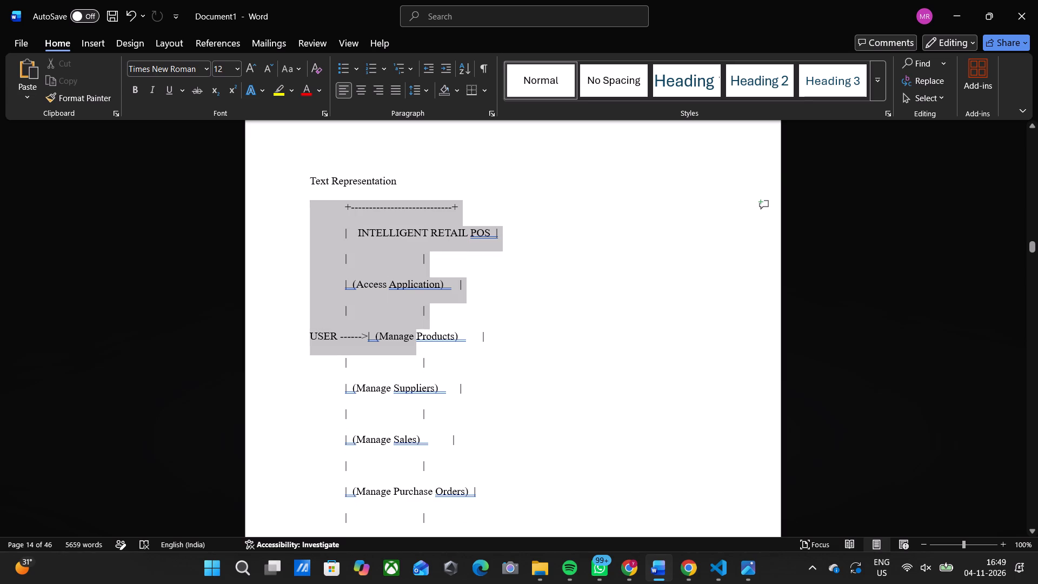
drag(416, 356, 455, 516)
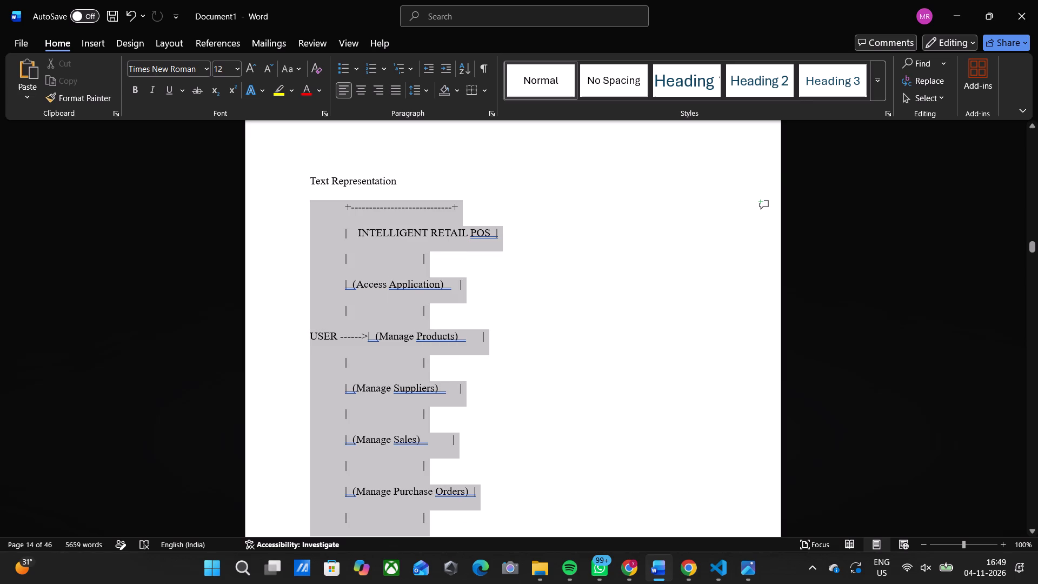
drag(455, 516, 481, 454)
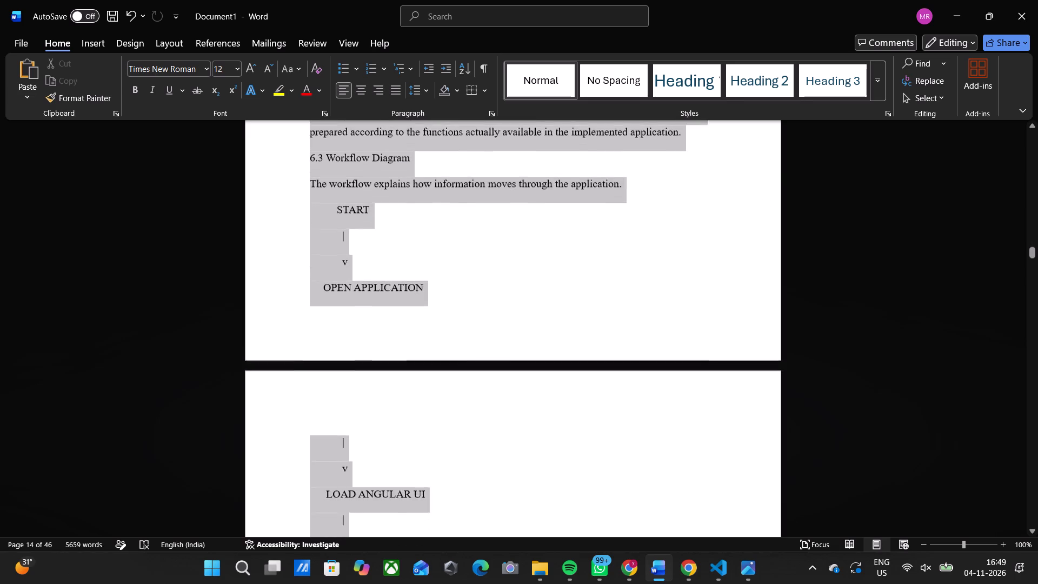
drag(481, 454, 503, 182)
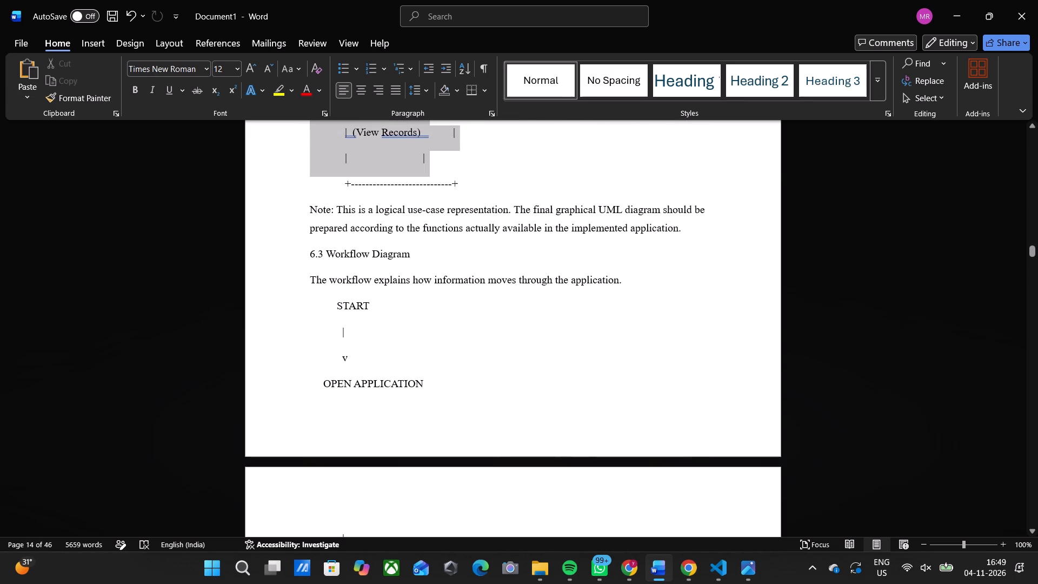
drag(503, 182, 501, 190)
key(ctrl+v)
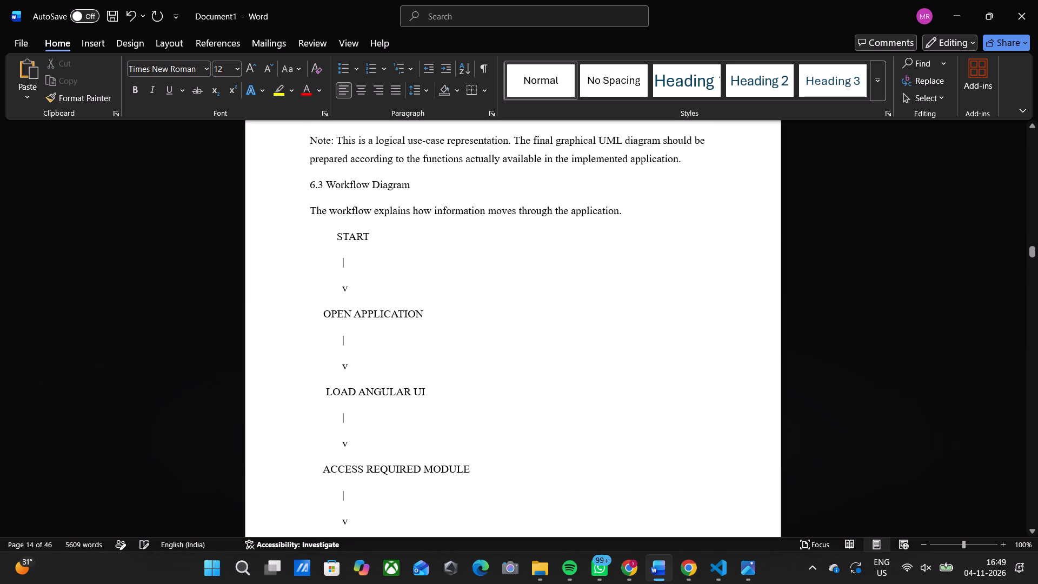
Examine the pasted Intelligent Retail POS System Architecture visual up close, checking its six columns and its placement above the note.
scroll(501, 249, up, 2)
scroll(501, 249, down, 1)
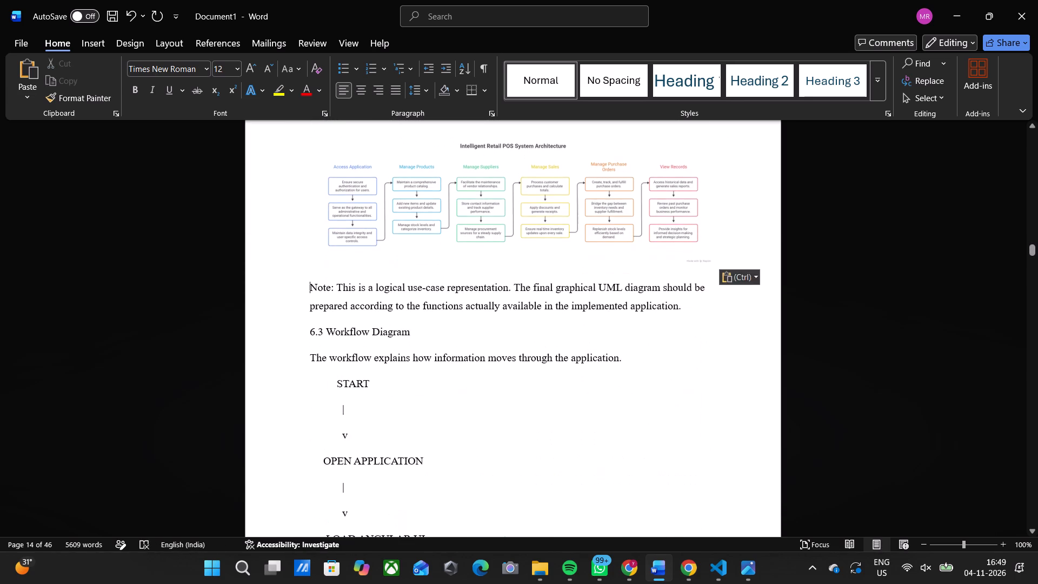
scroll(501, 249, up, 1)
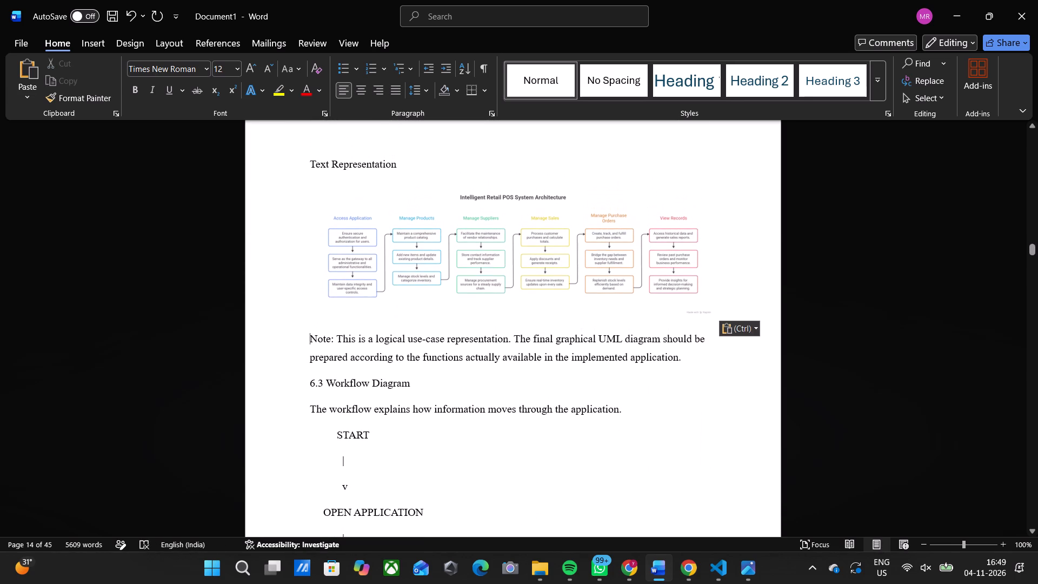
ctrl+scroll(501, 249, up, 2)
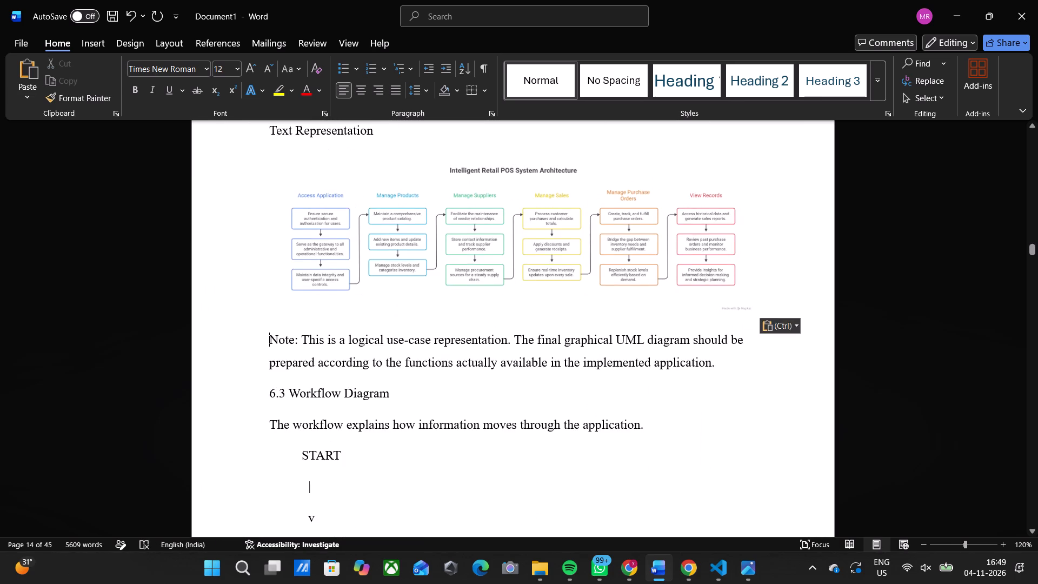
ctrl+scroll(501, 249, up, 7)
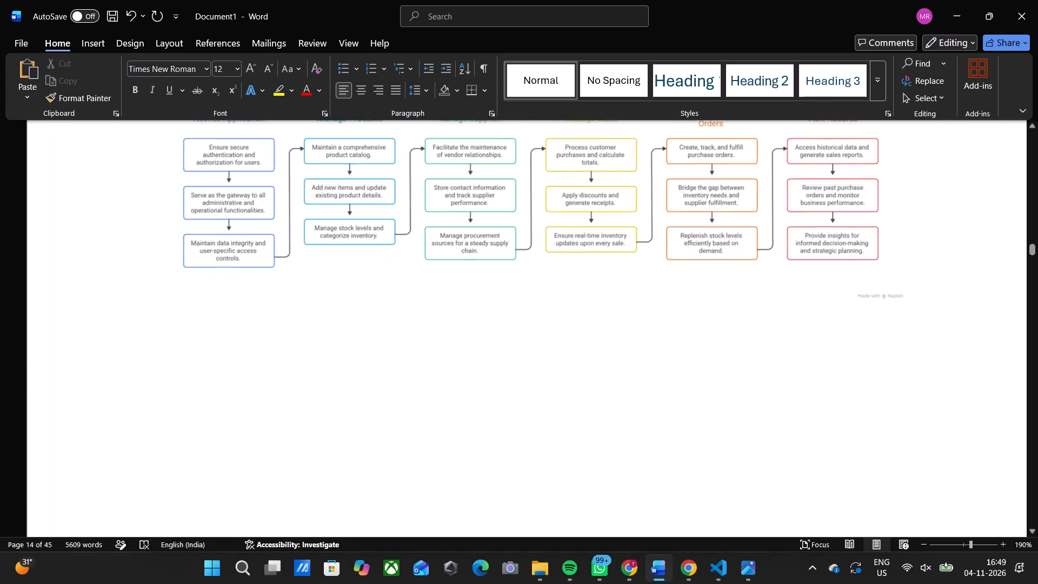
scroll(501, 249, left, 1)
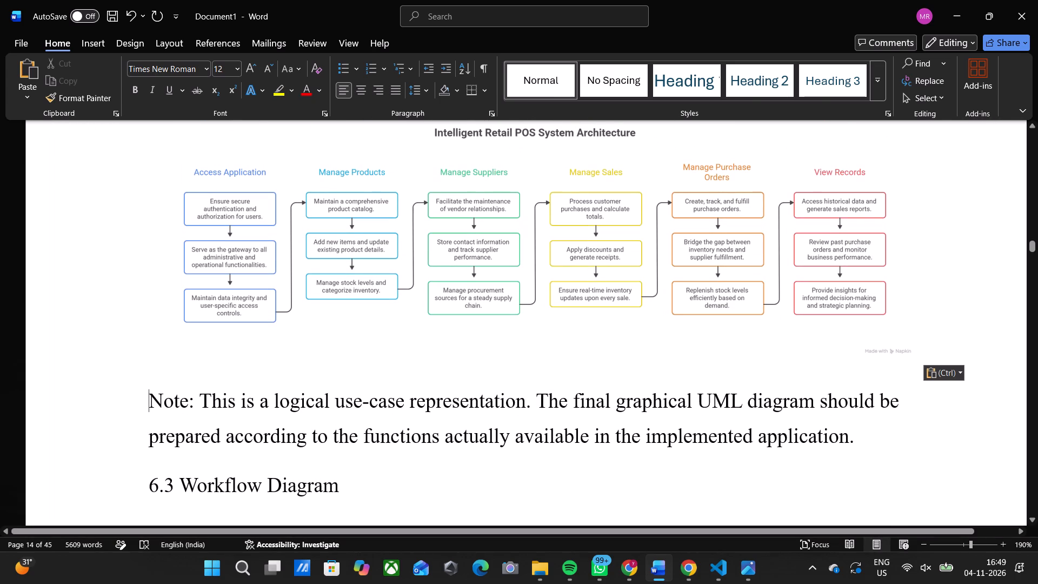
Copy the whole 6.3 Workflow Diagram section, from its heading through the START-to-END text flow.
ctrl+scroll(503, 244, down, 3)
scroll(503, 244, down, 1)
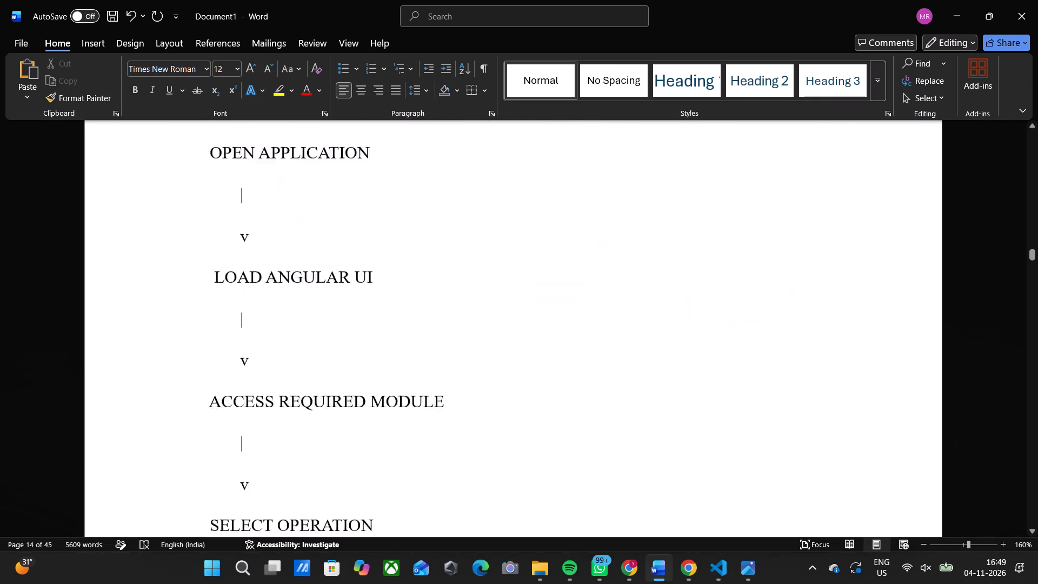
scroll(503, 244, down, 1)
scroll(503, 244, up, 2)
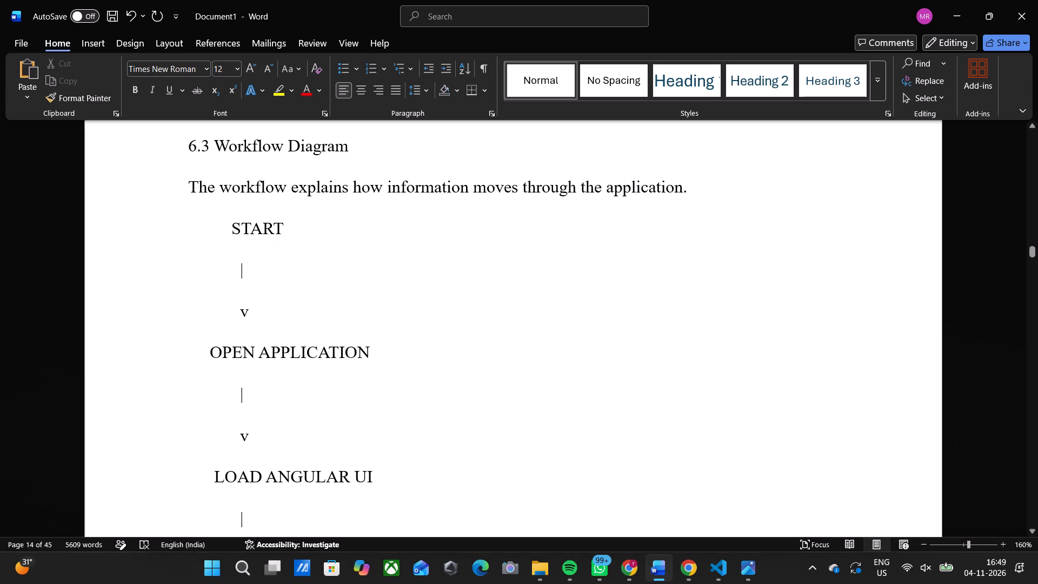
drag(183, 139, 324, 398)
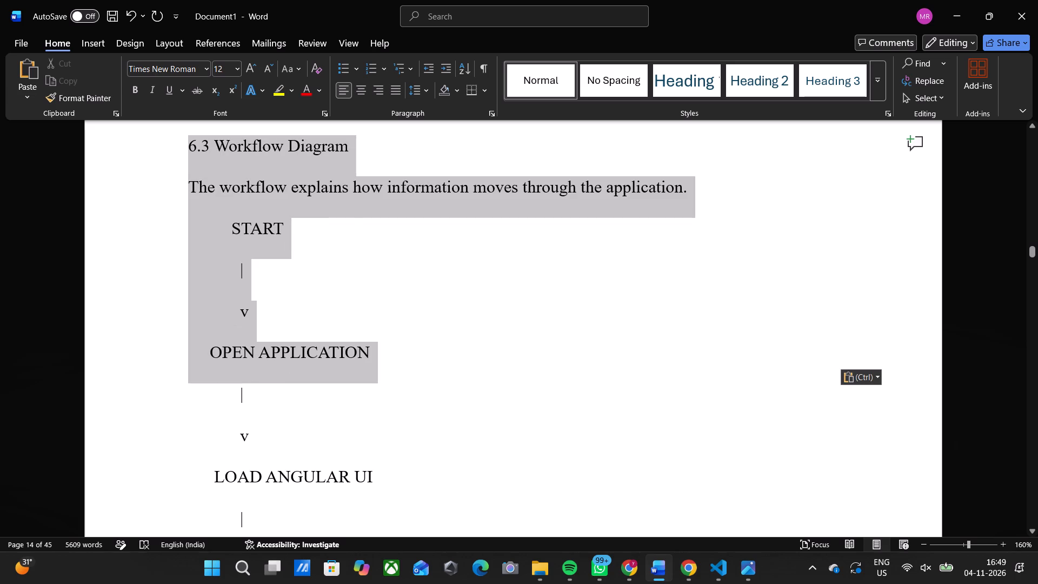
drag(324, 398, 377, 583)
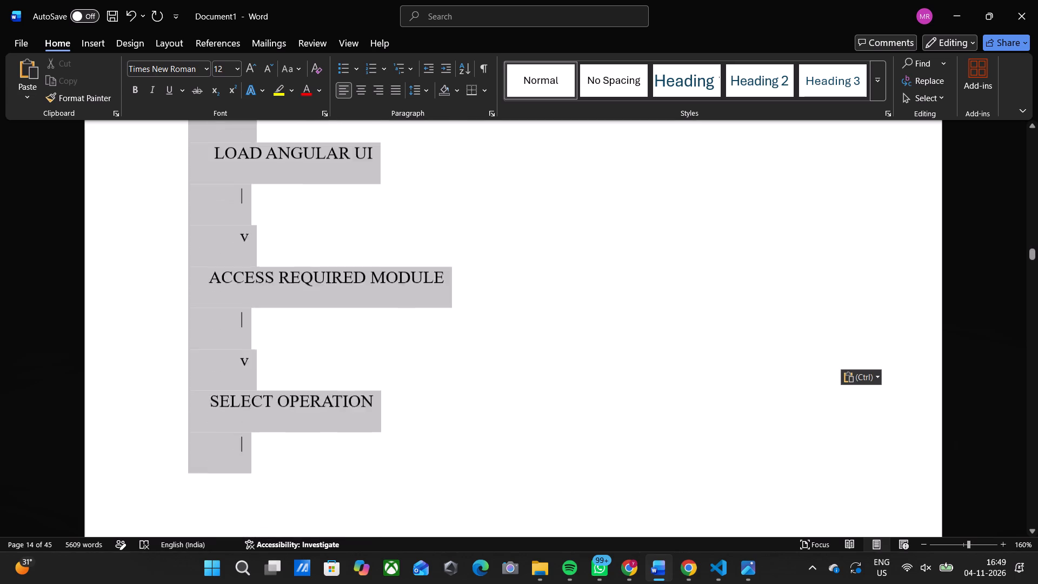
drag(377, 583, 430, 542)
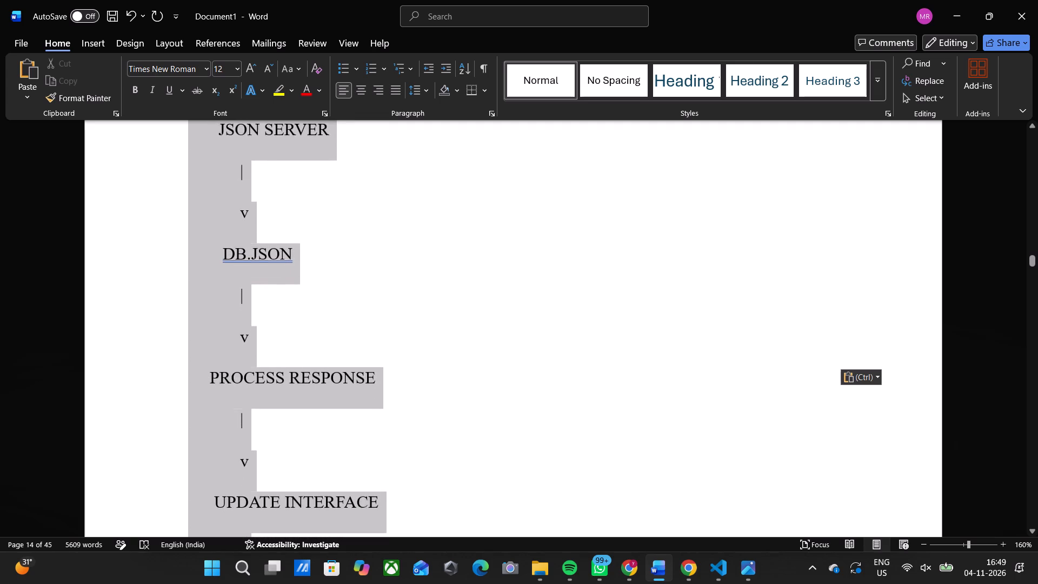
drag(430, 542, 335, 379)
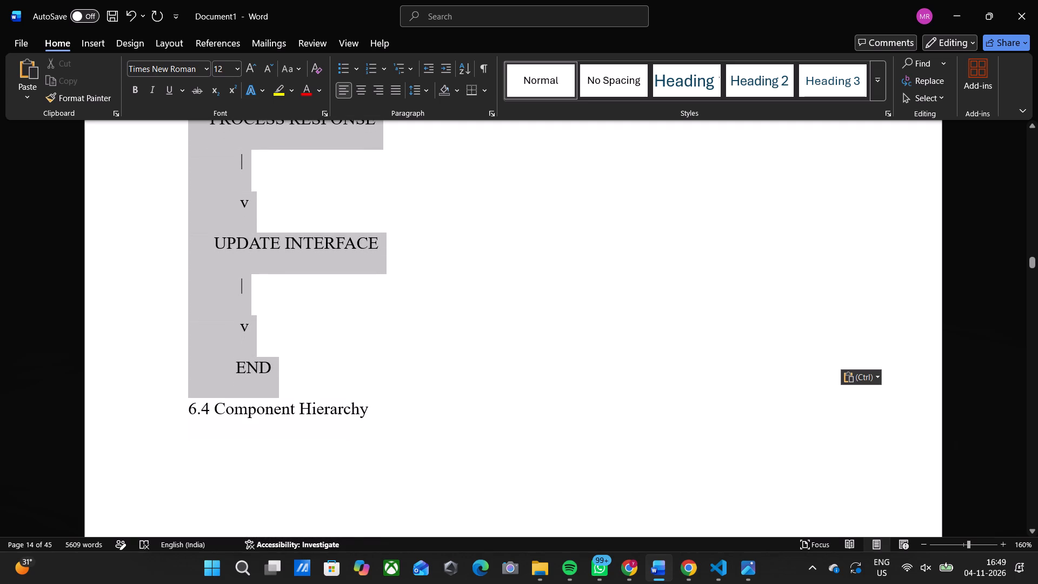
drag(335, 379, 324, 368)
key(ctrl+c)
Examine the report from the 6.3 Workflow Diagram introduction back to the actors and main use cases in section 6.2 Use-Case Diagram.
scroll(324, 368, up, 3)
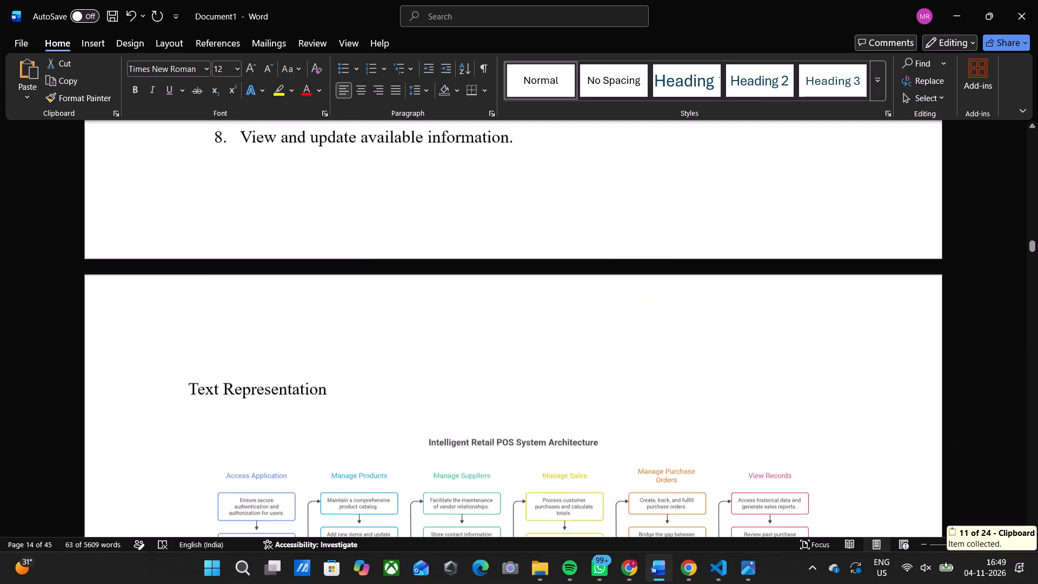
scroll(324, 368, down, 1)
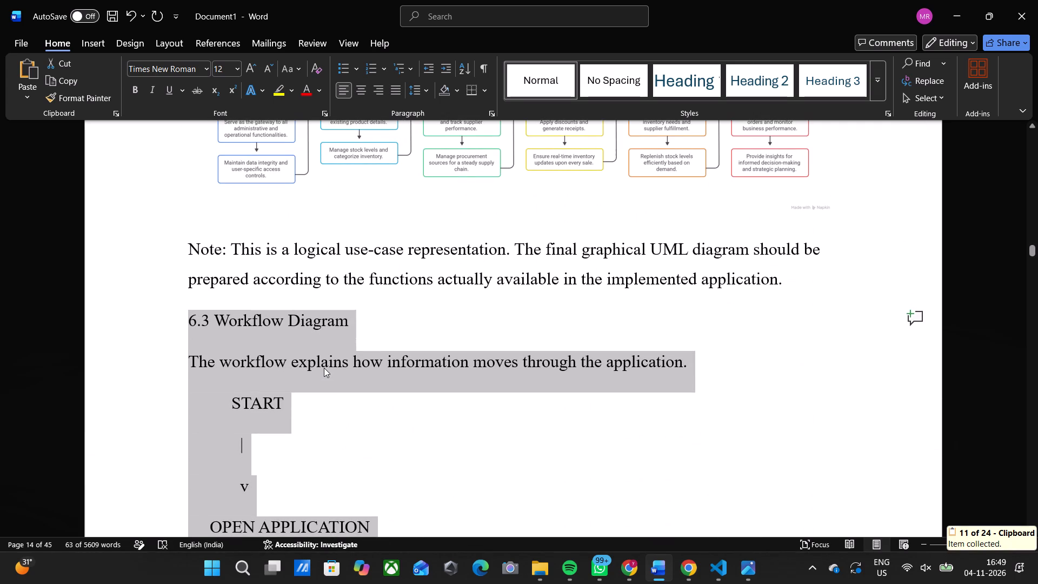
click(324, 368)
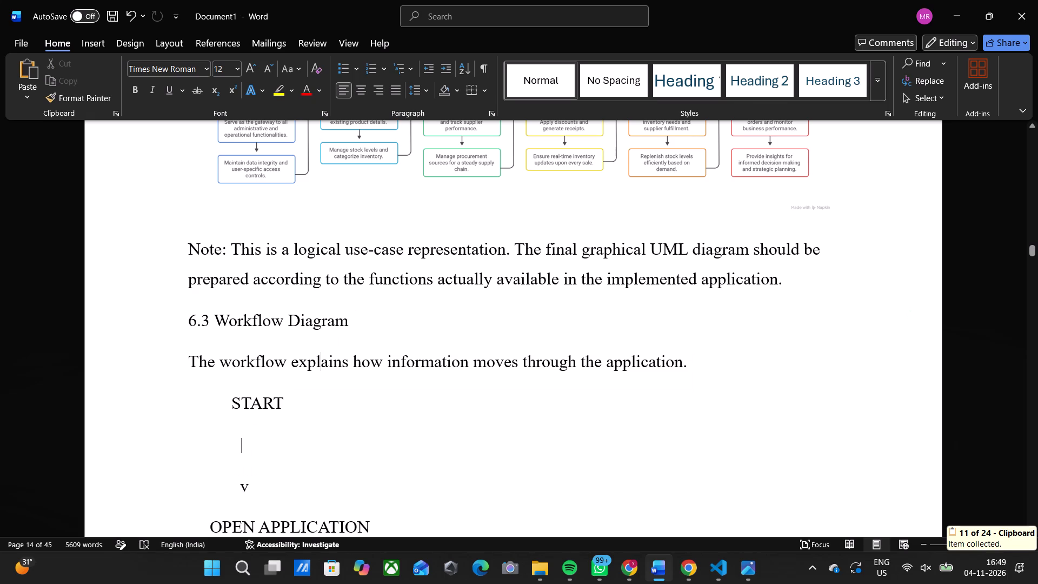
ctrl+scroll(213, 357, down, 3)
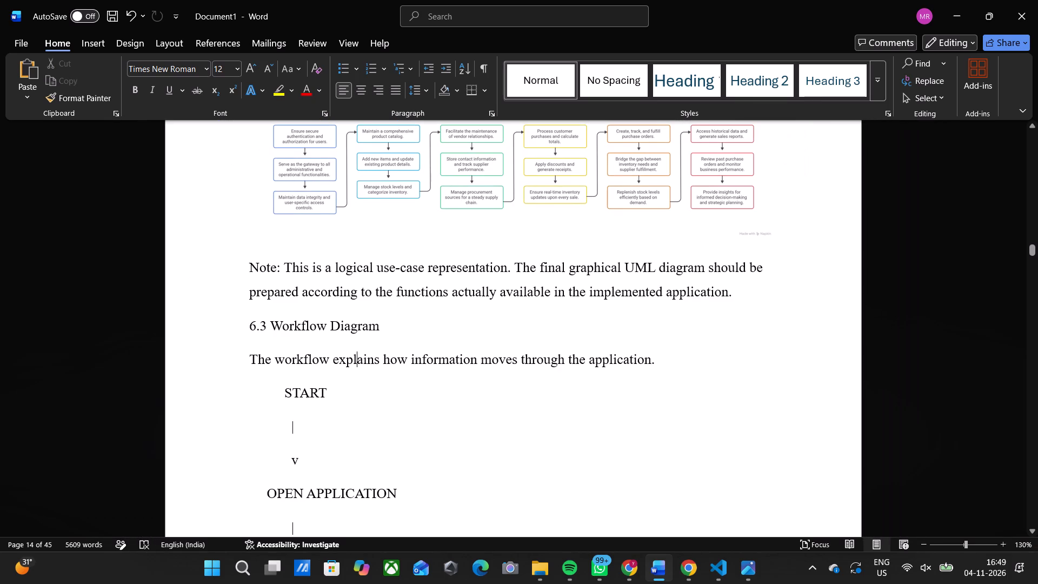
click(245, 360)
scroll(365, 354, up, 1)
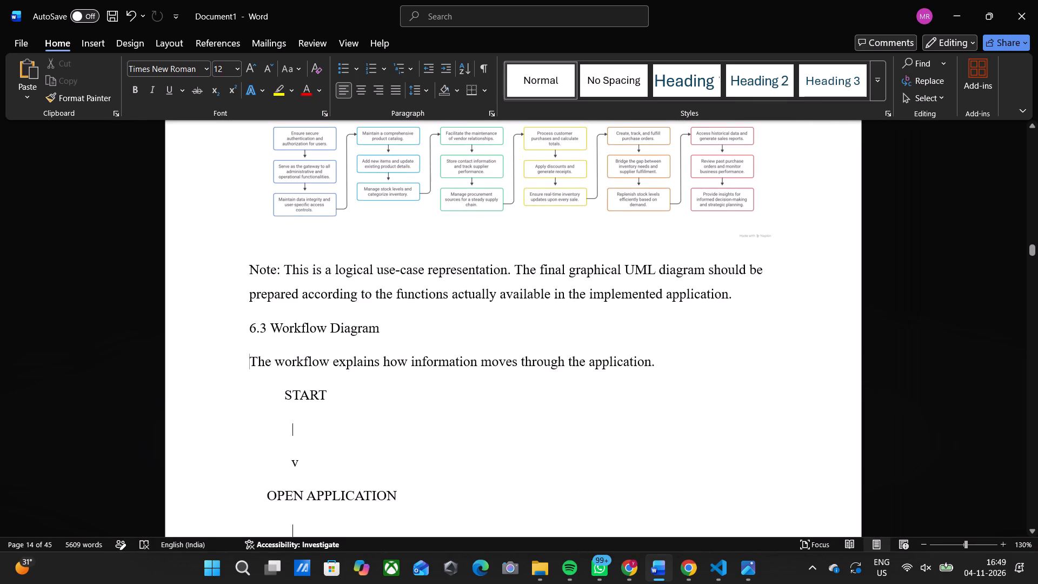
scroll(365, 354, up, 1)
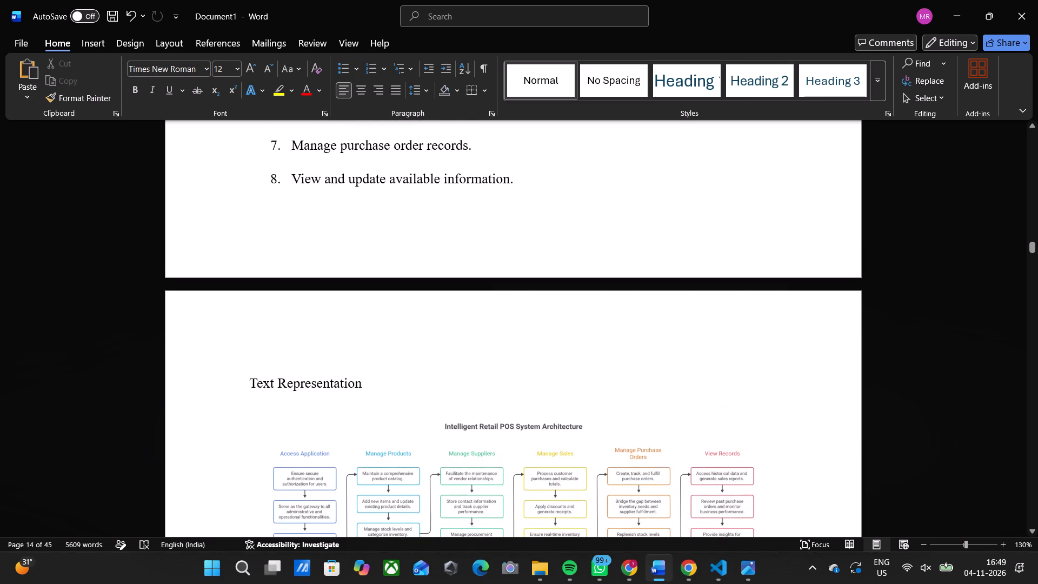
scroll(365, 354, up, 2)
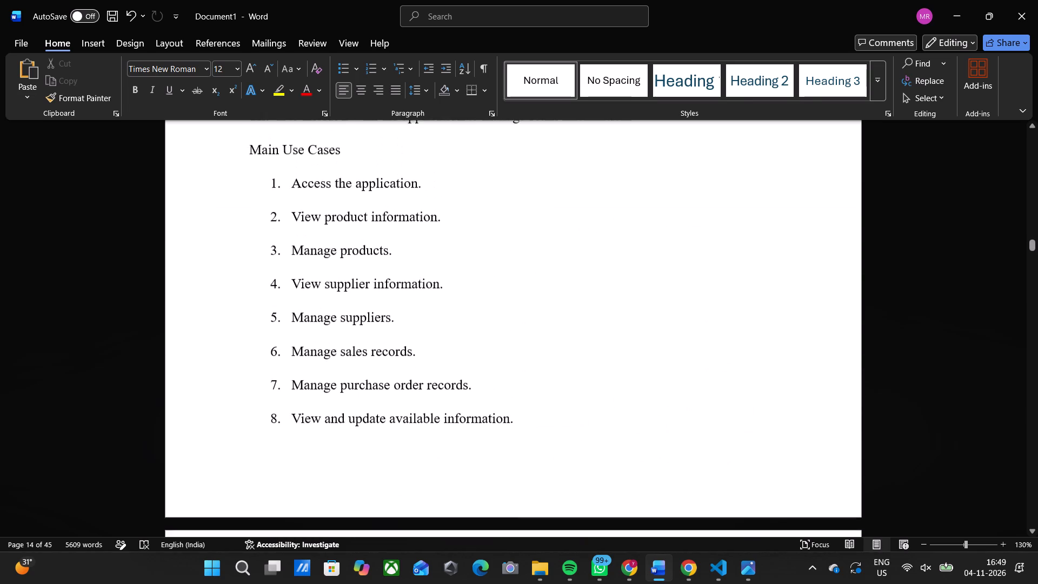
scroll(365, 354, up, 1)
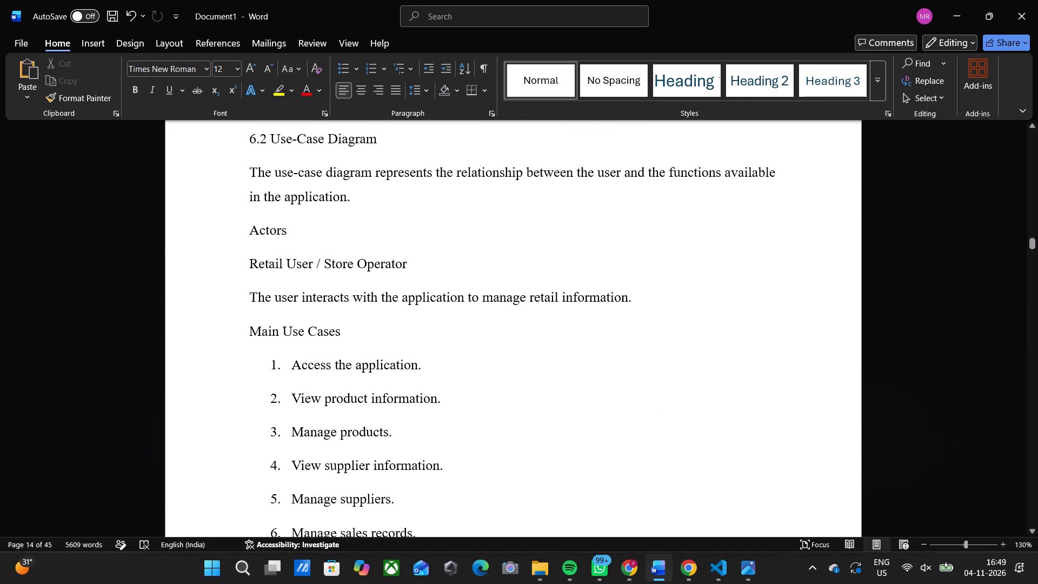
scroll(365, 354, up, 1)
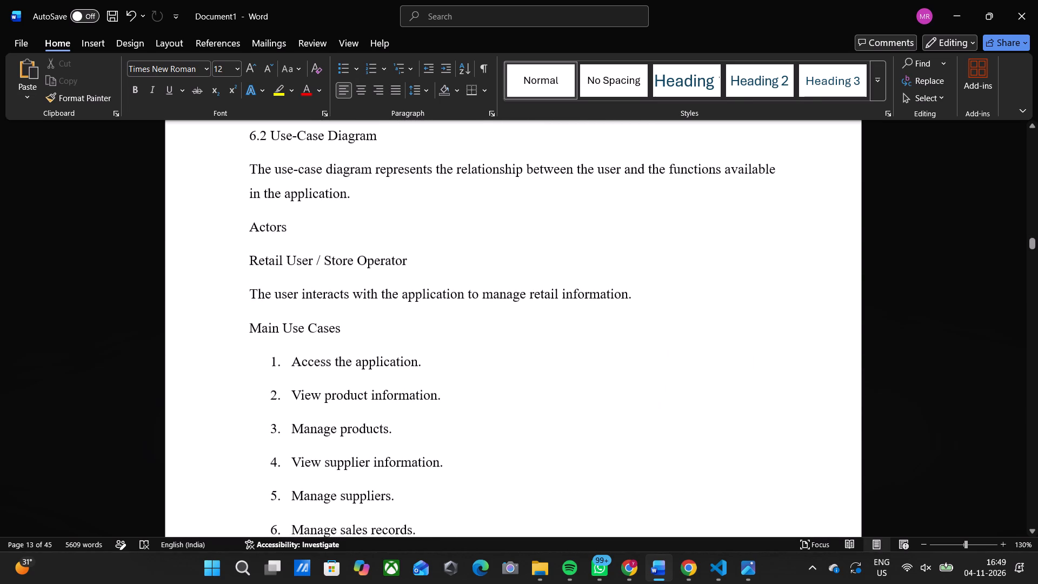
key(alt+Tab)
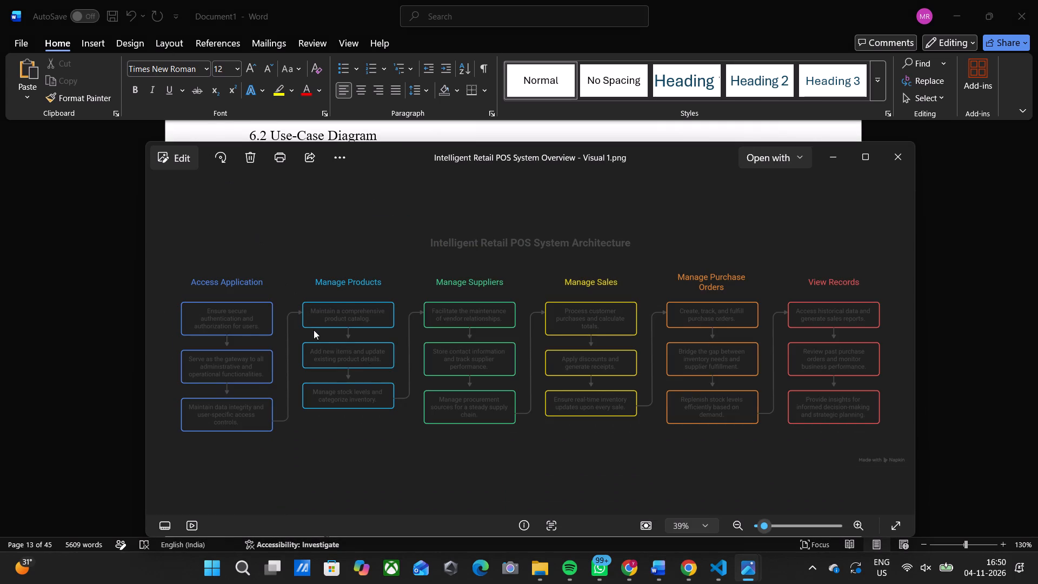
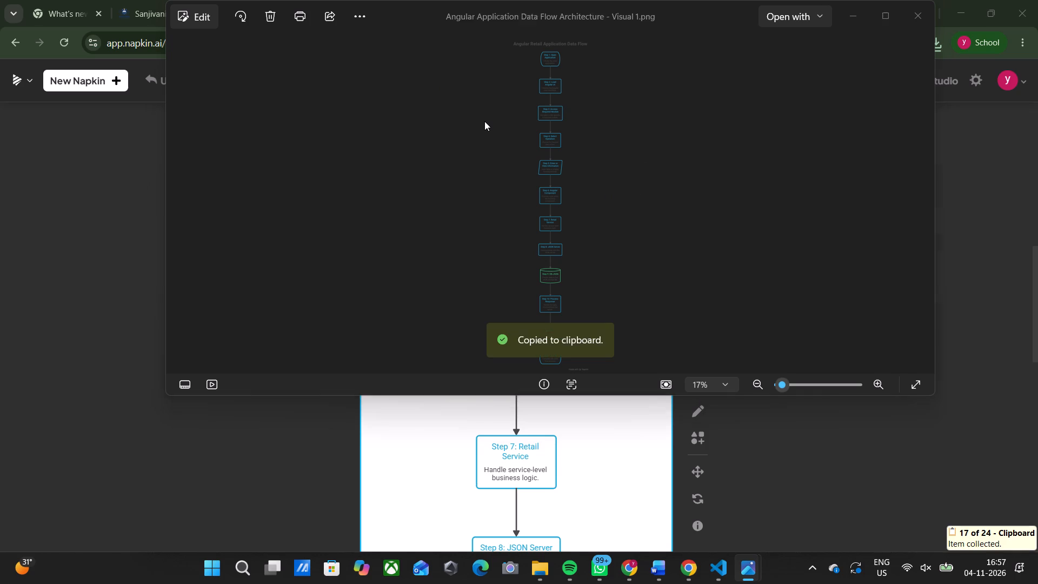
key(alt+Tab)
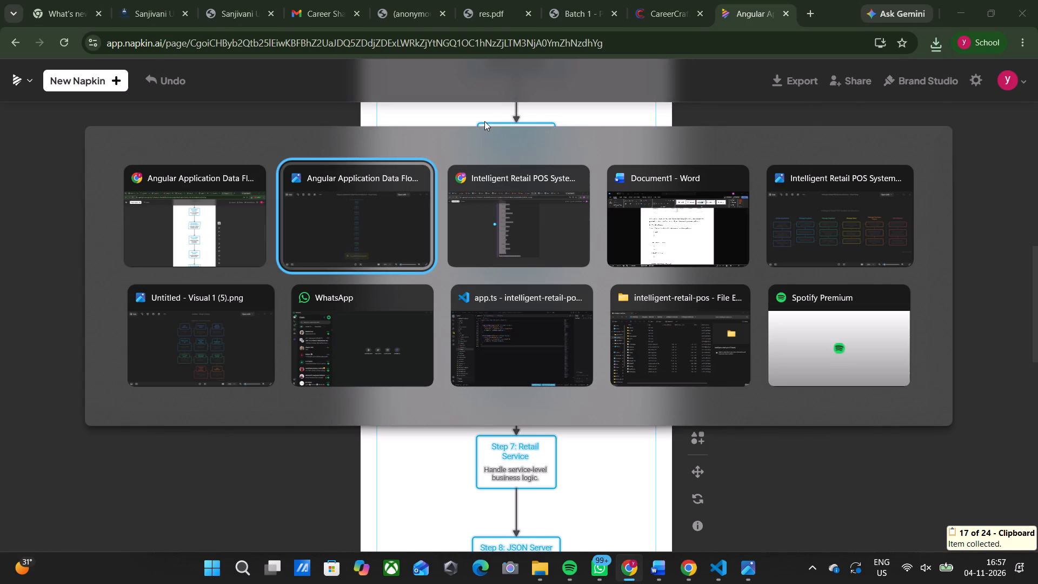
key(alt+Tab)
key(alt+Tab)
key(alt+Tab)
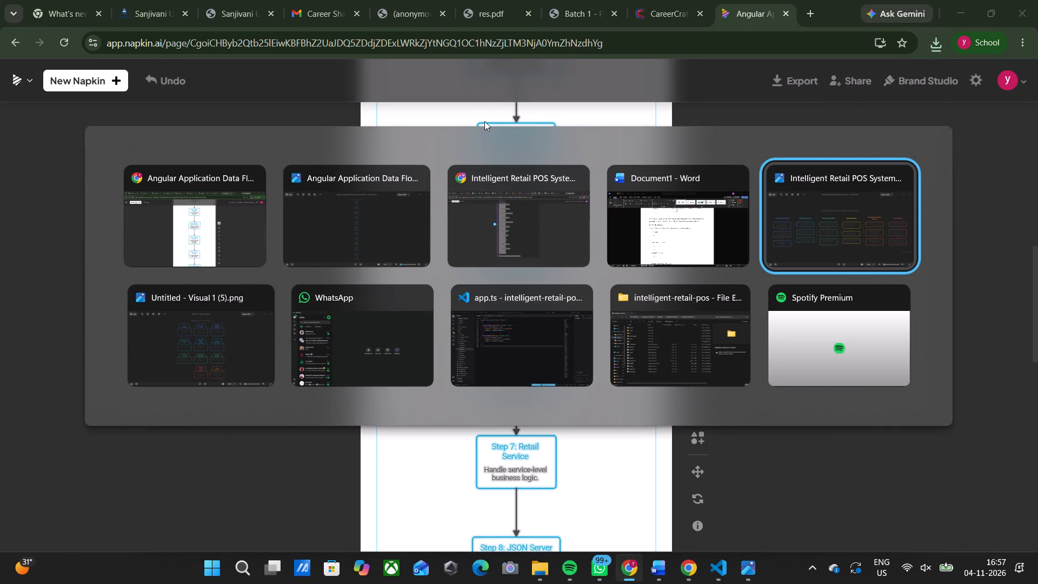
key(alt+shift+Tab)
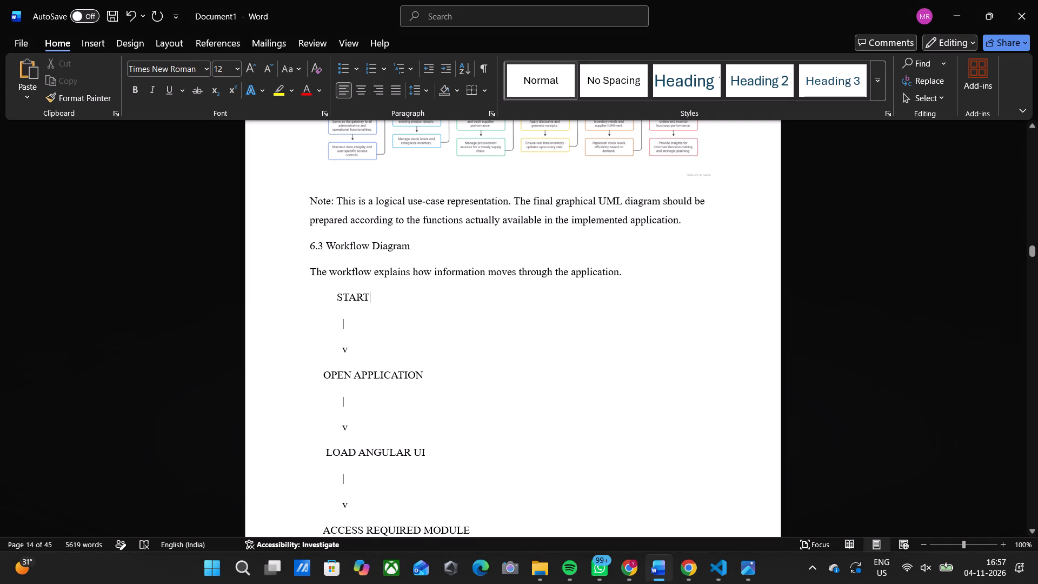
scroll(489, 335, up, 1)
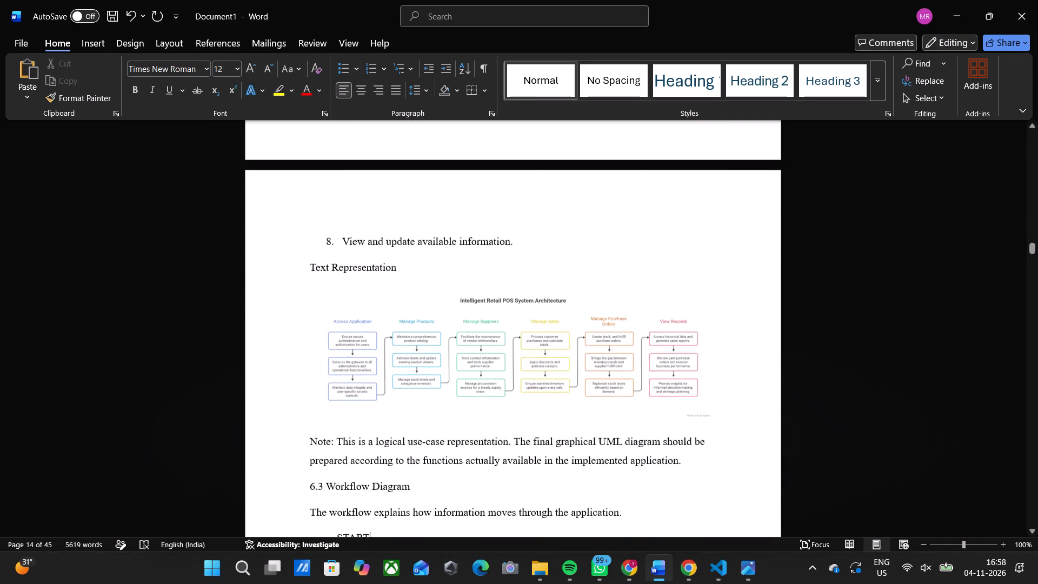
scroll(489, 335, up, 1)
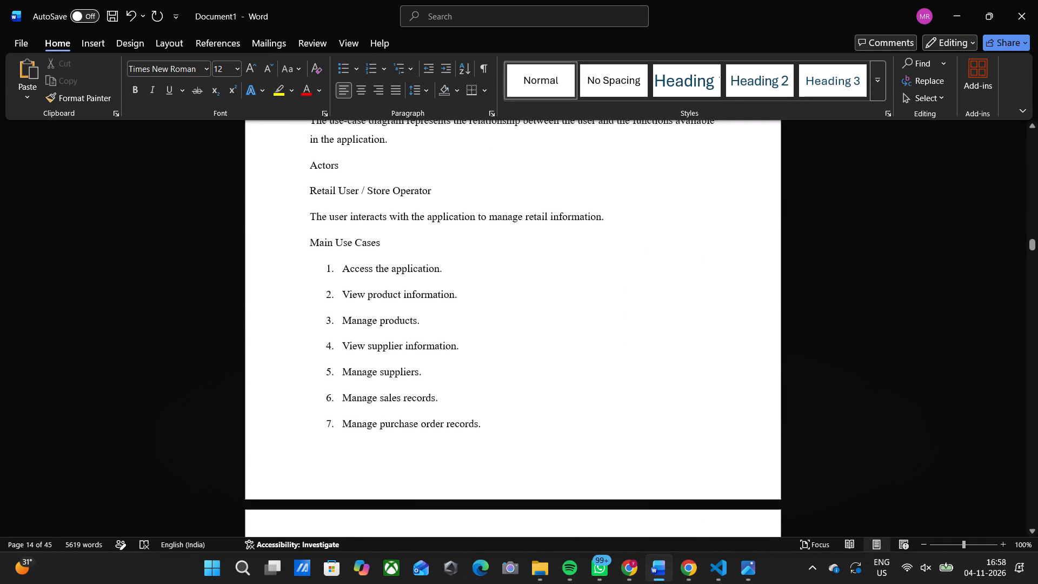
scroll(489, 335, up, 1)
scroll(489, 335, down, 2)
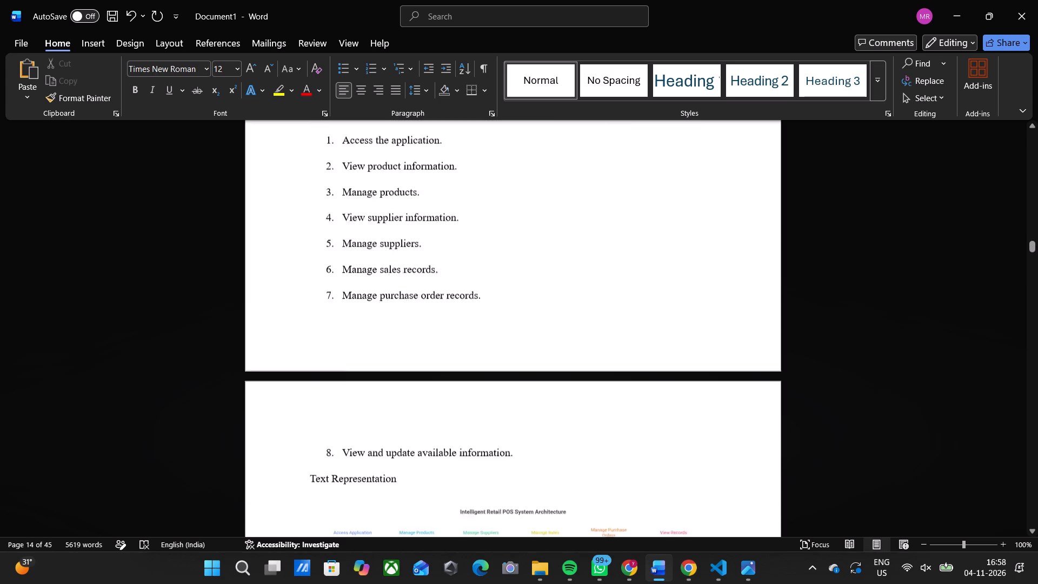
scroll(489, 335, down, 3)
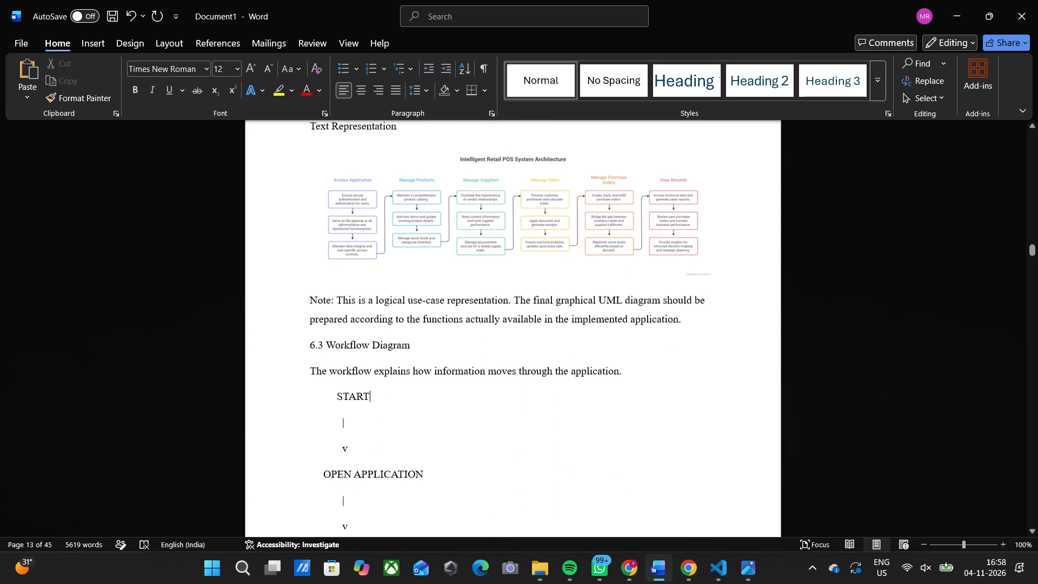
scroll(489, 335, down, 1)
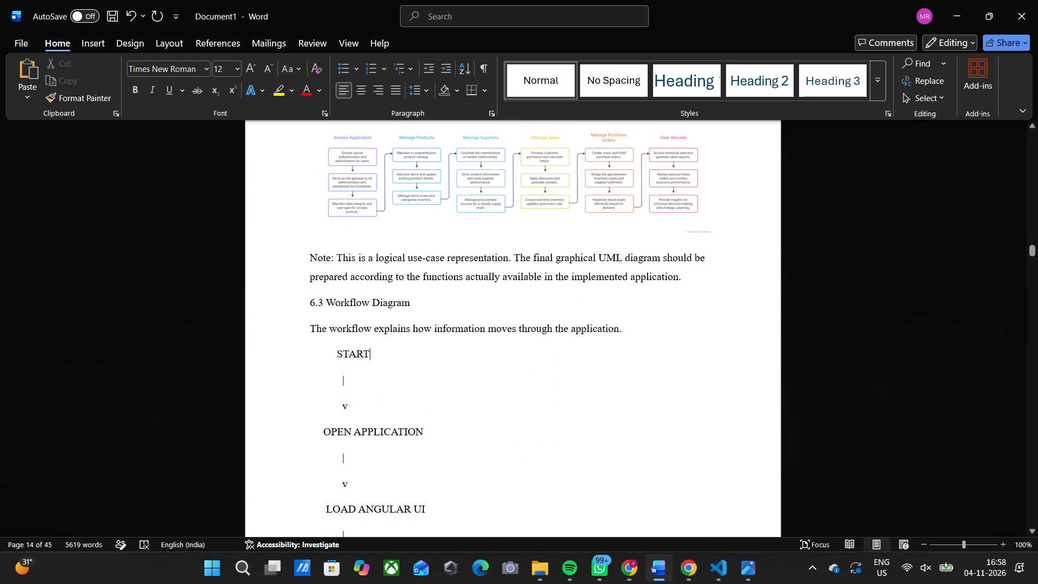
scroll(489, 335, down, 1)
drag(336, 324, 408, 528)
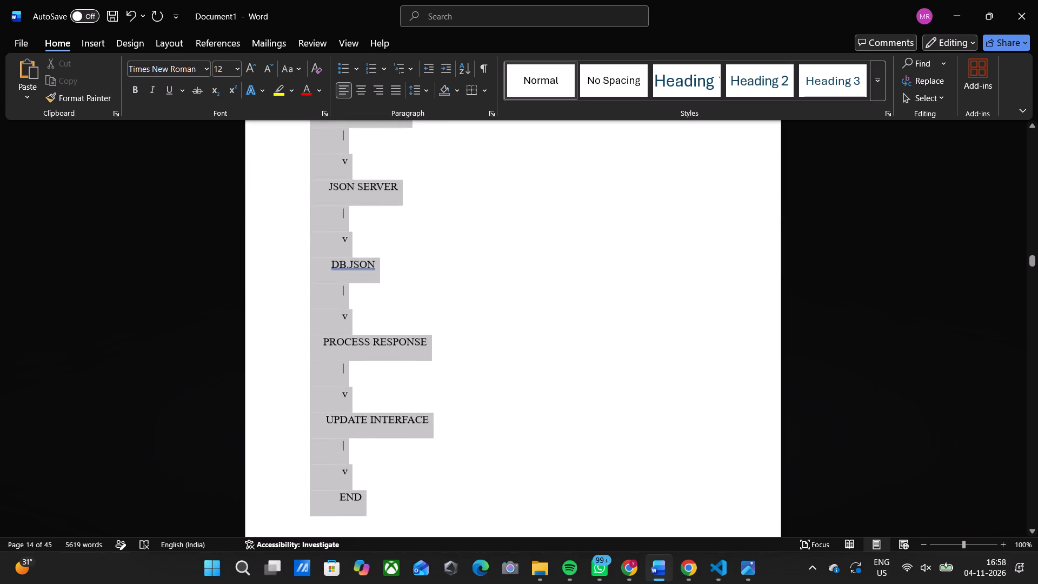
drag(408, 528, 417, 342)
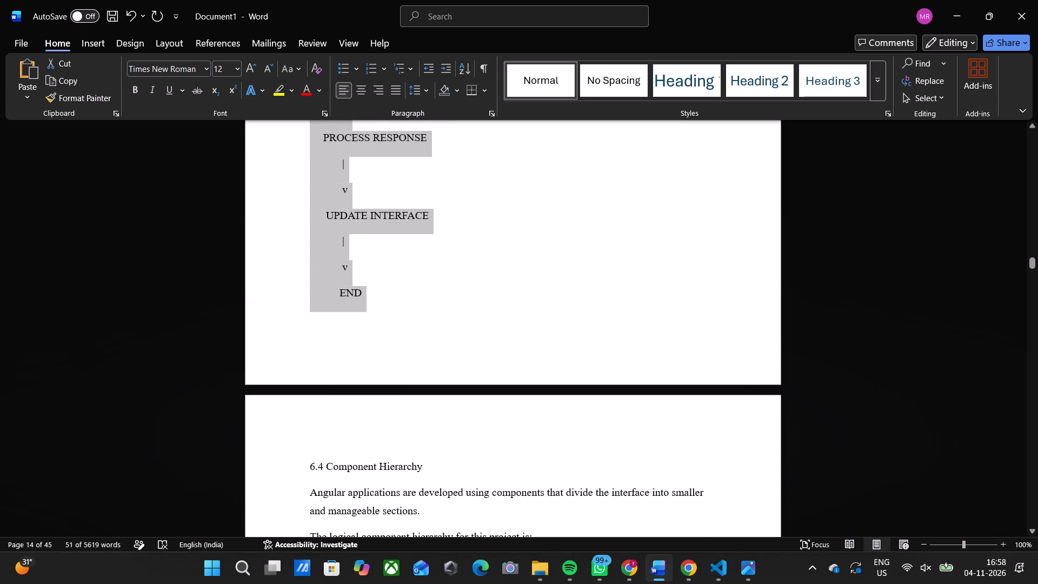
key(ctrl+v)
Examine the layout of the pasted flowchart, the 6.3 Workflow Diagram heading and the preceding pages.
scroll(417, 342, up, 1)
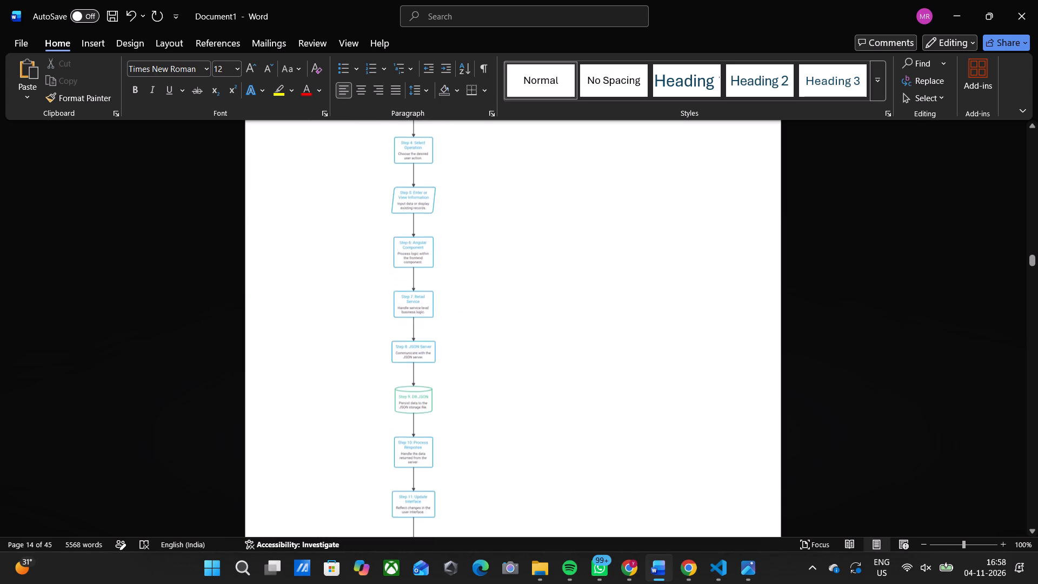
scroll(417, 342, up, 2)
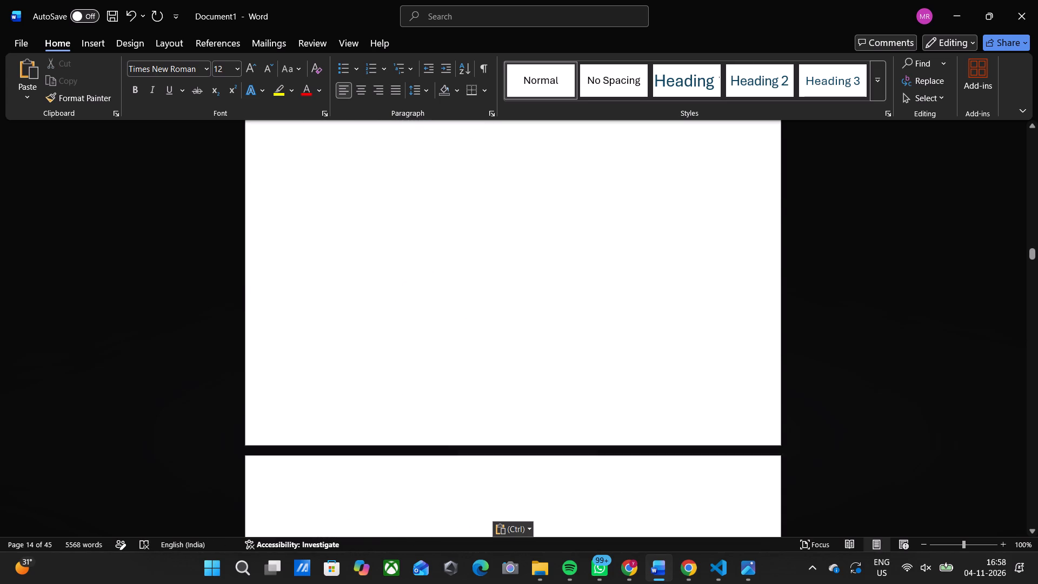
scroll(417, 342, up, 2)
scroll(417, 342, down, 1)
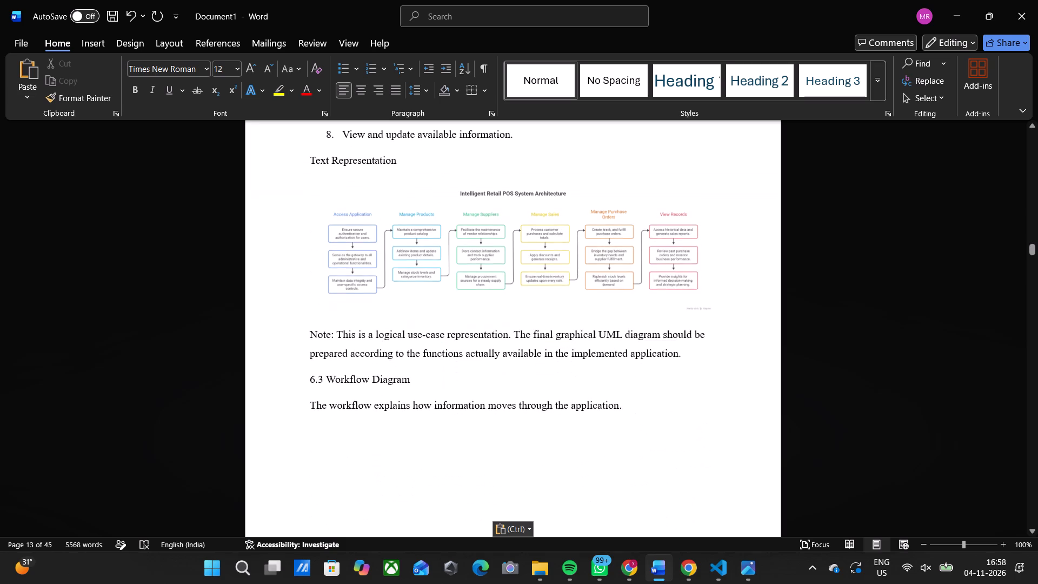
scroll(417, 342, down, 2)
scroll(417, 342, up, 2)
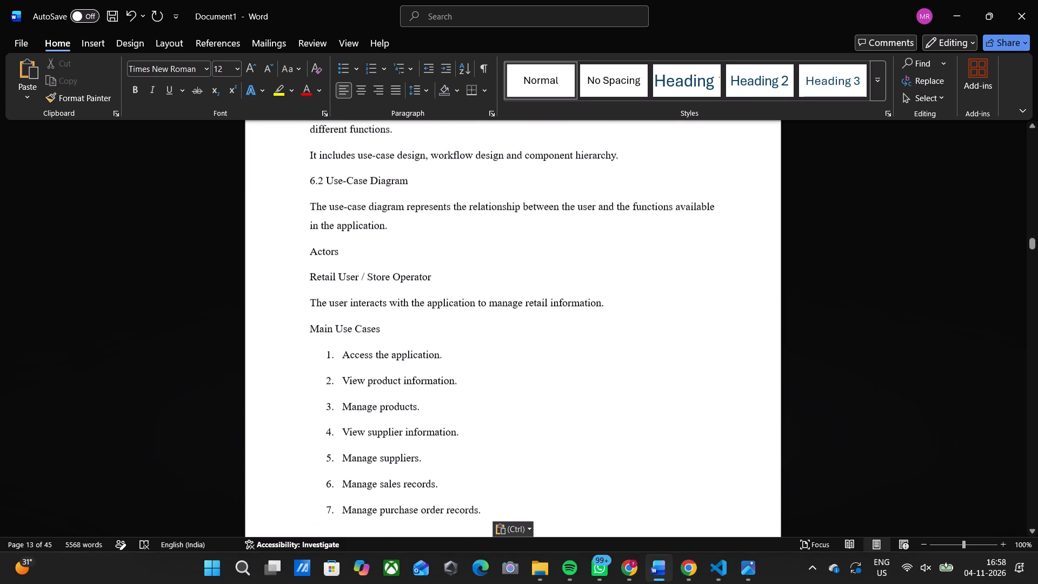
scroll(417, 342, down, 2)
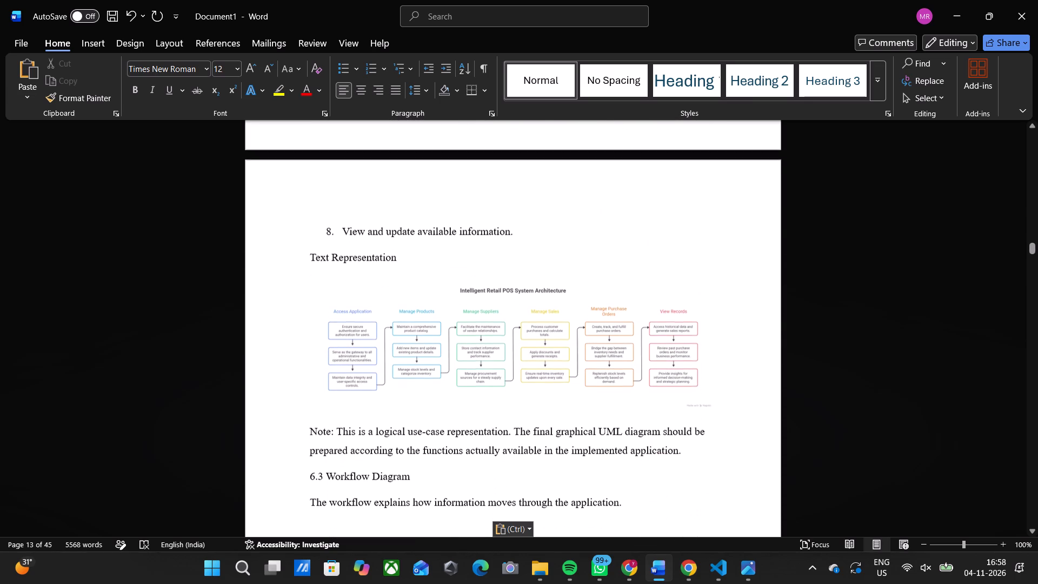
scroll(417, 342, down, 1)
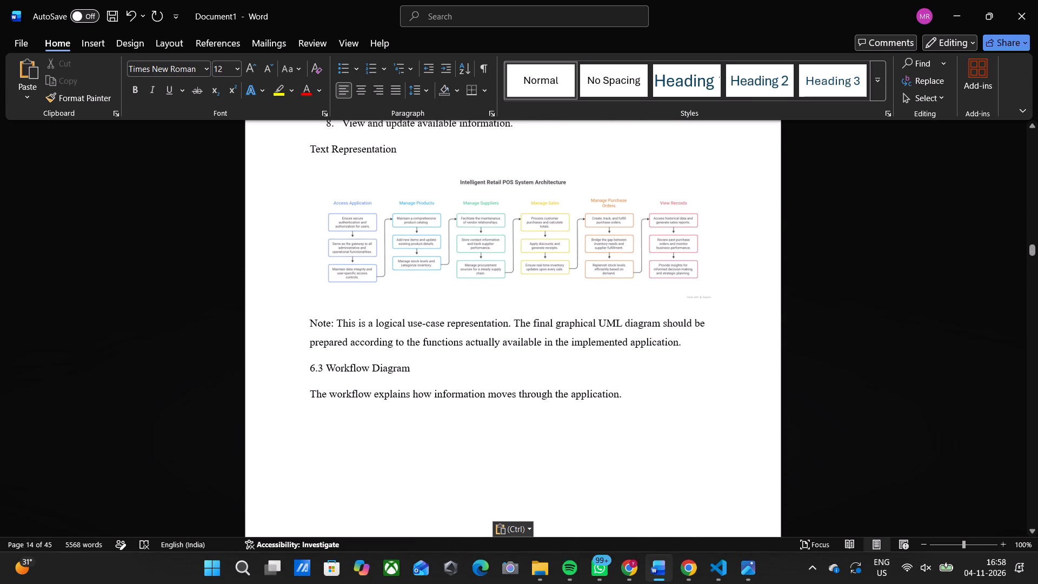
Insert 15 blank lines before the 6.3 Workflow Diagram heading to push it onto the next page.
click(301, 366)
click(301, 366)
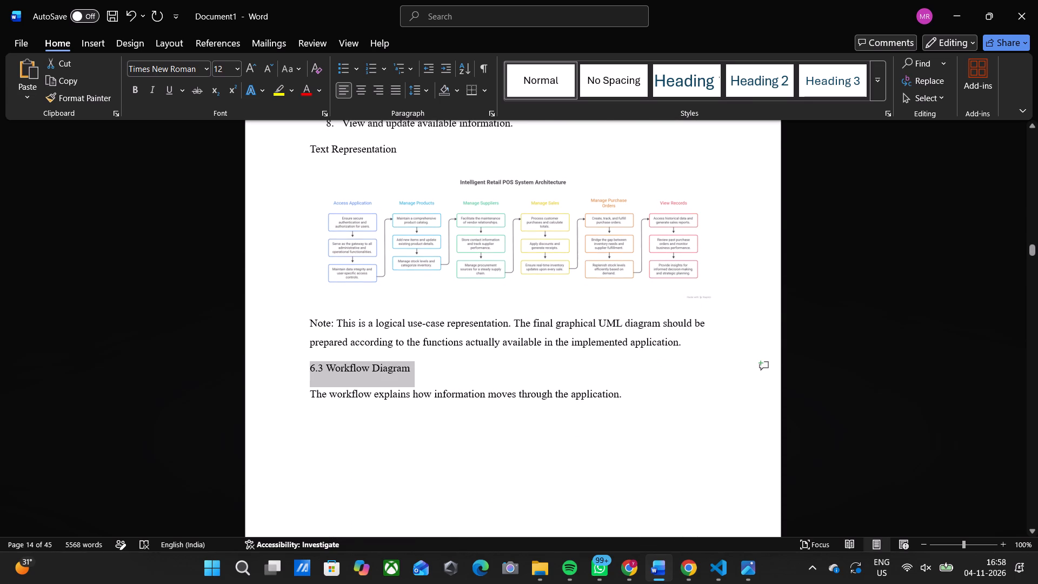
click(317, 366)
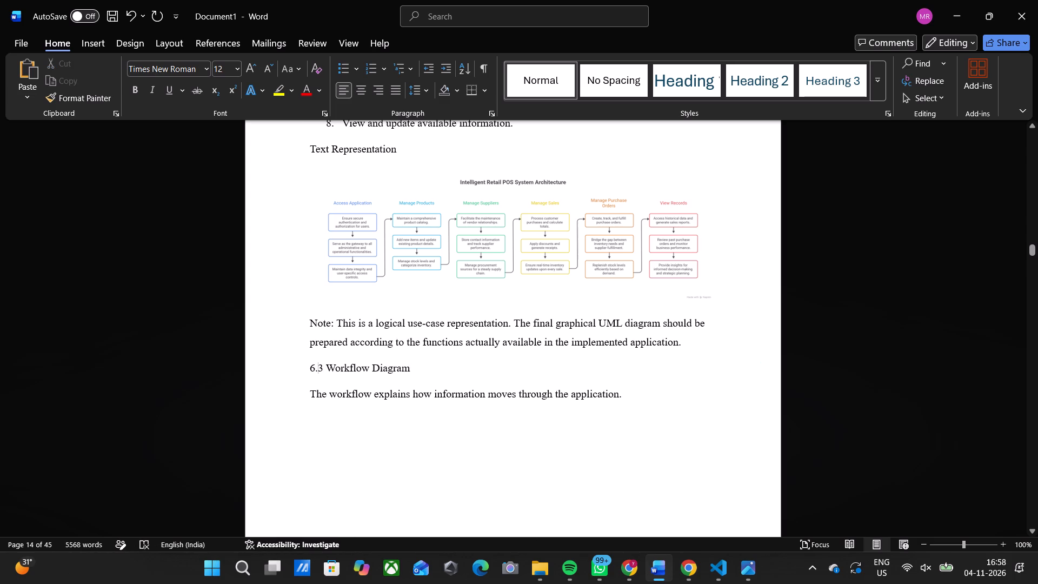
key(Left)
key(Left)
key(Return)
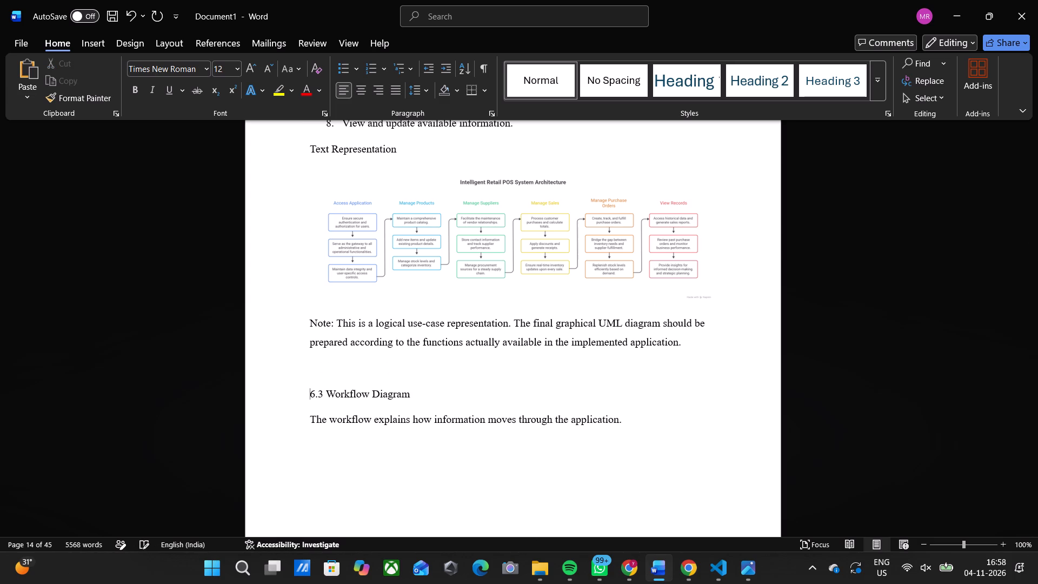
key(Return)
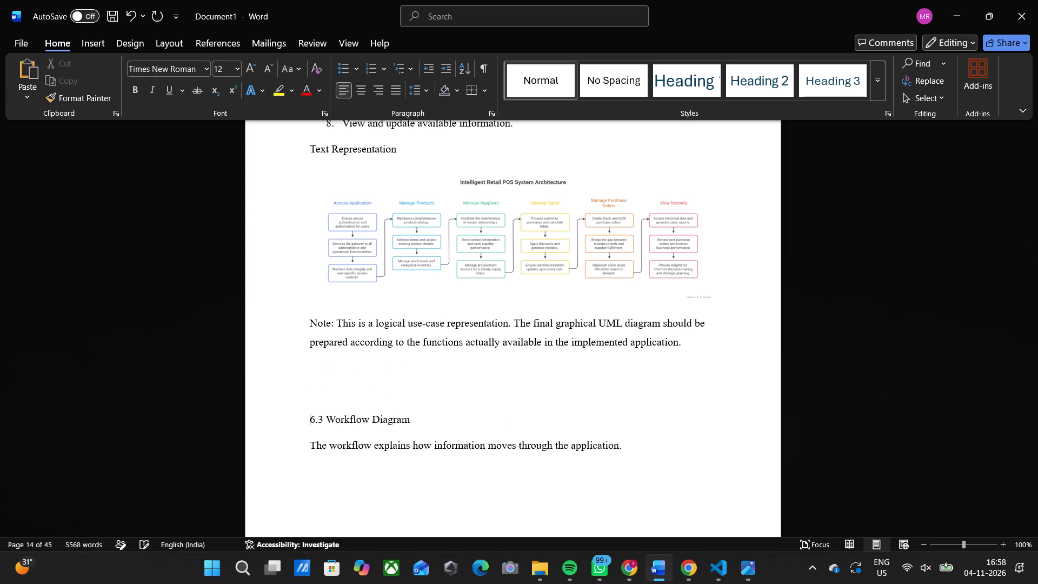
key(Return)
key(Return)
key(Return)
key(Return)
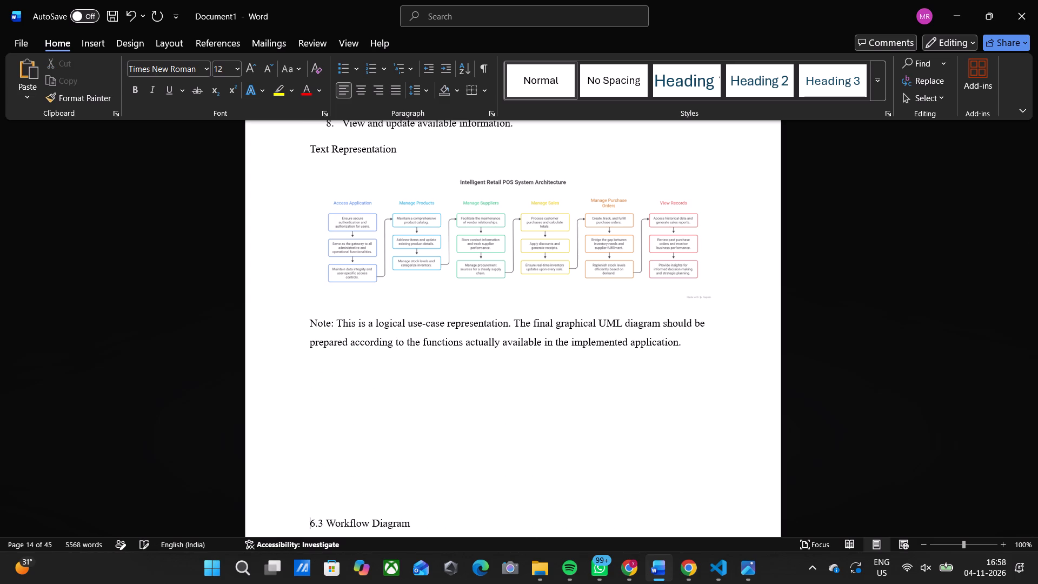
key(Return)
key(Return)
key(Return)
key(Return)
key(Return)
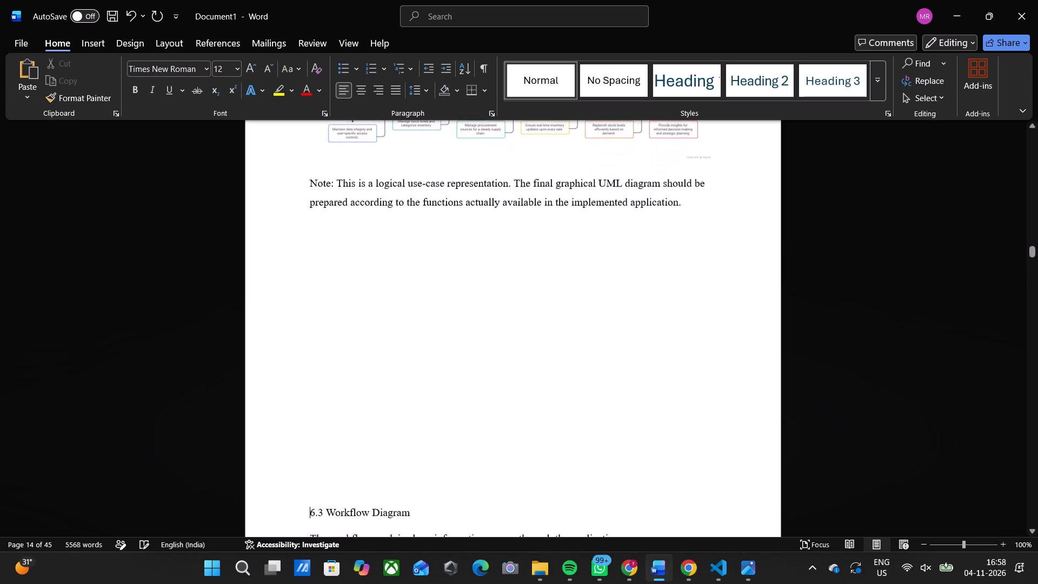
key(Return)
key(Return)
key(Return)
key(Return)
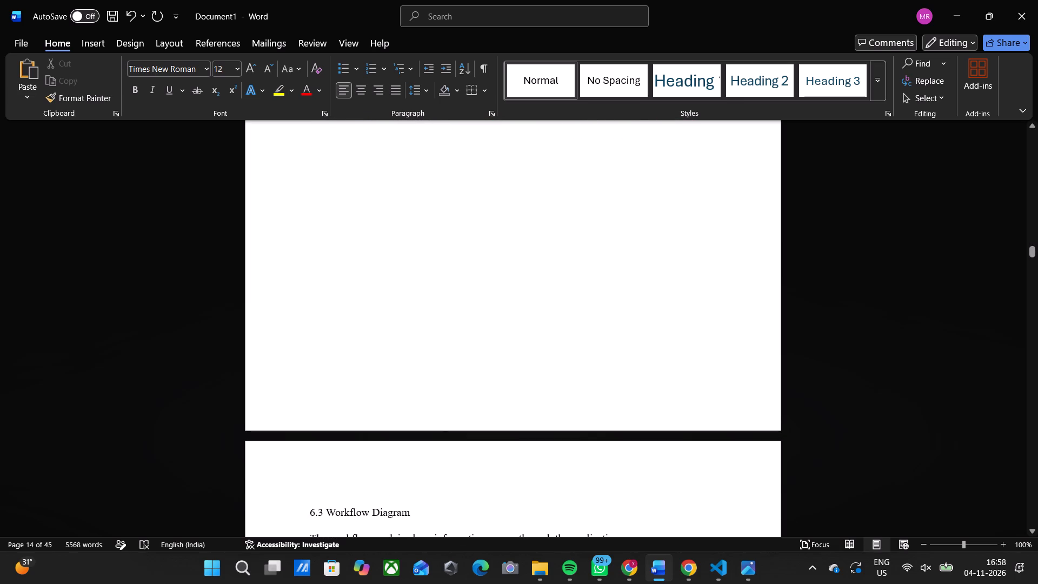
Check where the flowchart falls relative to the 6.3 Workflow Diagram heading and its introductory sentence.
scroll(367, 377, down, 3)
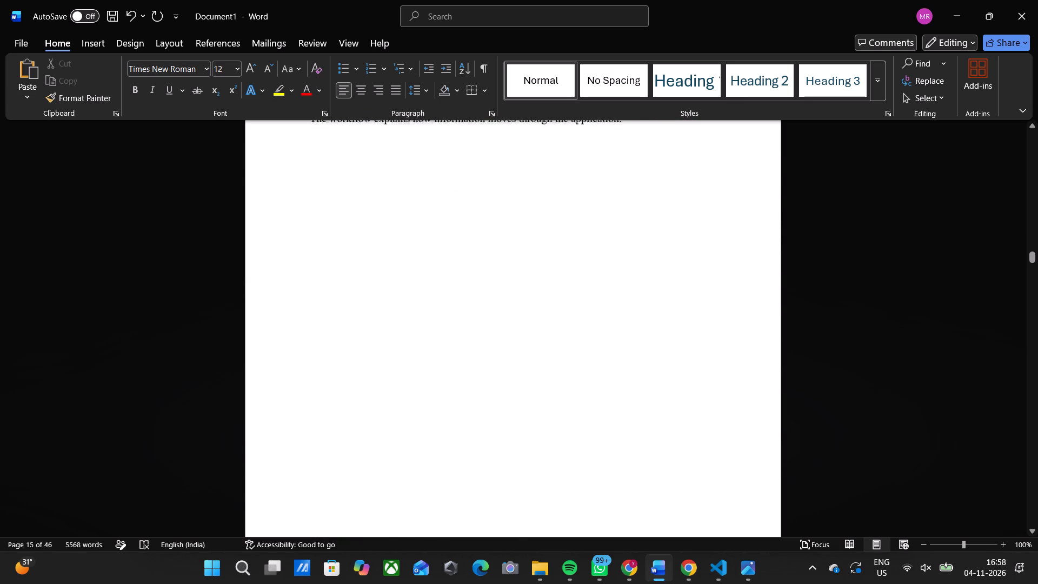
scroll(367, 377, down, 2)
click(348, 369)
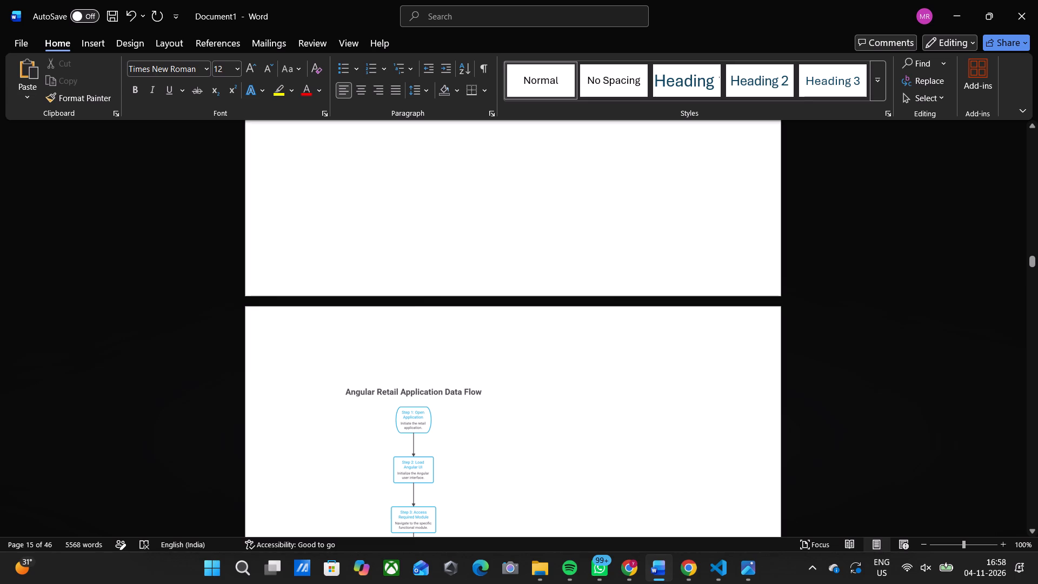
click(320, 429)
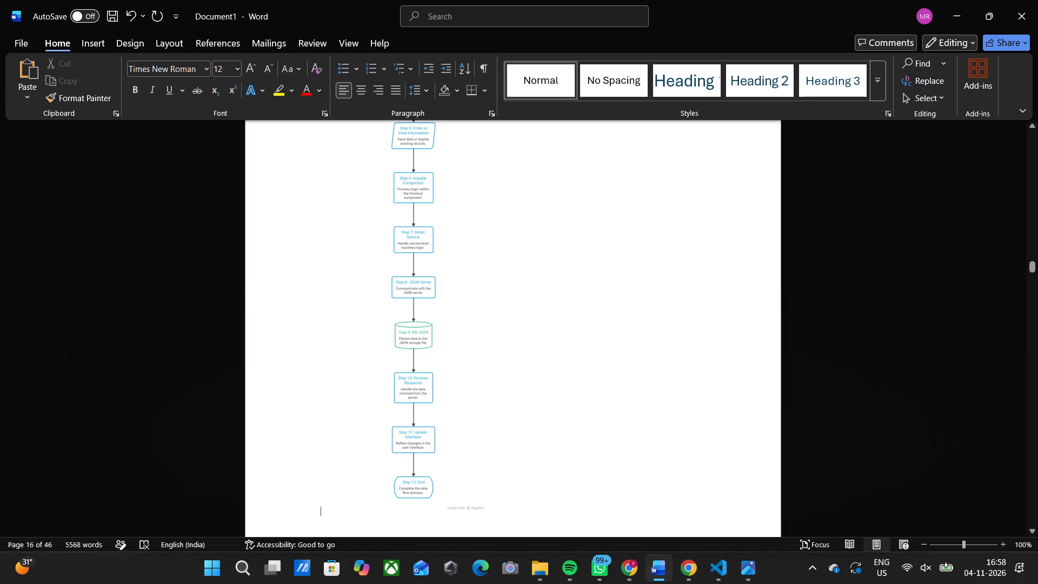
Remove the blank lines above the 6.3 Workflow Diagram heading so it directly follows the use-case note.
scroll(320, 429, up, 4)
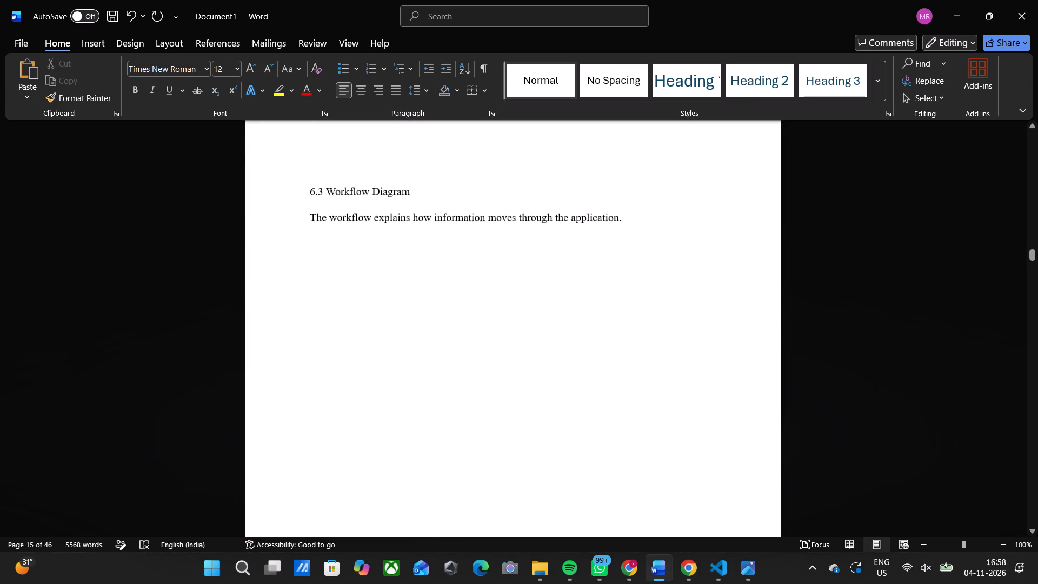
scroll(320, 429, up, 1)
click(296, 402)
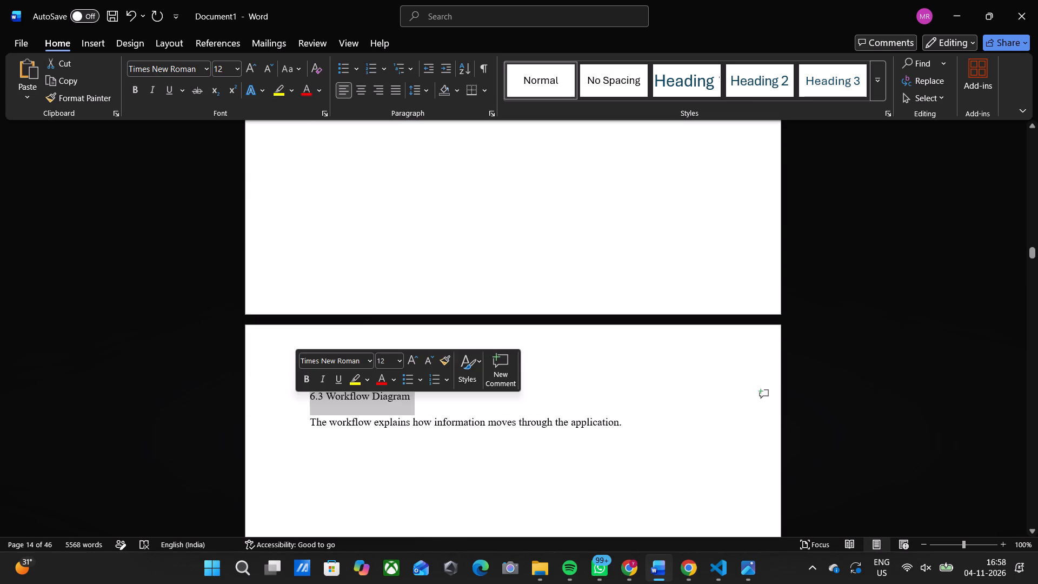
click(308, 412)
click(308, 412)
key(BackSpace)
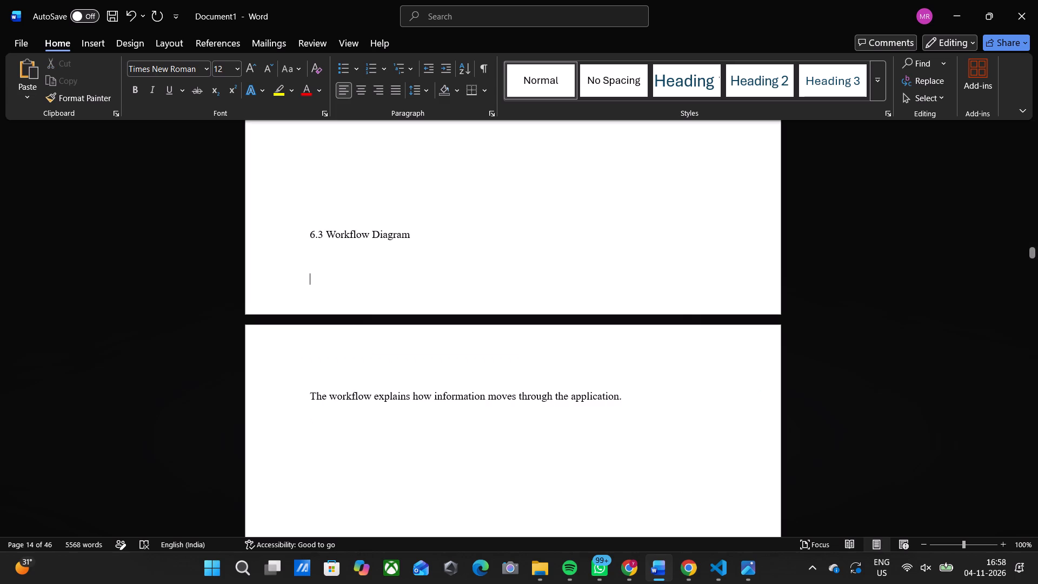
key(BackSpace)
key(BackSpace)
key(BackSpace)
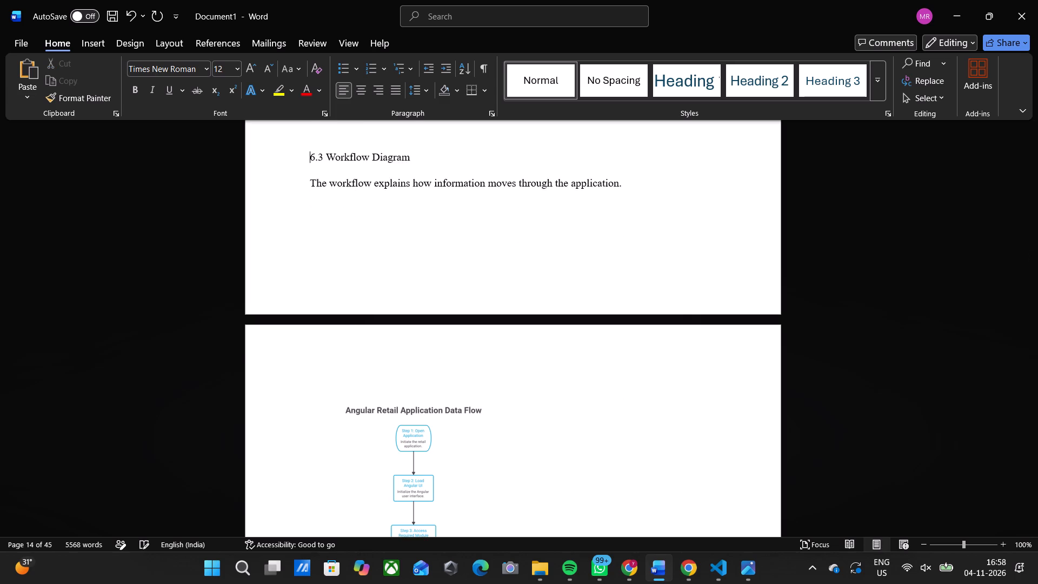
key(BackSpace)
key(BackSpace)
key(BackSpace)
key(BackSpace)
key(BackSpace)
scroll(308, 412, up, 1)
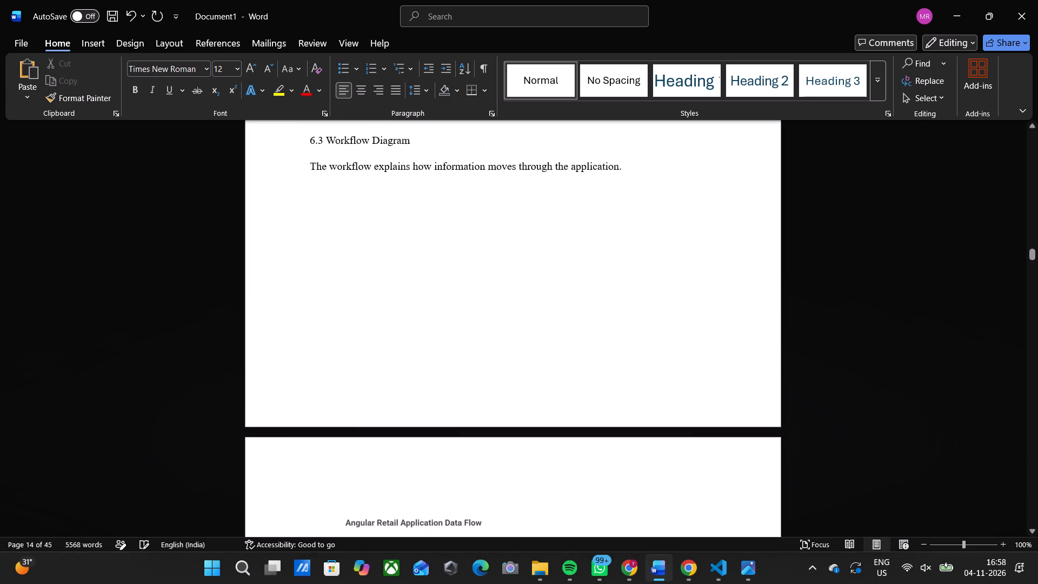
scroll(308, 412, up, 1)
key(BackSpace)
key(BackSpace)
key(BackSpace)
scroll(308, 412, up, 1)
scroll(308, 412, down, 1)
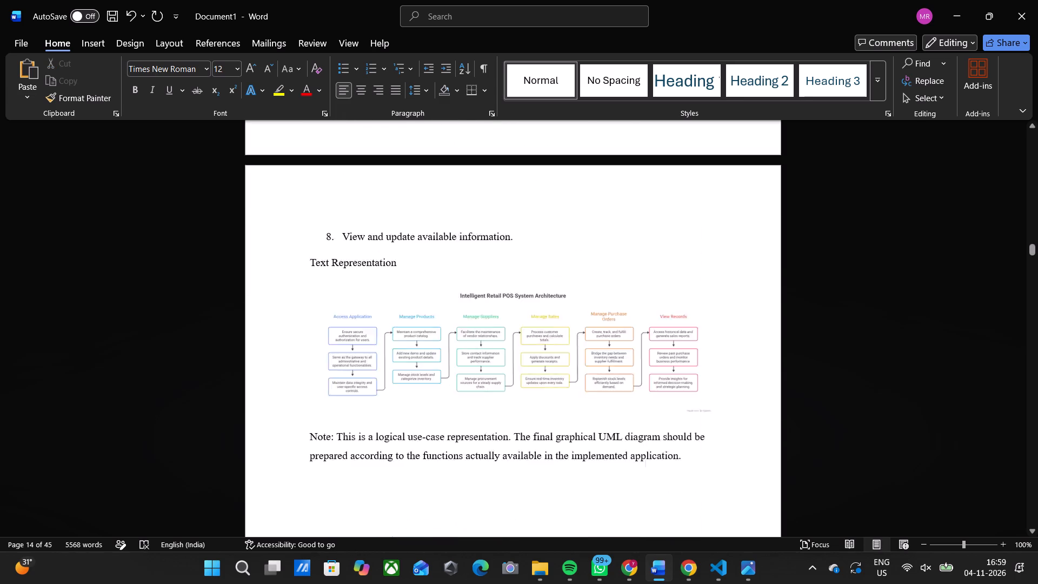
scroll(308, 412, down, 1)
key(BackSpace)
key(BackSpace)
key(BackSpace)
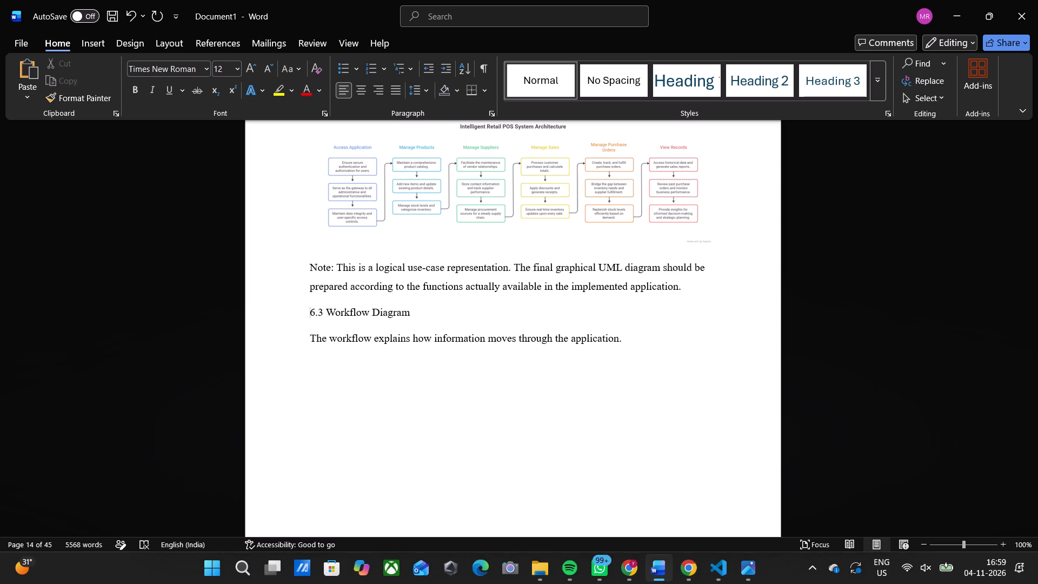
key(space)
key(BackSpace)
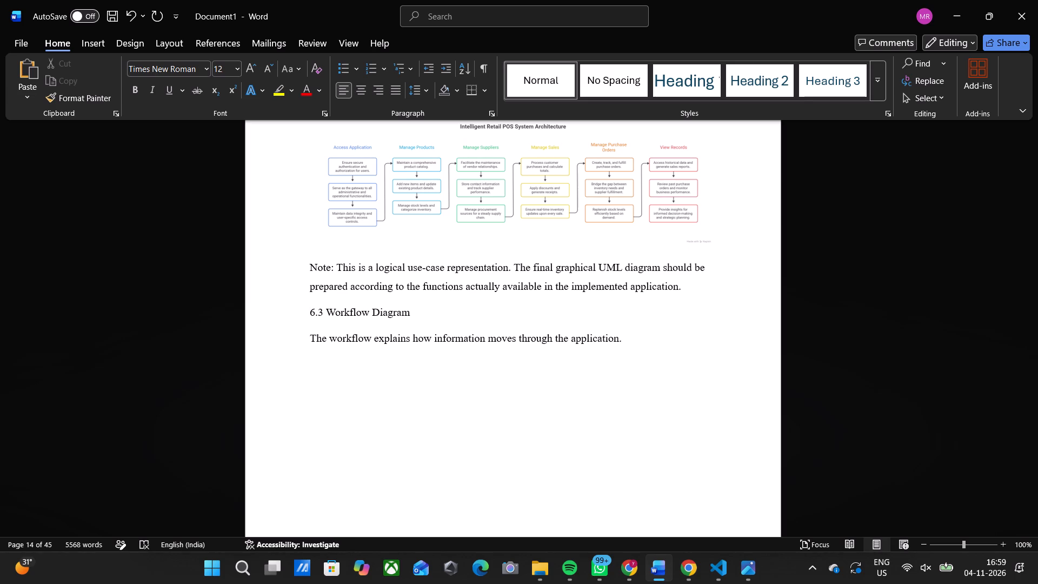
Insert one blank line between the use-case note and the 6.3 Workflow Diagram heading.
key(Return)
key(Left)
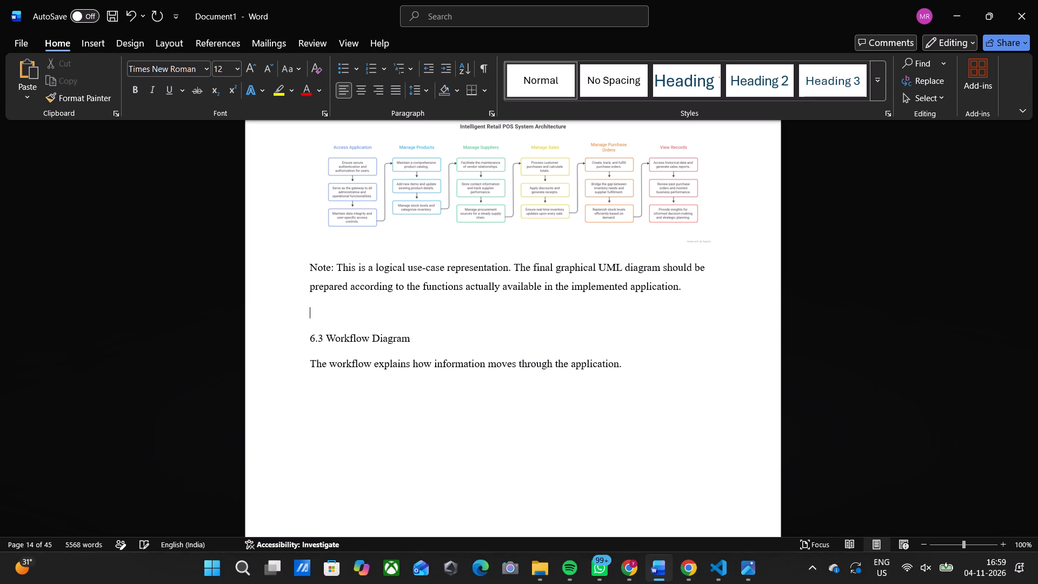
key(Down)
Copy section 6.4's text-based component hierarchy, from AppComponent through Purchase Order Management.
scroll(308, 412, down, 1)
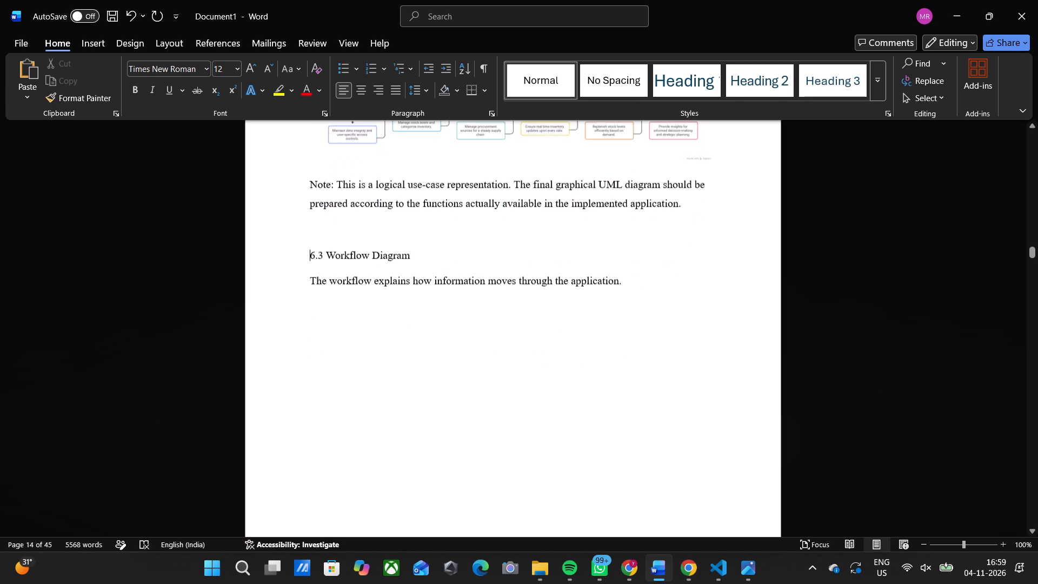
scroll(308, 412, down, 4)
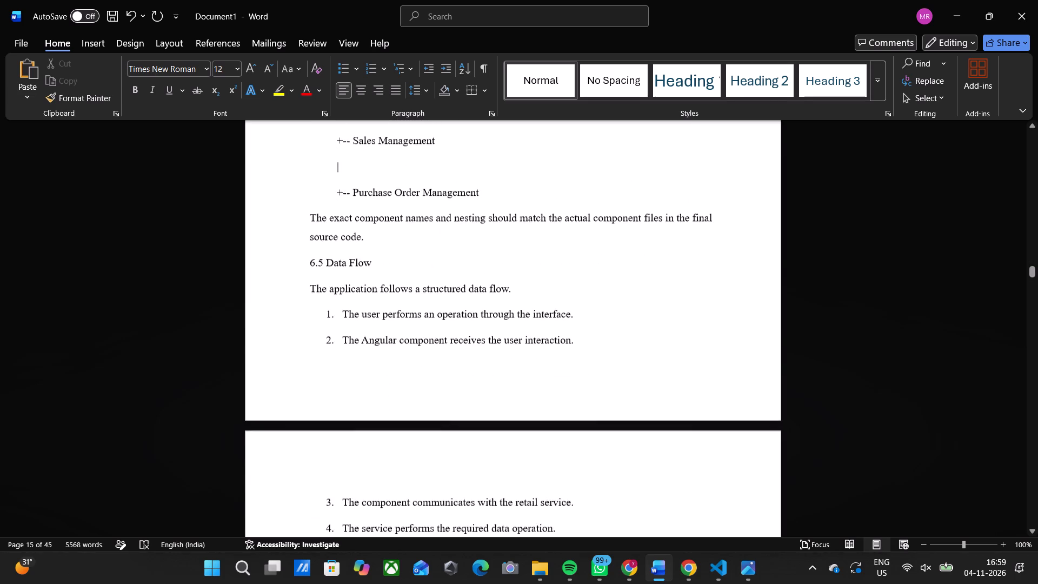
scroll(308, 412, up, 2)
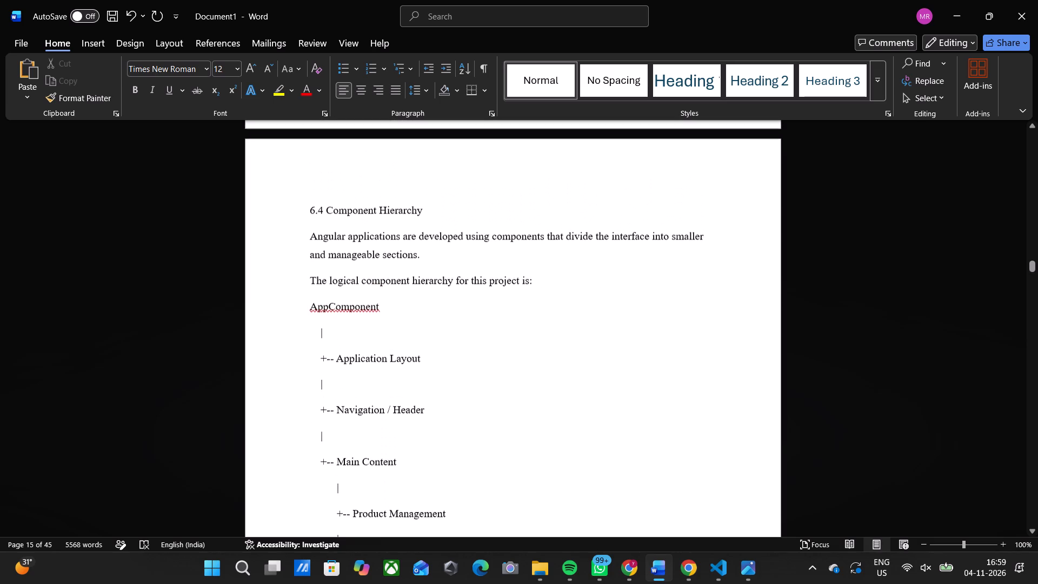
scroll(308, 412, up, 1)
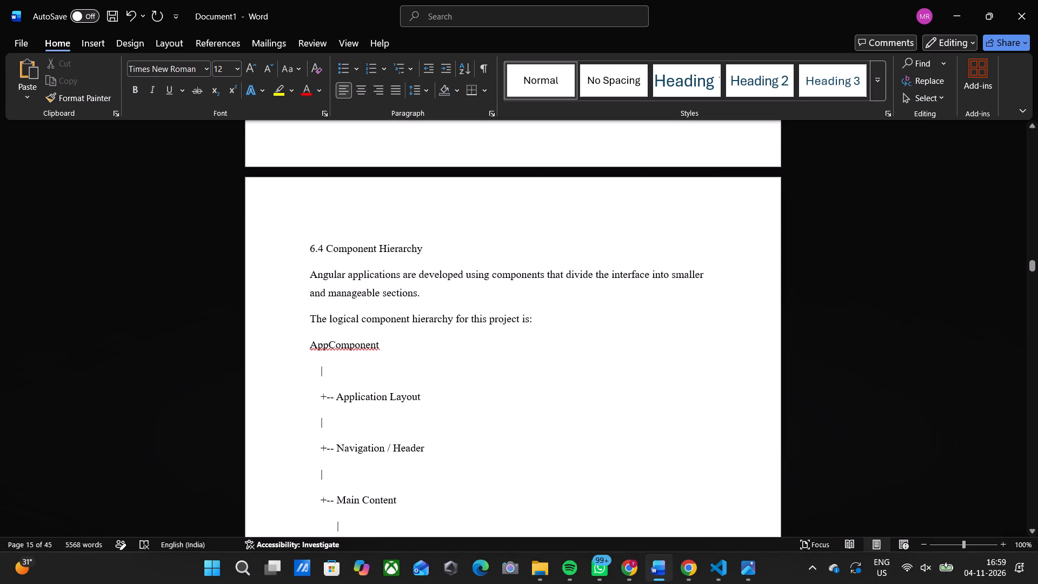
scroll(370, 330, down, 1)
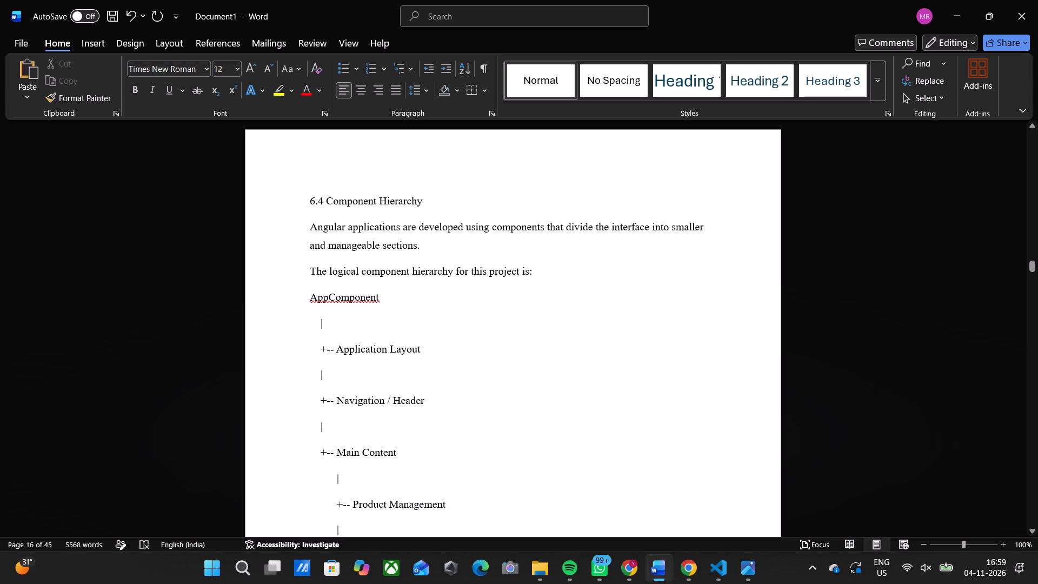
click(329, 302)
click(329, 302)
double_click(316, 296)
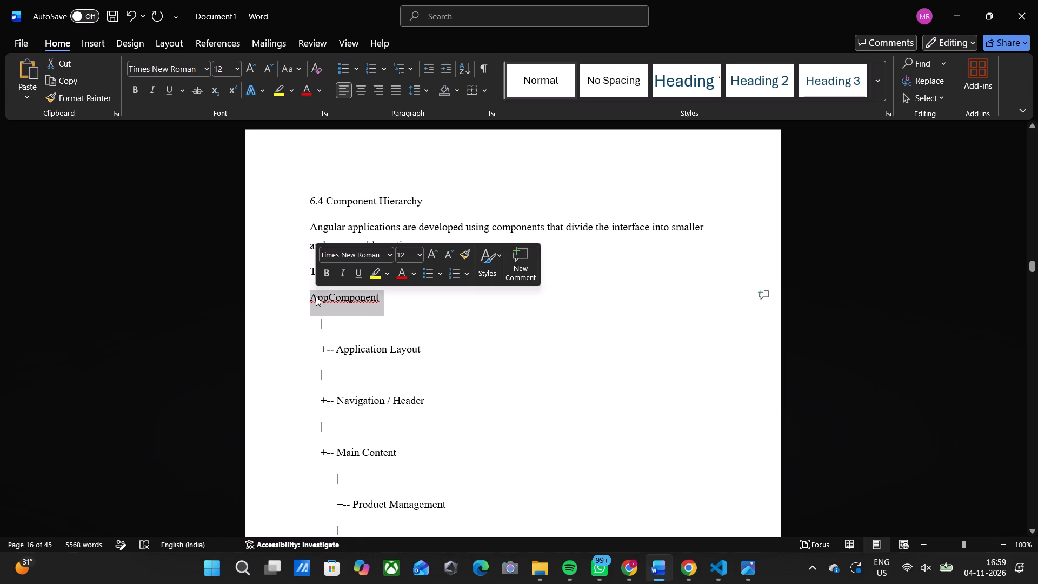
click(316, 296)
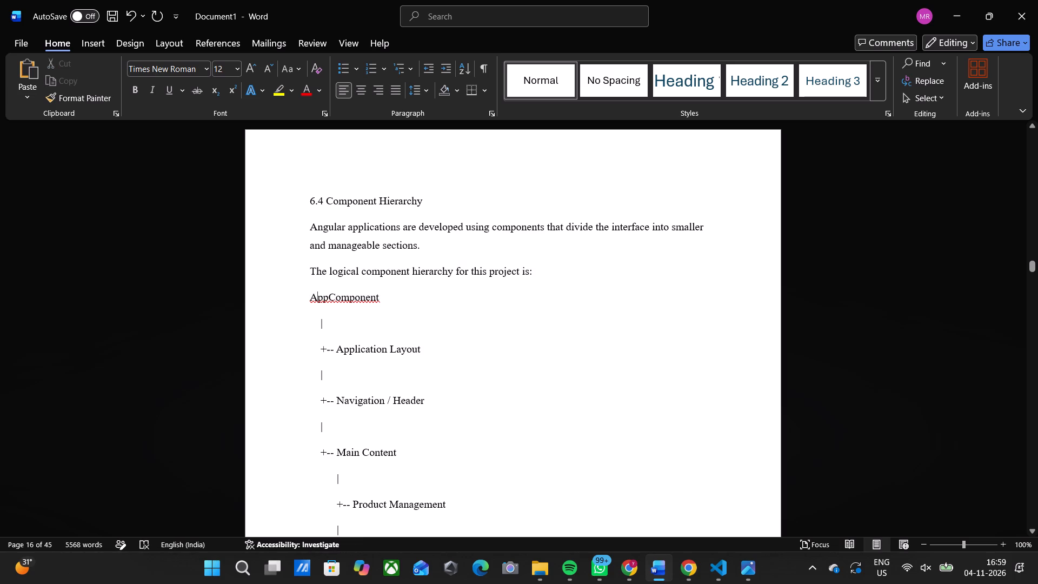
key(Left)
drag(308, 300, 329, 339)
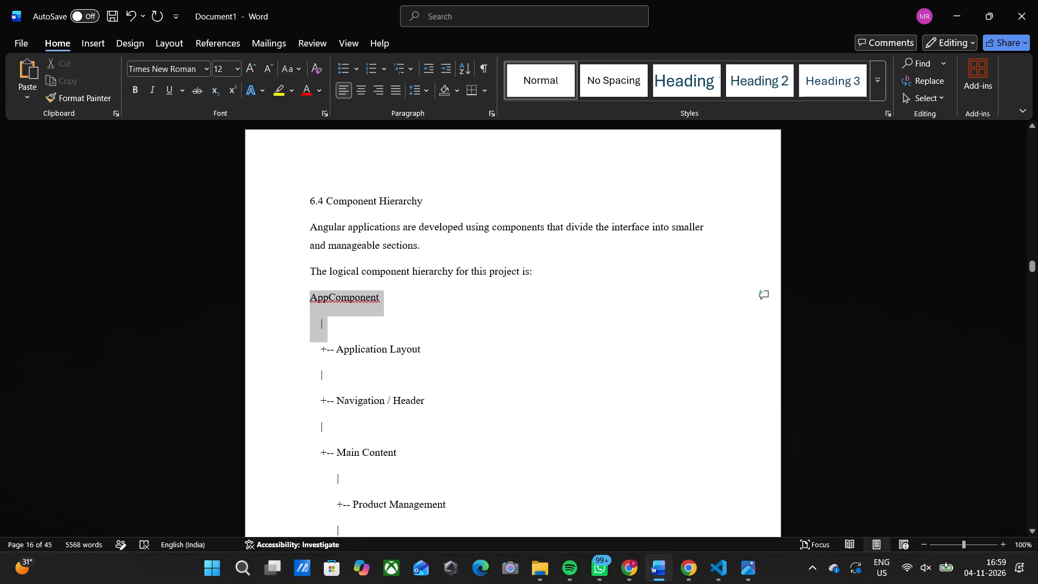
drag(329, 339, 425, 557)
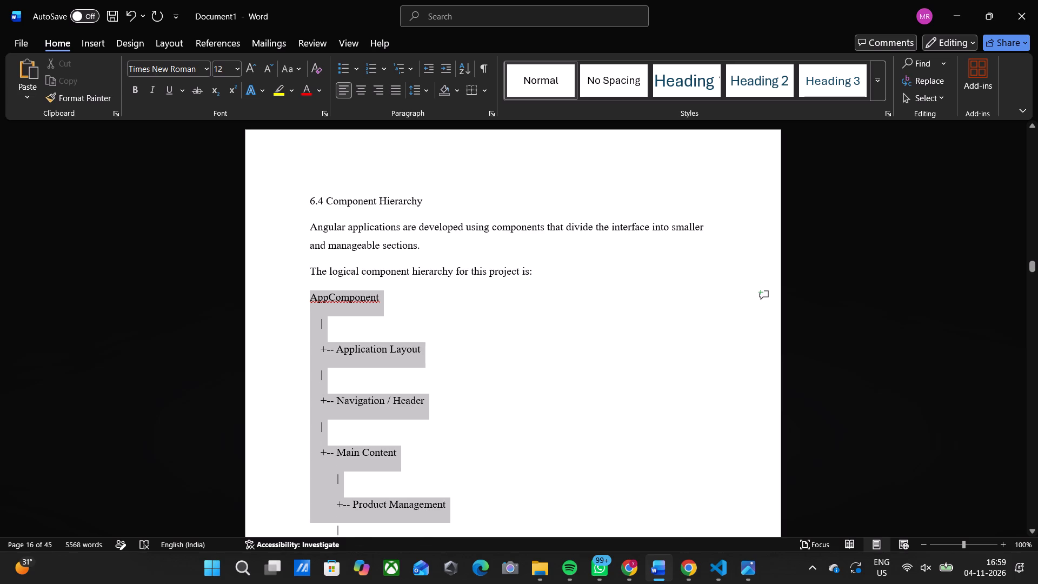
drag(425, 557, 624, 160)
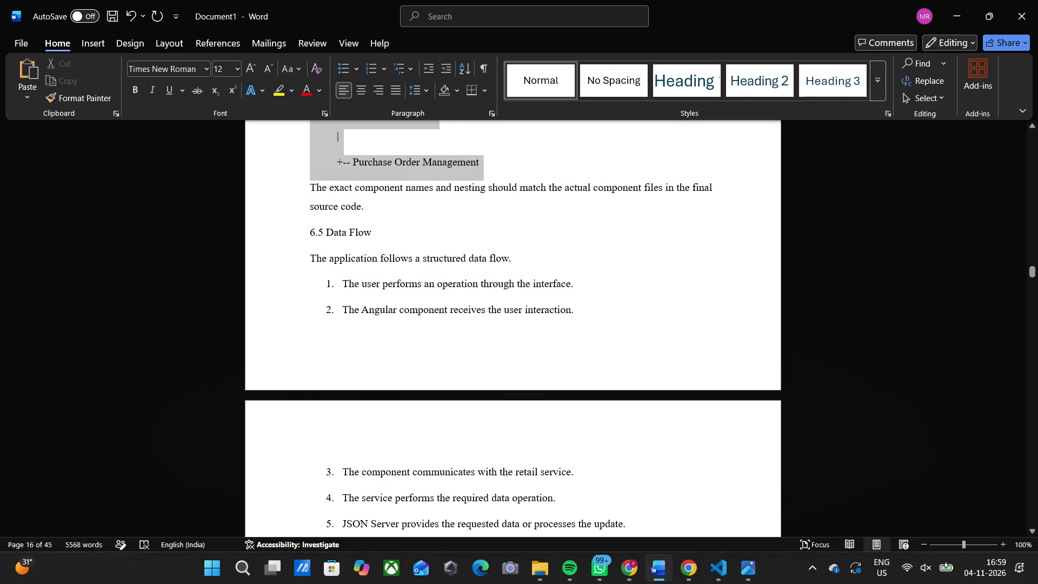
drag(624, 160, 704, 161)
key(ctrl+c)
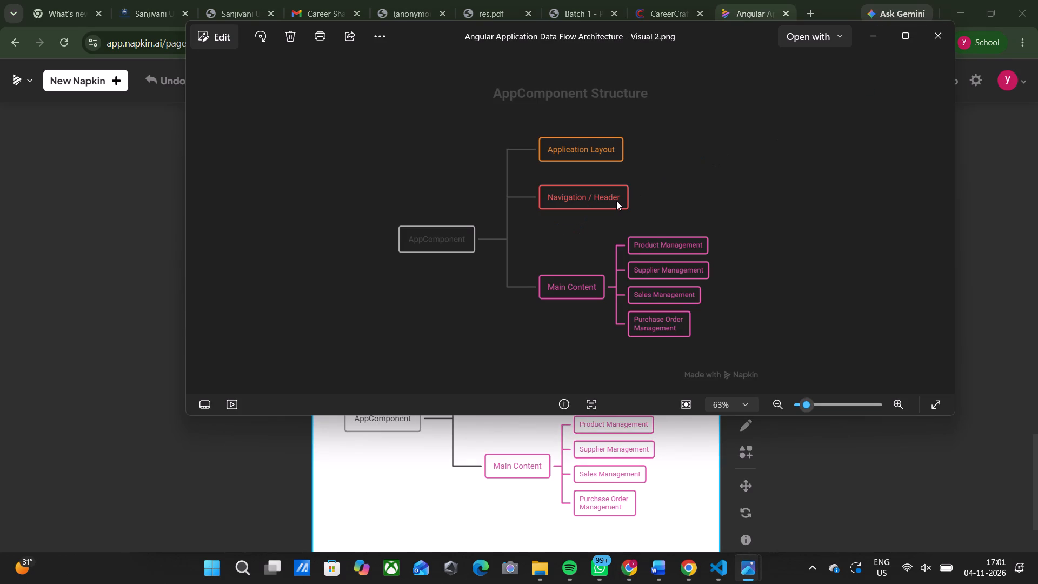
key(ctrl+c)
Switch to the Word report and replace section 6.4's selected text hierarchy with the copied AppComponent Structure image.
key(alt+Tab)
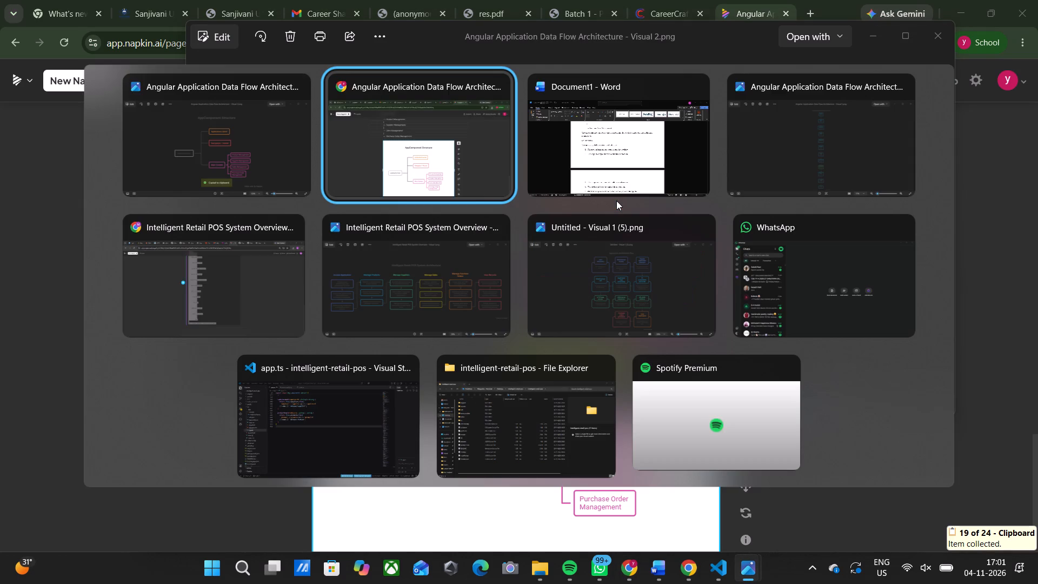
key(alt+Tab)
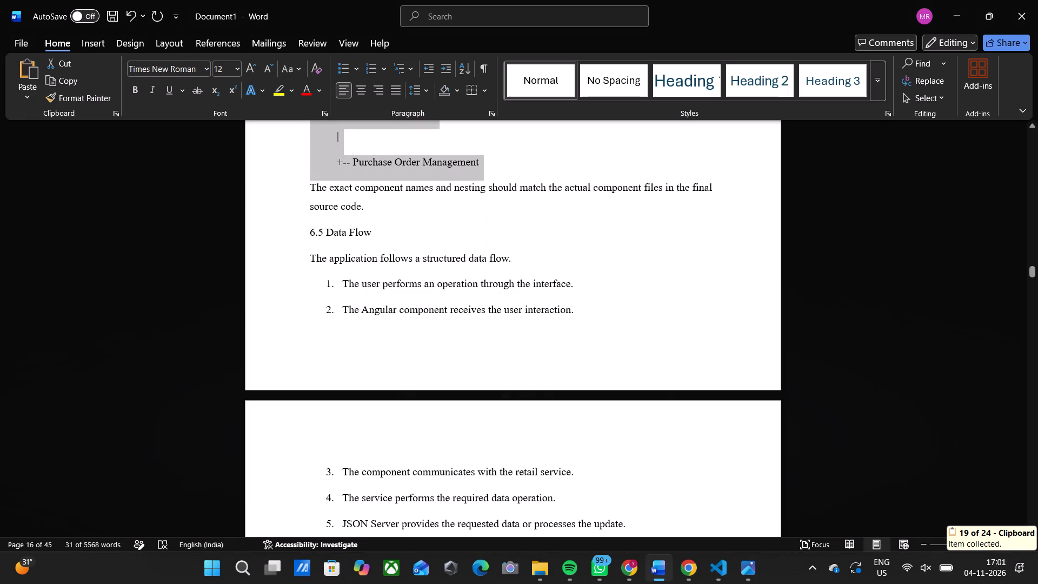
scroll(608, 257, up, 2)
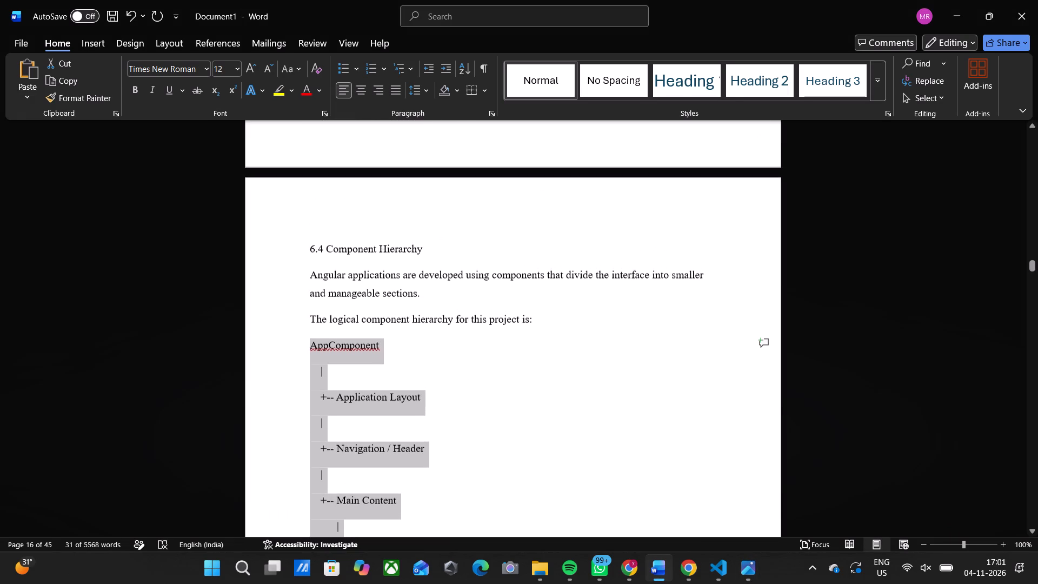
key(BackSpace)
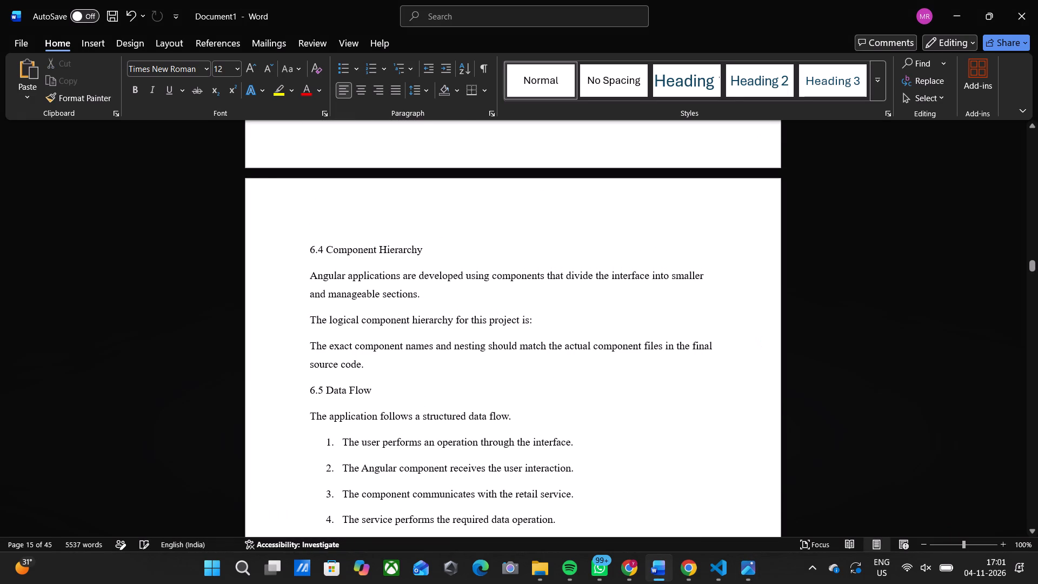
key(ctrl+v)
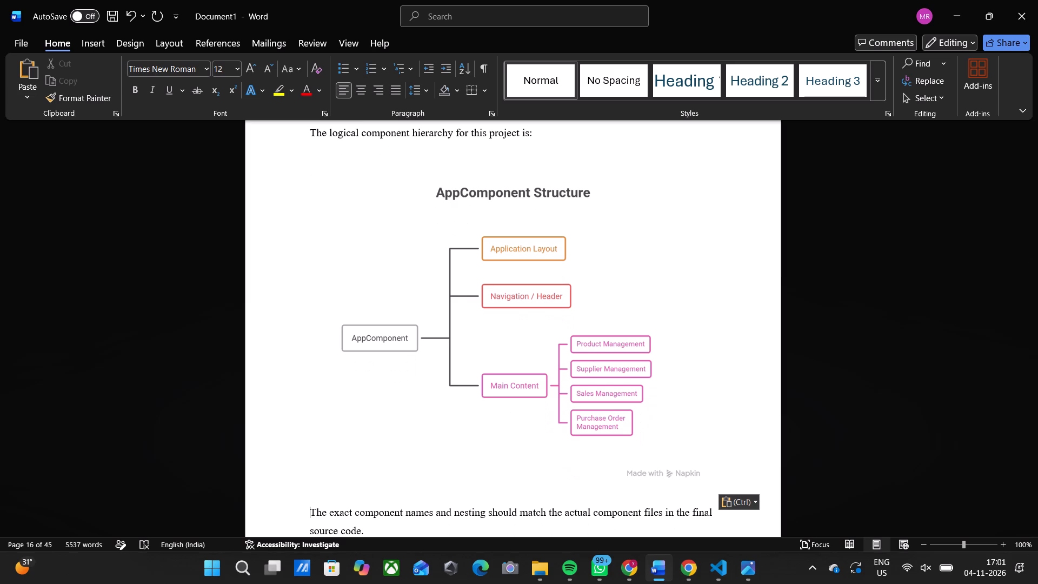
Review the diagrams inserted in Chapter 6, from the use-case representation through the workflow to the component hierarchy.
scroll(608, 257, down, 1)
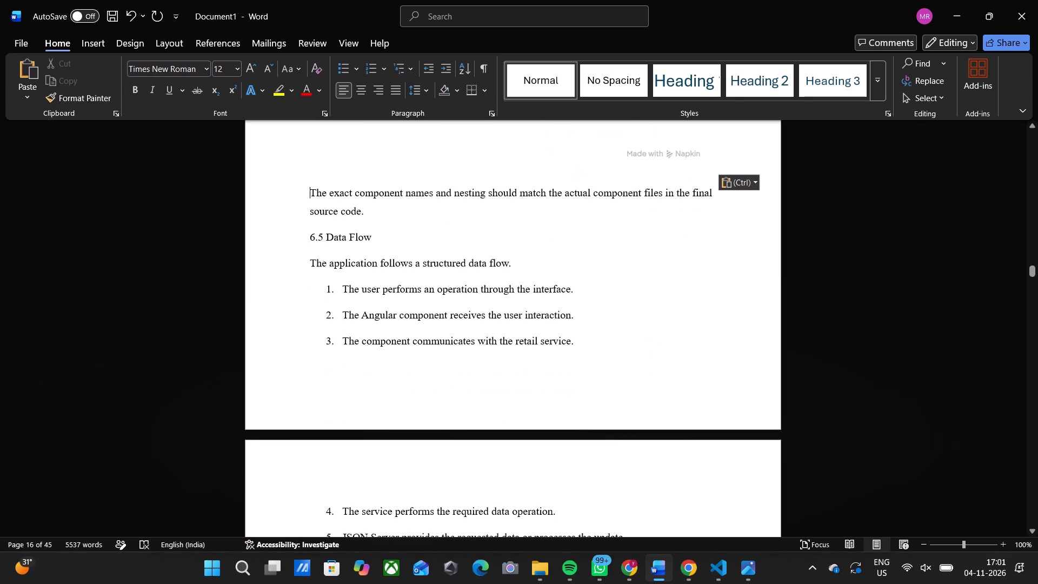
scroll(608, 257, down, 1)
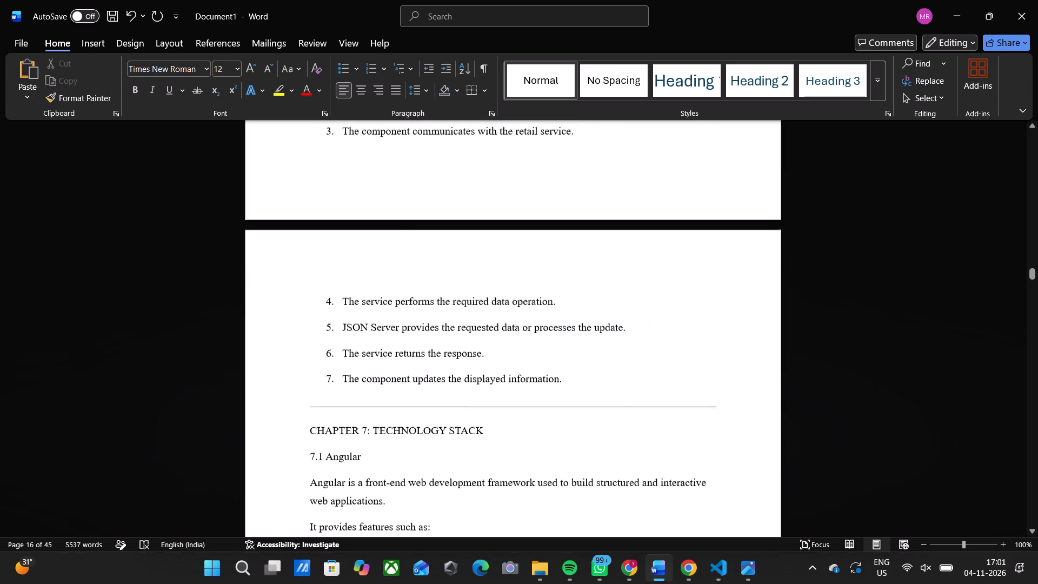
scroll(608, 257, up, 1)
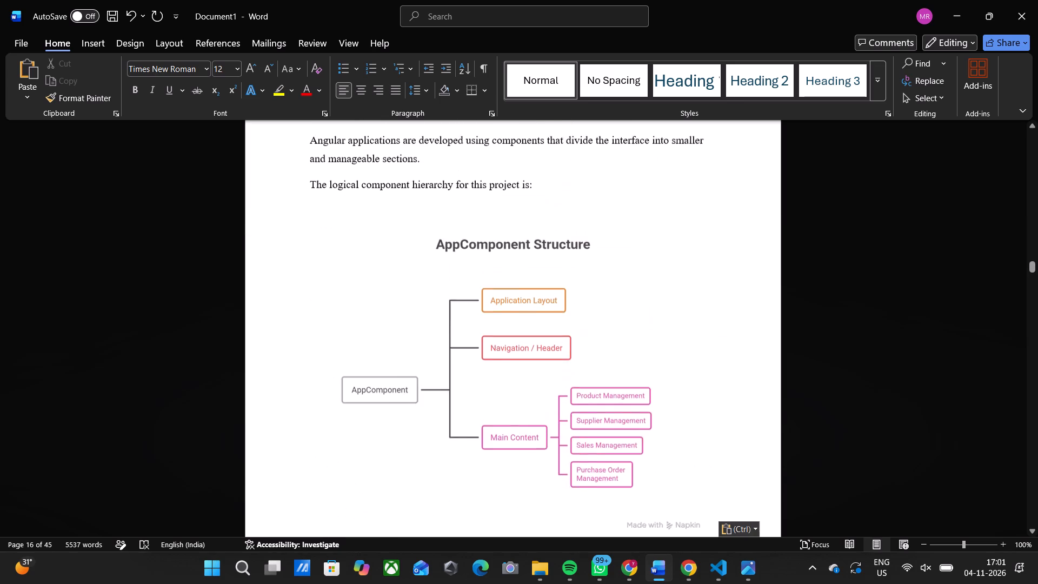
scroll(608, 257, up, 3)
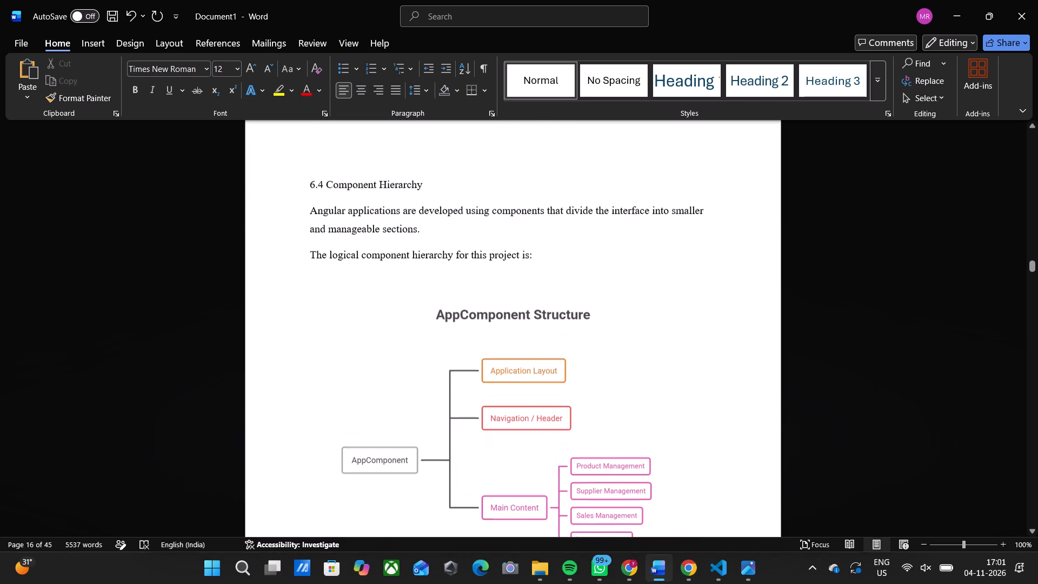
scroll(608, 257, up, 5)
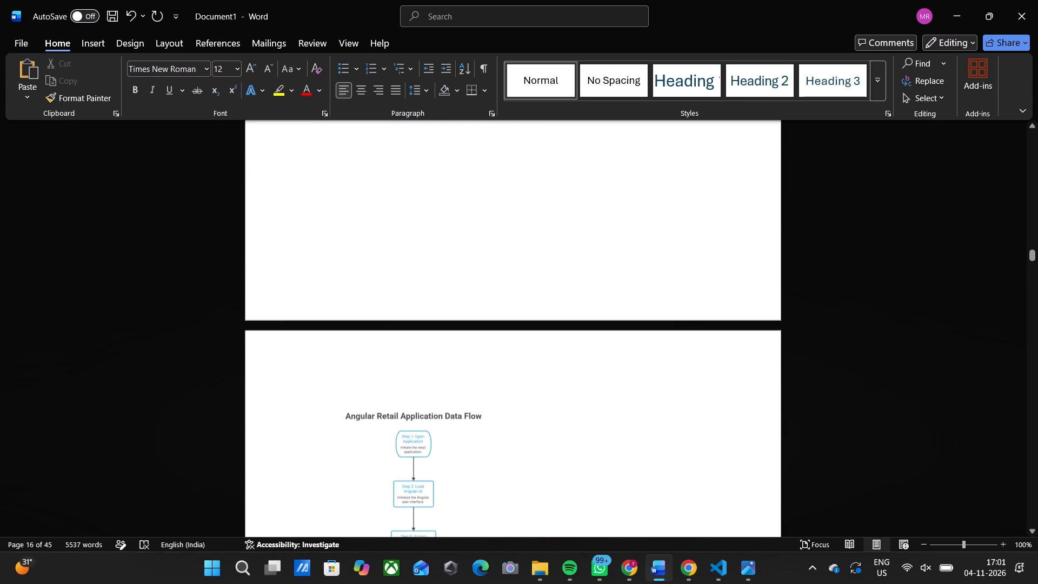
scroll(608, 257, up, 2)
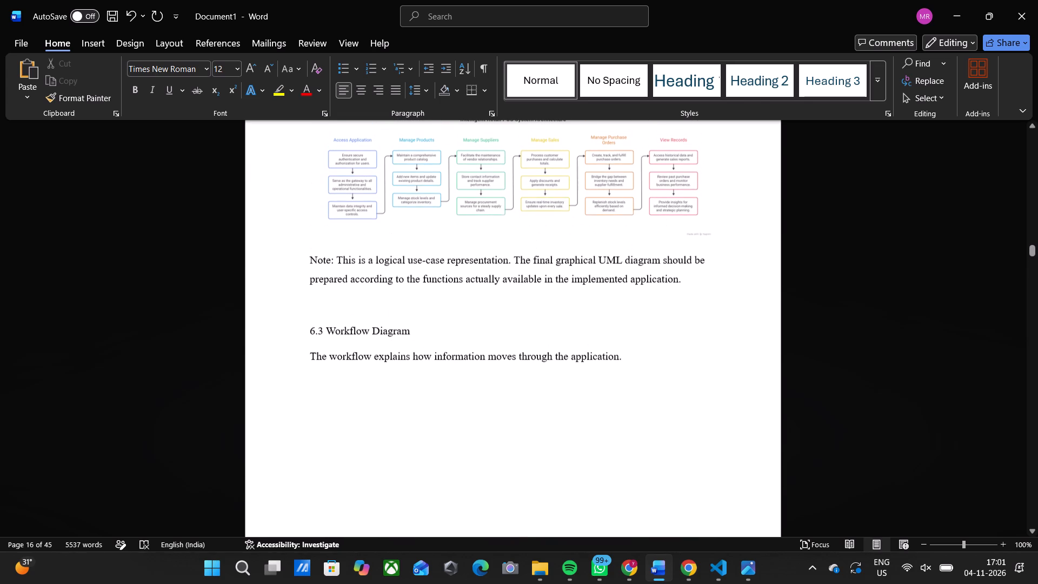
scroll(608, 257, up, 1)
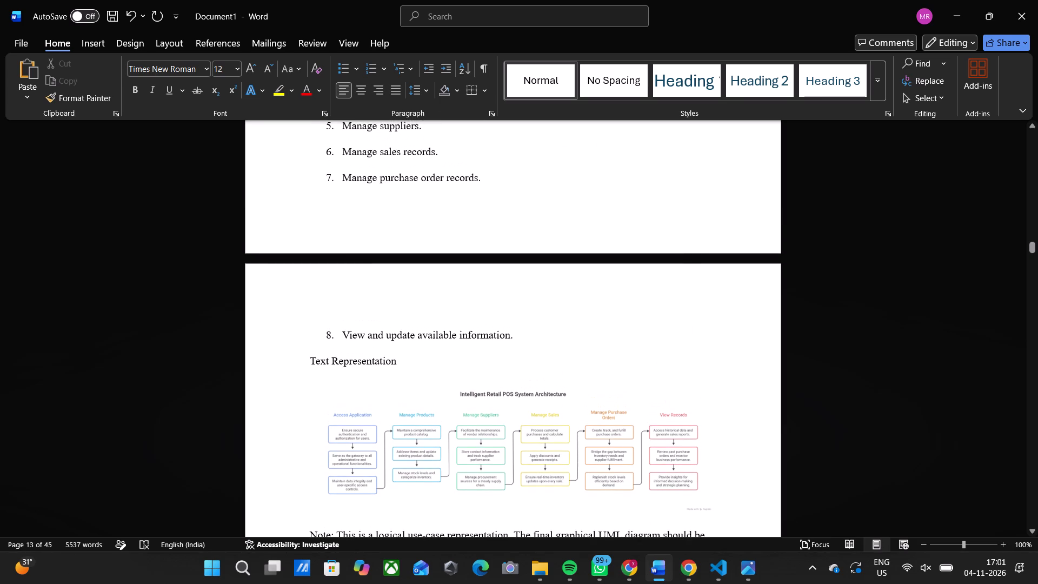
scroll(608, 257, down, 3)
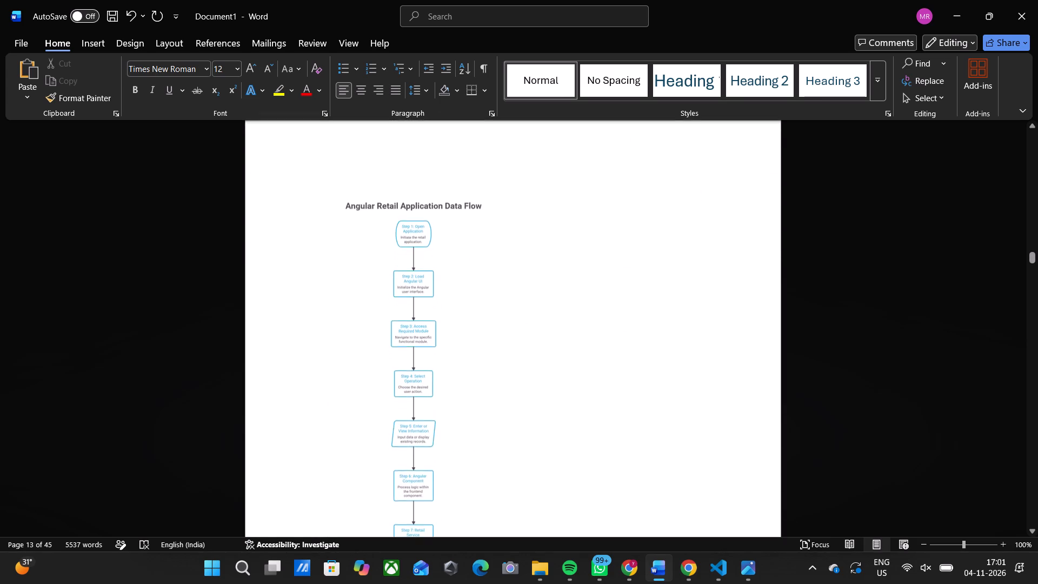
scroll(608, 257, down, 4)
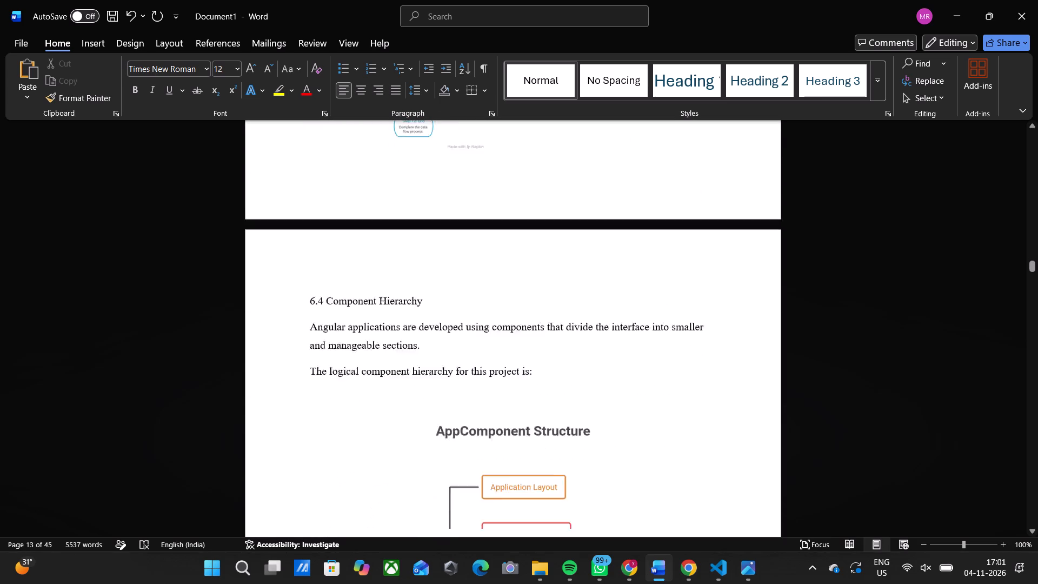
Format the heading "CHAPTER 7: TECHNOLOGY STACK" as bold at font size 15.
scroll(608, 257, down, 4)
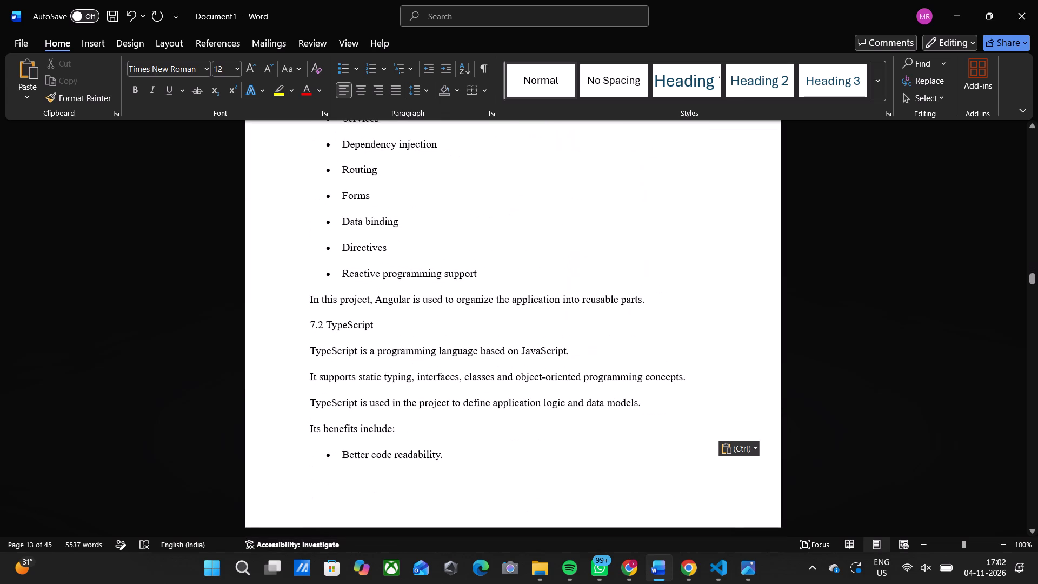
scroll(608, 257, down, 2)
scroll(608, 257, up, 2)
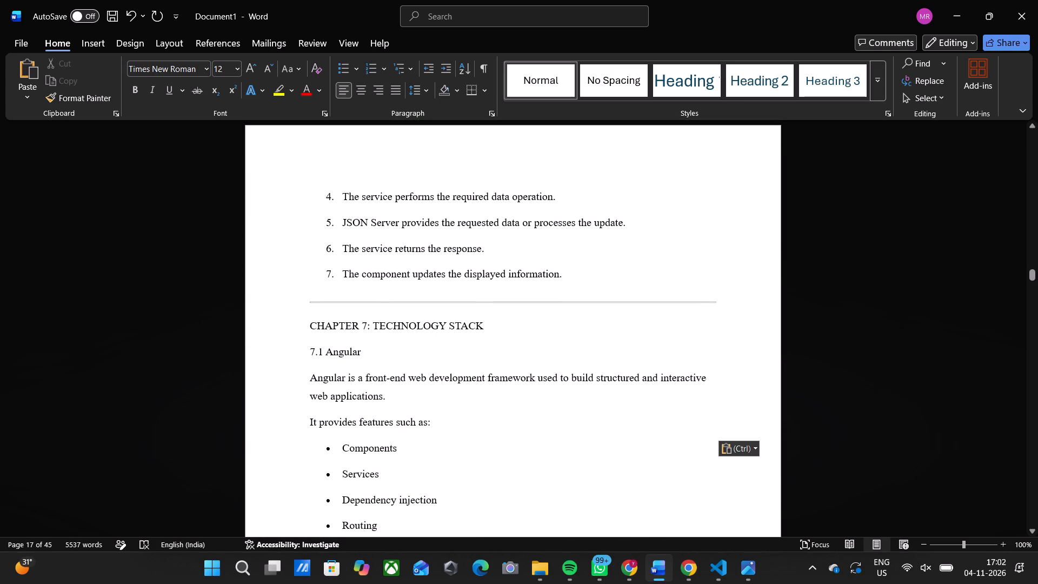
click(296, 323)
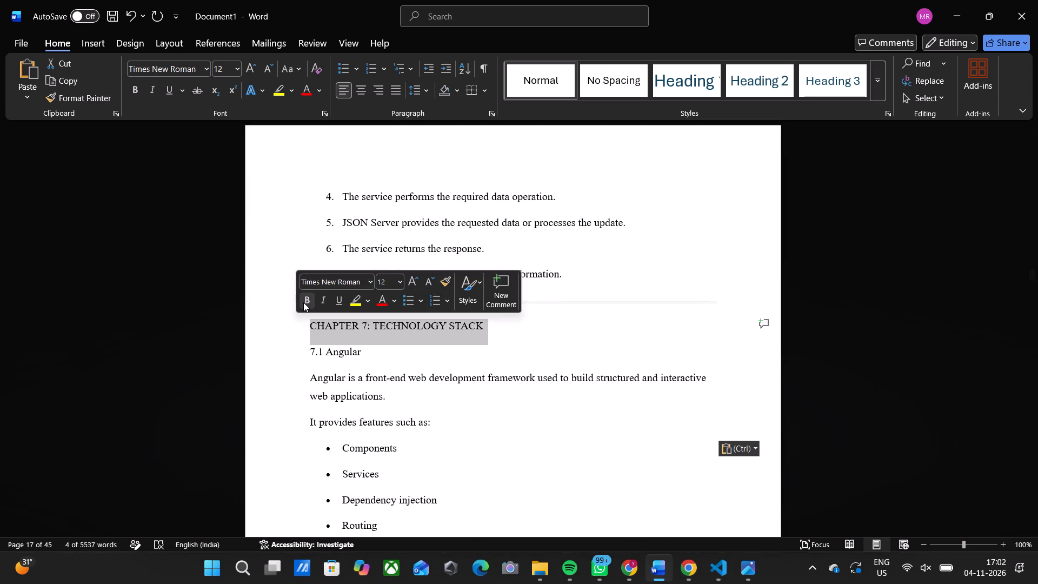
click(304, 302)
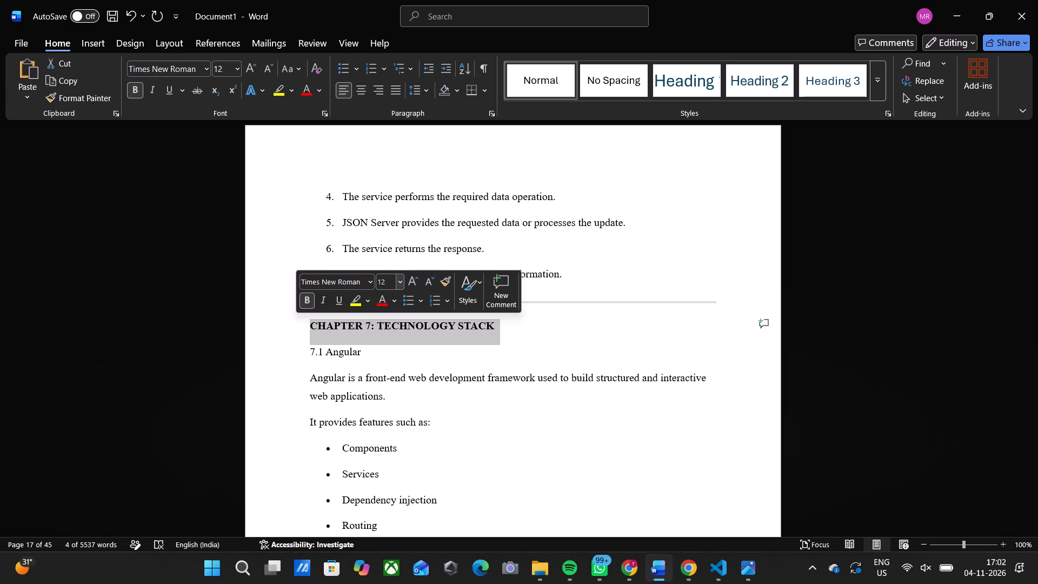
click(385, 279)
key(1)
key(5)
key(Return)
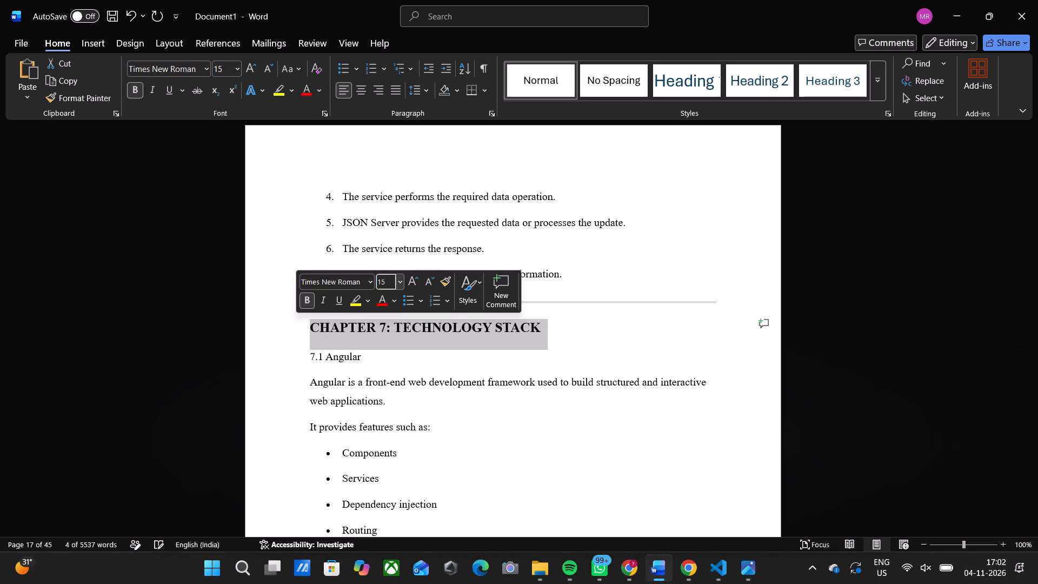
click(79, 271)
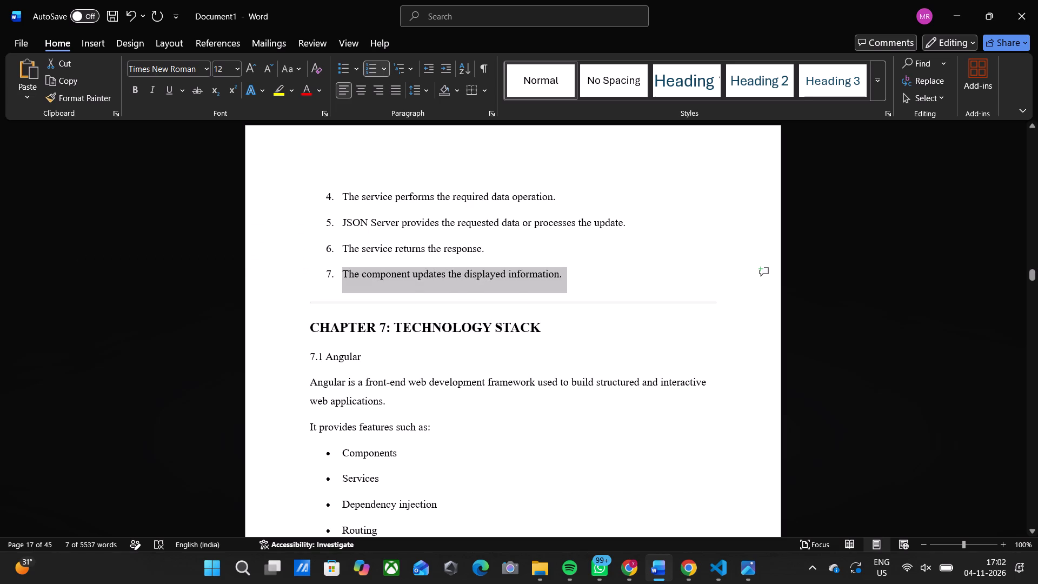
Look through the Chapter 7 technology sections and on to the product field table and sample record in Chapter 8.
scroll(338, 459, down, 2)
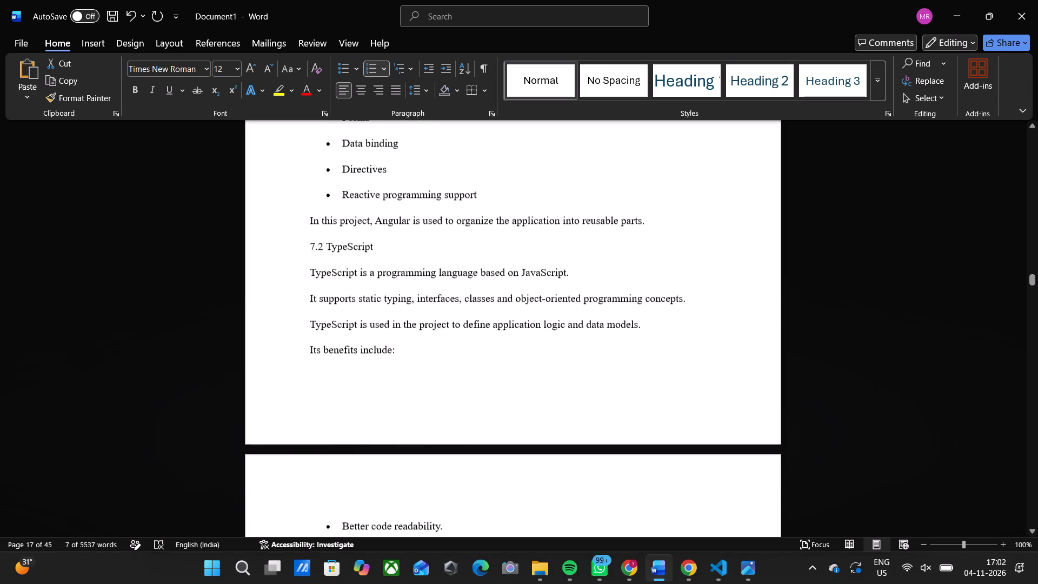
scroll(338, 459, down, 7)
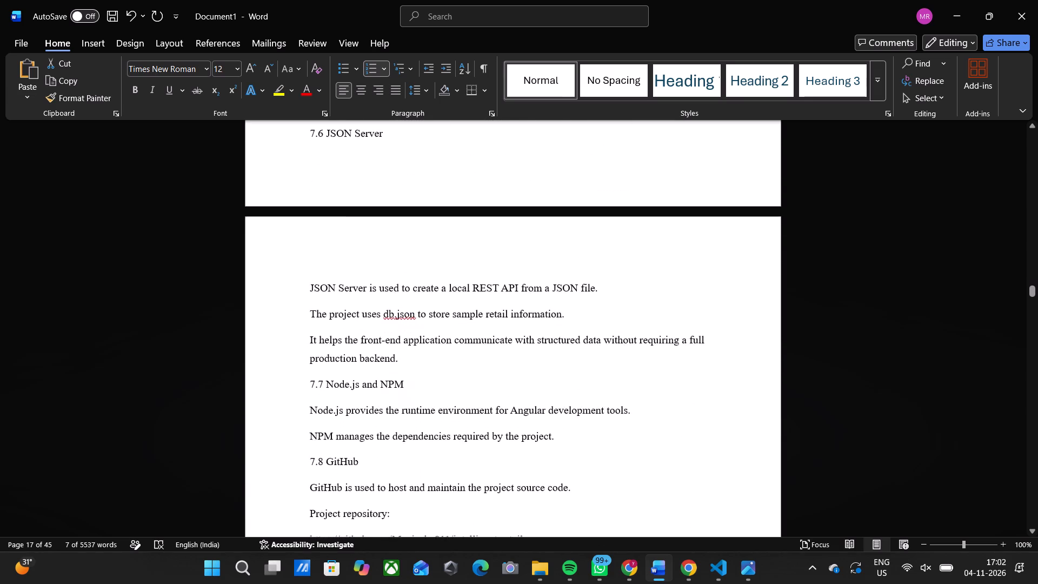
scroll(338, 459, down, 2)
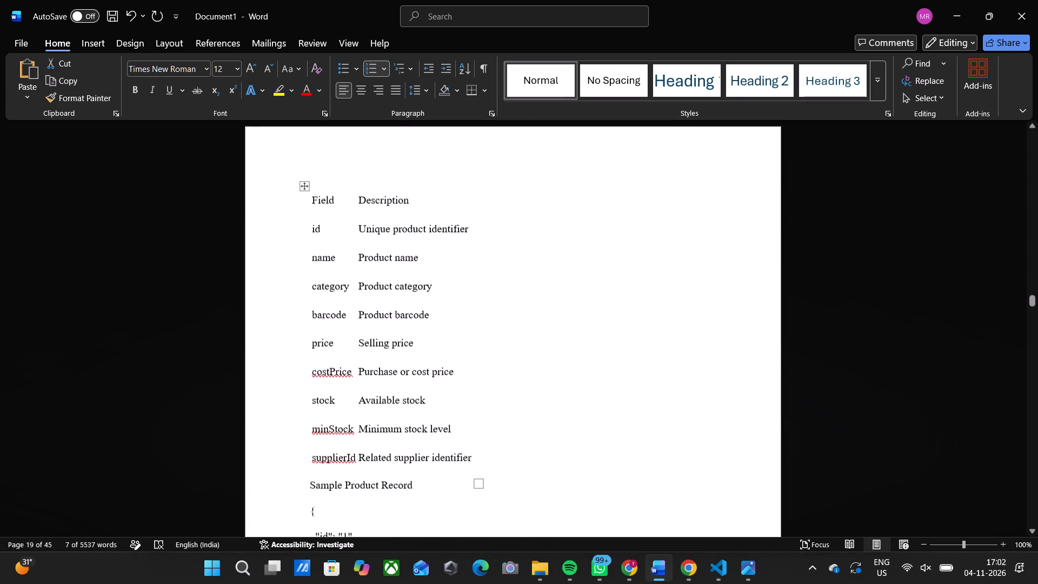
scroll(338, 459, down, 1)
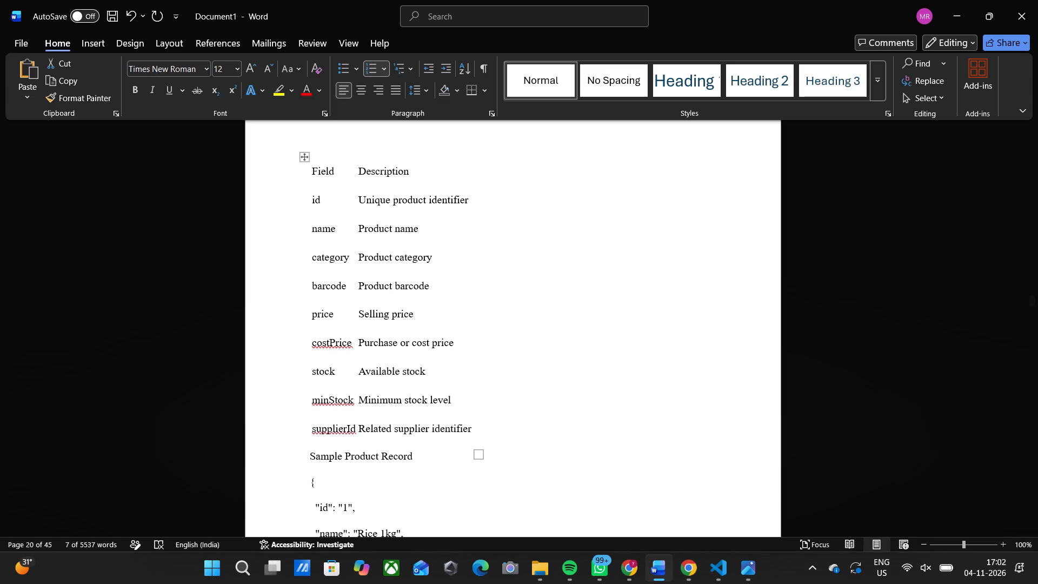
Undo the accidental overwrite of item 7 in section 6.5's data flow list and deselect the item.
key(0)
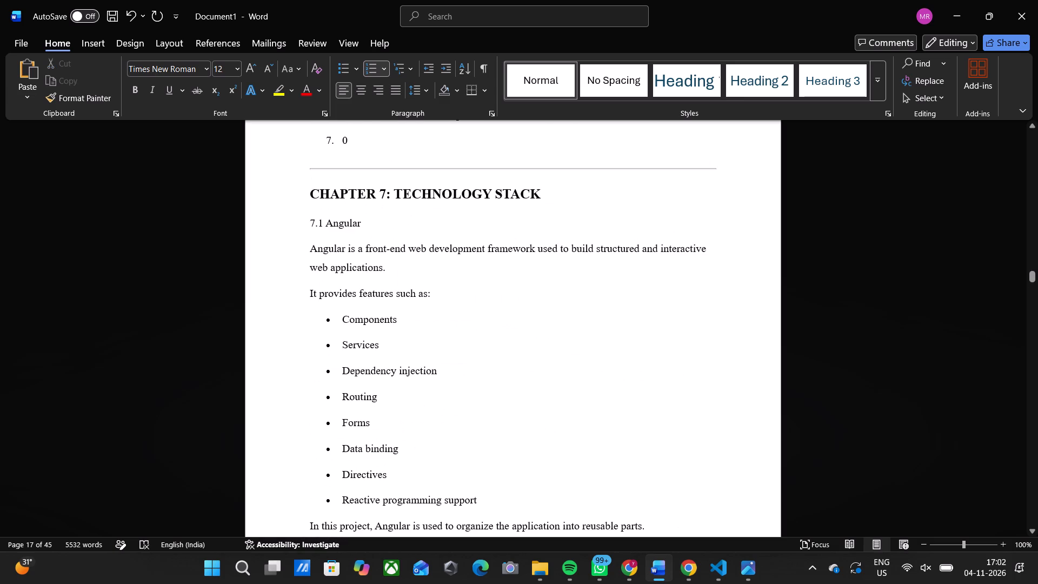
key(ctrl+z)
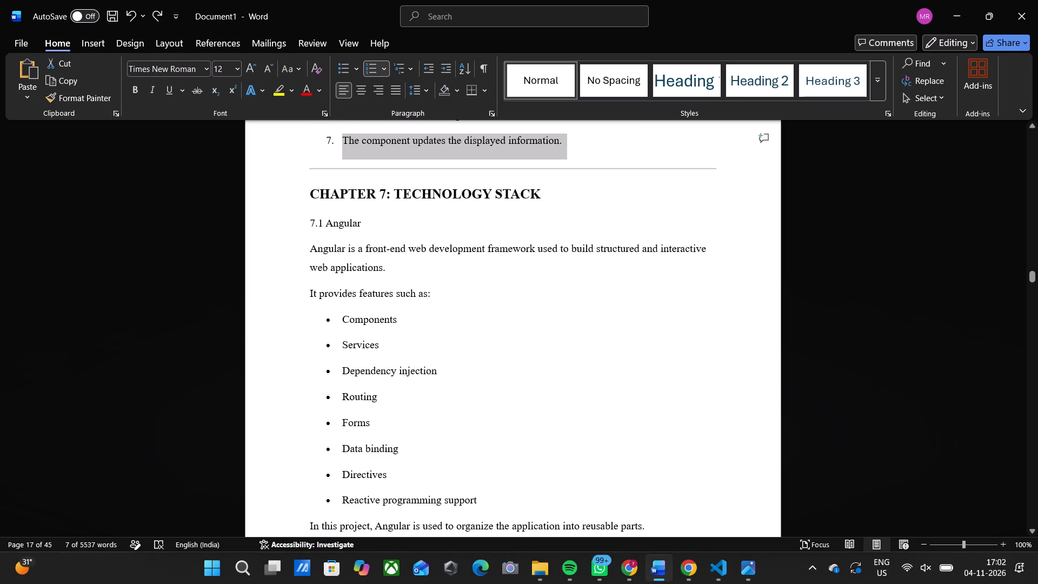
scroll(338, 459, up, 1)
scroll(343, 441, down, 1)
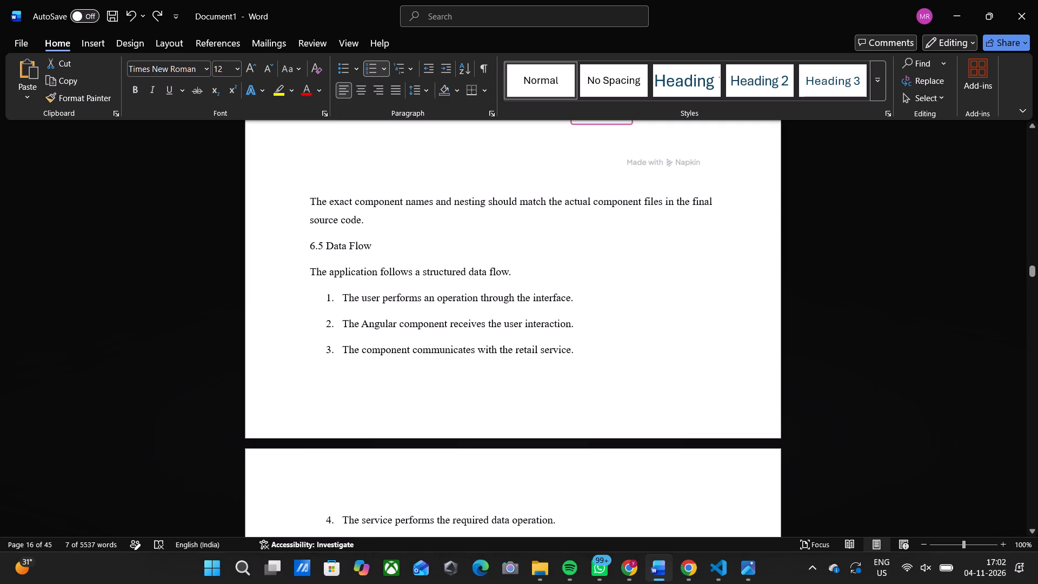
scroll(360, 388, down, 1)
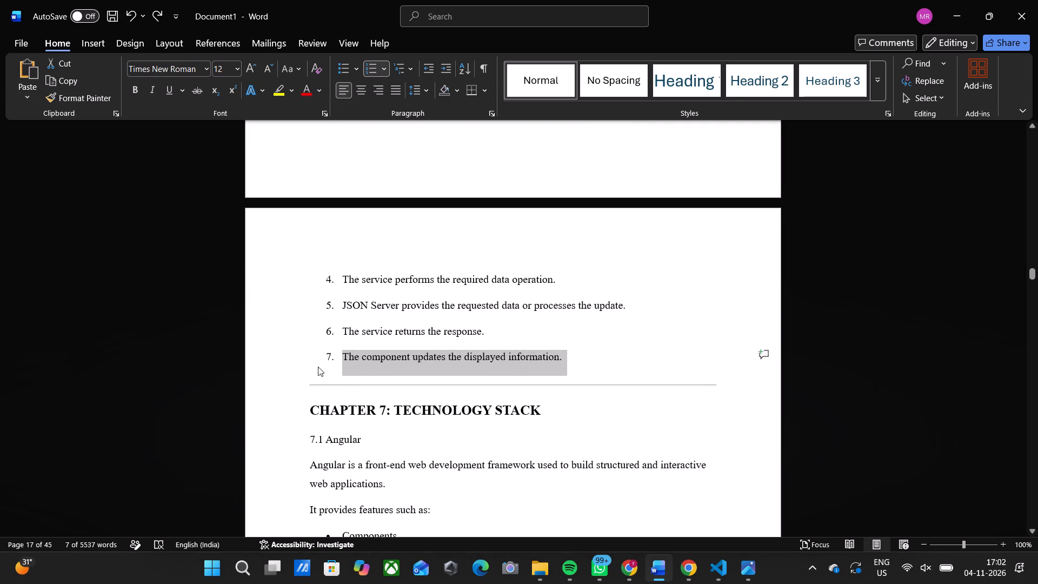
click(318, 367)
Copy the "Project repository:" line together with its GitHub link from the end of section 7.8.
scroll(318, 367, down, 1)
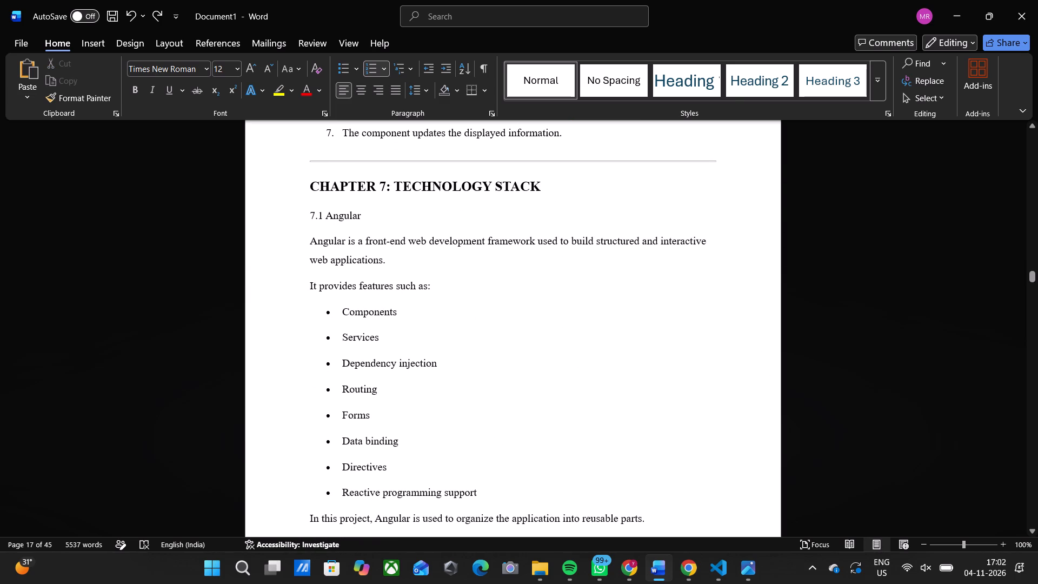
scroll(318, 367, down, 1)
scroll(318, 367, up, 1)
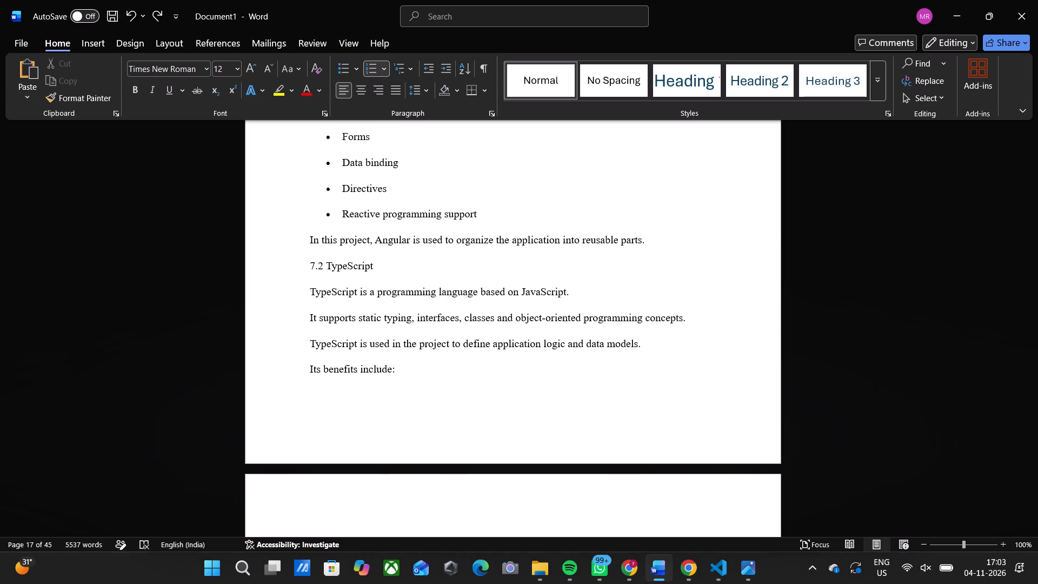
scroll(318, 367, down, 1)
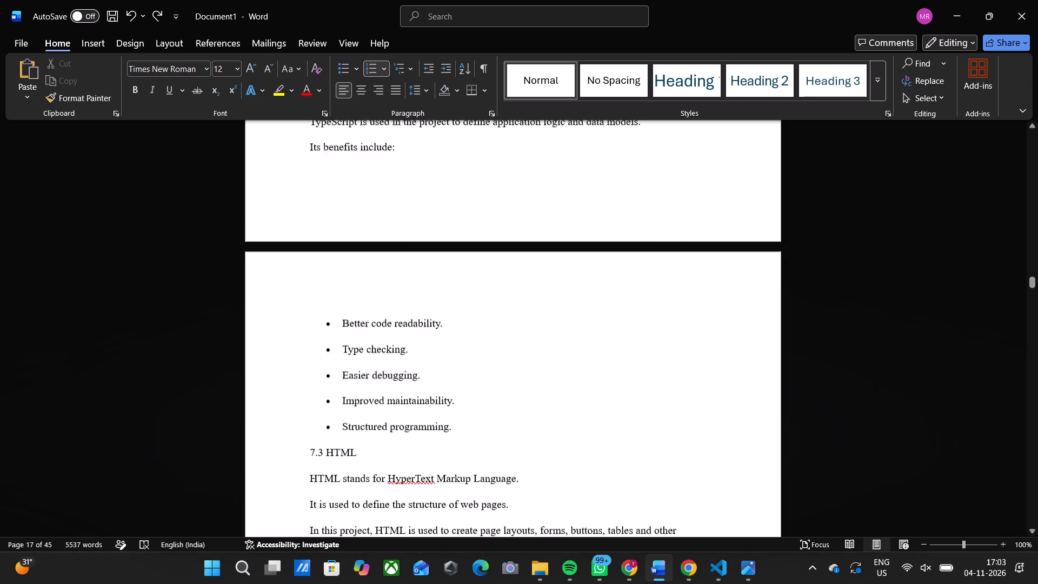
scroll(318, 367, down, 2)
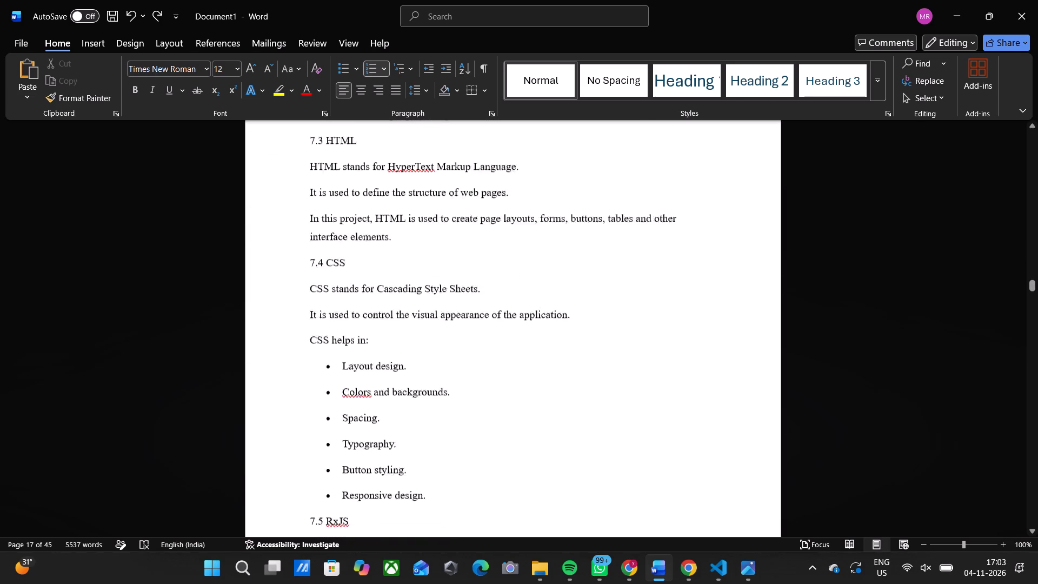
scroll(318, 367, down, 3)
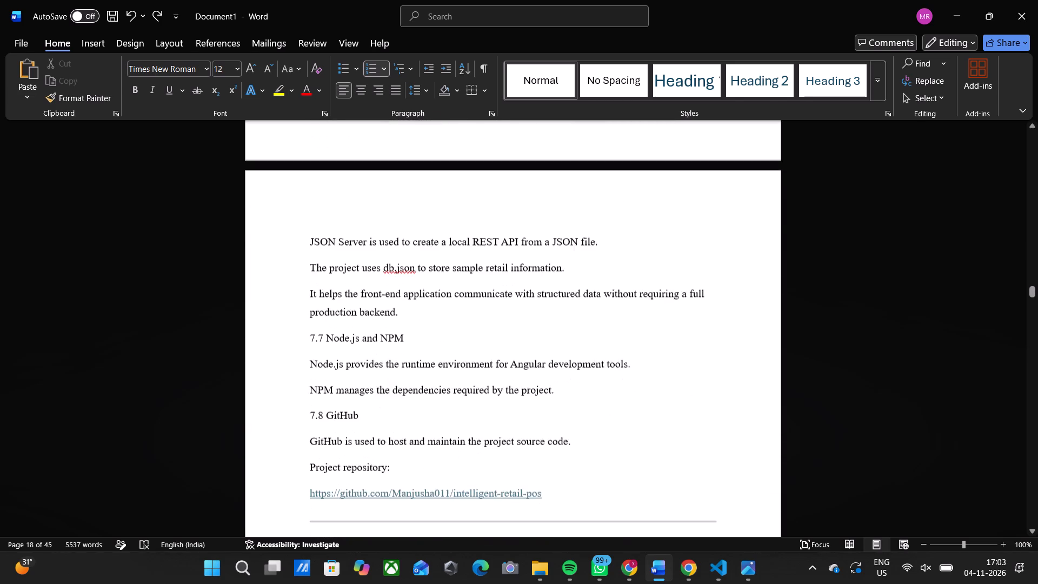
scroll(318, 367, down, 1)
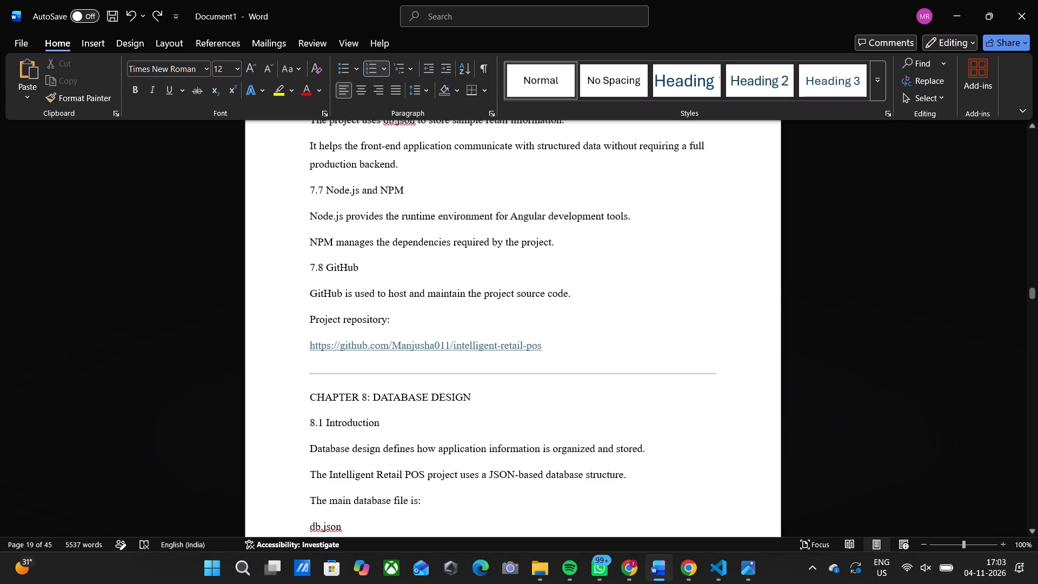
drag(307, 314, 551, 343)
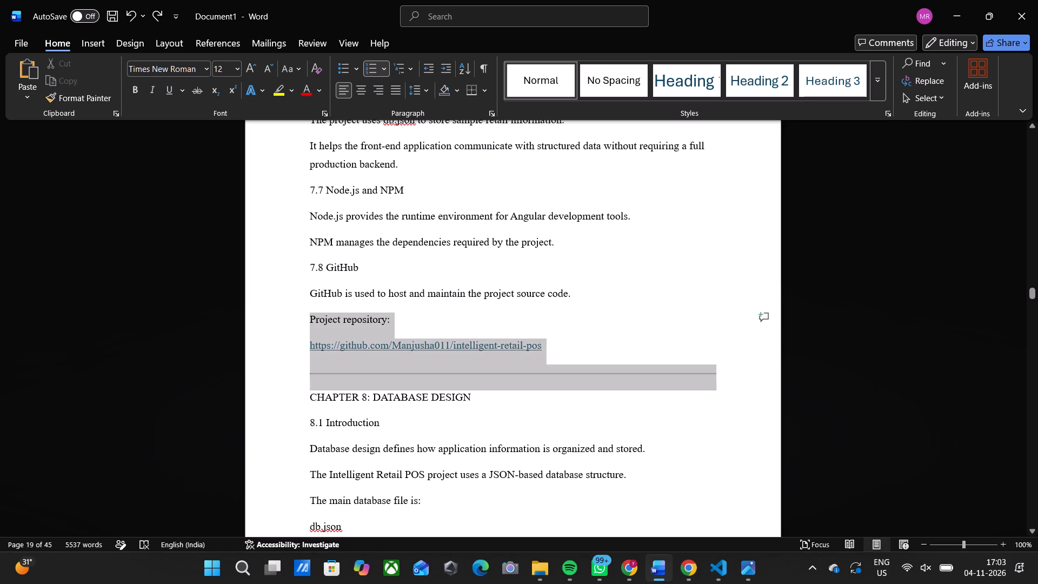
drag(551, 343, 544, 339)
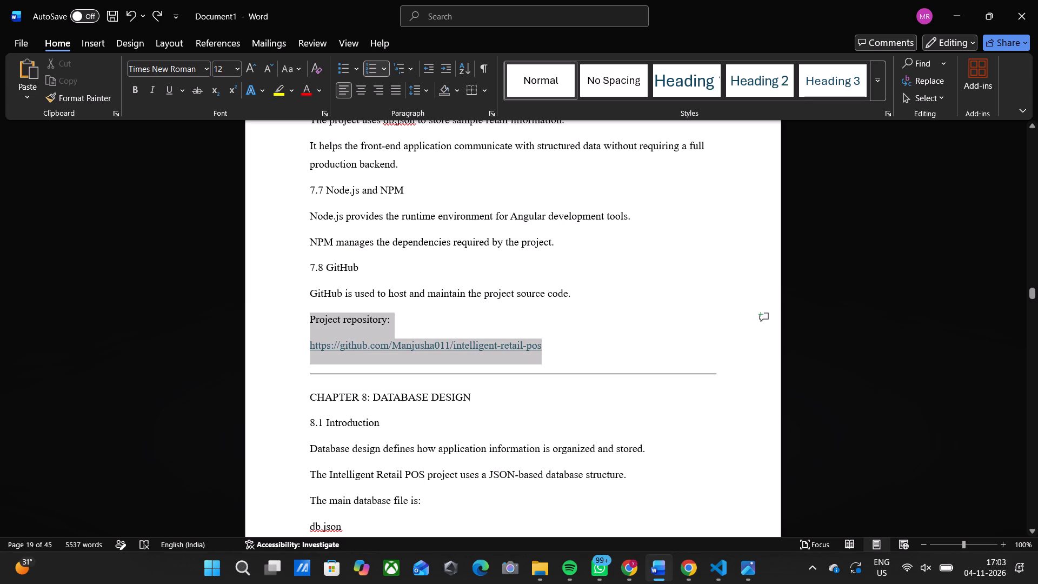
drag(544, 339, 546, 343)
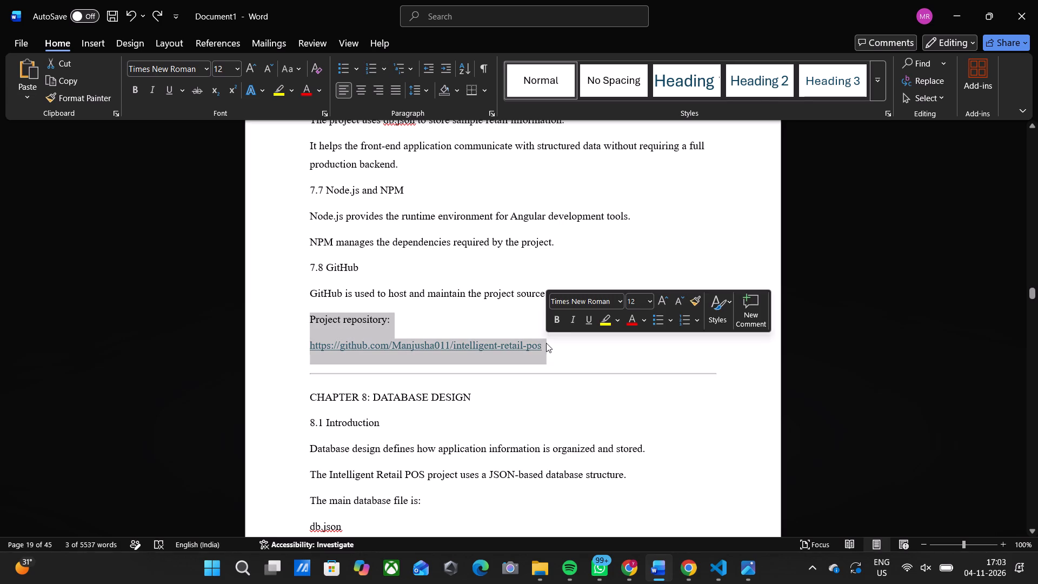
key(ctrl+c)
click(546, 343)
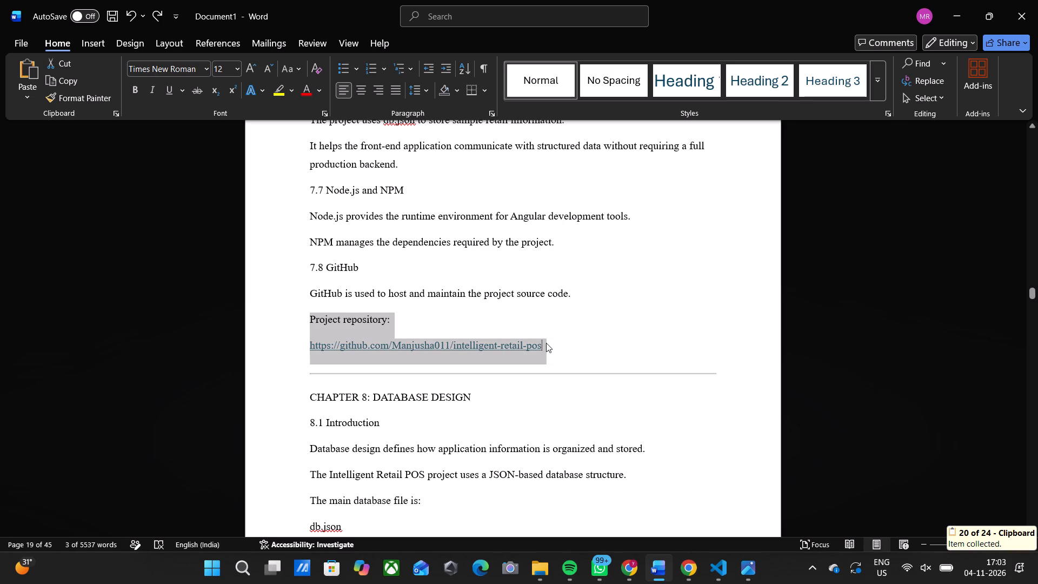
Return to the report's first page and place the insertion point at the end of the main title, after "Management".
scroll(546, 343, up, 13)
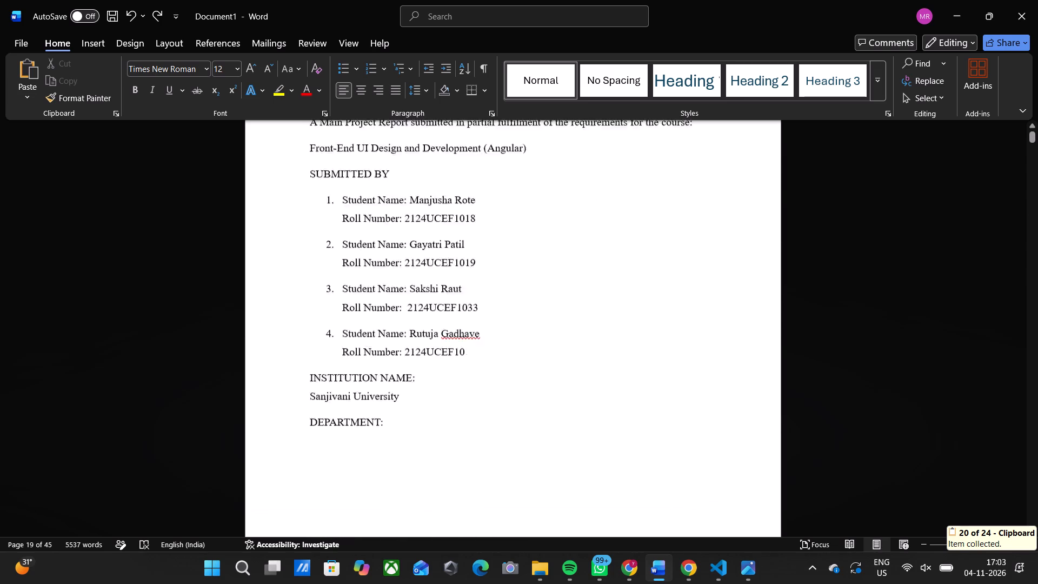
scroll(546, 343, up, 15)
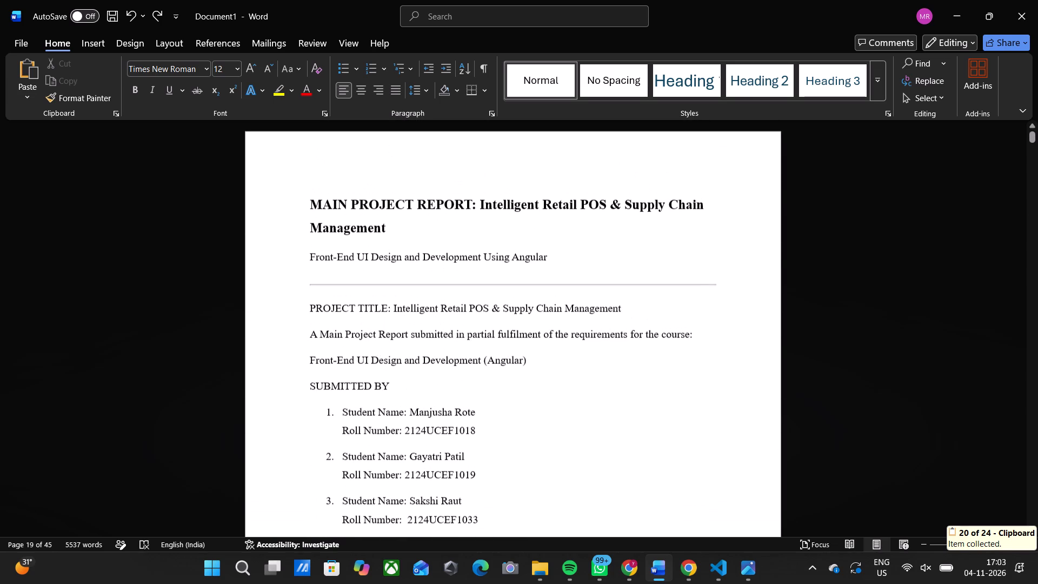
scroll(546, 343, up, 1)
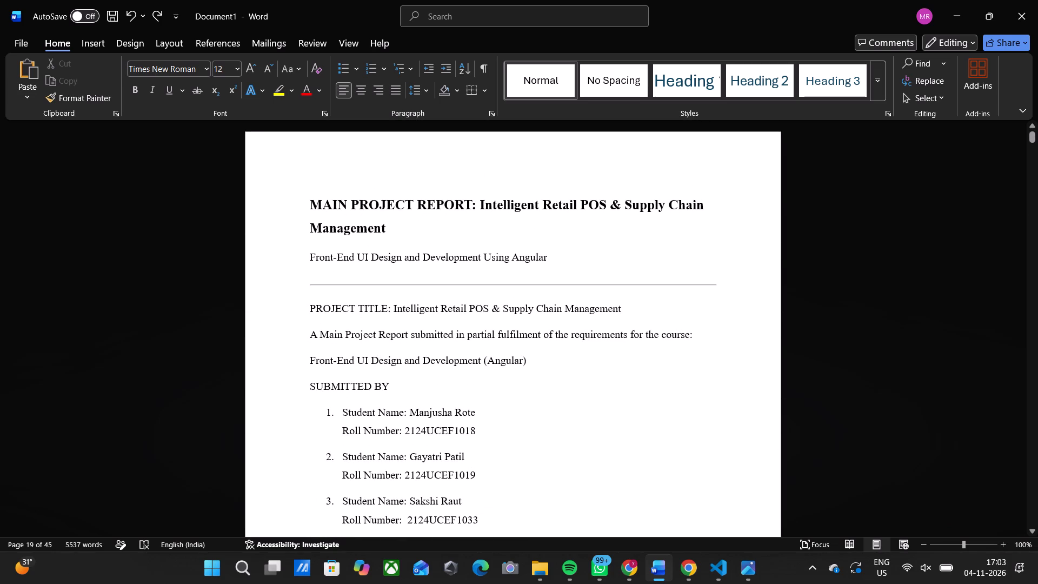
click(419, 227)
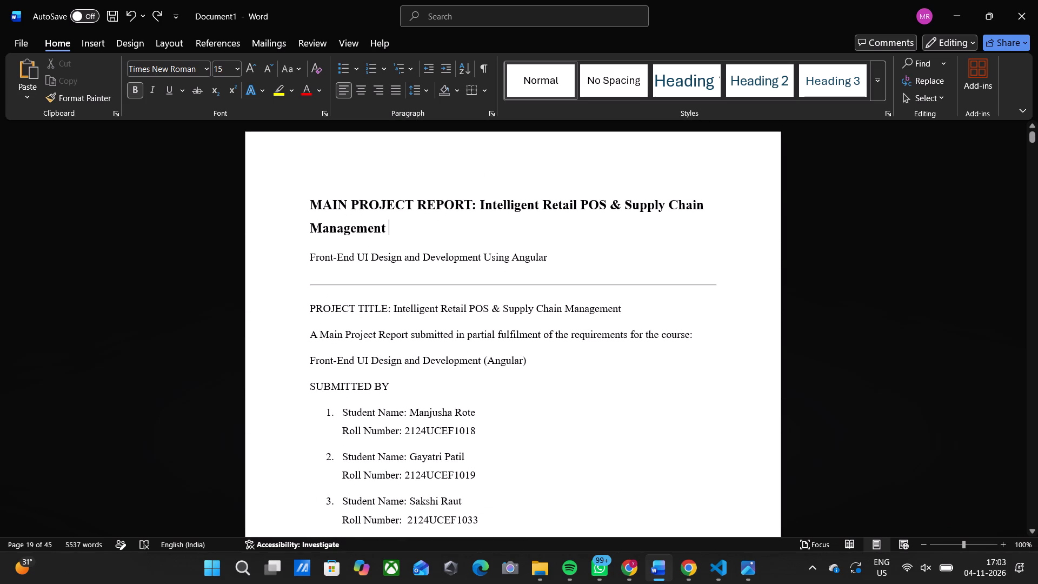
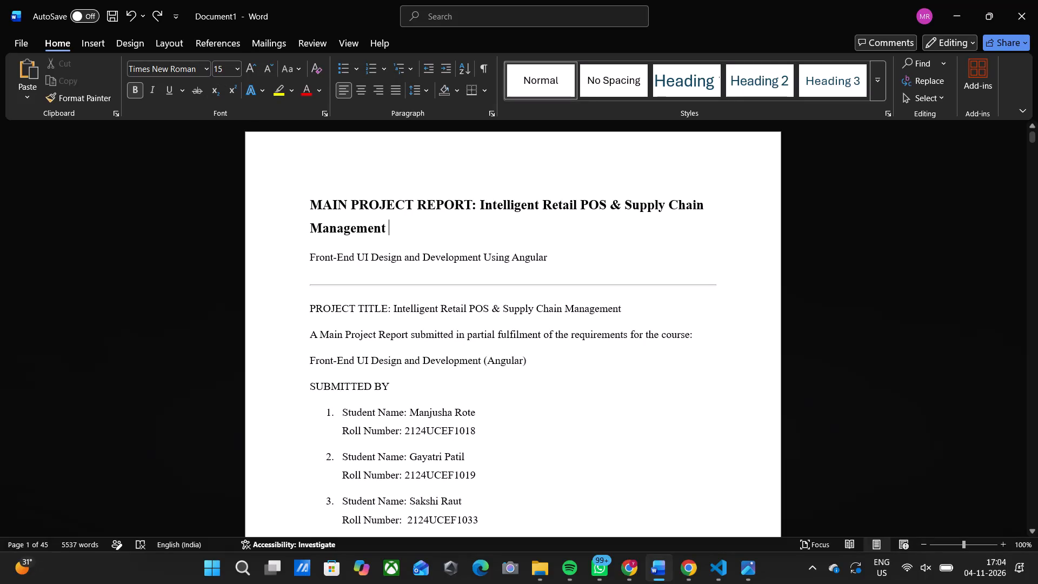
Switch from the report to Windows search and look up the Kuro app.
click(203, 567)
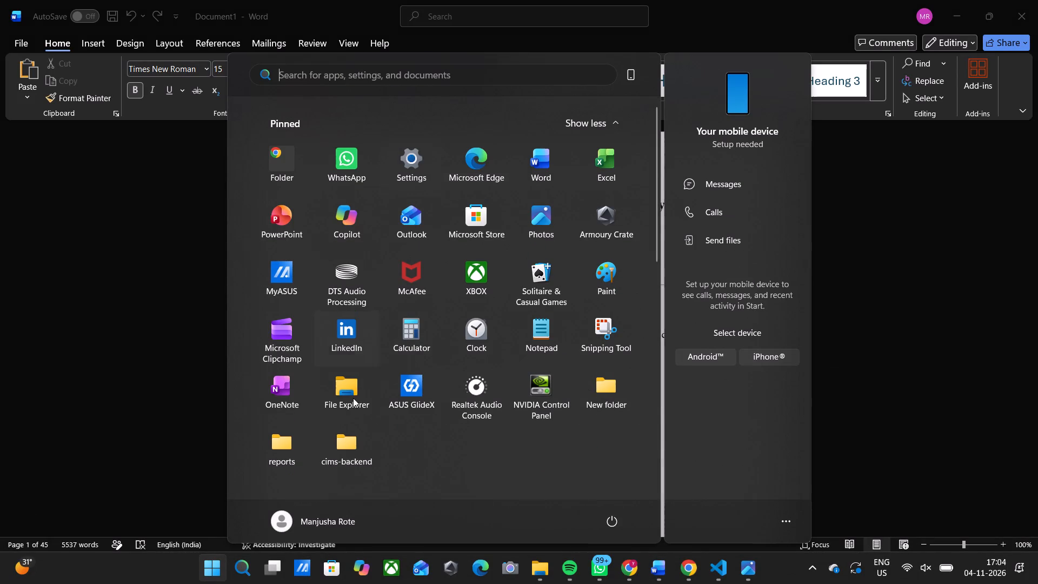
text(ku)
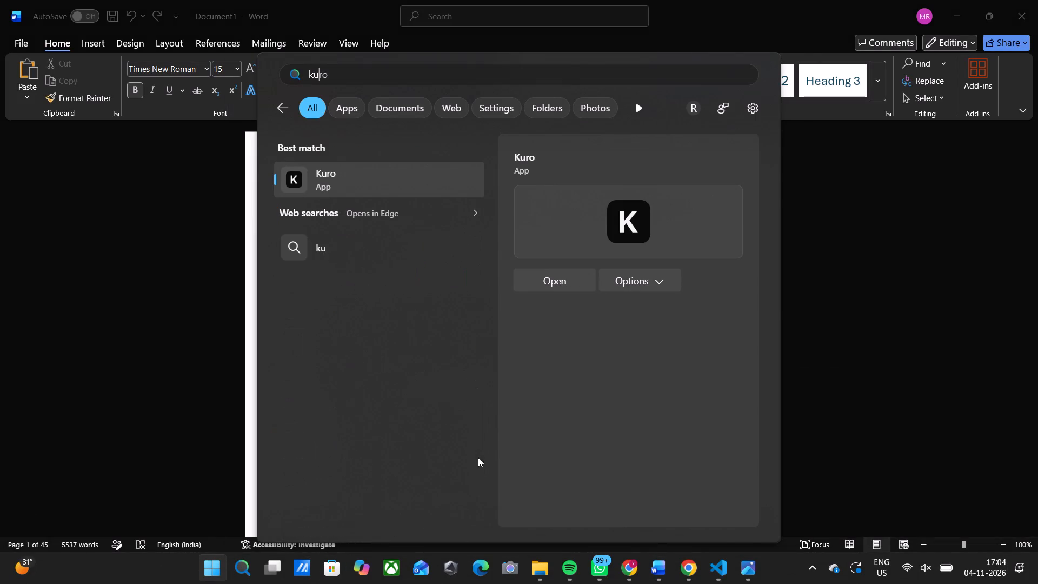
Launch the Kuro app from the search results.
click(557, 277)
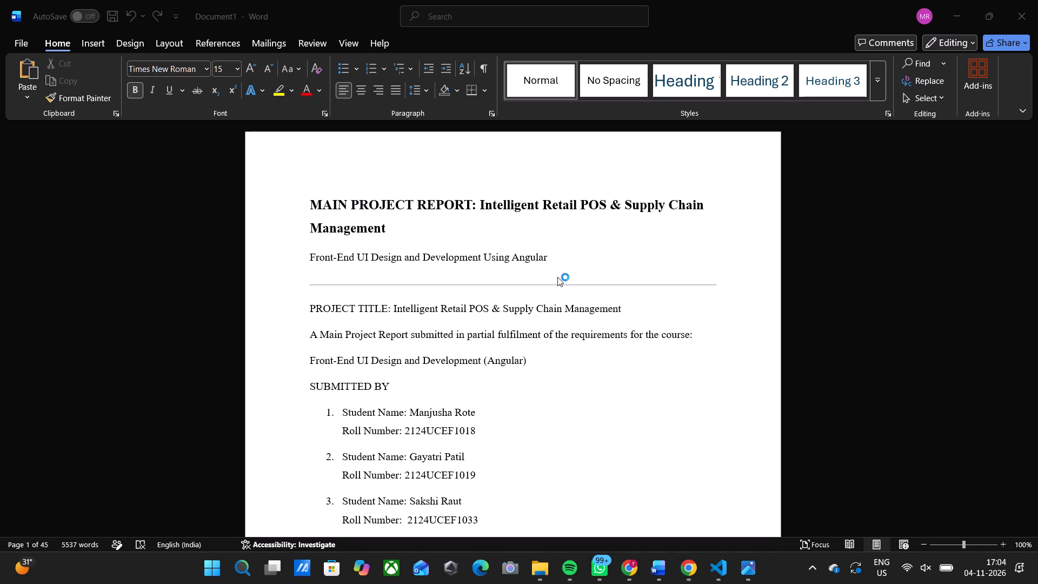
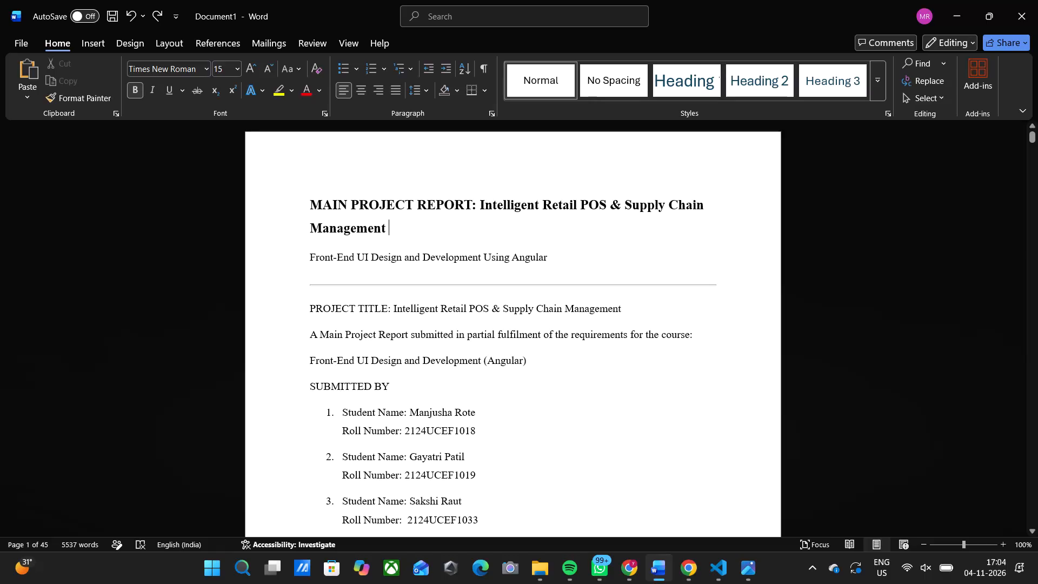
Leave the report and switch to the Napkin page holding the Angular Application Data Flow Architecture diagrams.
scroll(510, 354, down, 9)
key(alt+Tab)
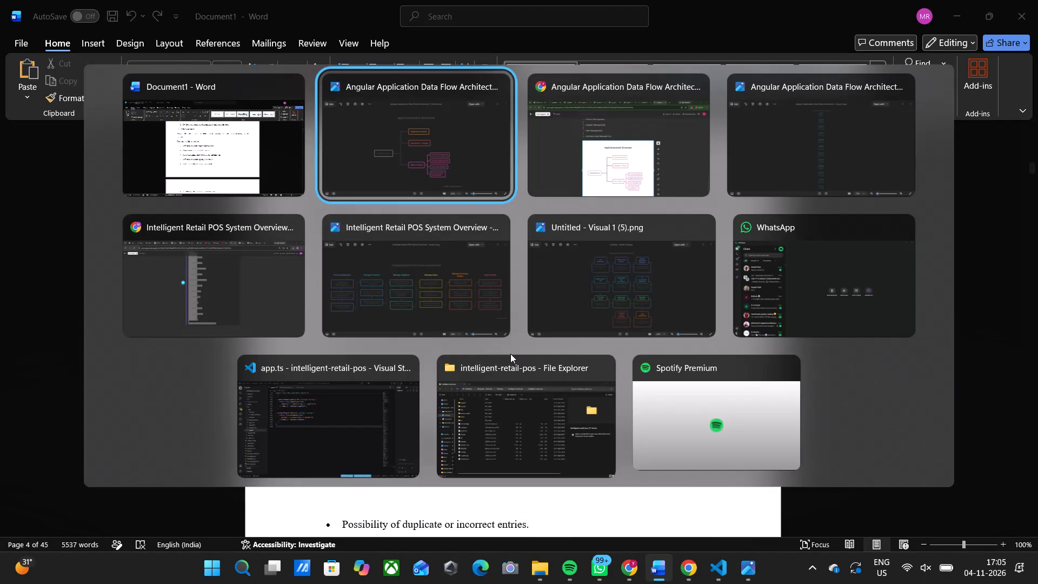
key(alt+Tab)
key(alt+Tab)
key(alt+Tab)
key(alt+Tab)
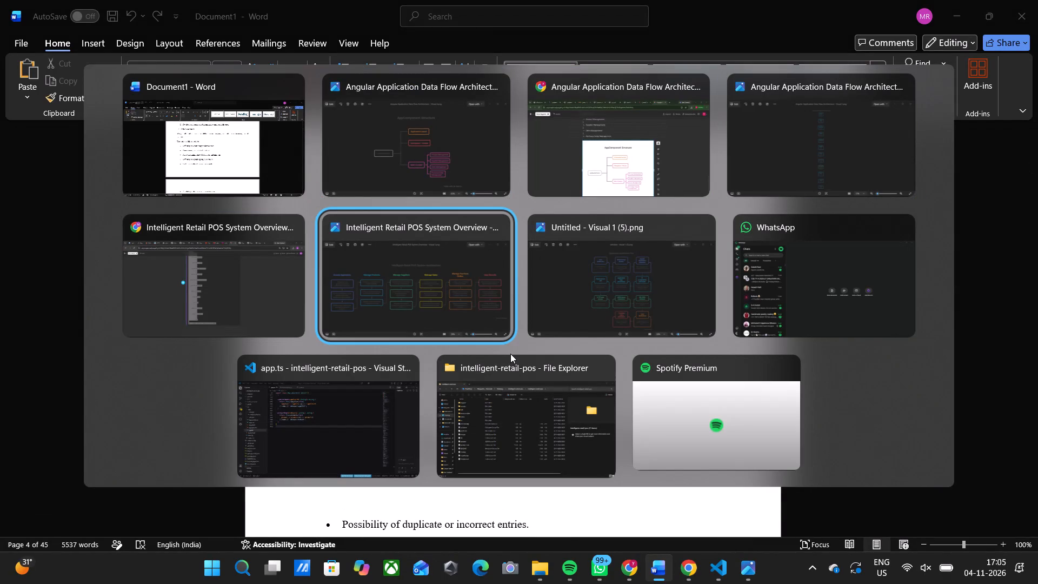
key(alt+Tab)
key(alt+Tab)
key(alt+Tab)
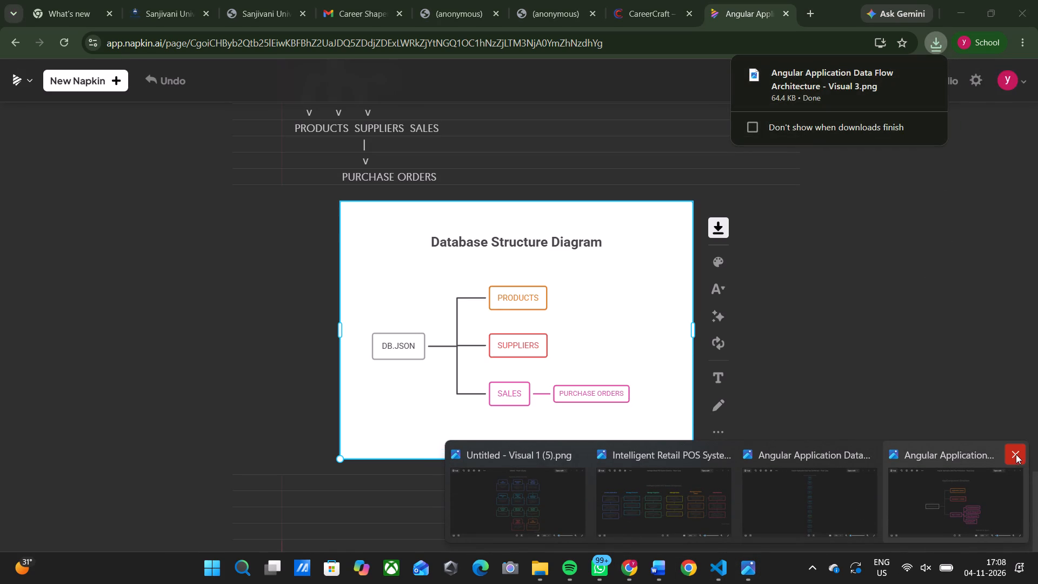
click(1016, 454)
click(950, 453)
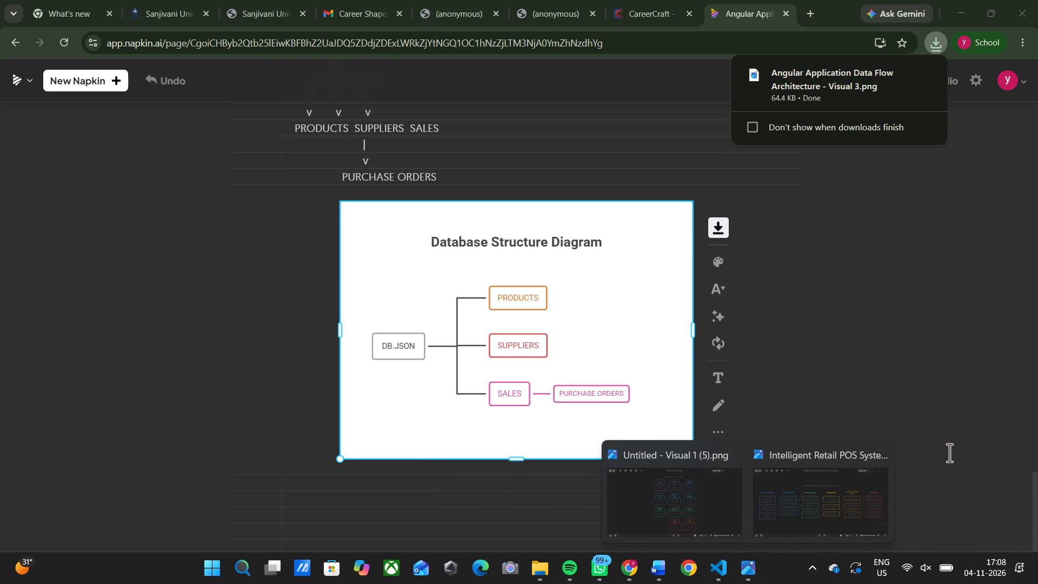
click(883, 458)
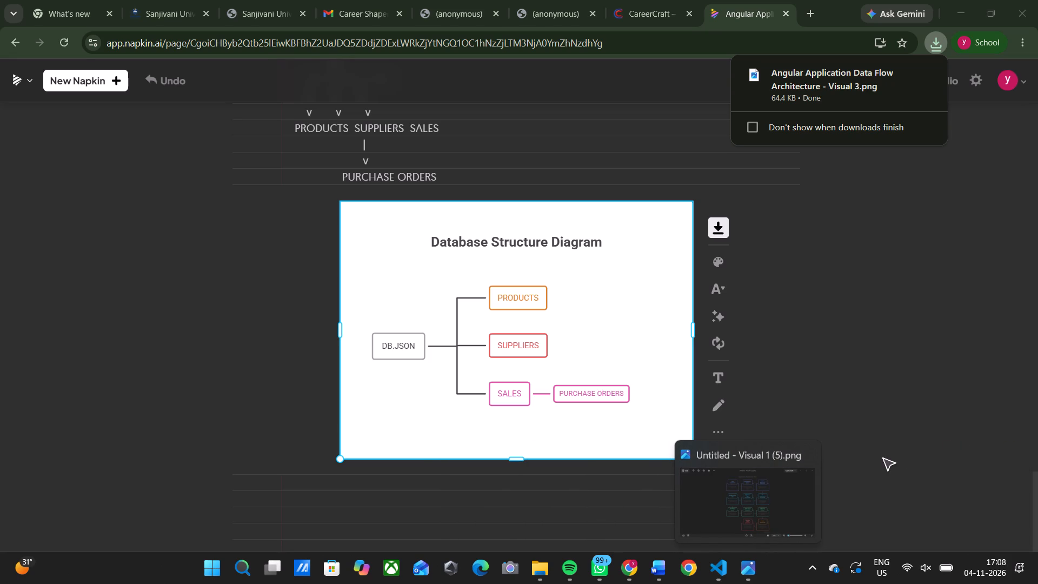
click(809, 452)
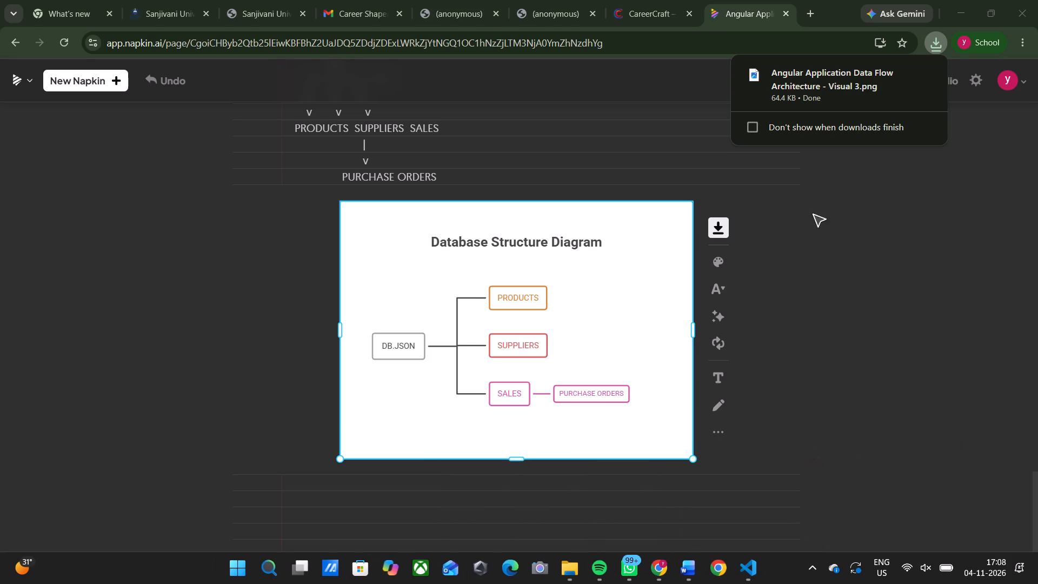
Open the downloaded "Angular Application Data Flow Architecture - Visual 3.png" in Photos and copy the image.
double_click(810, 86)
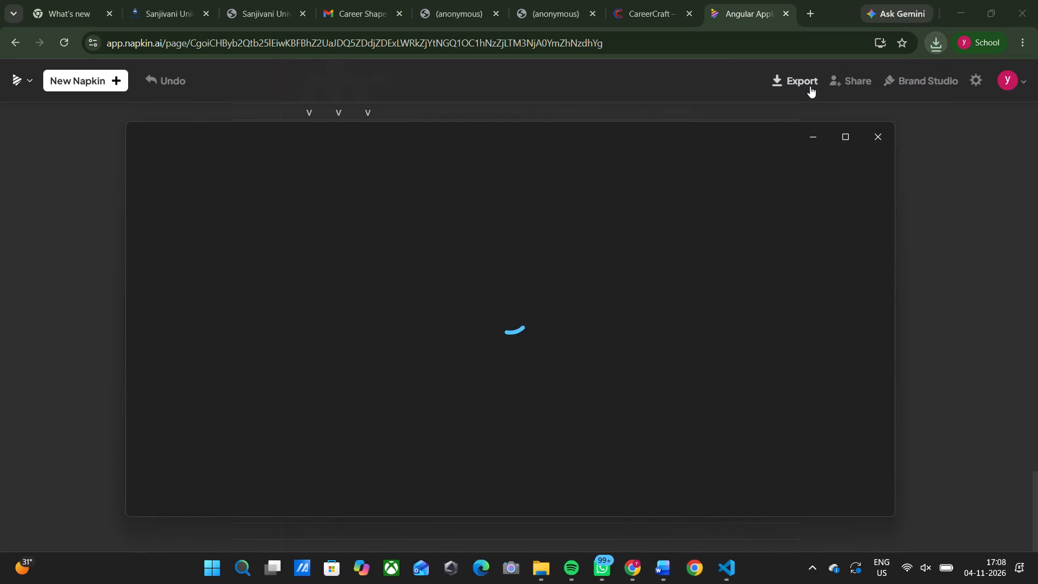
key(ctrl+c)
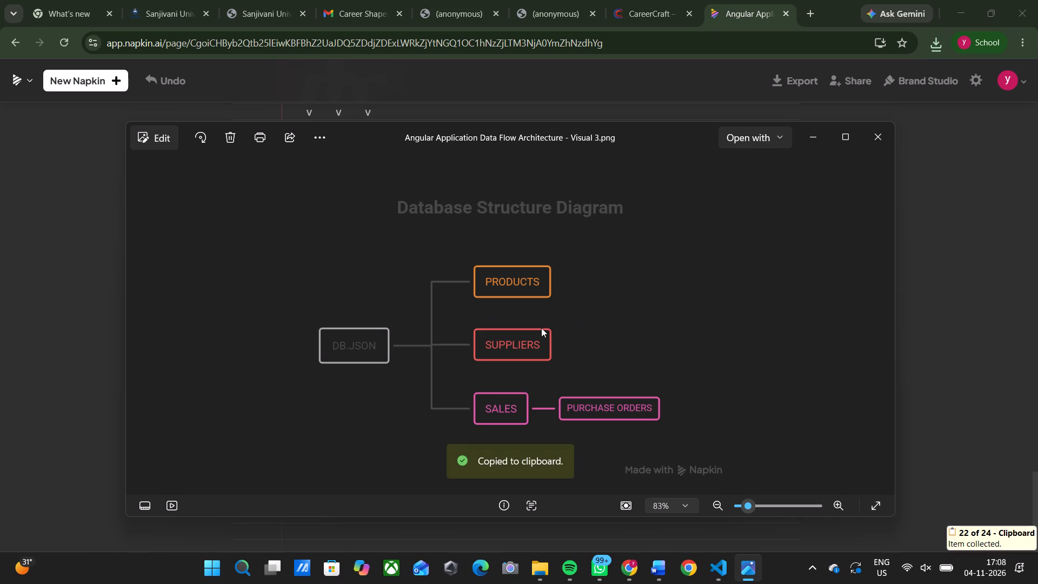
Paste the copied Database Structure Diagram under heading 8.6 in the Word report and remove the blank line after it.
key(alt+Tab)
key(alt+Tab)
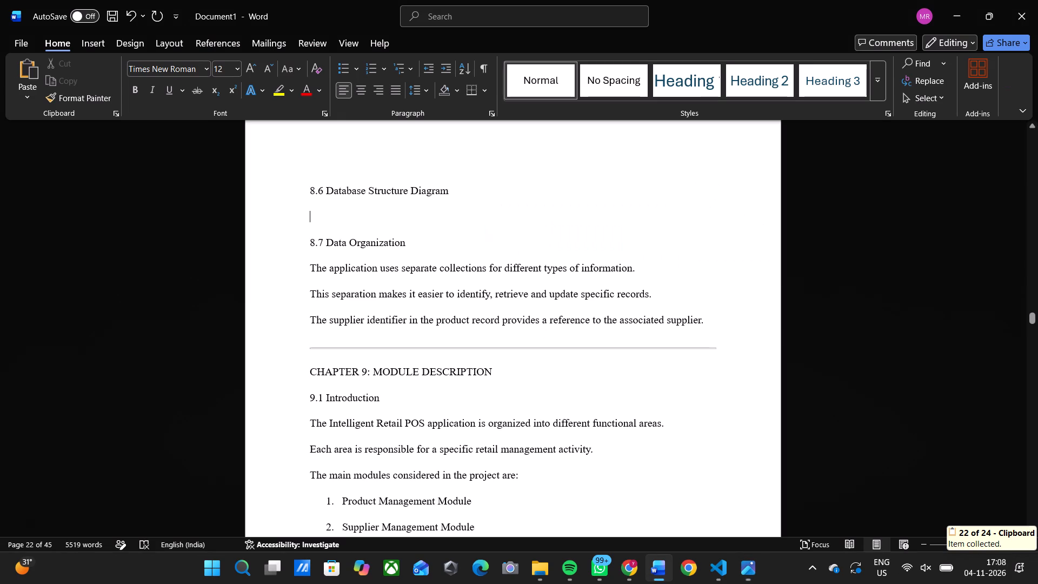
key(ctrl+v)
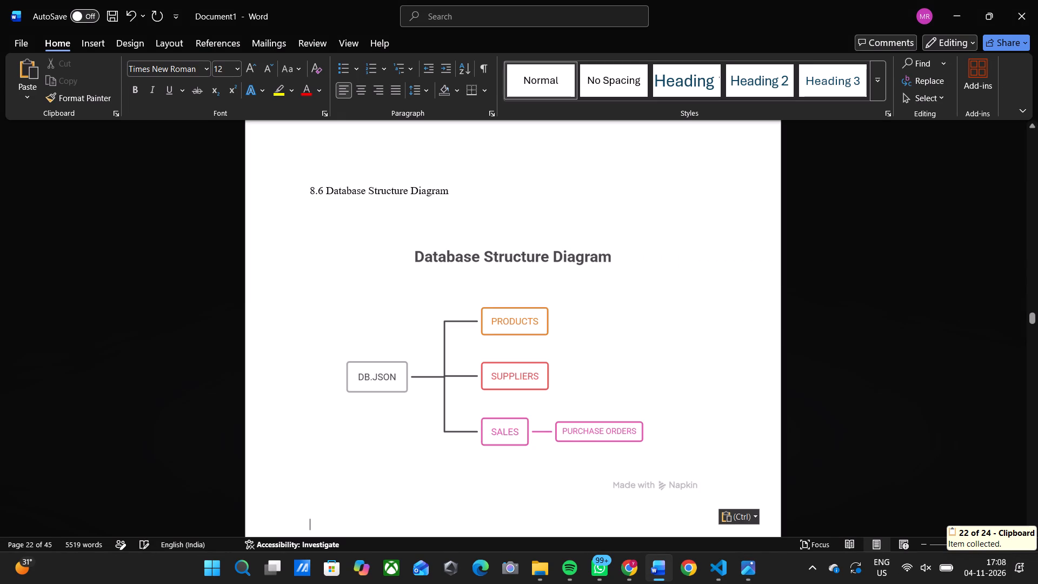
scroll(594, 326, down, 2)
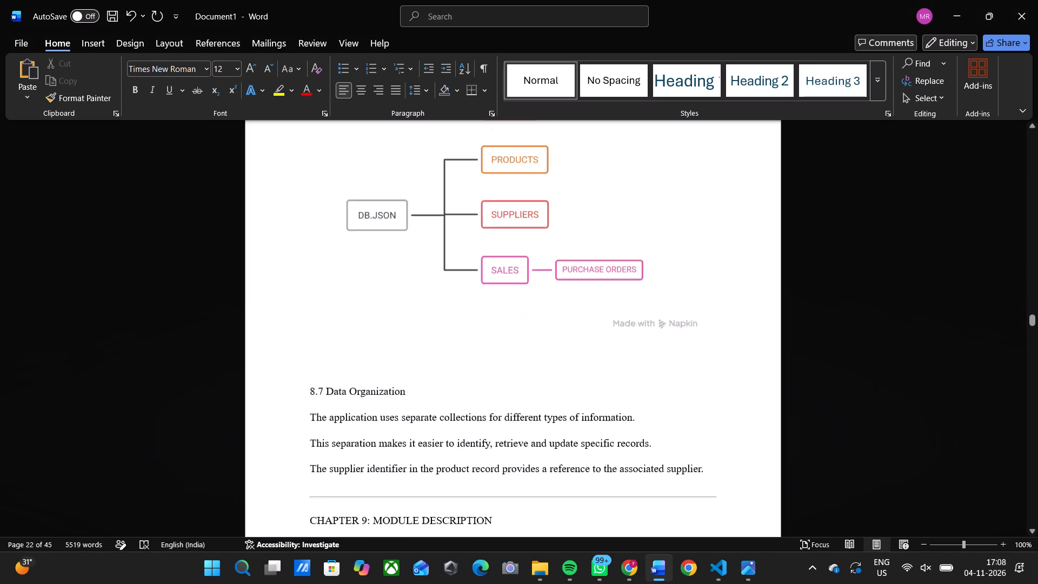
scroll(594, 326, down, 1)
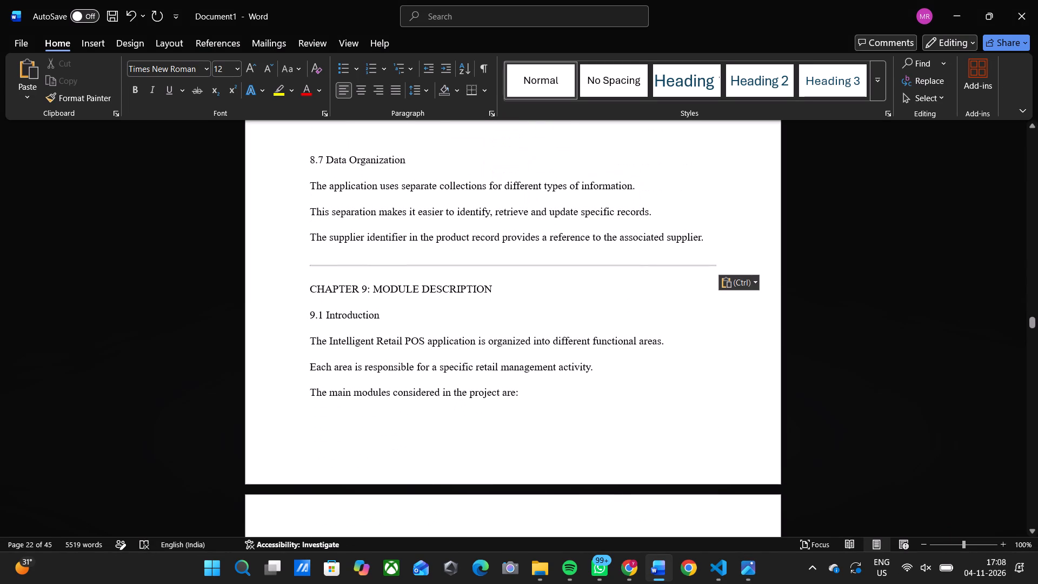
scroll(594, 326, up, 1)
key(BackSpace)
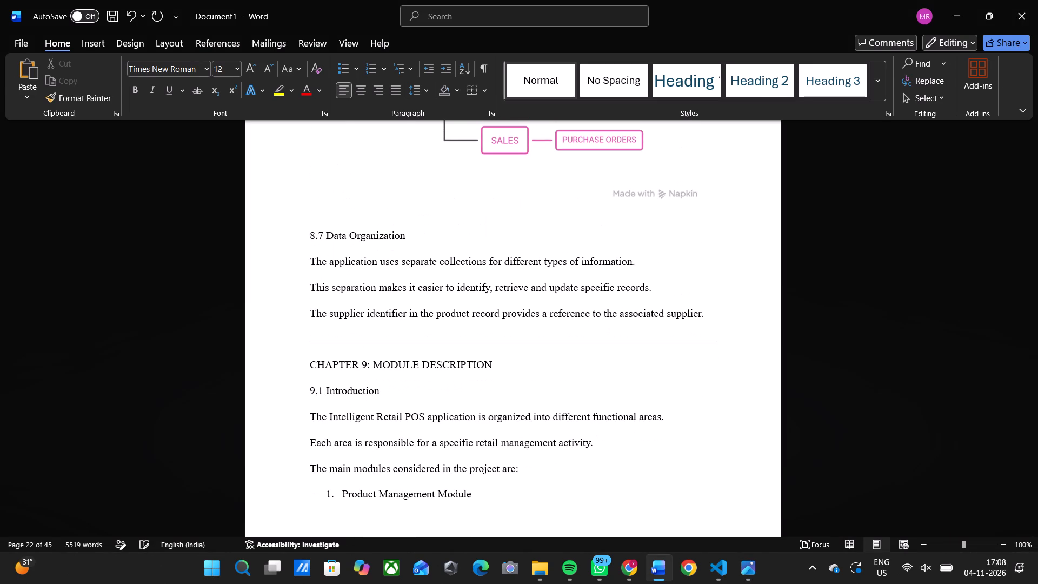
Format the "CHAPTER 9: MODULE DESCRIPTION" heading as bold at 15 pt.
scroll(594, 326, down, 1)
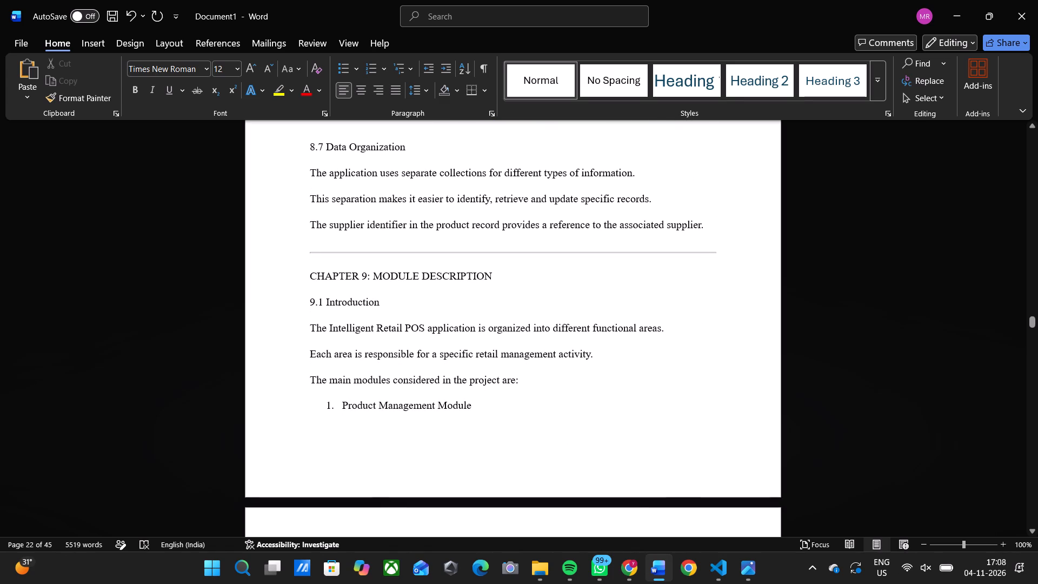
click(288, 279)
click(299, 254)
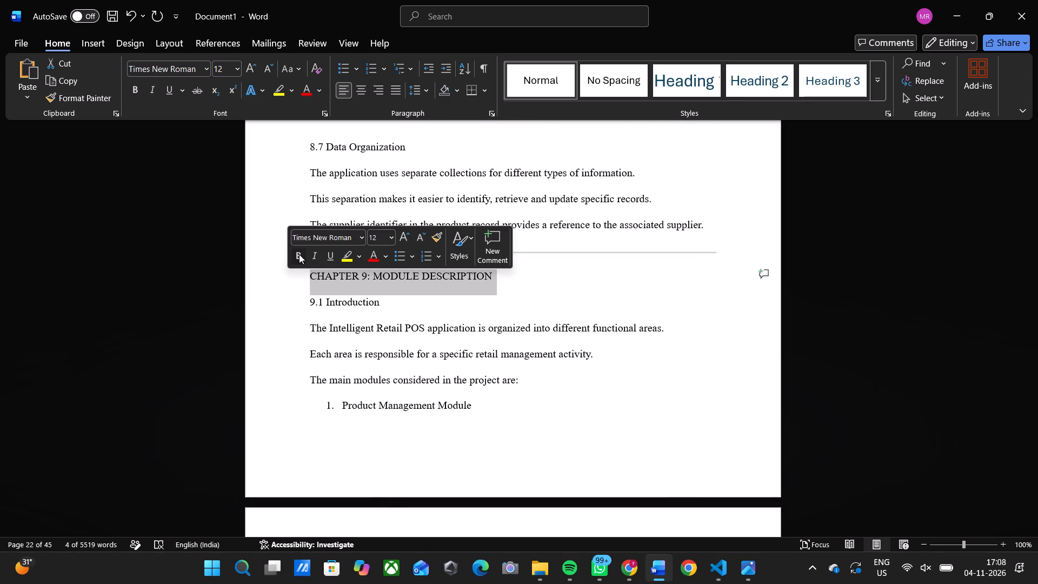
click(380, 236)
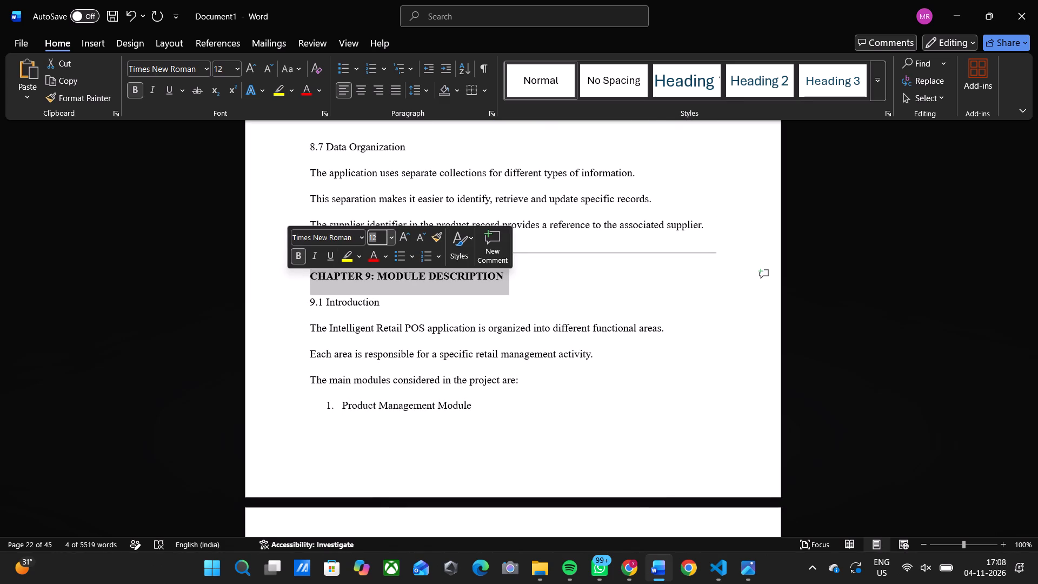
text(15)
key(Return)
click(272, 369)
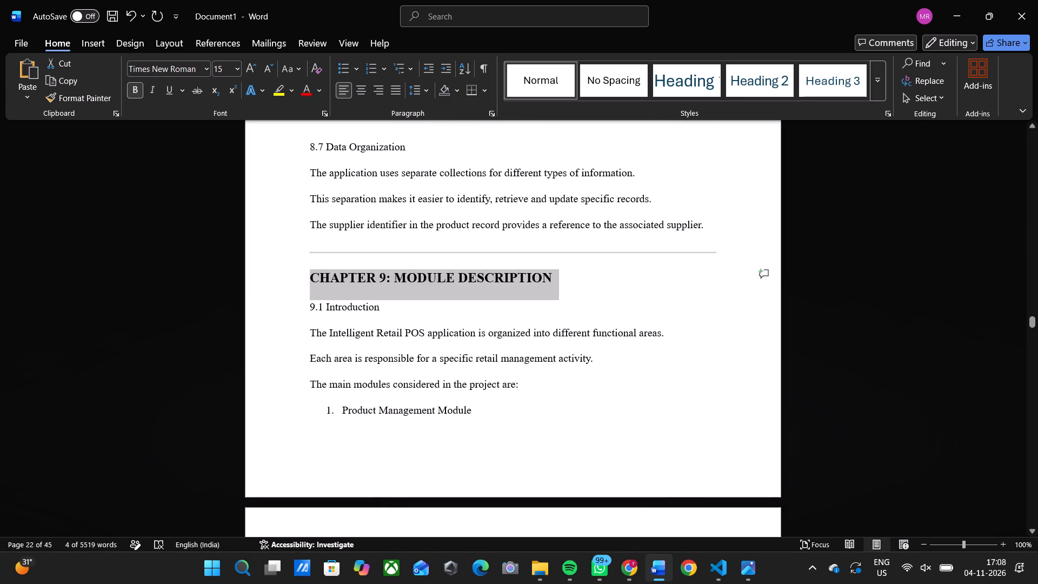
click(494, 421)
Review the Chapter 9 text, then switch to Chrome and consult the Angular report guidelines PDF for required sections and formatting.
scroll(494, 421, down, 1)
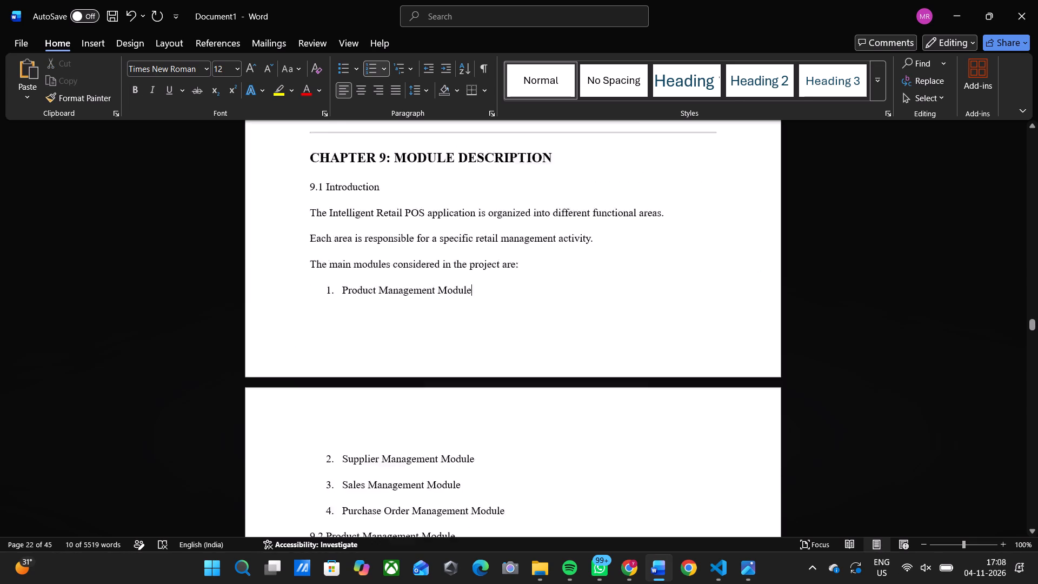
scroll(494, 421, down, 3)
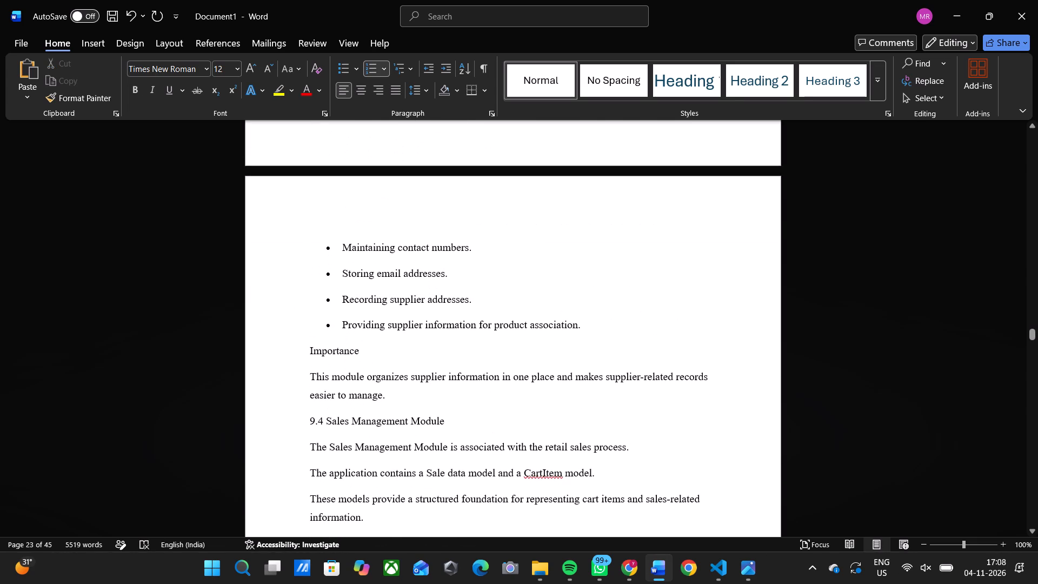
key(alt+Tab)
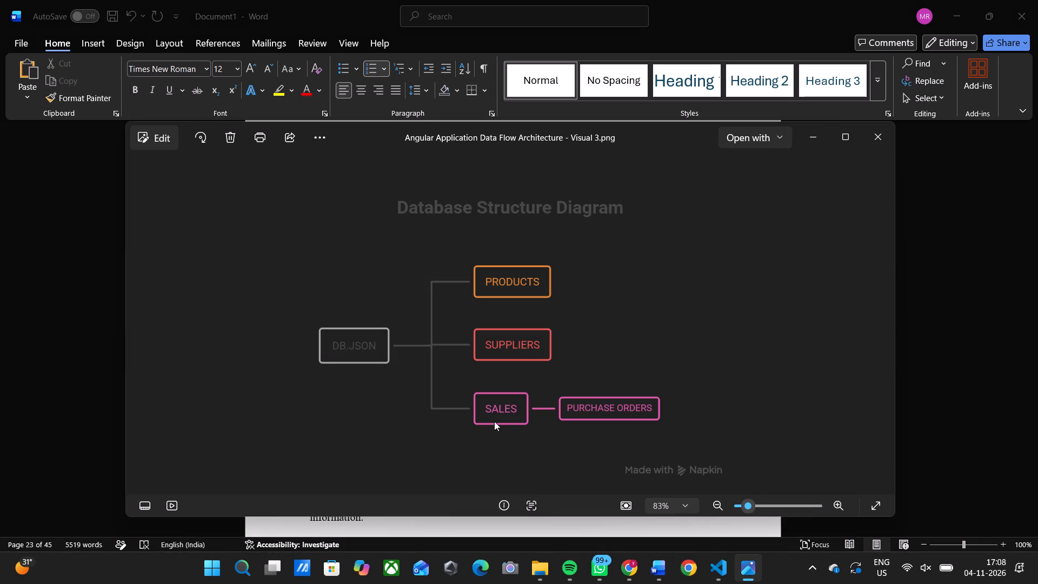
click(956, 383)
key(alt+Tab)
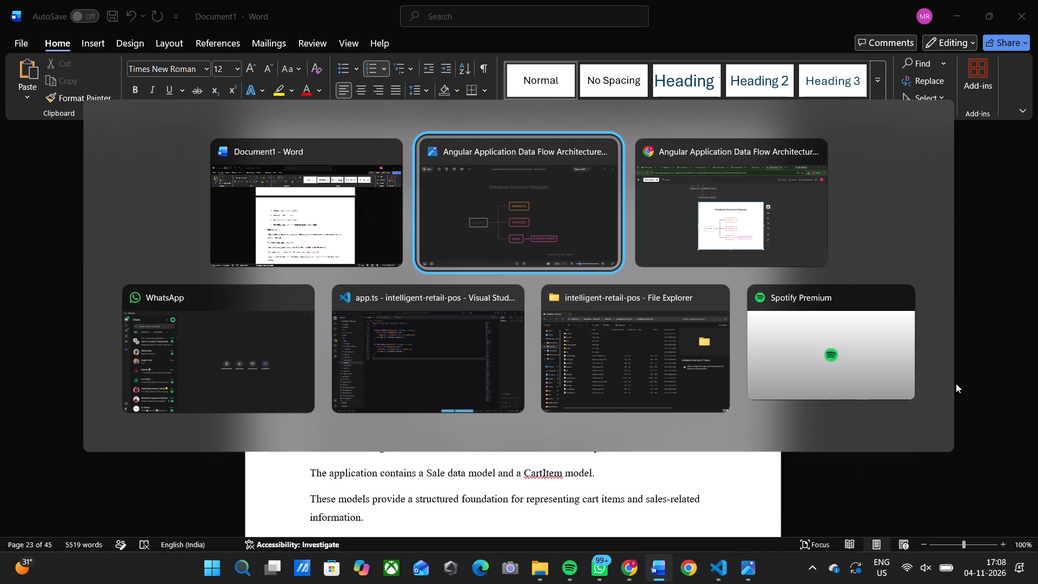
key(alt+Tab)
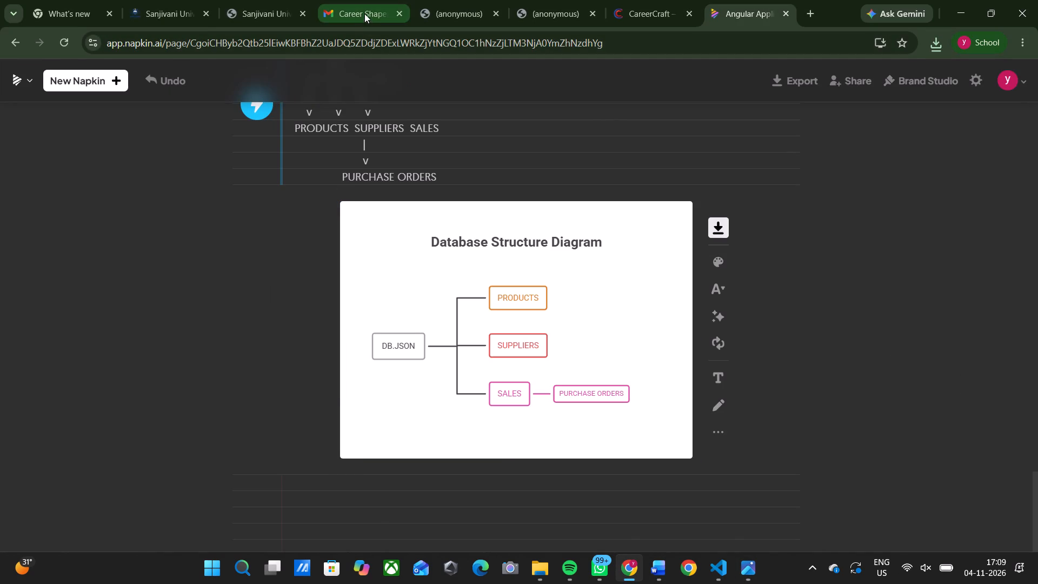
click(364, 12)
click(444, 11)
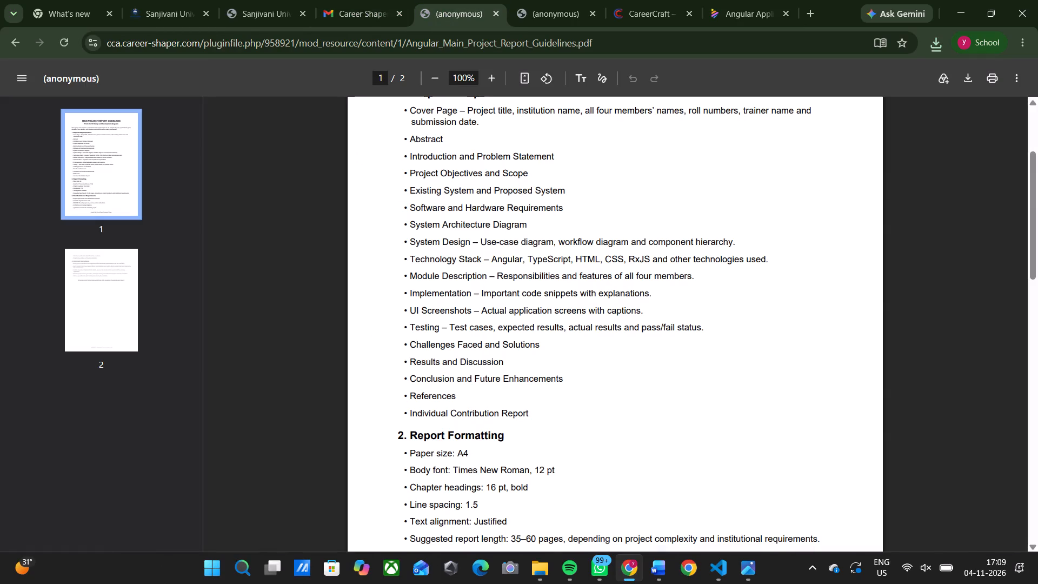
Return to the Word report and format the "CHAPTER 10: IMPLEMENTATION" heading as bold at 15 pt.
key(alt+Tab)
scroll(467, 296, up, 3)
scroll(467, 296, down, 3)
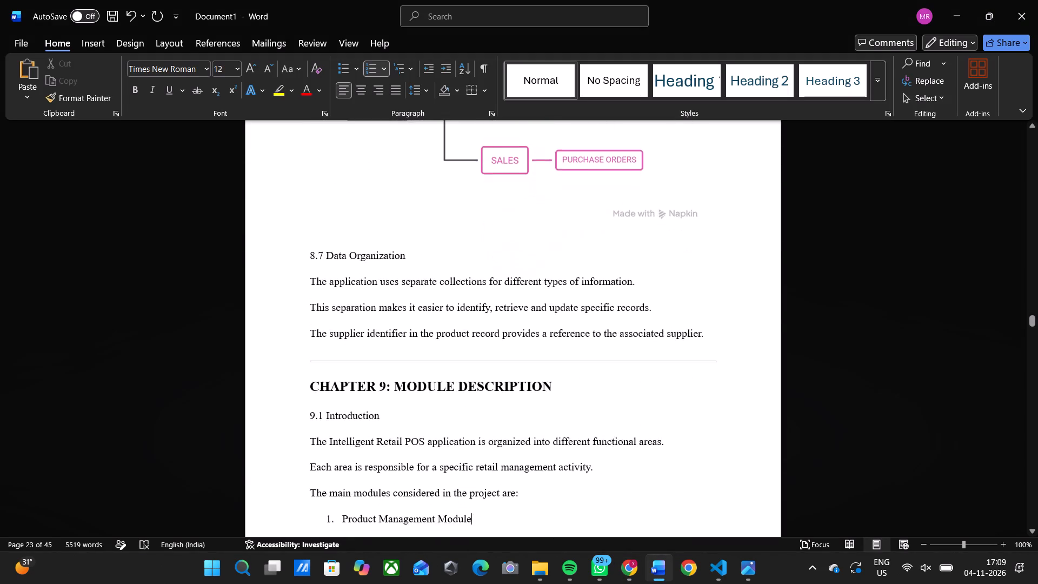
scroll(467, 296, down, 4)
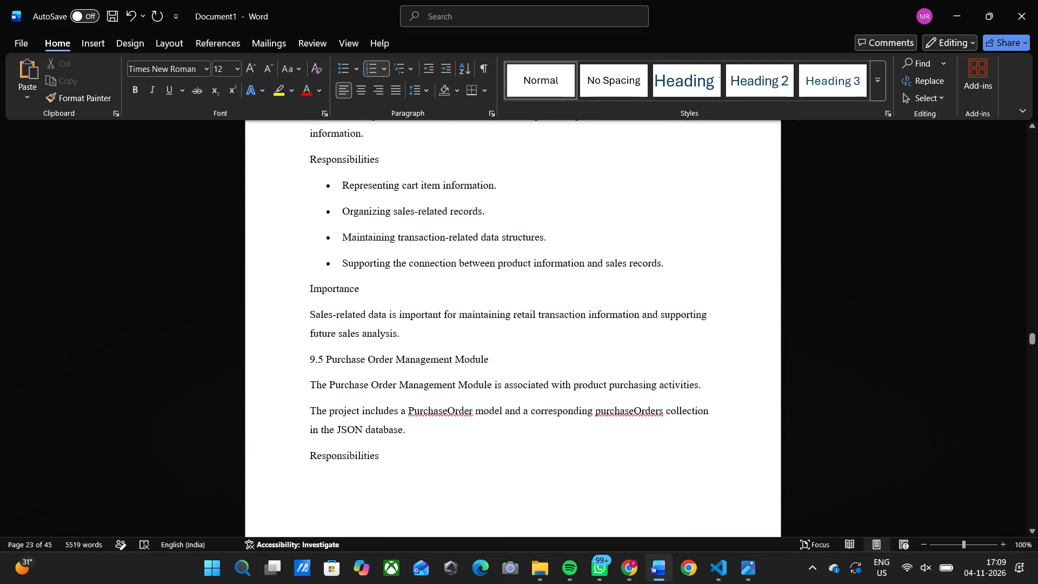
scroll(467, 296, down, 3)
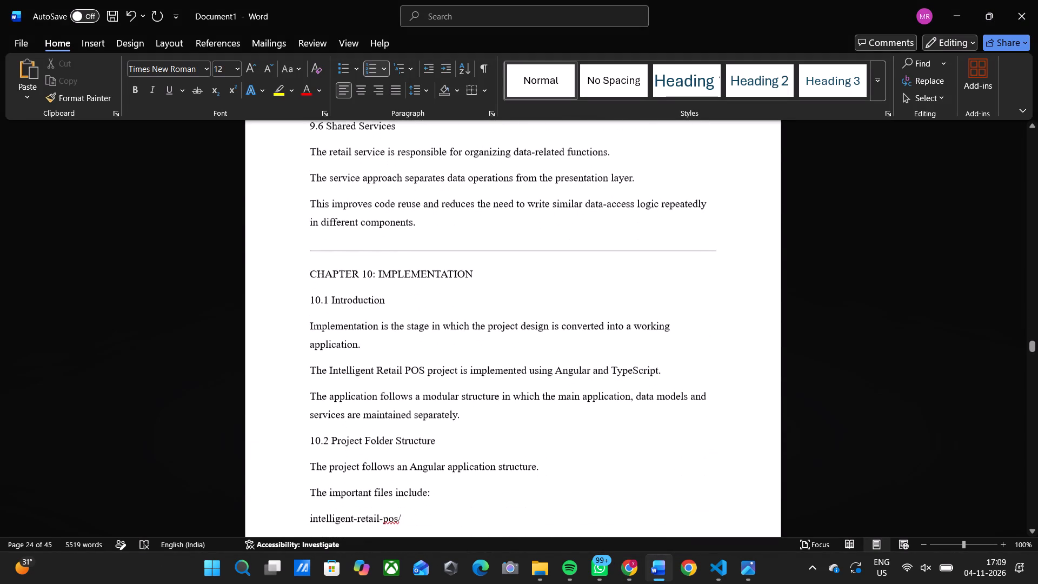
click(297, 278)
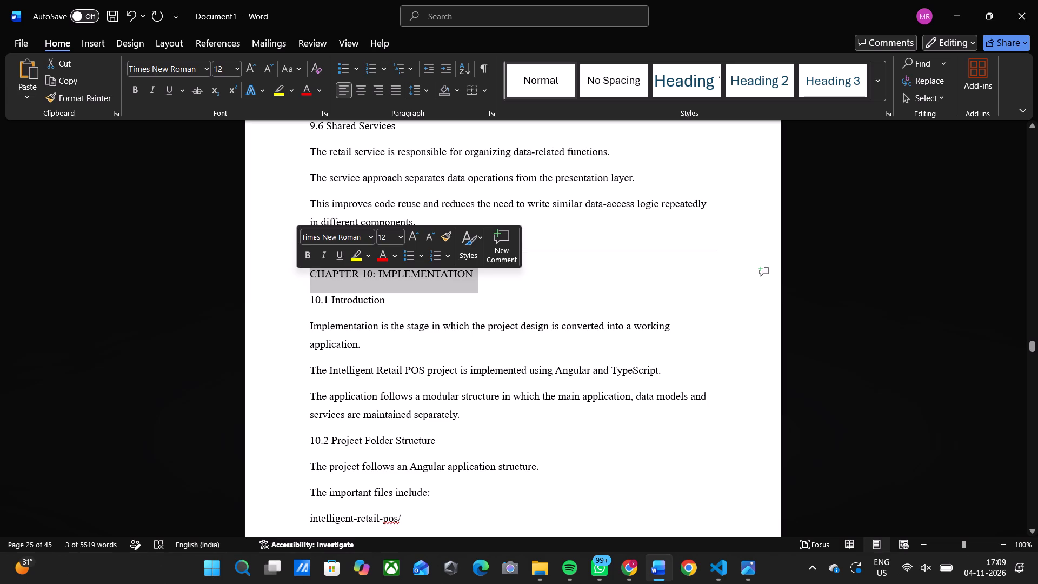
click(306, 254)
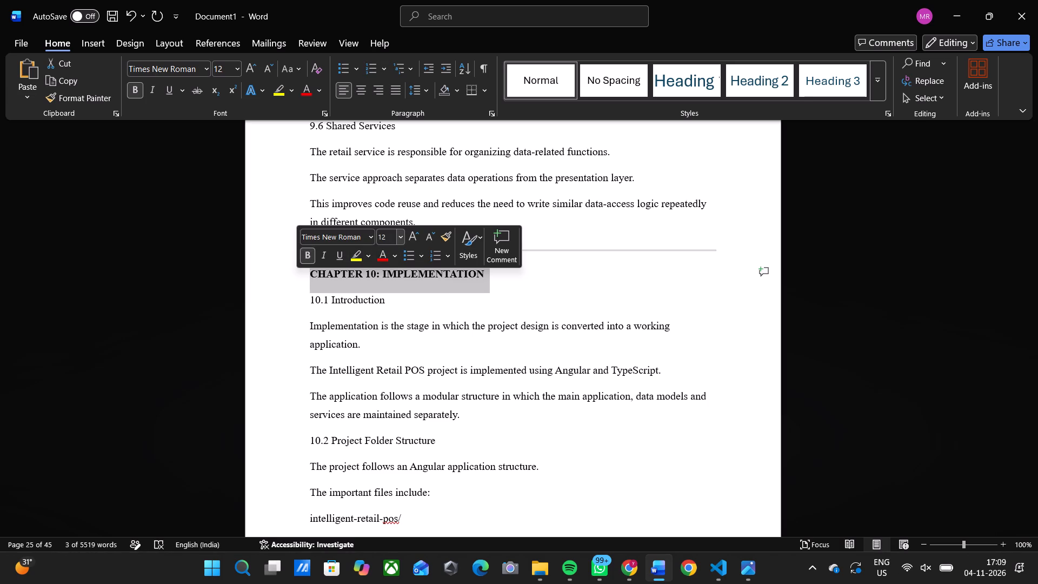
click(387, 237)
text(15)
key(Return)
click(379, 307)
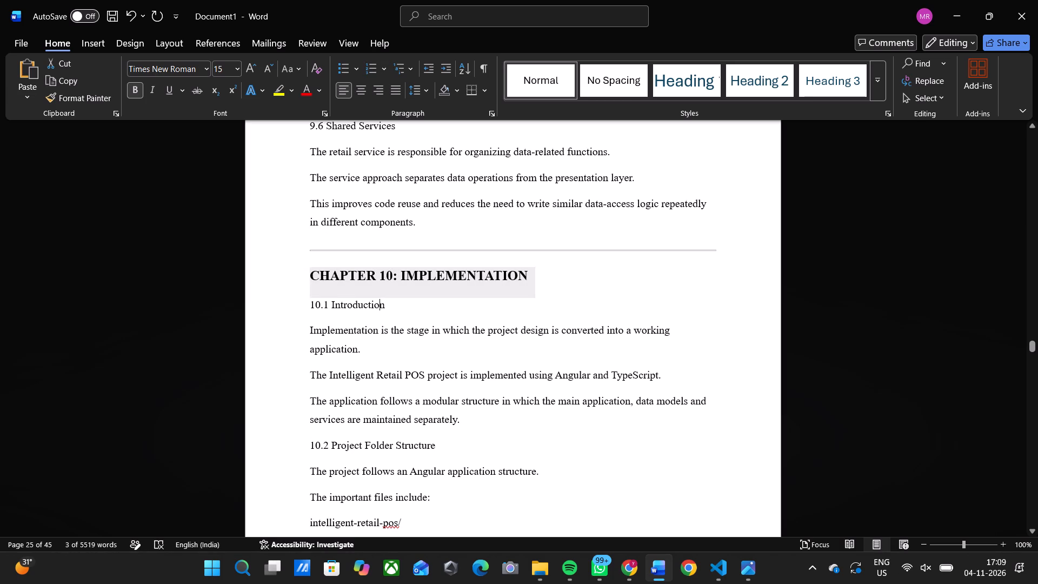
Copy the section 10.2 text from "The project follows an Angular application structure." through the README.md line of the folder tree.
scroll(379, 307, down, 2)
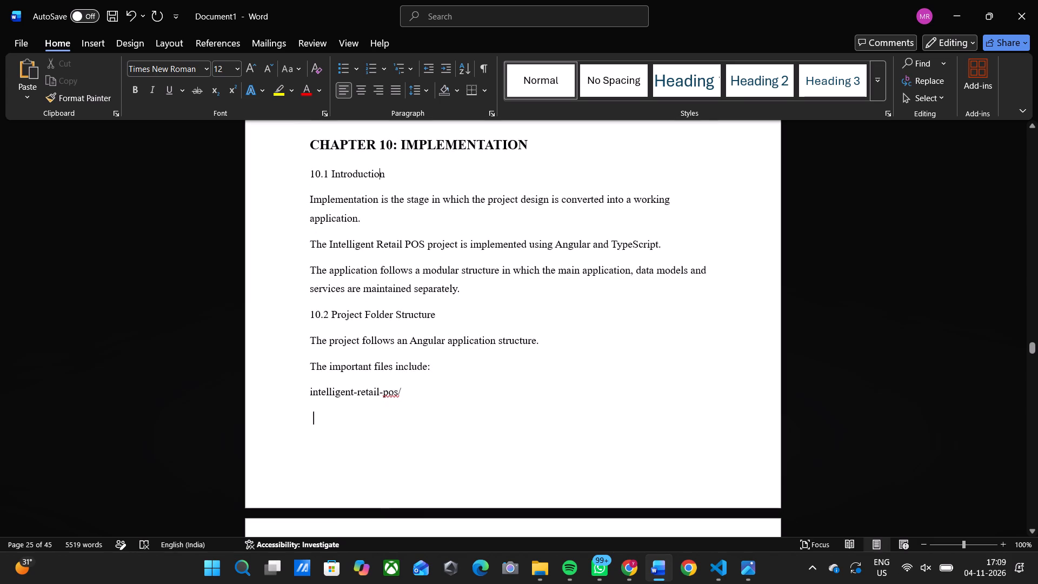
scroll(379, 307, down, 1)
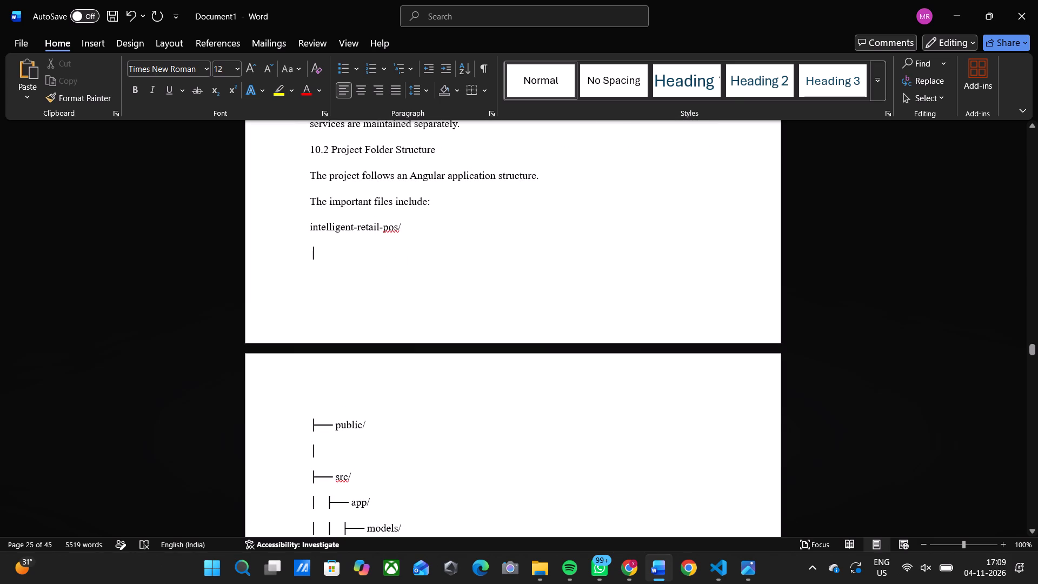
drag(305, 175, 405, 525)
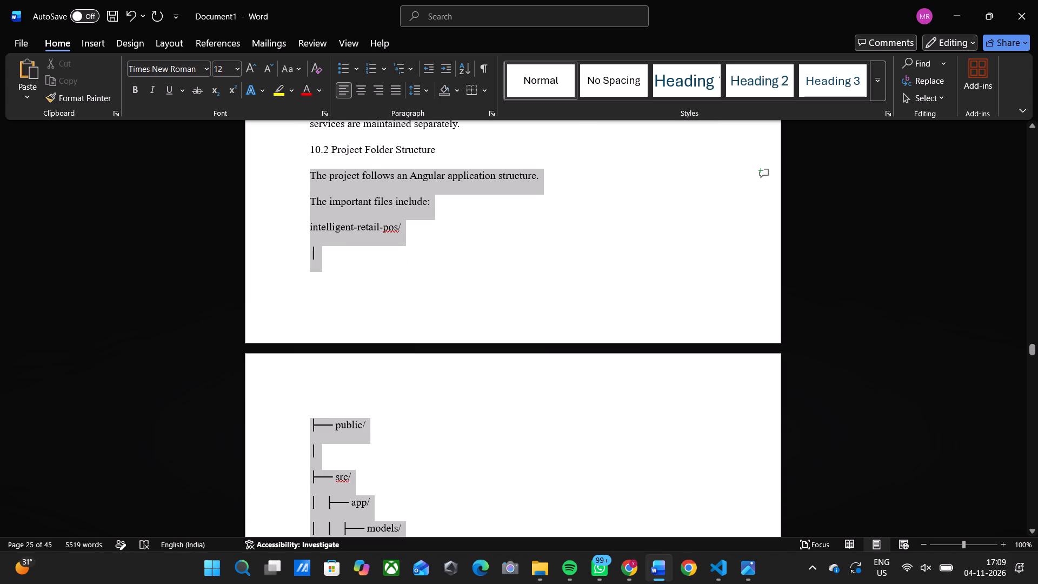
drag(405, 525, 464, 147)
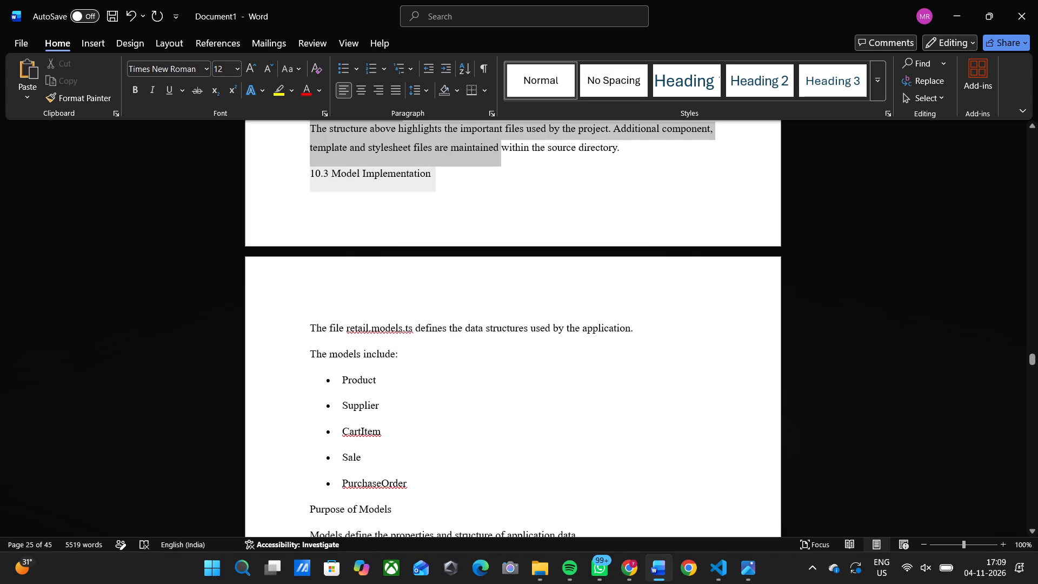
drag(464, 147, 436, 300)
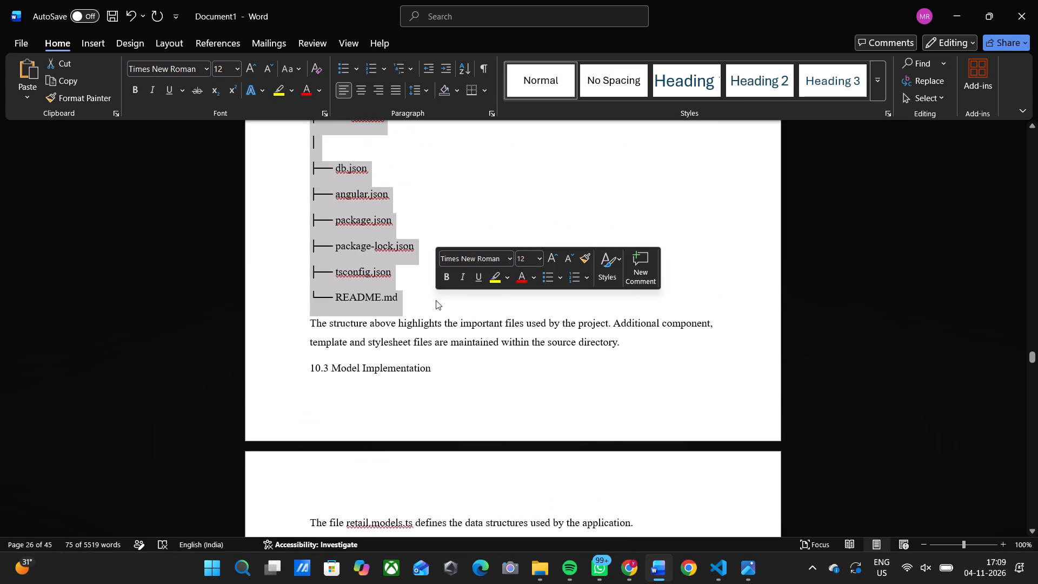
key(ctrl+c)
Delete the text folder tree in section 10.2, from "intelligent-retail-pos/" through README.md, keeping the introductory lines.
scroll(436, 300, up, 4)
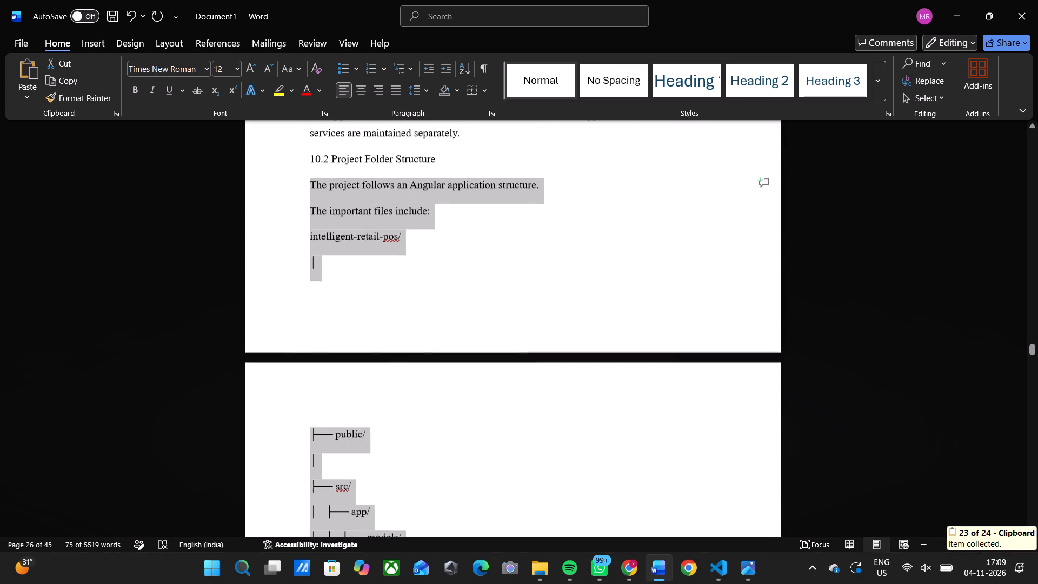
click(436, 300)
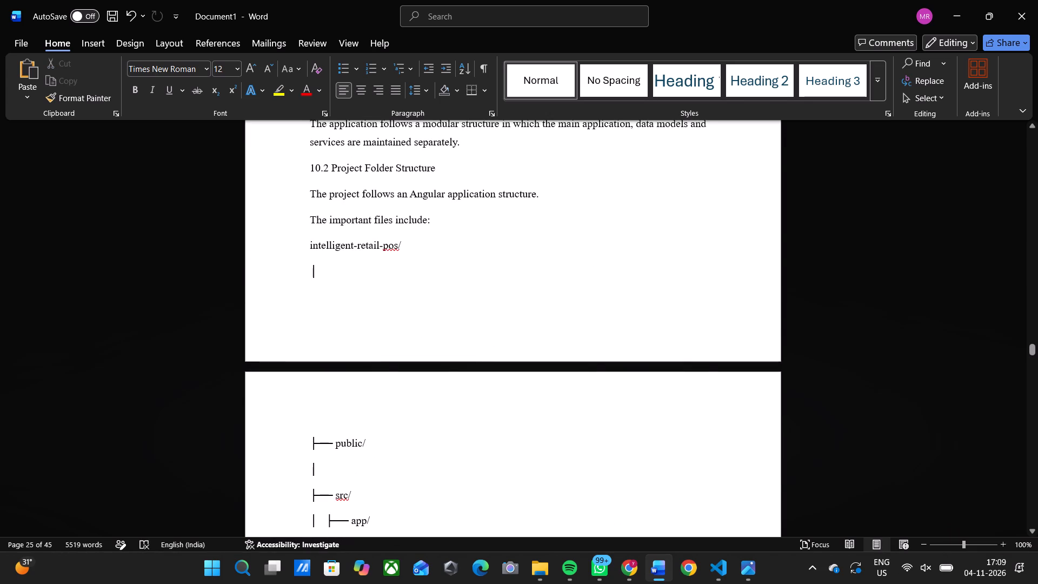
drag(303, 246, 412, 453)
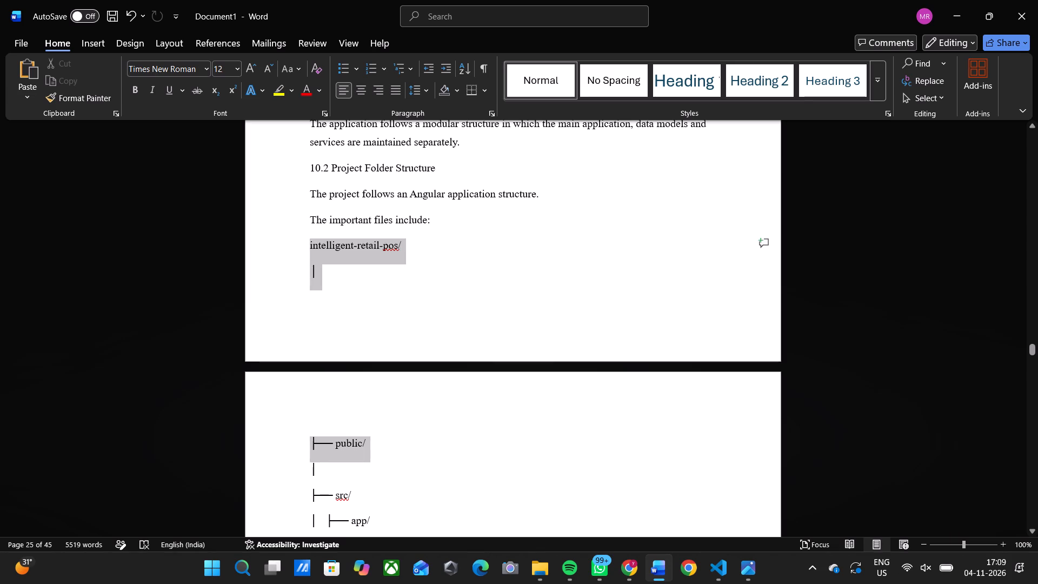
drag(412, 453, 422, 542)
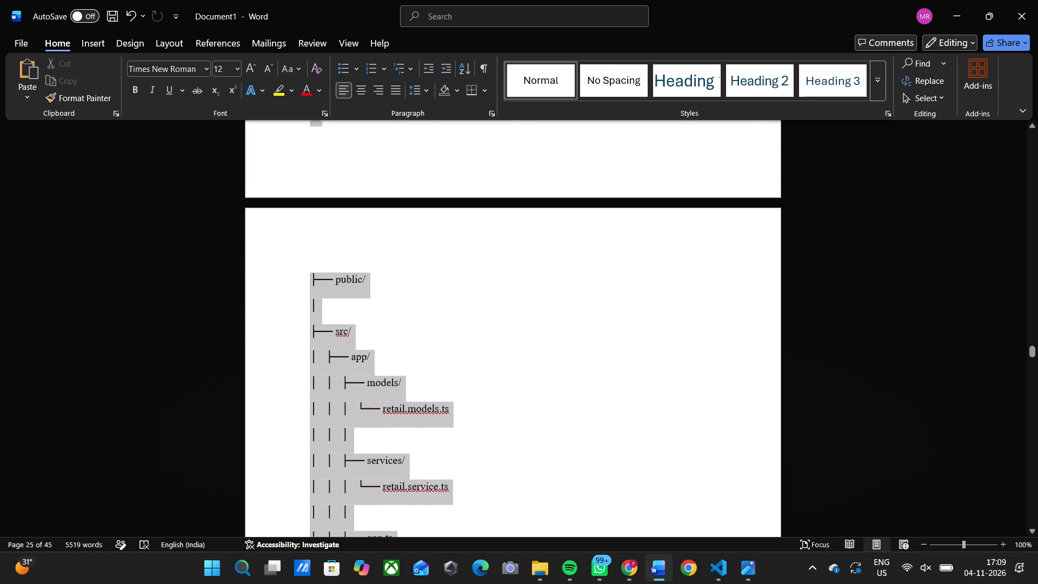
drag(422, 542, 429, 532)
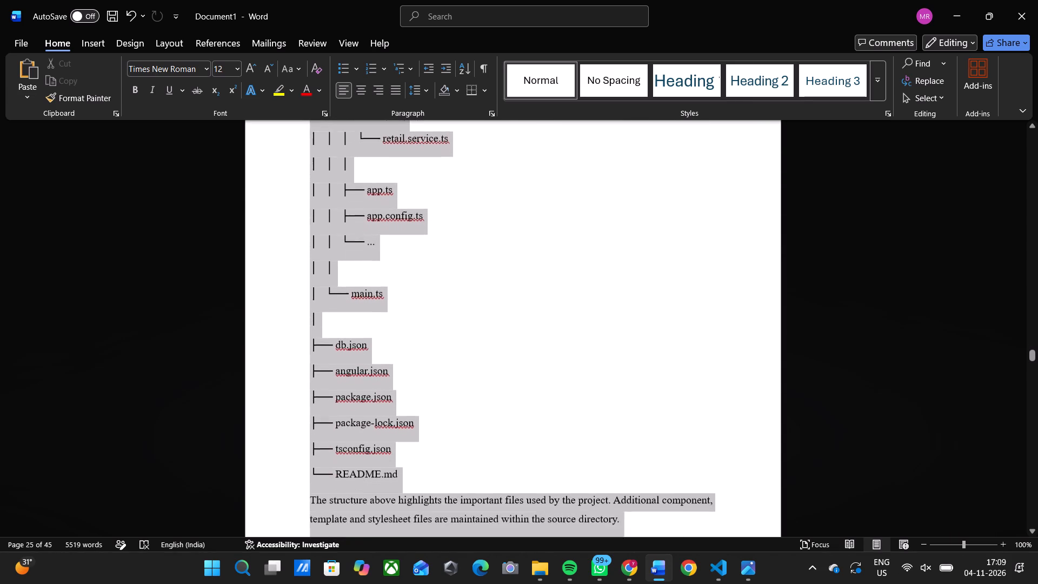
drag(429, 532, 440, 434)
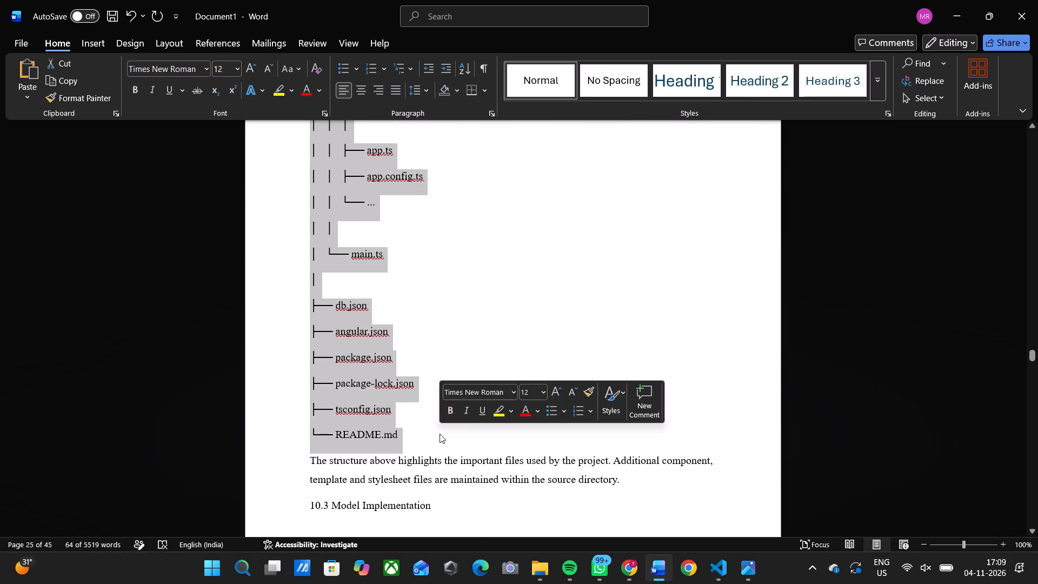
key(BackSpace)
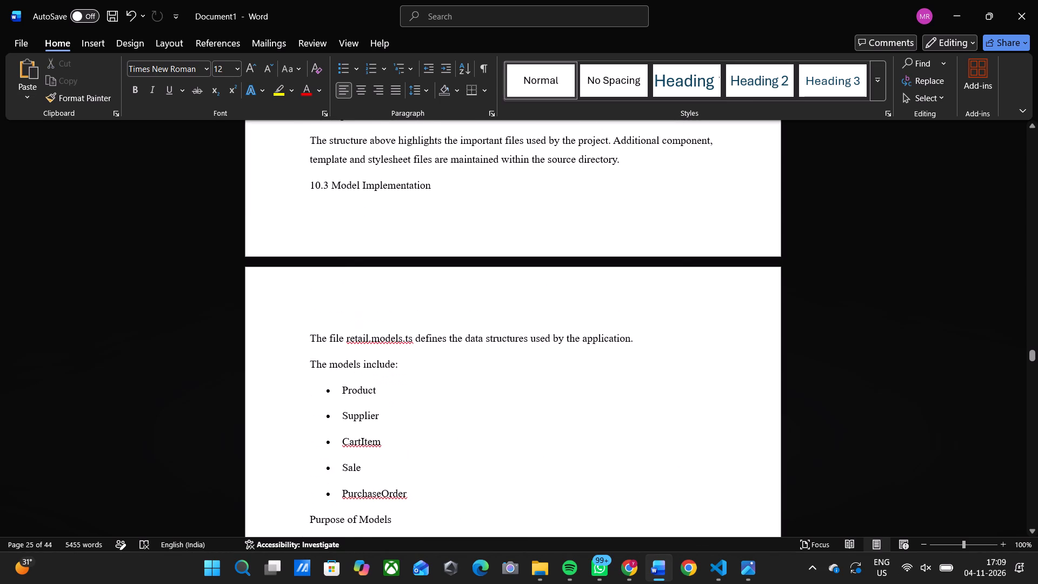
click(447, 375)
click(447, 375)
key(ctrl+z)
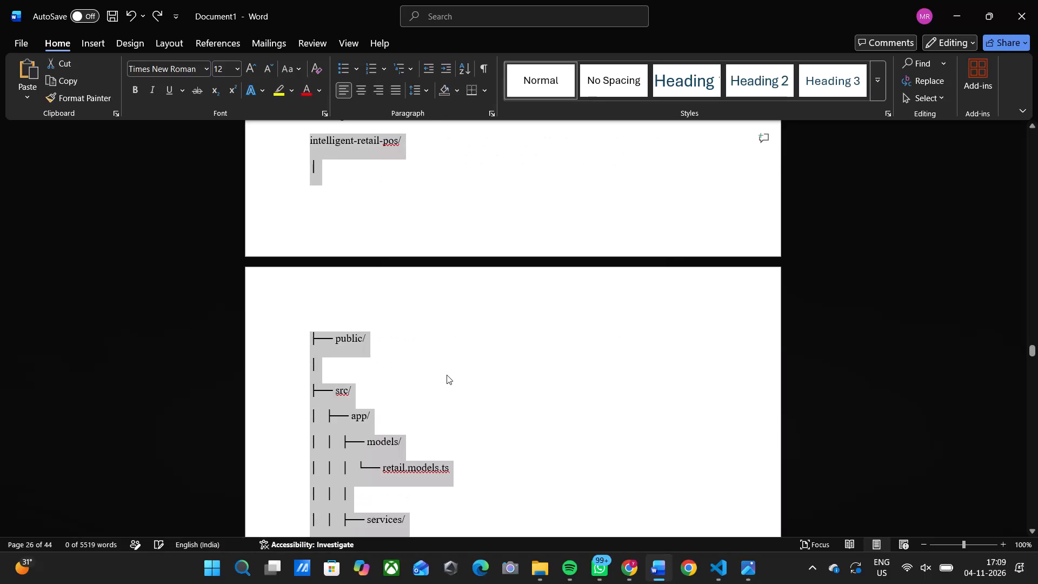
scroll(447, 375, up, 2)
scroll(447, 375, down, 1)
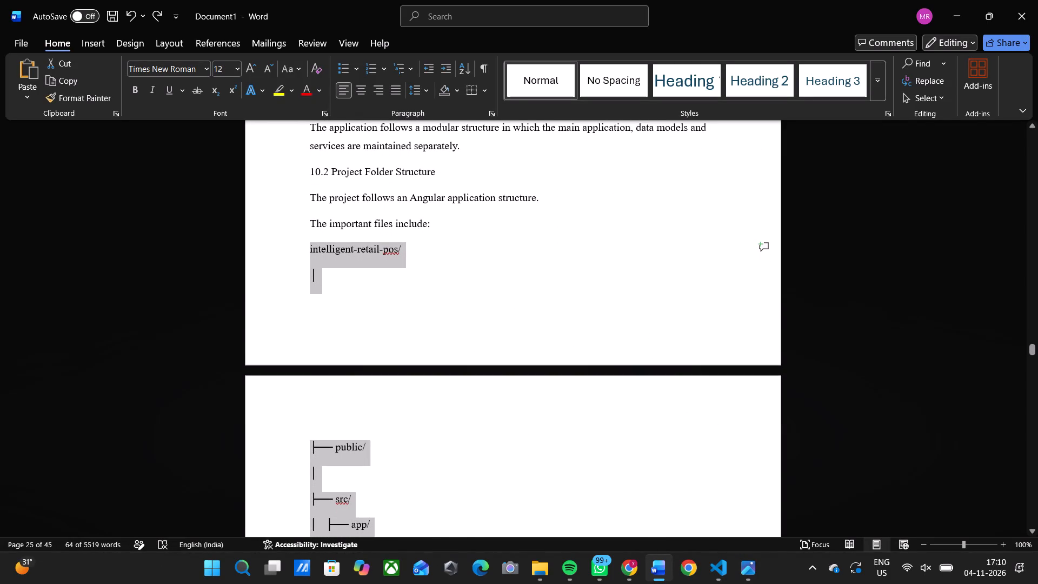
key(BackSpace)
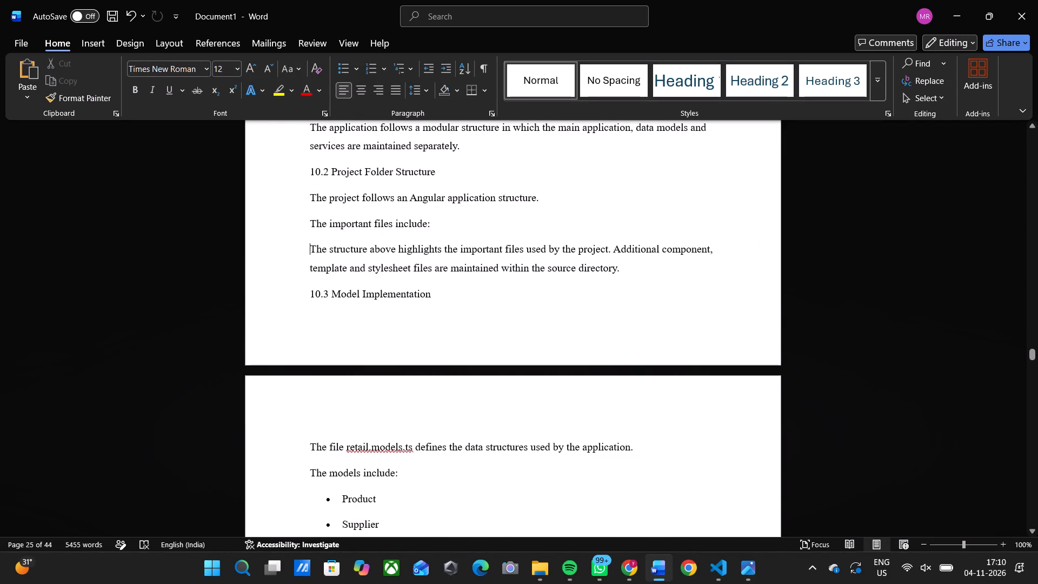
key(Return)
key(Return)
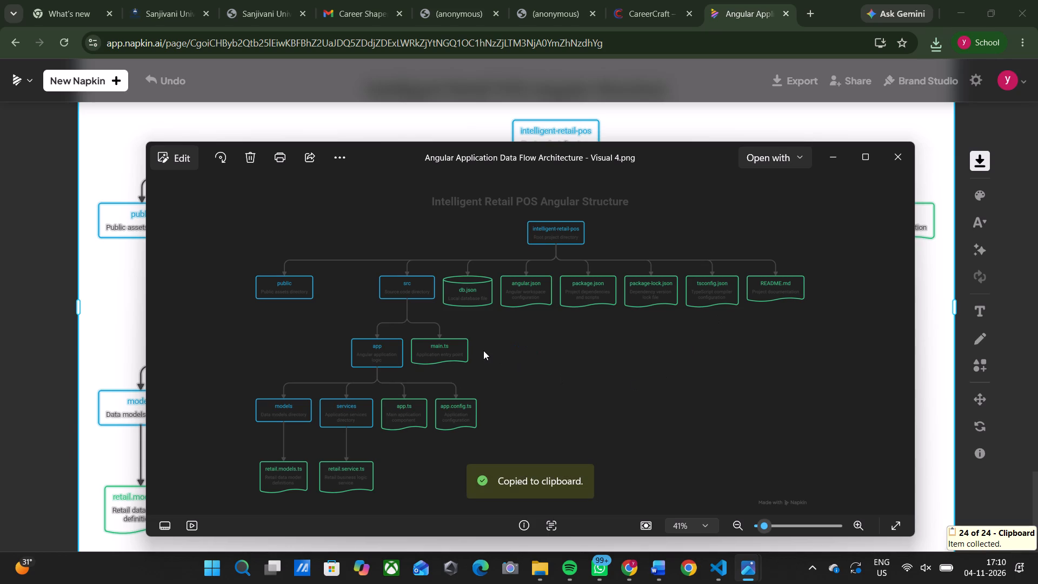
key(alt+Tab)
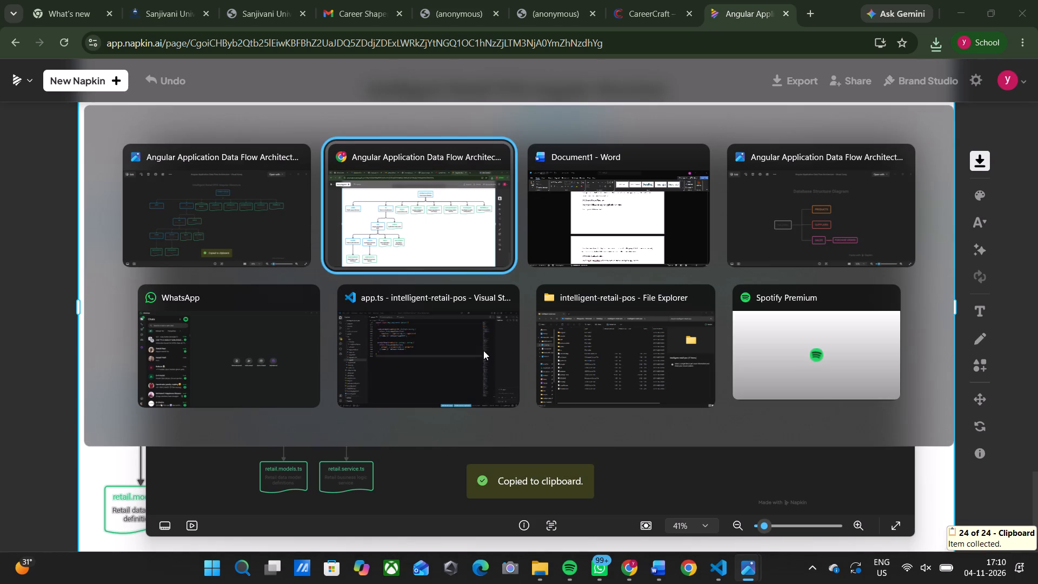
key(alt+Tab)
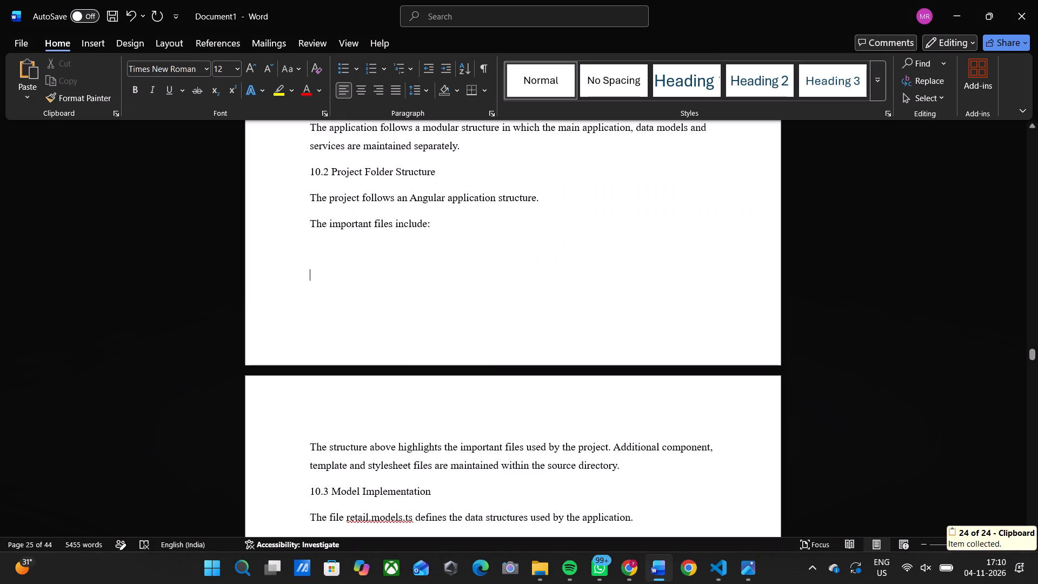
key(ctrl+v)
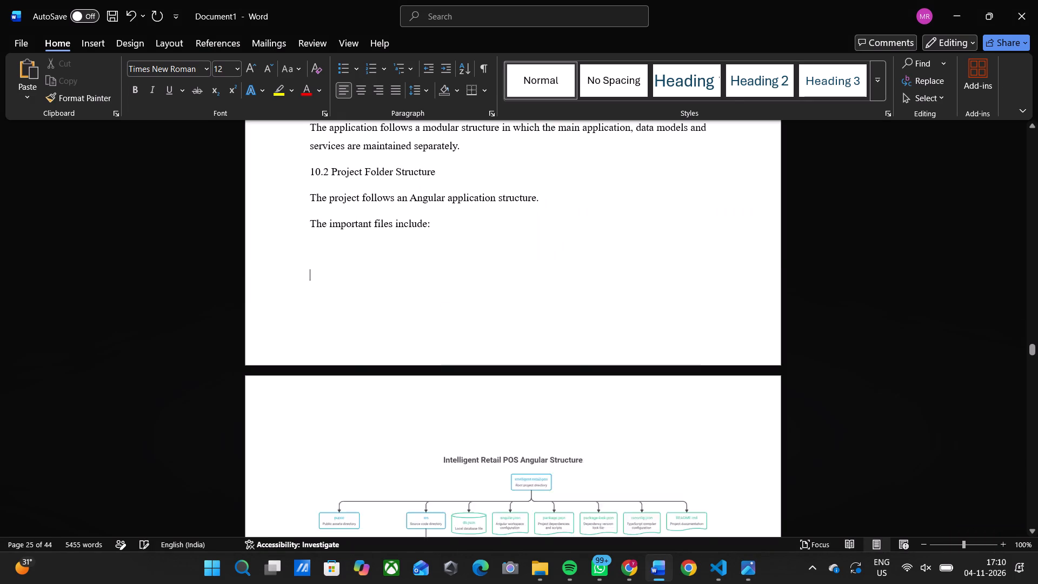
scroll(446, 315, up, 1)
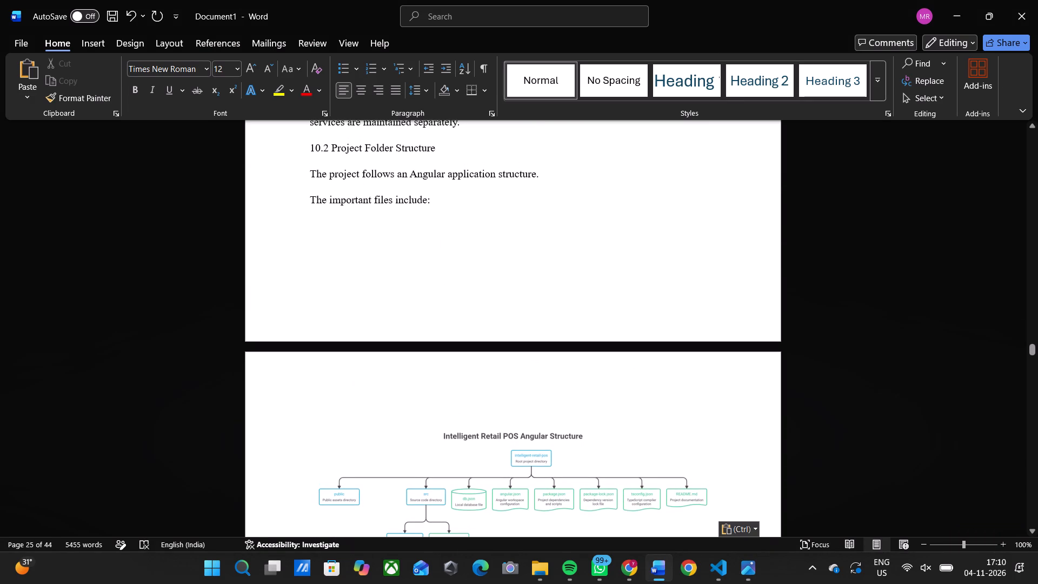
click(342, 266)
Review the rest of Chapter 10, from the inserted visual through section 10.9 to the start of Chapter 11.
scroll(342, 266, down, 1)
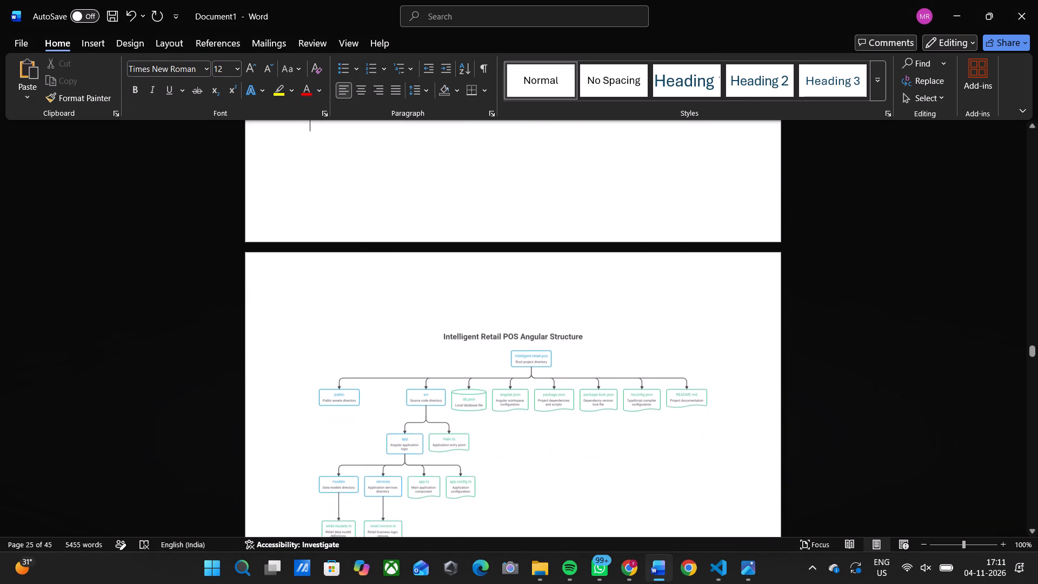
scroll(342, 266, down, 2)
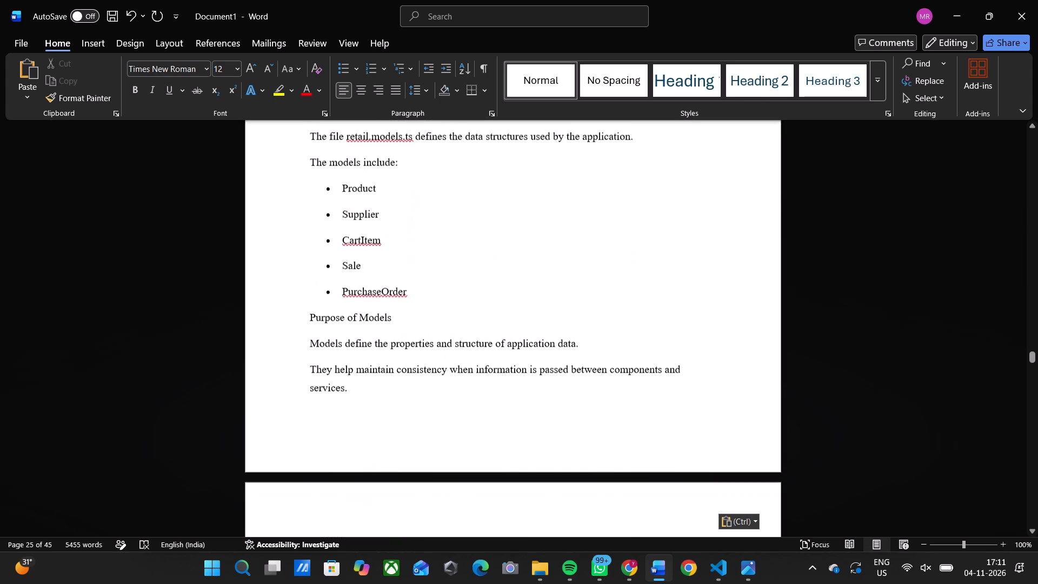
scroll(342, 266, up, 1)
scroll(342, 266, right, 1)
scroll(342, 266, down, 3)
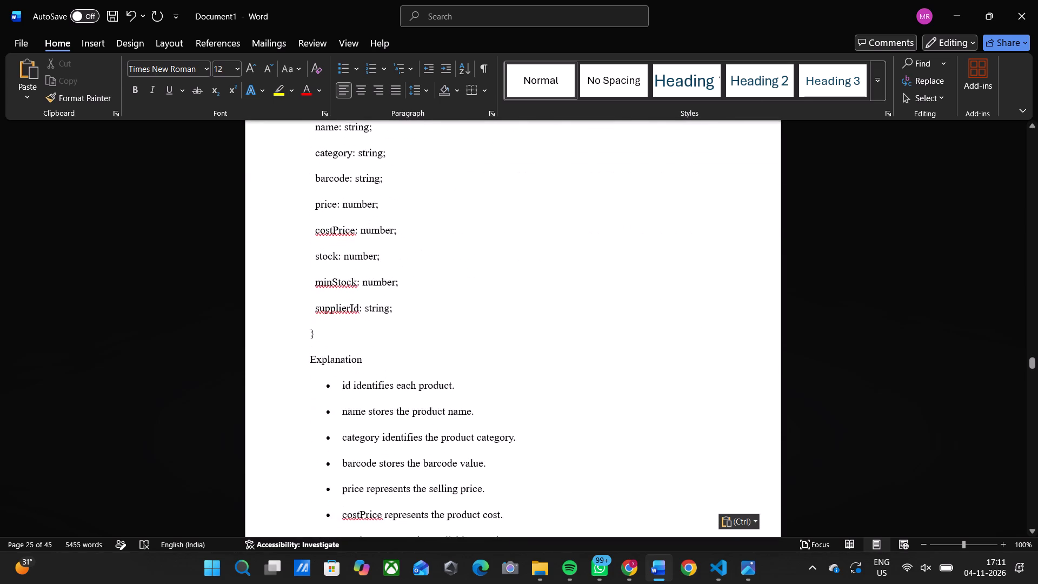
scroll(342, 266, down, 3)
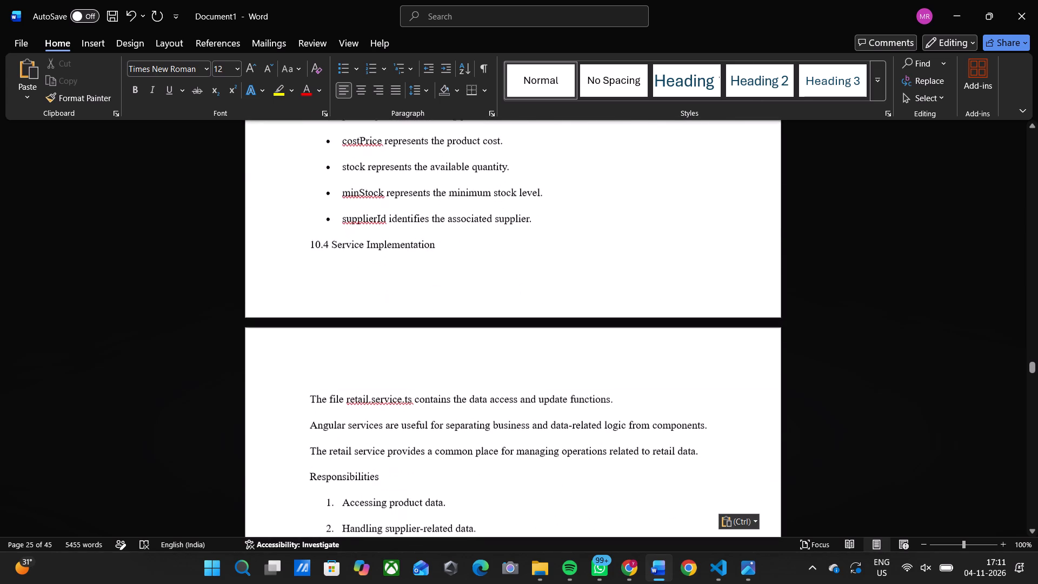
scroll(342, 266, down, 2)
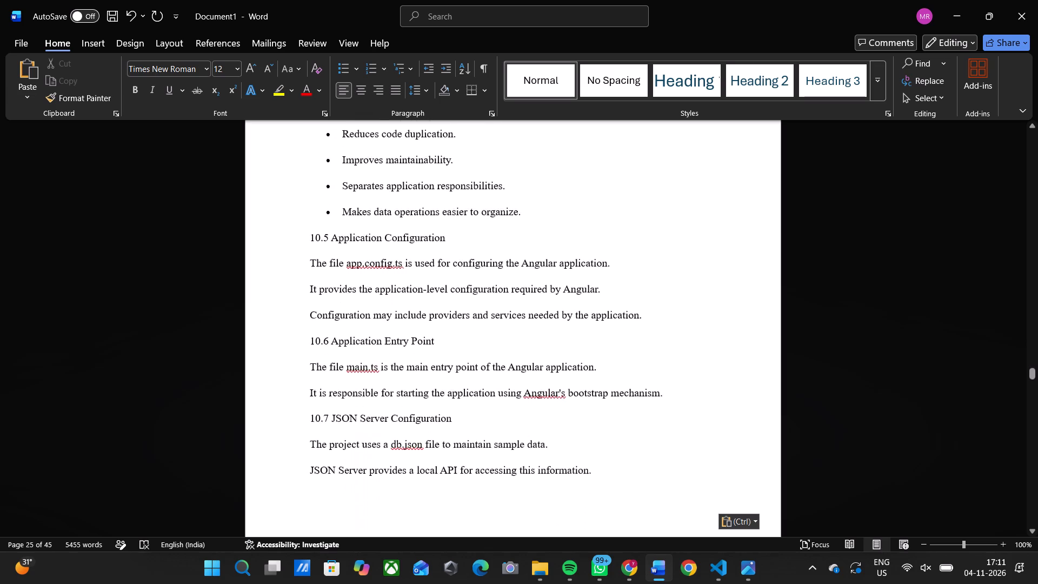
scroll(342, 266, down, 4)
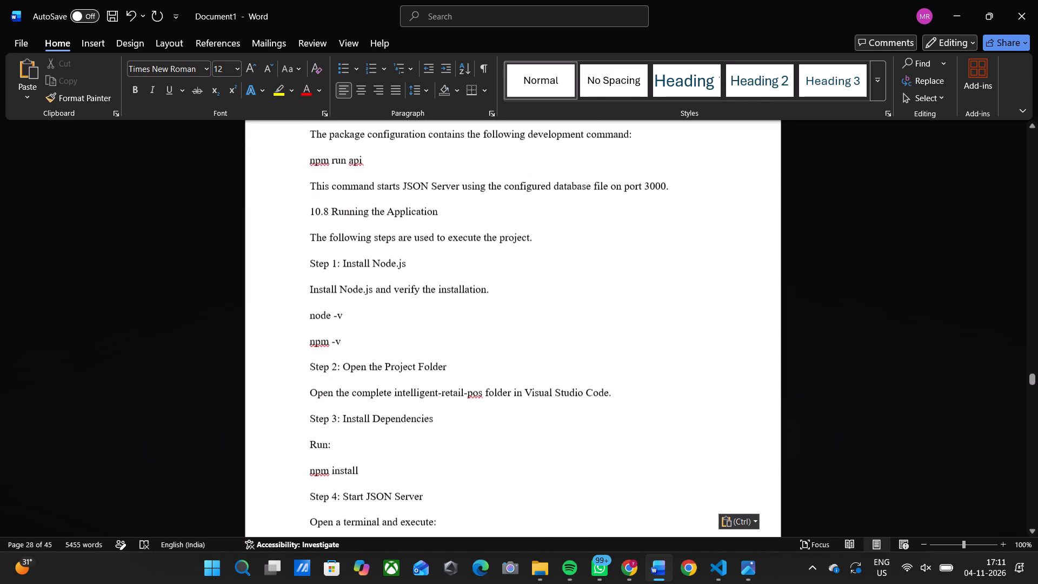
scroll(342, 266, down, 3)
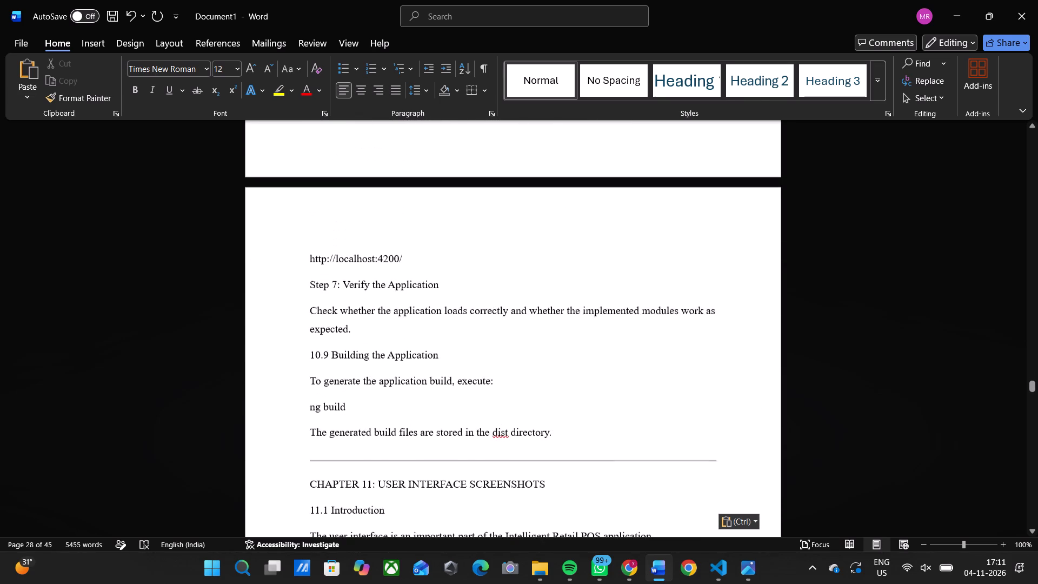
scroll(342, 266, right, 1)
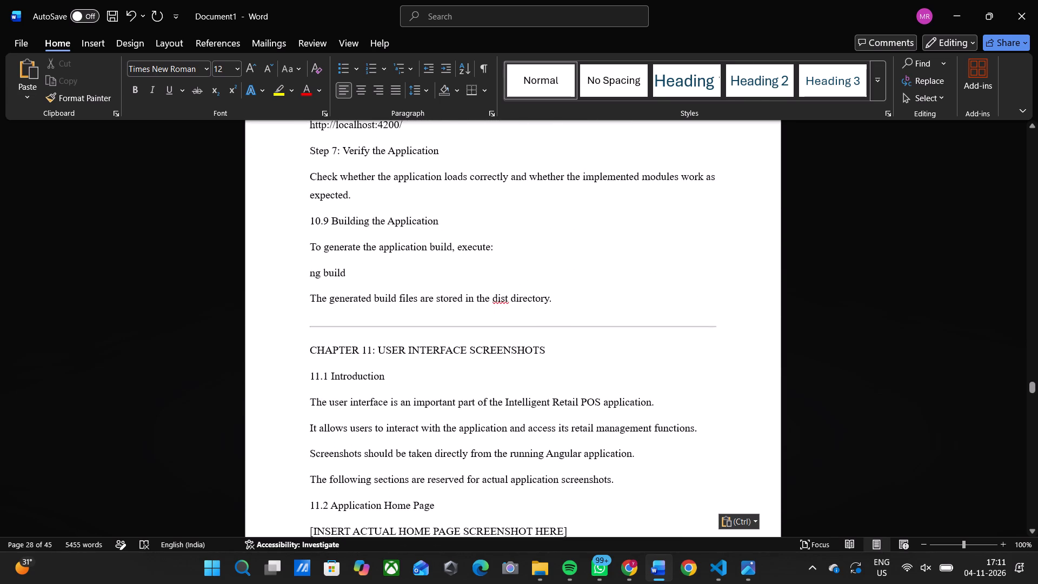
Format the "CHAPTER 11: USER INTERFACE SCREENSHOTS" heading as bold at 15 pt.
scroll(342, 266, down, 1)
click(293, 266)
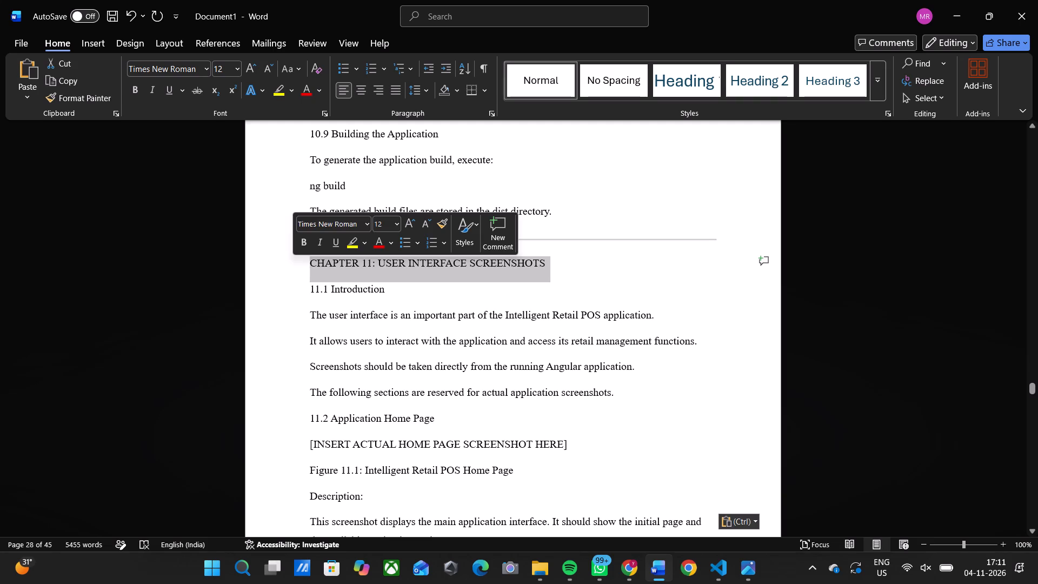
click(302, 242)
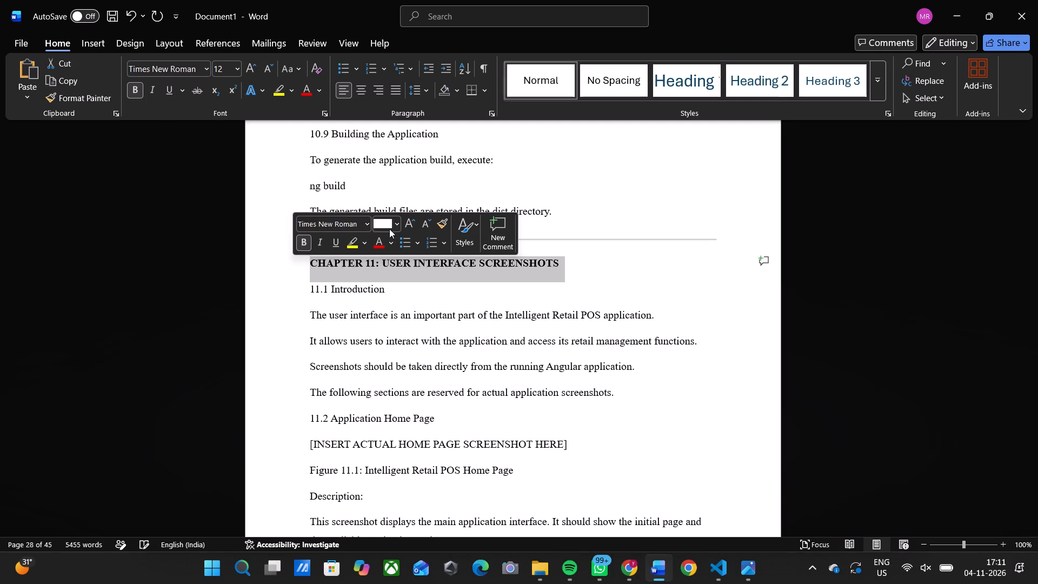
click(384, 221)
text(15)
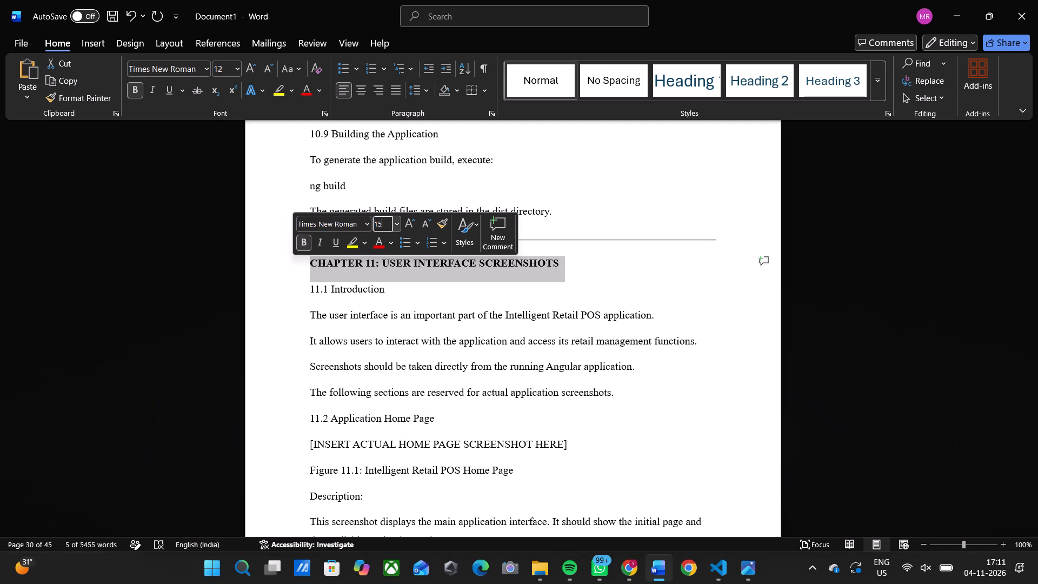
key(Return)
click(312, 339)
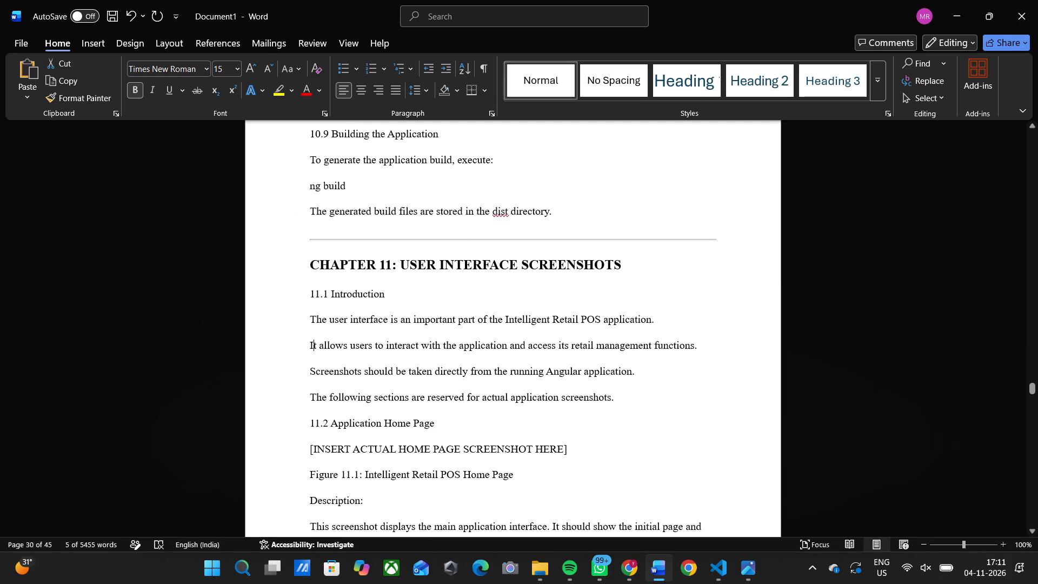
Delete the "[INSERT ACTUAL HOME PAGE SCREENSHOT HERE]" placeholder in section 11.2, leaving an empty line above the Figure 11.1 caption for the image.
scroll(312, 339, down, 1)
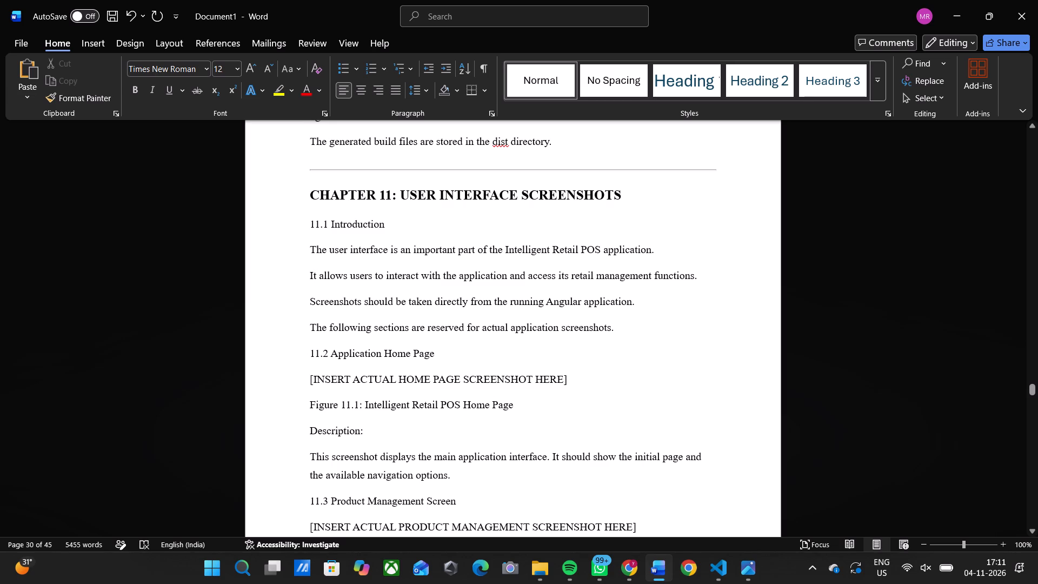
drag(306, 366, 352, 378)
click(352, 378)
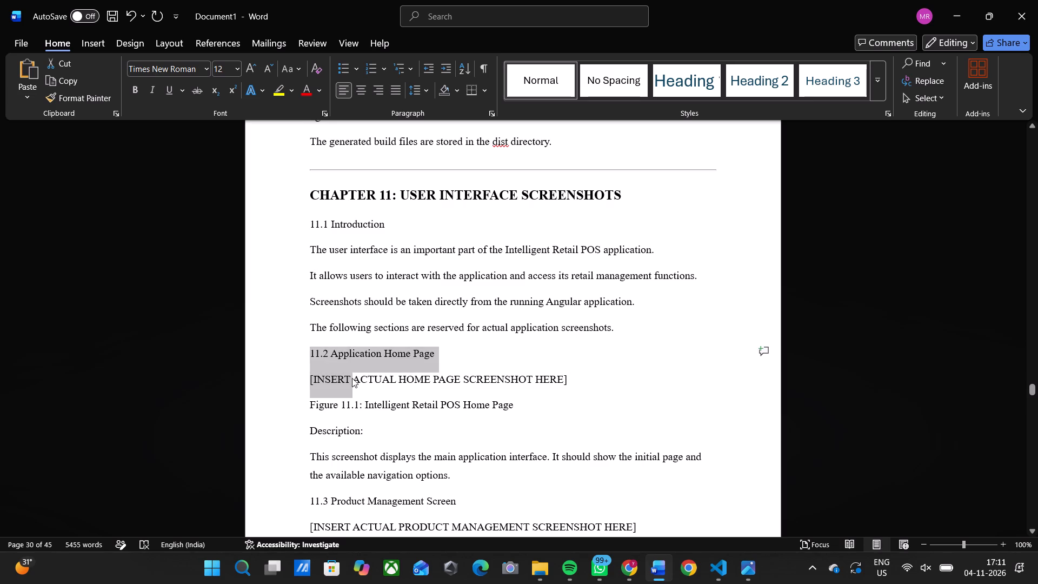
drag(308, 377, 373, 383)
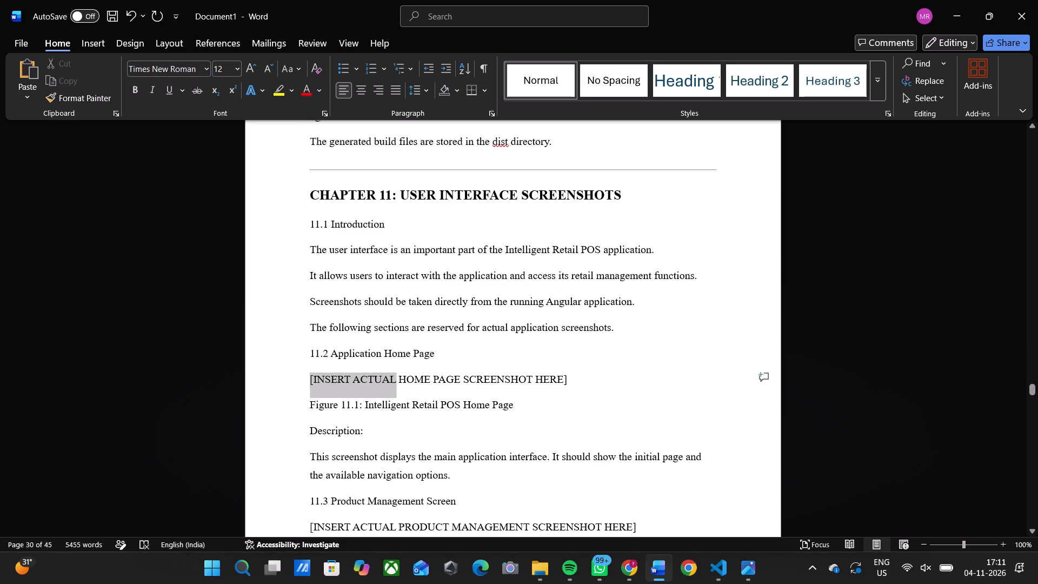
drag(373, 383, 567, 374)
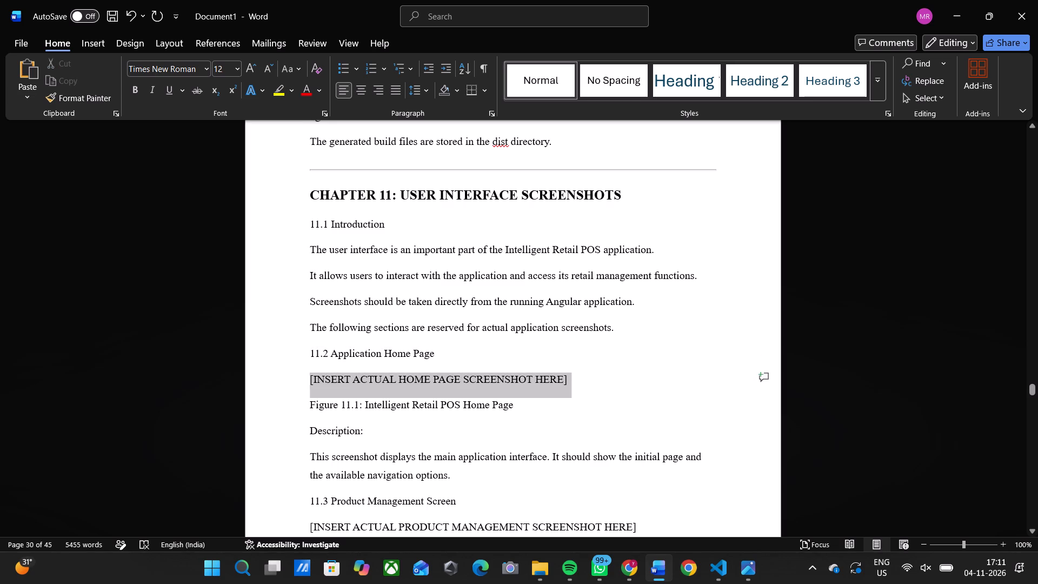
drag(567, 374, 568, 374)
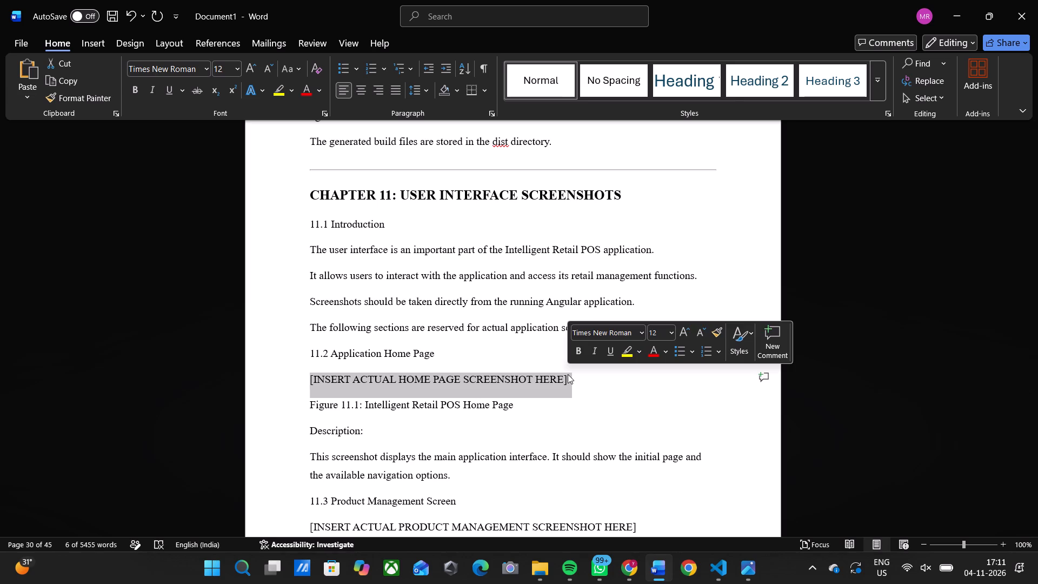
key(BackSpace)
key(Return)
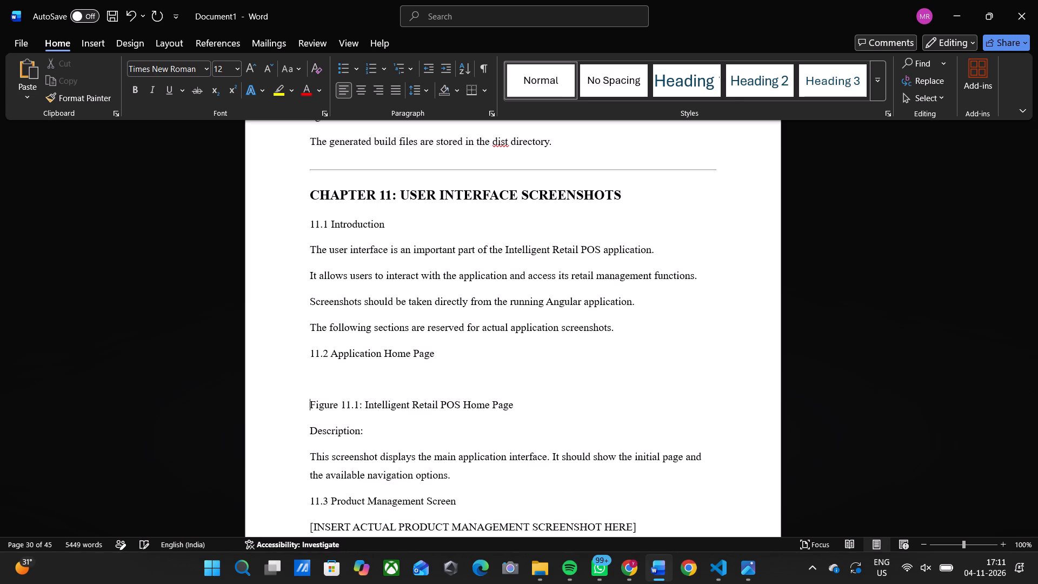
key(Up)
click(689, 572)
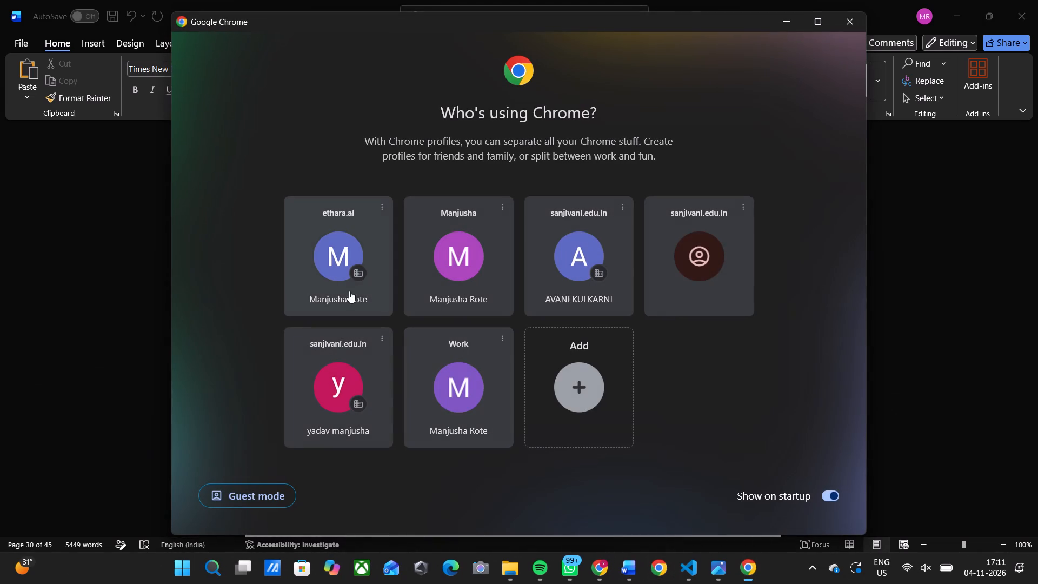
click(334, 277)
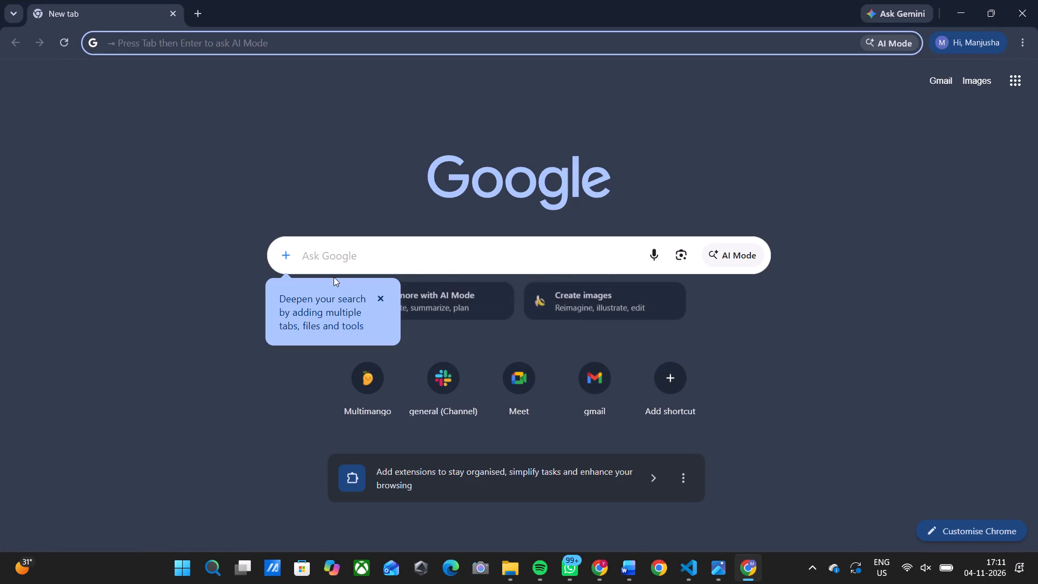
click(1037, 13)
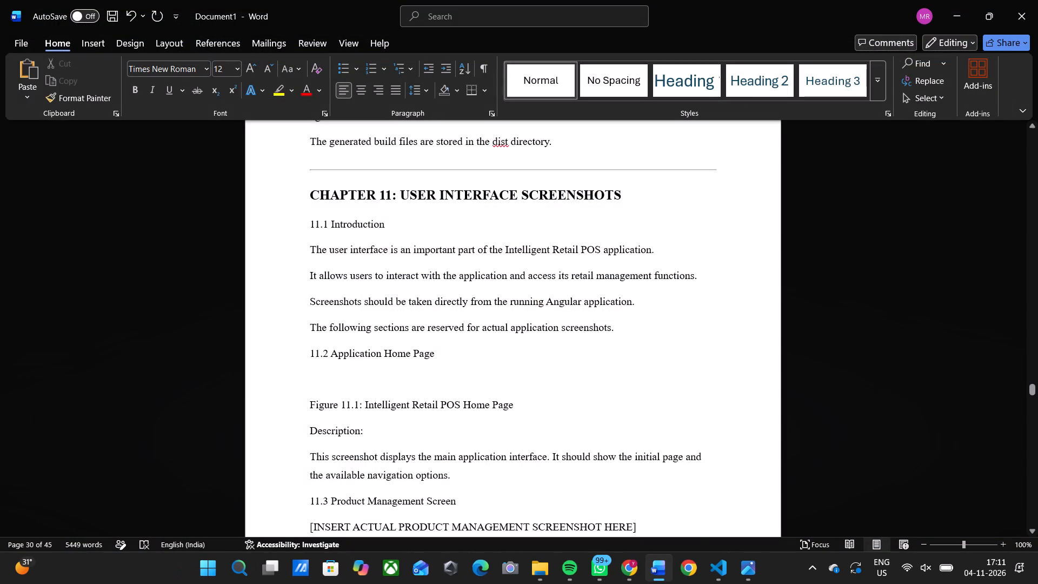
click(691, 579)
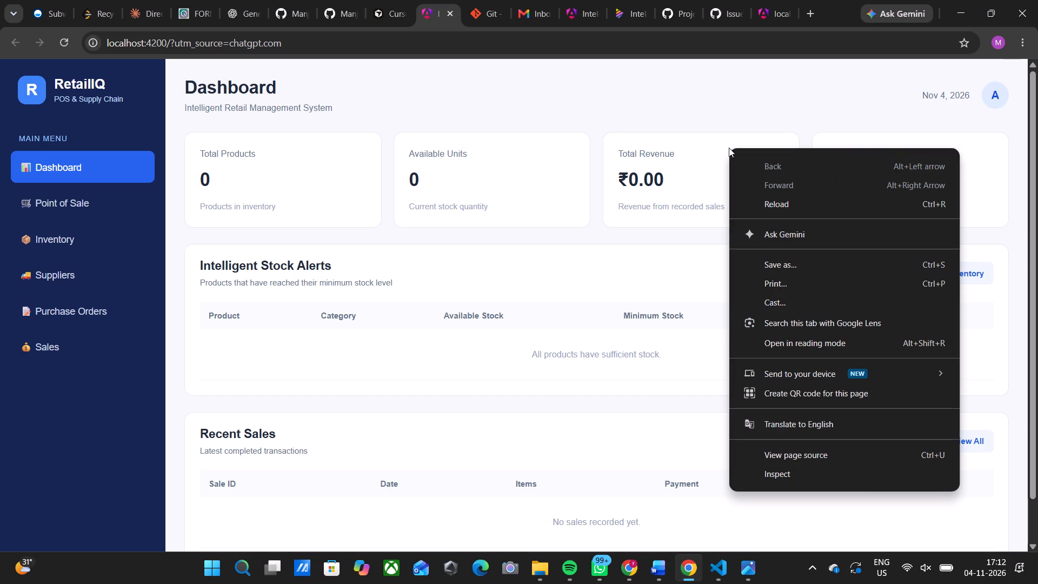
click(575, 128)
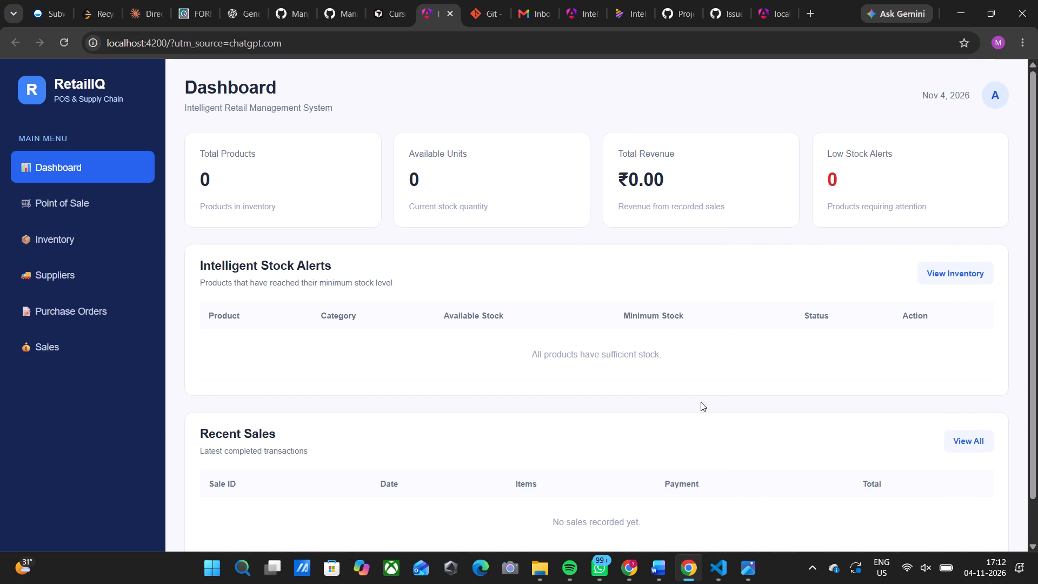
Return to the Word report and review which application screenshots sections 11.2 to 11.7 call for, up to Chapter 12.
click(666, 567)
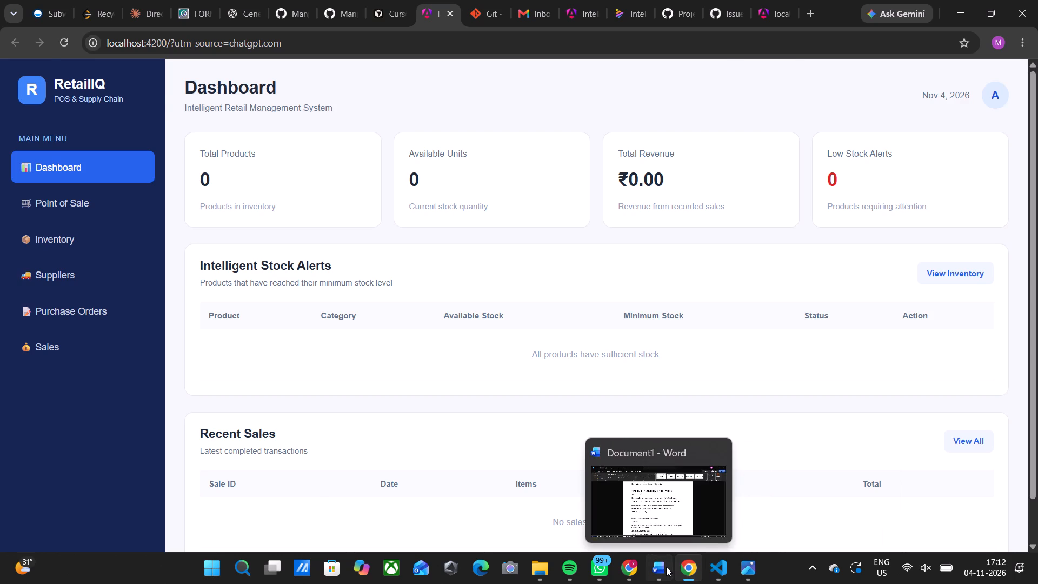
scroll(544, 412, down, 1)
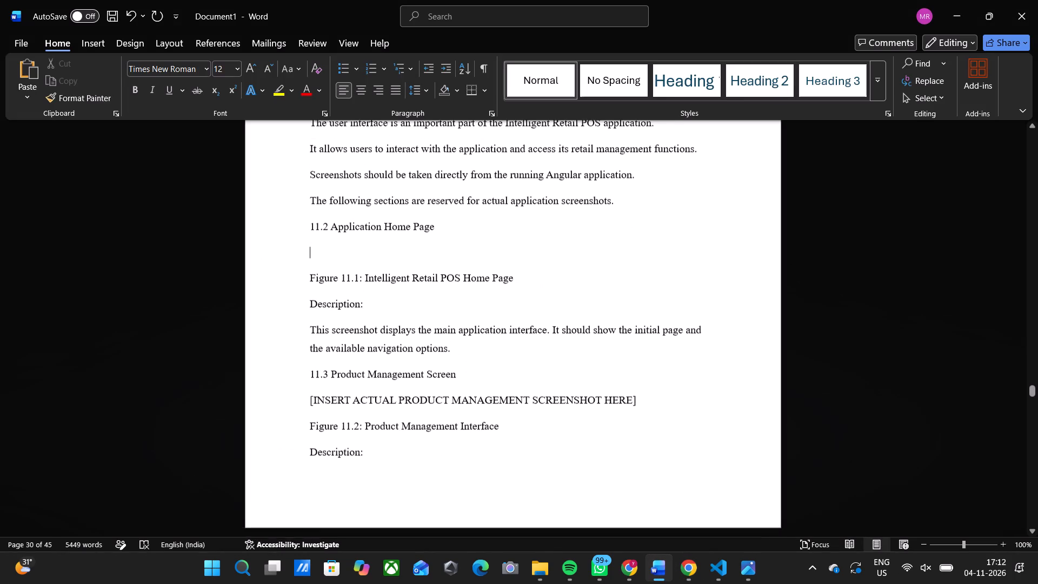
scroll(544, 412, down, 1)
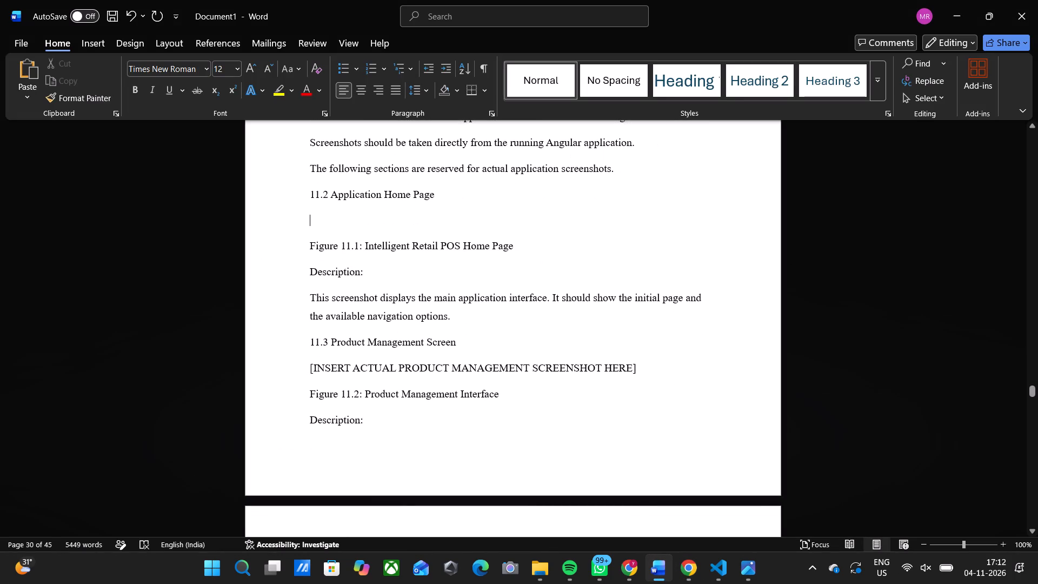
scroll(603, 432, down, 1)
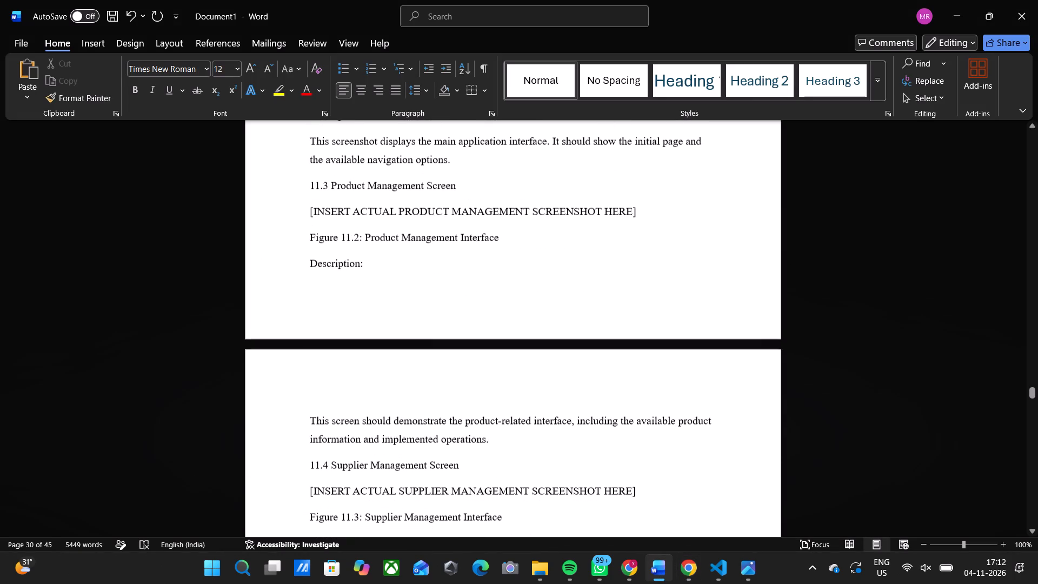
scroll(603, 432, down, 2)
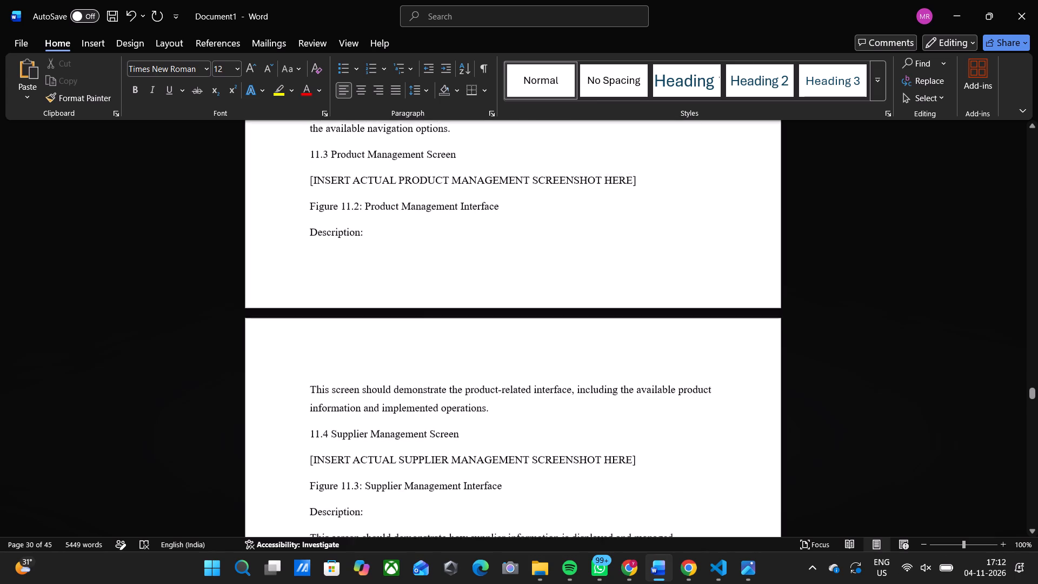
scroll(603, 432, down, 2)
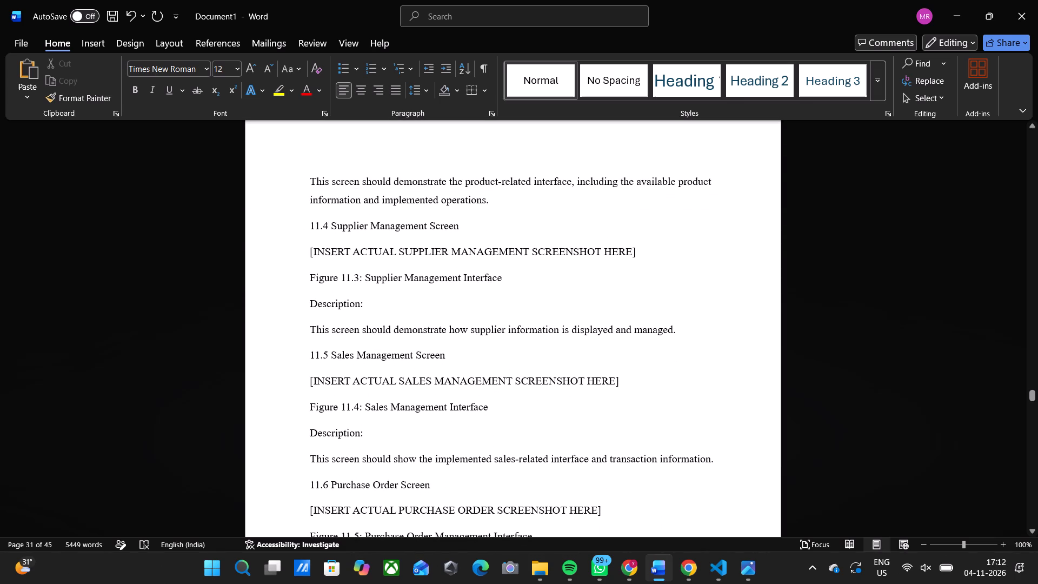
scroll(603, 432, down, 1)
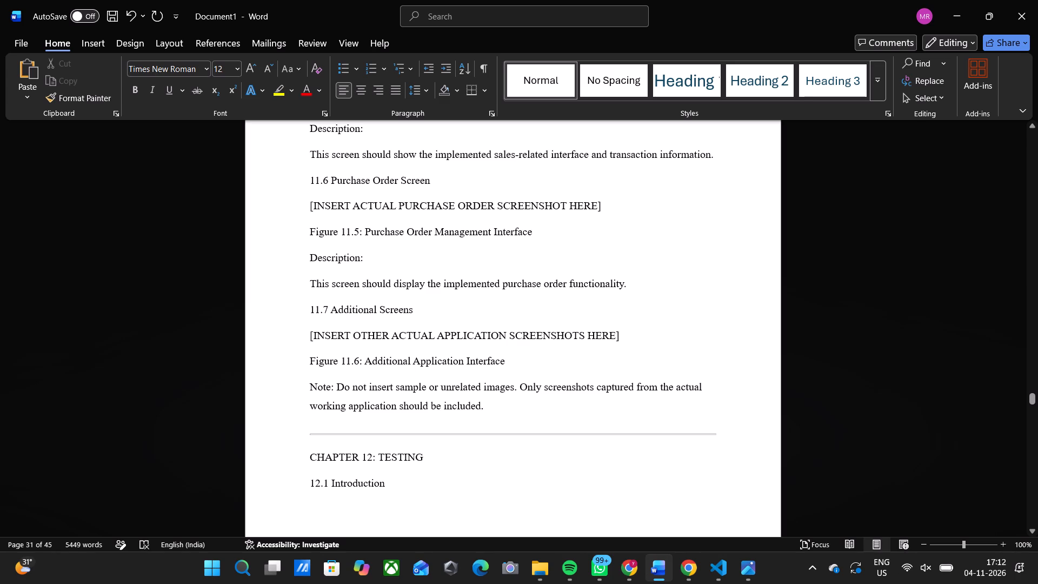
Switch to the RetailIQ application in Chrome and look through its Point of Sale, Inventory, Suppliers, Purchase Orders and Sales pages, ending on the Dashboard.
click(693, 562)
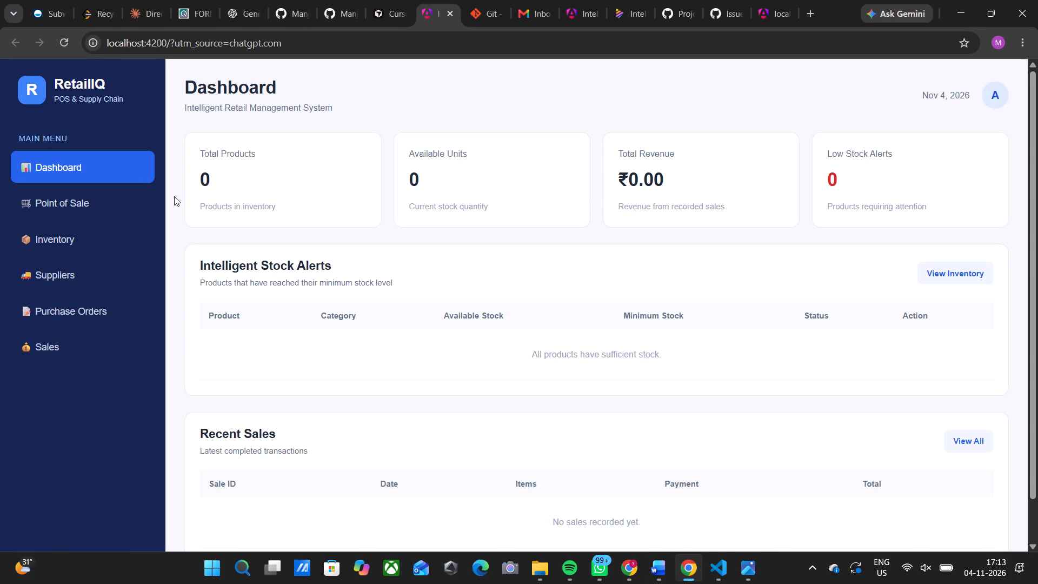
click(84, 193)
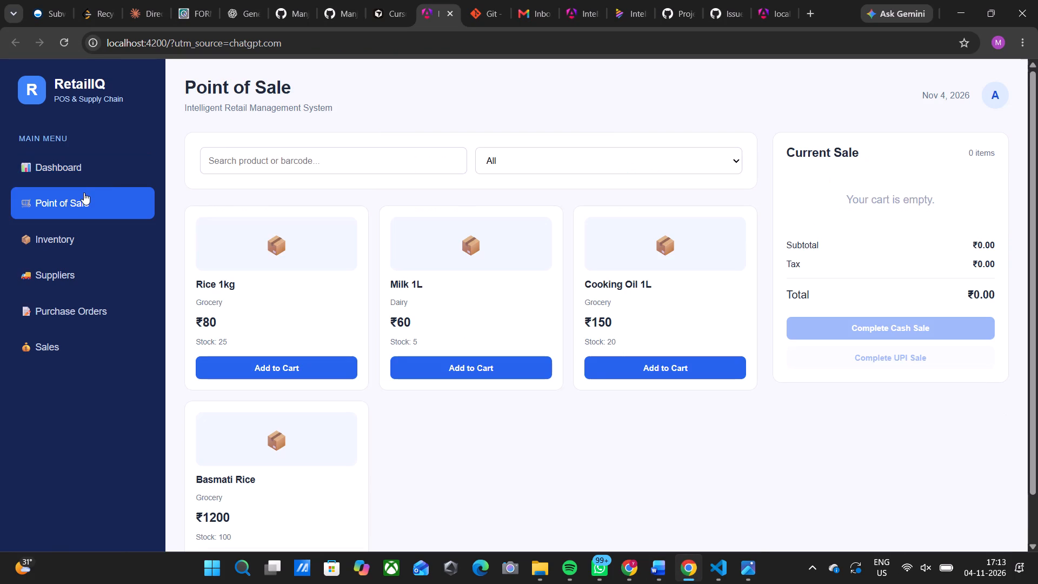
click(62, 240)
click(62, 247)
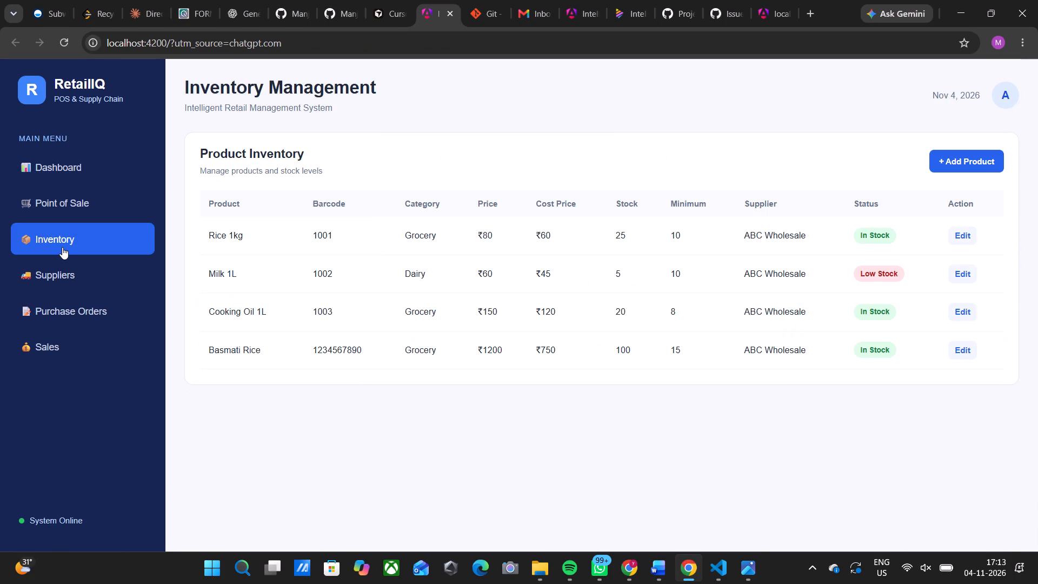
click(61, 273)
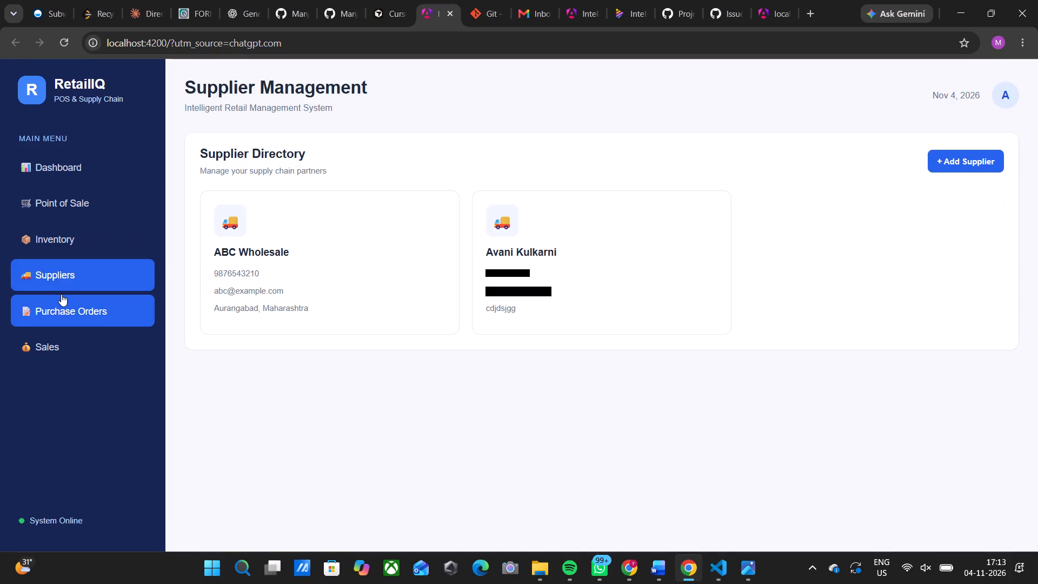
click(61, 294)
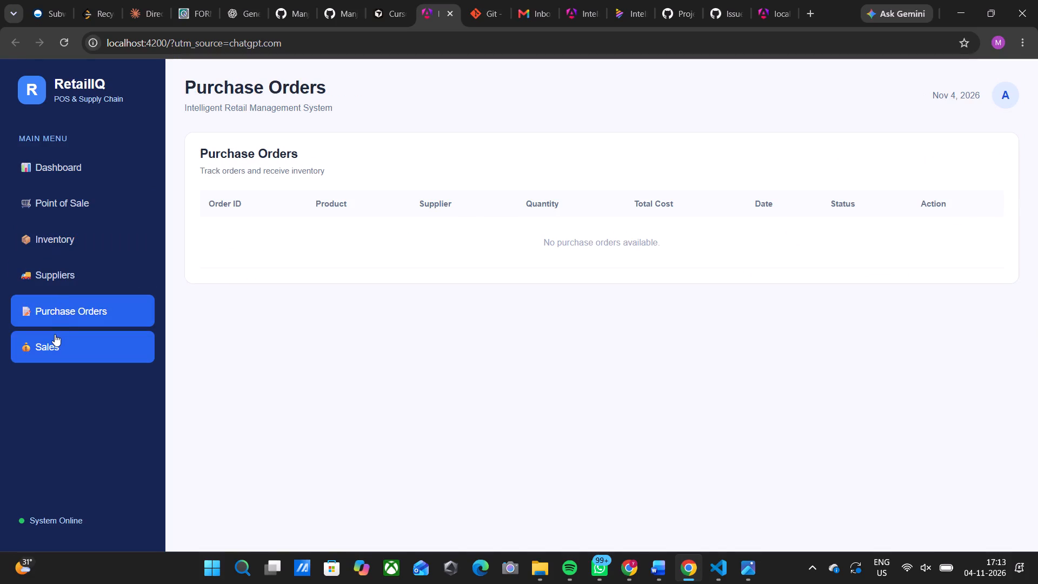
click(55, 335)
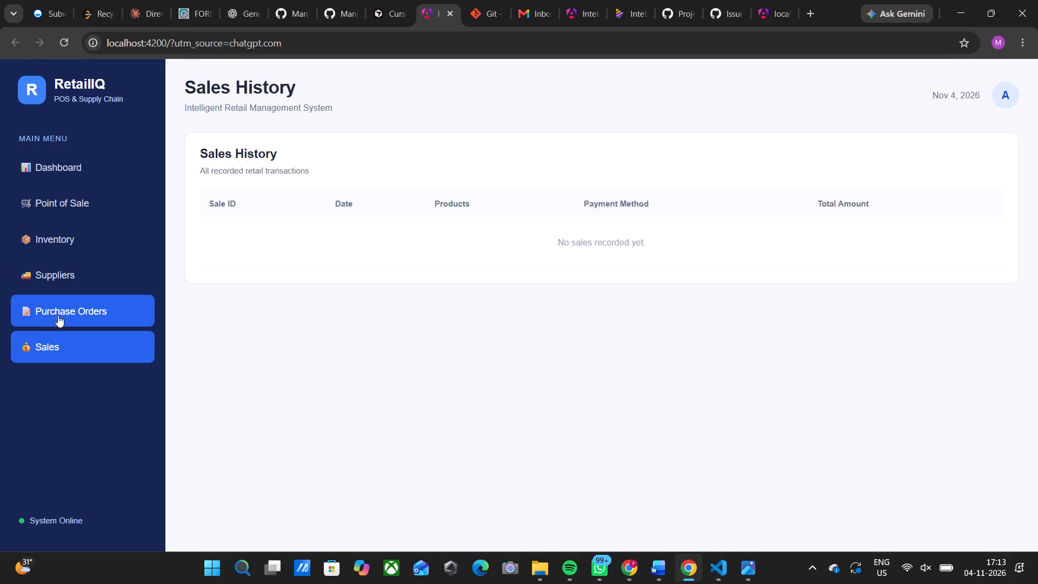
click(58, 315)
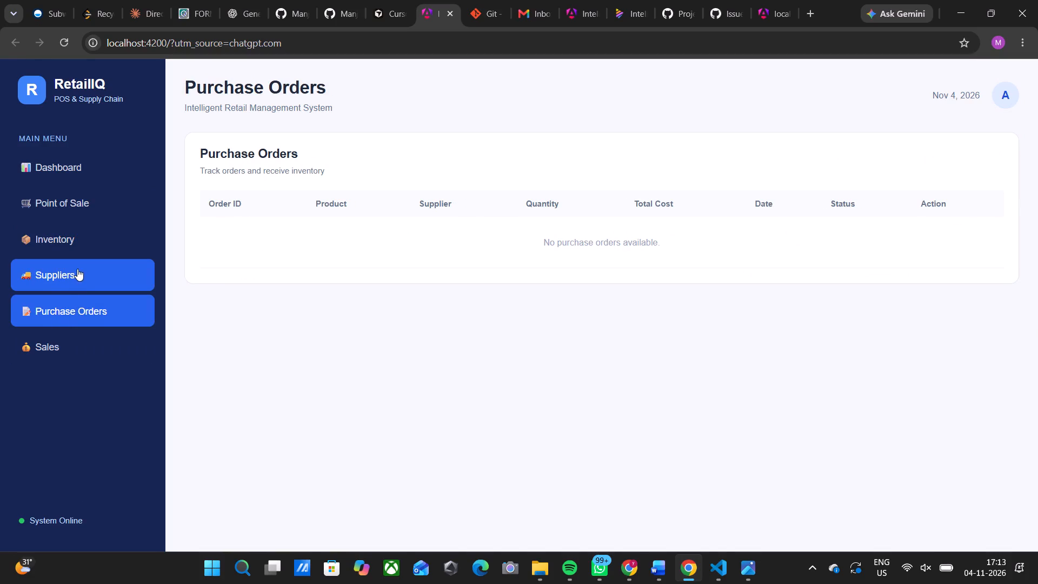
click(77, 269)
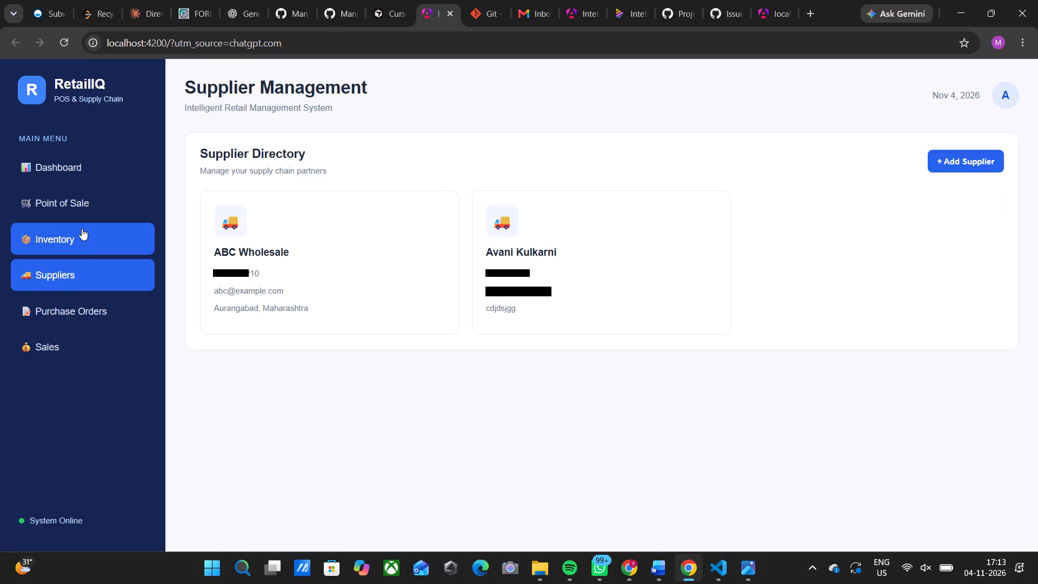
click(82, 228)
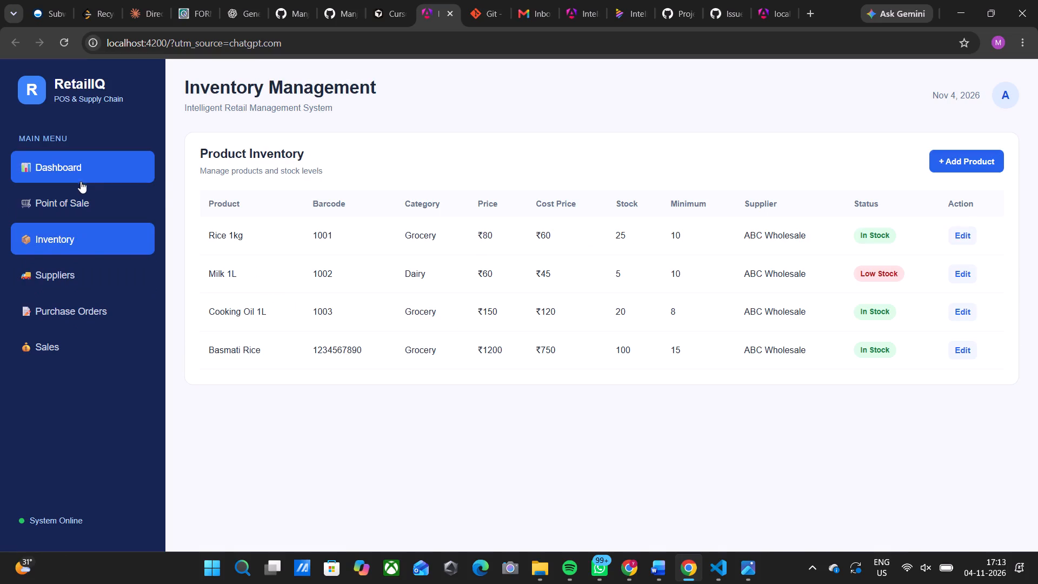
click(81, 177)
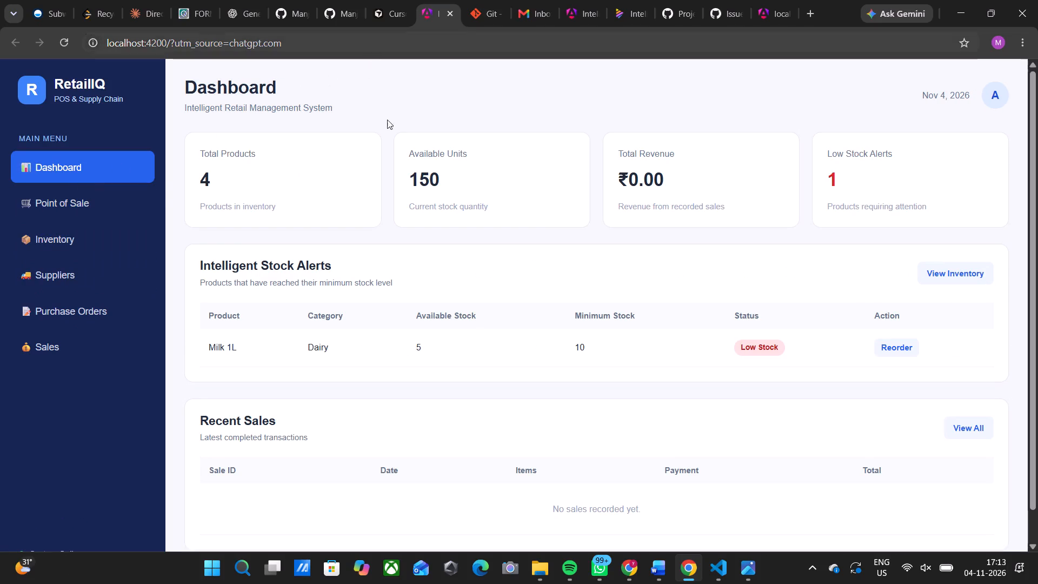
click(726, 567)
click(726, 567)
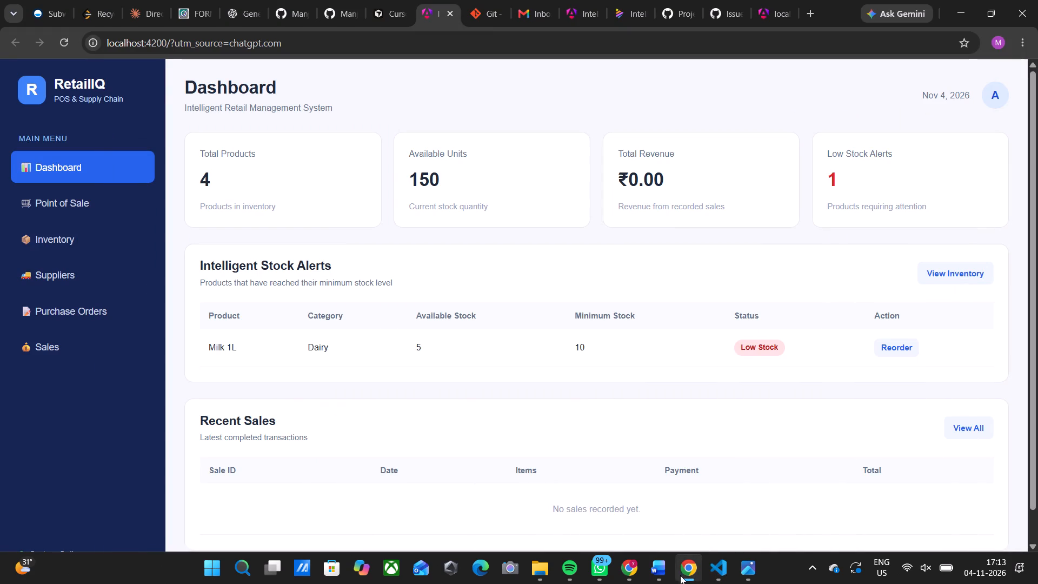
Return to the Word report and review the screenshot placeholders and figure captions from section 11.7 back to section 11.2 Application Home Page.
click(662, 578)
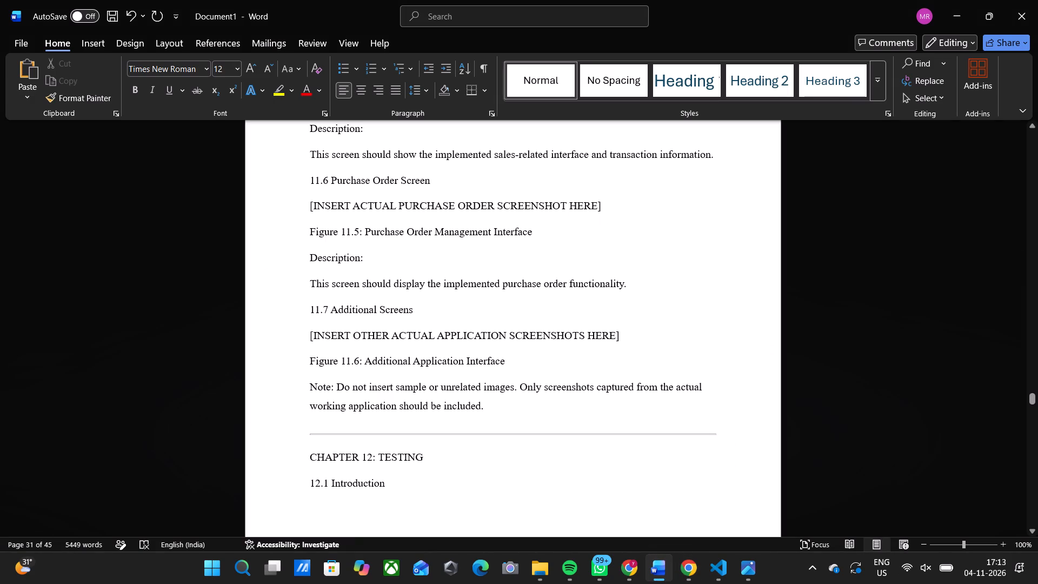
scroll(591, 394, up, 2)
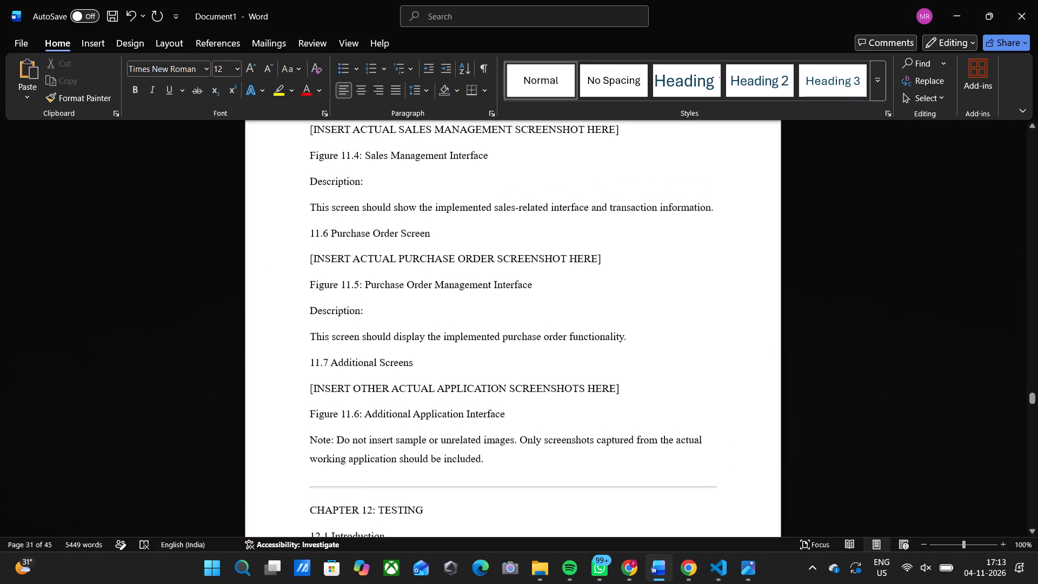
scroll(591, 394, up, 3)
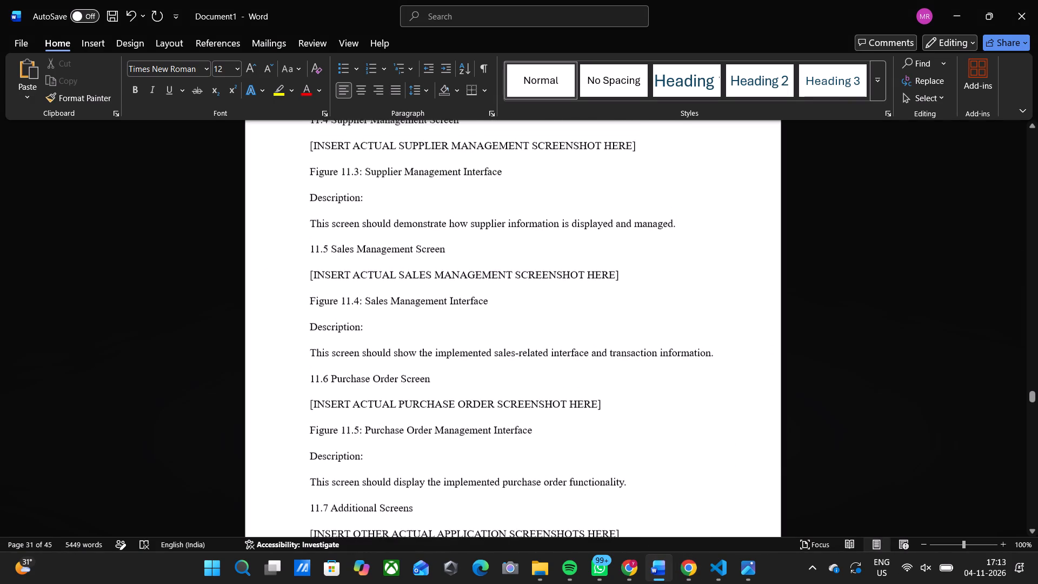
scroll(591, 394, up, 3)
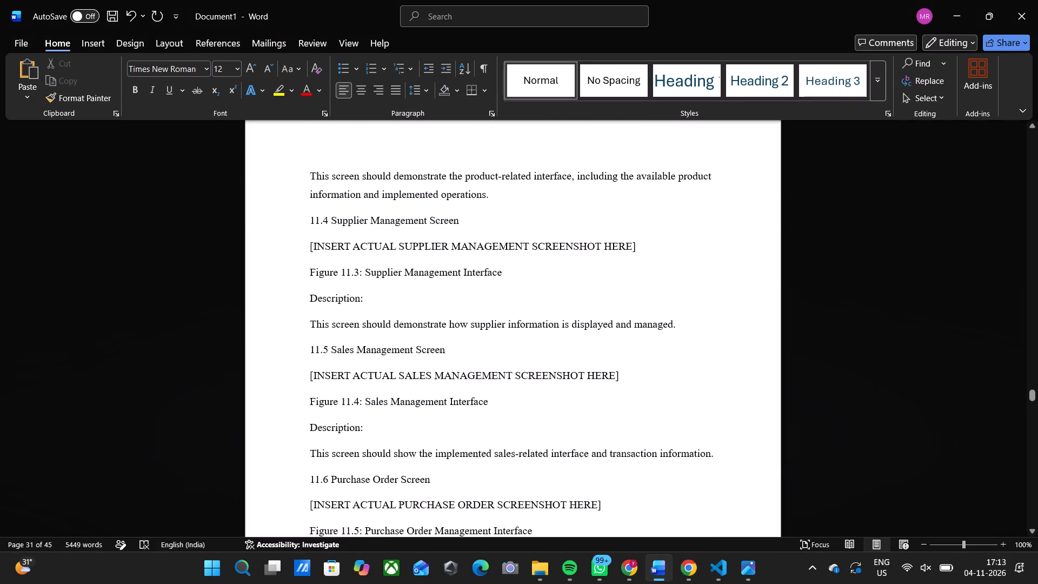
scroll(591, 394, up, 4)
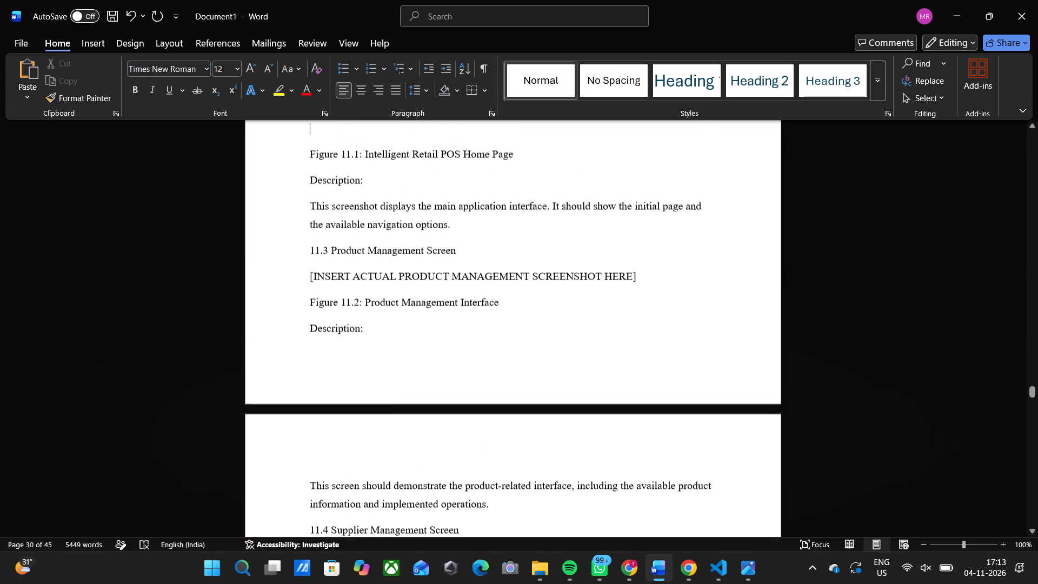
scroll(591, 394, up, 1)
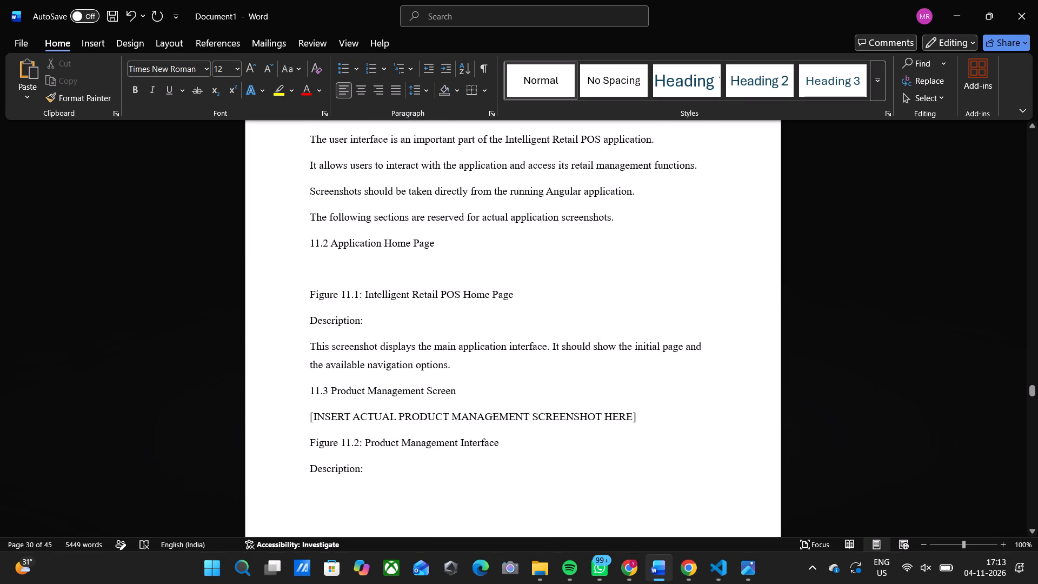
Switch back to the RetailIQ Dashboard in Chrome and view the page down to Recent Sales.
click(693, 578)
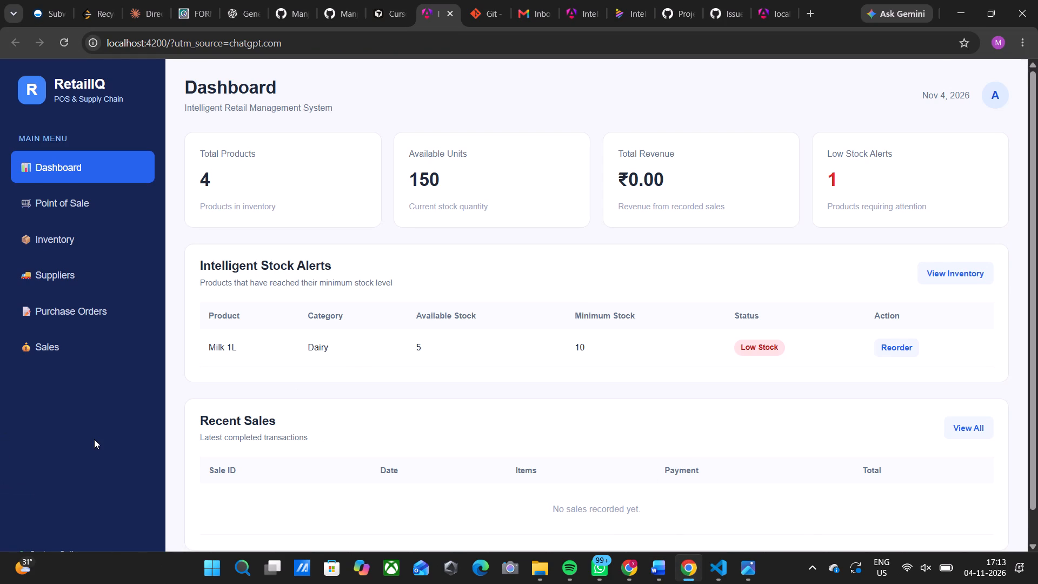
scroll(94, 439, down, 1)
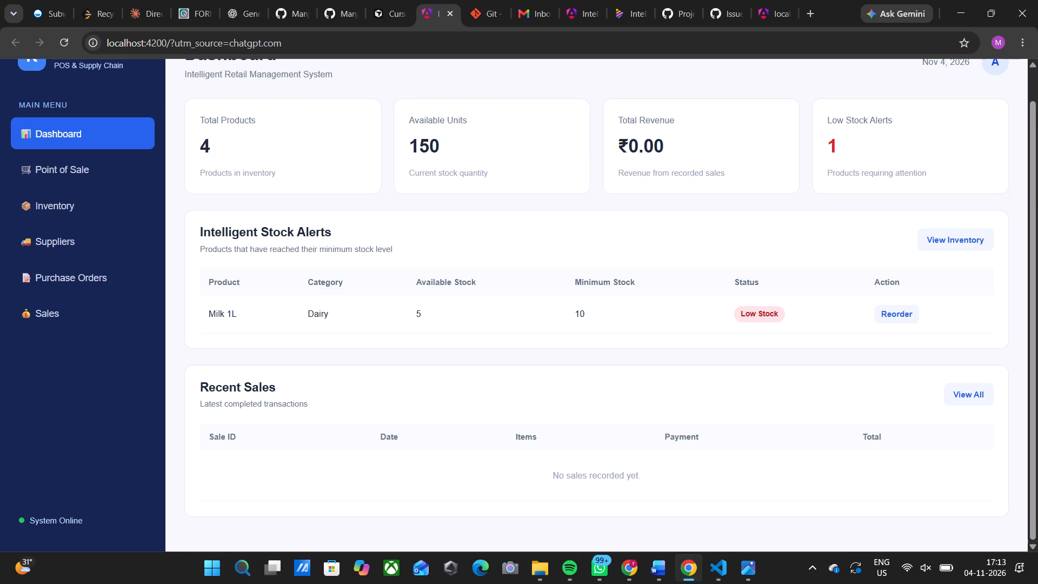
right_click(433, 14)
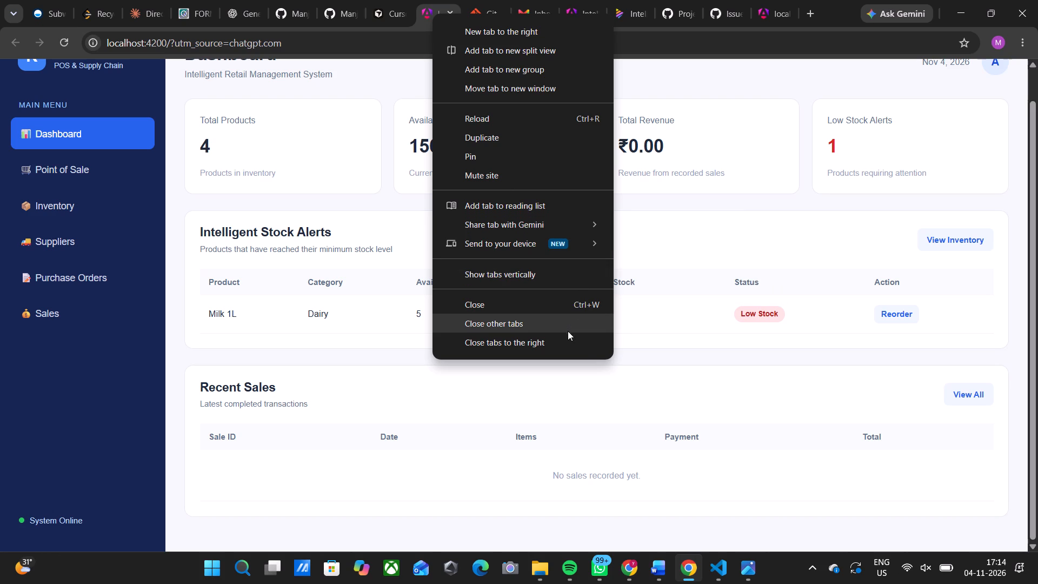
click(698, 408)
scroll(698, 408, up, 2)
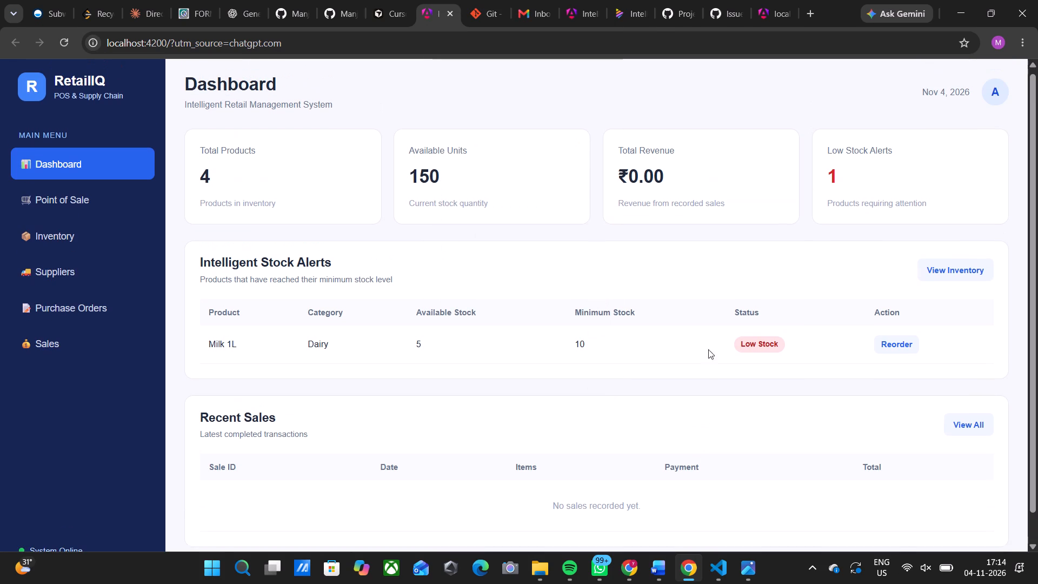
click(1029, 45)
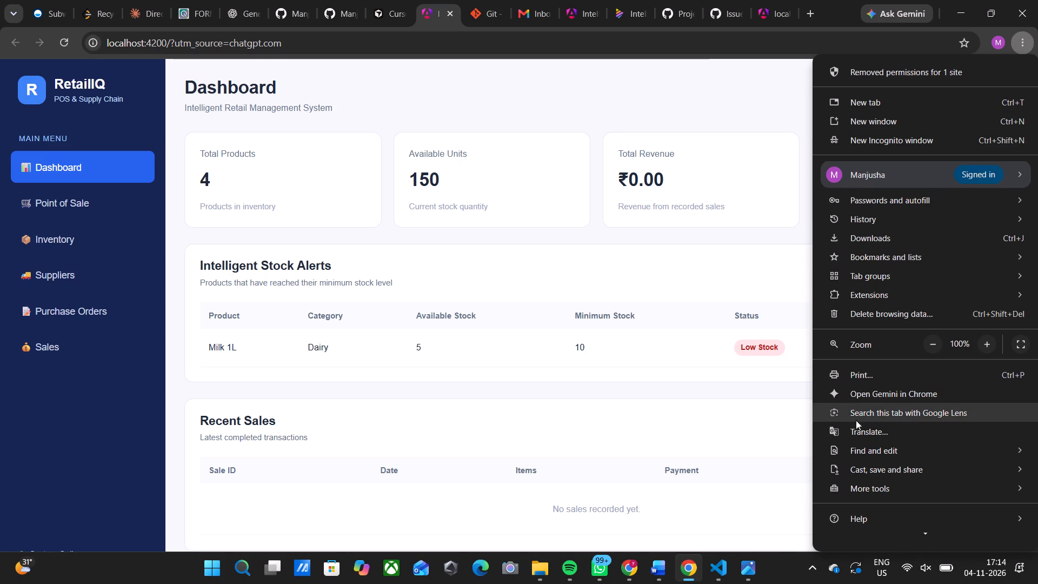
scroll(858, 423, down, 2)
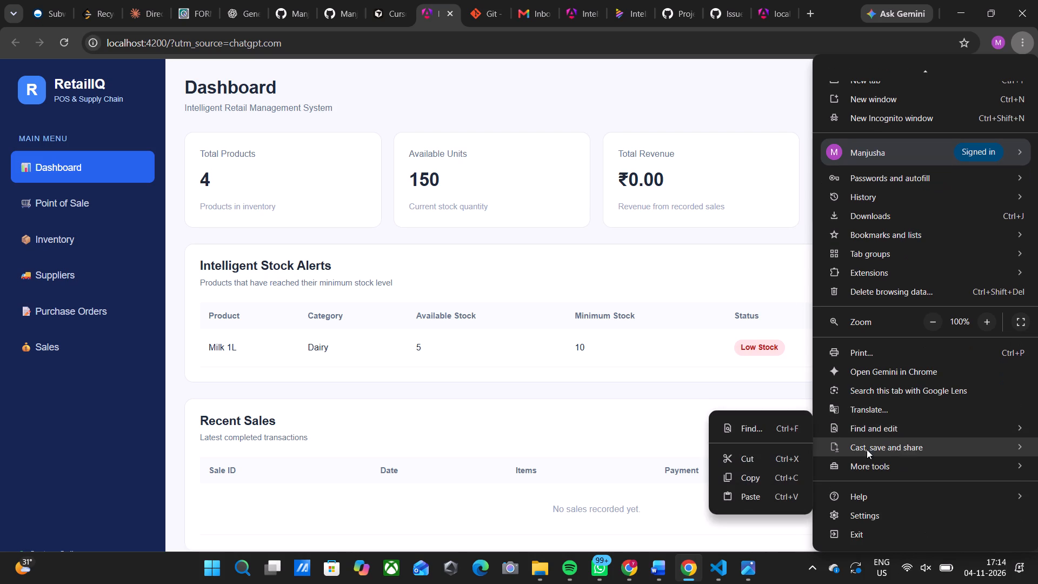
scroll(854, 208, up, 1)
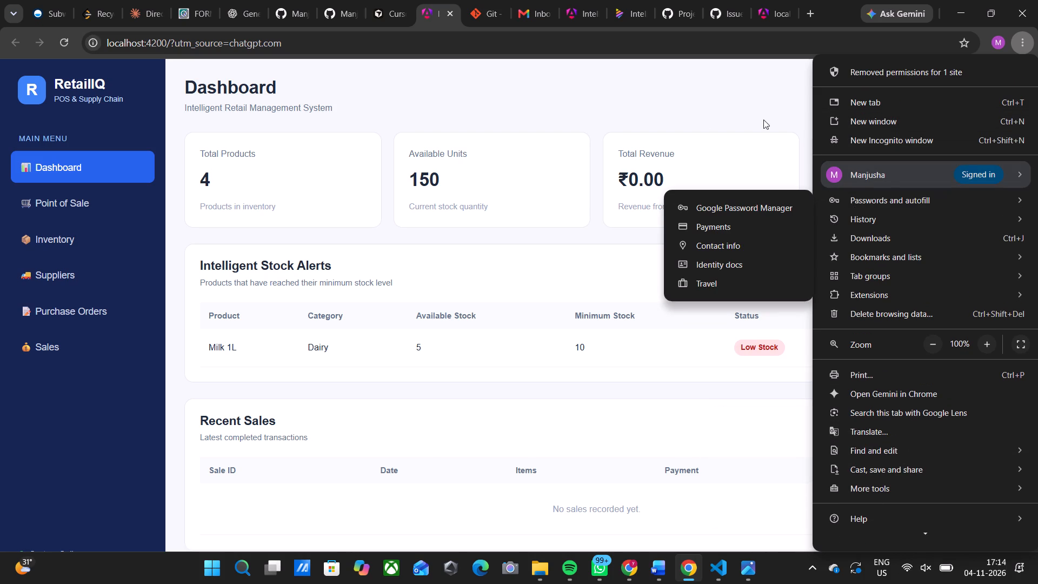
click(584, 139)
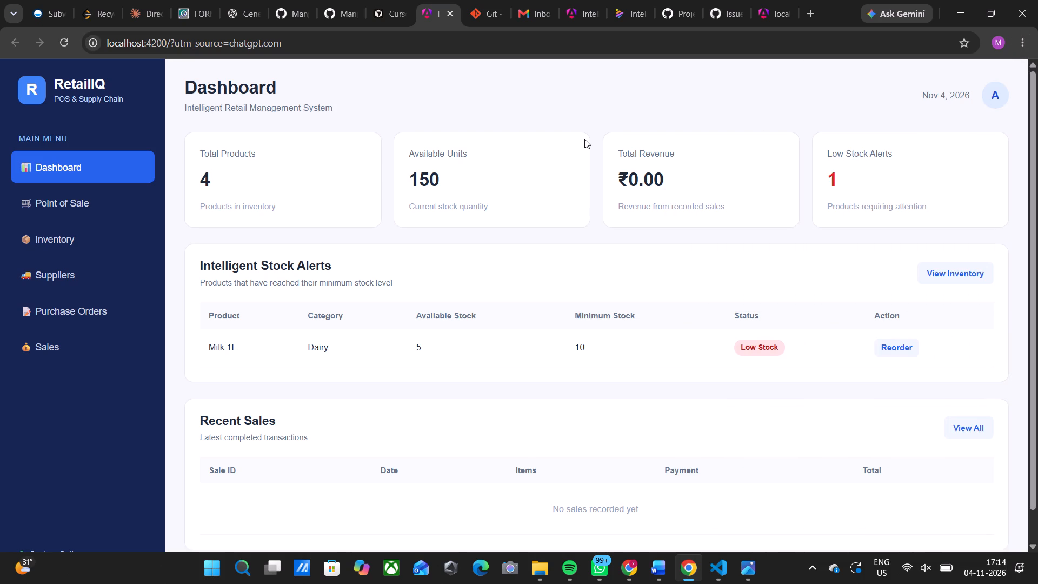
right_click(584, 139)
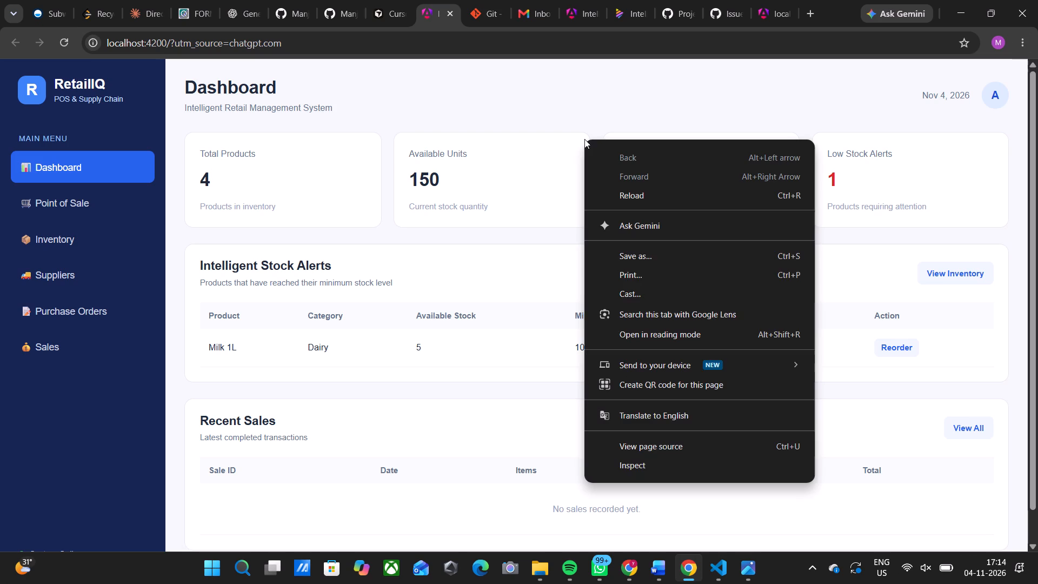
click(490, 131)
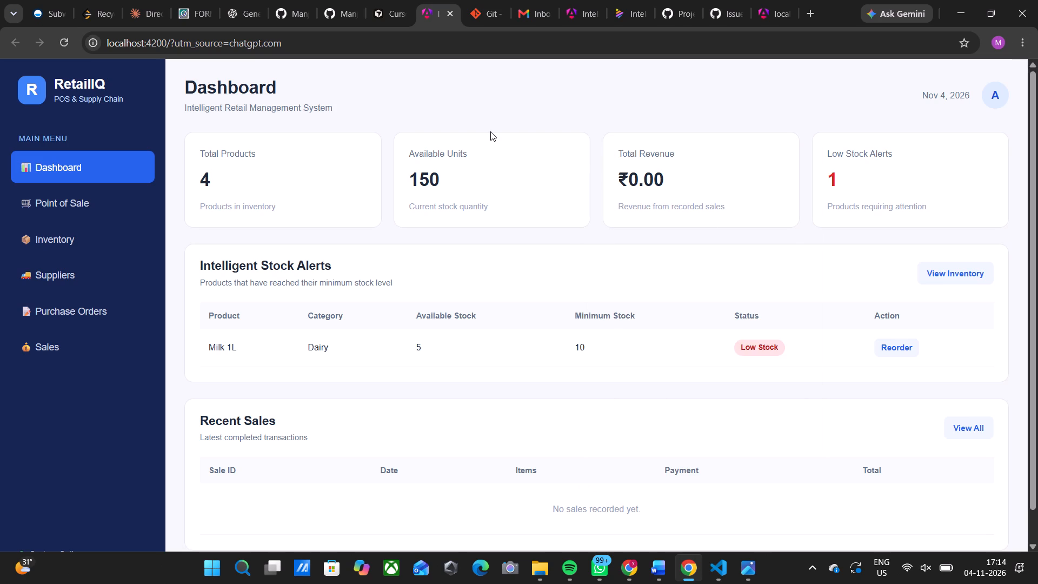
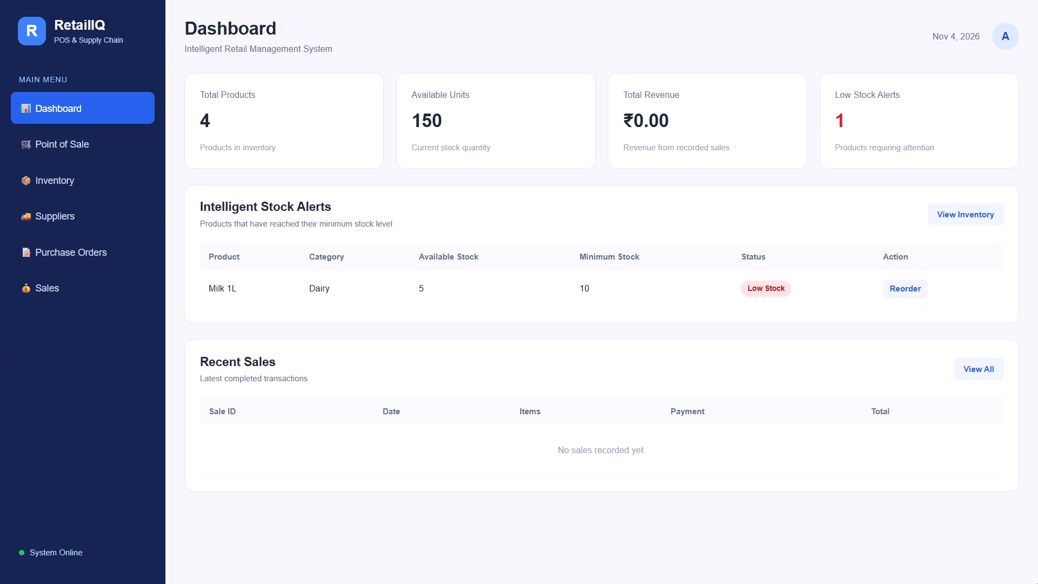
Capture the full-screen RetailIQ Dashboard as a window screenshot and leave full-screen view.
key(Print)
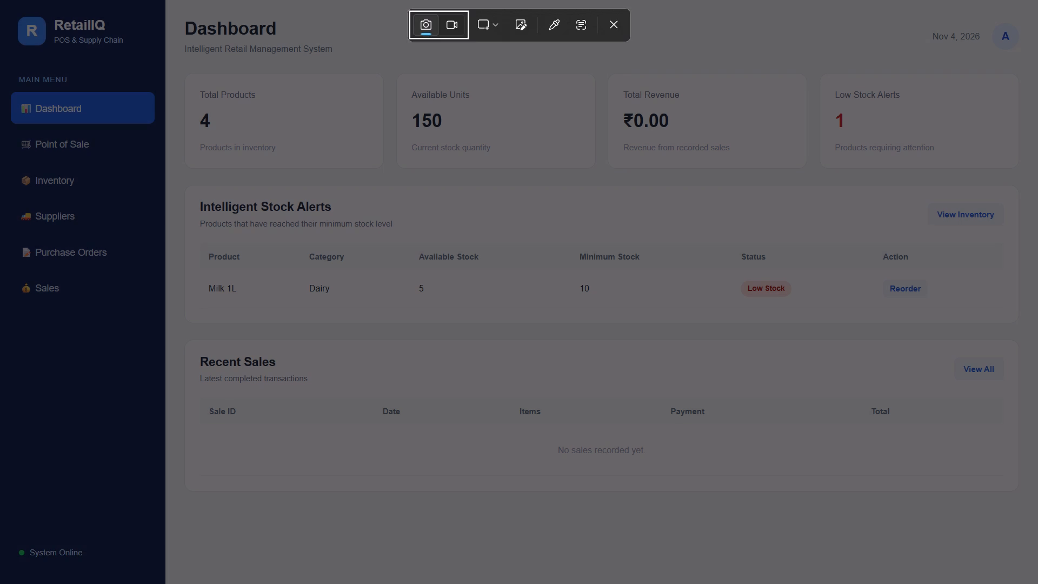
click(485, 19)
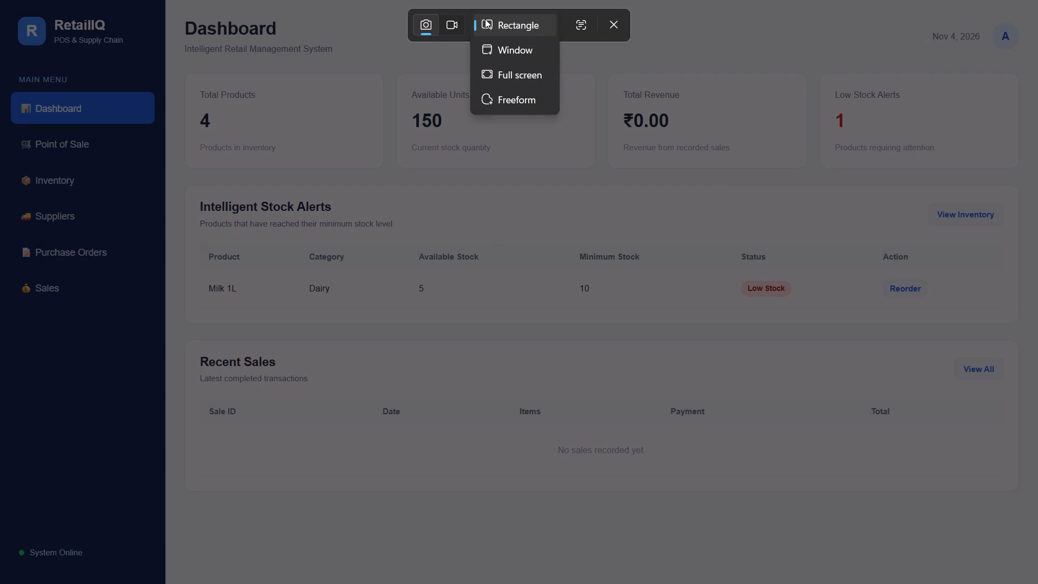
click(507, 45)
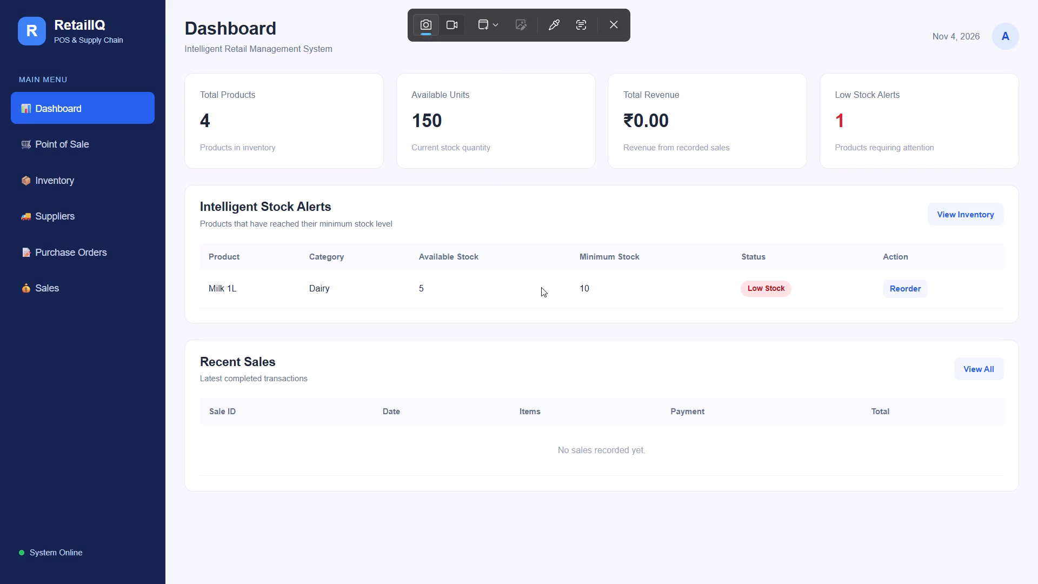
click(541, 287)
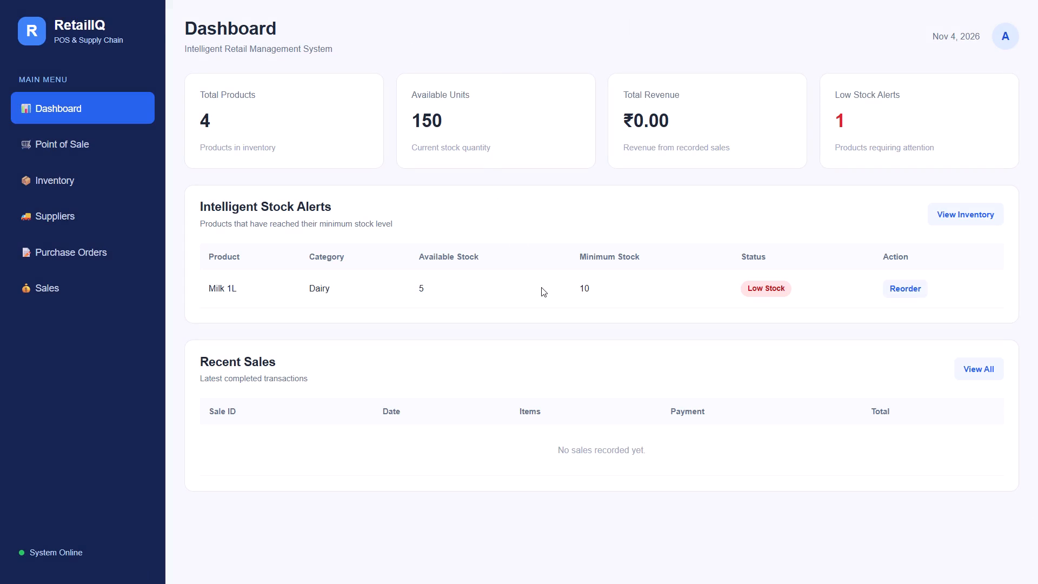
key(Escape)
key(Escape)
key(F11)
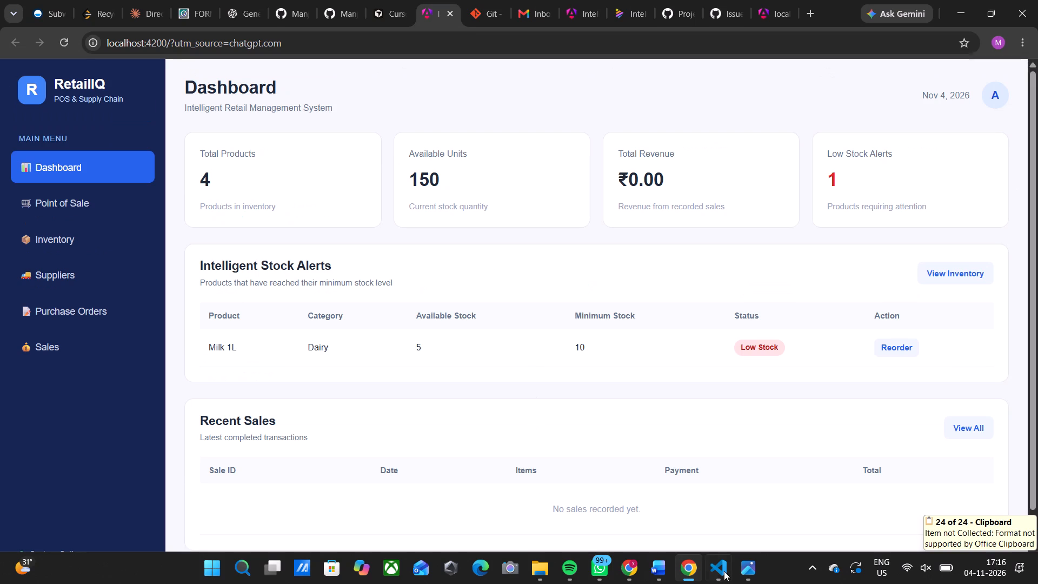
Switch to the Word report and paste the Dashboard screenshot under section 11.2 Application Home Page.
click(660, 566)
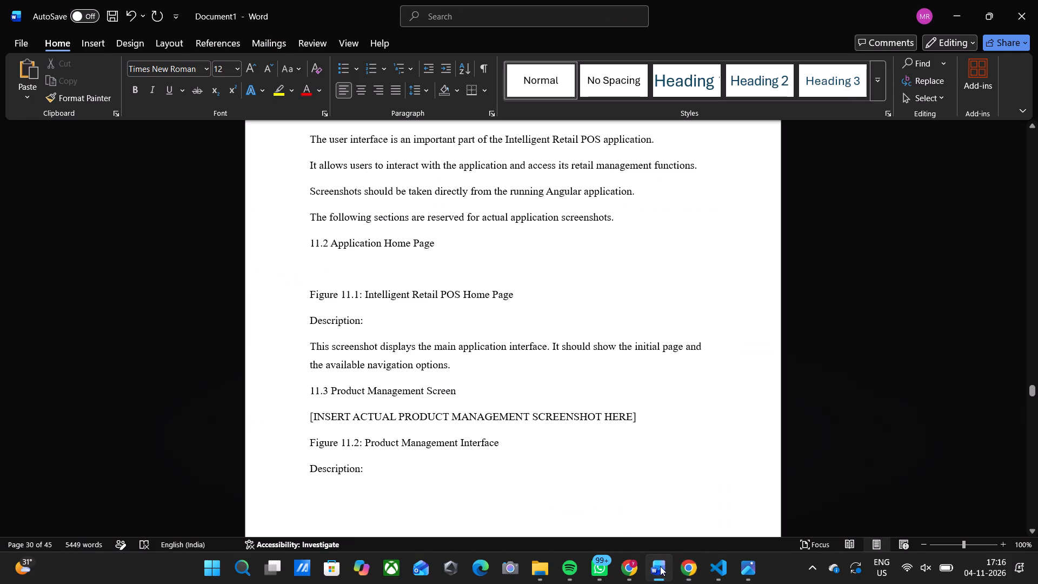
key(ctrl+v)
Insert blank lines before the 11.2 Application Home Page heading to move it onto the next page with its screenshot.
scroll(433, 264, up, 1)
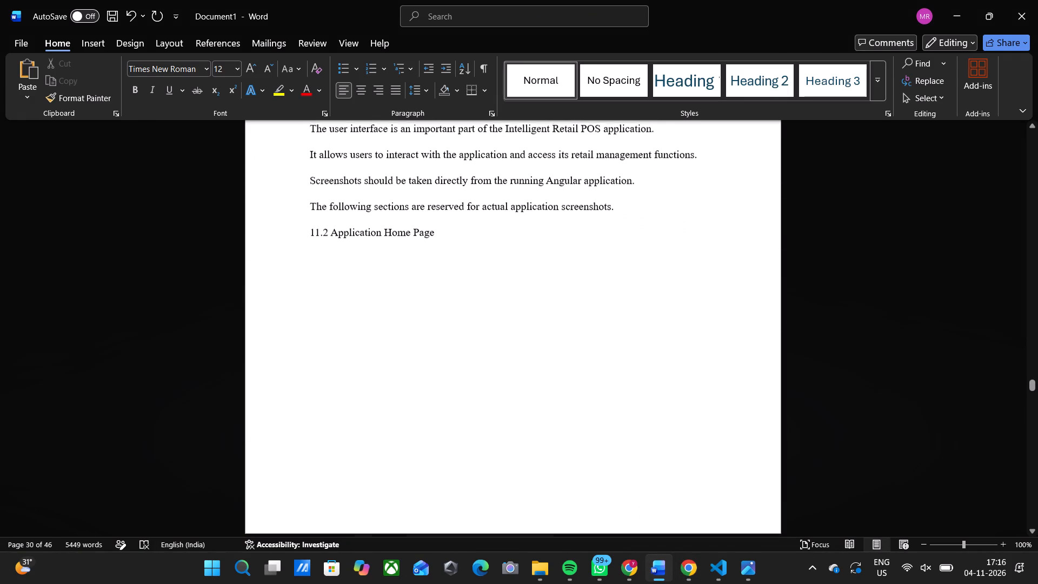
click(307, 228)
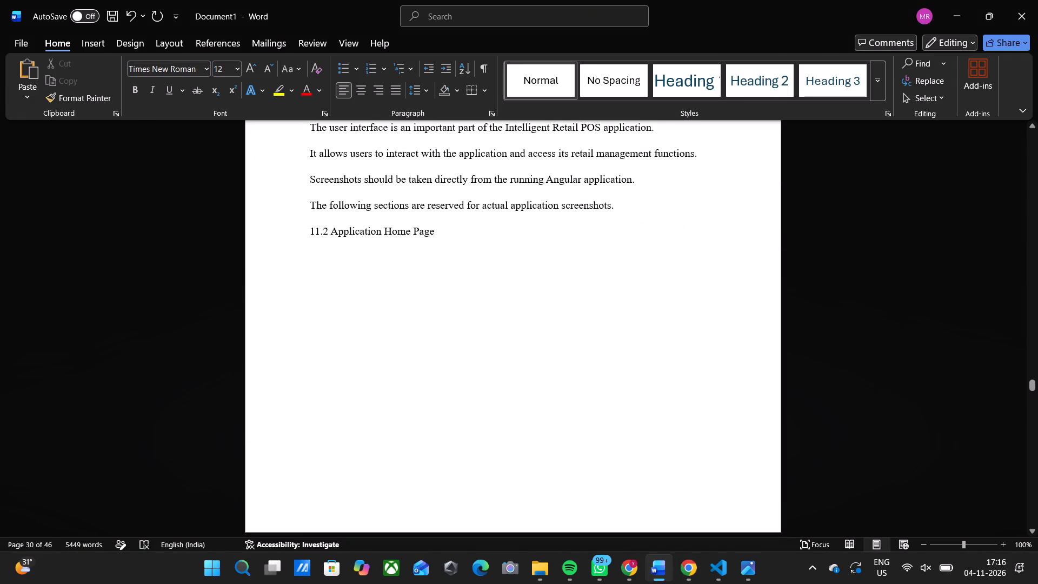
key(Return)
key(Return)
key(Return)
key(Return)
key(Return)
key(Return)
key(Return)
key(Return)
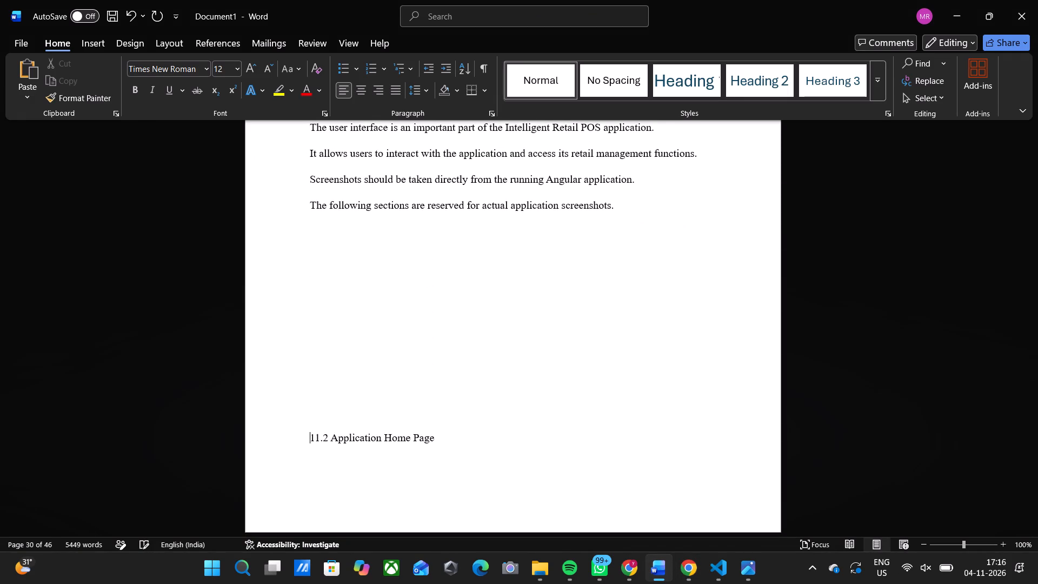
key(Return)
key(Return)
key(BackSpace)
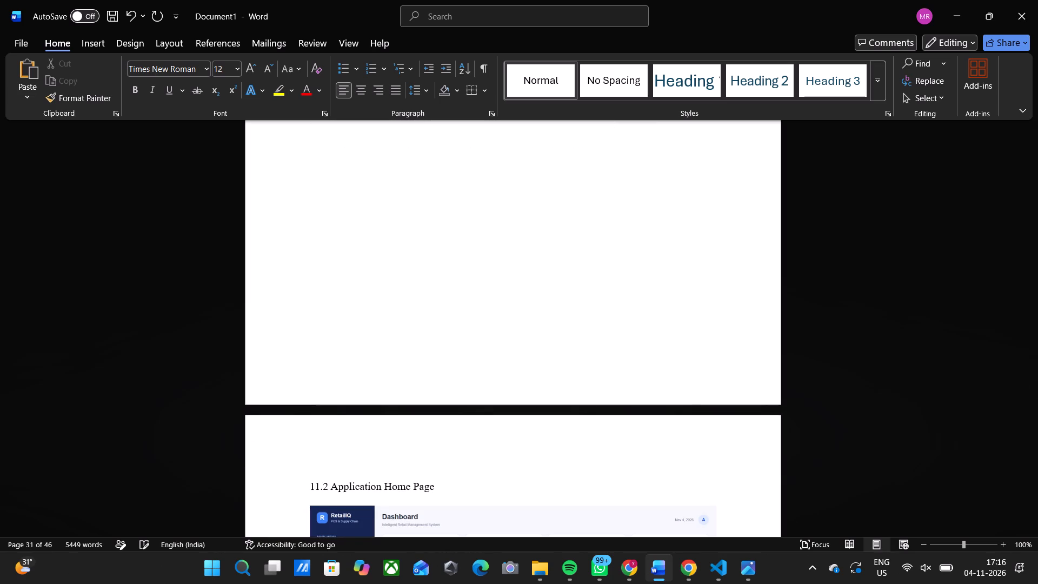
Replace the product management screenshot placeholder under section 11.3 with blank space above the Figure 11.2 caption.
scroll(307, 228, down, 3)
scroll(523, 283, down, 1)
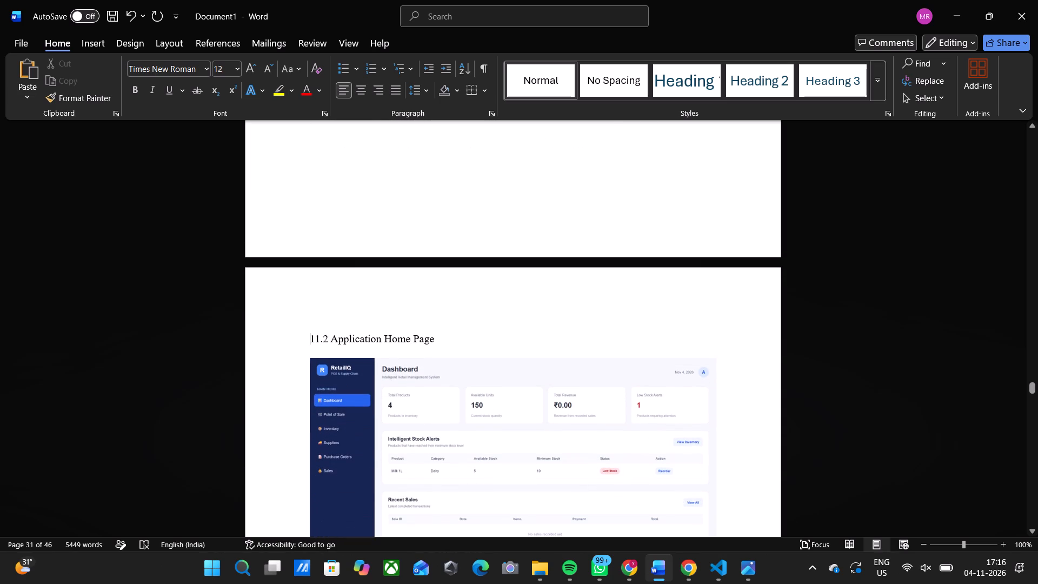
scroll(523, 283, down, 1)
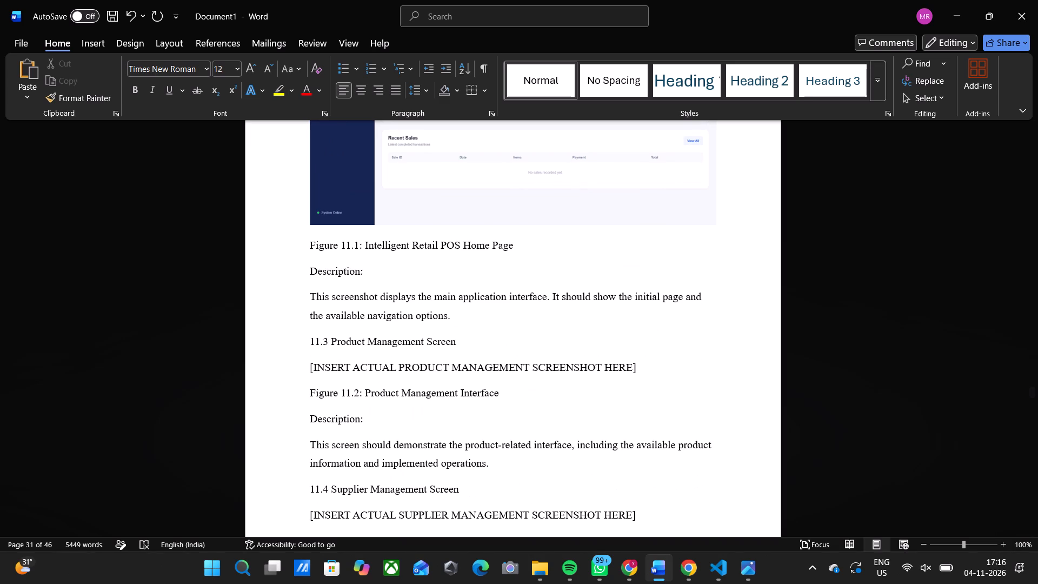
scroll(523, 283, down, 1)
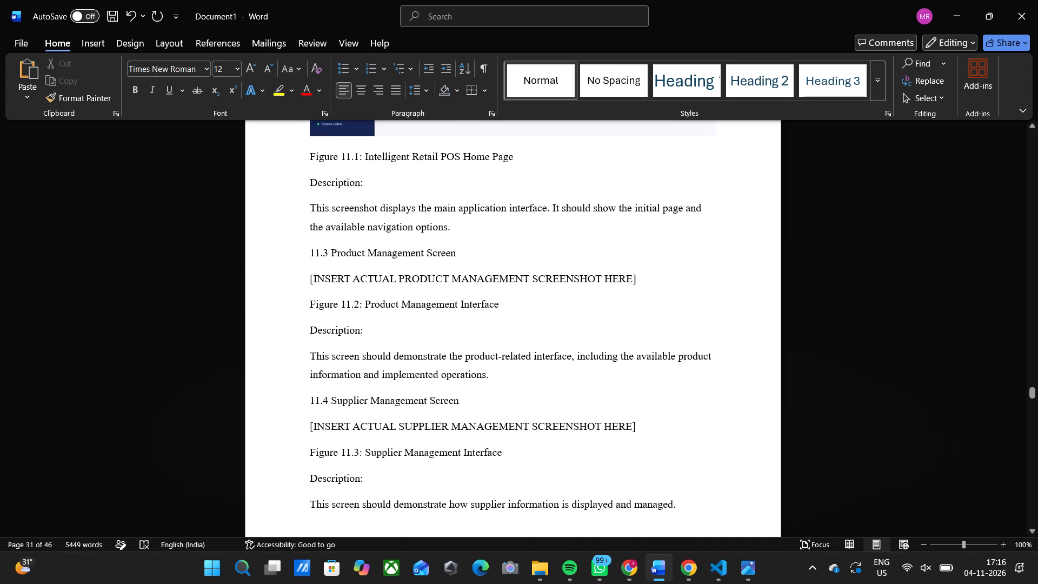
drag(309, 278, 603, 275)
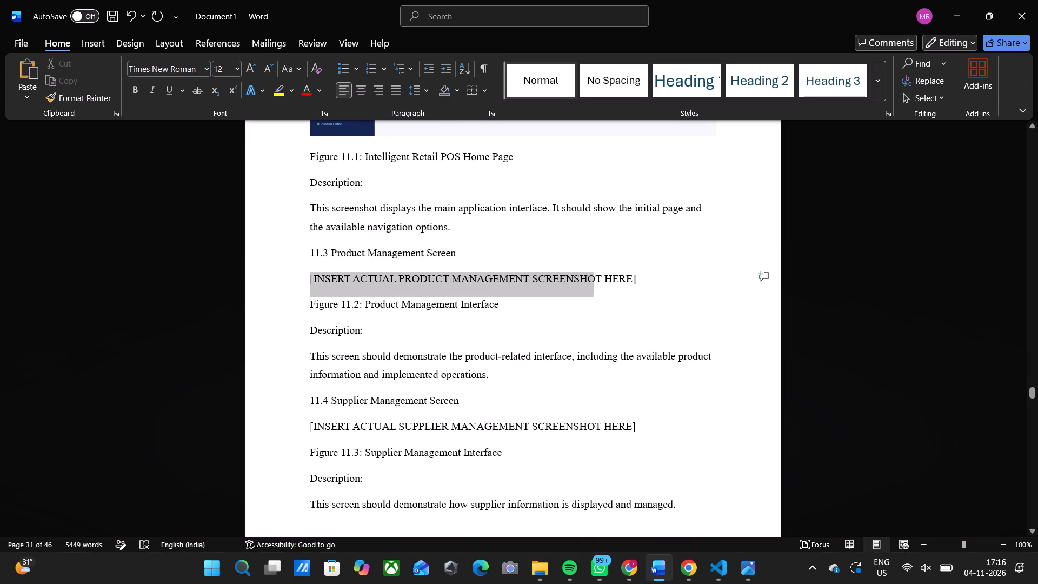
drag(603, 275, 642, 281)
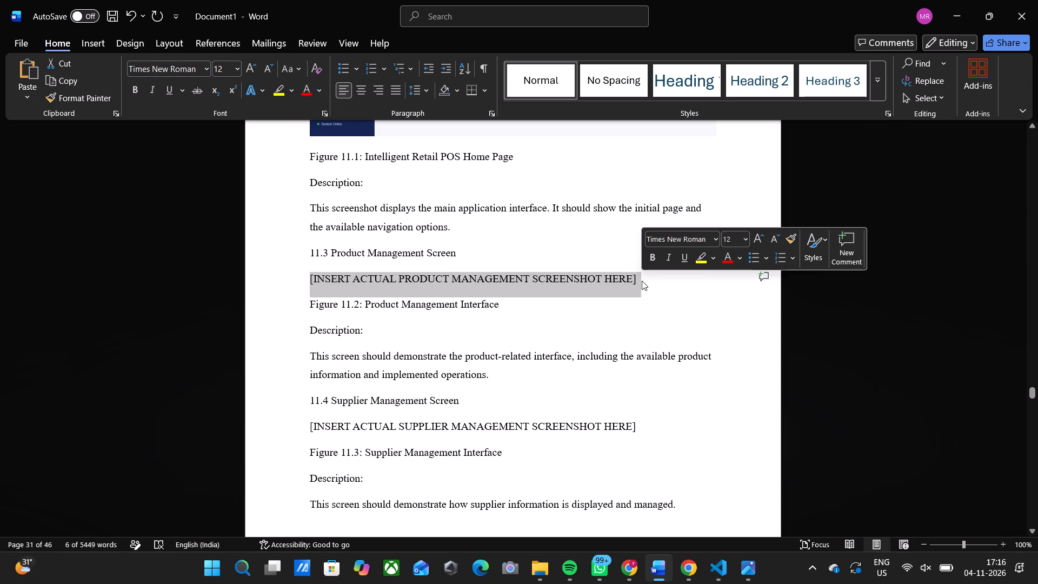
key(BackSpace)
key(Return)
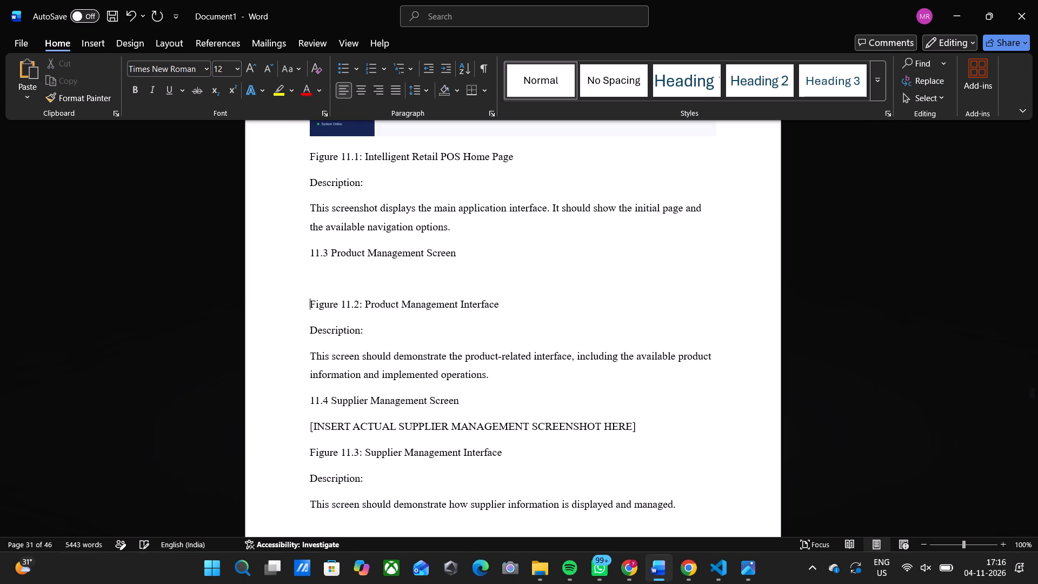
key(Up)
Switch to RetailIQ in Chrome and compare the Point of Sale and Inventory pages for section 11.3, ending on Inventory Management.
key(alt+Tab)
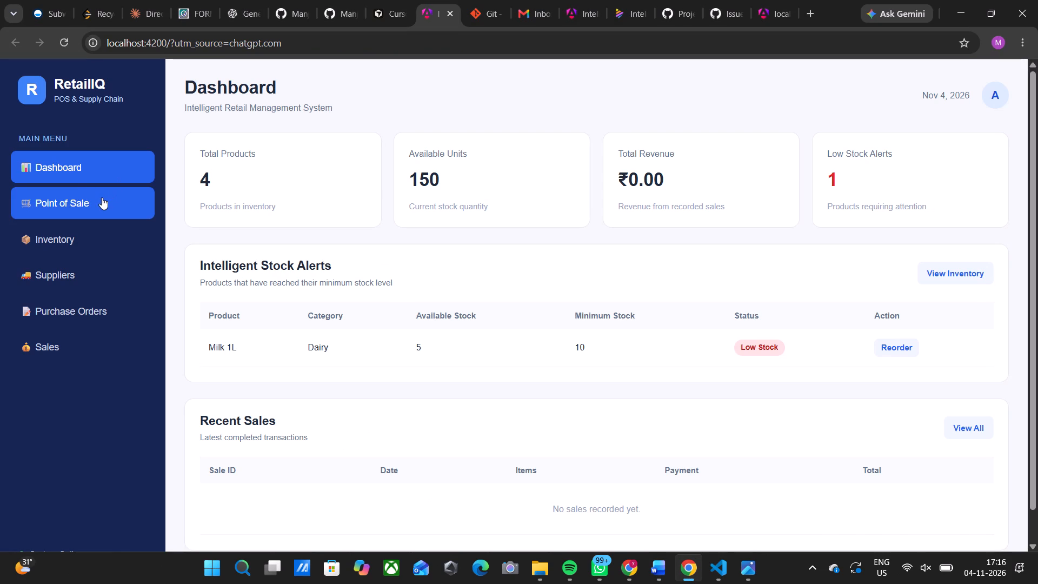
click(102, 197)
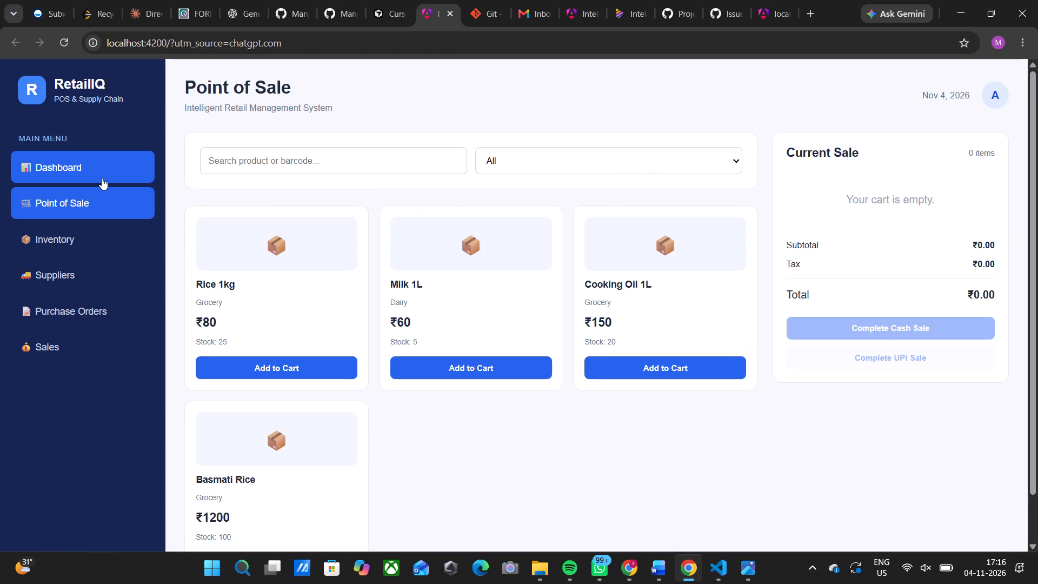
click(102, 178)
key(alt+Tab)
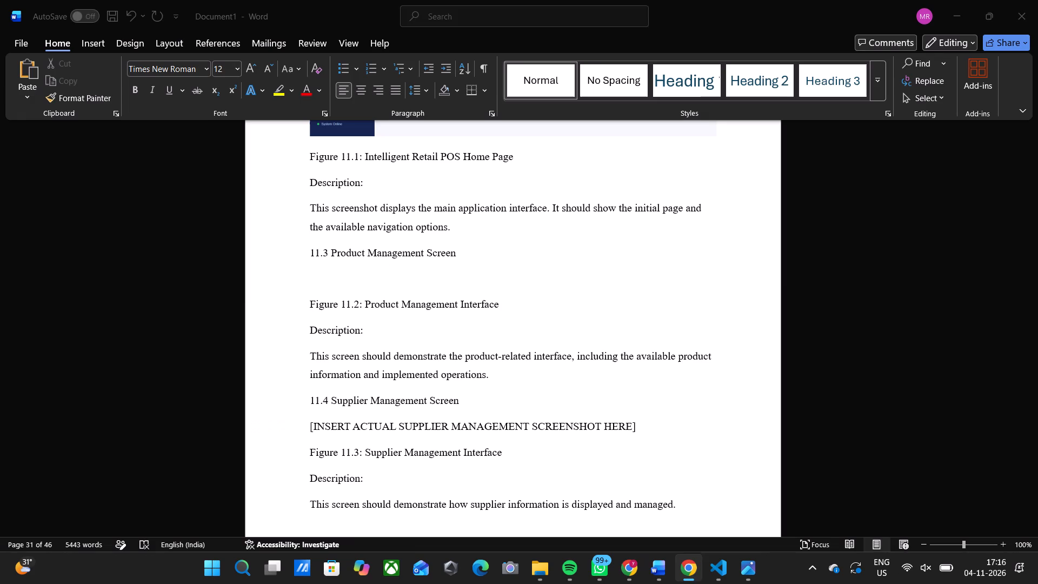
key(alt+Tab)
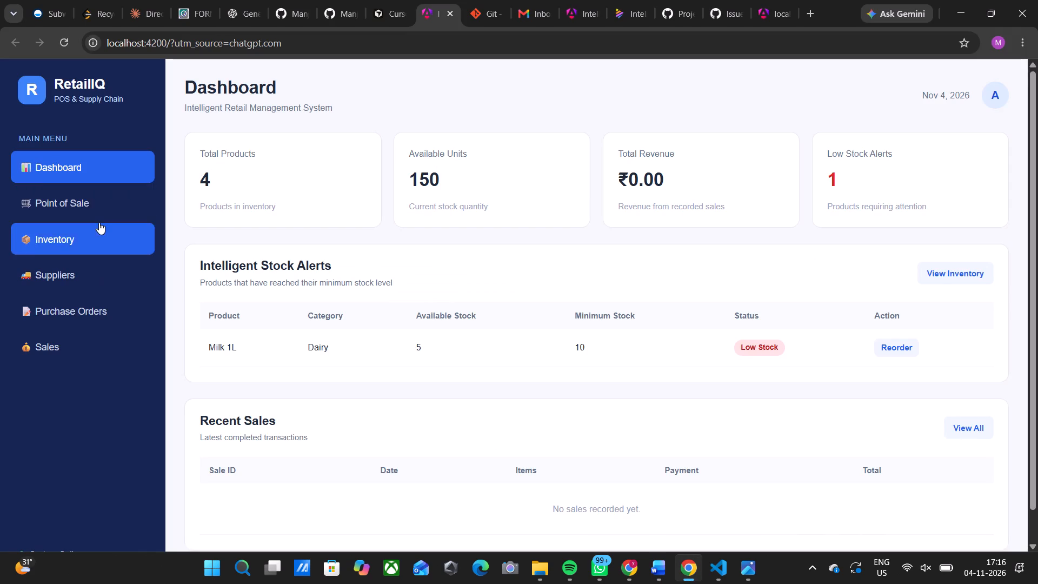
click(102, 206)
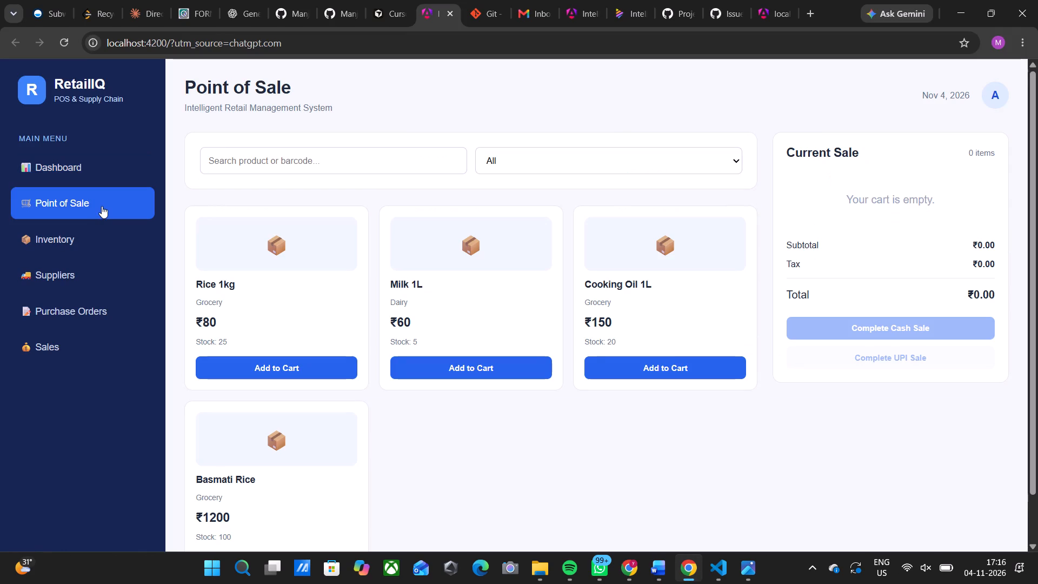
click(93, 229)
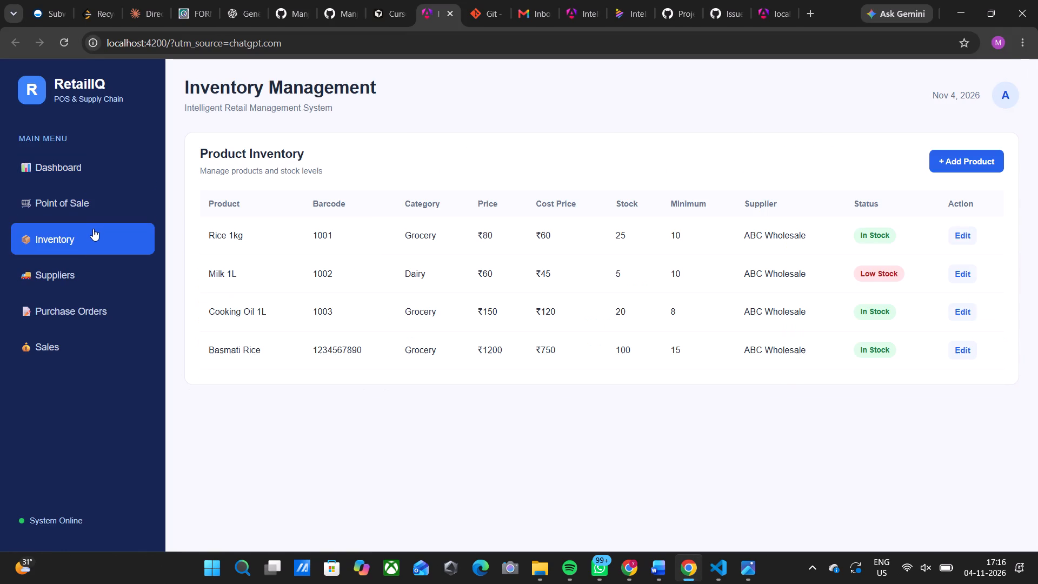
click(99, 209)
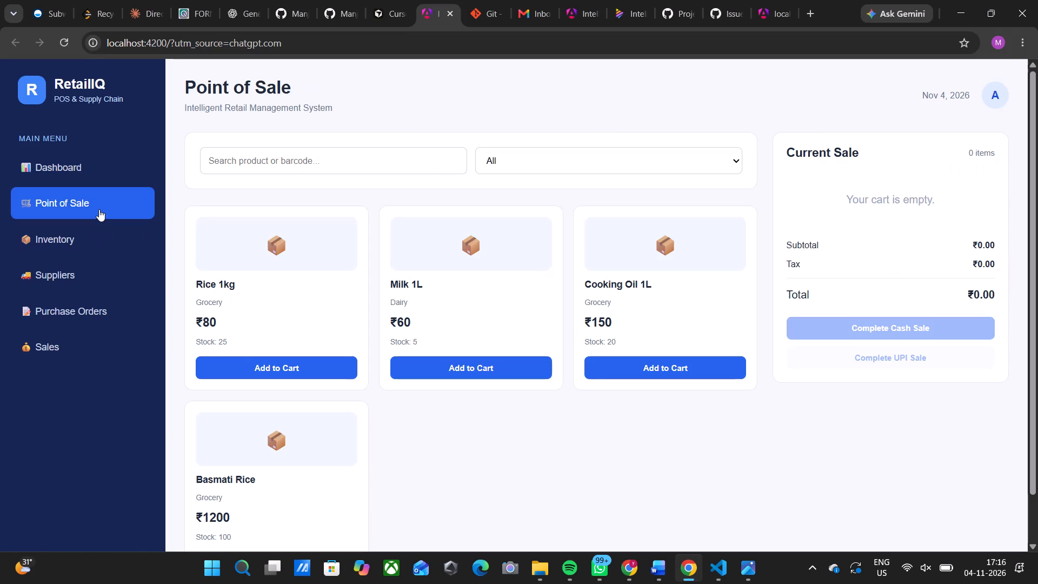
click(90, 236)
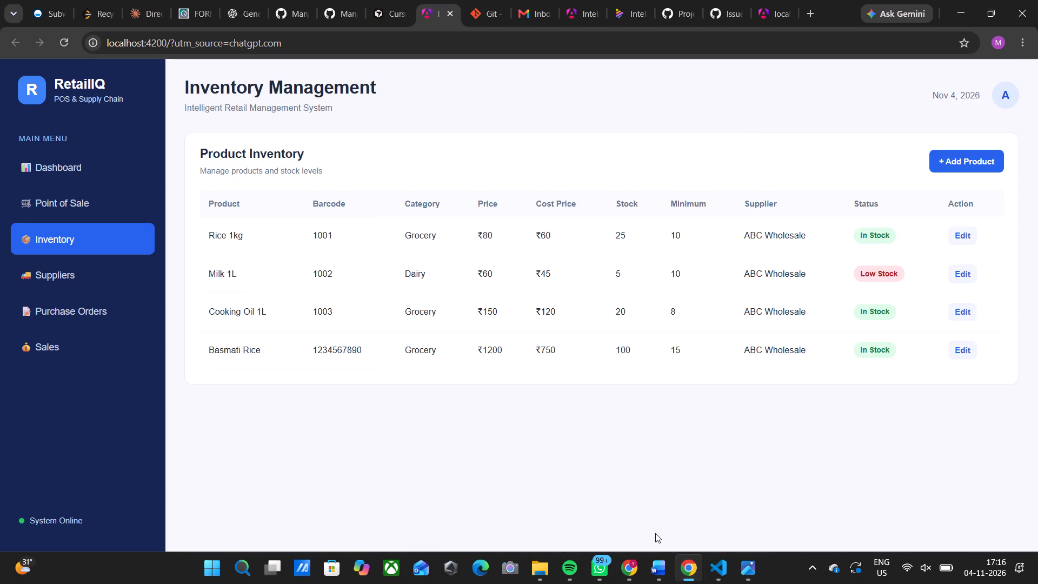
Return to the Word report and look back from section 11.2 through the earlier chapters to the title page.
click(663, 573)
scroll(654, 389, up, 2)
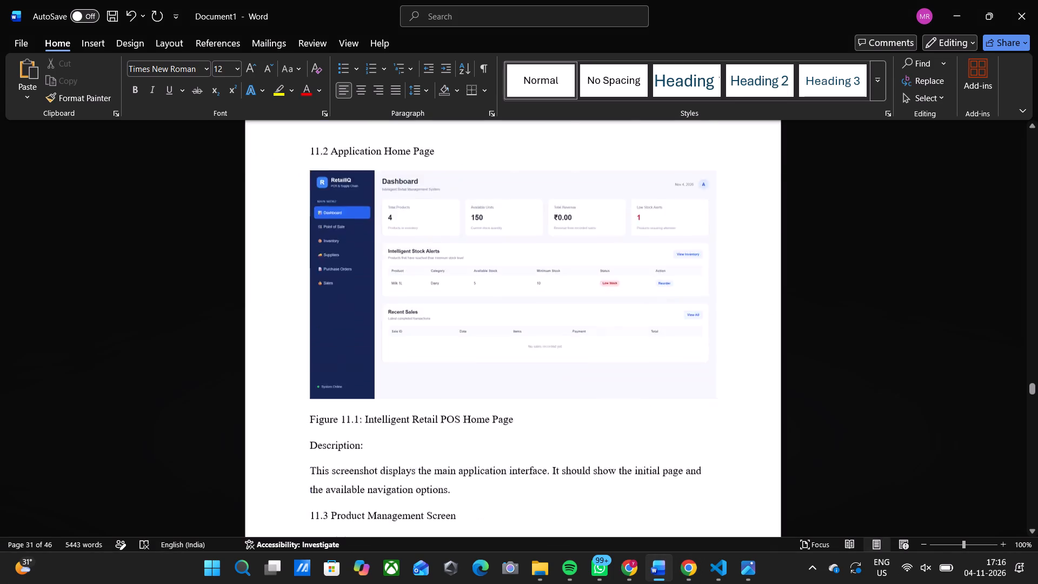
scroll(654, 389, up, 3)
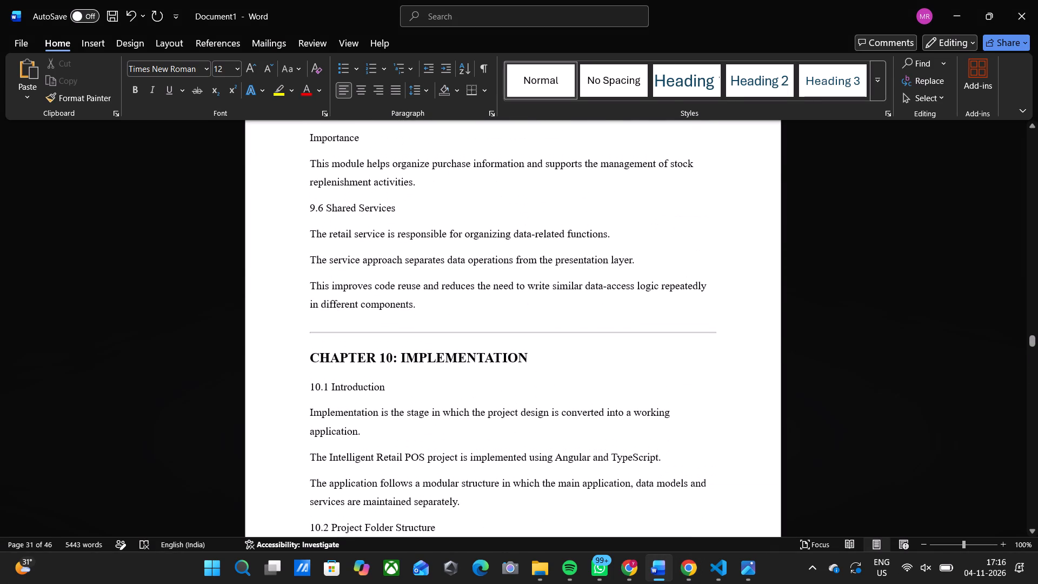
scroll(654, 389, down, 3)
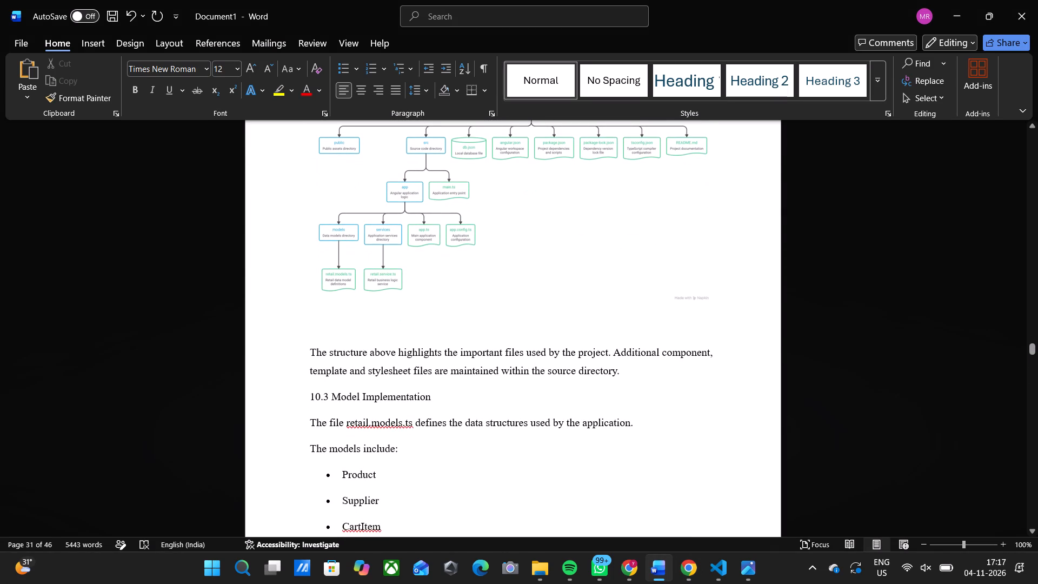
scroll(654, 389, up, 5)
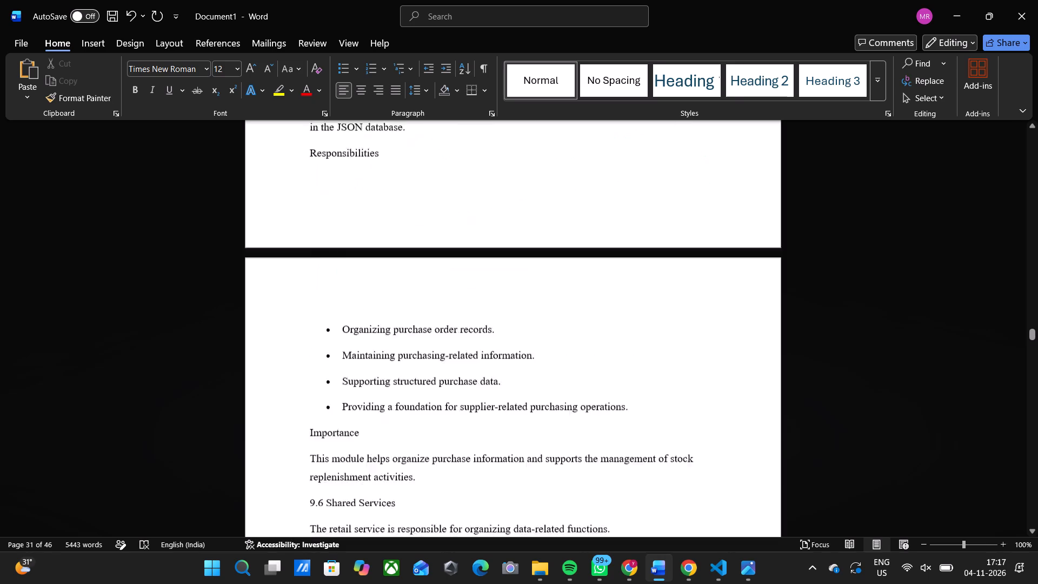
scroll(654, 389, up, 17)
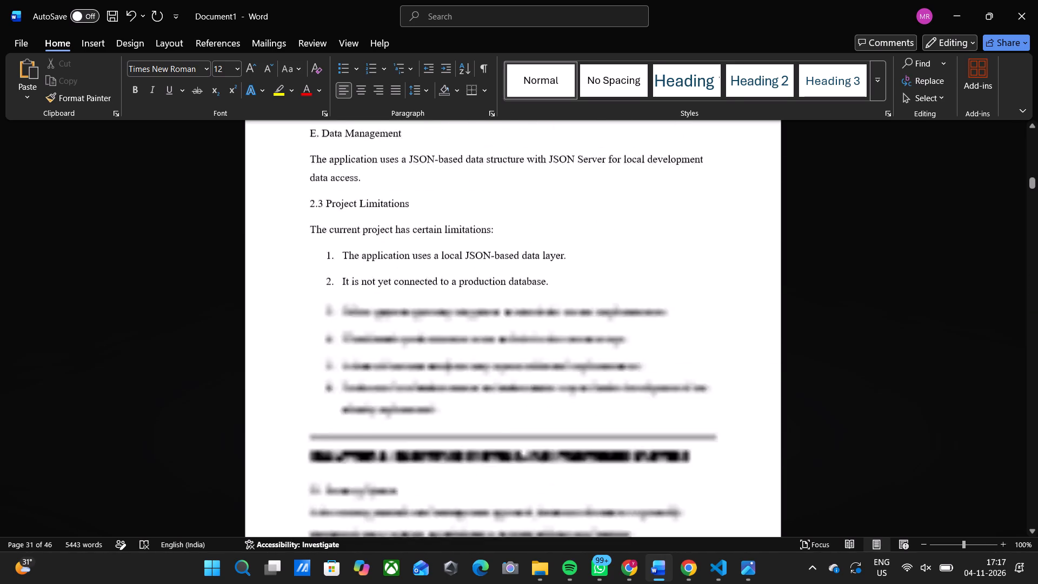
scroll(654, 389, up, 8)
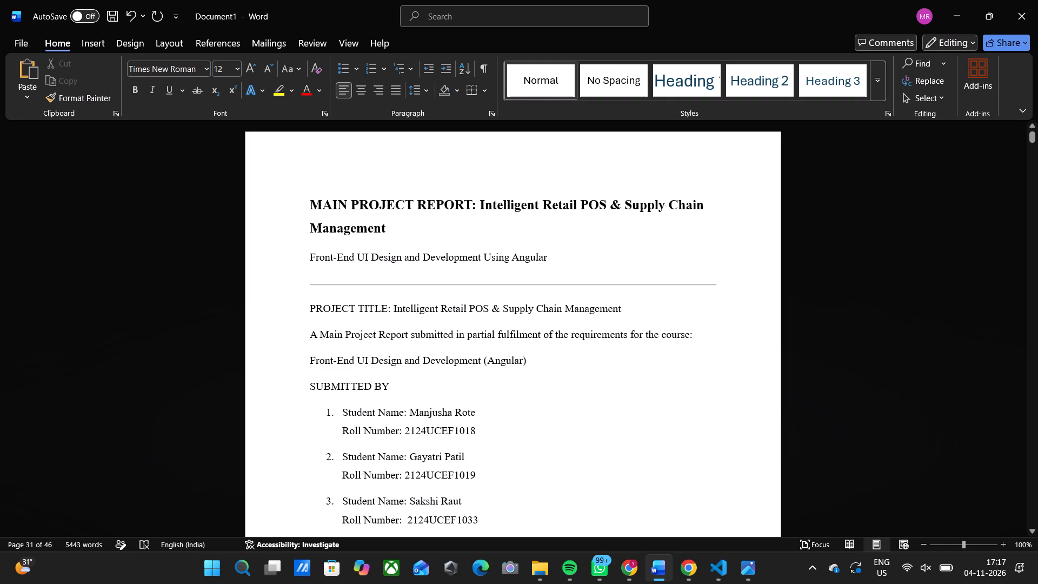
Read through the report from the title page to the screenshot placeholders in sections 11.3 to 11.6.
scroll(654, 389, down, 12)
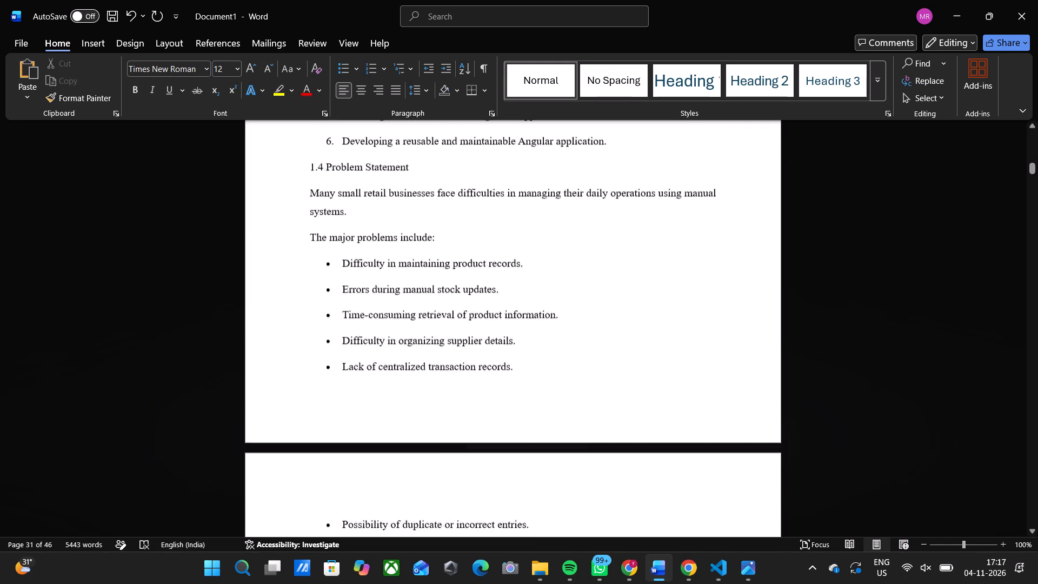
scroll(654, 389, down, 6)
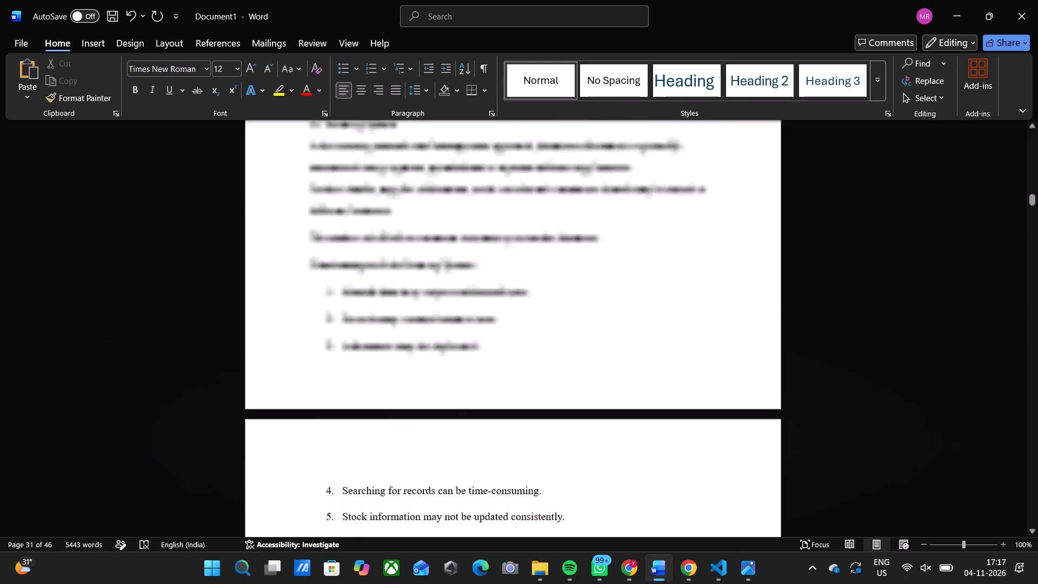
scroll(654, 389, down, 4)
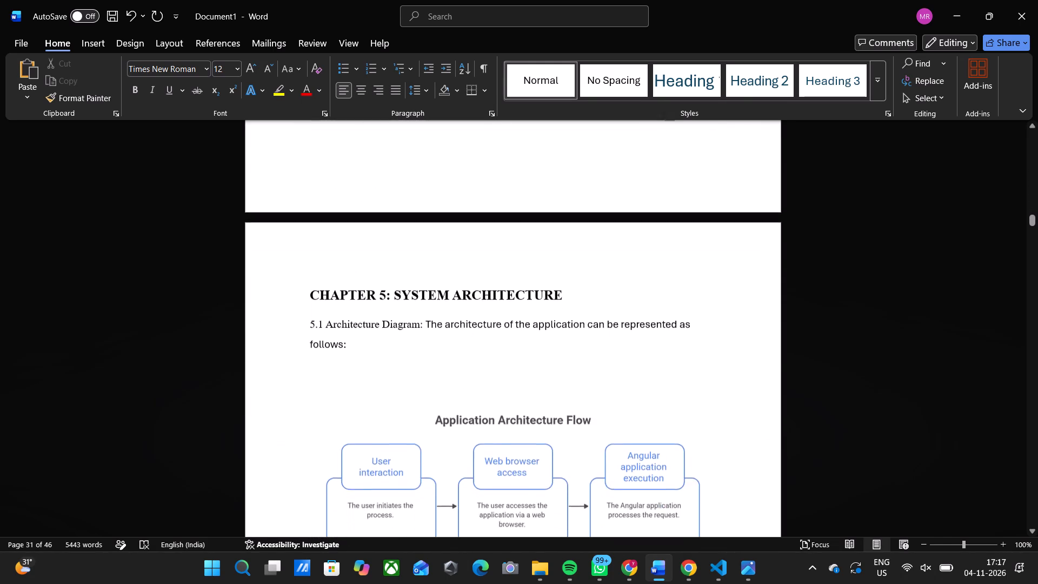
scroll(654, 389, down, 4)
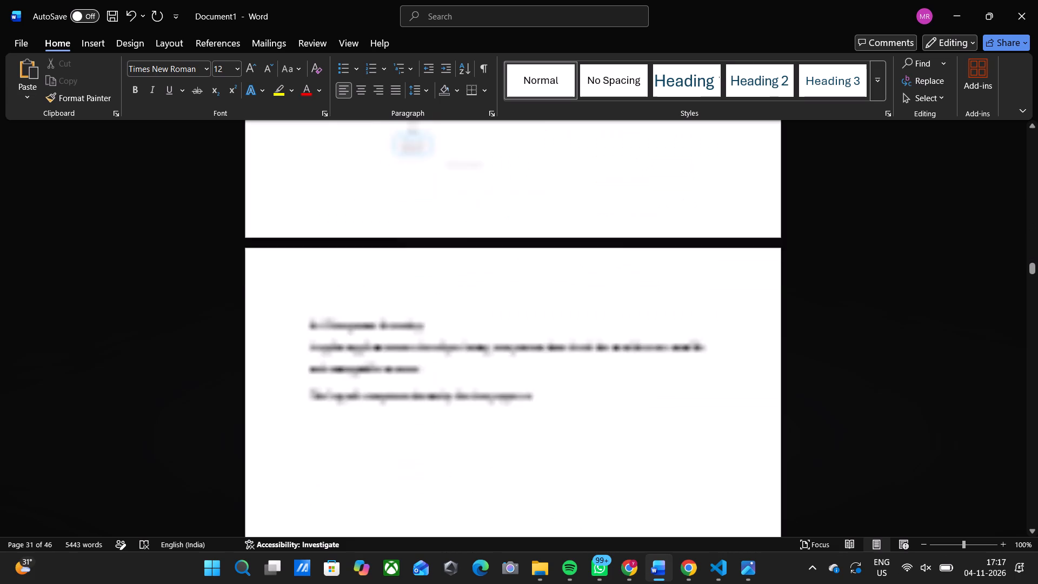
scroll(654, 389, down, 2)
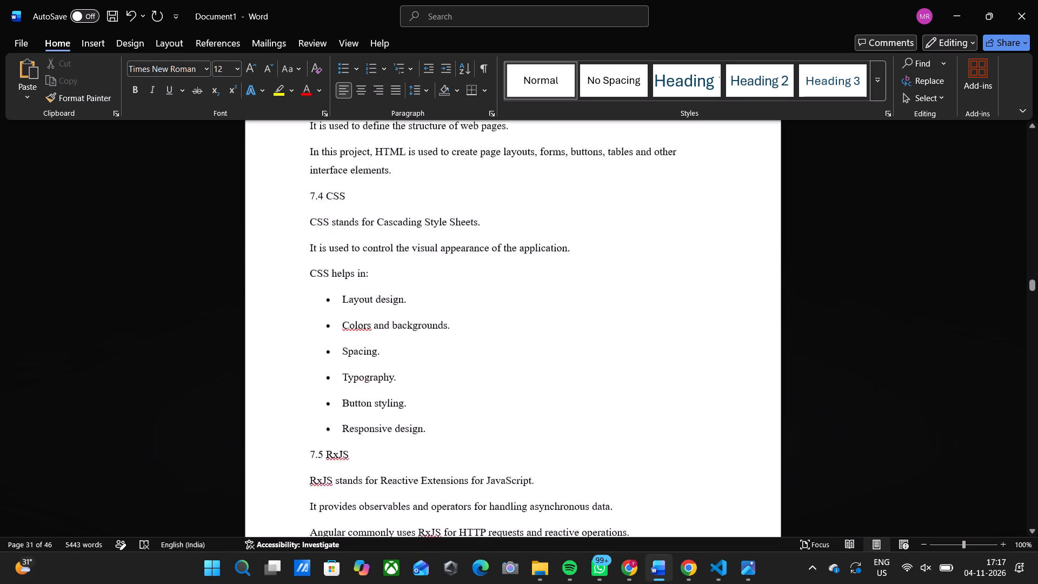
scroll(654, 389, down, 3)
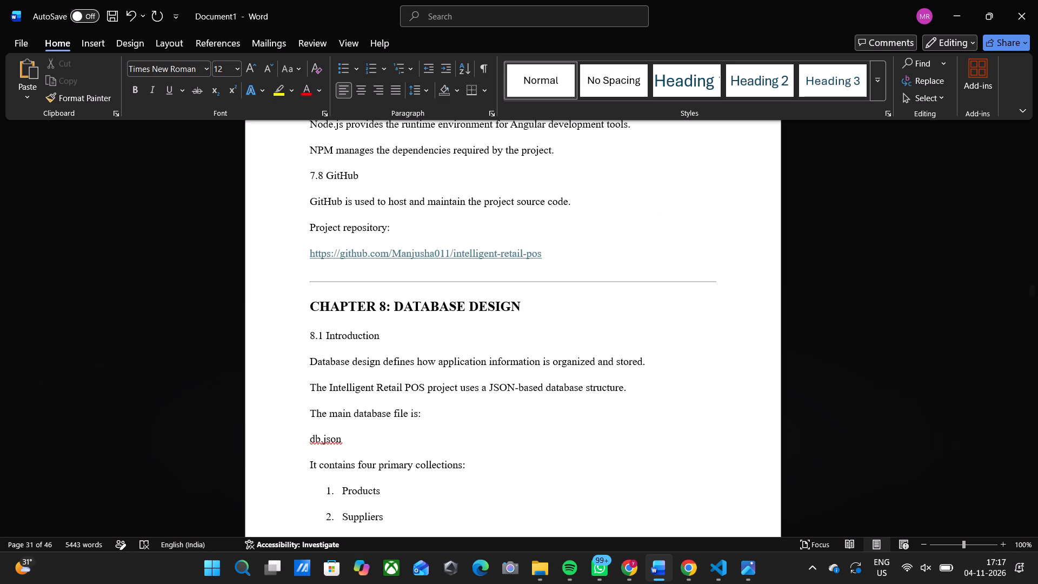
scroll(554, 284, down, 3)
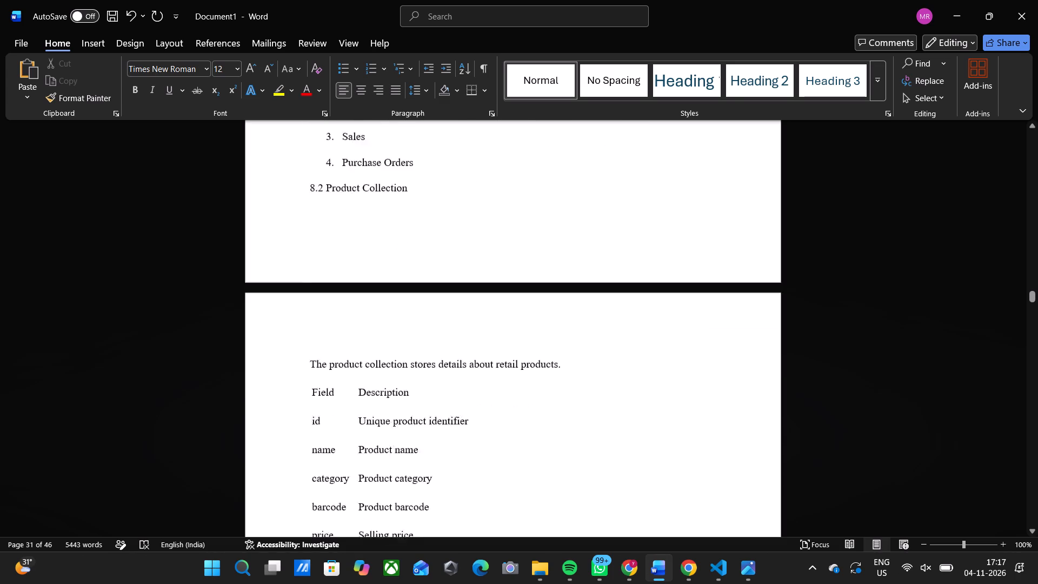
scroll(554, 284, down, 4)
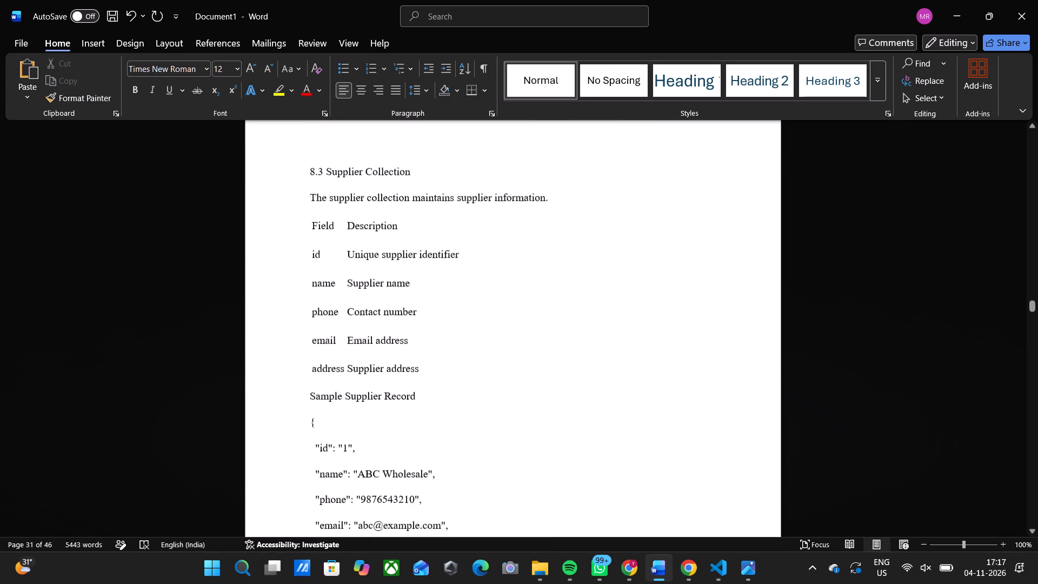
scroll(554, 284, down, 3)
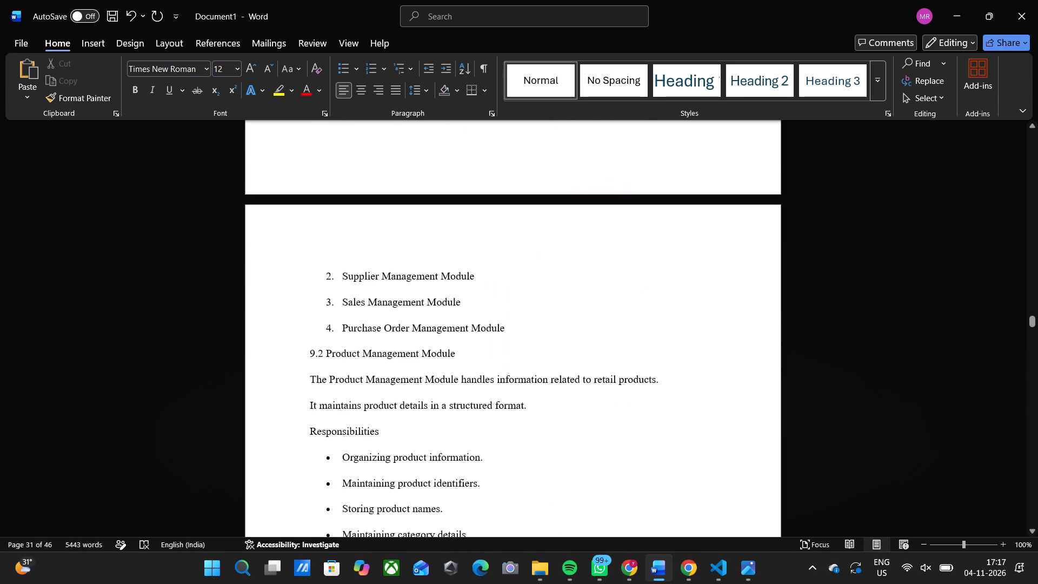
scroll(554, 284, down, 3)
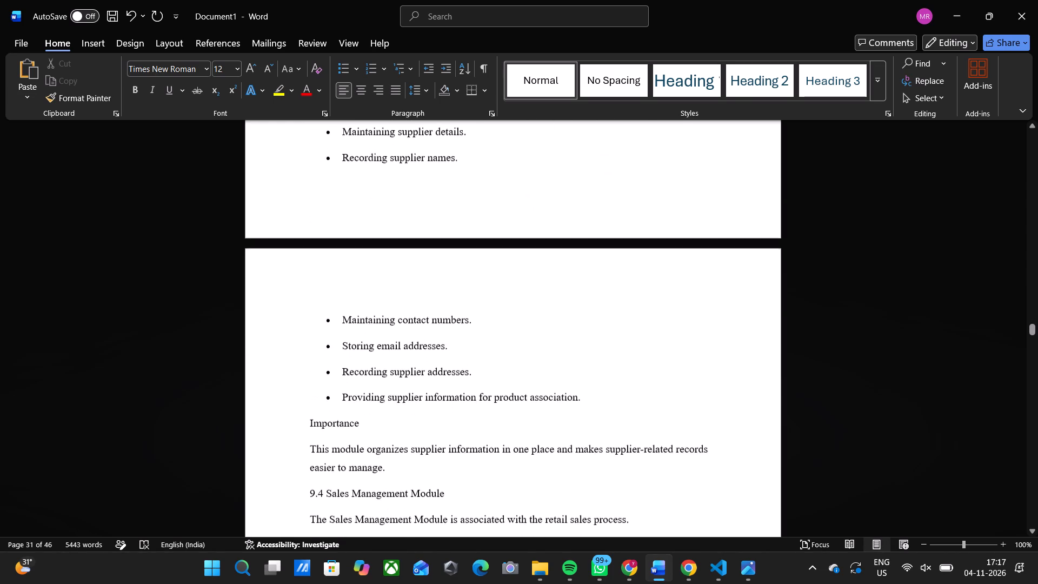
scroll(554, 284, down, 5)
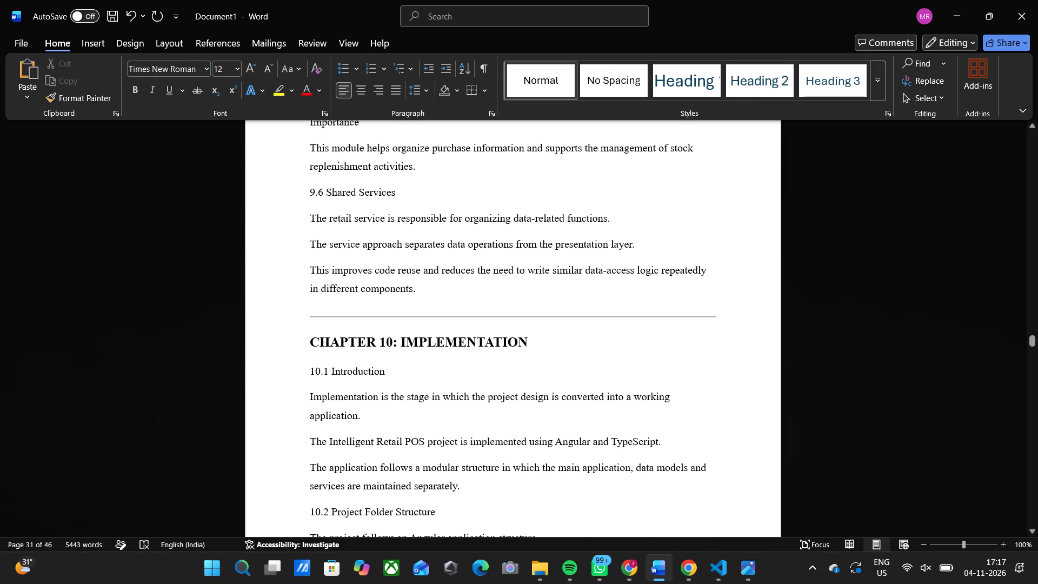
scroll(554, 284, down, 8)
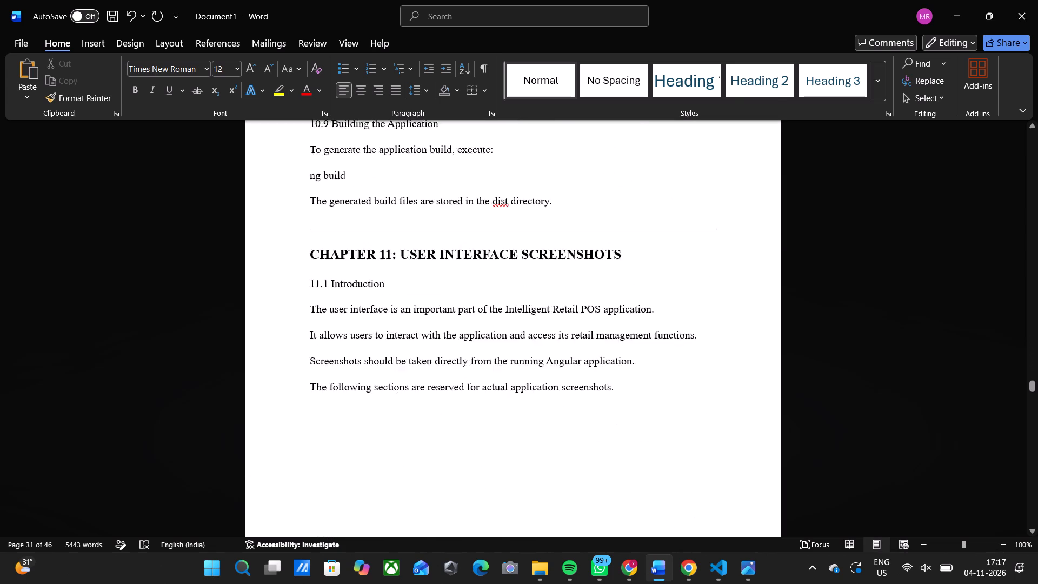
scroll(554, 284, down, 2)
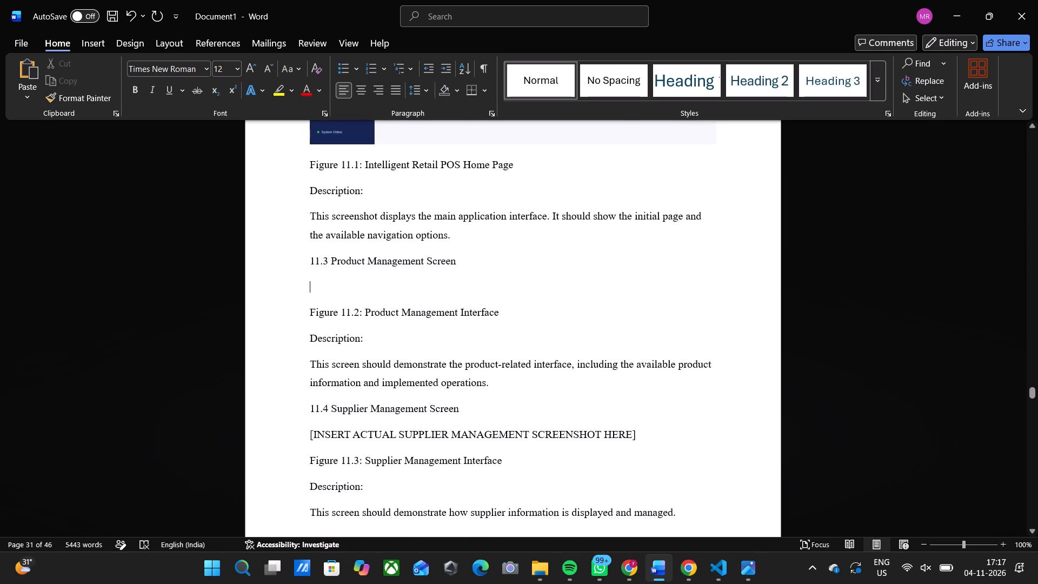
scroll(554, 284, down, 1)
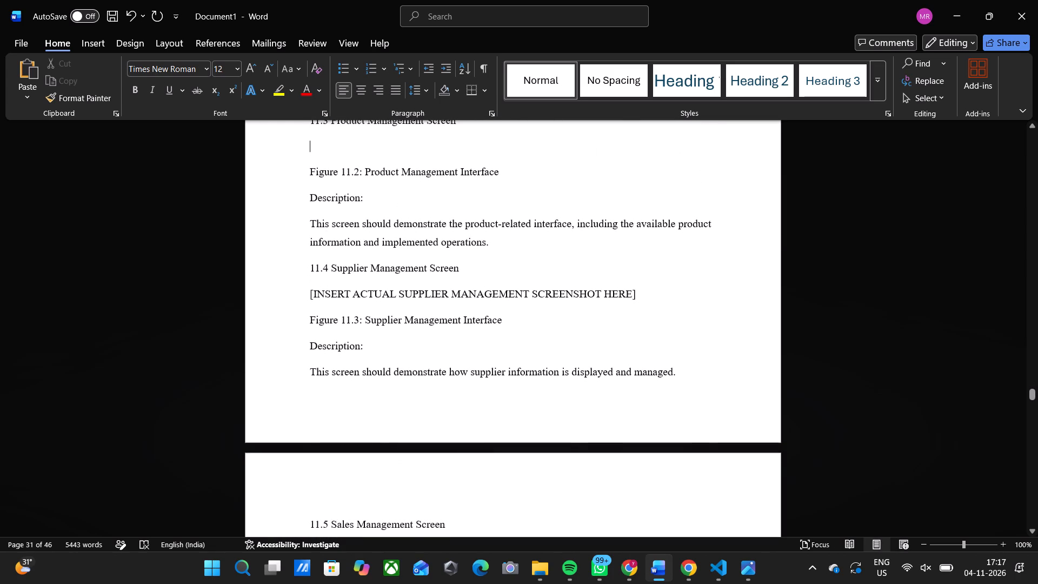
scroll(554, 284, down, 1)
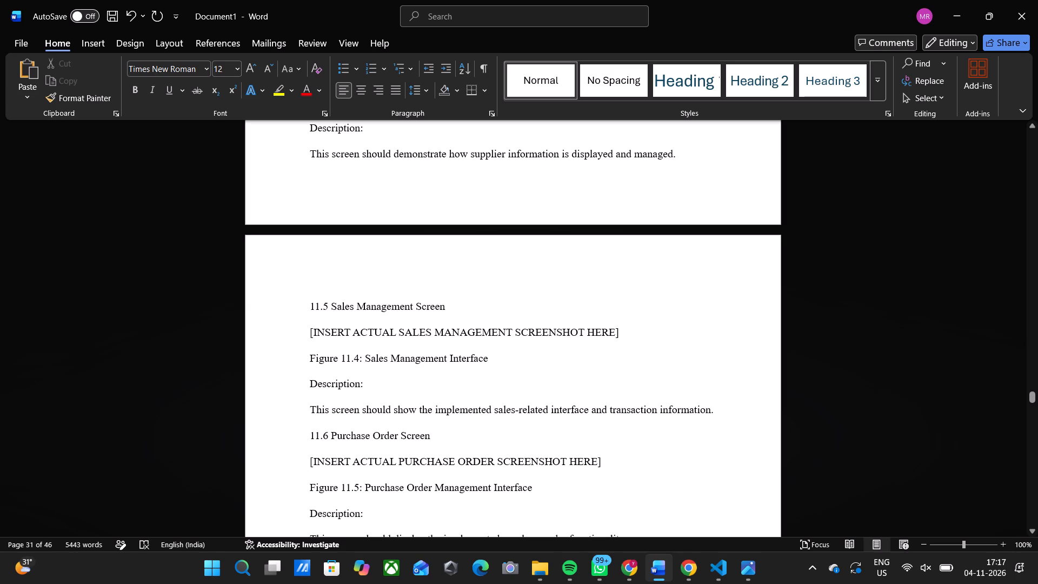
Switch to RetailIQ in Chrome and view the Point of Sale, Suppliers, Purchase Orders and Sales pages, ending back on Point of Sale.
click(686, 567)
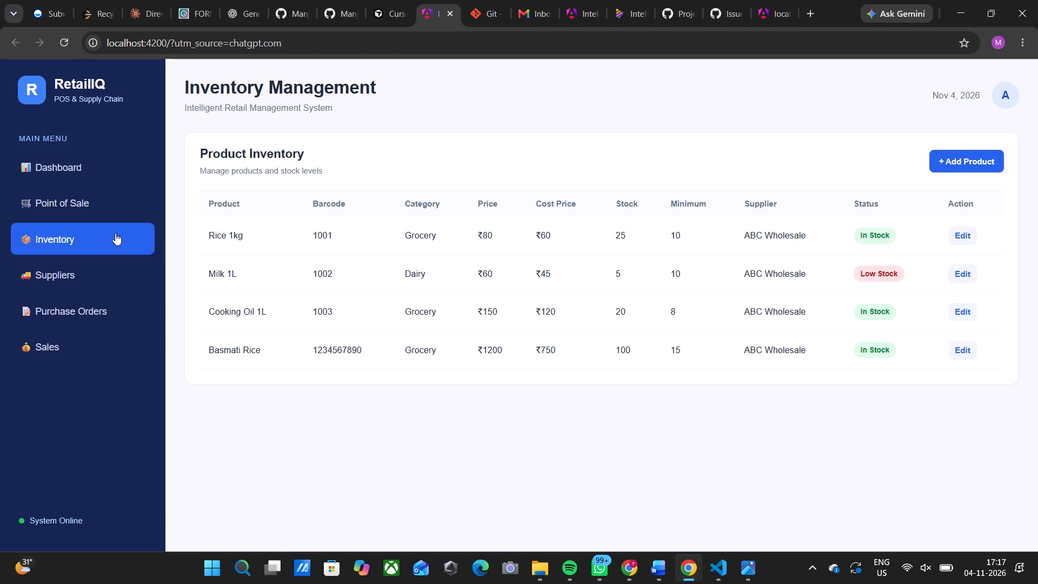
click(83, 203)
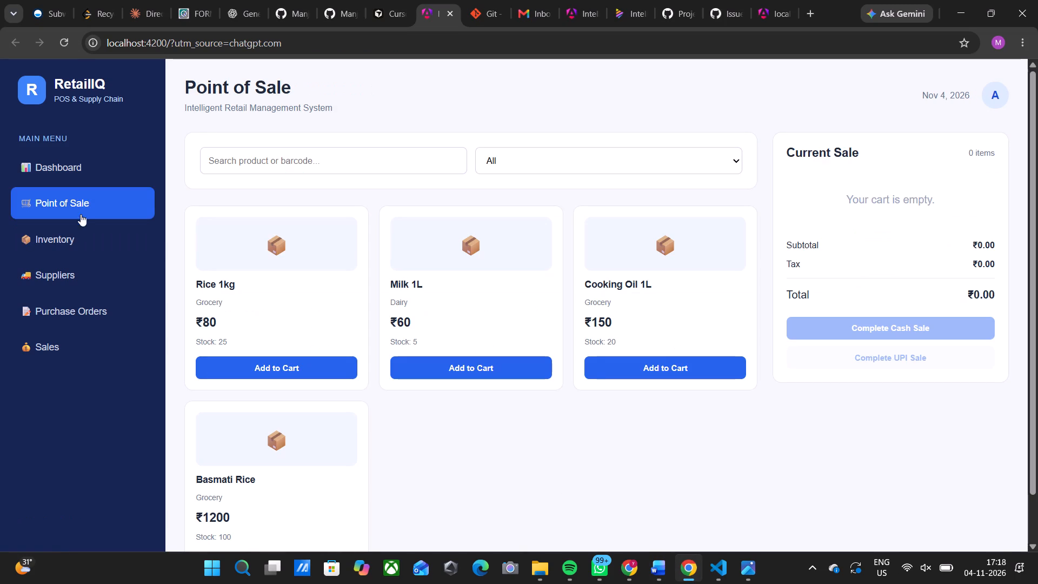
click(72, 268)
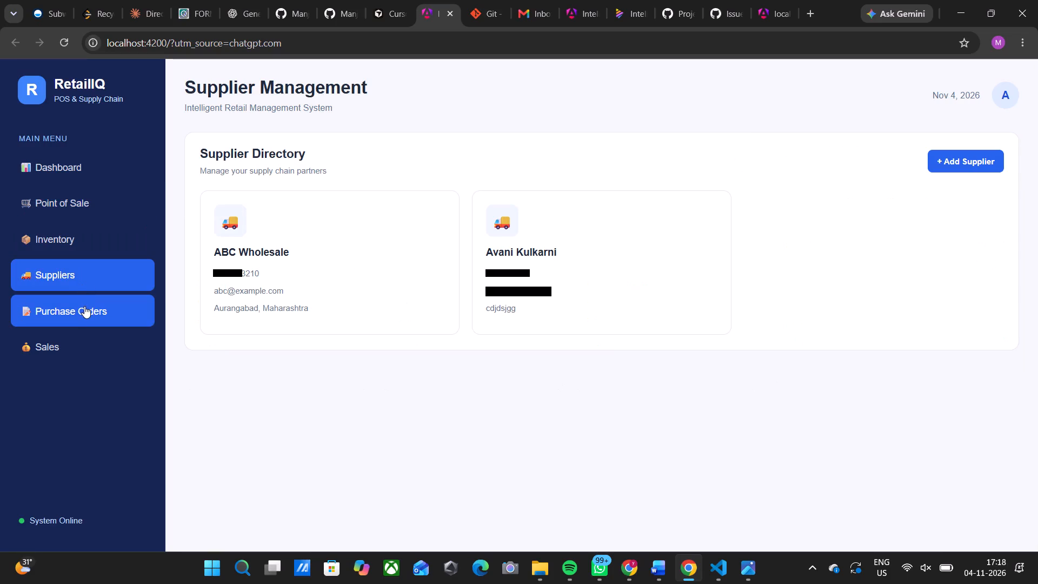
click(84, 306)
click(83, 337)
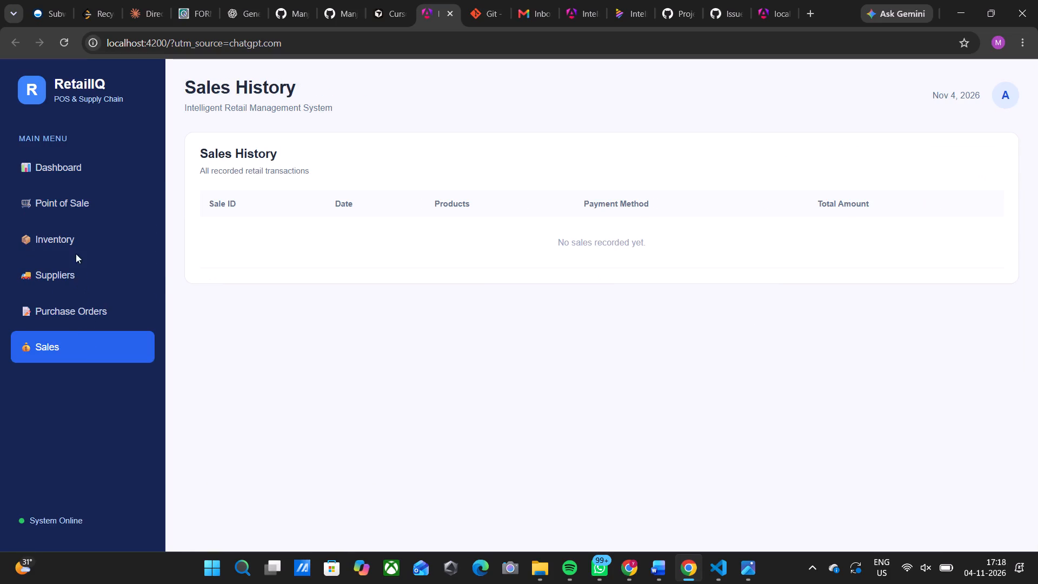
click(80, 207)
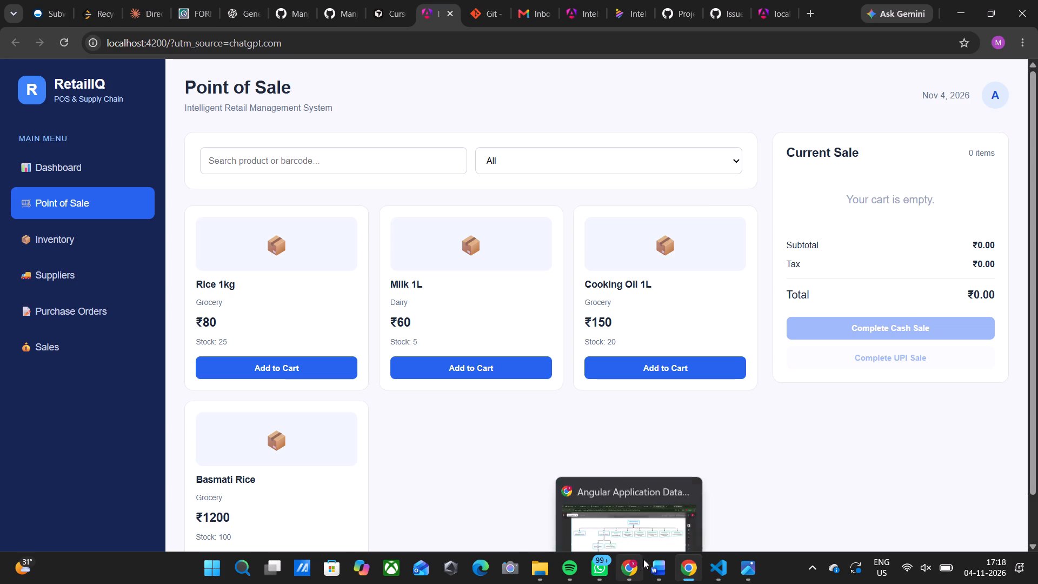
Return to the Word report and examine the Chapter 11 sections and their screenshot placeholders, from 11.1 Introduction through 11.7 Additional Screens.
click(656, 566)
scroll(453, 370, up, 1)
scroll(453, 370, right, 1)
scroll(453, 370, up, 1)
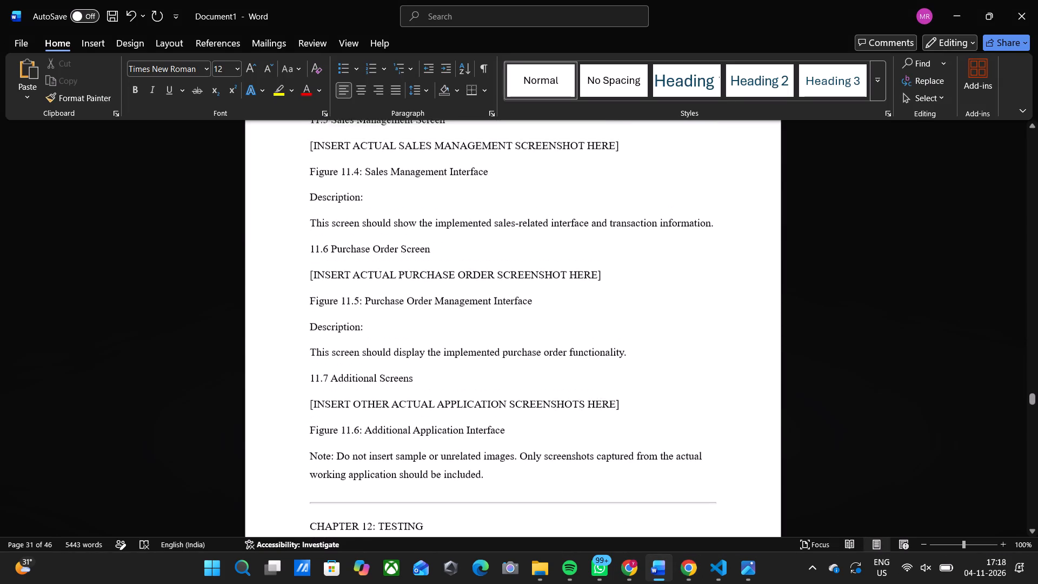
scroll(453, 370, up, 1)
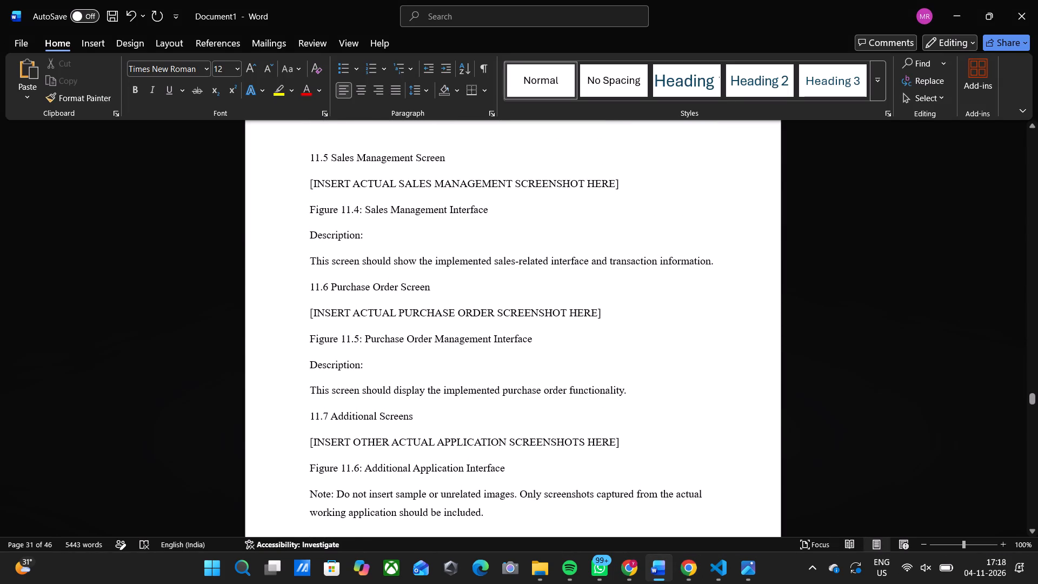
scroll(453, 370, up, 3)
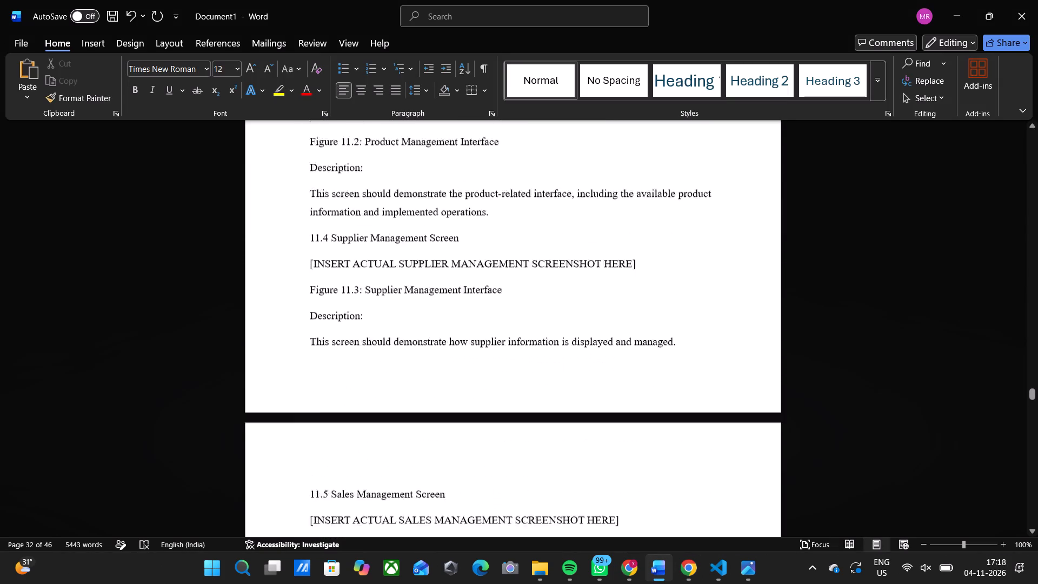
scroll(453, 370, up, 1)
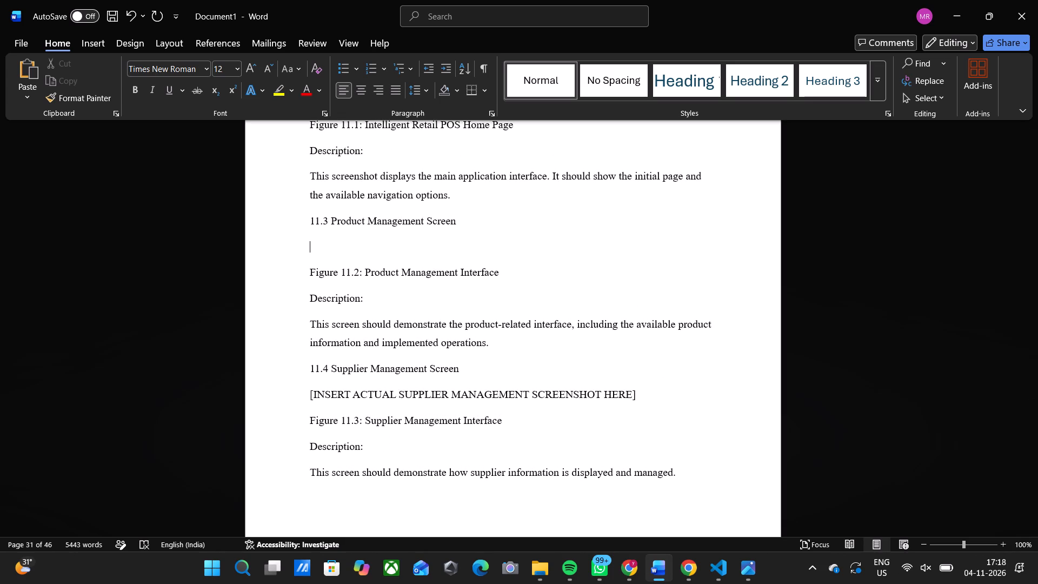
scroll(453, 370, up, 1)
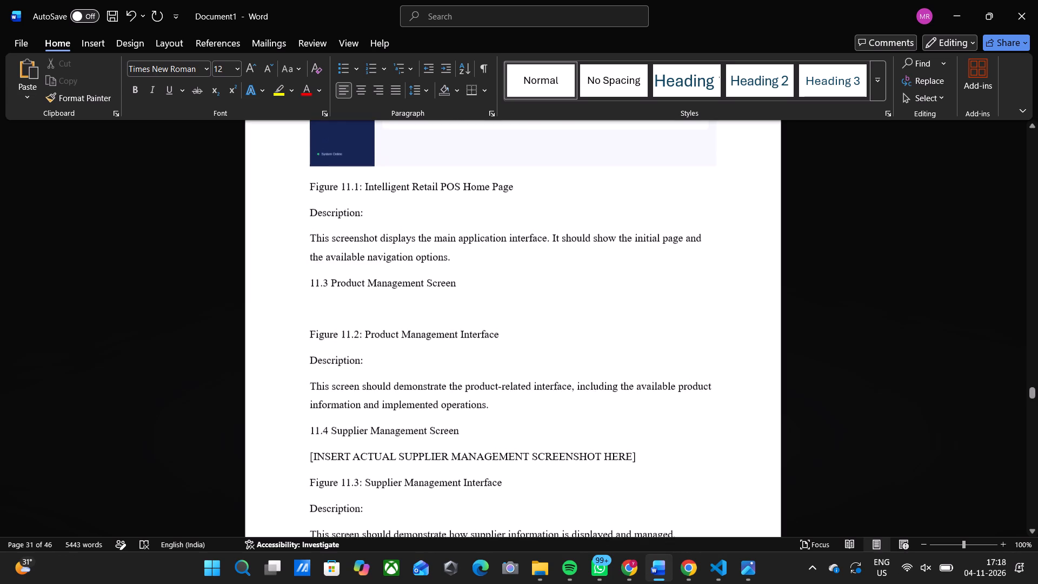
scroll(453, 370, up, 2)
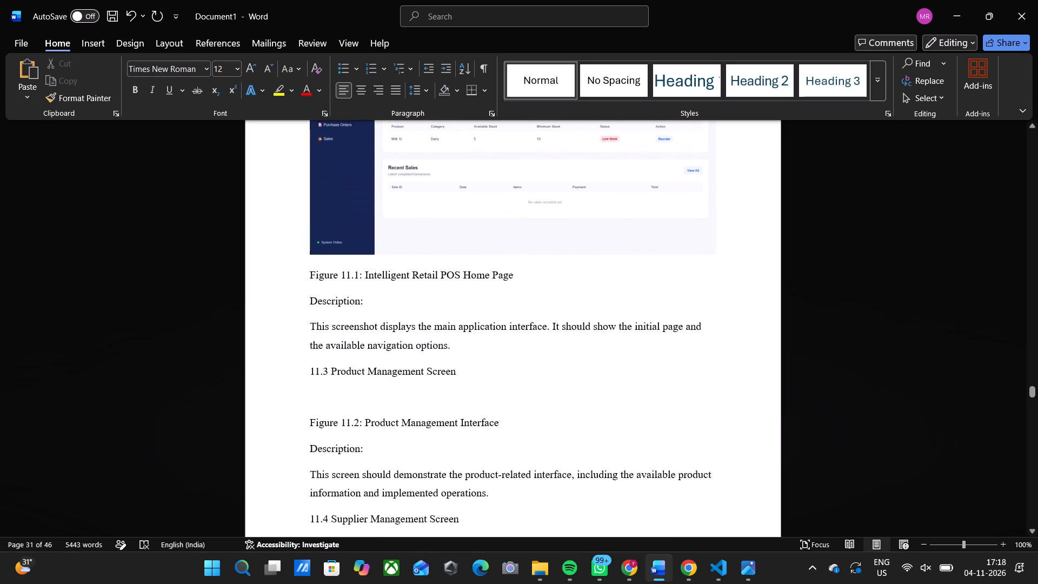
scroll(453, 370, up, 2)
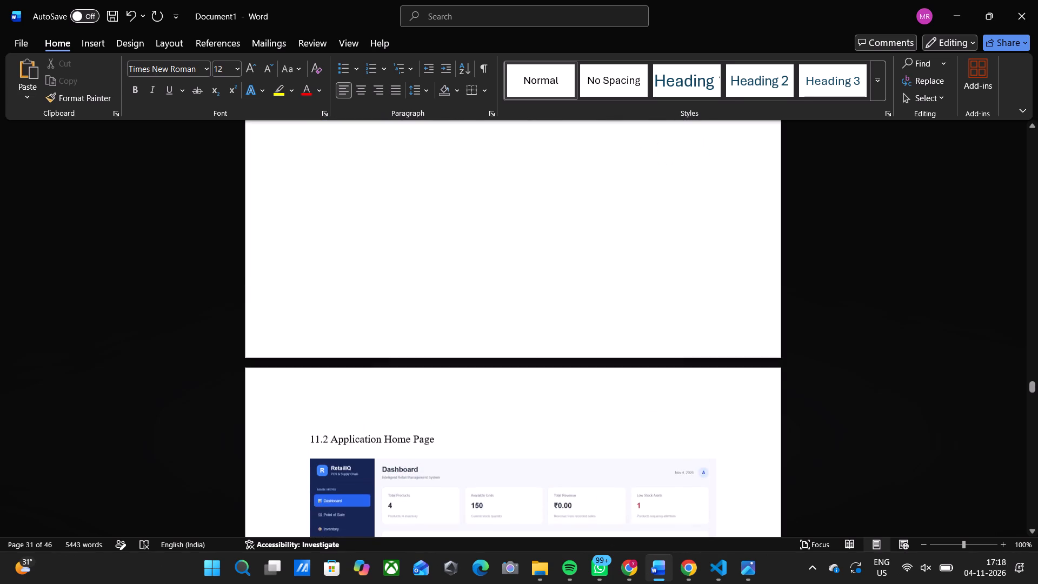
scroll(453, 370, up, 1)
scroll(453, 370, down, 1)
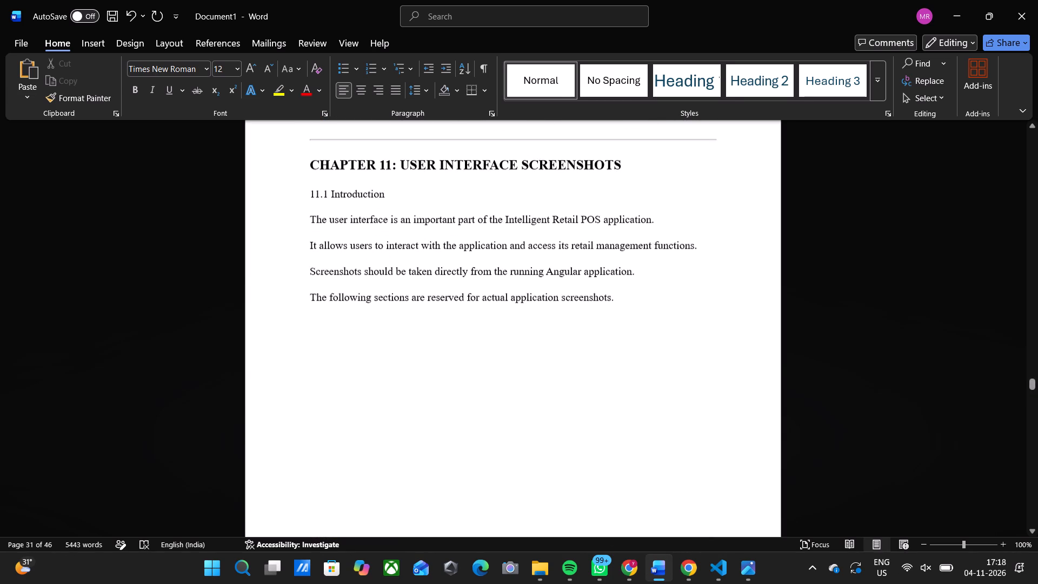
scroll(453, 370, down, 1)
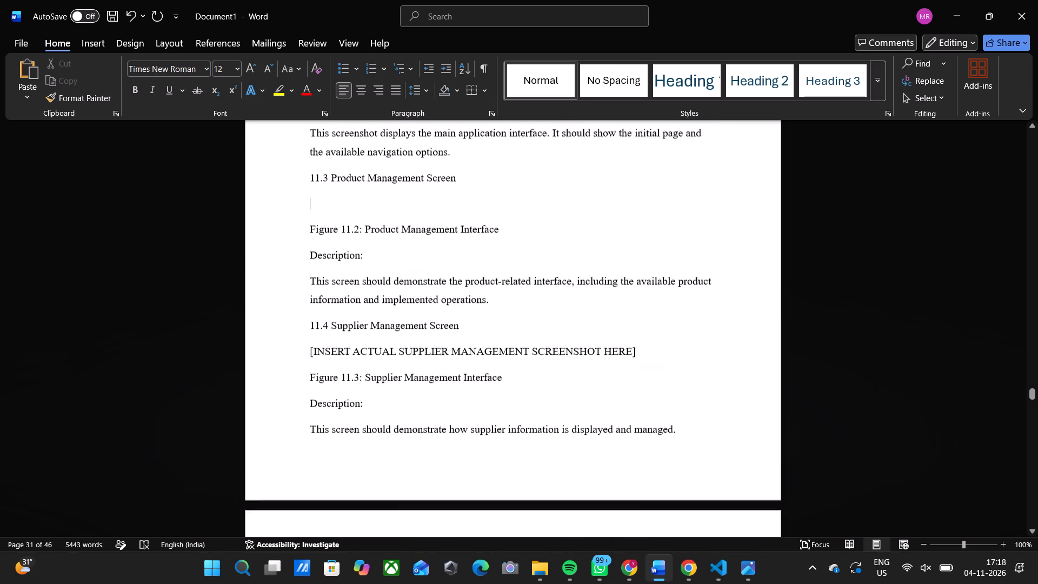
scroll(453, 370, down, 2)
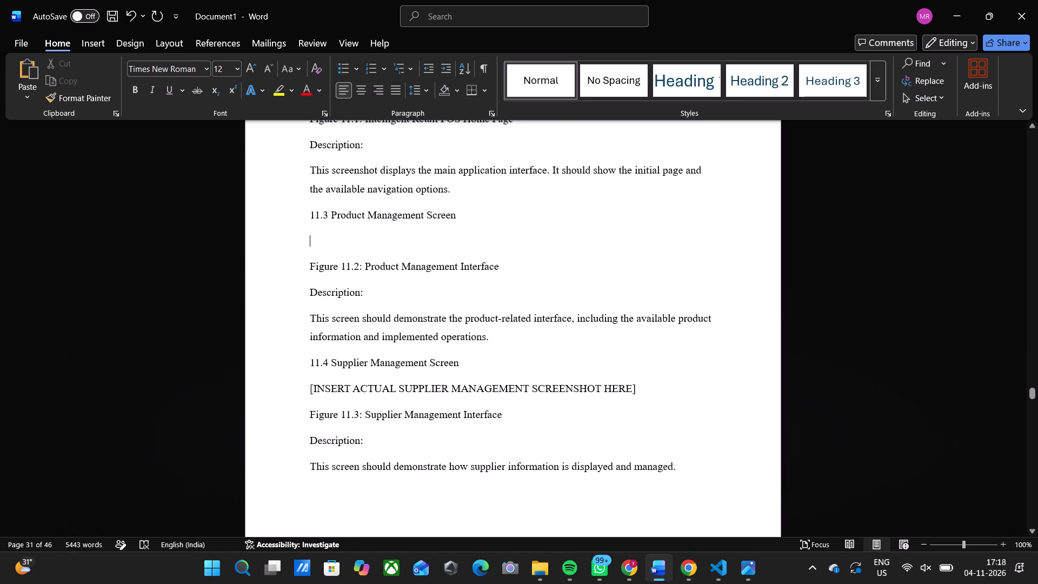
scroll(453, 370, down, 2)
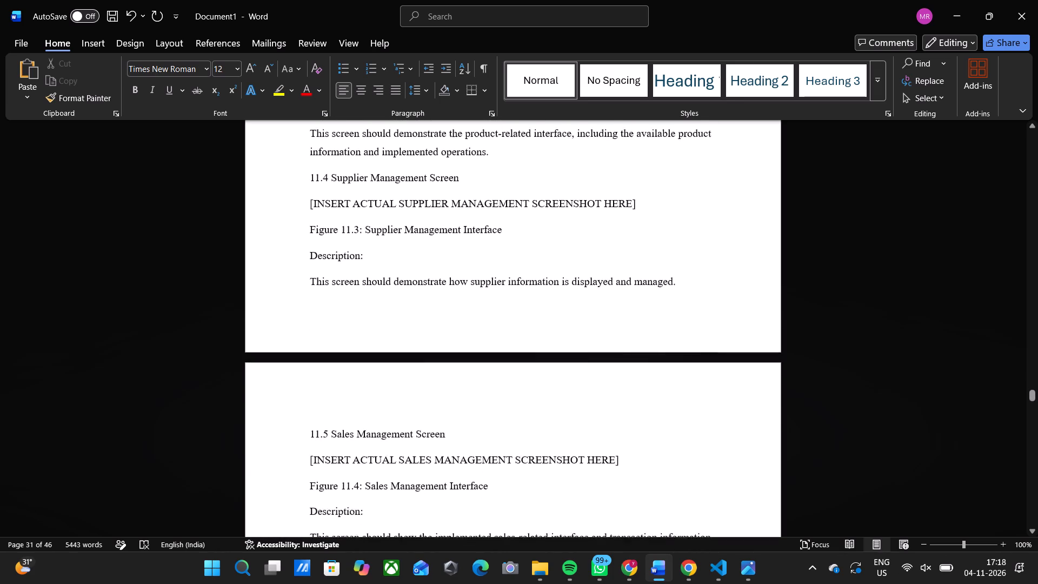
scroll(453, 370, down, 1)
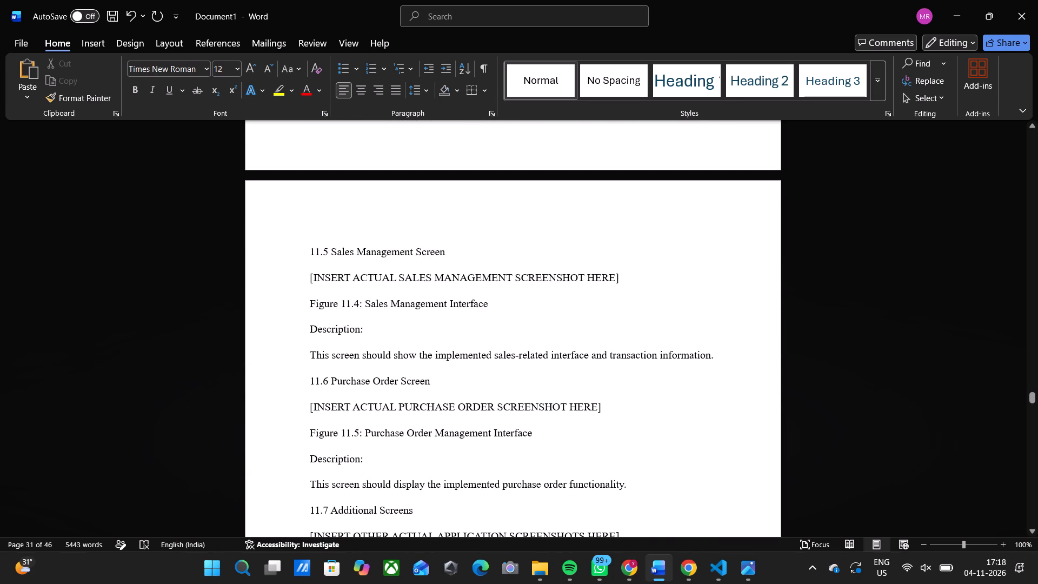
scroll(453, 370, down, 1)
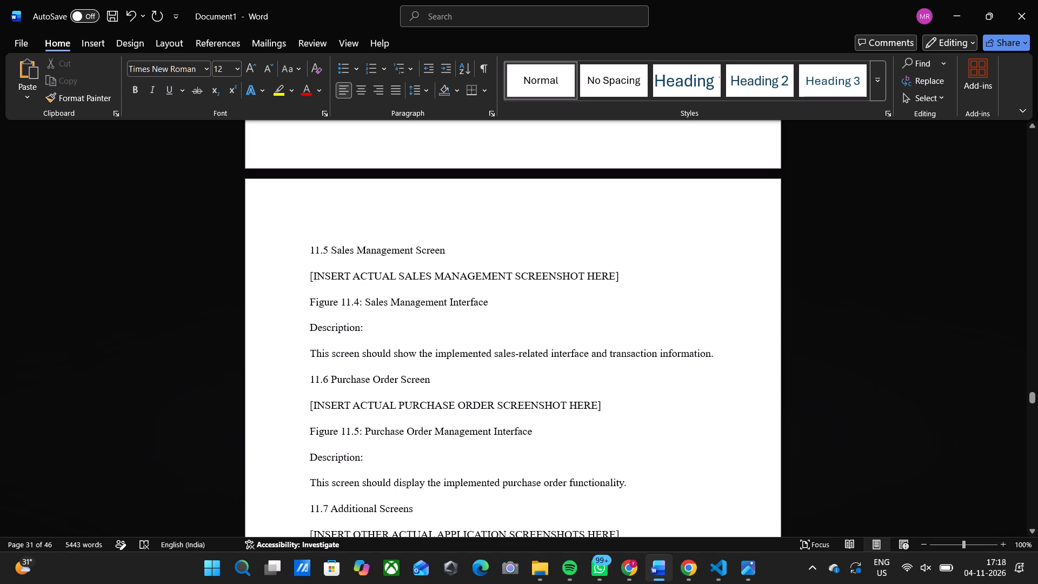
scroll(453, 370, down, 1)
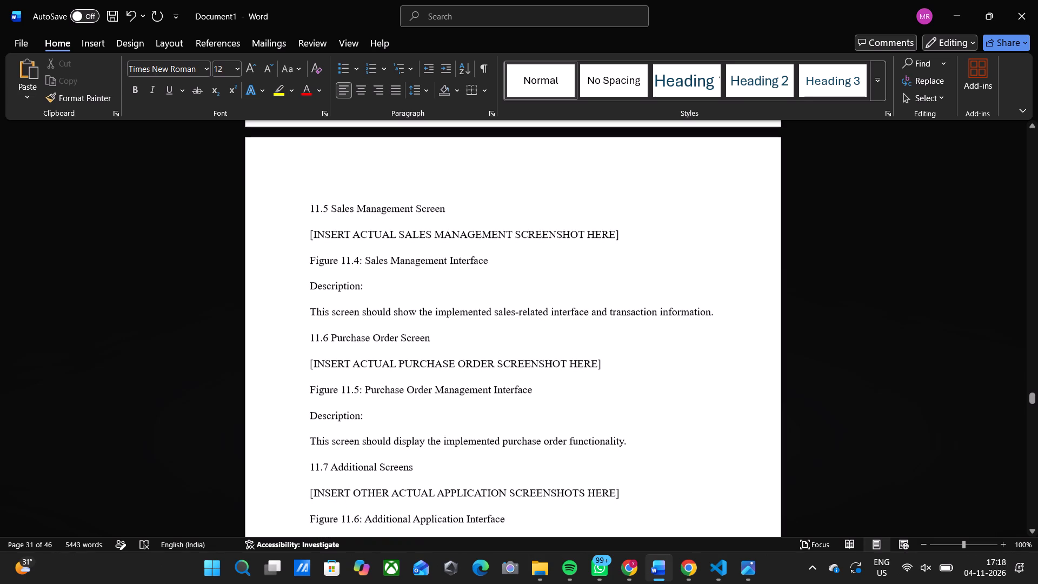
scroll(453, 370, down, 1)
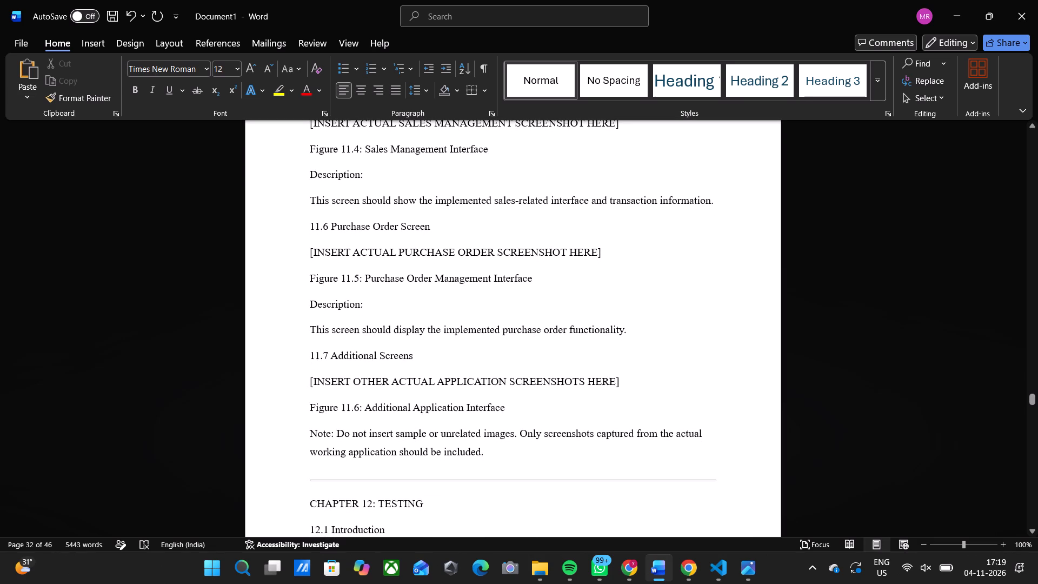
Compare the screenshot placeholders in sections 11.3 to 11.6 of the Word report with RetailIQ's Inventory page in Chrome.
scroll(453, 370, up, 3)
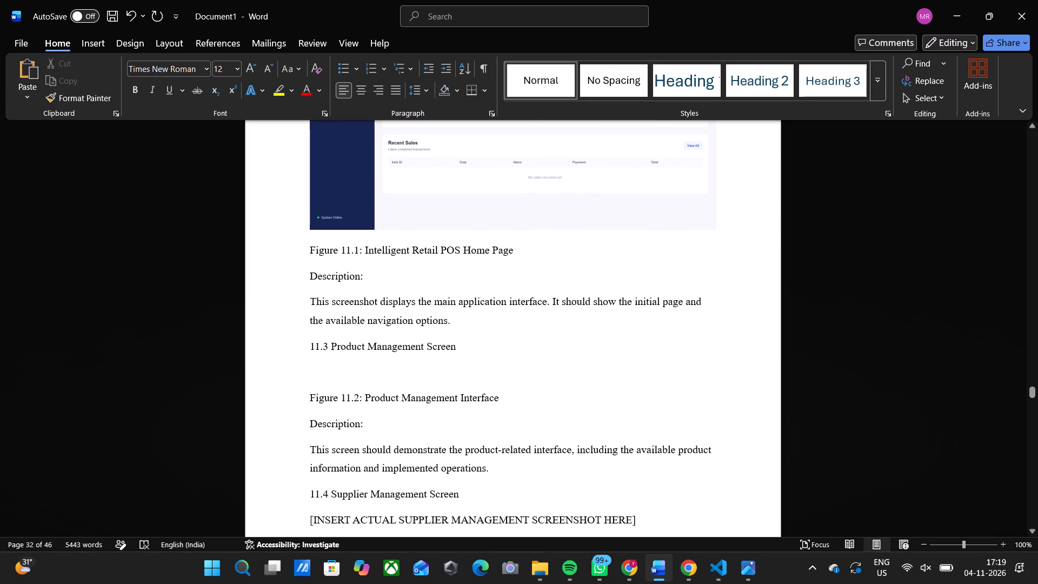
click(688, 567)
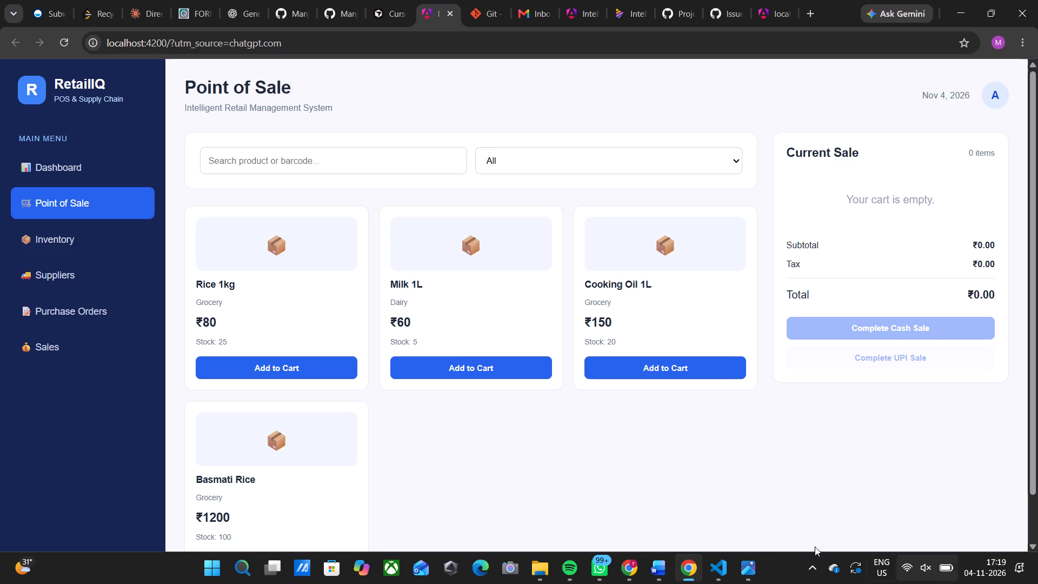
click(111, 240)
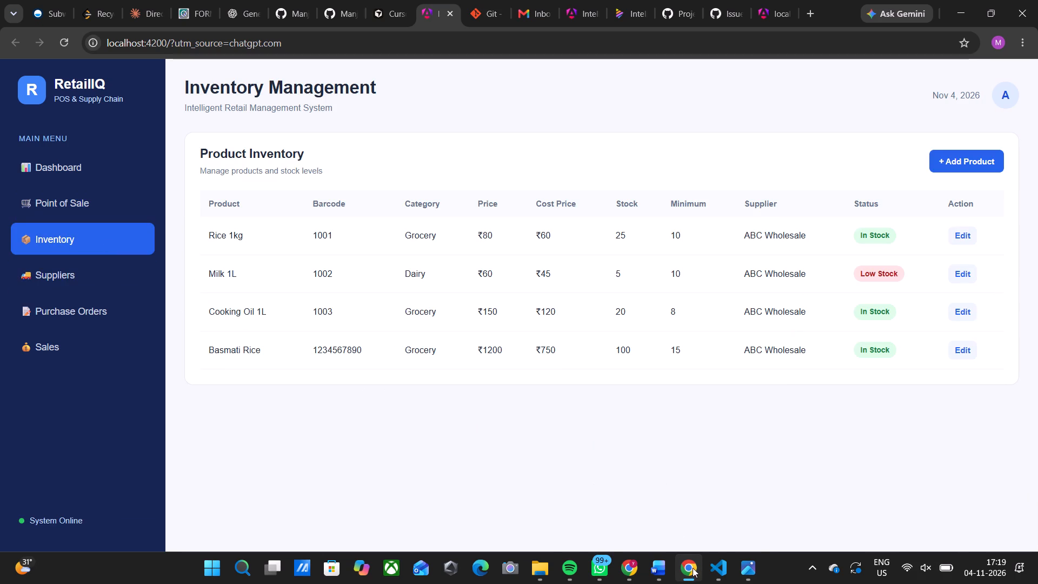
click(648, 573)
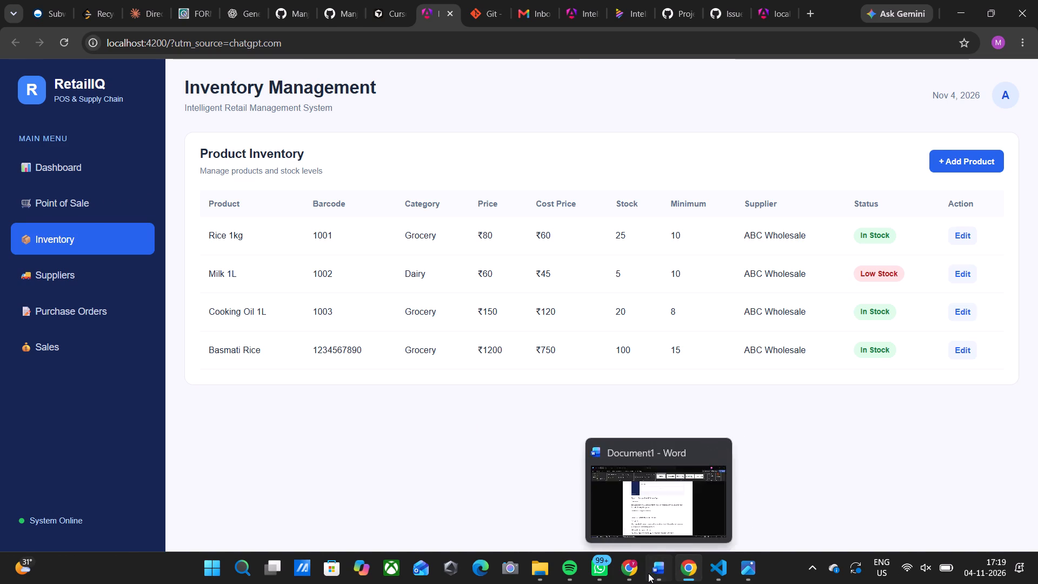
scroll(618, 455, down, 2)
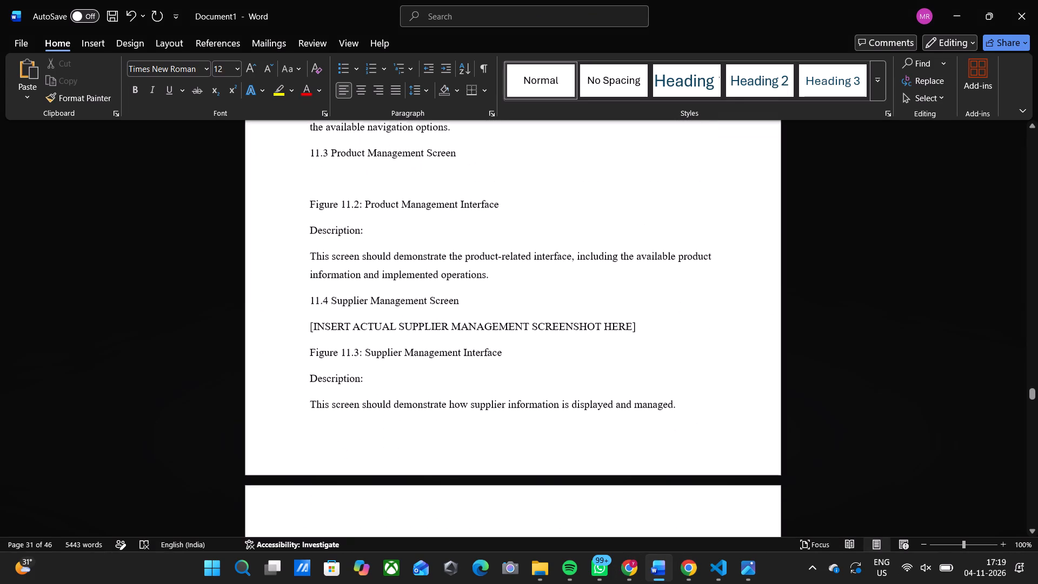
scroll(618, 455, down, 1)
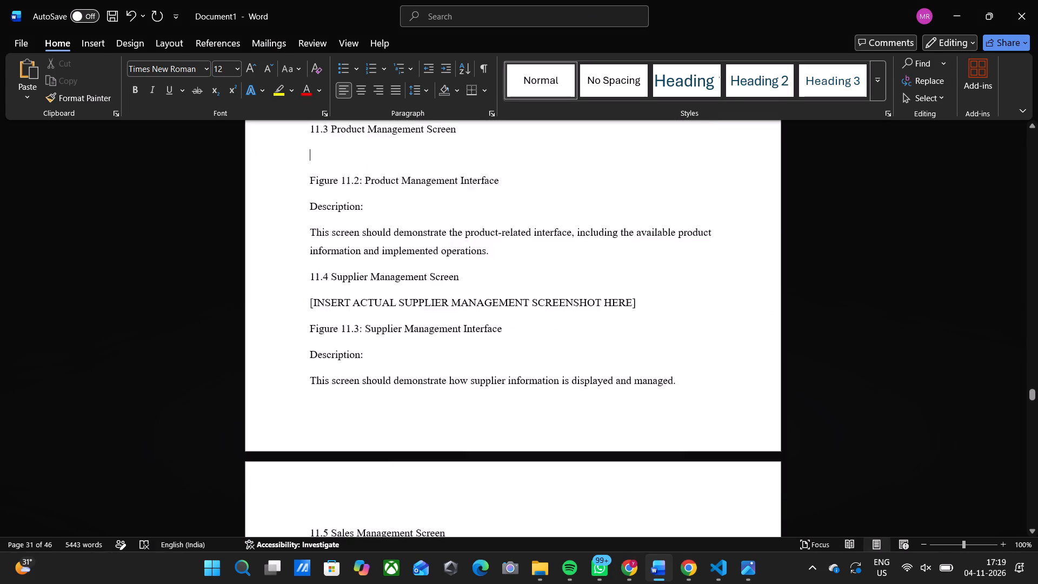
scroll(618, 455, down, 2)
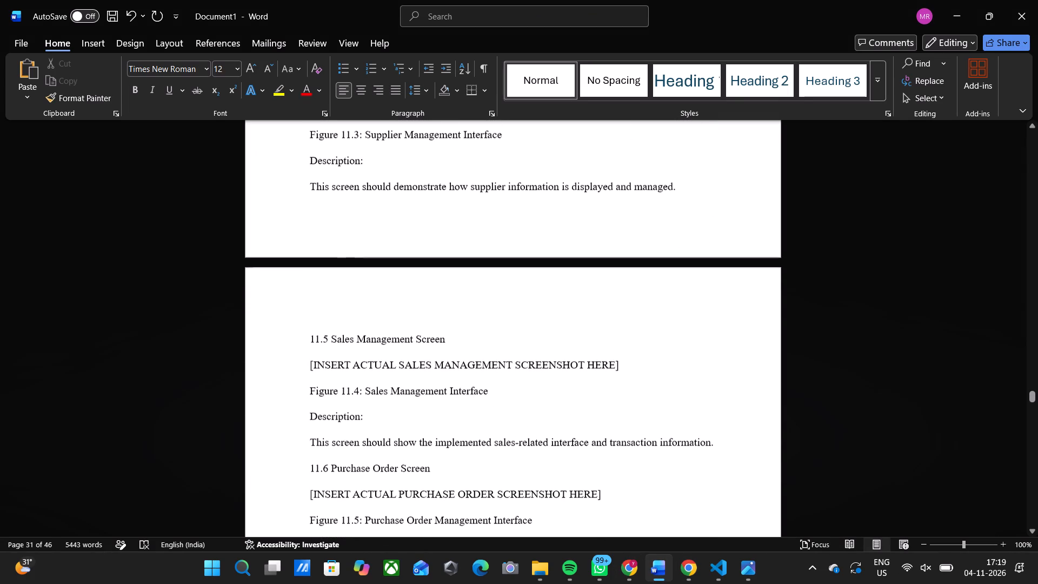
scroll(618, 455, down, 1)
Switch to RetailIQ in Chrome and capture the Inventory Management page as a window snip in full-screen view.
click(687, 559)
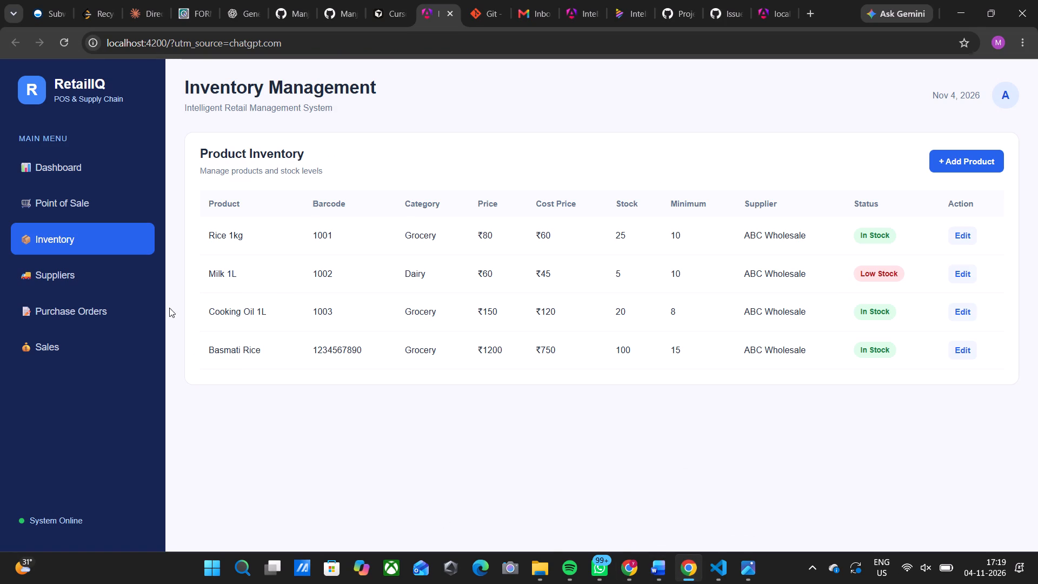
click(110, 208)
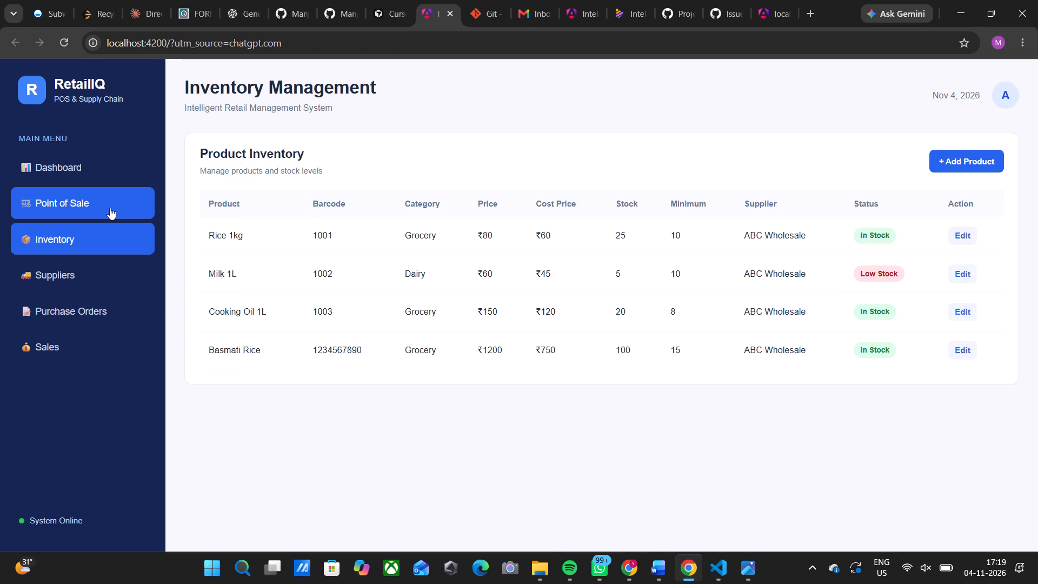
click(98, 236)
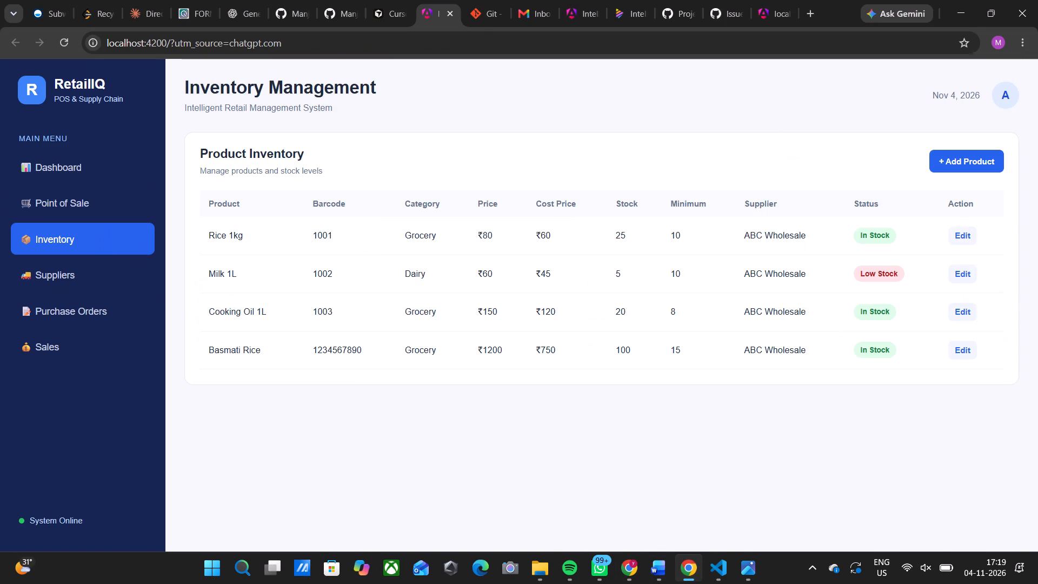
key(F11)
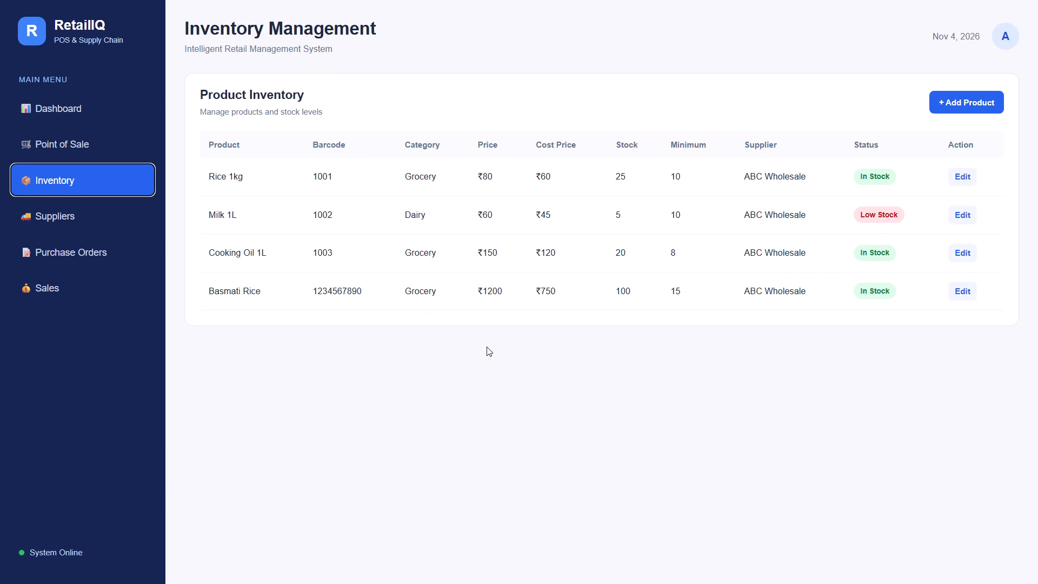
key(Print)
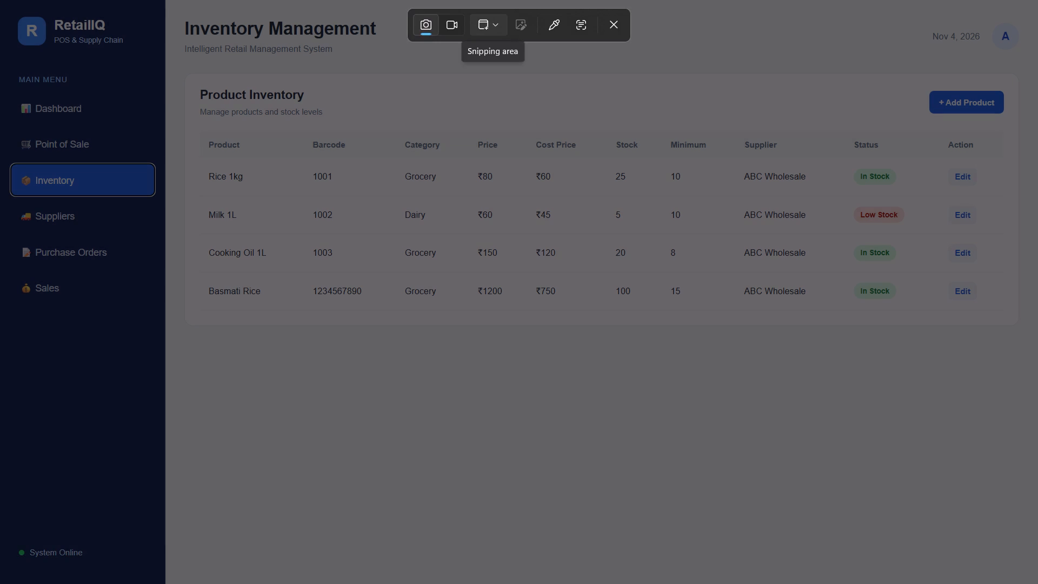
click(493, 28)
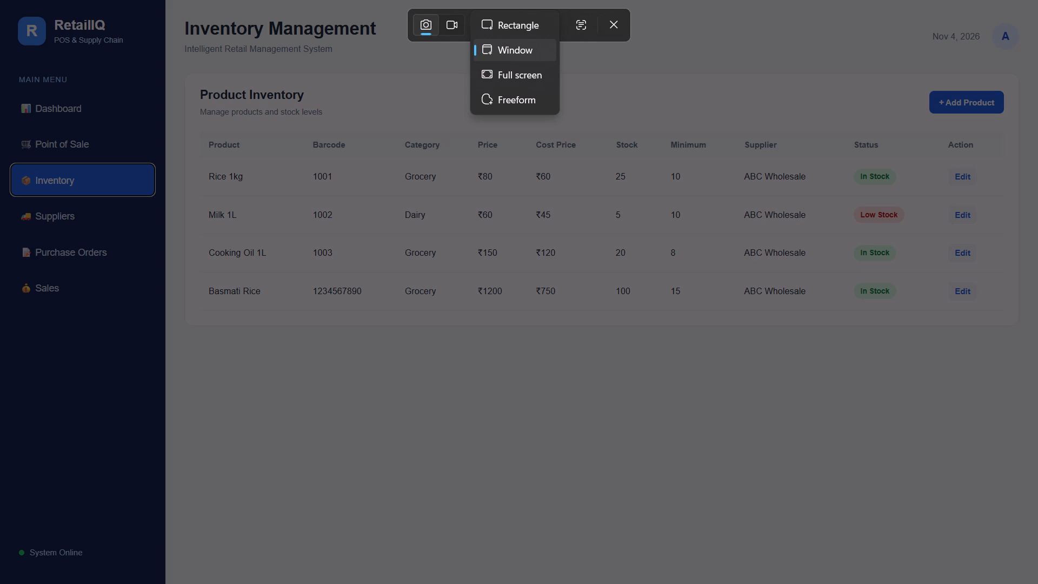
click(526, 50)
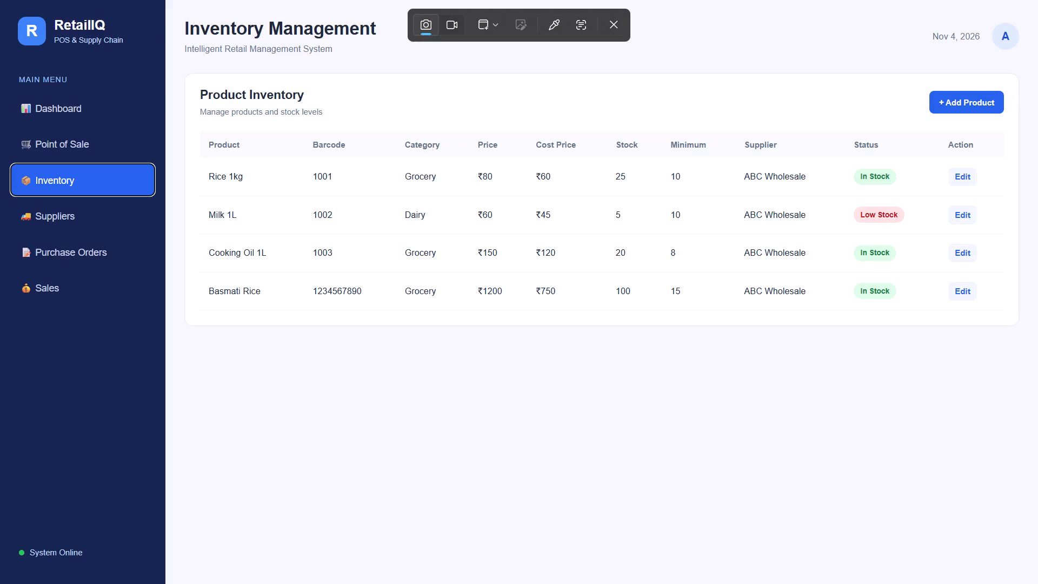
click(516, 140)
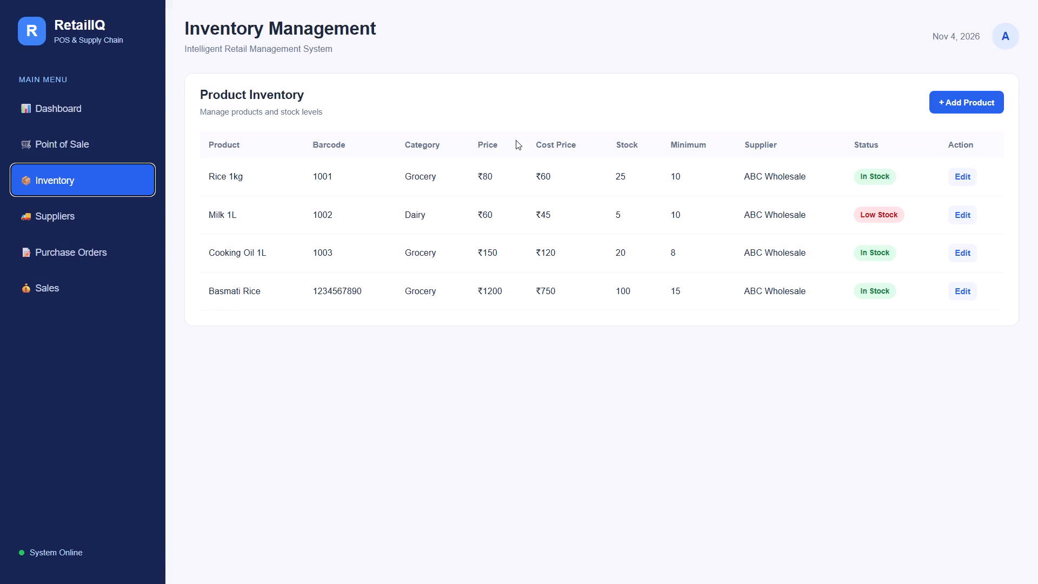
key(F11)
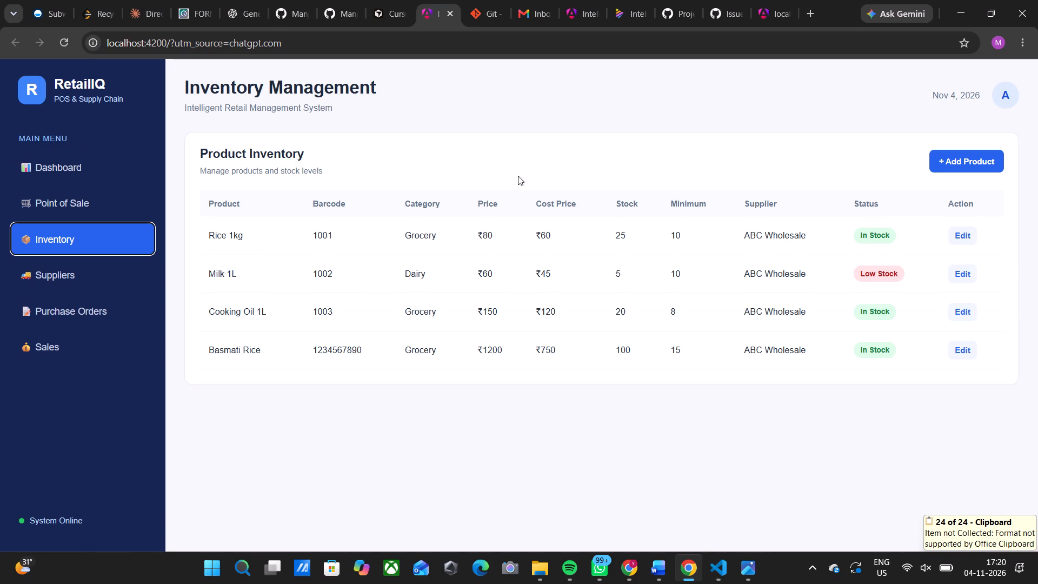
Return to the Word report and paste the Inventory Management screenshot under the 11.3 Product Management Screen heading.
click(663, 568)
scroll(434, 331, up, 1)
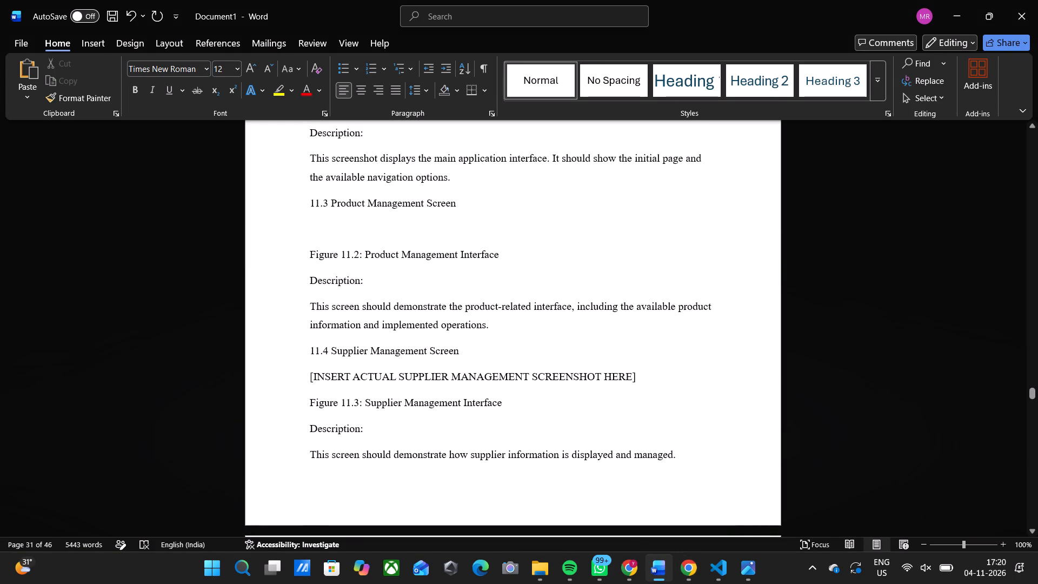
key(ctrl+v)
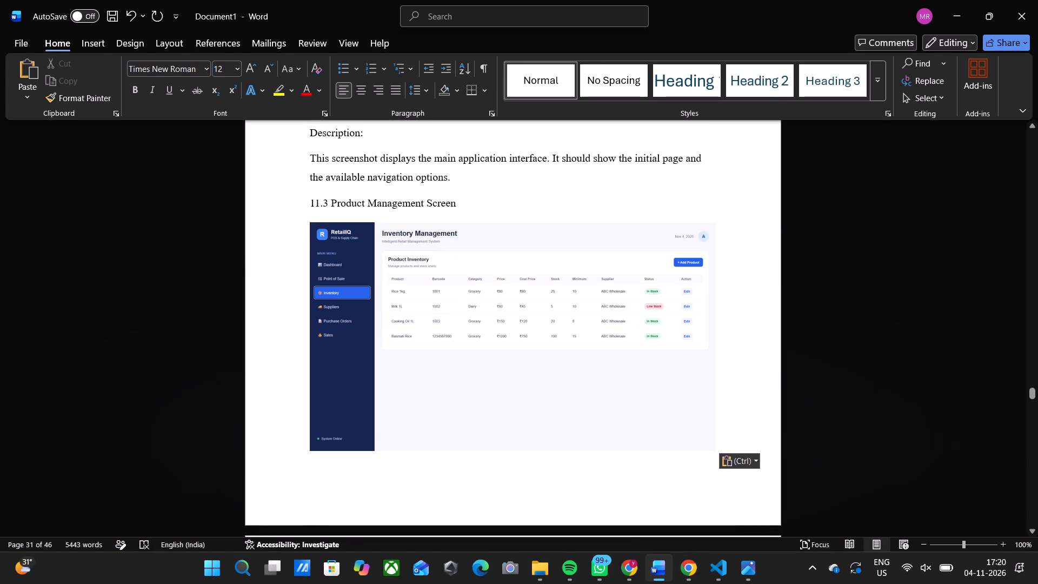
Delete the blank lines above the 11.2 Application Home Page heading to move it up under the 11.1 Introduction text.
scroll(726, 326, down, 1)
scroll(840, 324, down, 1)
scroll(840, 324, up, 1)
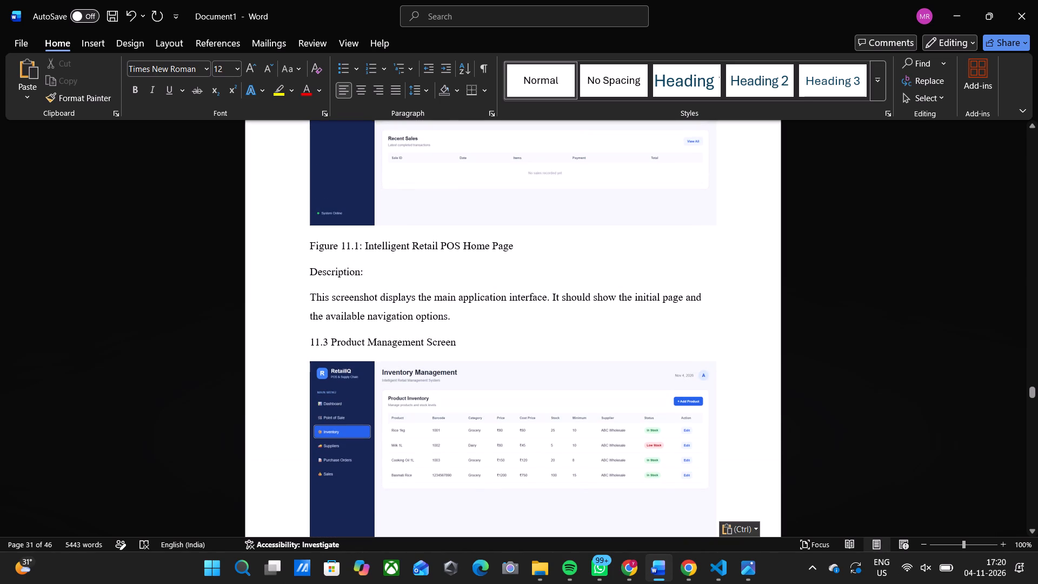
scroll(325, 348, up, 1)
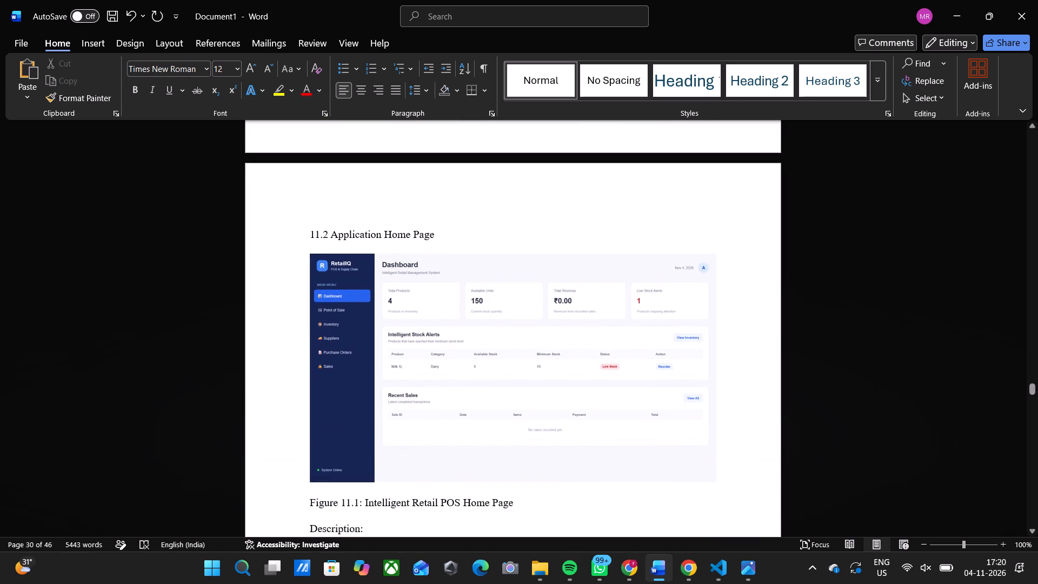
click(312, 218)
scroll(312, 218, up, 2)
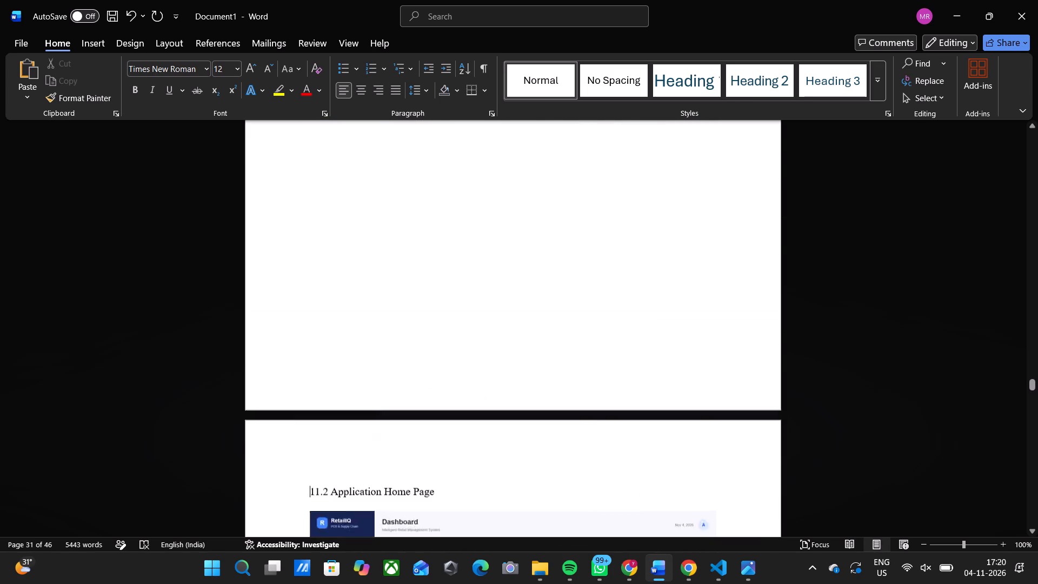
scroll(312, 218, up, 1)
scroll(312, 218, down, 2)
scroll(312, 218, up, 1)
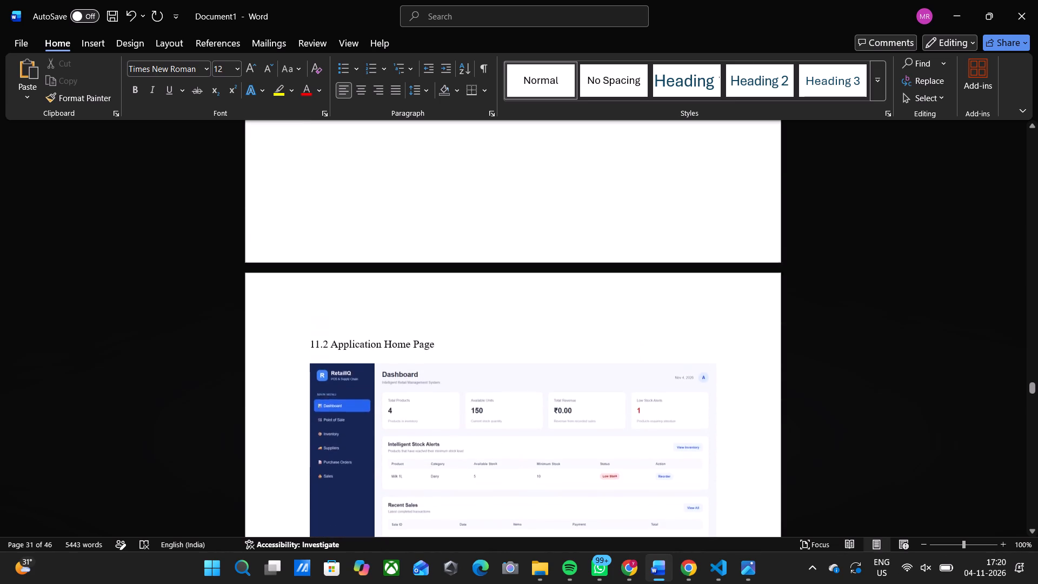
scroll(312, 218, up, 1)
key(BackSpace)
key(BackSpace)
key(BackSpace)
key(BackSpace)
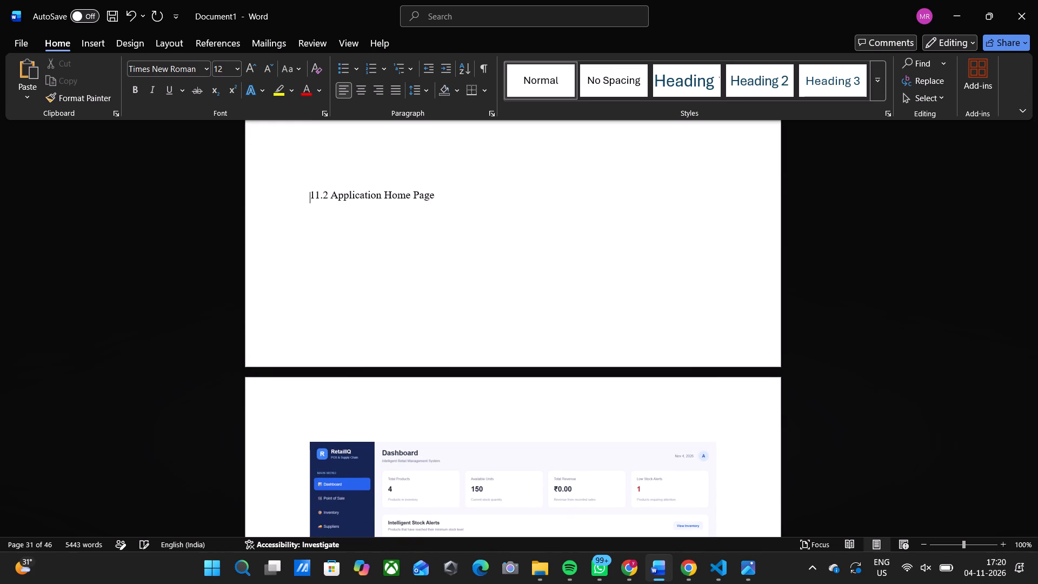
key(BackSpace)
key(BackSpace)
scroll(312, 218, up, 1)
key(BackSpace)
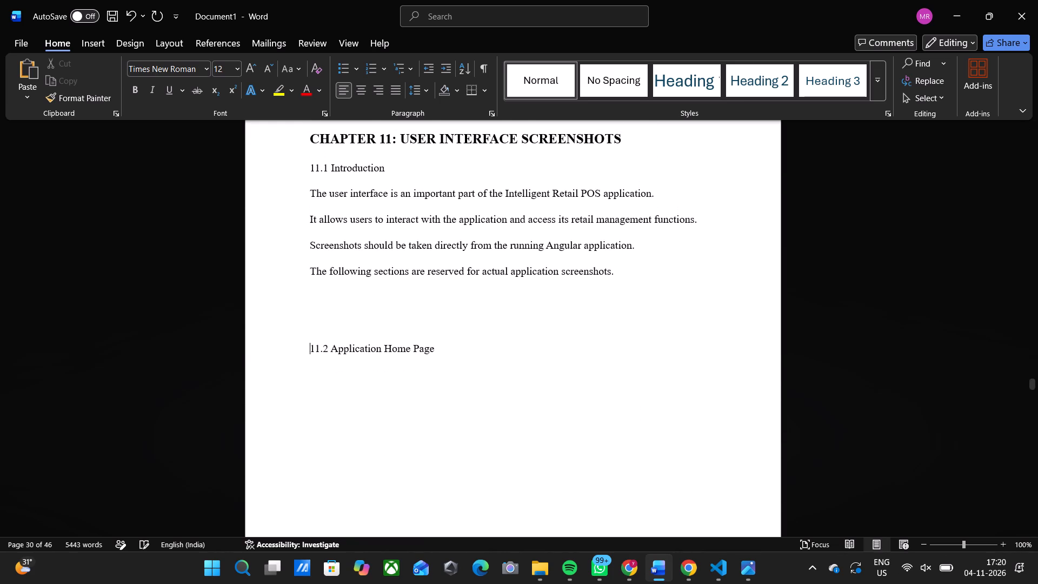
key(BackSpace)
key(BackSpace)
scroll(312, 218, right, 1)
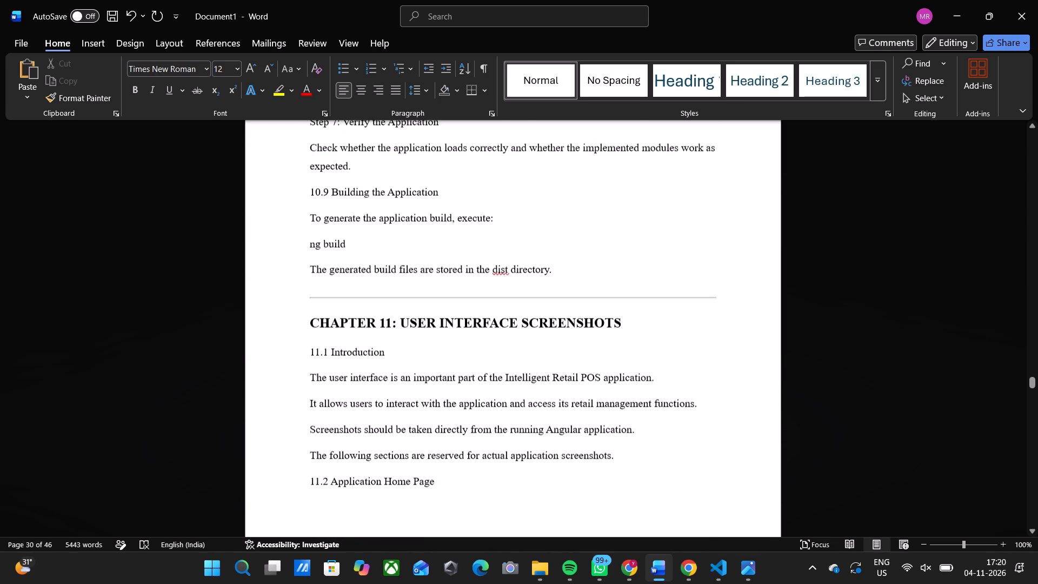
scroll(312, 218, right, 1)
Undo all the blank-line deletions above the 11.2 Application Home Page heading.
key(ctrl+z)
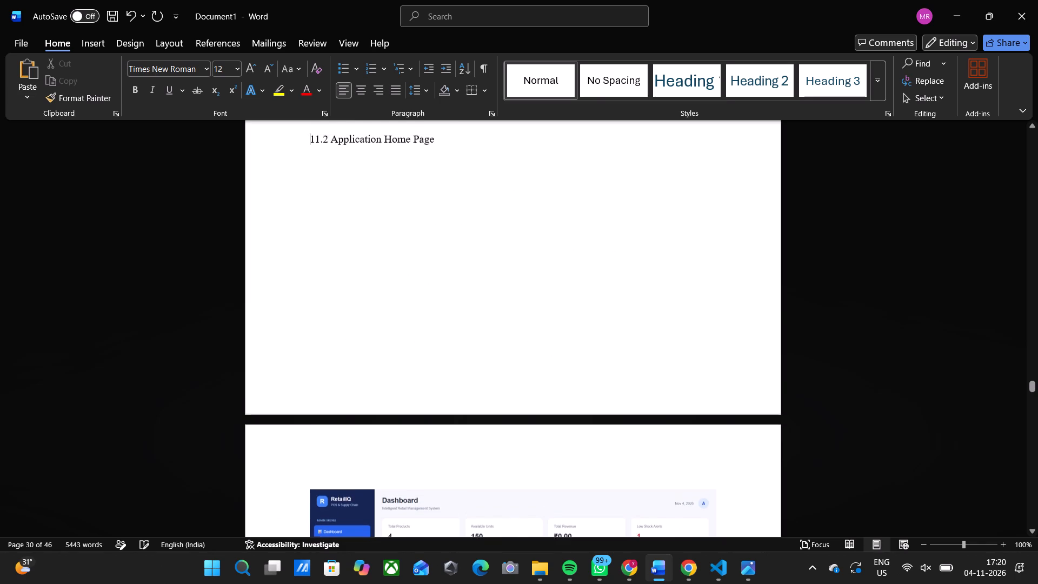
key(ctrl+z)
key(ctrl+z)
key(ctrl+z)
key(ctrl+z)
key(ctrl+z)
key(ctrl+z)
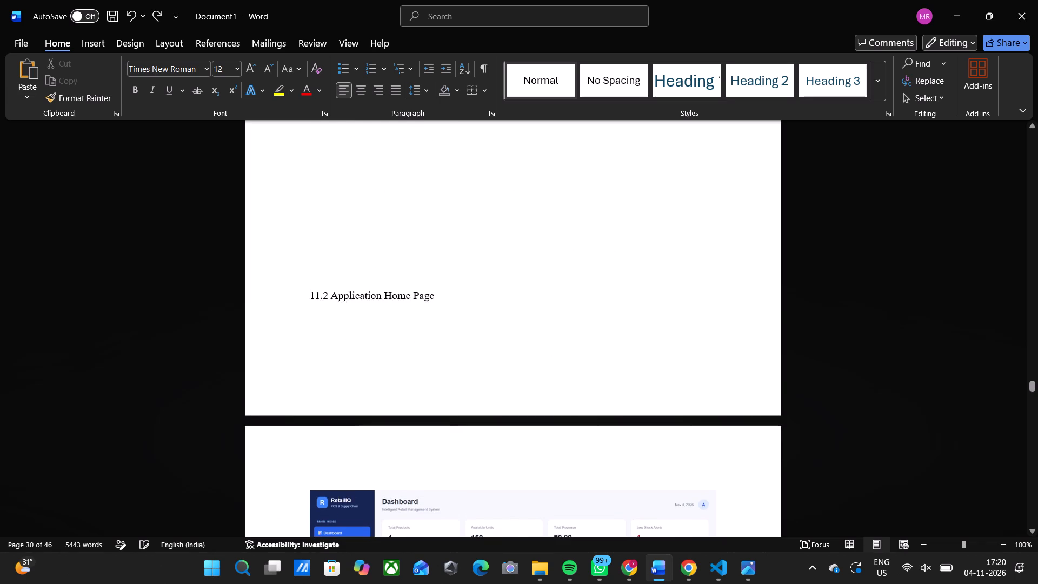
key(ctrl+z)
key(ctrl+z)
Look through the report from the home page screenshot down to the placeholders in sections 11.4 and 11.5.
scroll(312, 218, down, 2)
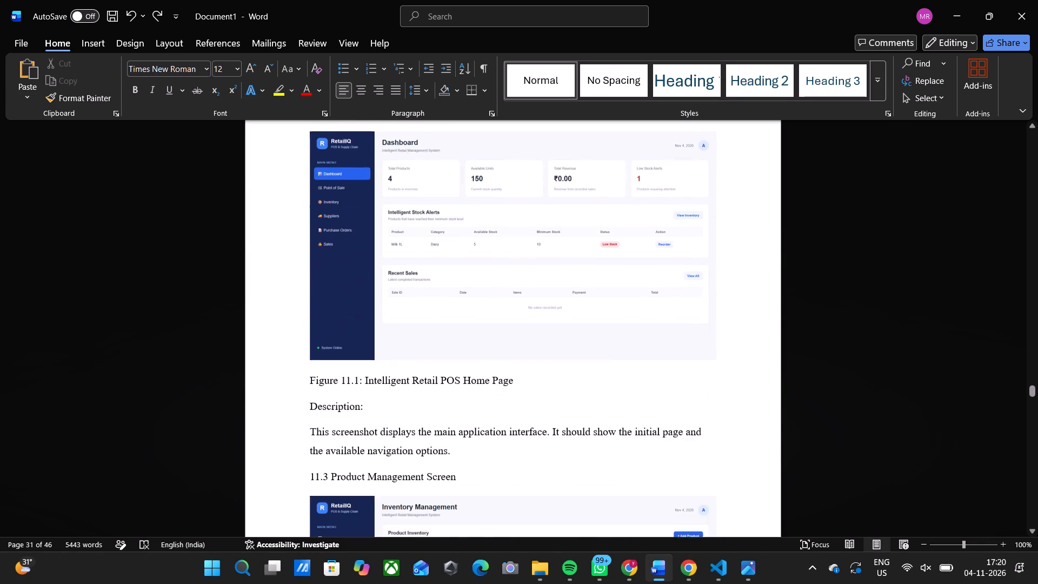
scroll(312, 218, down, 3)
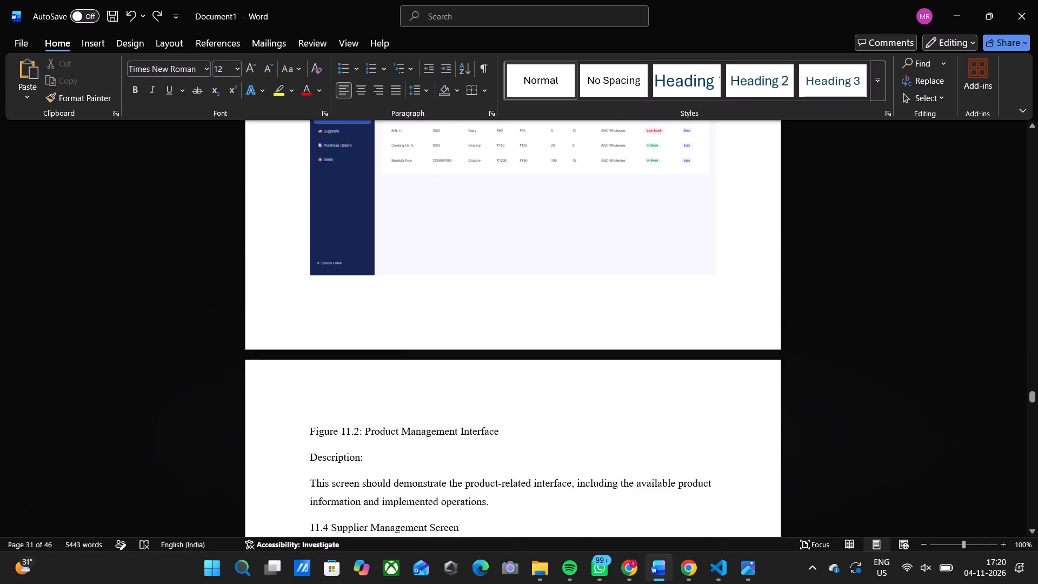
scroll(312, 218, down, 1)
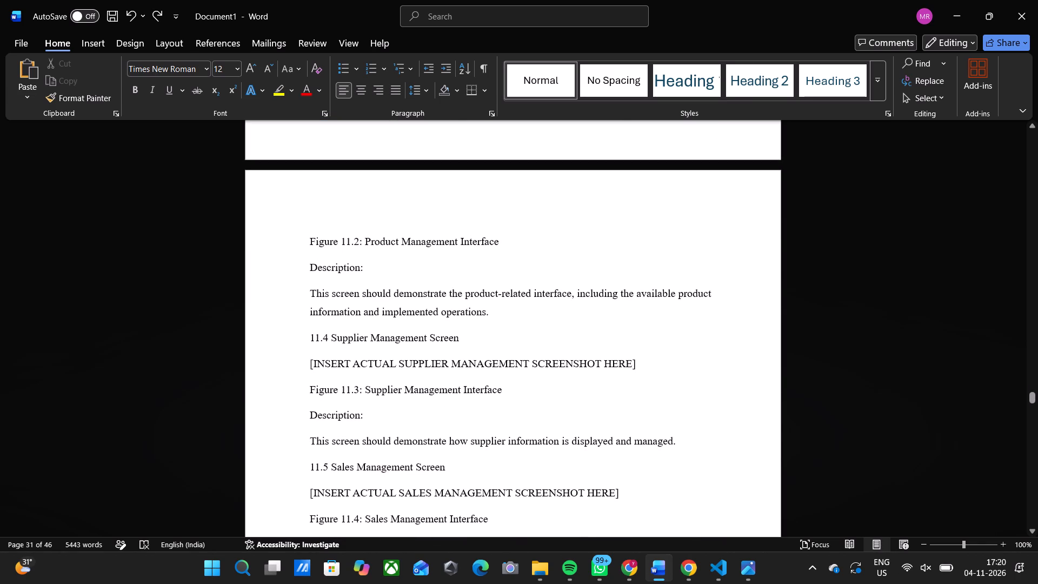
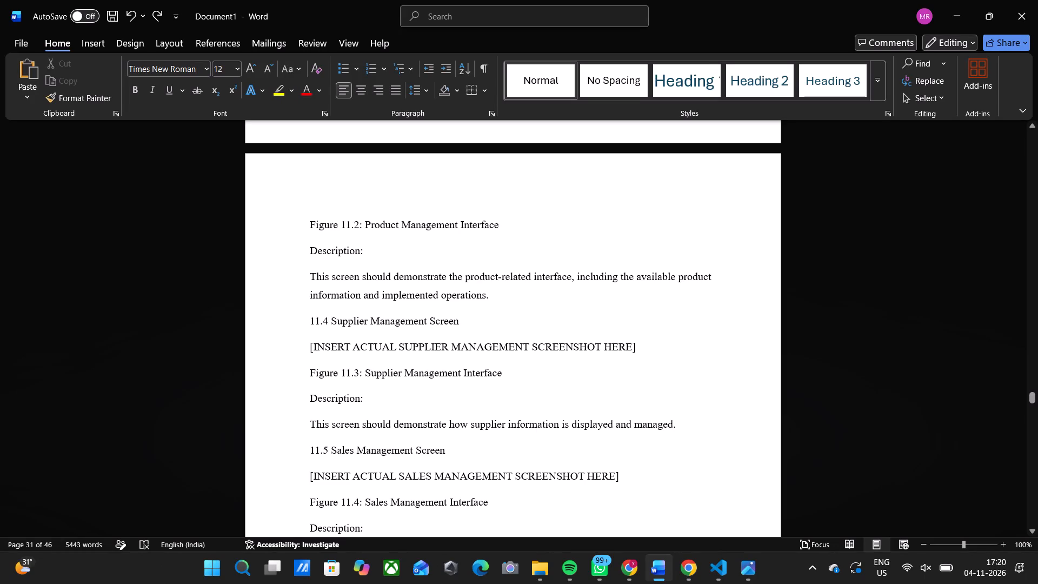
Replace the supplier management screenshot placeholder under 11.4 with an empty line above the Figure 11.3 caption.
drag(305, 347, 646, 360)
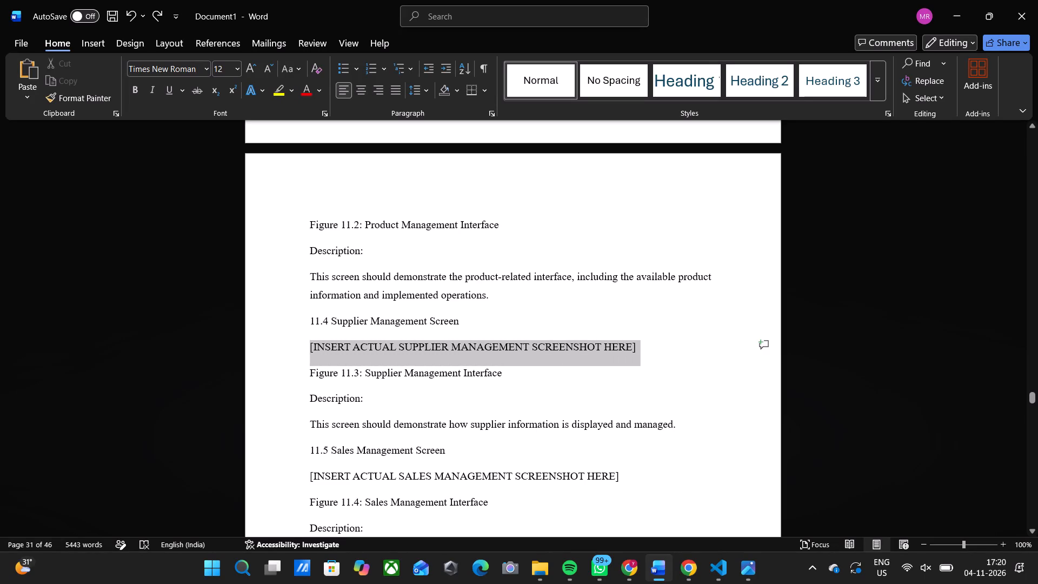
drag(646, 360, 662, 357)
key(BackSpace)
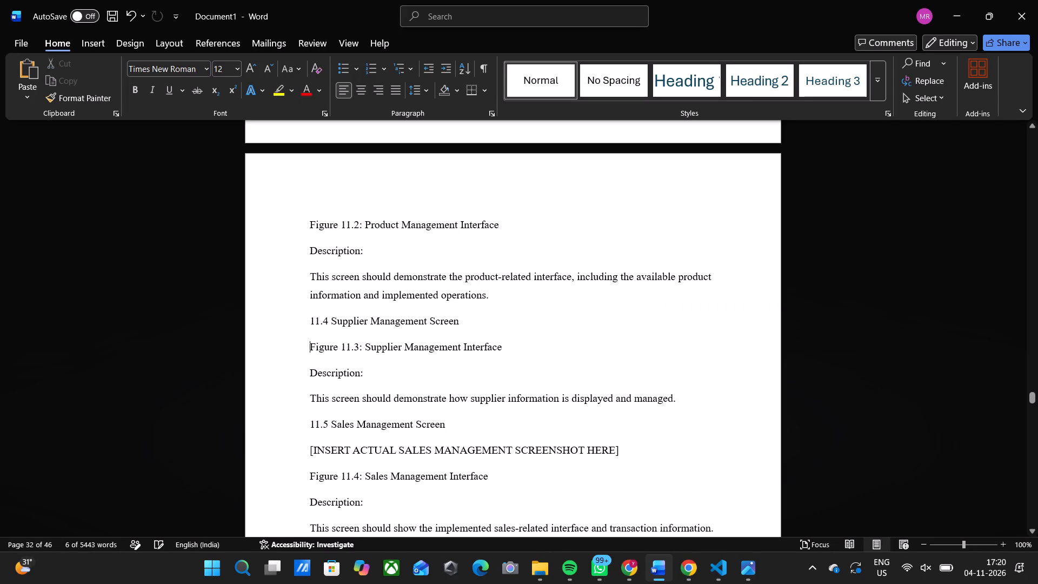
key(Return)
key(Up)
Switch to the RetailIQ app in Chrome and capture its Suppliers page full screen as a window snip.
key(alt+Tab)
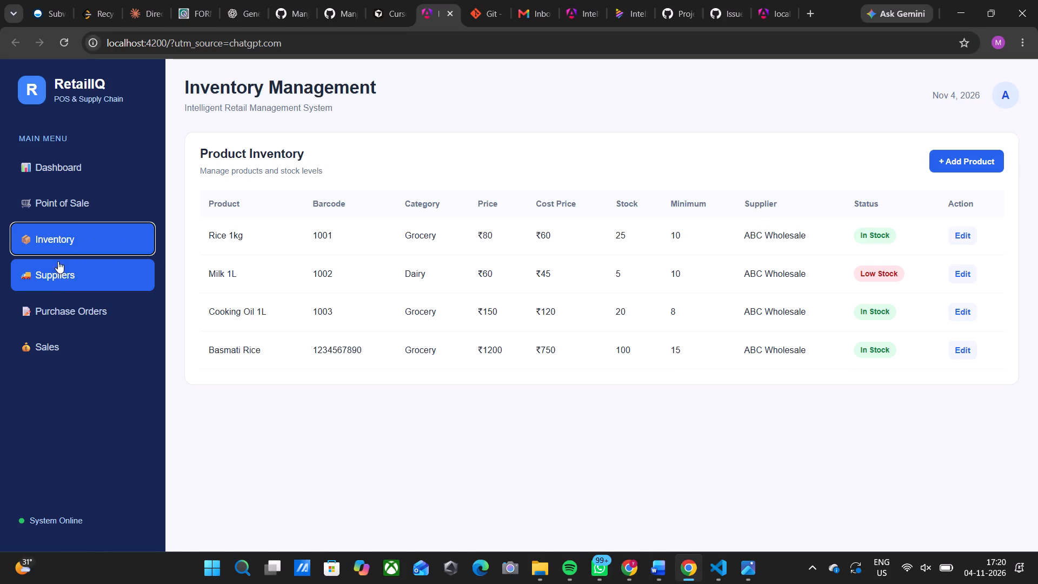
click(61, 275)
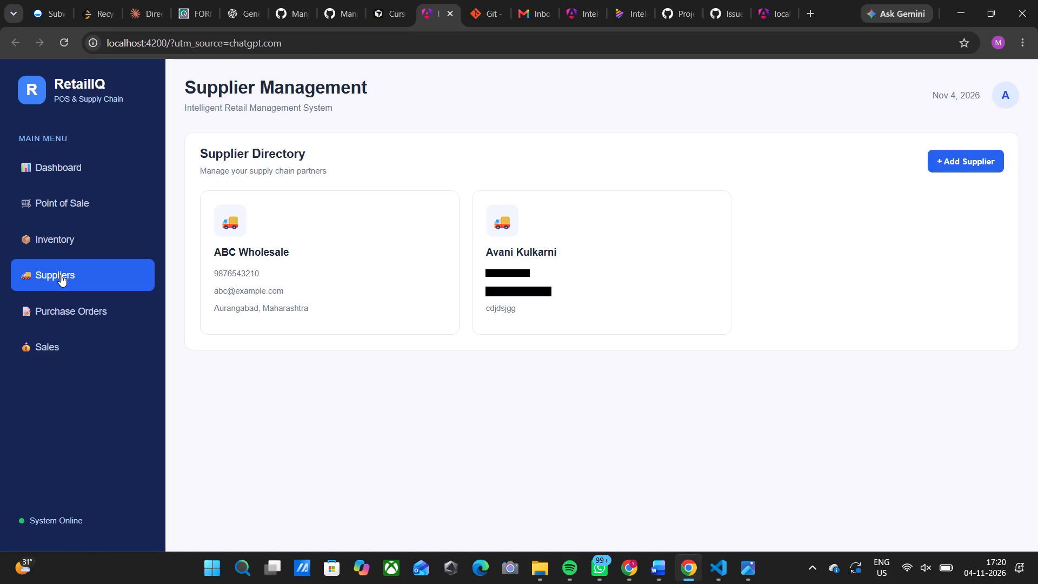
key(F11)
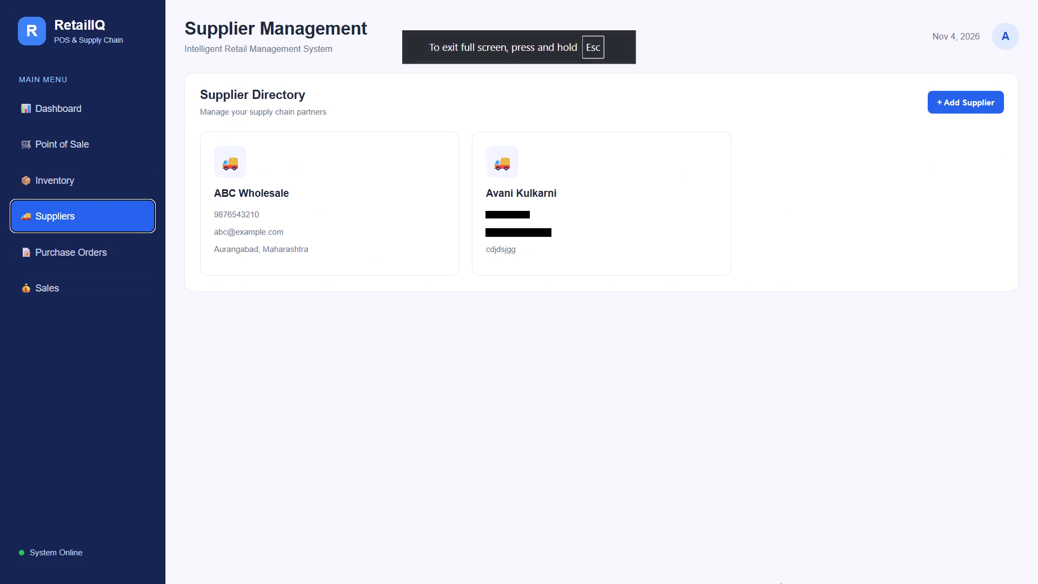
key(Print)
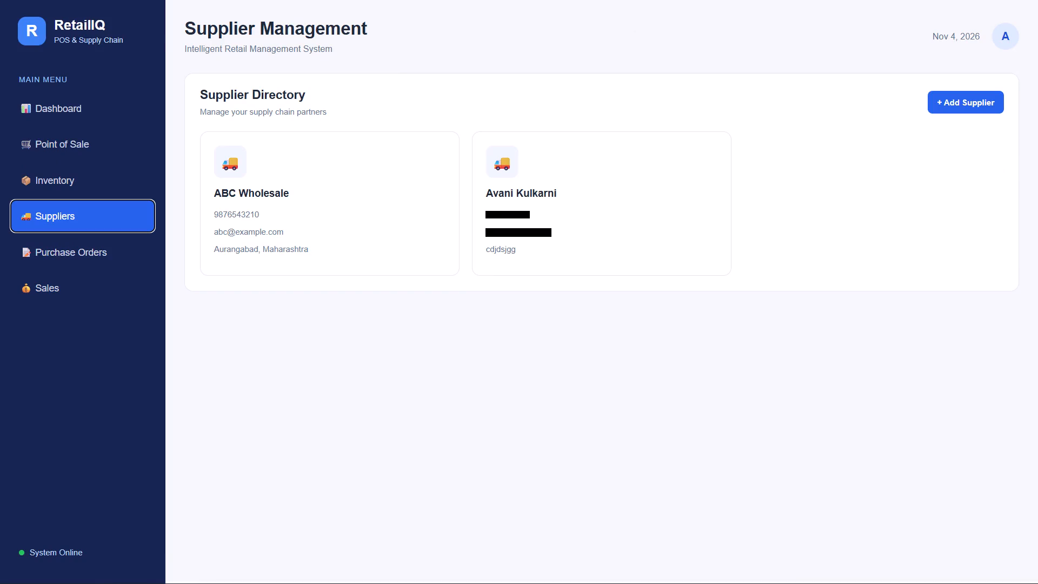
click(484, 22)
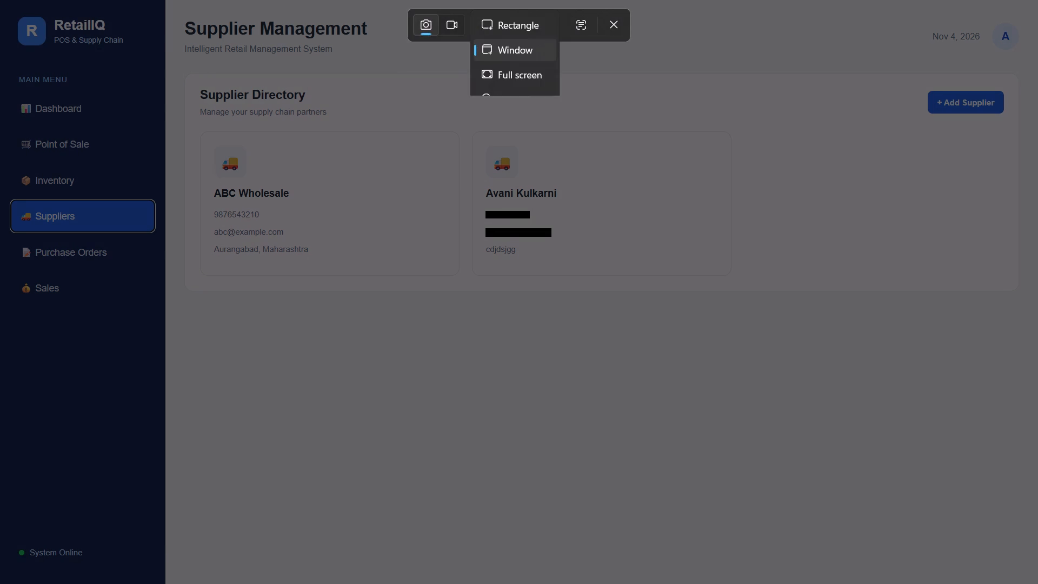
click(501, 52)
click(496, 167)
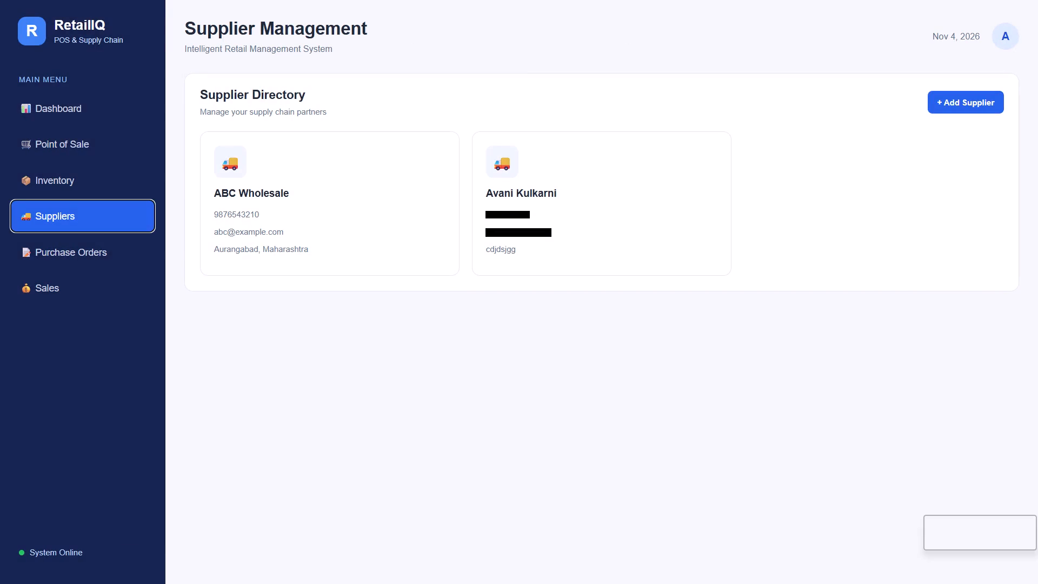
key(F12)
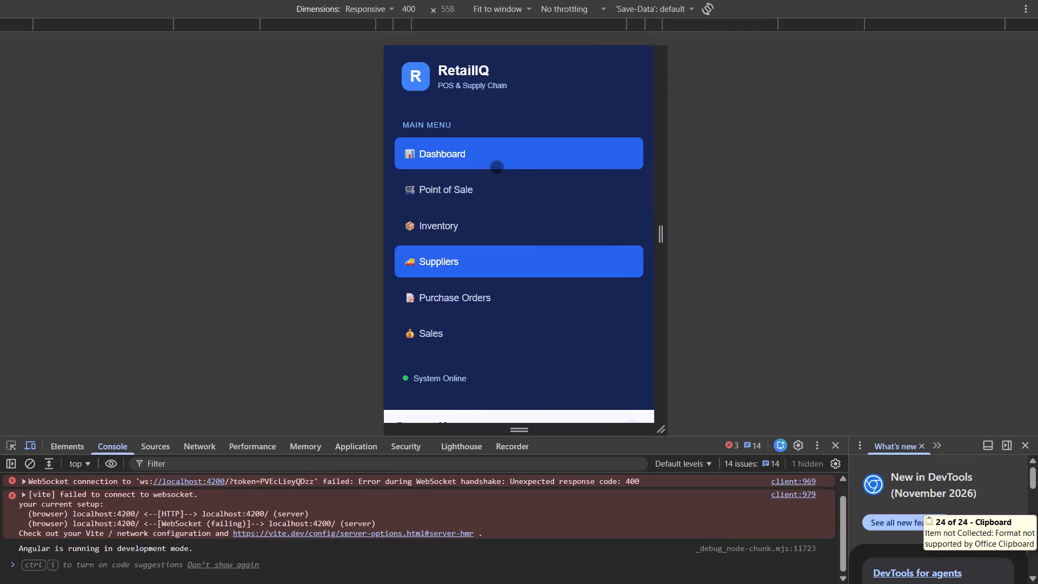
key(F12)
key(F11)
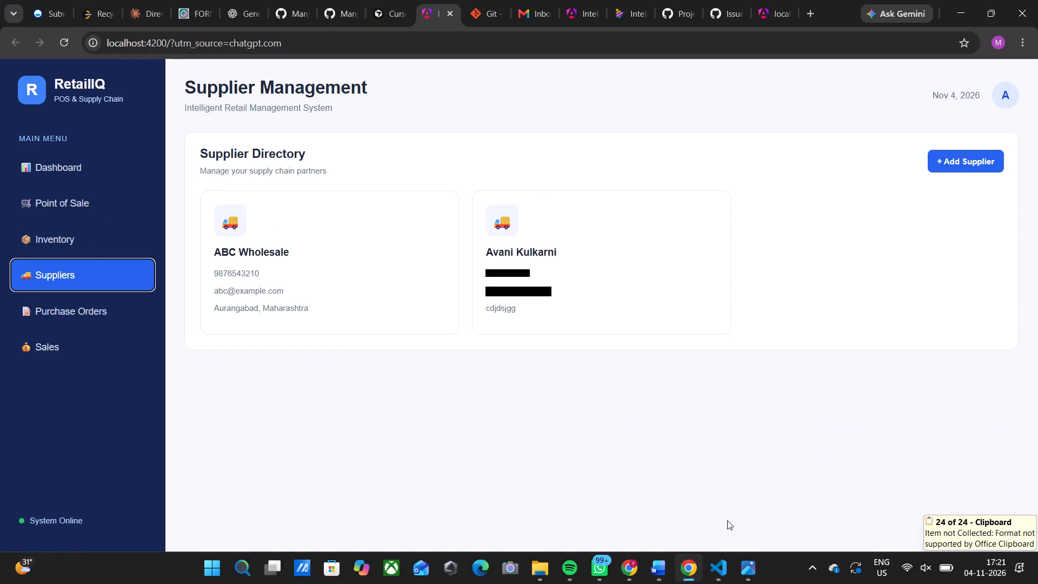
Return to the Word report and paste the Supplier Management screenshot under the 11.4 Supplier Management Screen heading.
click(666, 572)
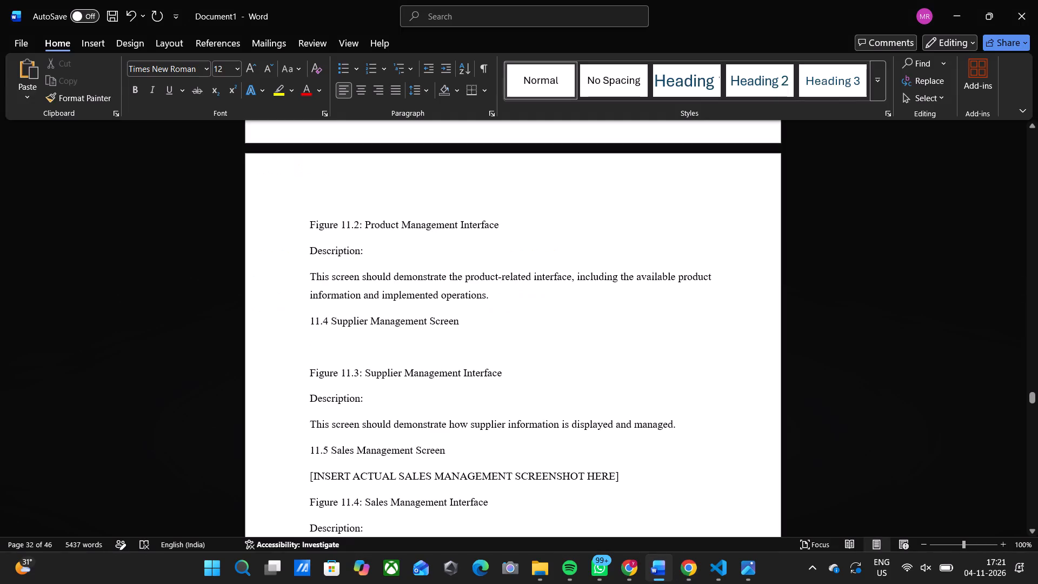
key(ctrl+v)
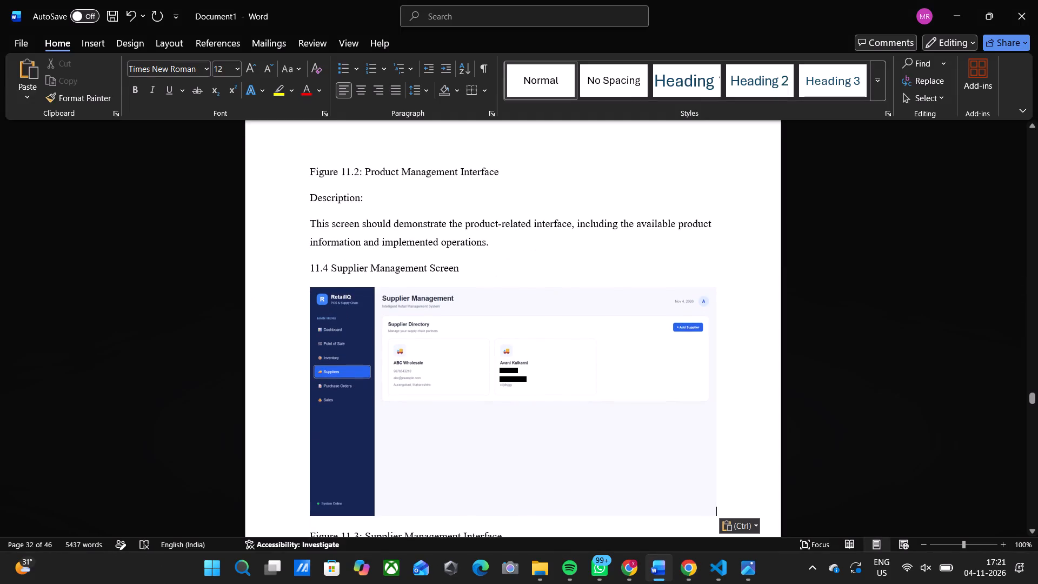
Replace the sales management screenshot placeholder under 11.5 with an empty line above the Figure 11.4 caption.
scroll(582, 380, down, 2)
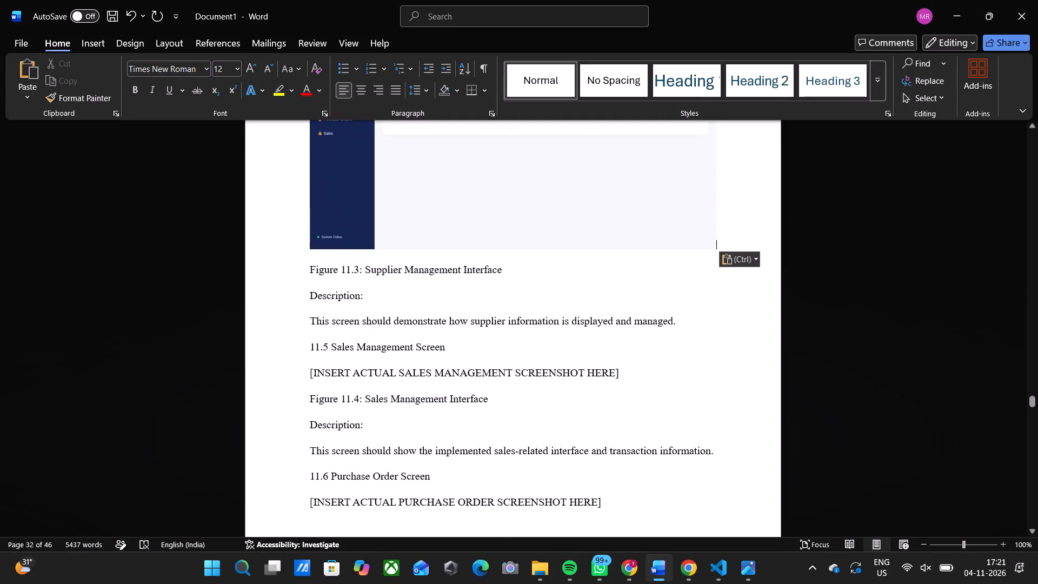
drag(306, 376, 318, 374)
drag(318, 374, 647, 374)
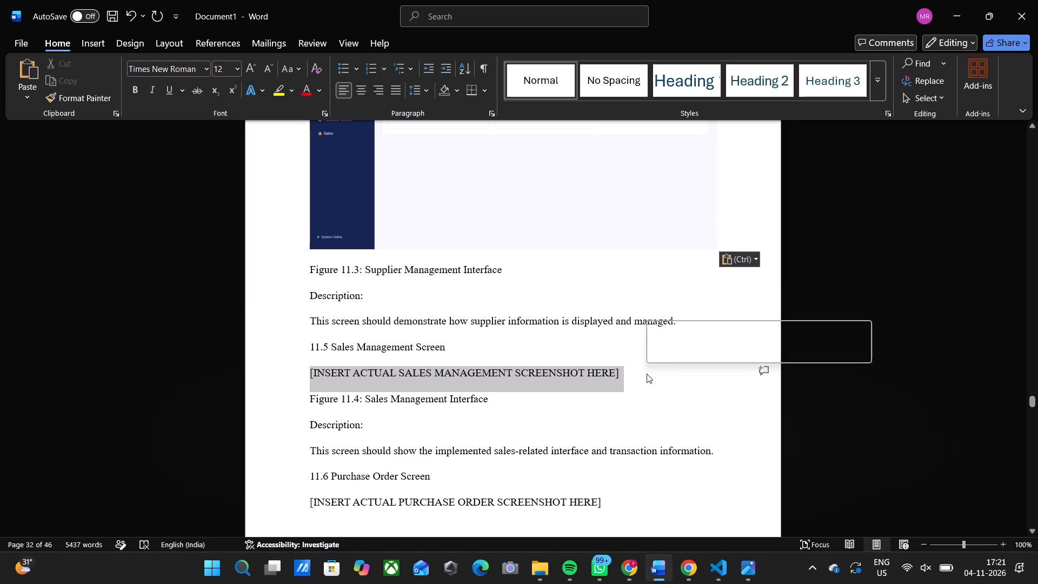
key(BackSpace)
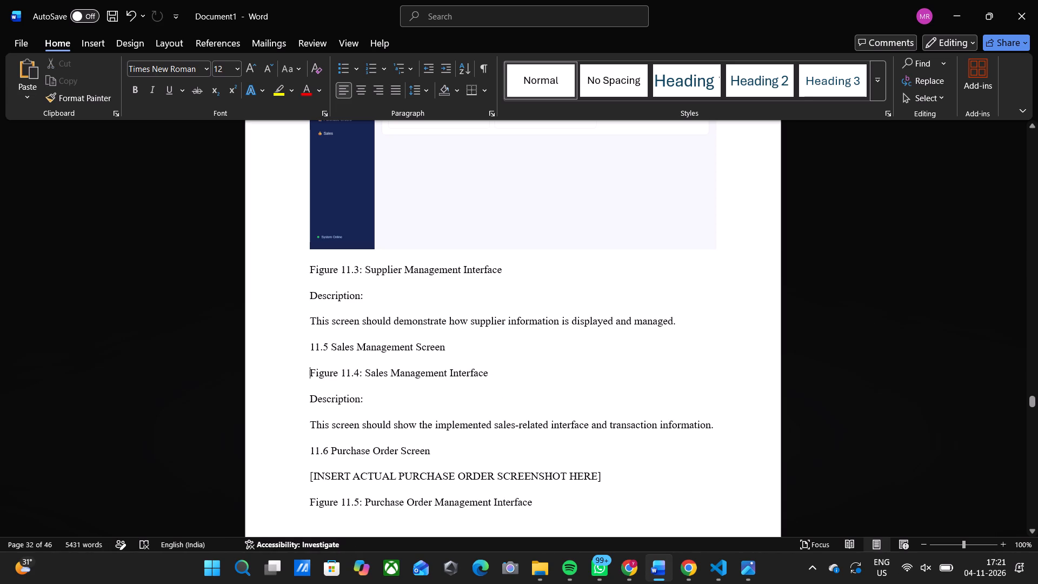
key(Return)
key(Up)
Switch to the RetailIQ app in Chrome and capture its Sales page full screen as a window snip.
key(alt+Tab)
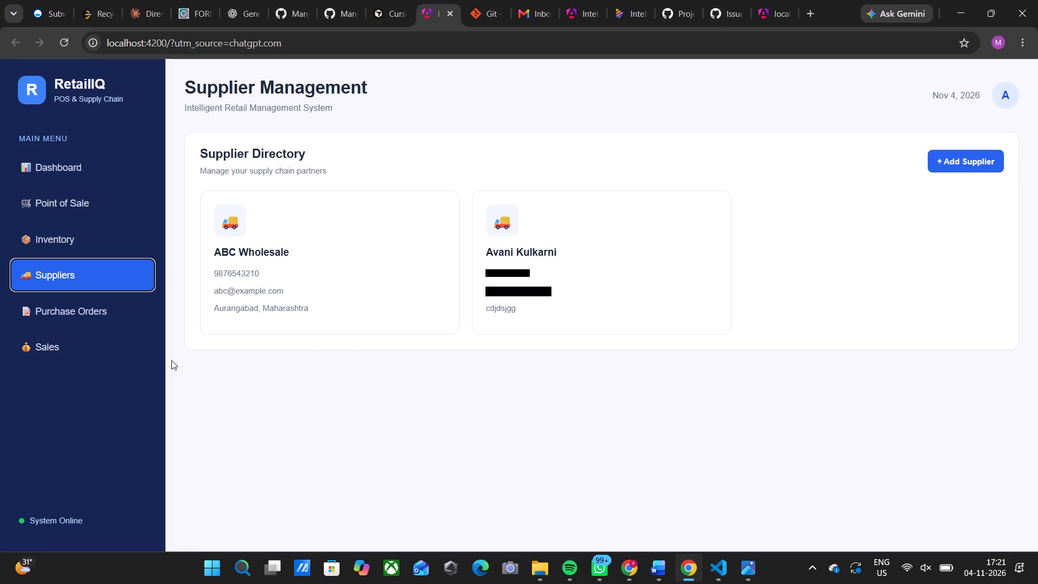
click(88, 348)
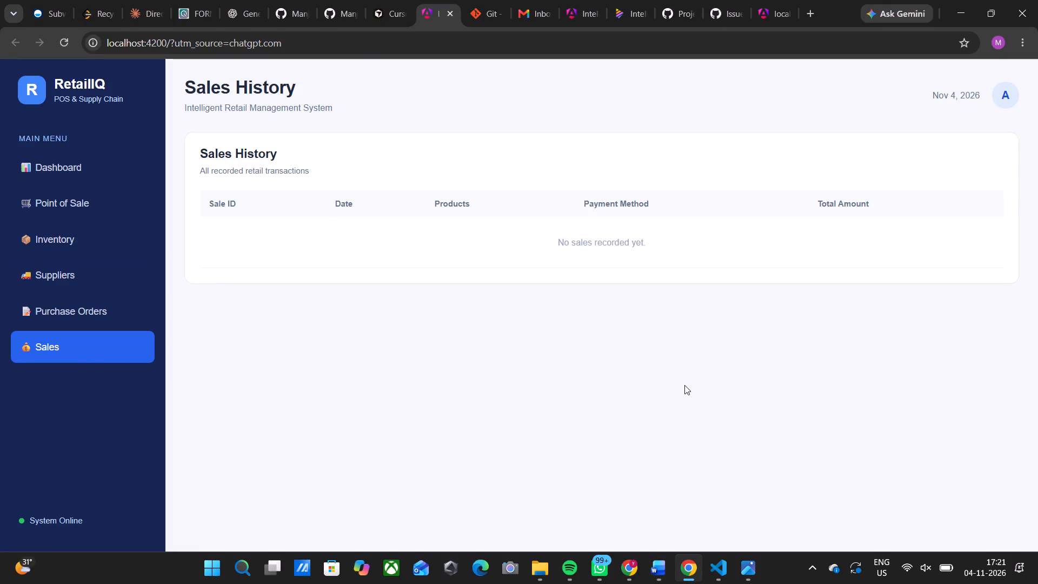
key(F11)
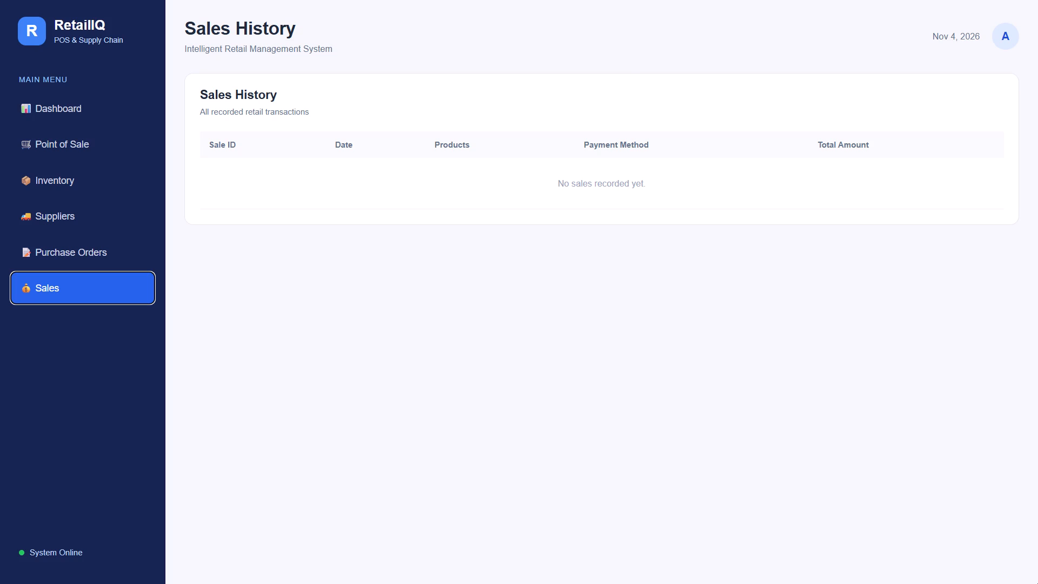
key(Print)
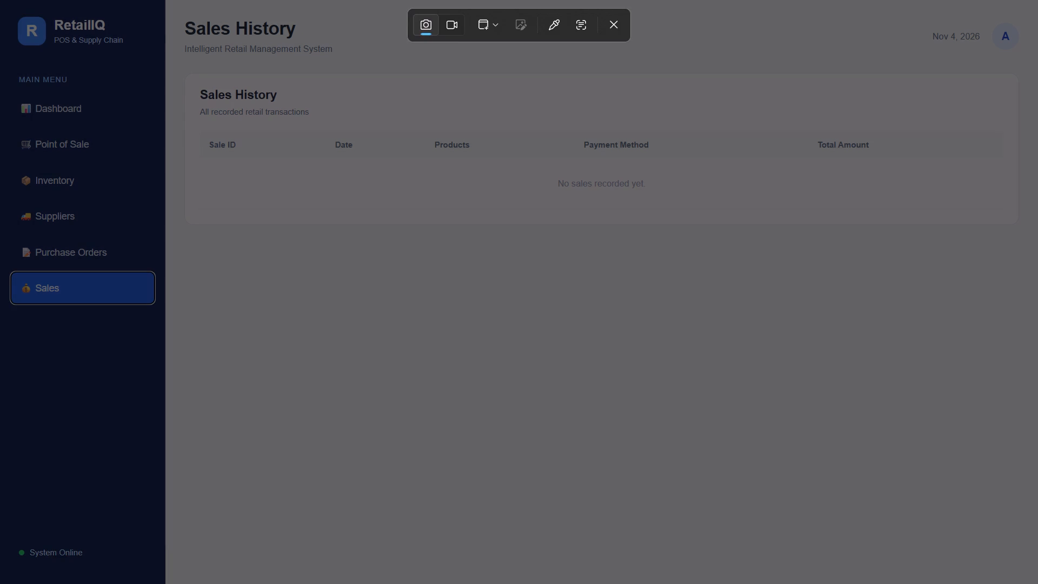
click(484, 28)
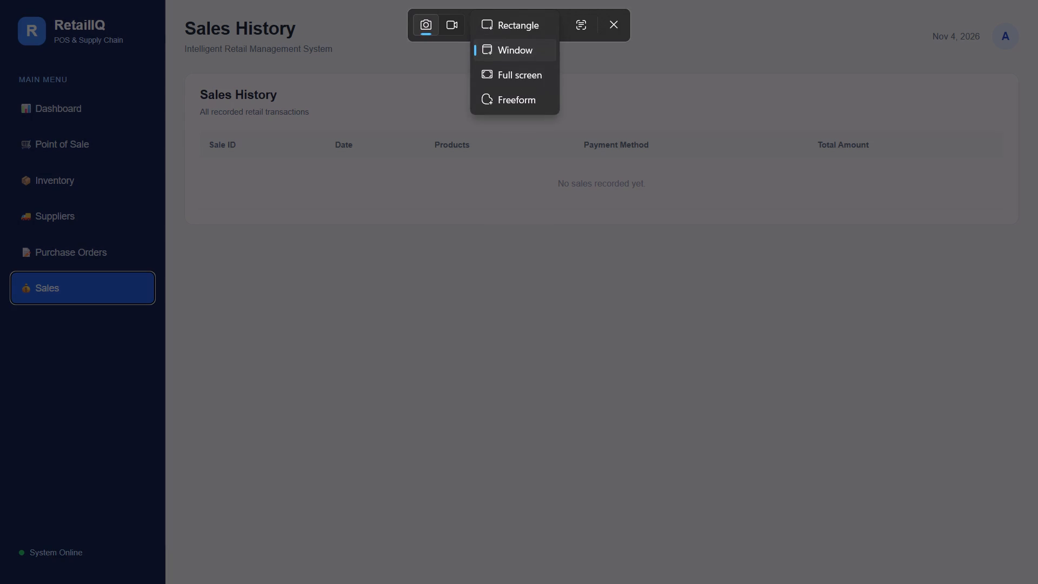
click(493, 48)
click(529, 234)
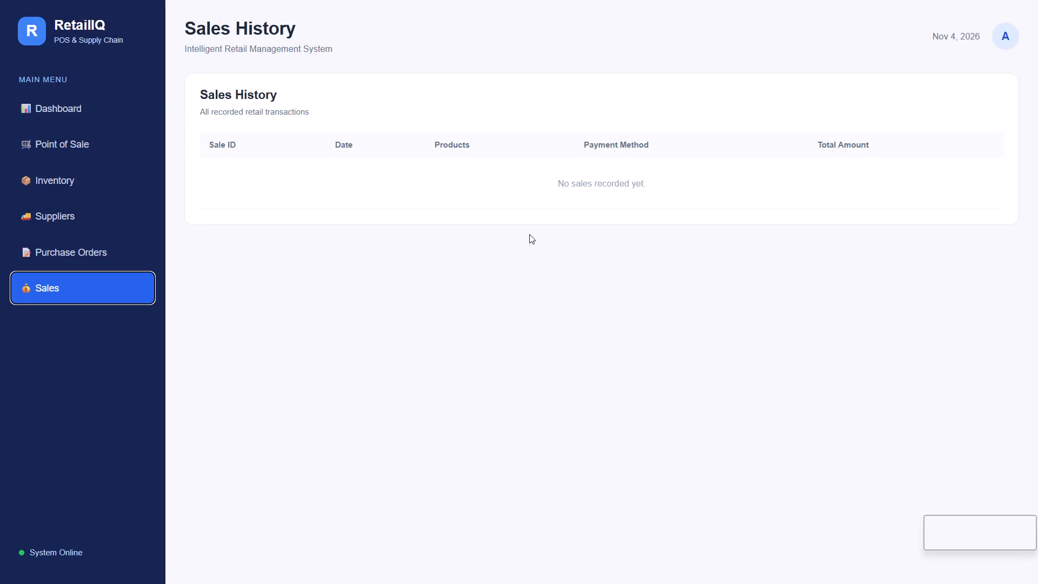
key(F11)
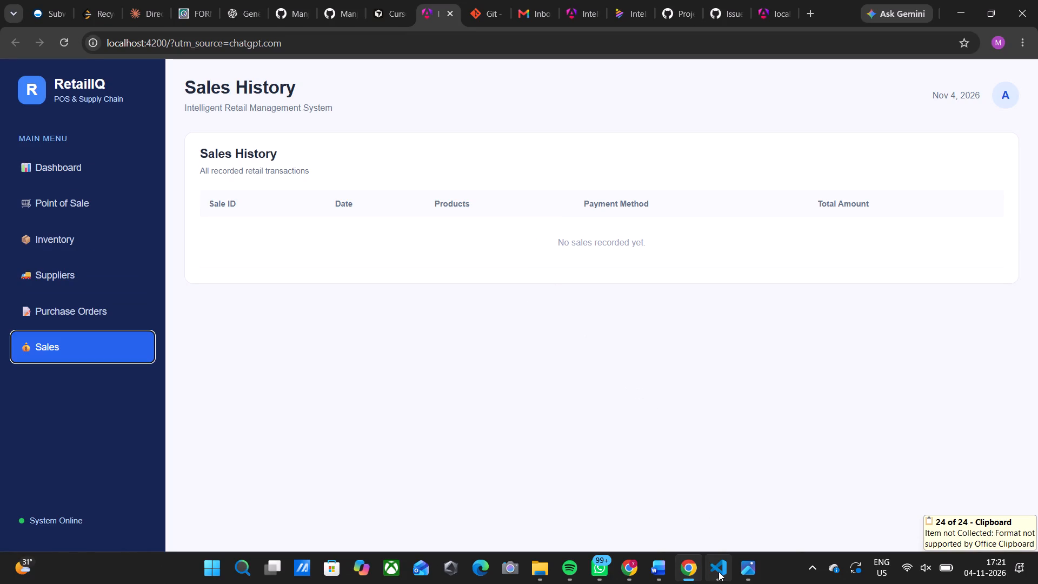
Return to the Word report and paste the Sales History screenshot under the 11.5 Sales Management Screen heading.
click(652, 568)
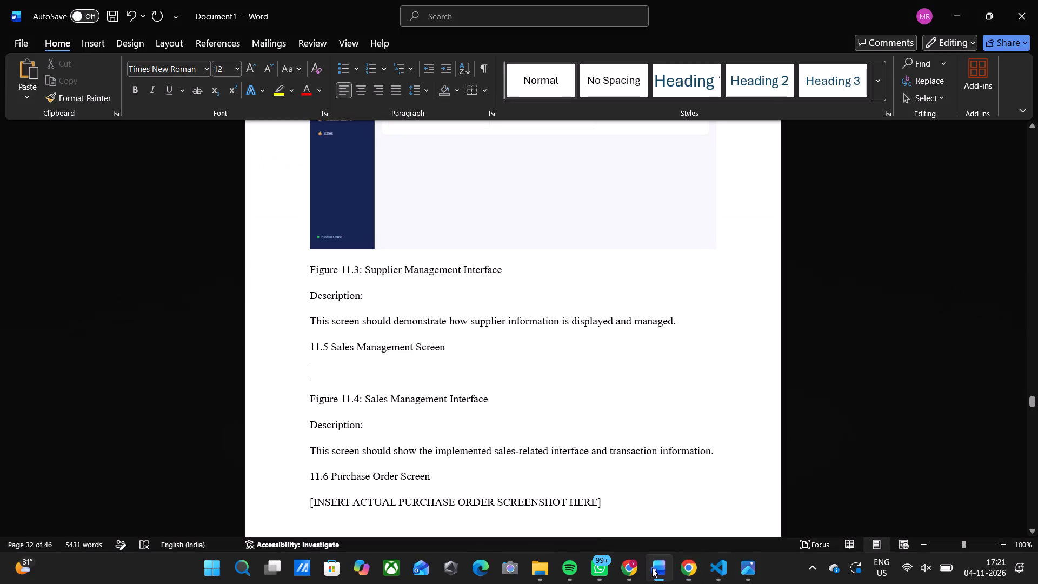
key(ctrl+v)
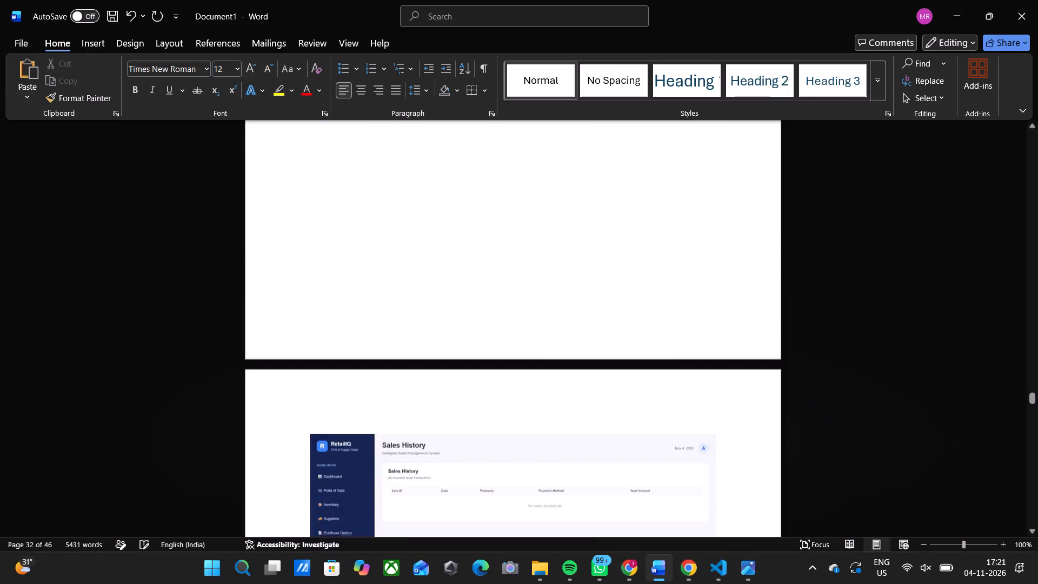
Insert blank lines above the 11.5 Sales Management Screen heading to move it onto the next page with its screenshot.
scroll(441, 367, up, 1)
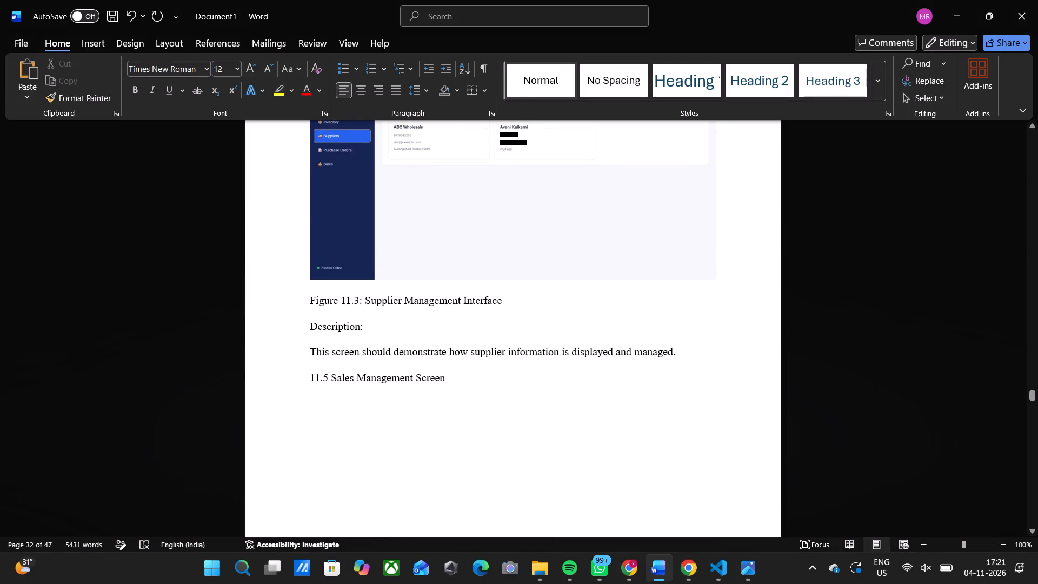
click(307, 371)
key(Return)
key(Return)
key(Return)
key(Return)
key(Return)
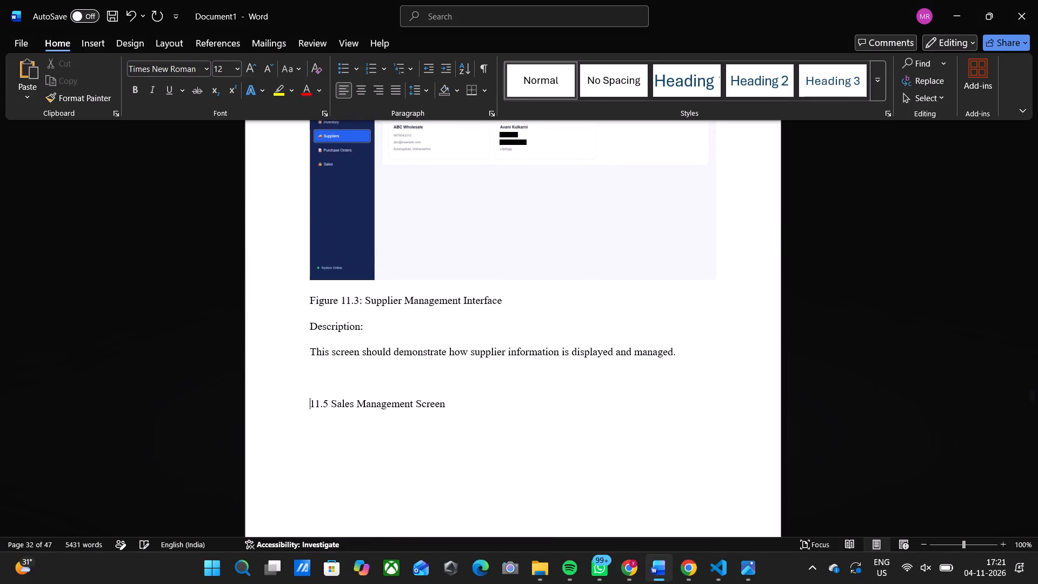
key(Return)
key(Return)
scroll(307, 371, down, 1)
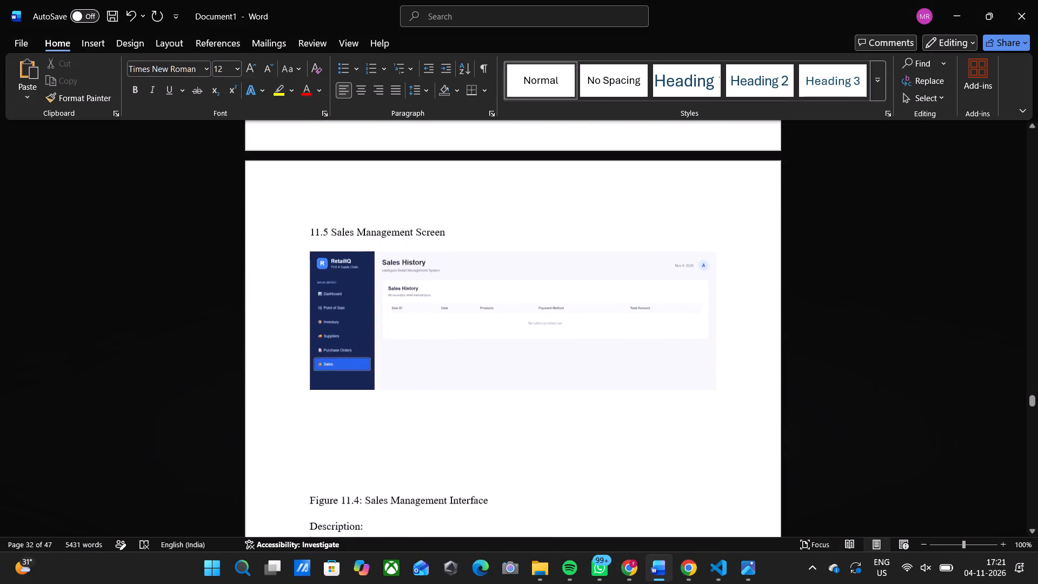
Select the purchase order screenshot placeholder line under the 11.6 Purchase Order Screen heading.
scroll(307, 371, down, 1)
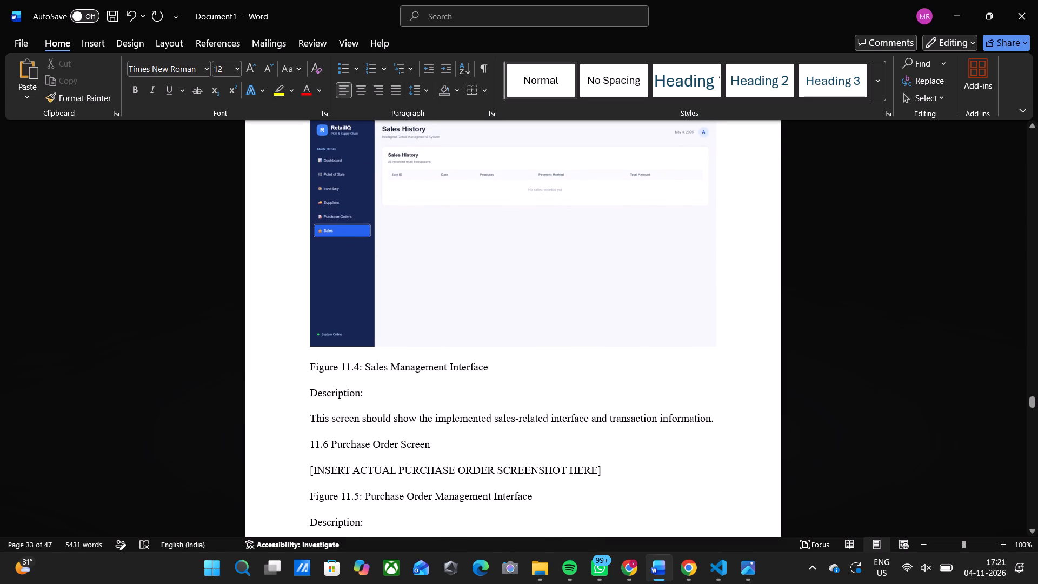
scroll(404, 402, down, 1)
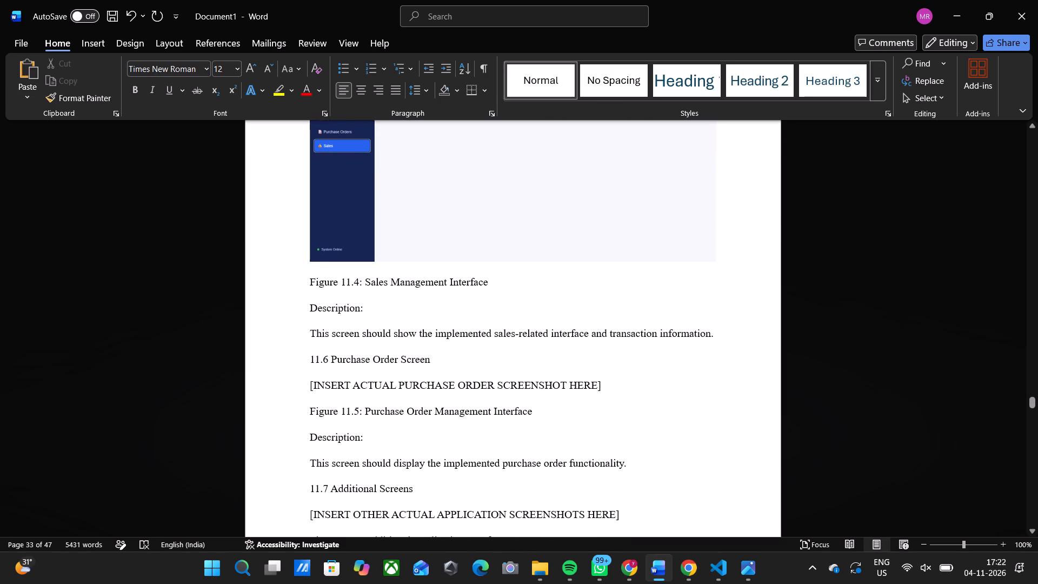
drag(304, 384, 593, 388)
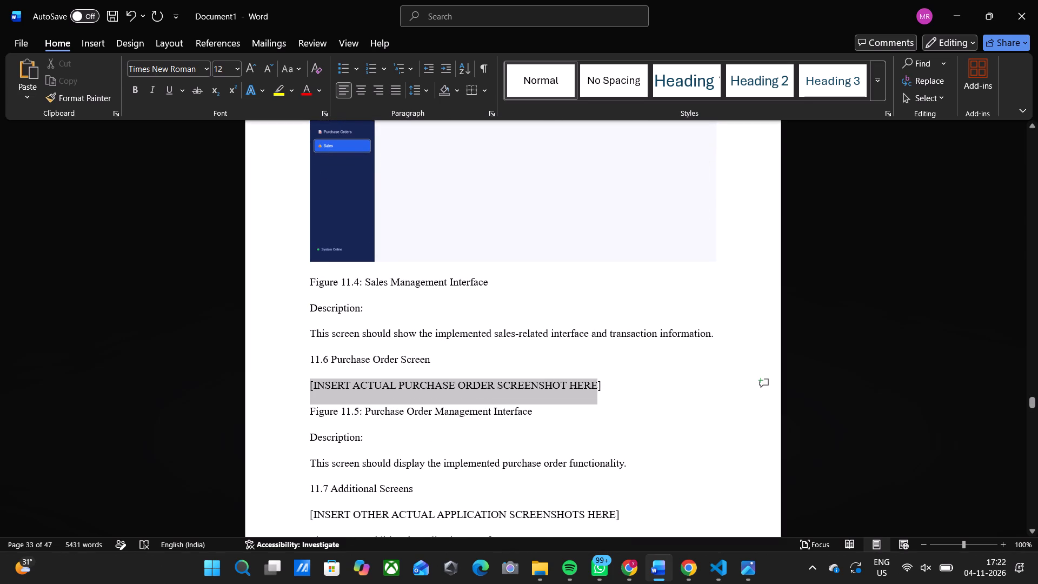
drag(593, 388, 609, 383)
Switch to the RetailIQ app in Chrome and open its Point of Sale page.
key(alt+Tab)
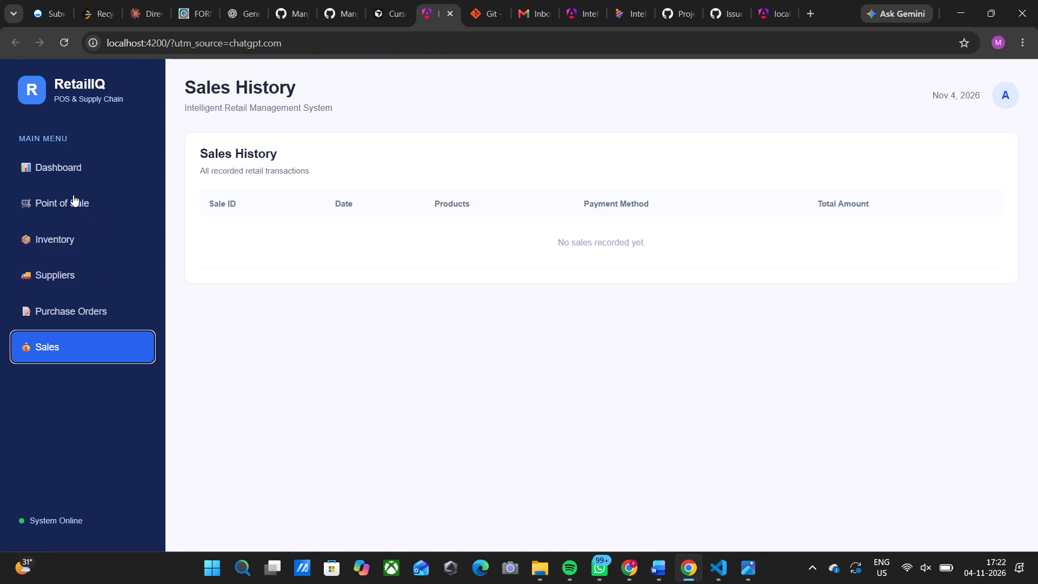
click(73, 195)
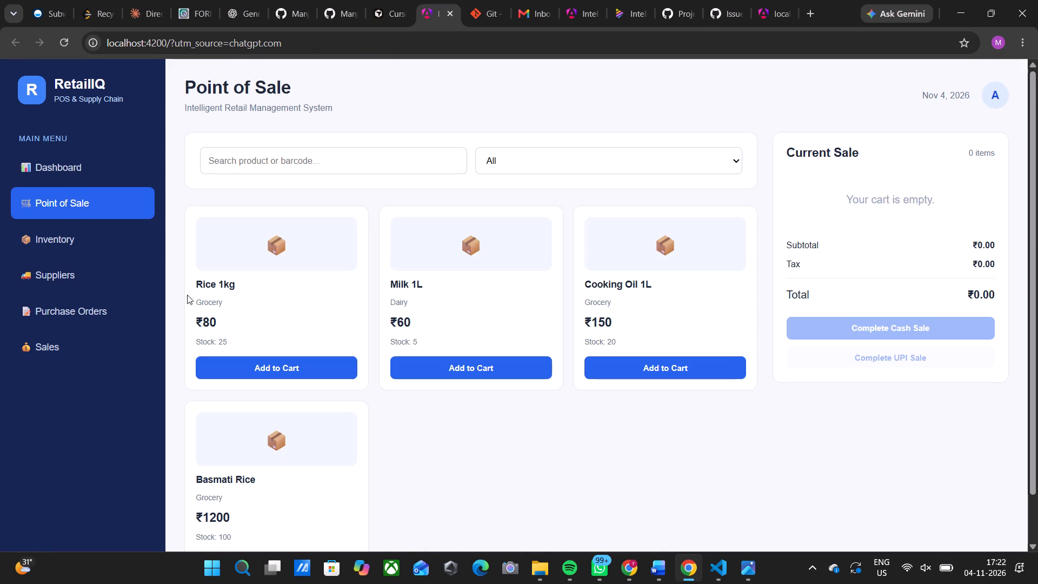
scroll(368, 453, down, 1)
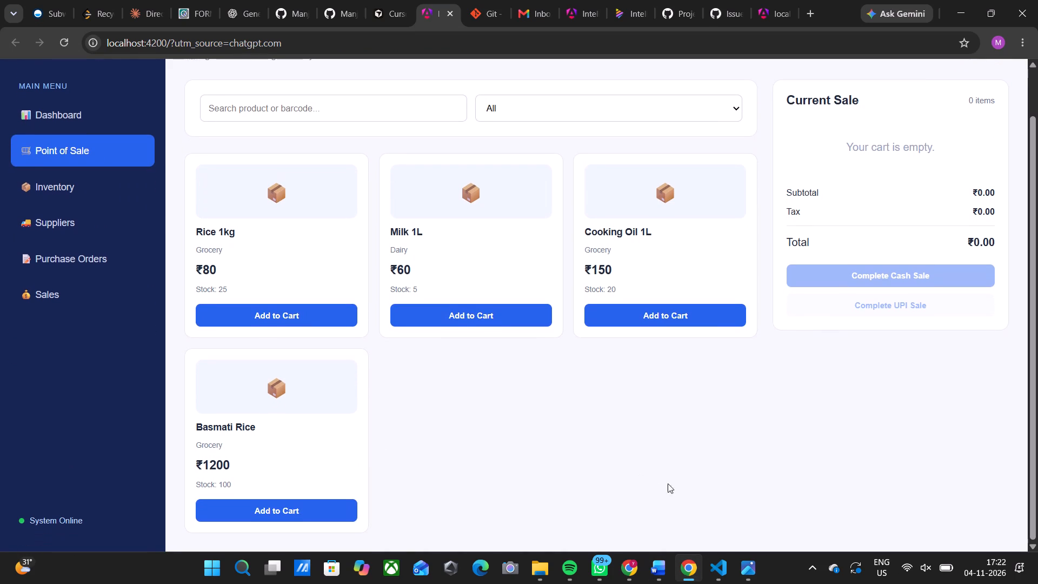
Return to the Word report and check which RetailIQ screens chapter 11 already shows, from 11.2 through 11.6.
click(654, 569)
scroll(633, 350, up, 1)
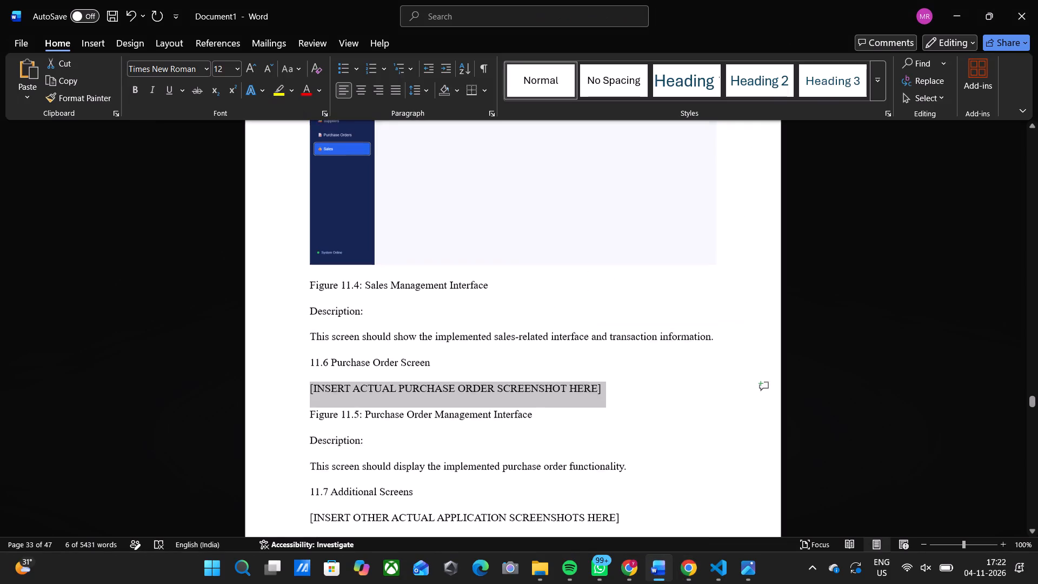
scroll(633, 350, up, 3)
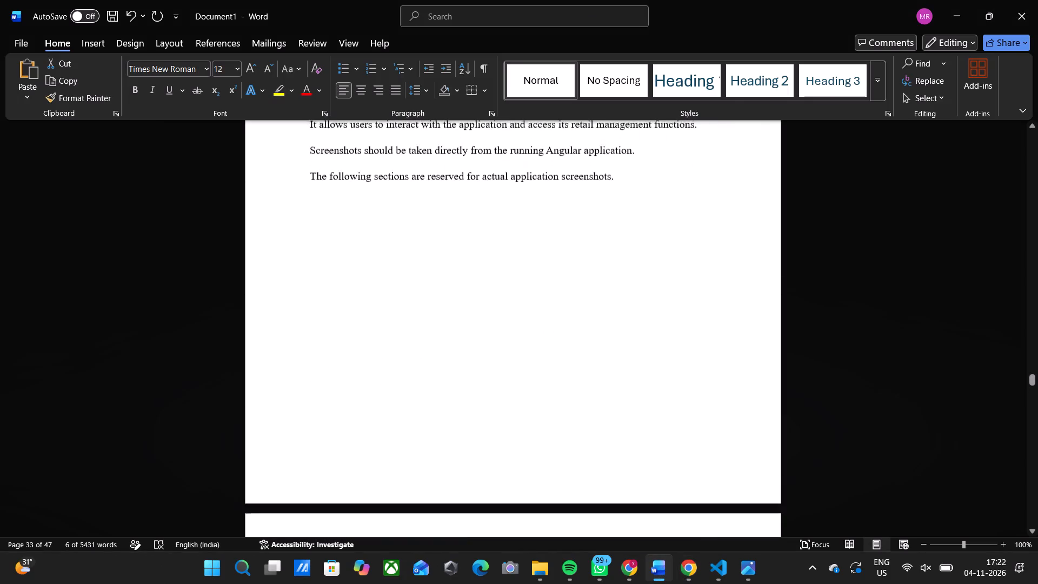
scroll(633, 350, down, 1)
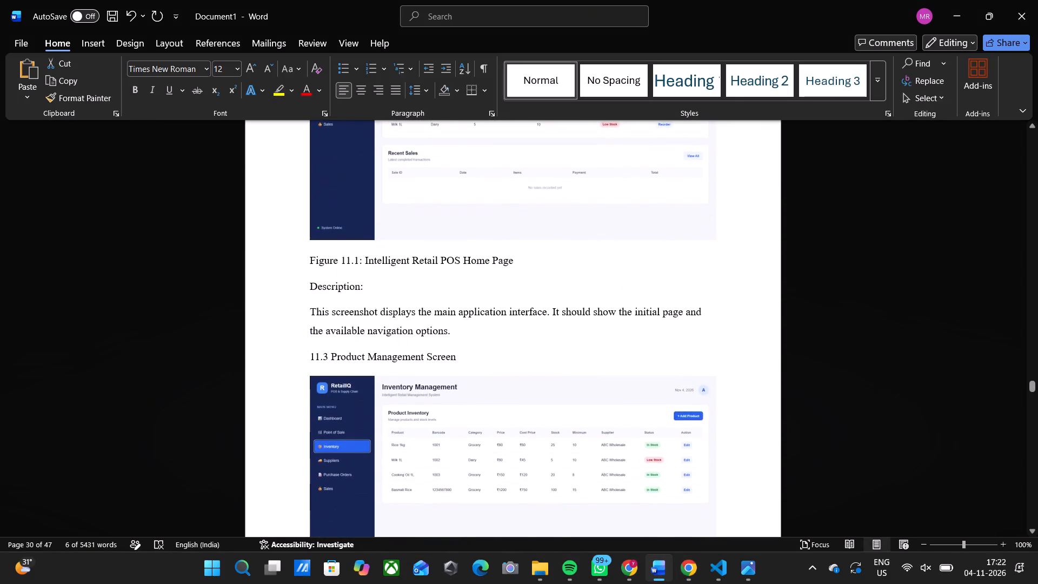
scroll(633, 350, up, 3)
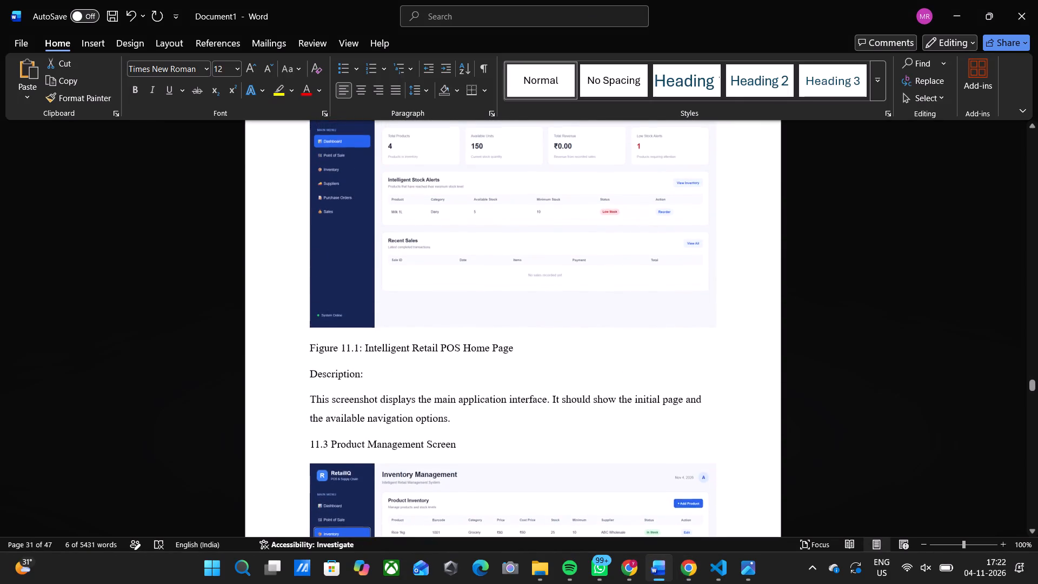
scroll(633, 350, up, 1)
scroll(633, 350, right, 1)
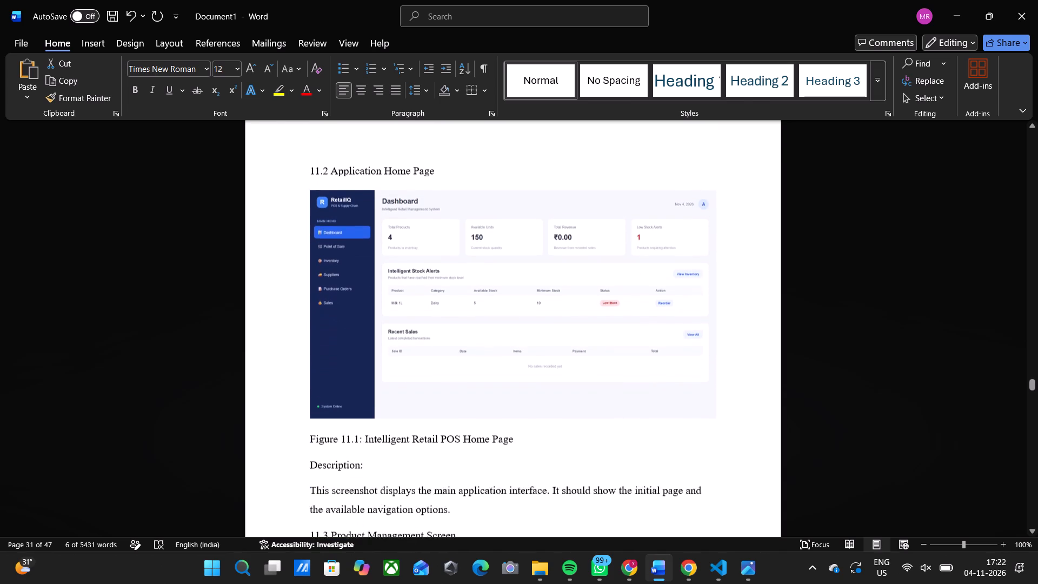
scroll(633, 350, right, 1)
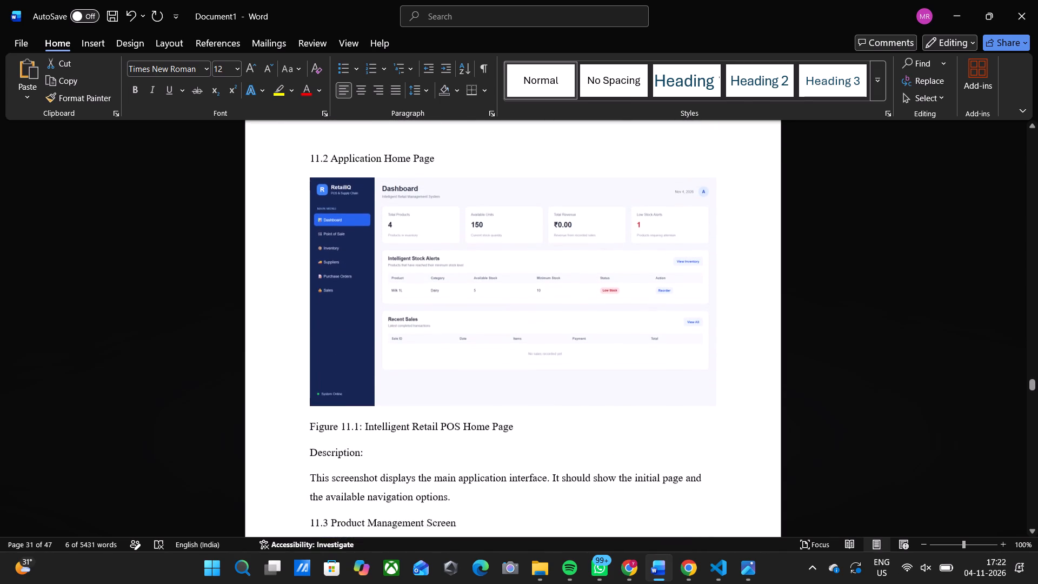
scroll(633, 350, right, 1)
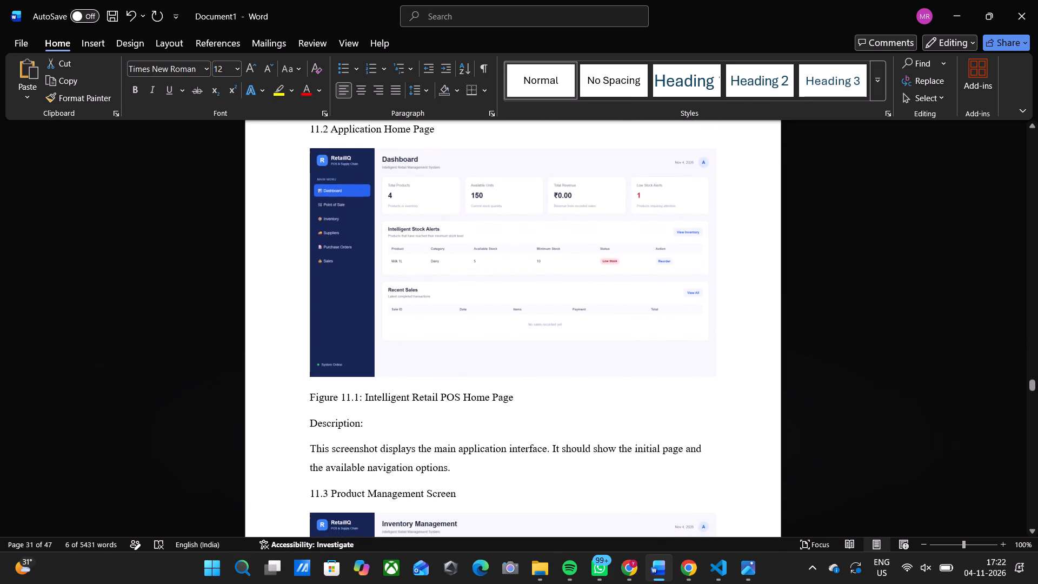
scroll(633, 350, right, 1)
scroll(633, 350, down, 1)
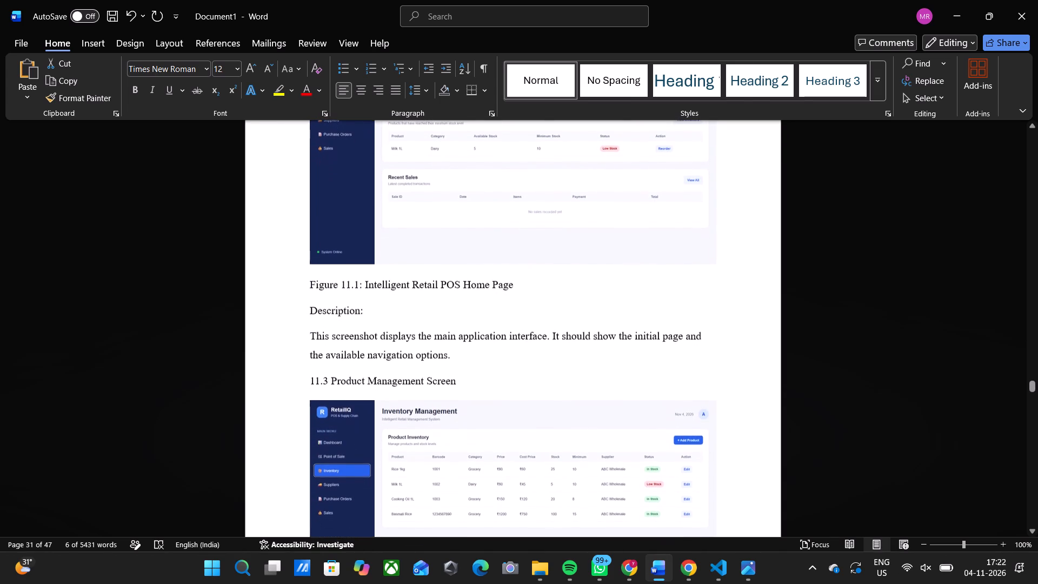
scroll(633, 350, down, 1)
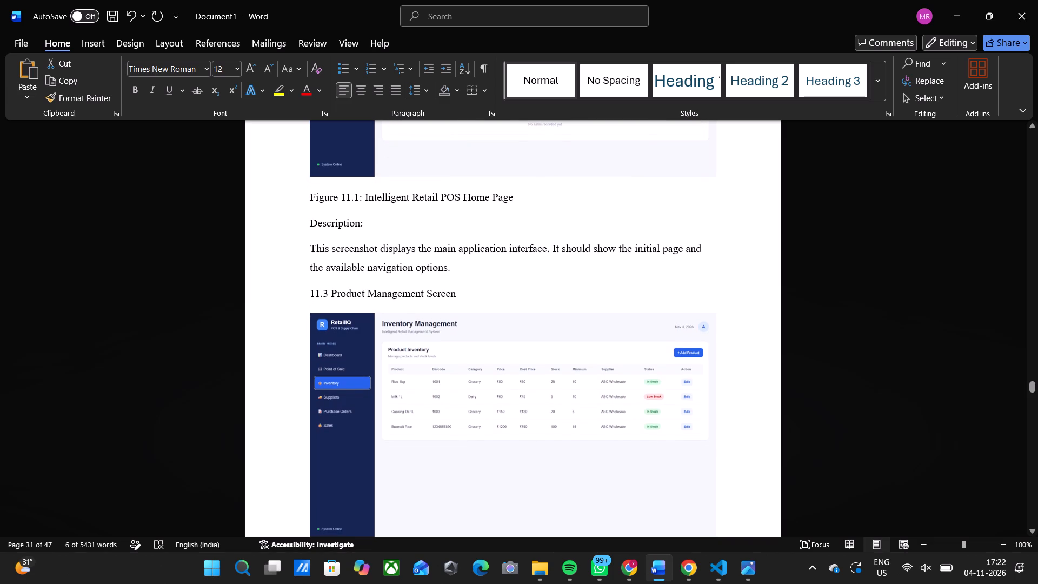
scroll(633, 350, down, 3)
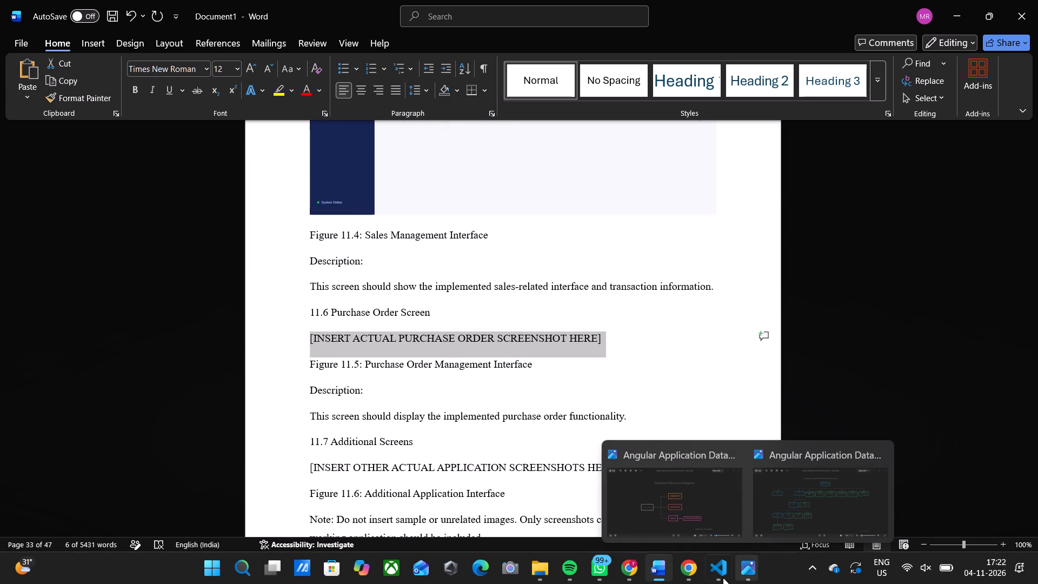
Switch to the RetailIQ app in Chrome and capture its Point of Sale page full screen as a window snip.
click(684, 567)
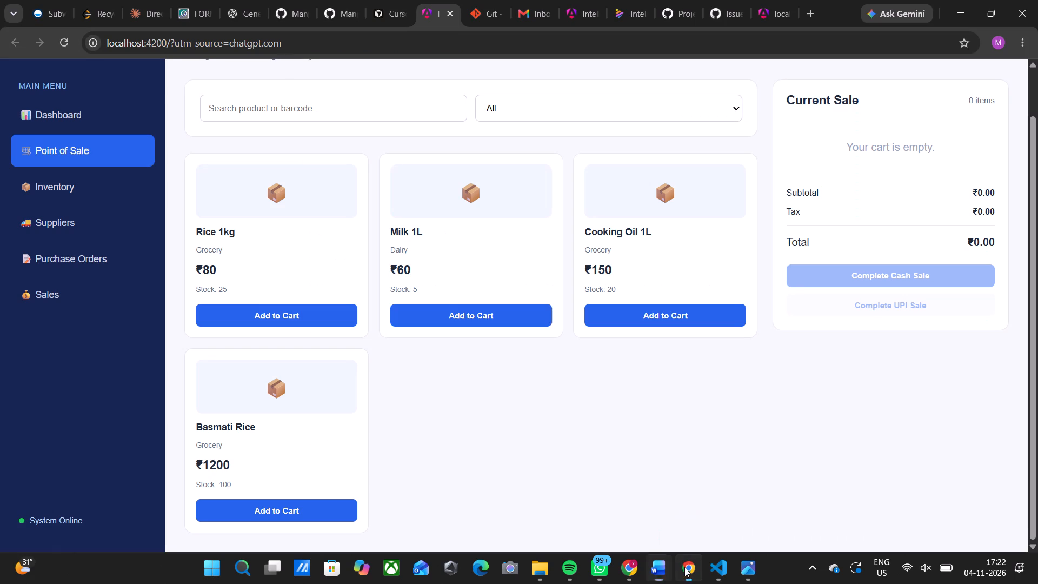
key(F11)
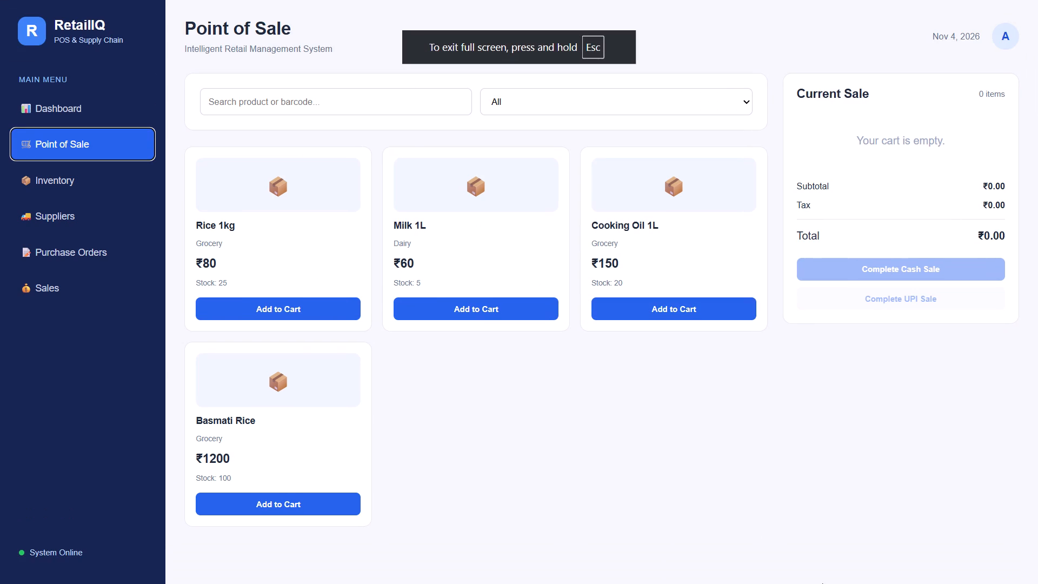
key(Print)
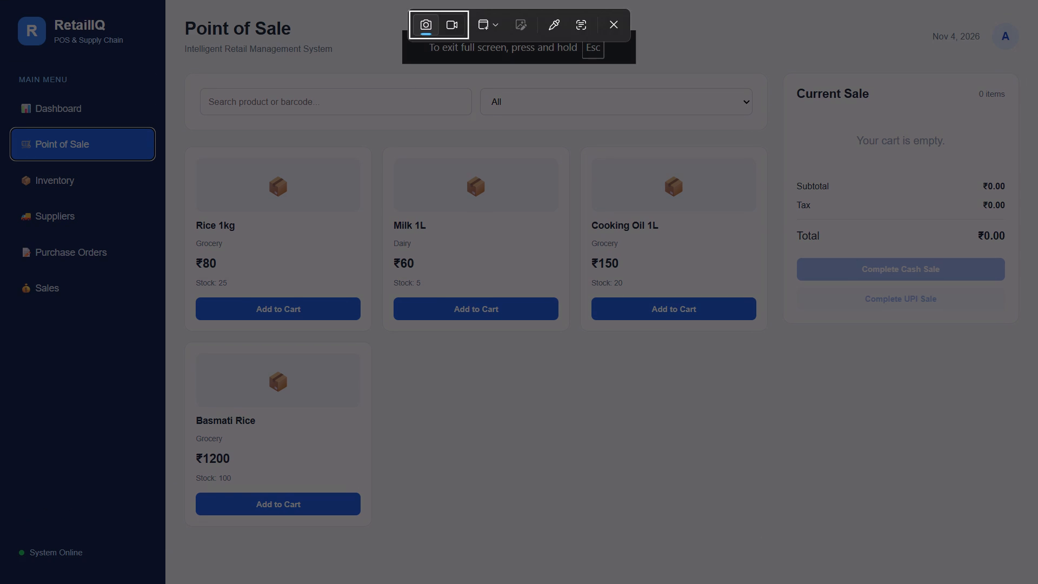
click(613, 29)
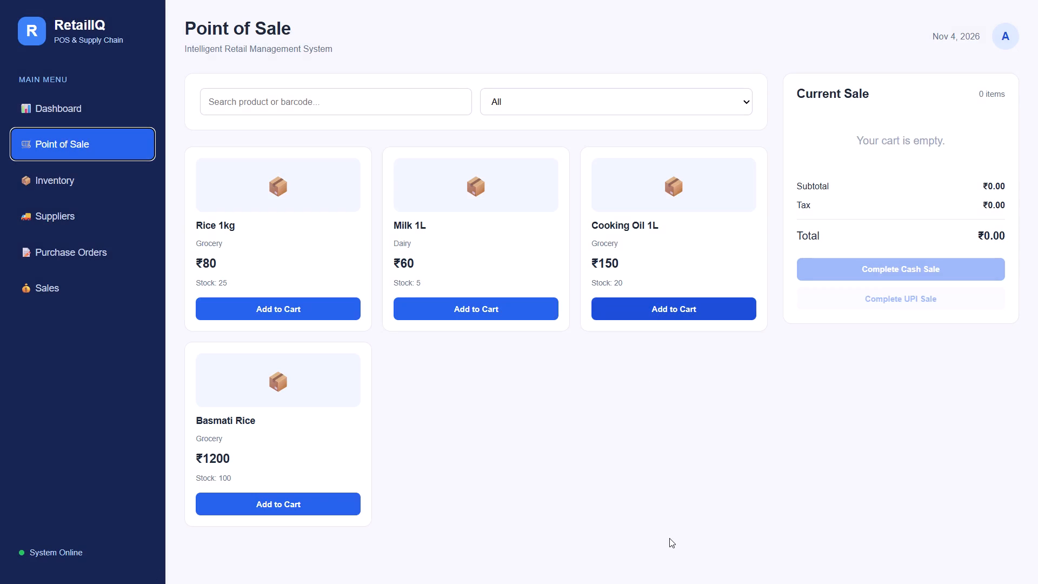
key(Print)
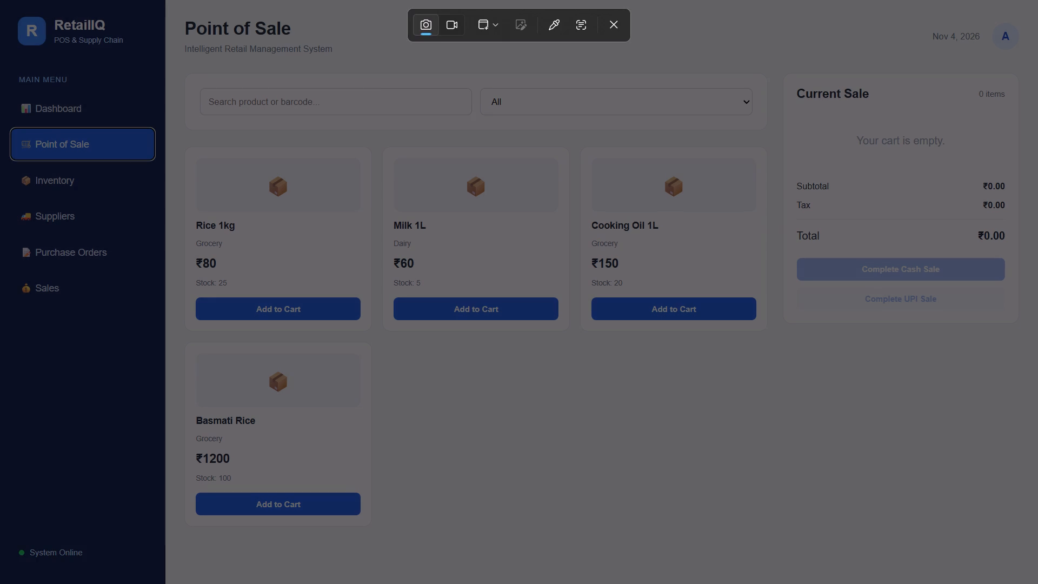
click(493, 31)
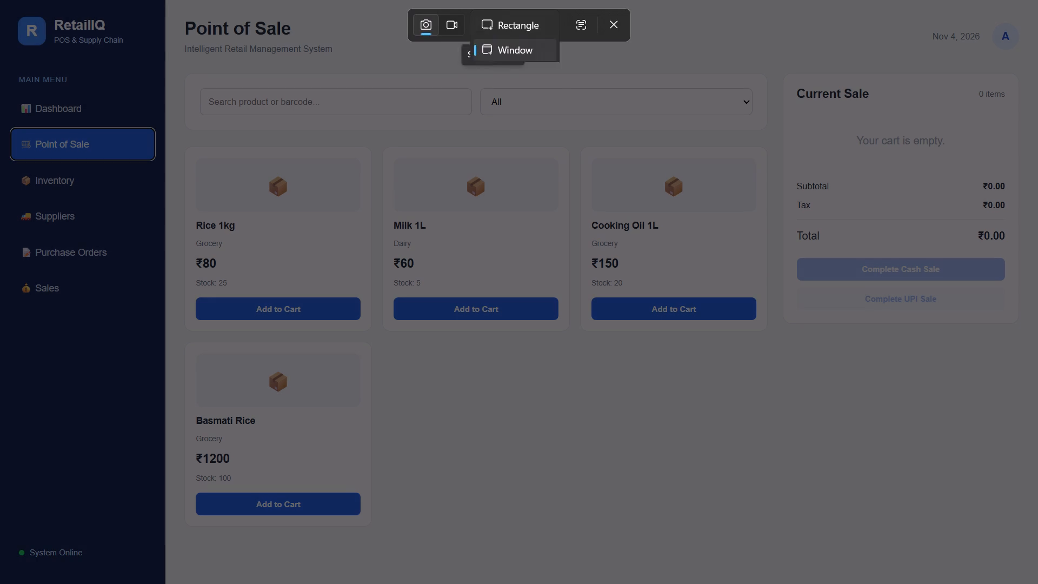
click(504, 52)
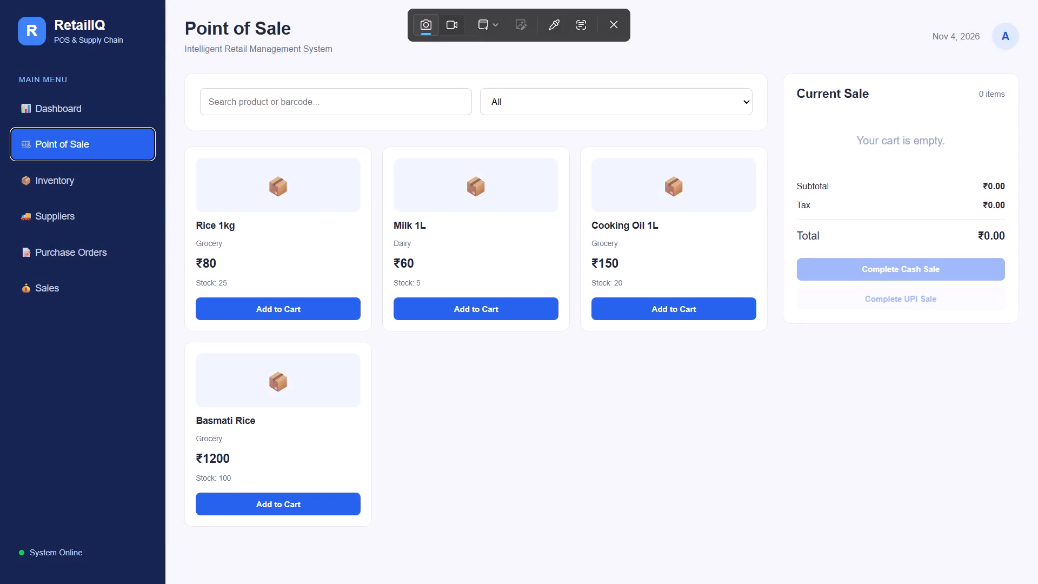
click(574, 305)
key(F11)
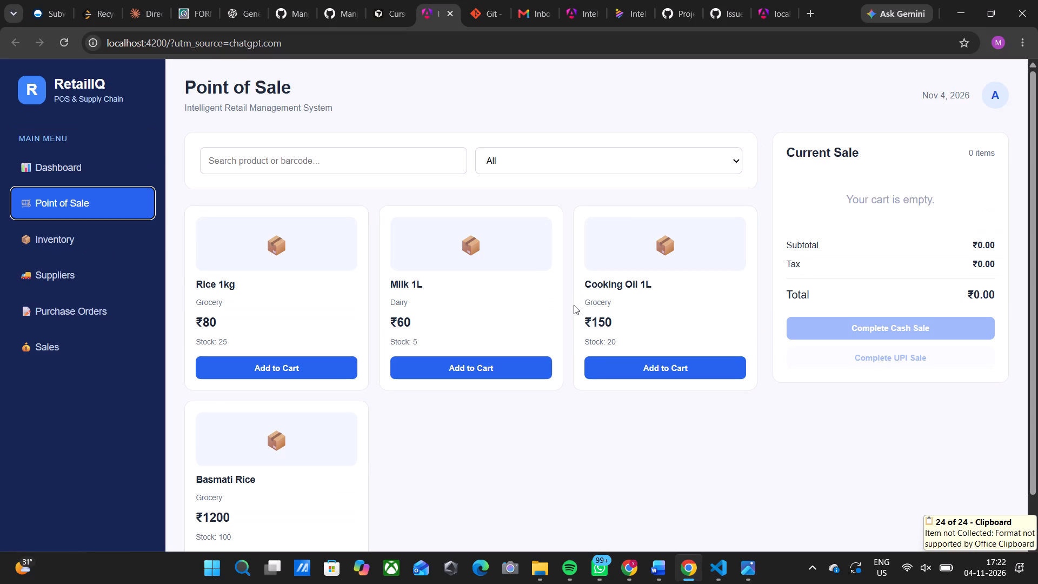
Return to the Word report and replace the selected 11.6 placeholder with the Point of Sale screenshot, above the Figure 11.5 caption.
click(663, 573)
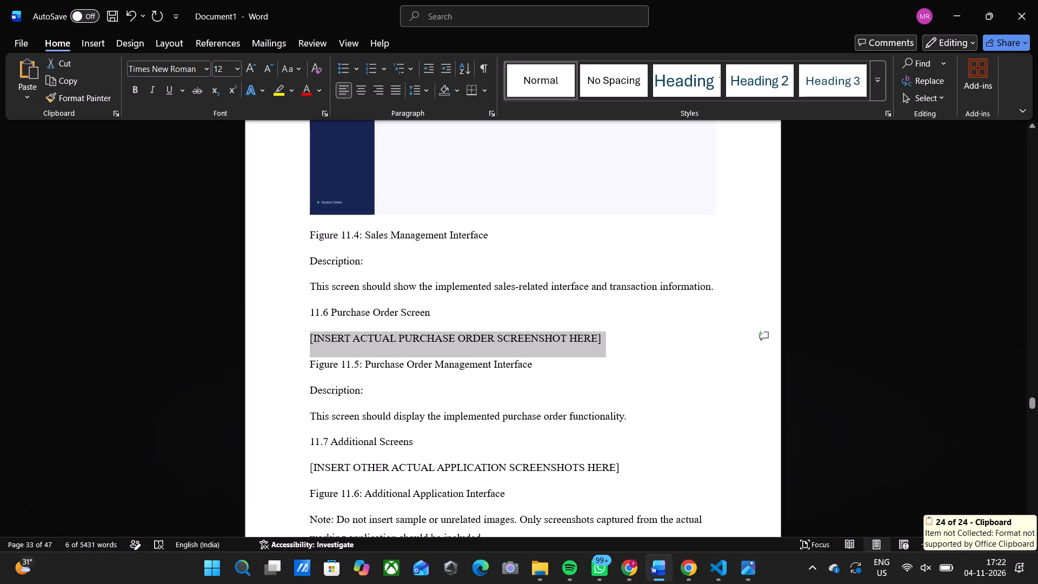
key(BackSpace)
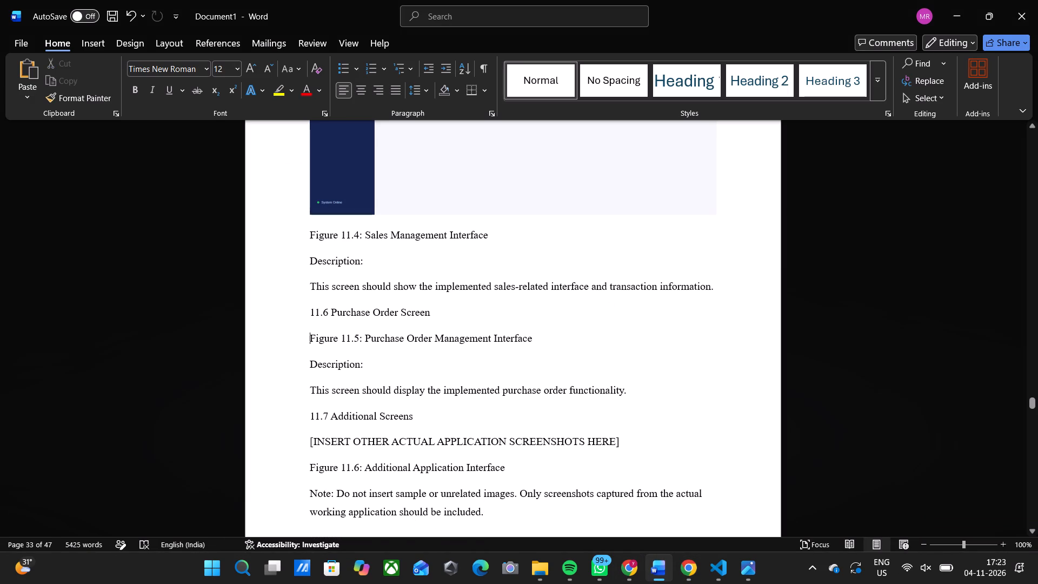
key(Return)
key(Up)
key(ctrl+v)
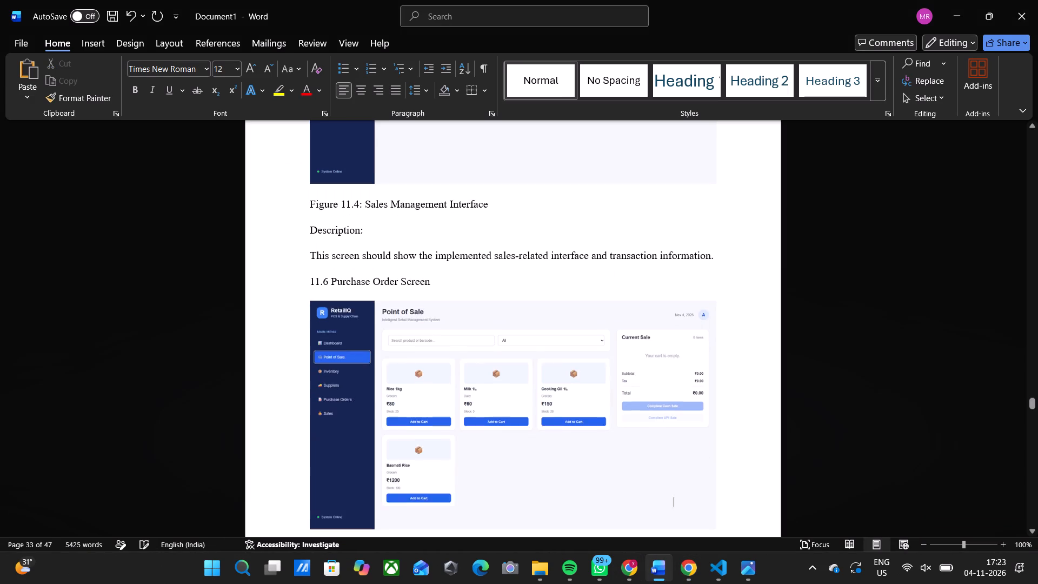
Review the chapter 11 screenshots, captions and page layout from 11.1 Introduction through 11.7 Additional Screens.
scroll(603, 393, down, 1)
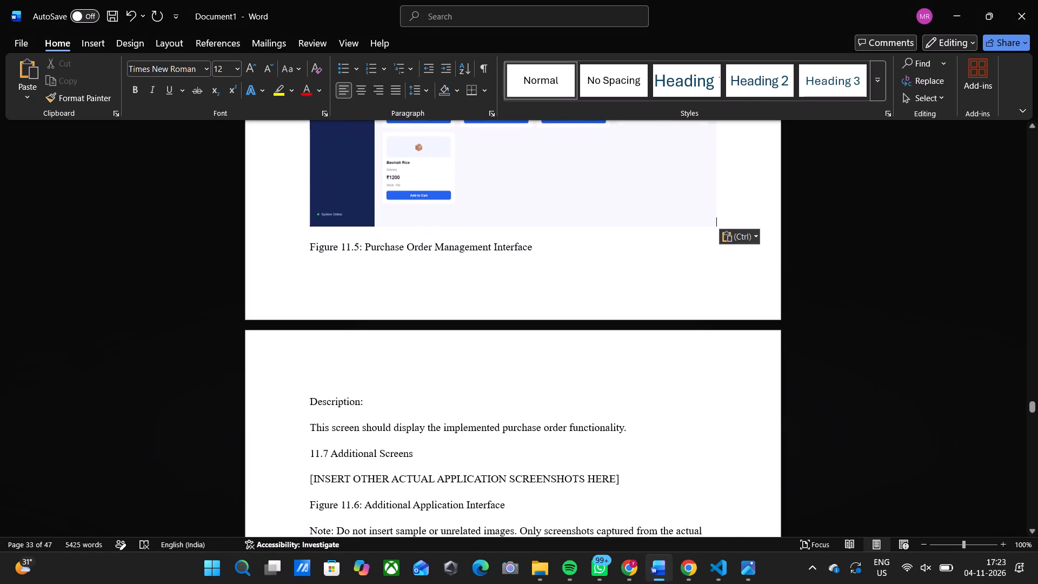
scroll(603, 393, up, 3)
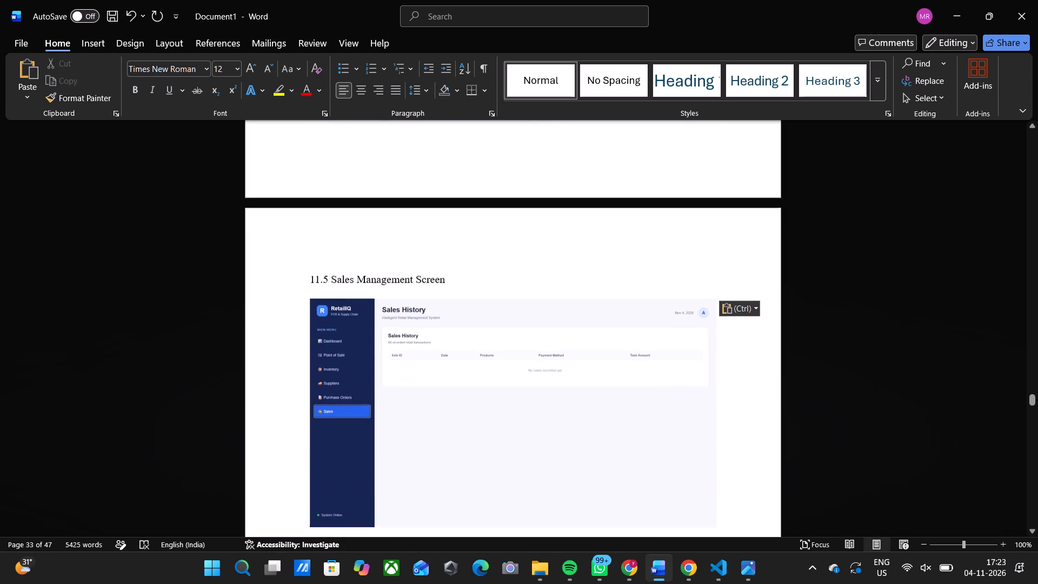
scroll(603, 393, up, 3)
scroll(603, 393, down, 1)
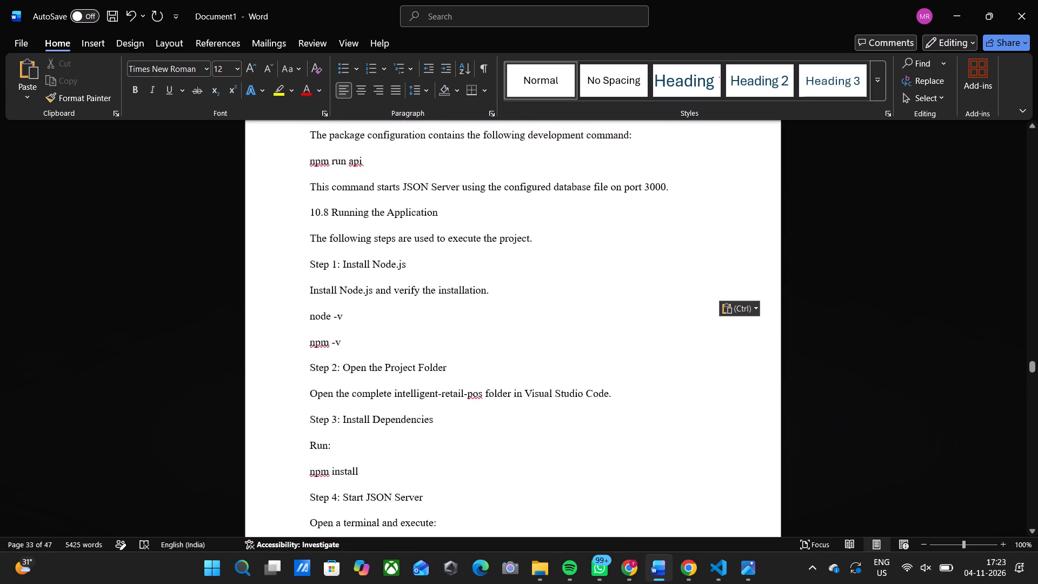
scroll(603, 393, down, 3)
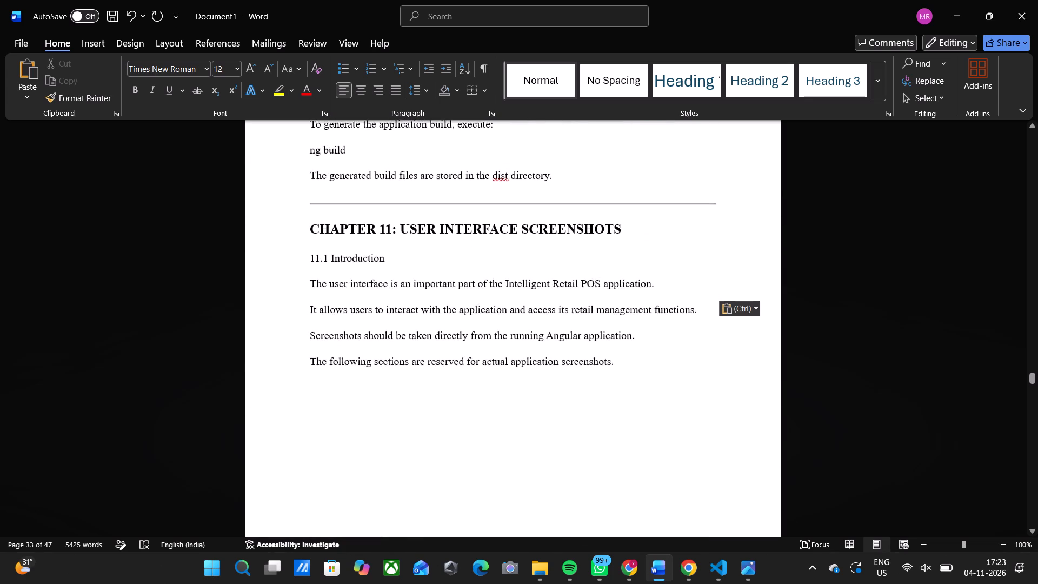
scroll(603, 393, down, 3)
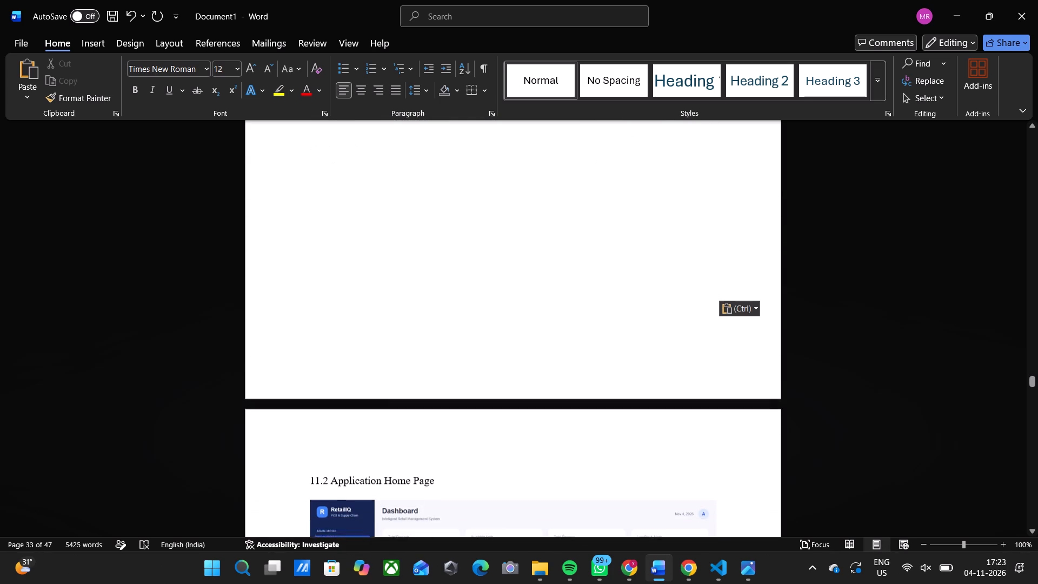
scroll(603, 393, down, 2)
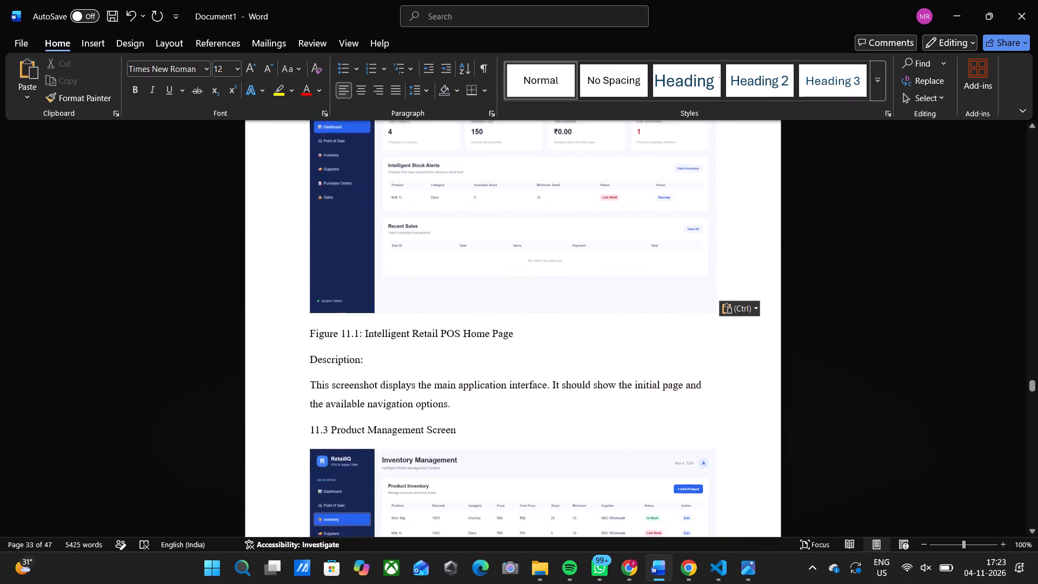
scroll(603, 393, down, 3)
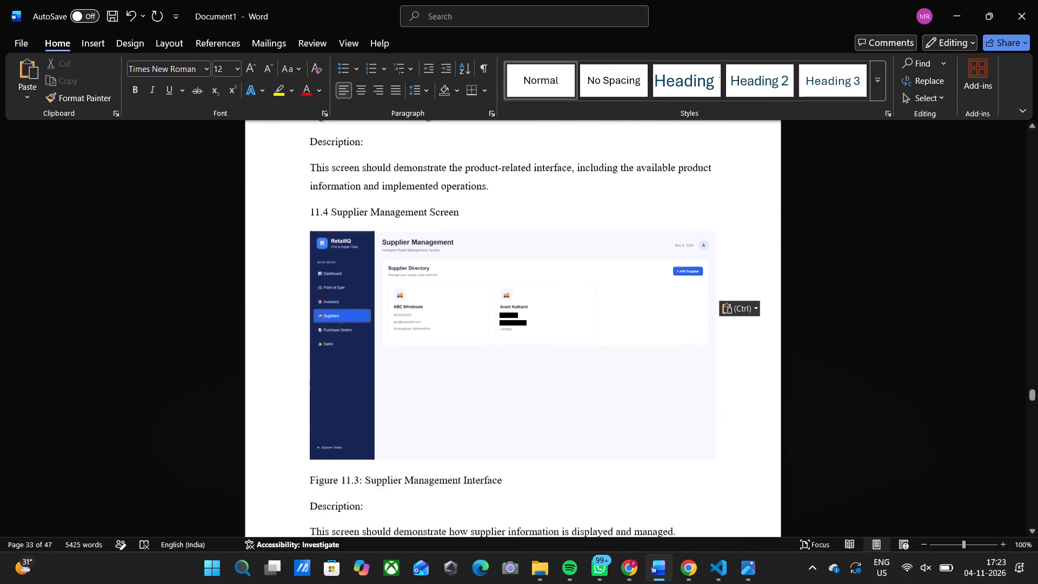
scroll(603, 393, down, 5)
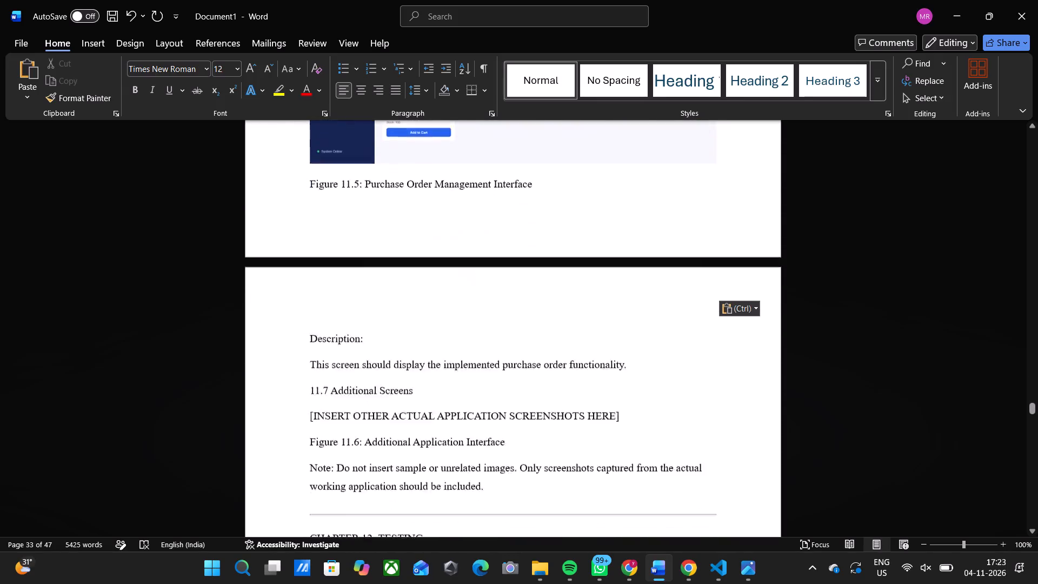
Switch to the RetailIQ app in Chrome and open its Purchase Orders page.
scroll(603, 393, down, 1)
scroll(603, 393, up, 1)
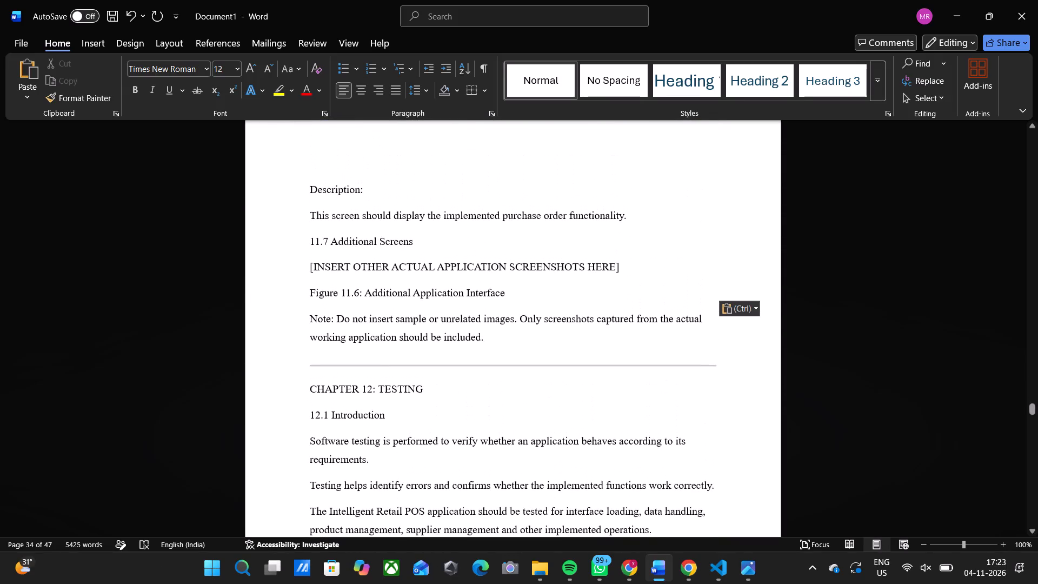
key(alt+Tab)
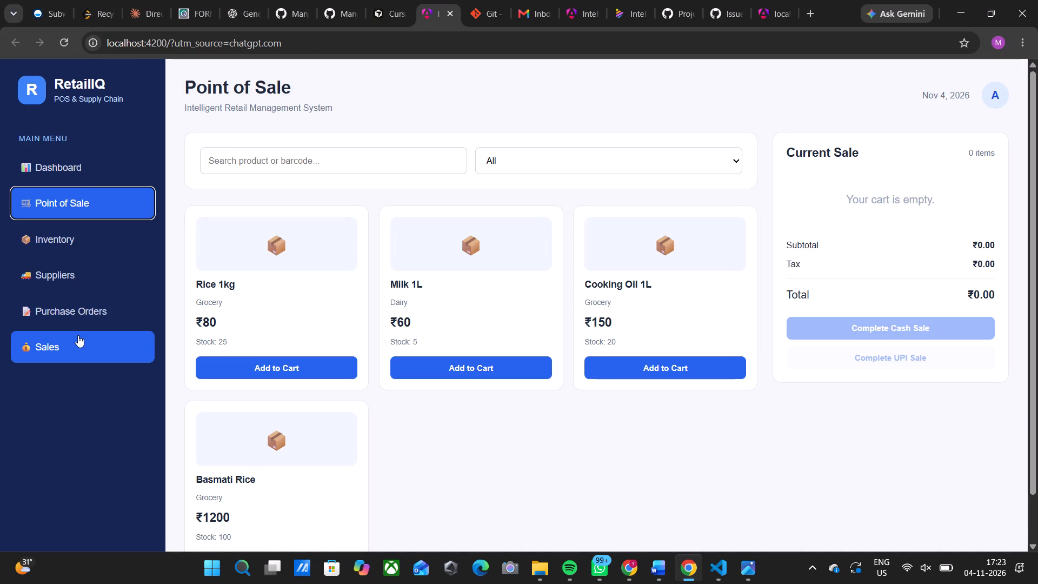
click(92, 316)
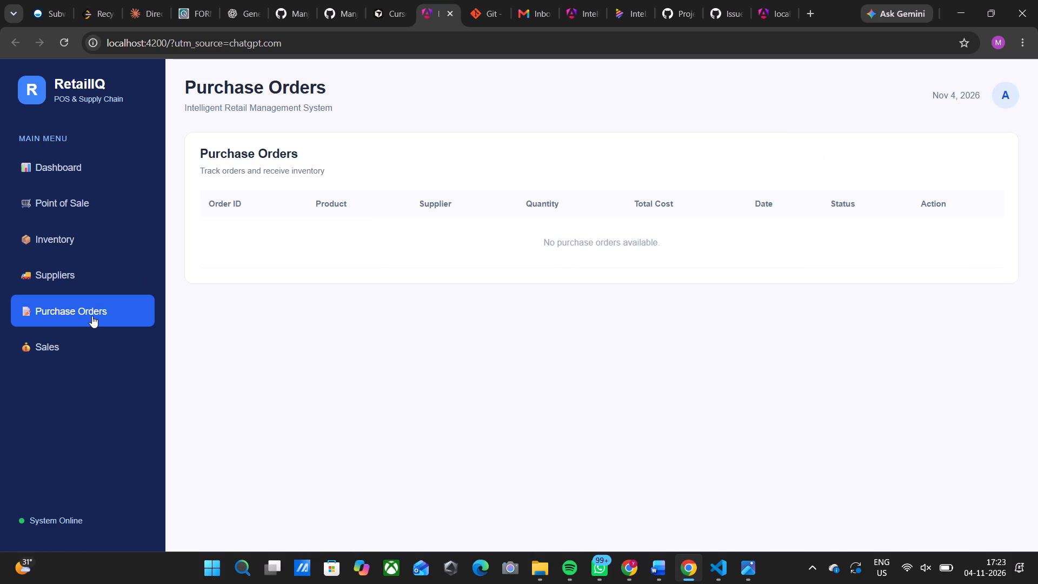
Return to the Word report and delete the Point of Sale screenshot under 11.6 Purchase Order Screen.
key(alt+Tab)
scroll(431, 364, down, 2)
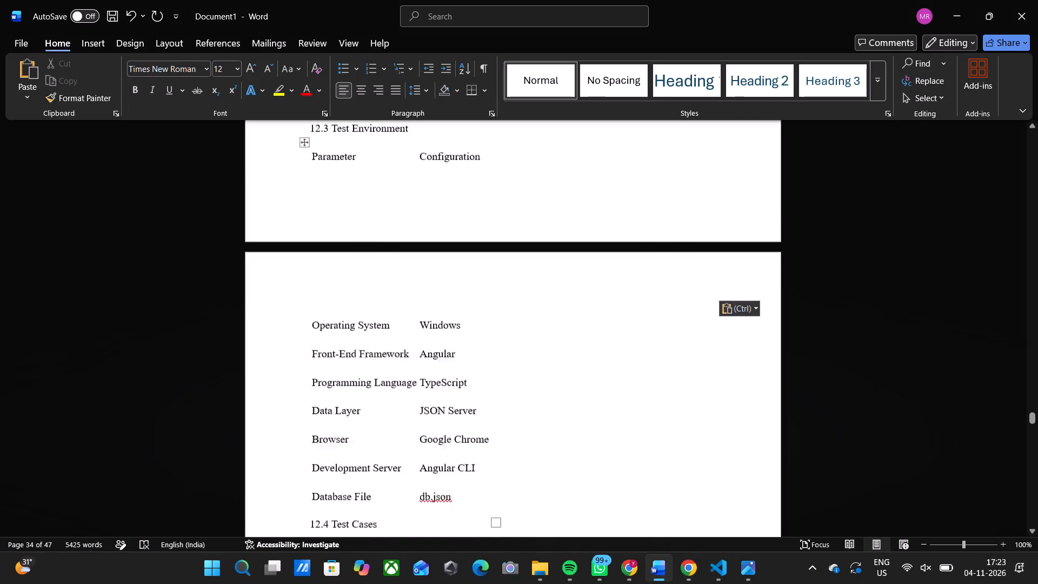
scroll(431, 364, up, 4)
scroll(431, 364, down, 2)
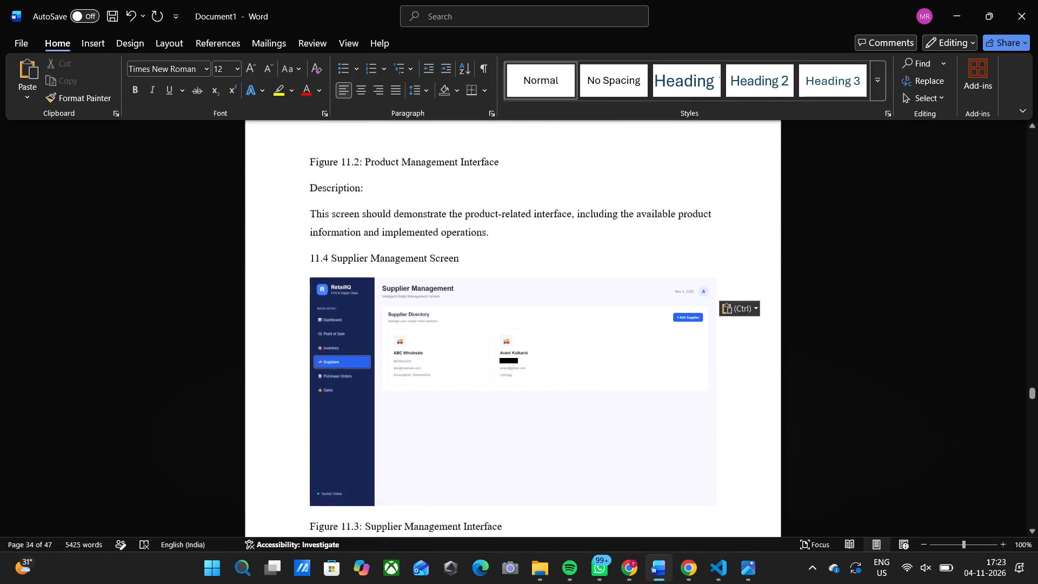
scroll(431, 364, down, 4)
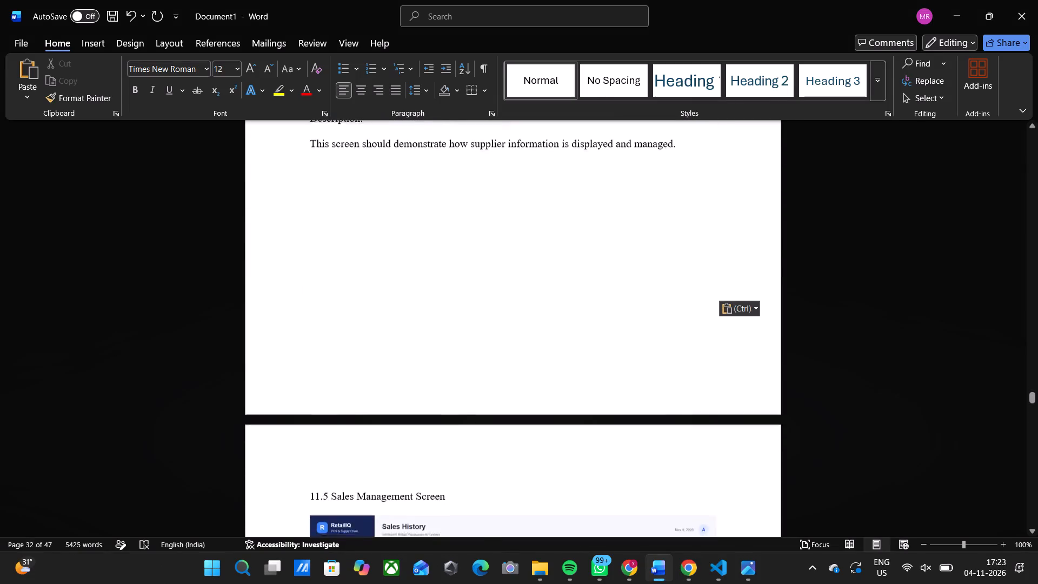
scroll(431, 364, down, 3)
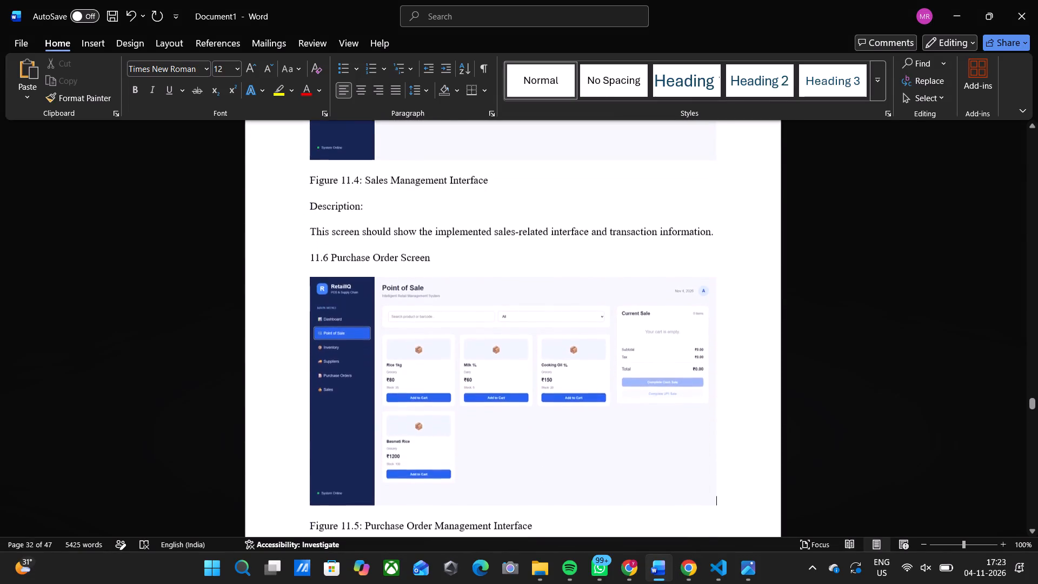
click(431, 364)
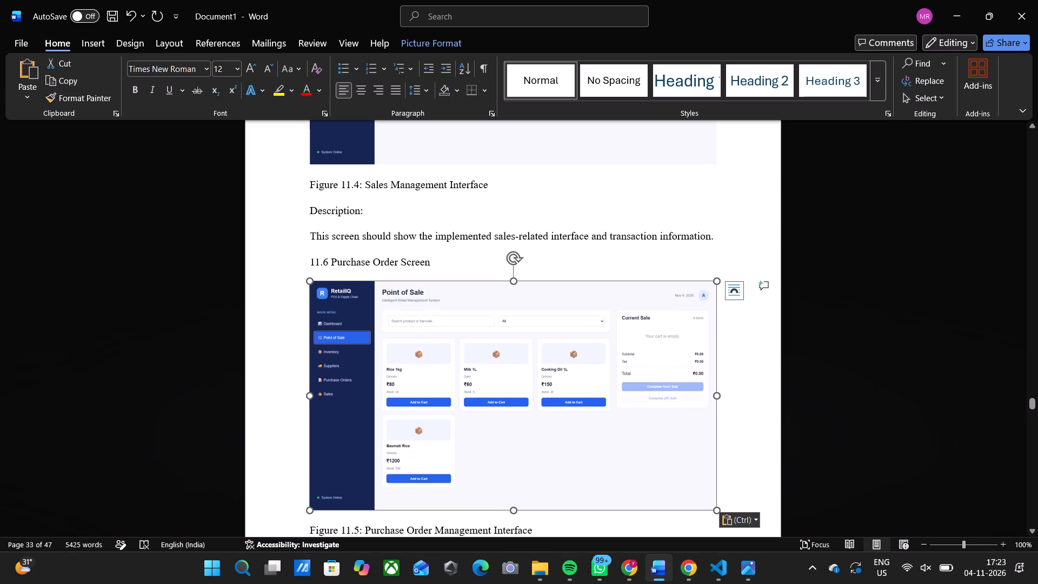
key(BackSpace)
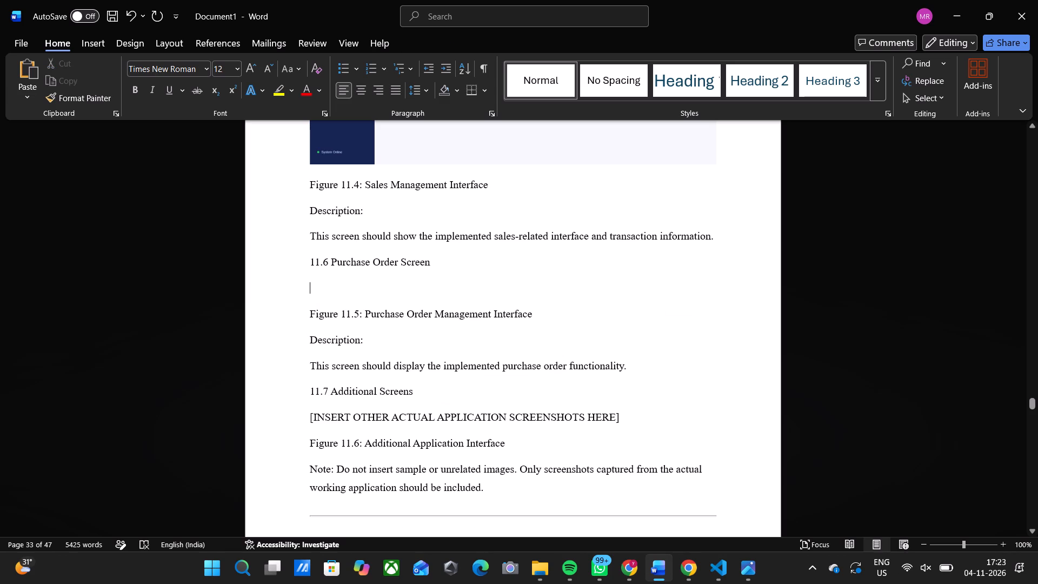
Replace the bracketed placeholder under 11.7 Additional Screens with the copied Point of Sale screenshot, above the Figure 11.6 caption.
drag(307, 414, 638, 423)
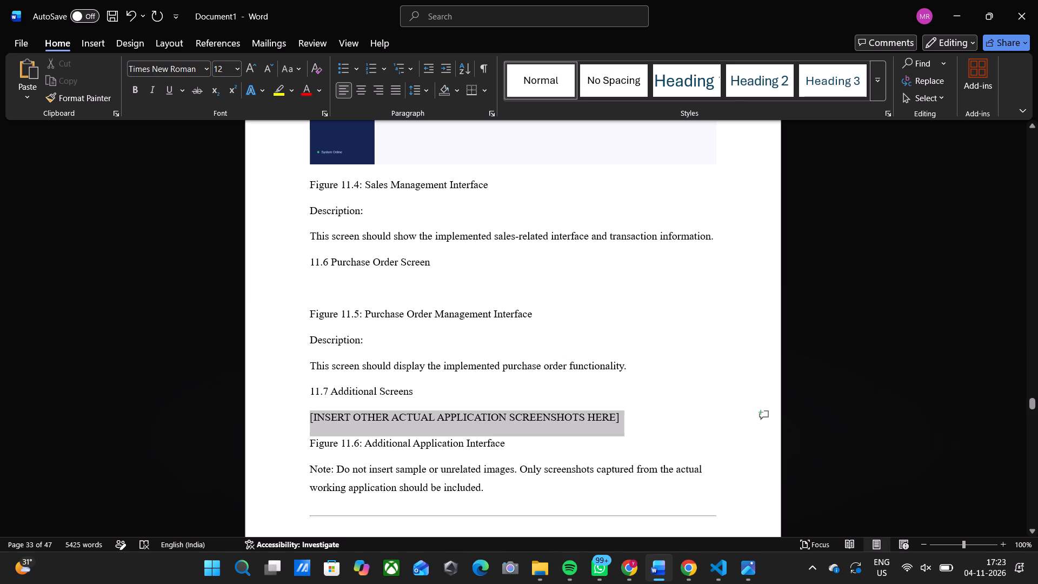
drag(638, 423, 640, 425)
key(ctrl+v)
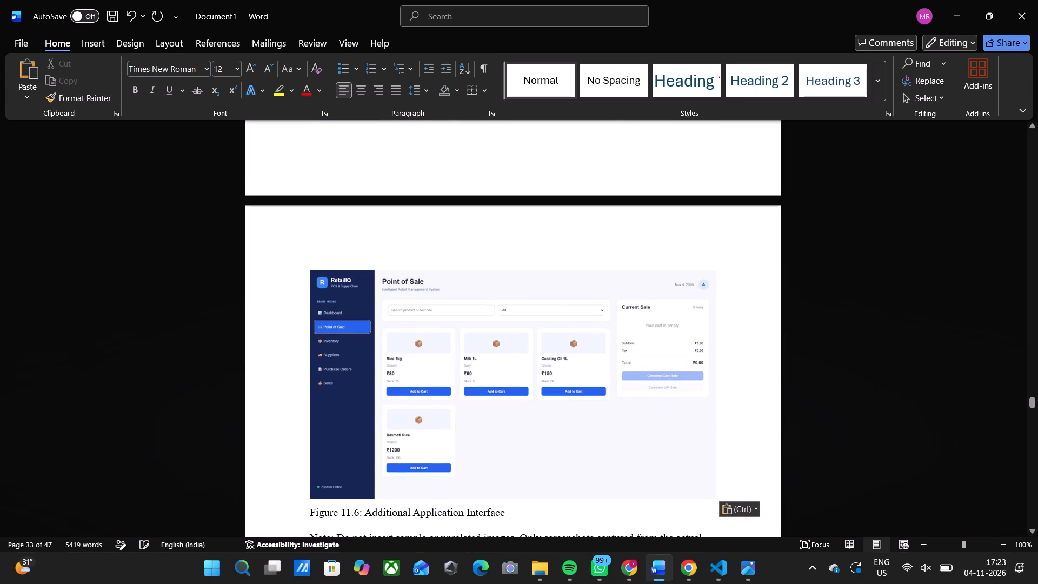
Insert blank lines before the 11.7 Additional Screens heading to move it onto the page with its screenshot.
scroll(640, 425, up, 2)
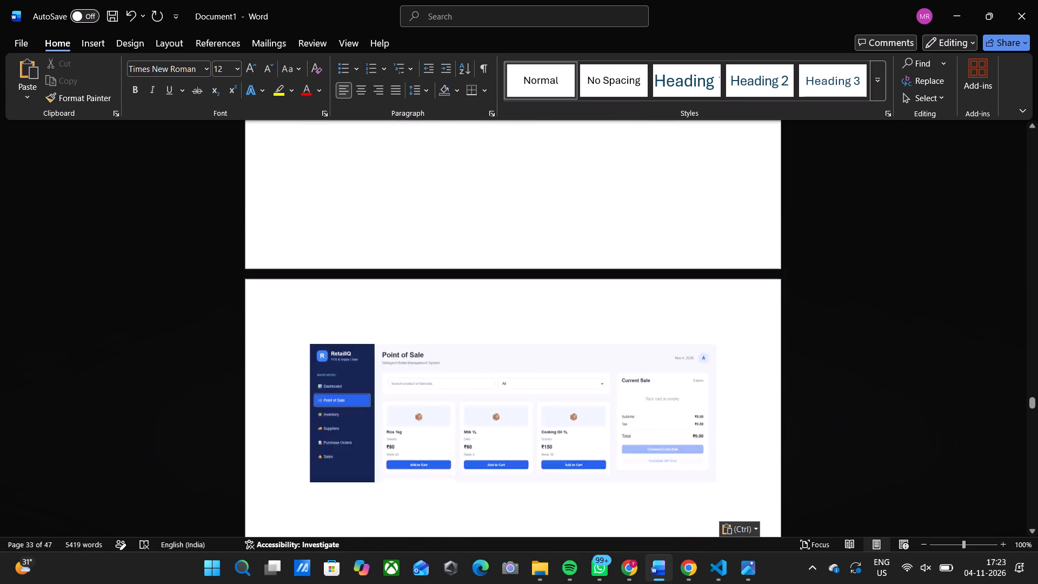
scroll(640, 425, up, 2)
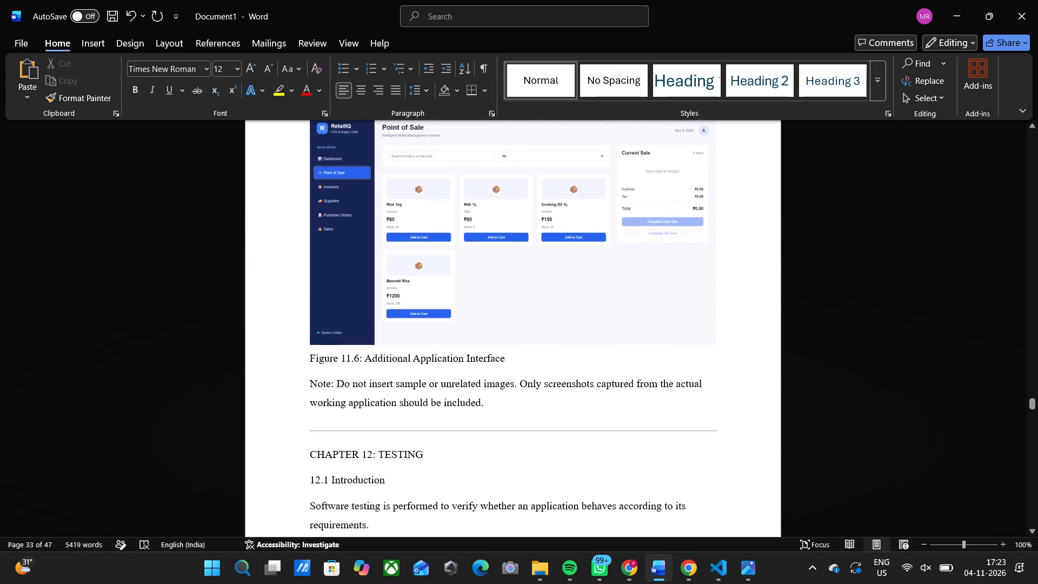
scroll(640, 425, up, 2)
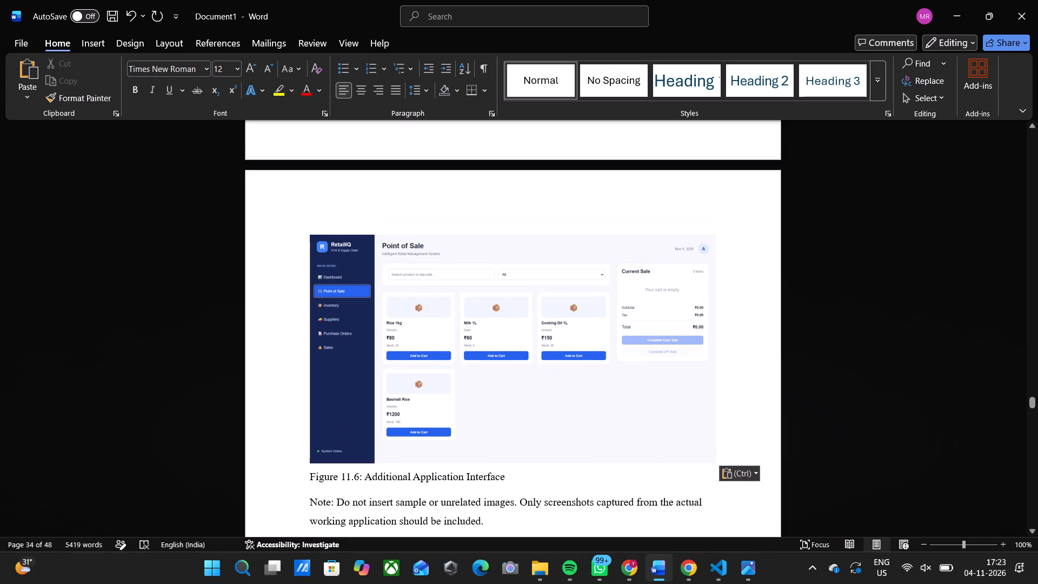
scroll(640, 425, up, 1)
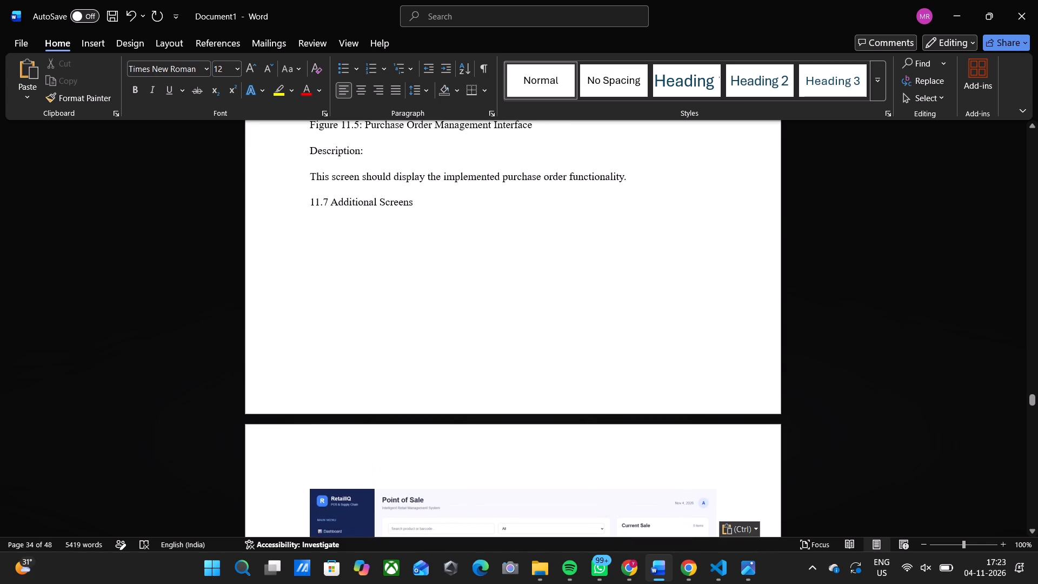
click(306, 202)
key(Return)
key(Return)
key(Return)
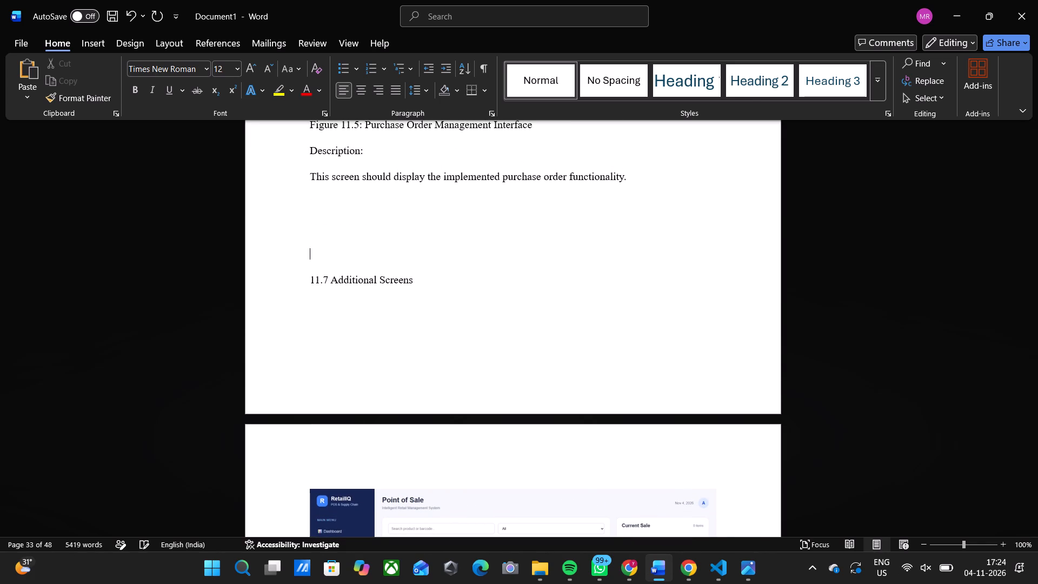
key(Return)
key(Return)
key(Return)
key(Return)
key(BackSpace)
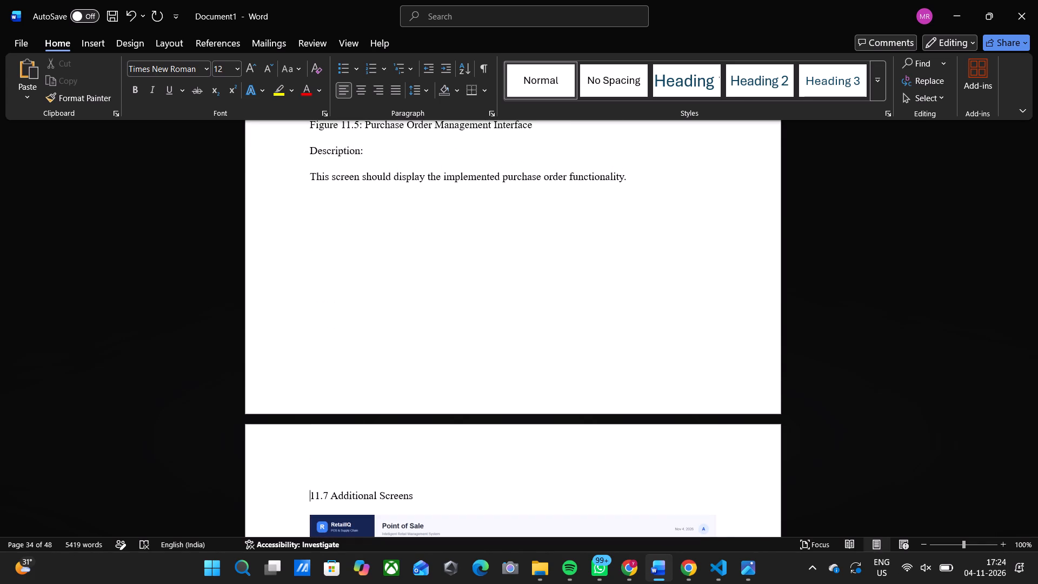
Place the cursor on the empty line under 11.6 and capture RetailIQ's Purchase Orders page in Chrome full screen as a window snip.
scroll(306, 202, up, 1)
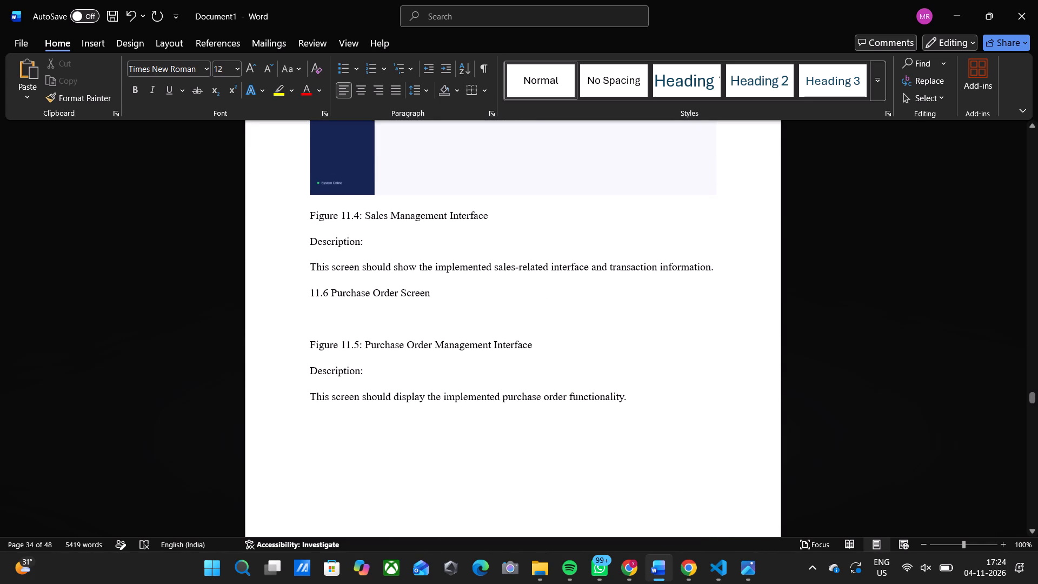
click(337, 324)
key(alt+Tab)
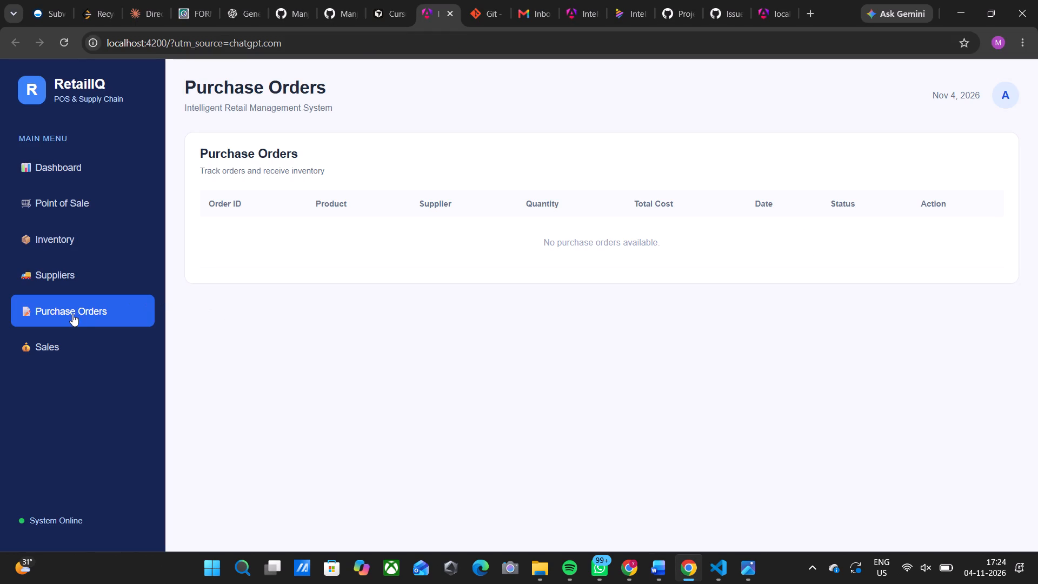
key(F11)
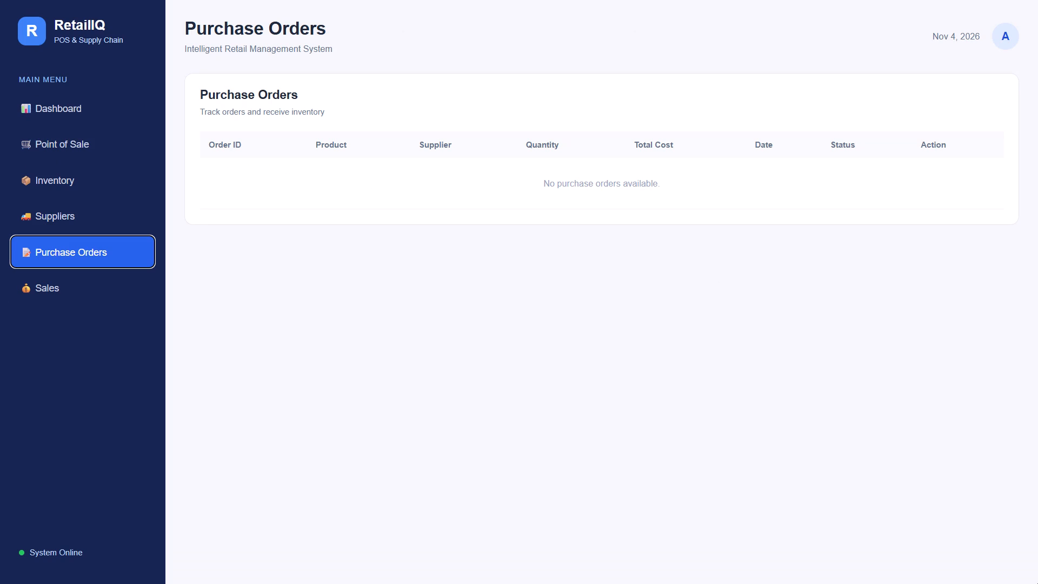
key(Print)
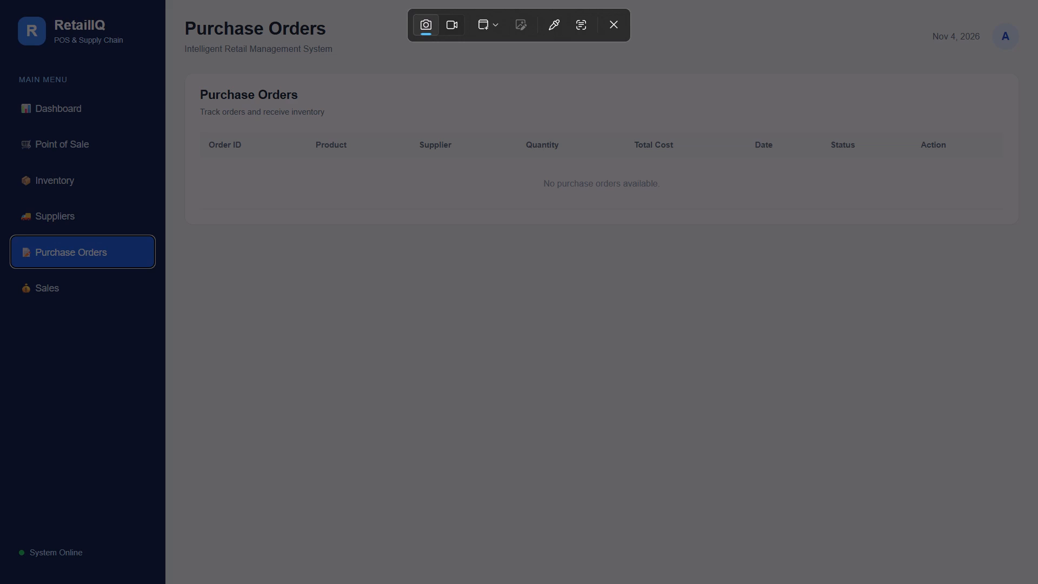
click(496, 21)
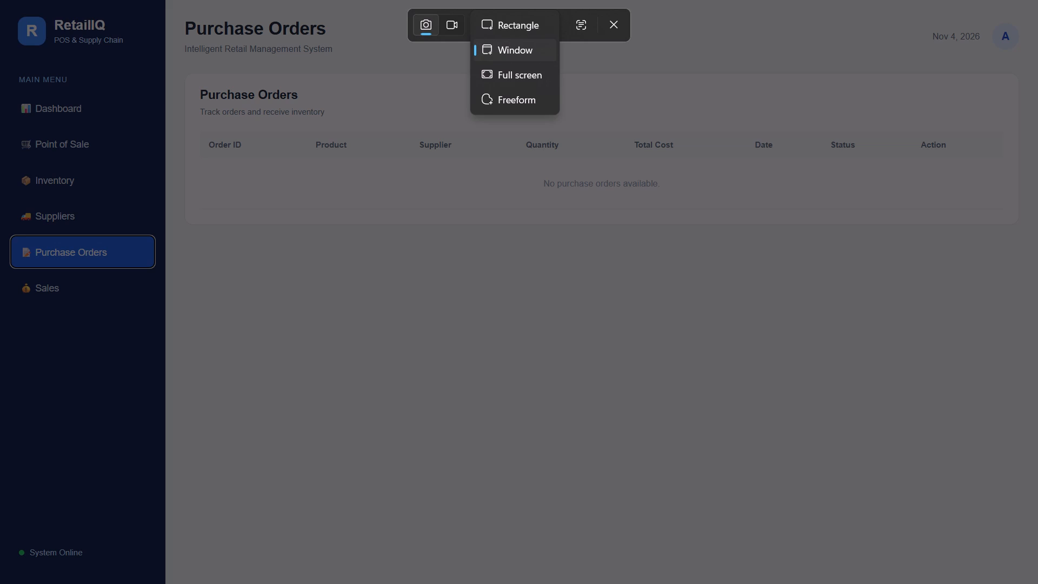
click(496, 53)
click(496, 123)
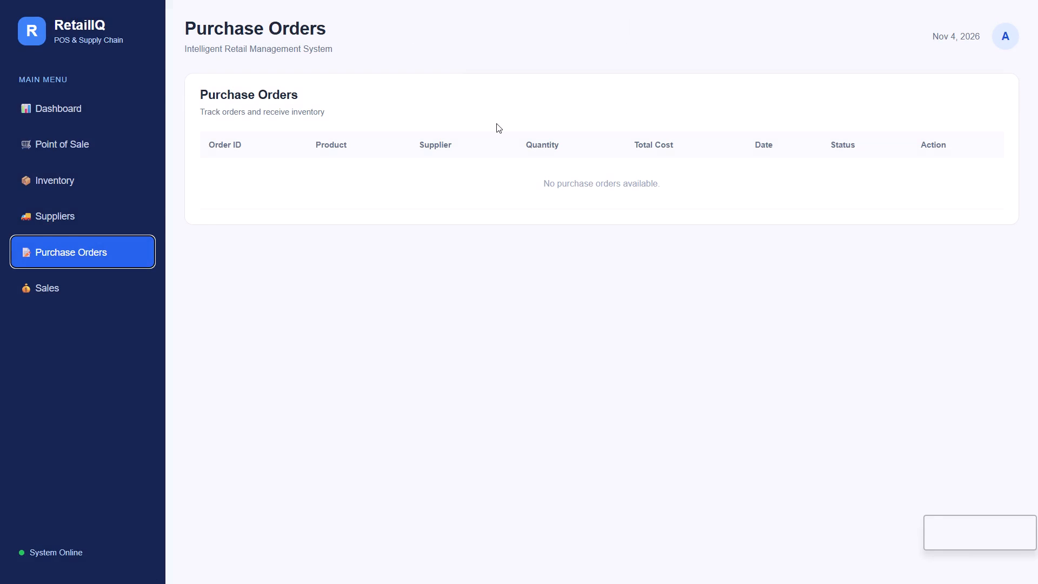
key(F11)
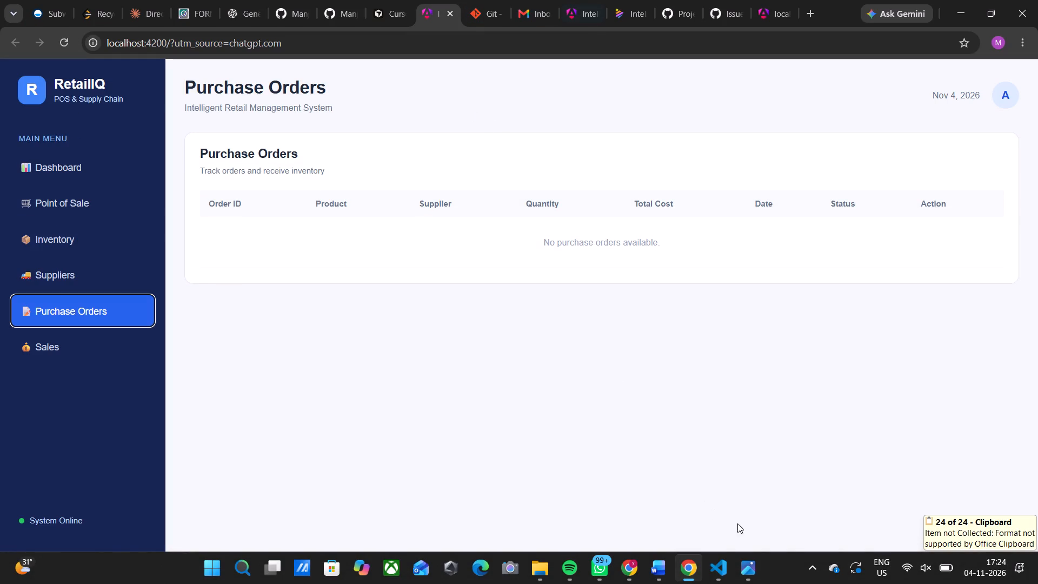
Return to the Word report and insert the Purchase Orders screenshot under 11.6, above the Figure 11.5 caption.
click(653, 570)
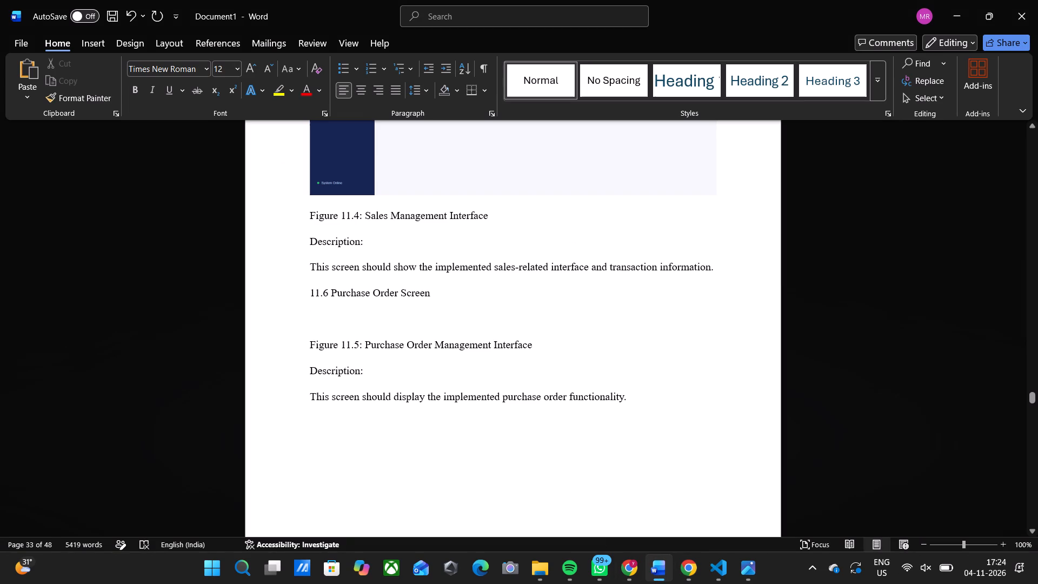
key(ctrl+v)
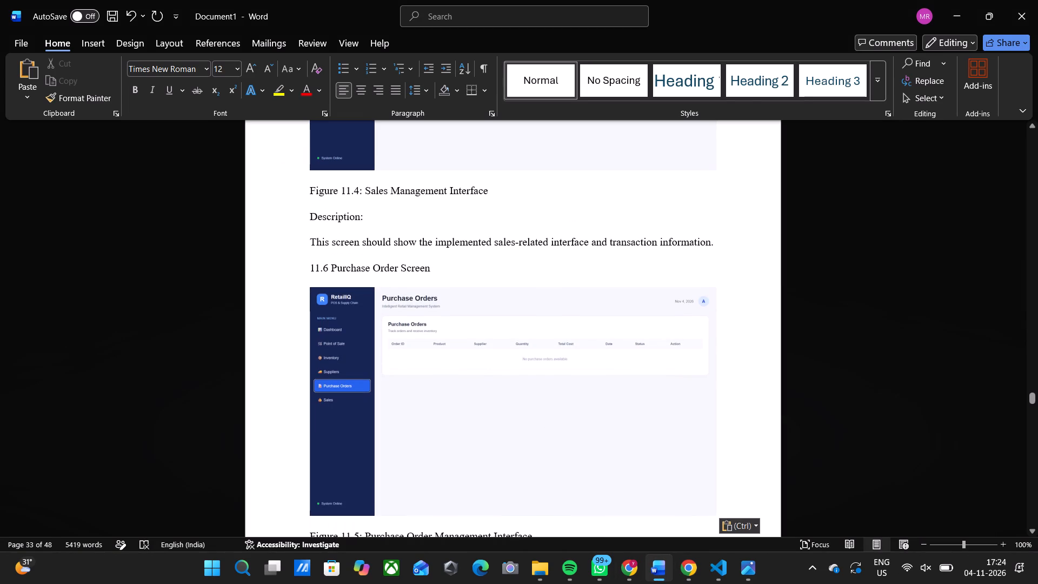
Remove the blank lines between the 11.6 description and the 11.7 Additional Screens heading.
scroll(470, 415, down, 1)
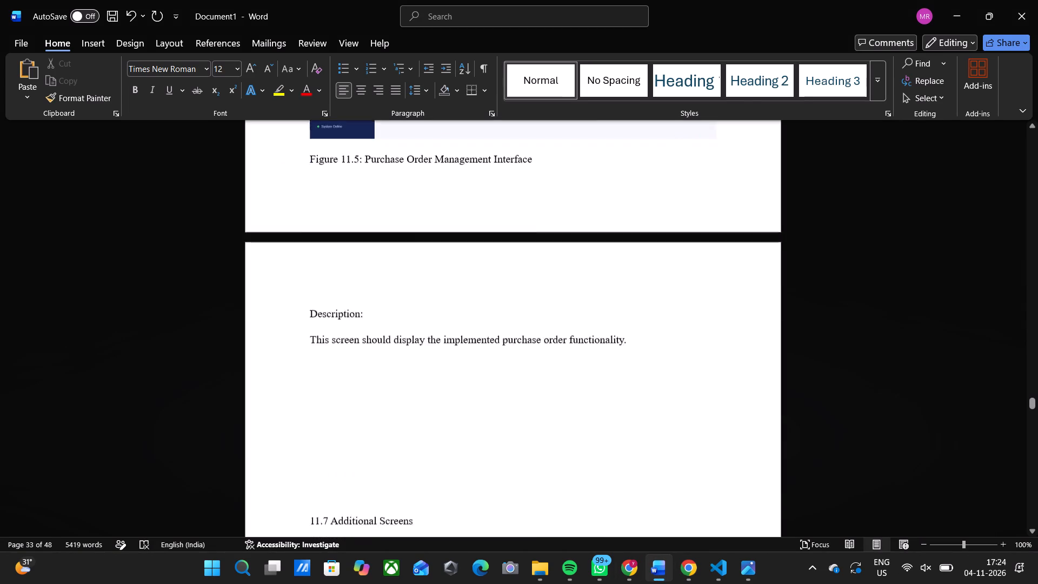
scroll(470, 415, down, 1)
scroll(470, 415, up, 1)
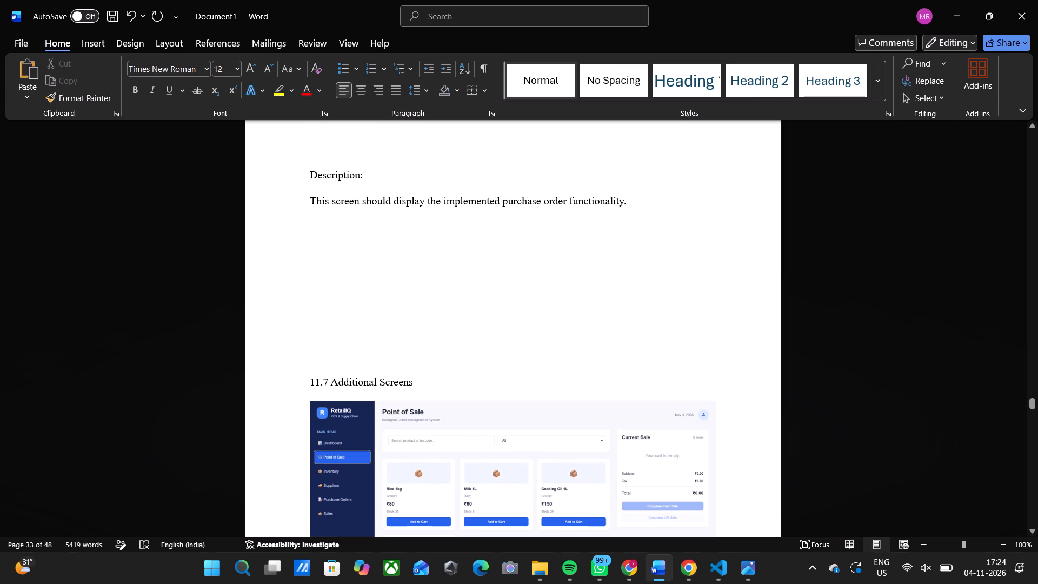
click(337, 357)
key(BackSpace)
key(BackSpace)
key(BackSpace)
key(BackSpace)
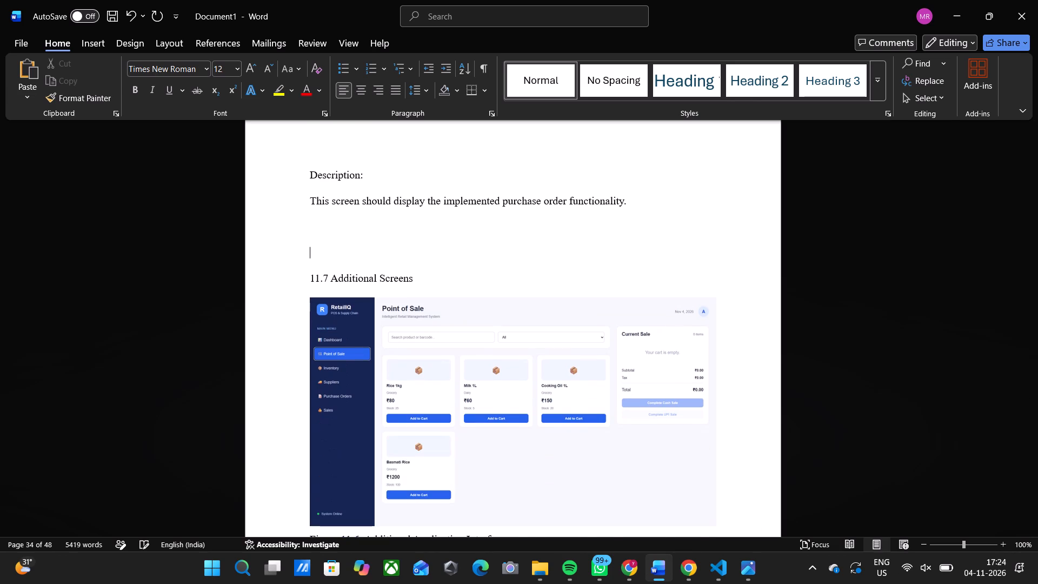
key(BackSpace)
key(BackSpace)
Format the CHAPTER 12: TESTING heading as bold at 15 pt.
scroll(337, 357, down, 1)
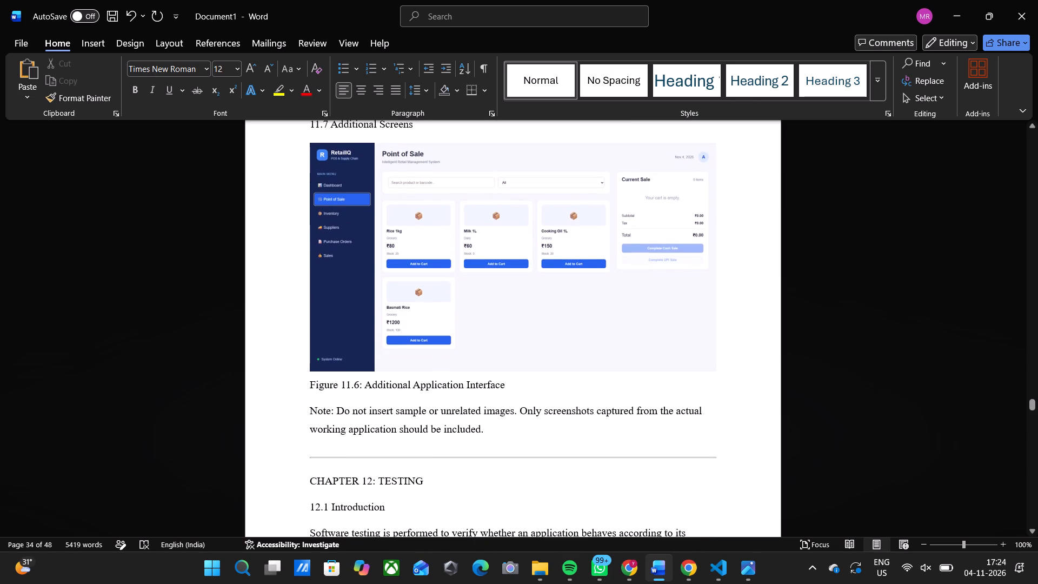
click(301, 486)
click(314, 469)
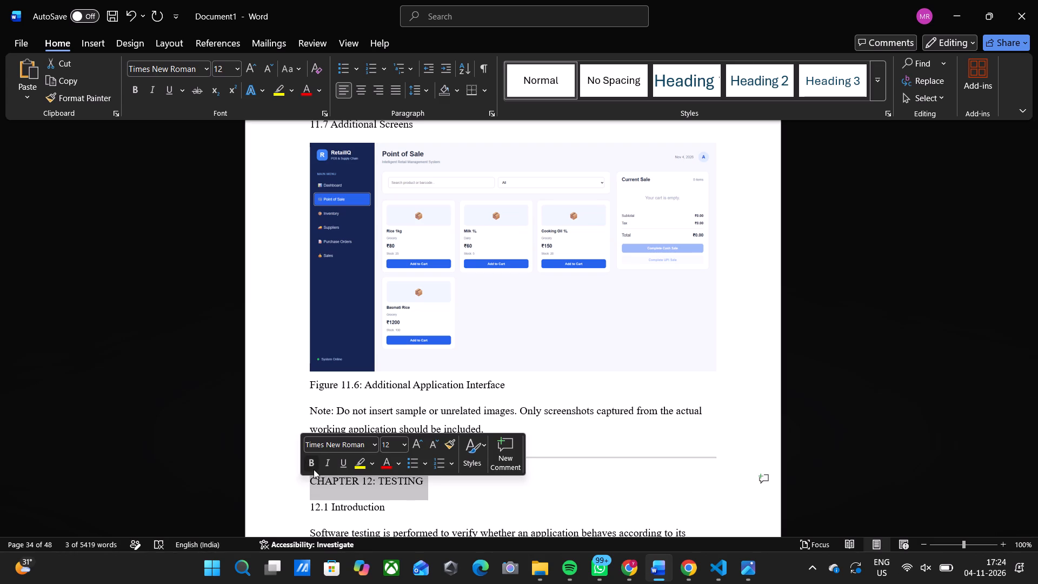
click(394, 446)
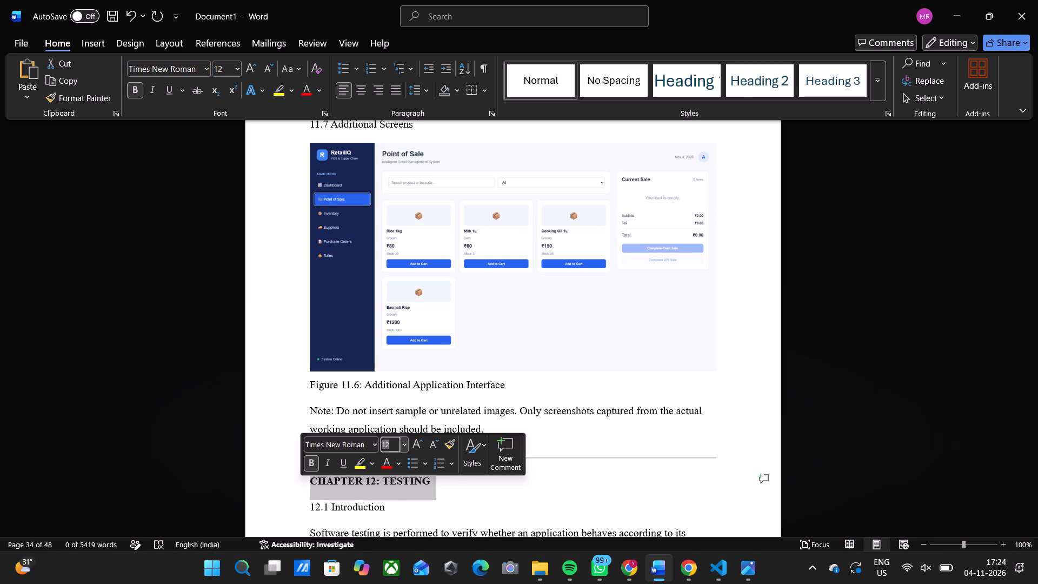
text(15)
key(Return)
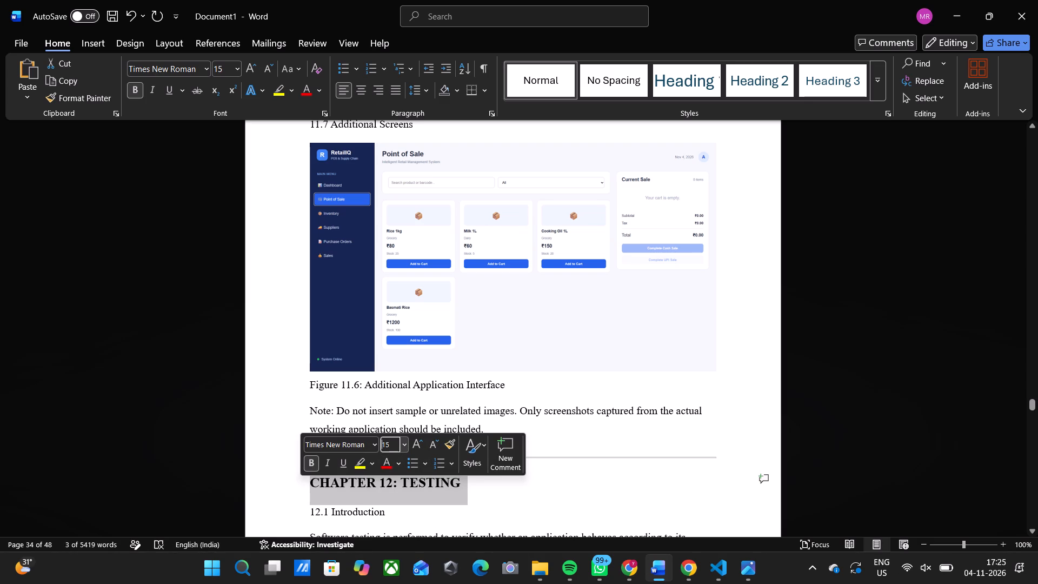
Review Chapter 11 from its introduction to the Chapter 12 heading, examining the inserted application screenshots, captions and descriptions.
click(219, 469)
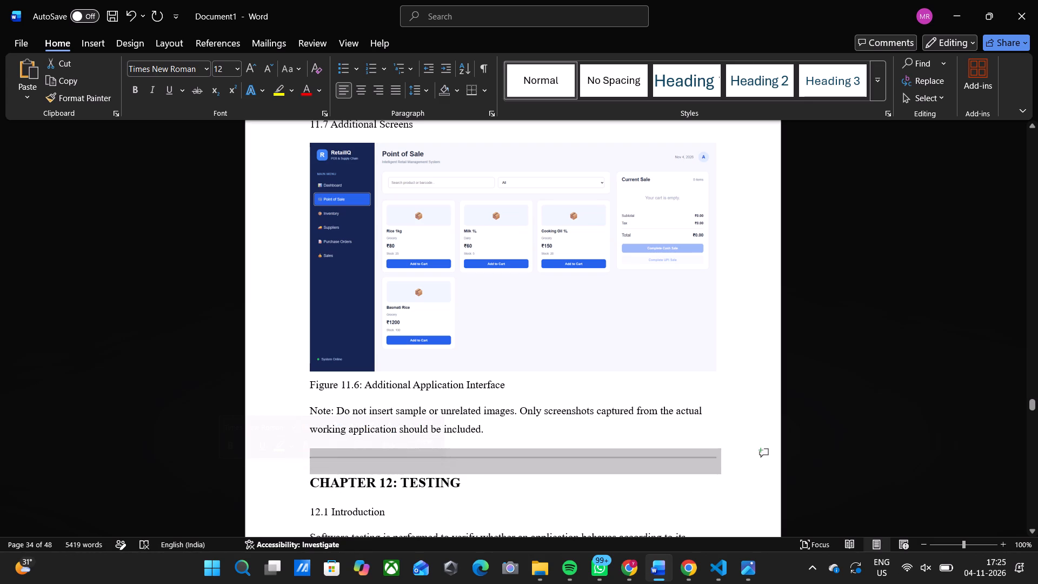
click(588, 496)
scroll(588, 496, down, 1)
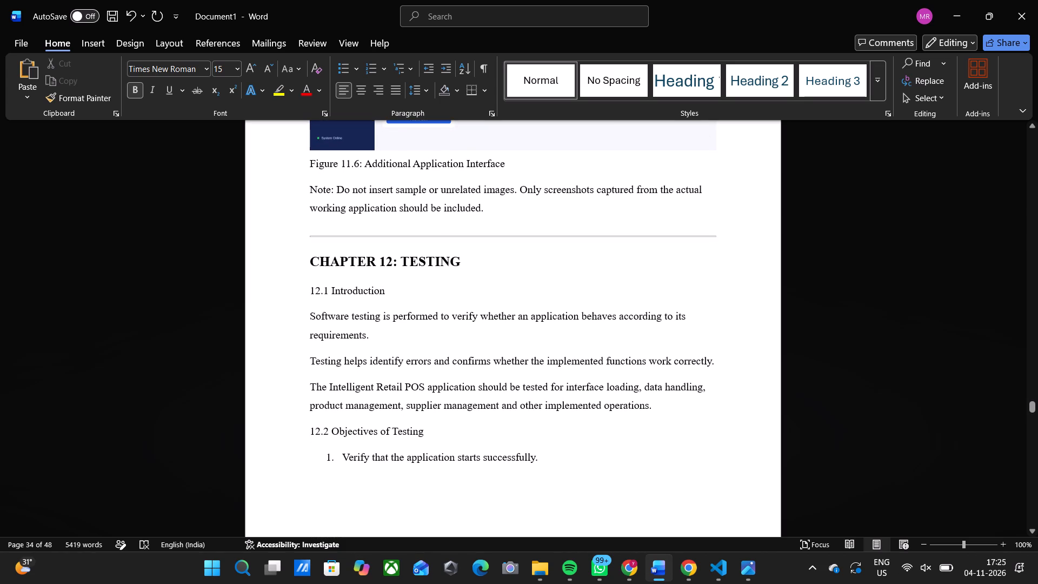
scroll(588, 496, down, 1)
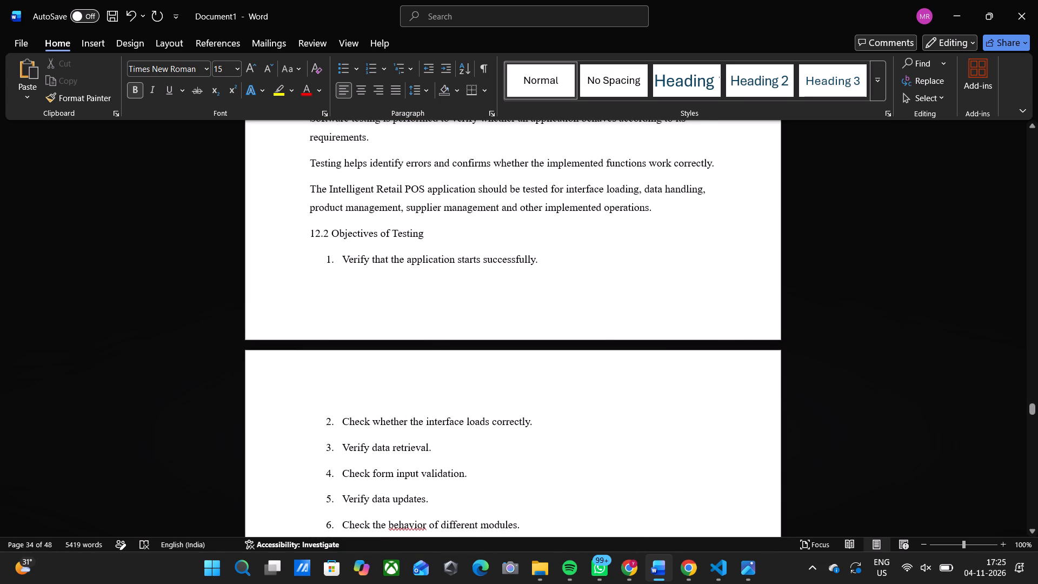
scroll(588, 496, up, 4)
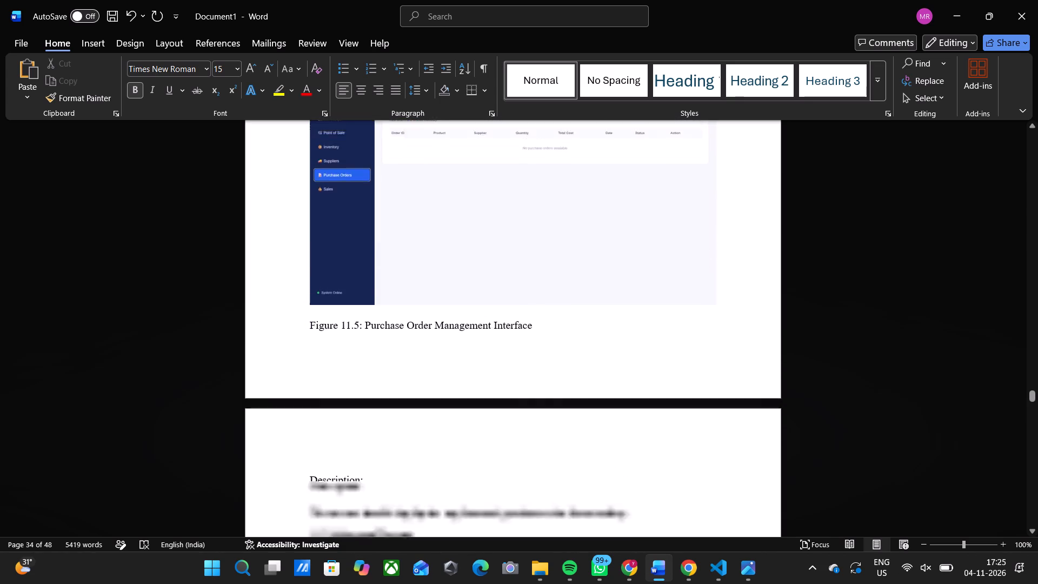
scroll(588, 496, up, 5)
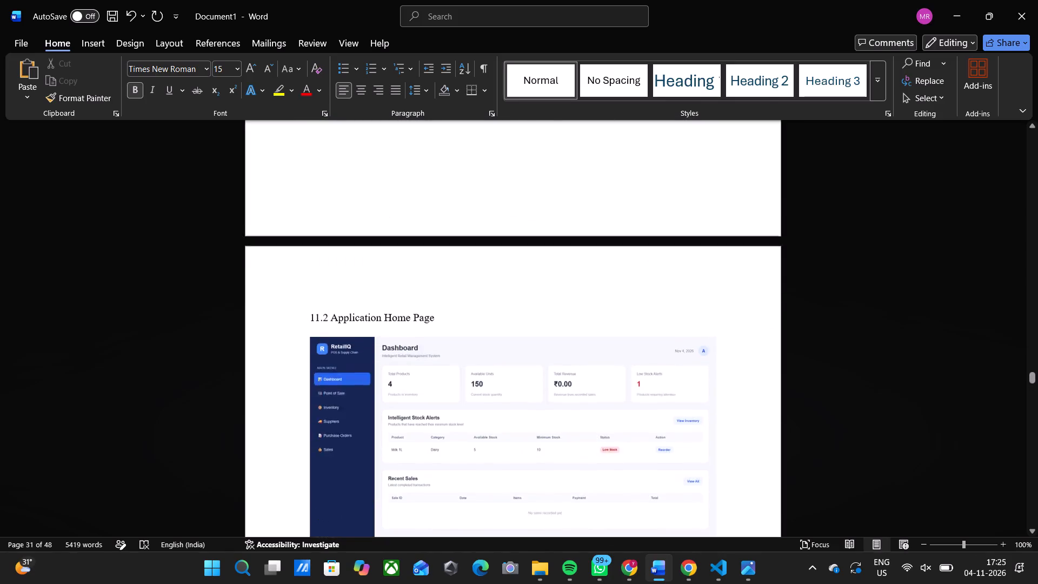
scroll(588, 496, up, 1)
scroll(588, 496, right, 1)
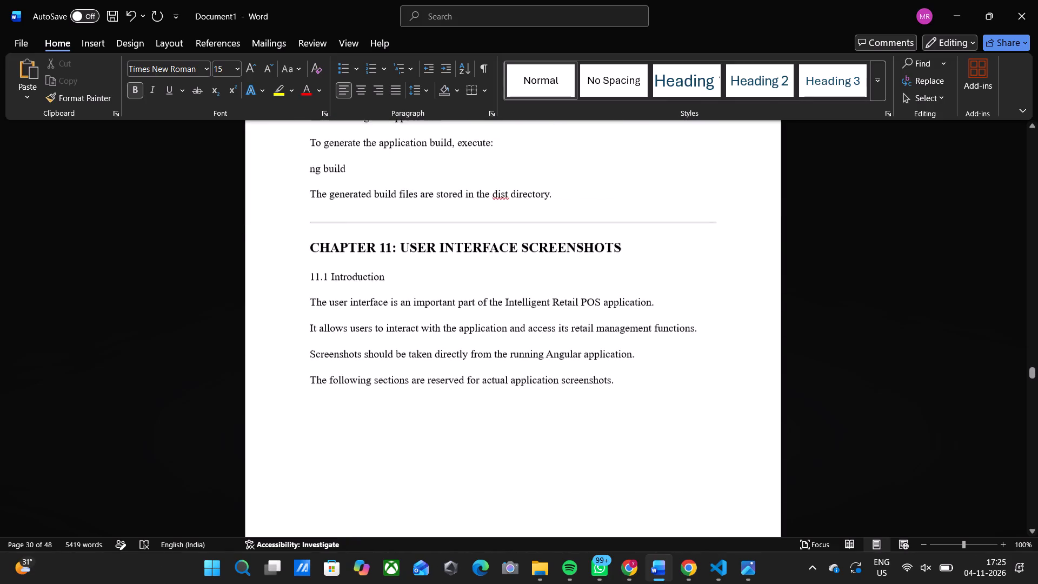
scroll(588, 496, right, 1)
scroll(588, 496, down, 2)
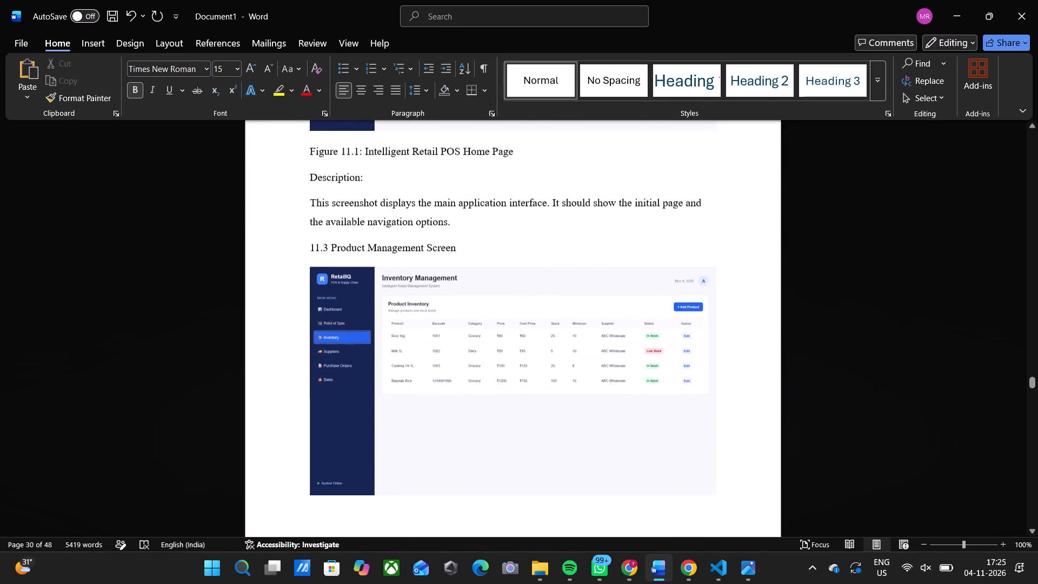
scroll(588, 496, down, 4)
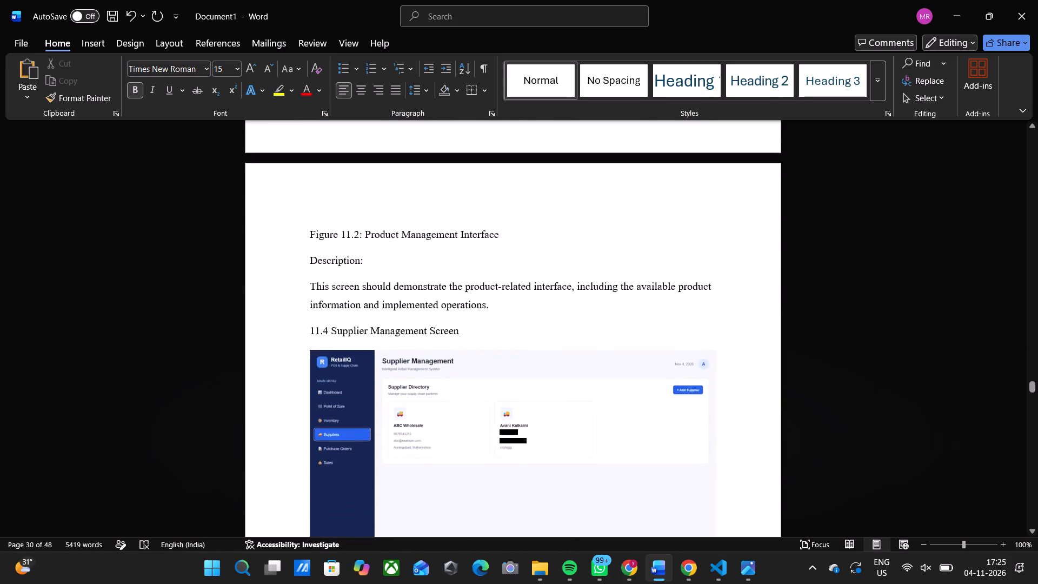
scroll(588, 496, down, 2)
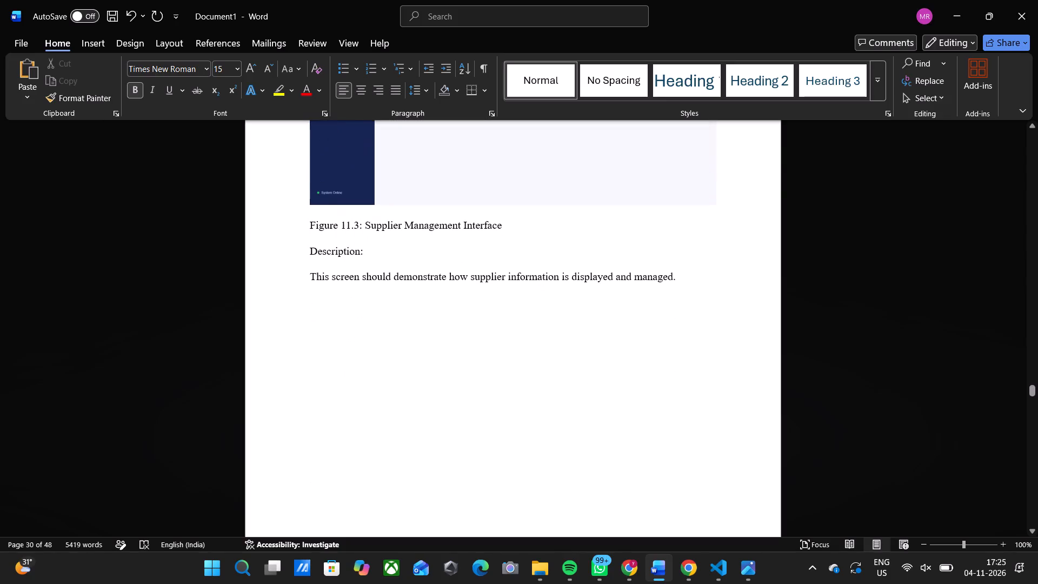
scroll(588, 496, down, 1)
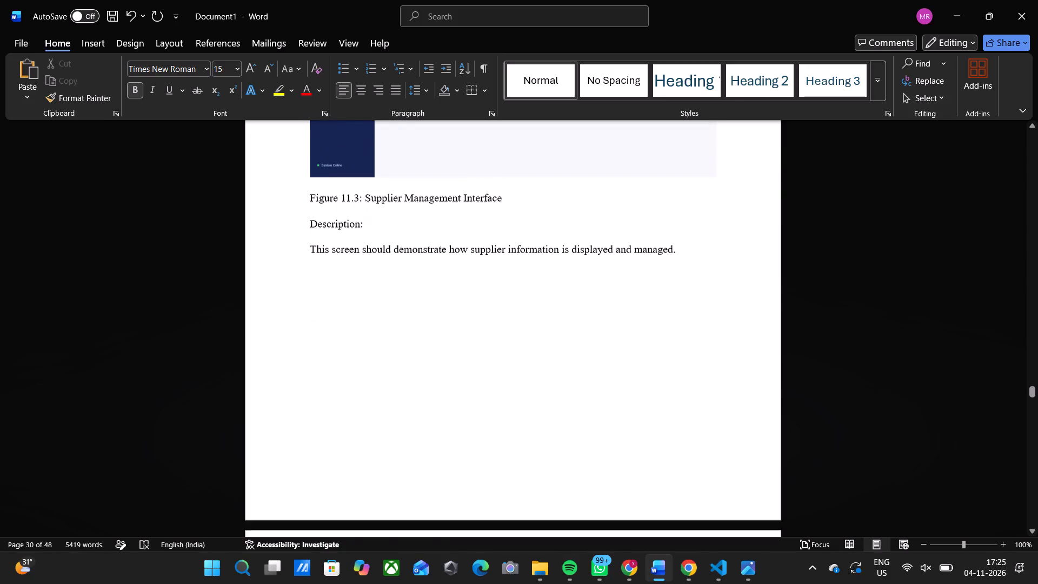
scroll(588, 496, down, 3)
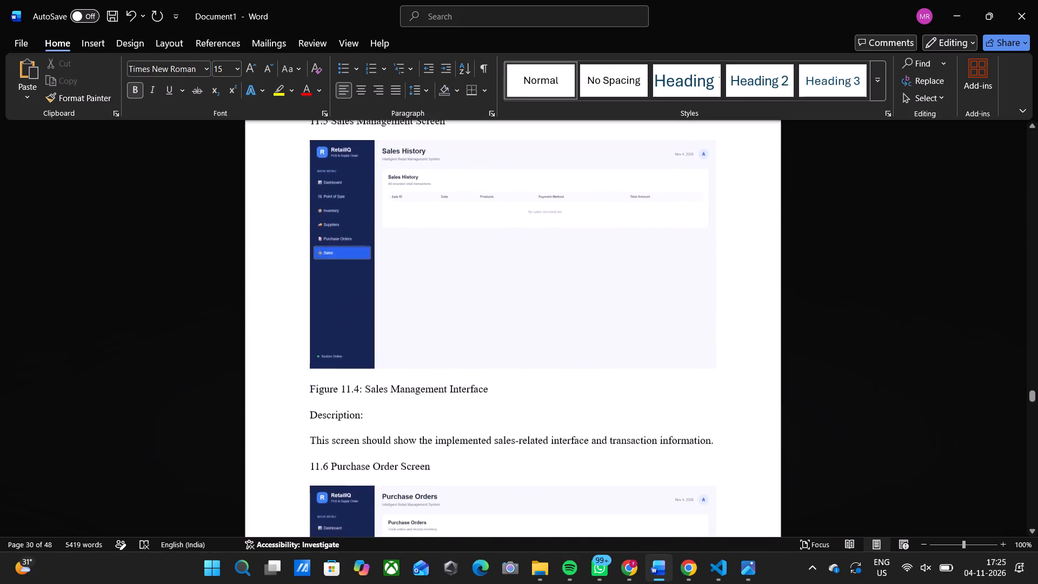
scroll(588, 496, down, 3)
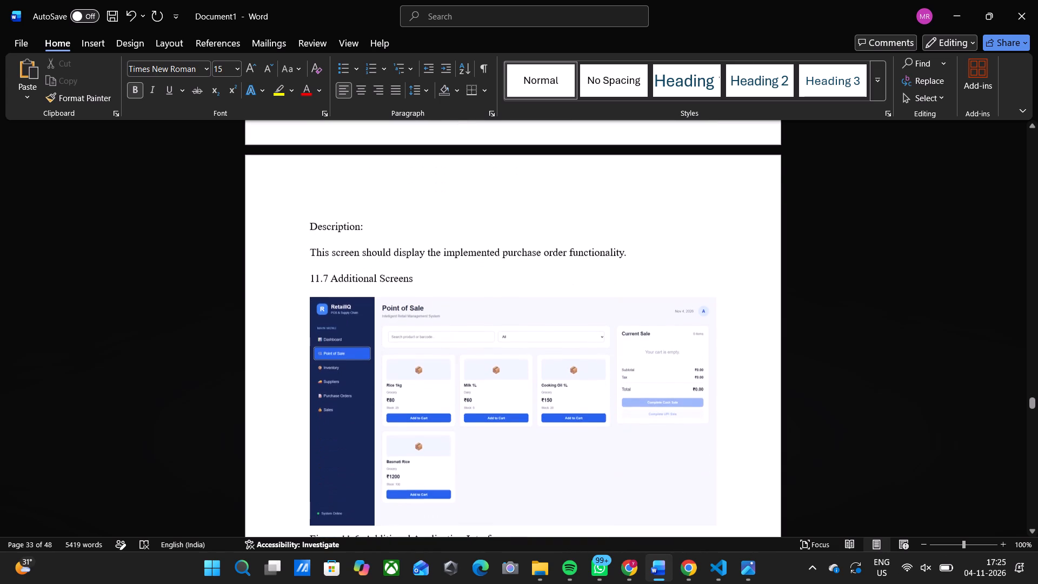
scroll(588, 496, down, 1)
scroll(588, 496, up, 2)
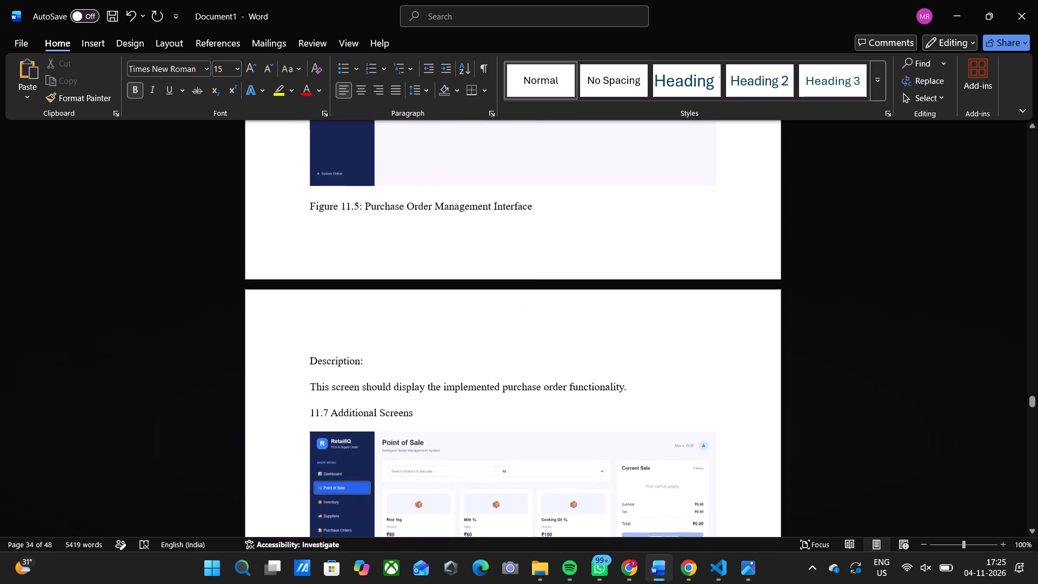
scroll(588, 496, down, 3)
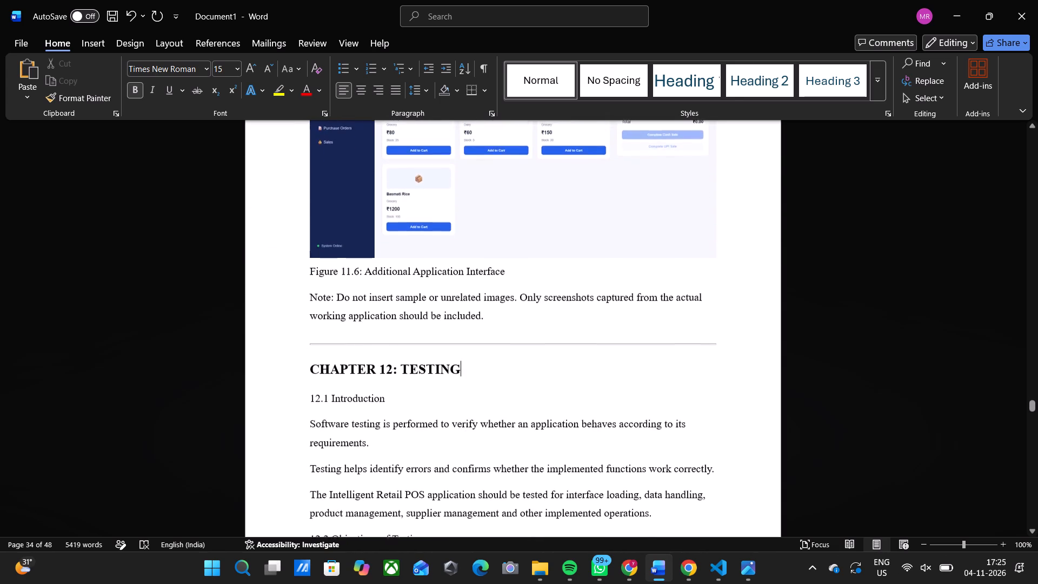
Format the CHAPTER 13: CHALLENGES FACED AND SOLUTIONS heading as bold at 15 pt.
scroll(588, 496, down, 4)
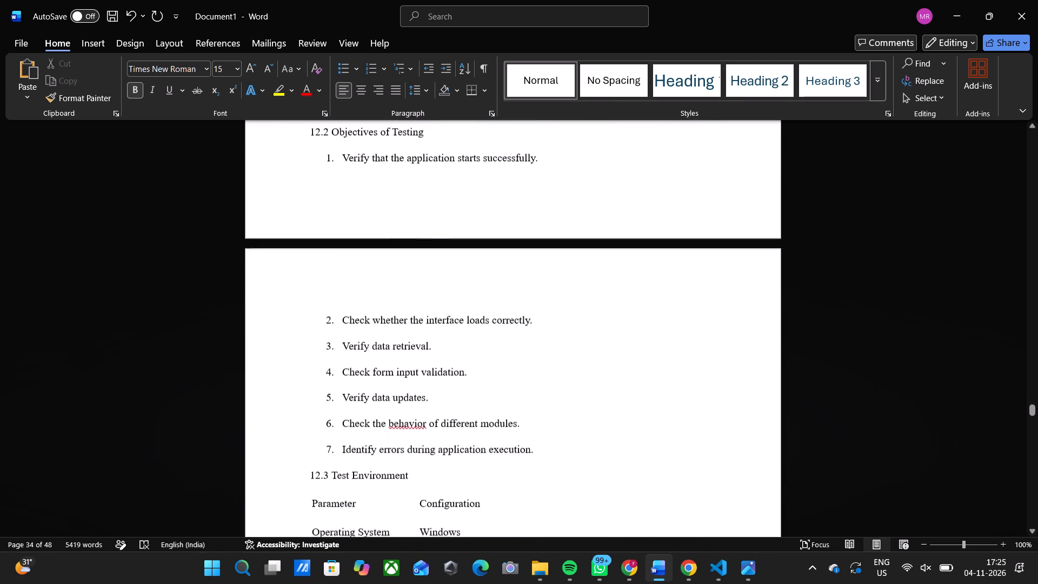
scroll(588, 496, down, 3)
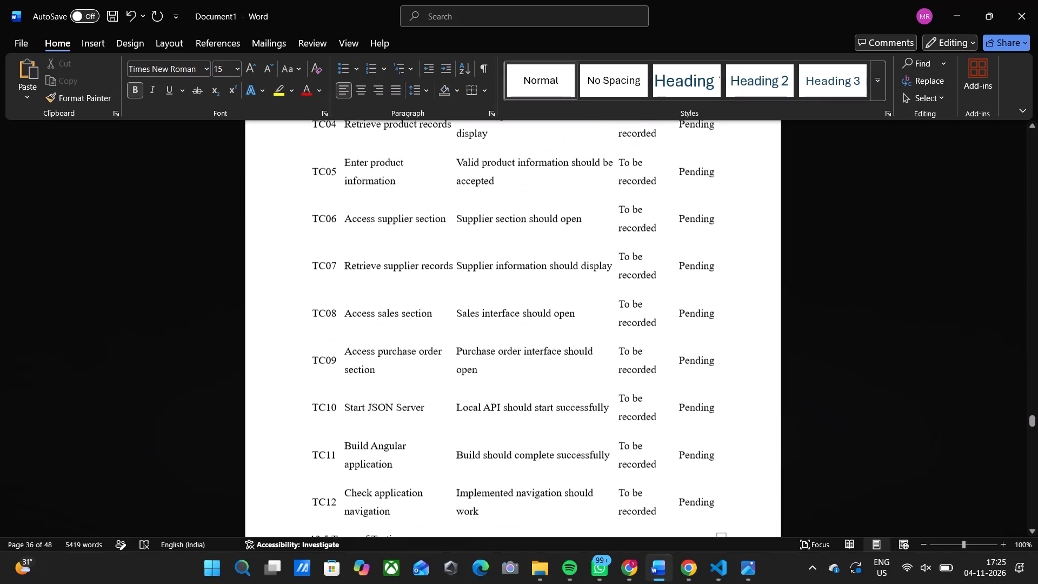
scroll(588, 496, down, 1)
scroll(588, 496, up, 1)
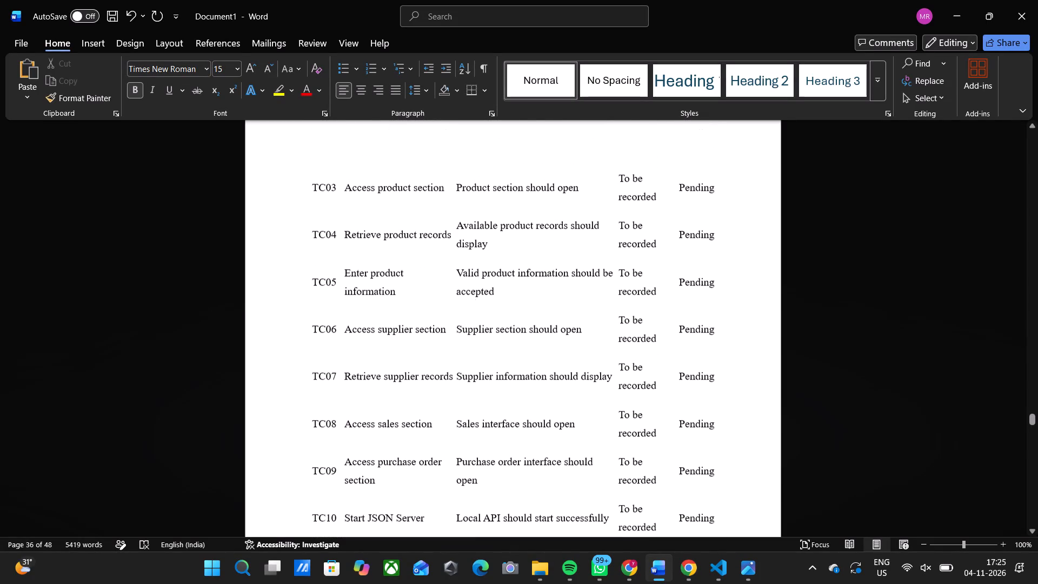
scroll(588, 496, up, 1)
scroll(588, 496, down, 2)
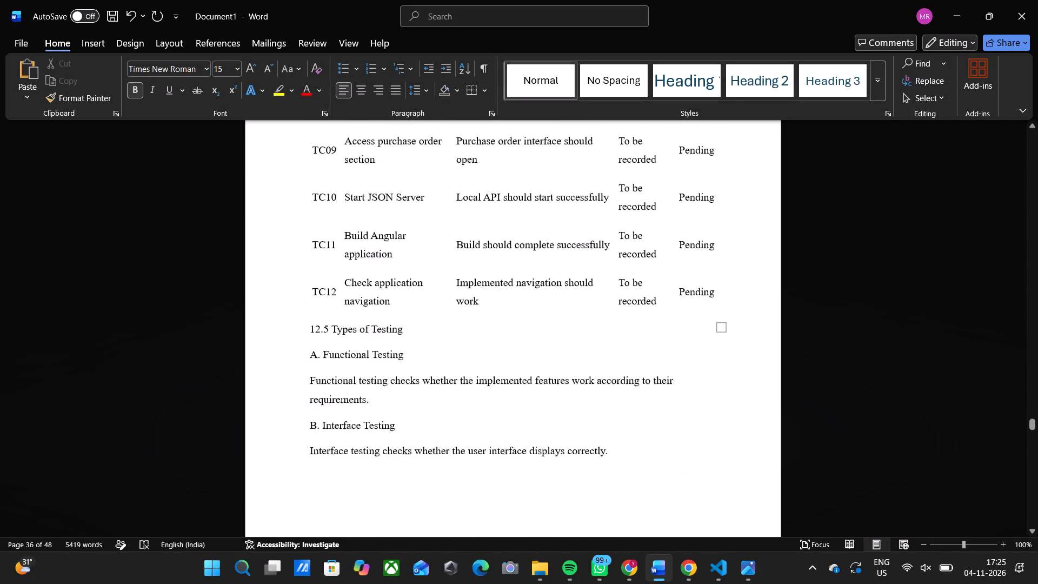
scroll(588, 496, down, 2)
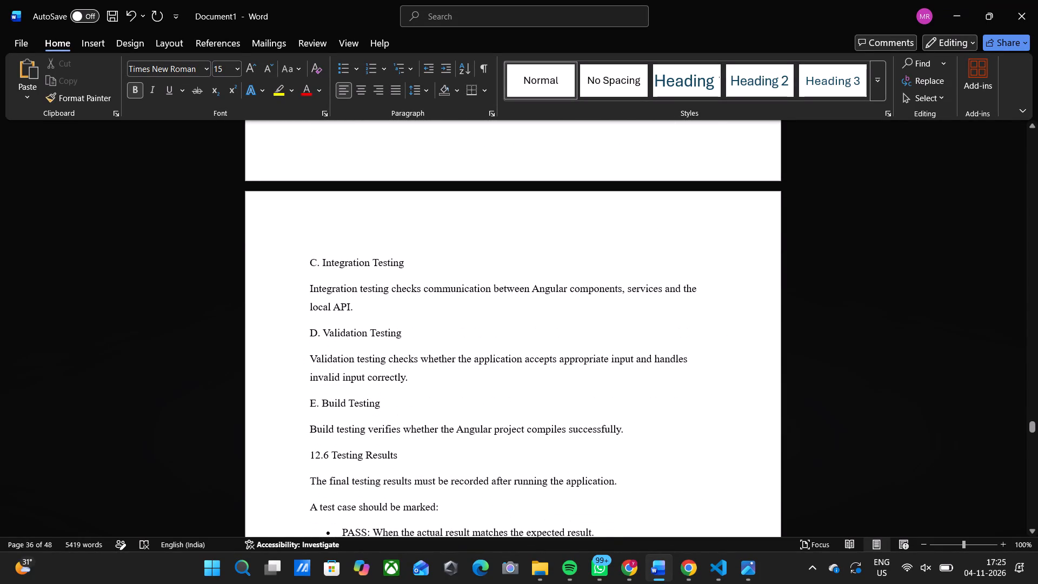
scroll(588, 496, down, 1)
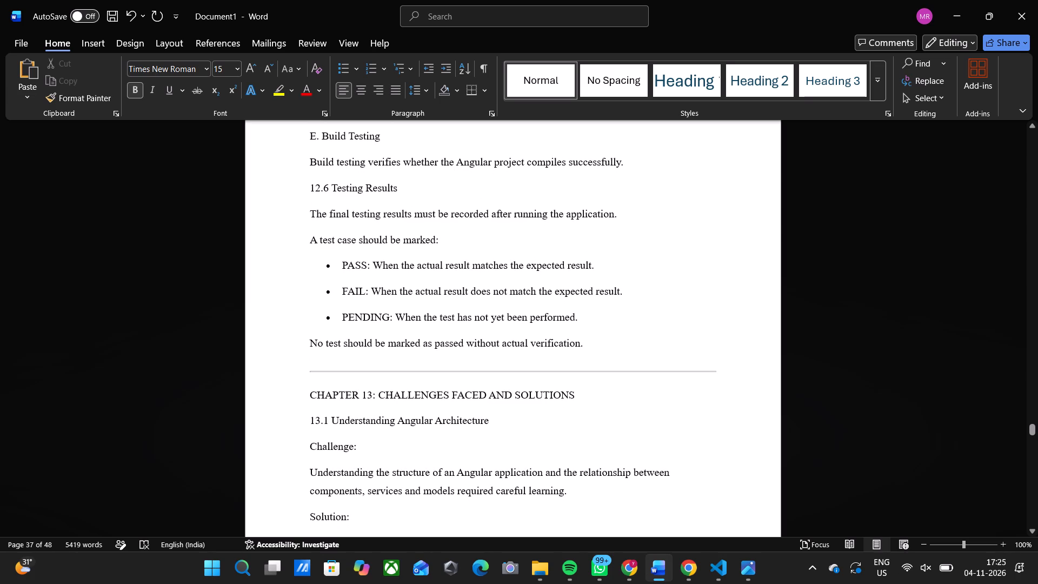
click(288, 400)
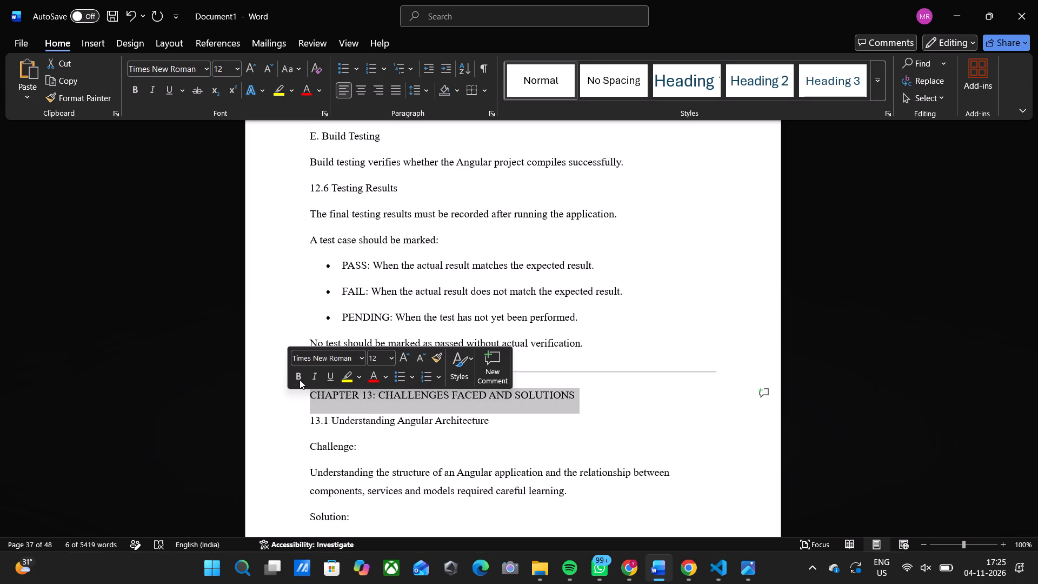
click(300, 380)
click(380, 357)
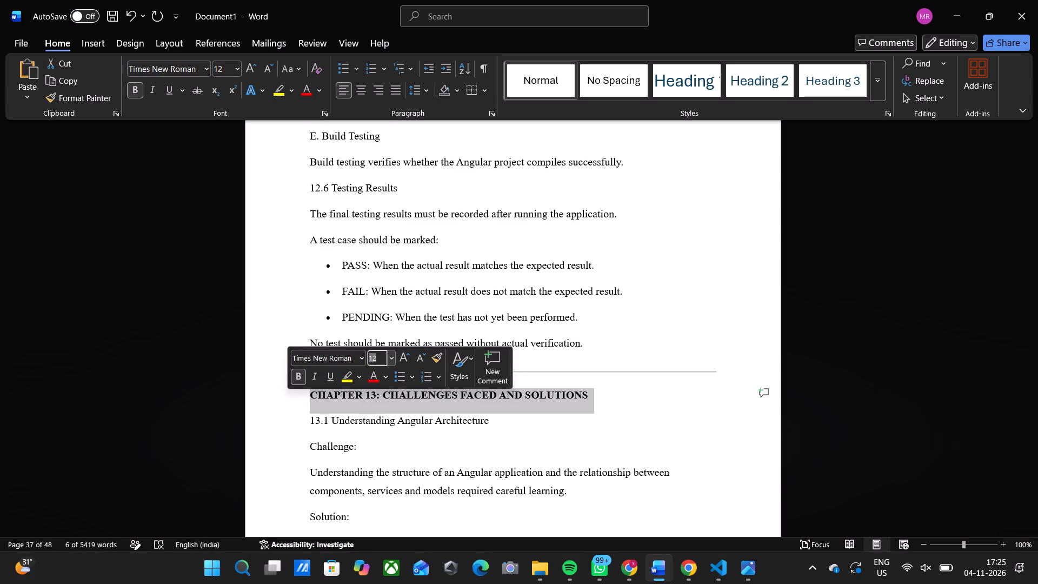
text(15)
key(Return)
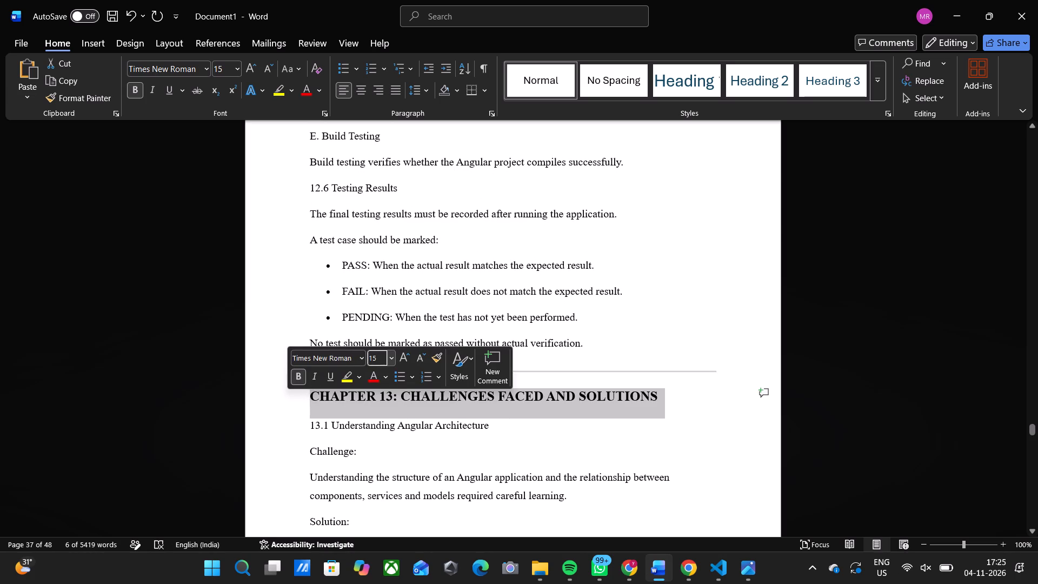
click(233, 467)
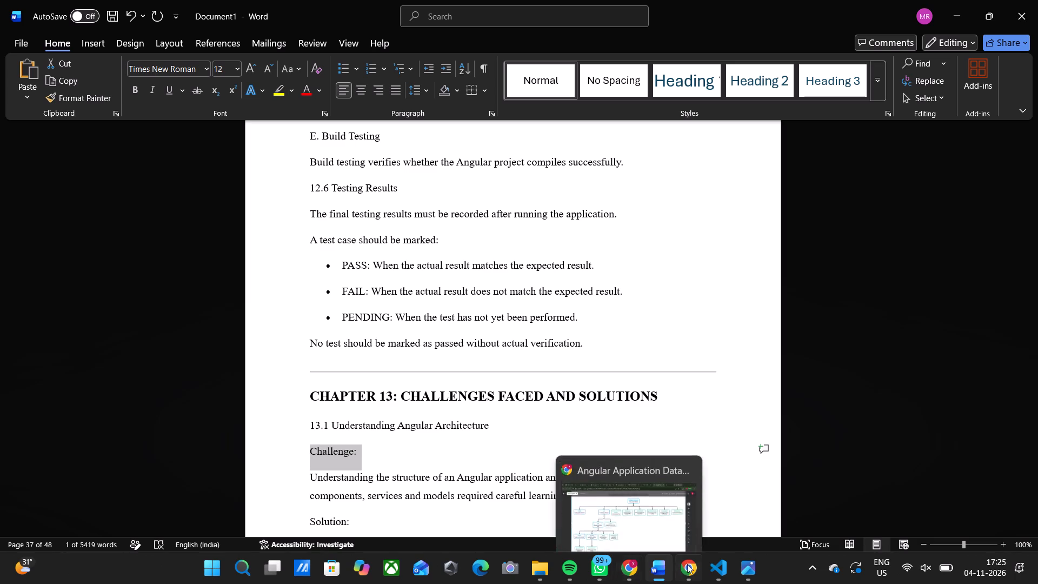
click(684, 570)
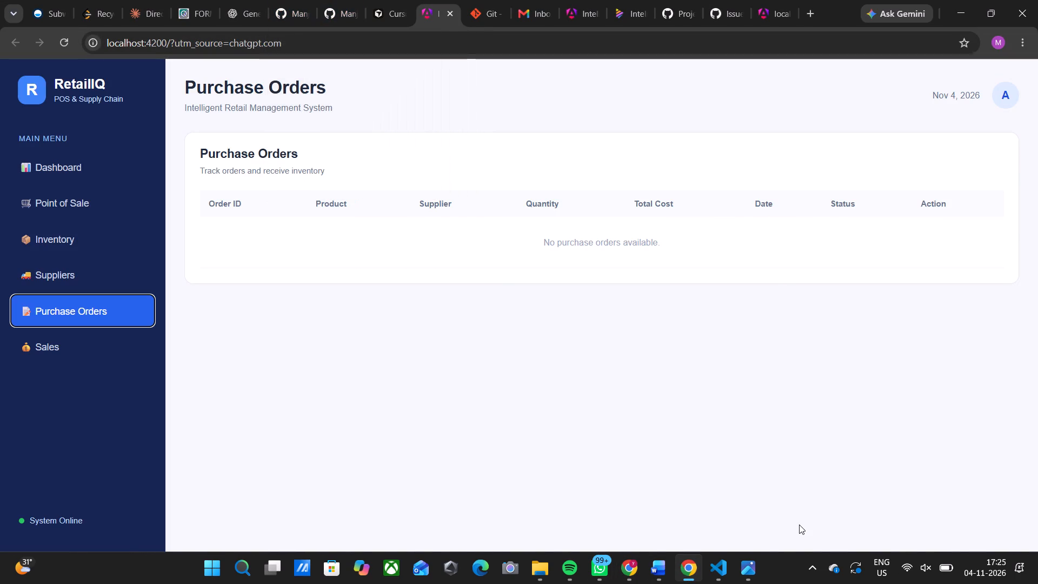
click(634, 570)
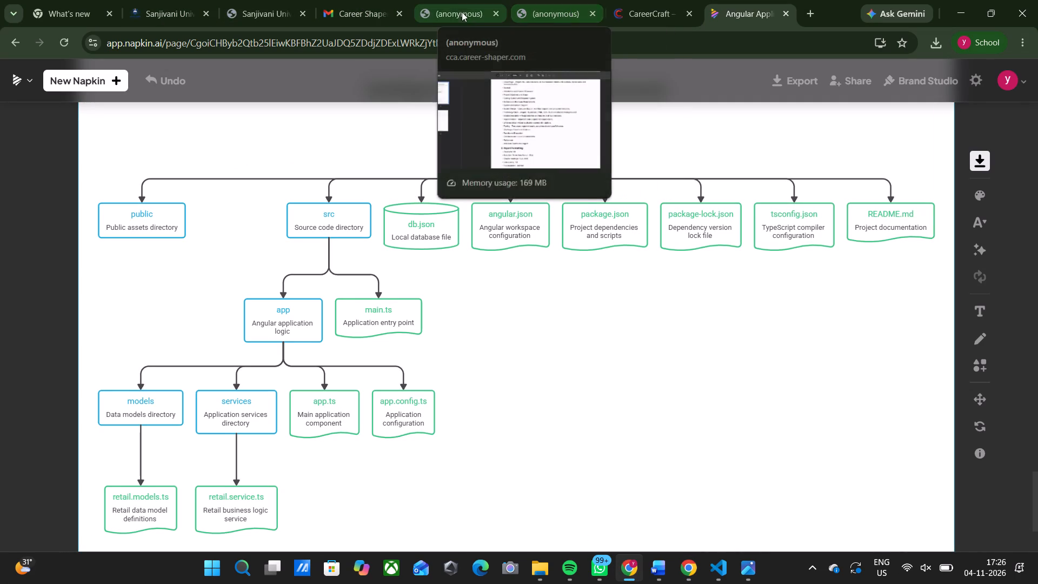
Switch to the Angular project report guidelines PDF and check the required sections, report formatting and final submission requirements.
click(435, 6)
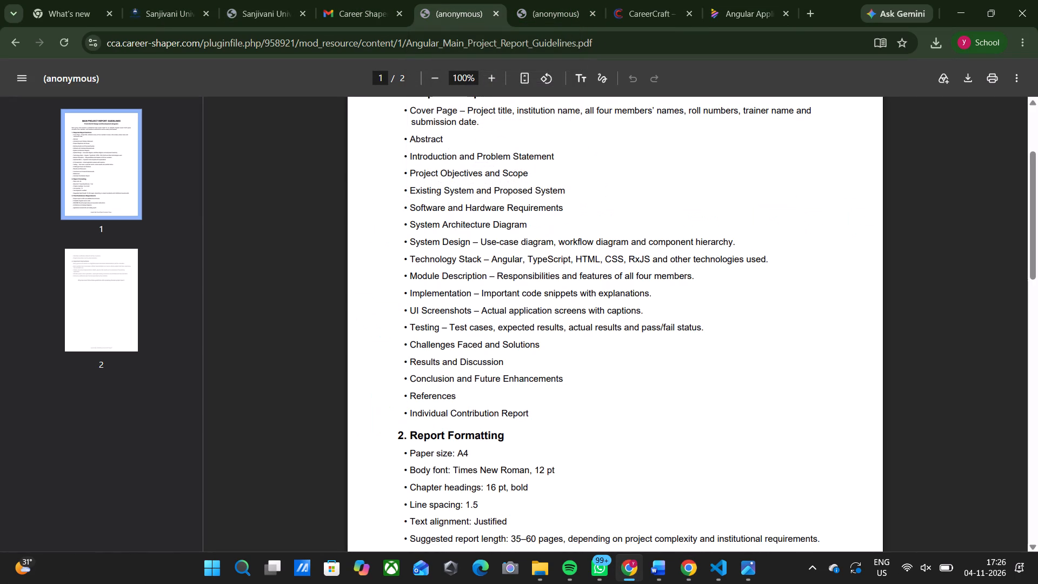
scroll(482, 251, down, 2)
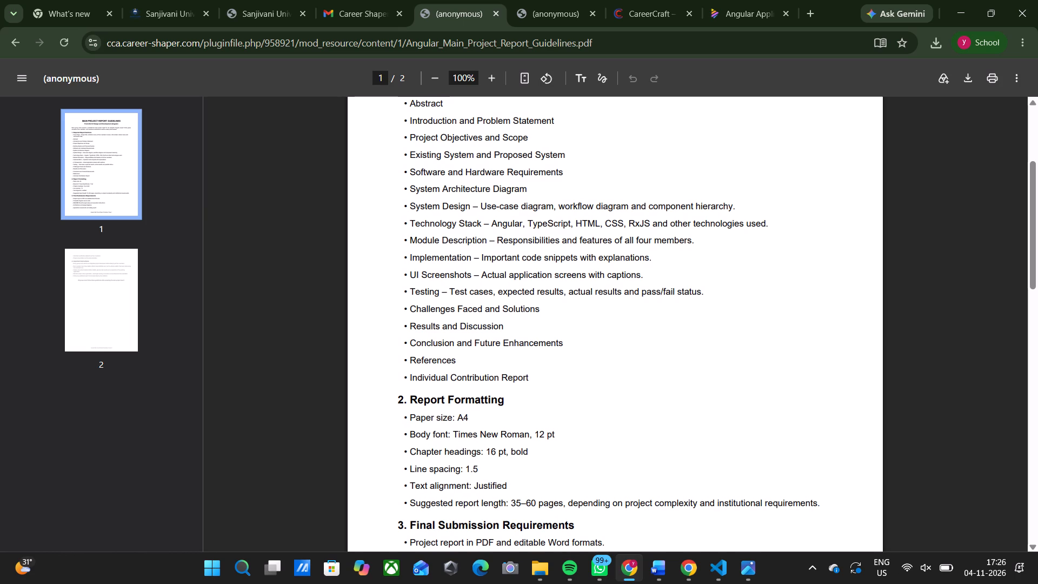
scroll(485, 318, down, 1)
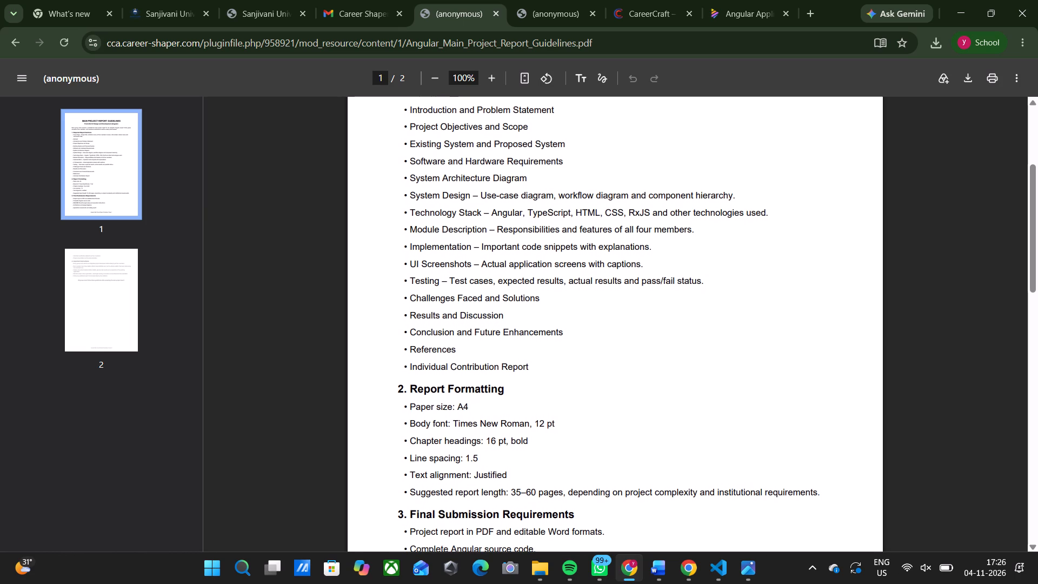
scroll(485, 318, down, 1)
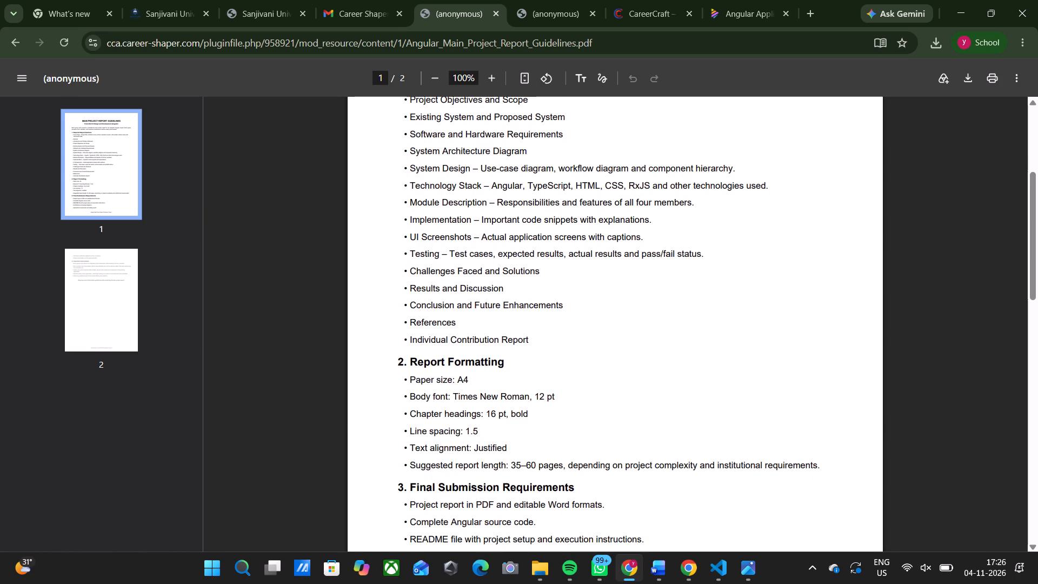
Return to the Word report and format the CHAPTER 14: RESULTS AND DISCUSSION heading as bold at 15 pt.
key(alt+Tab)
key(alt+Tab)
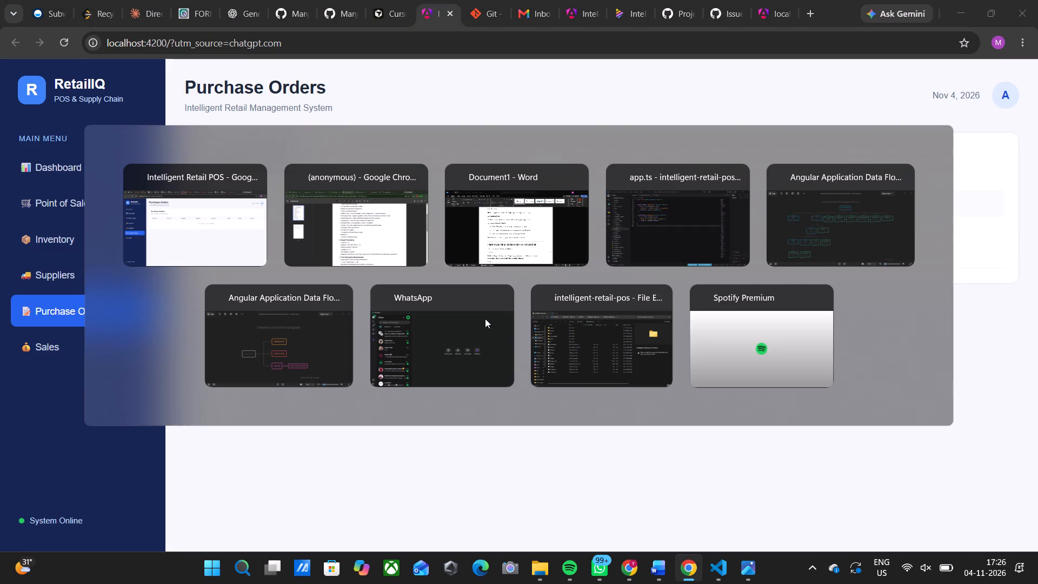
key(alt+Tab)
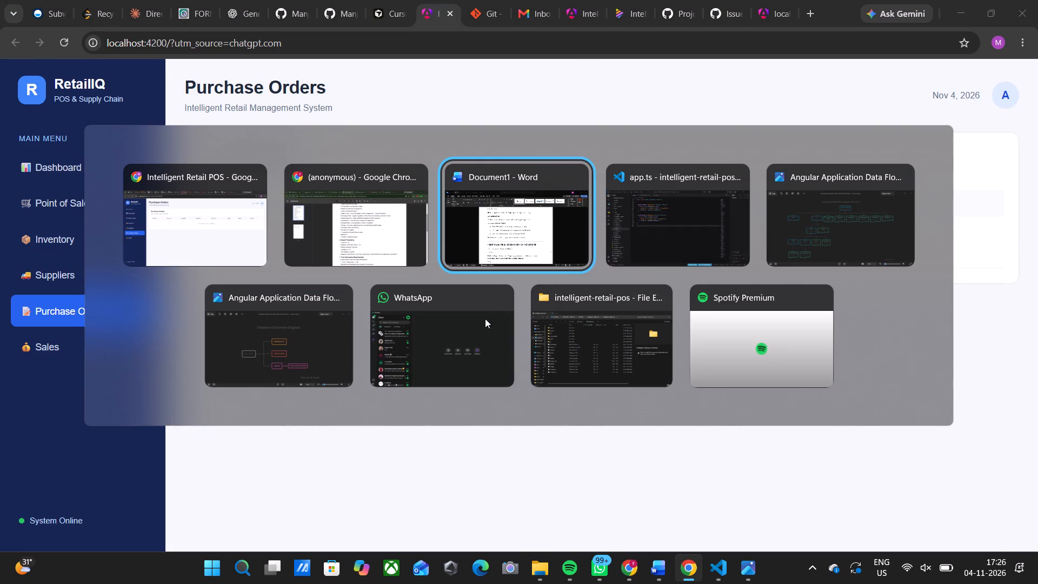
scroll(485, 318, down, 2)
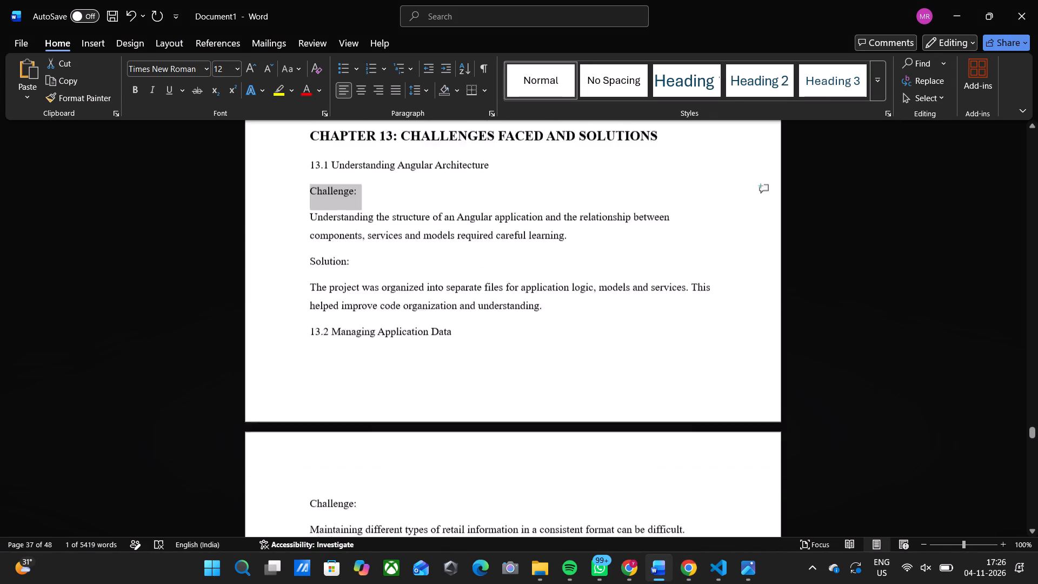
scroll(485, 318, down, 3)
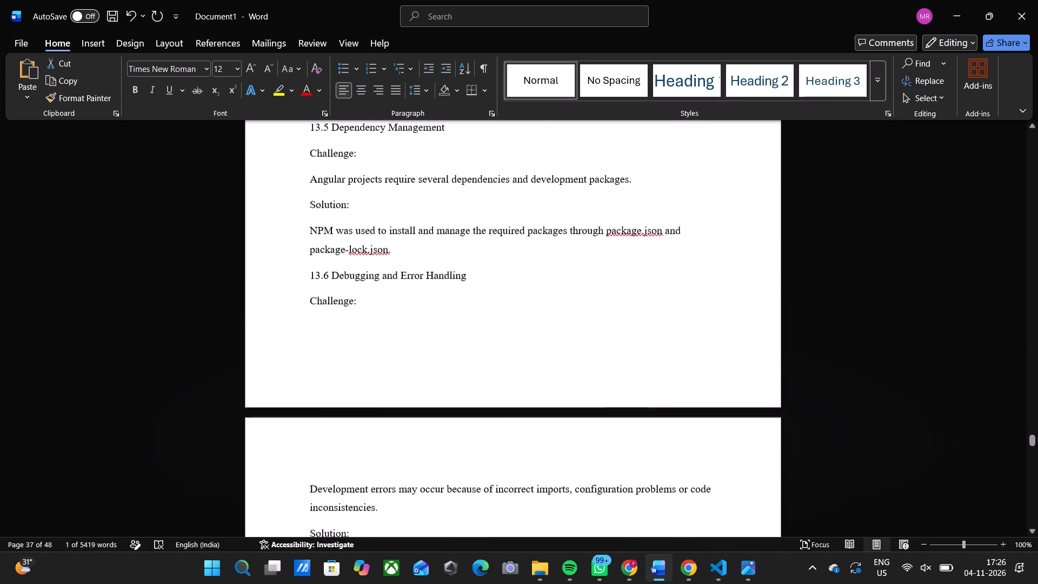
click(485, 318)
scroll(485, 318, down, 1)
scroll(485, 318, up, 2)
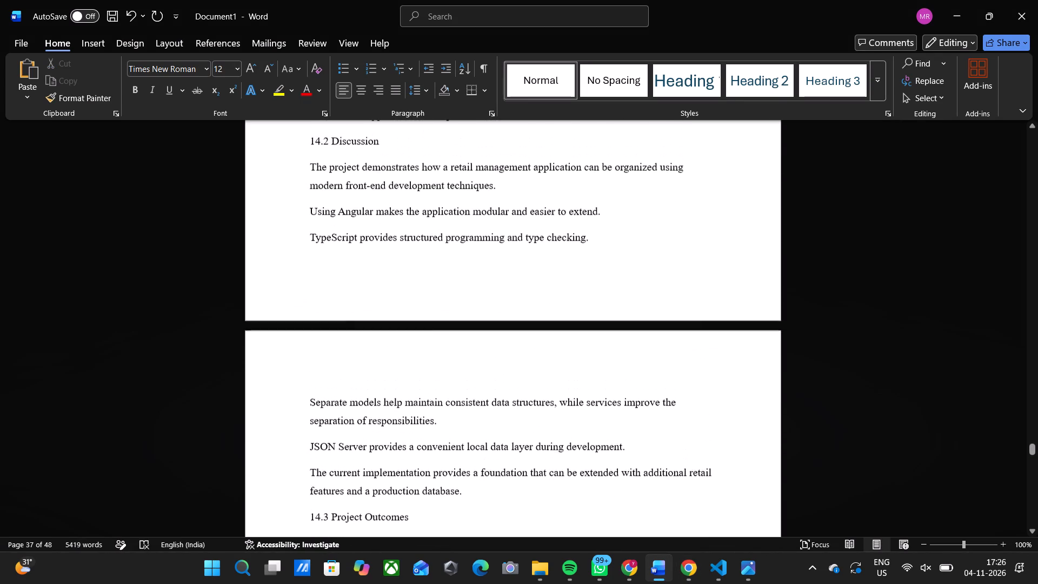
scroll(485, 318, up, 4)
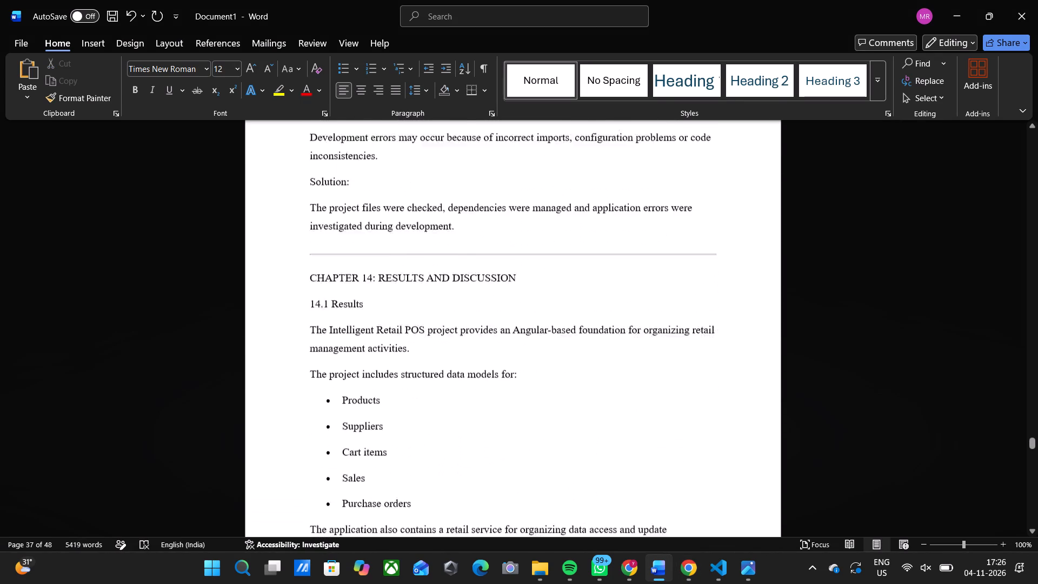
click(300, 368)
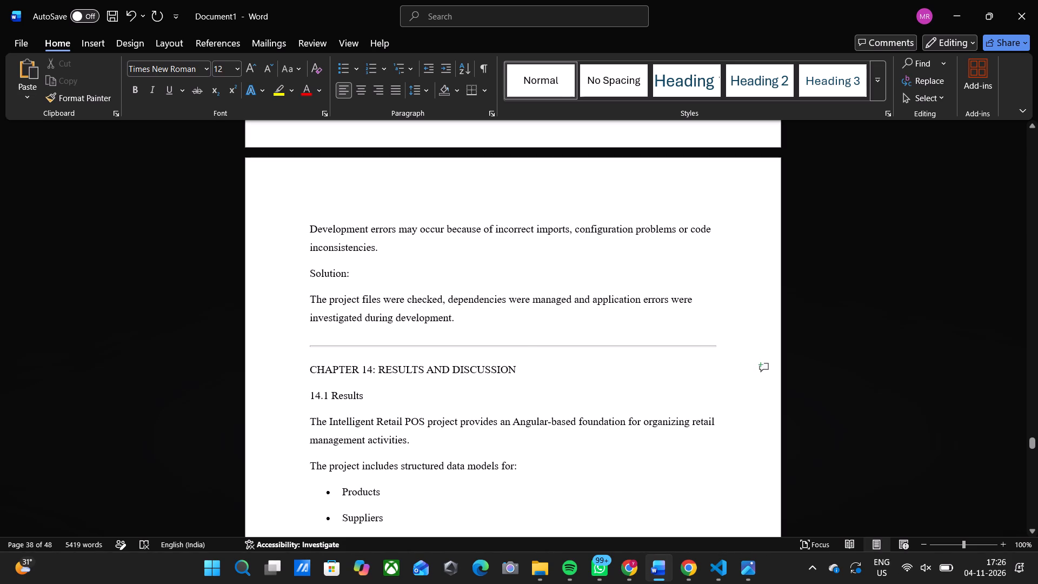
click(307, 347)
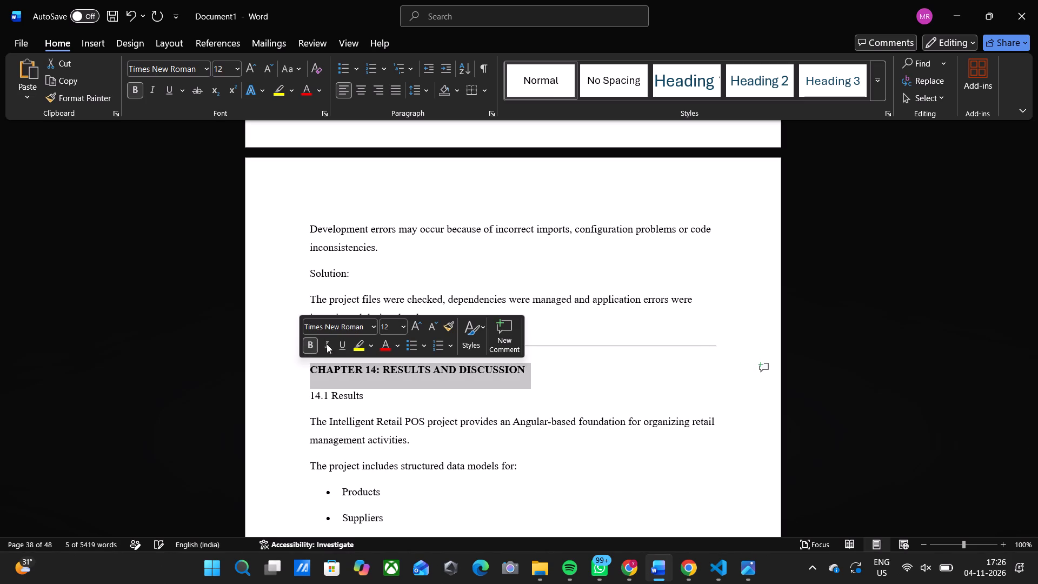
click(389, 326)
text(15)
Apply the 15 pt font size to the CHAPTER 14: RESULTS AND DISCUSSION heading in the Word report.
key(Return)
click(163, 471)
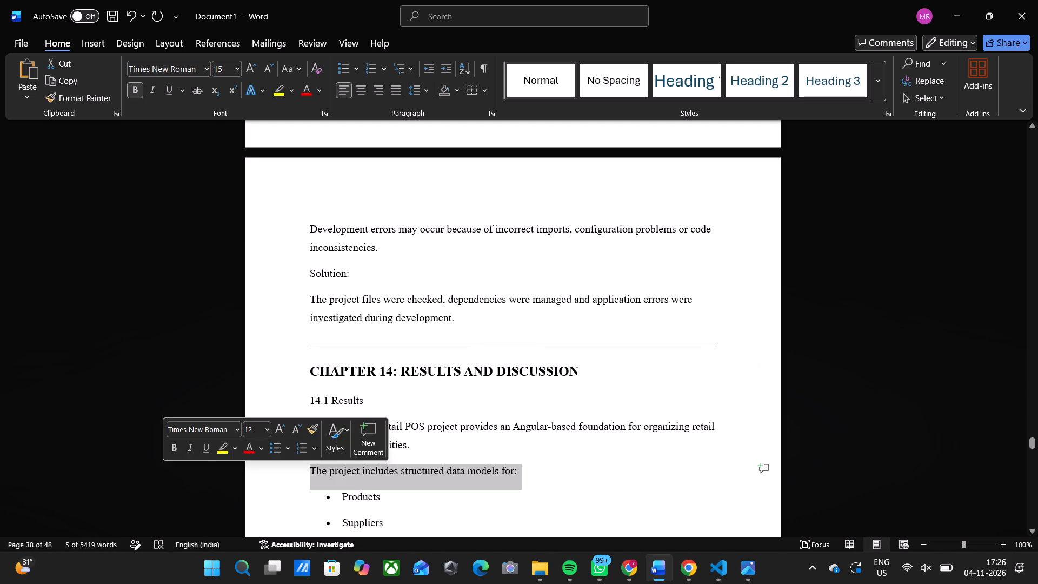
Format the CHAPTER 15: CONCLUSION AND FUTURE ENHANCEMENTS heading as bold at 15 pt.
scroll(534, 493, down, 2)
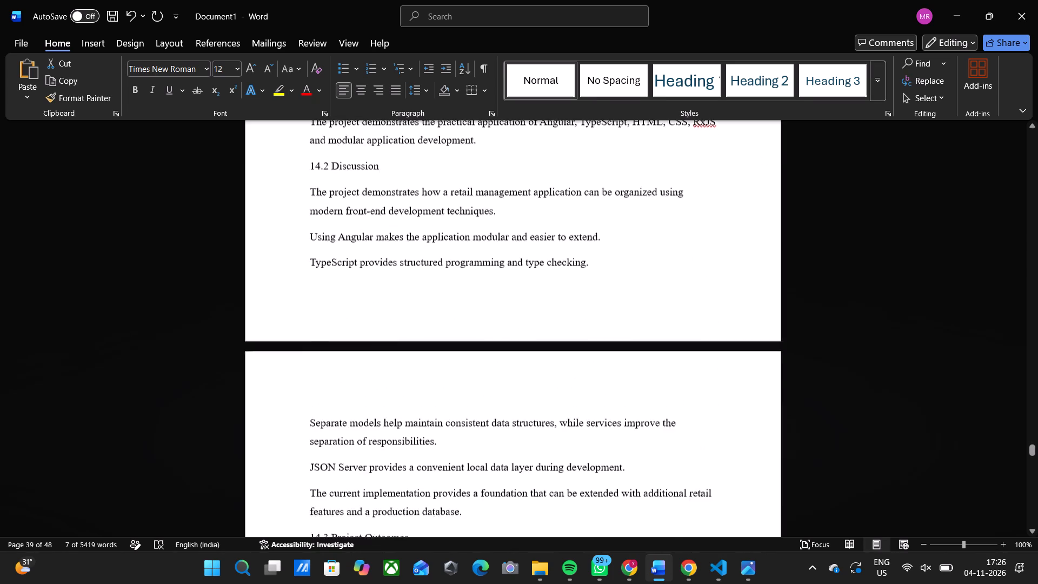
scroll(534, 493, down, 1)
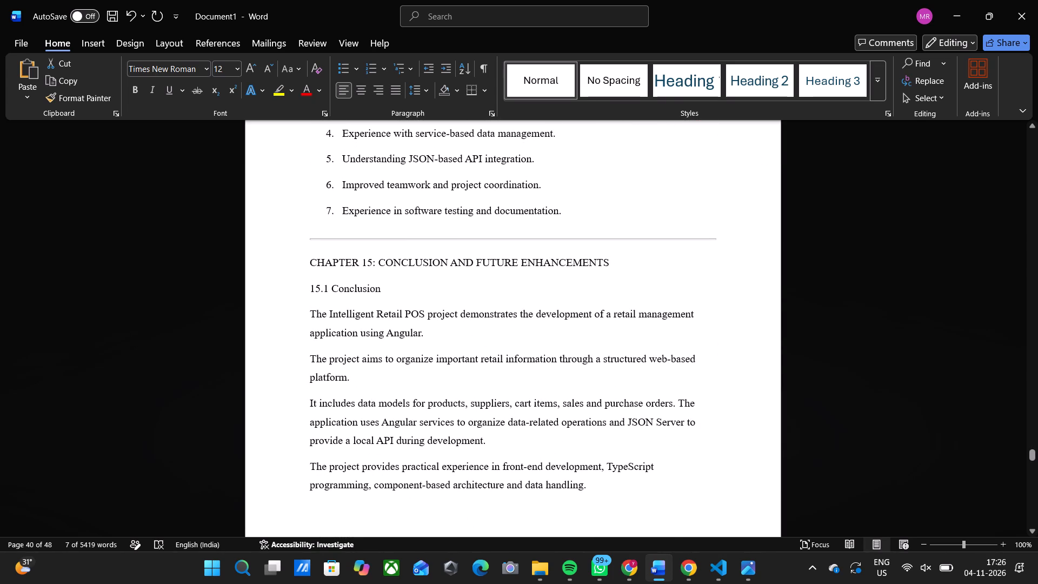
click(287, 263)
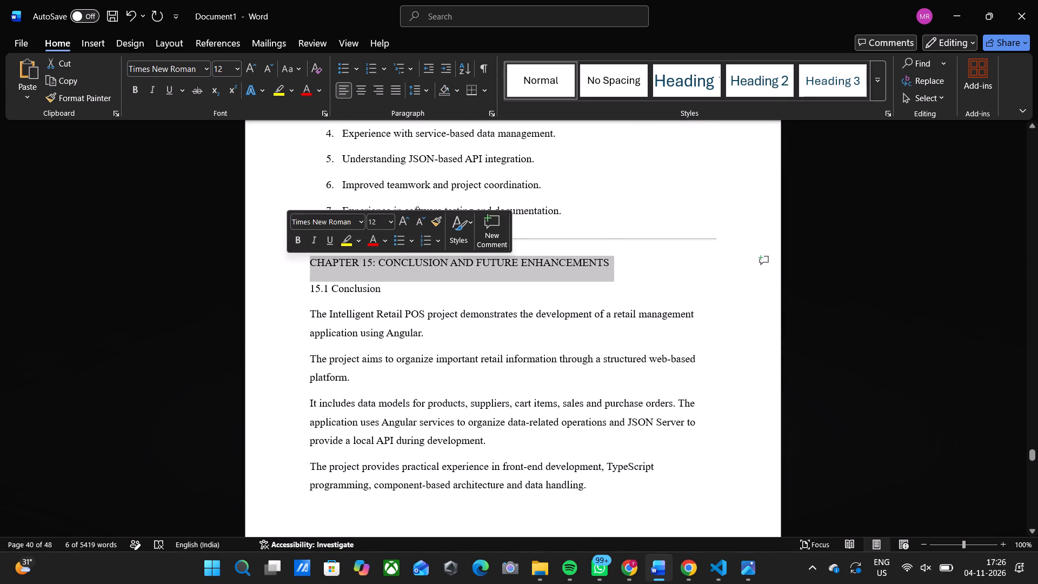
click(291, 244)
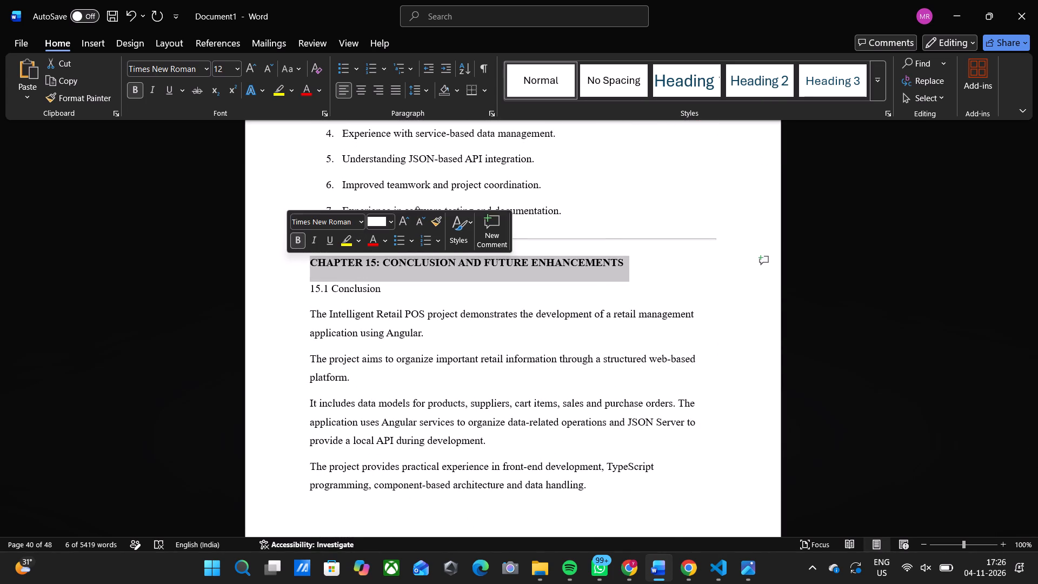
click(375, 225)
text(15)
key(Return)
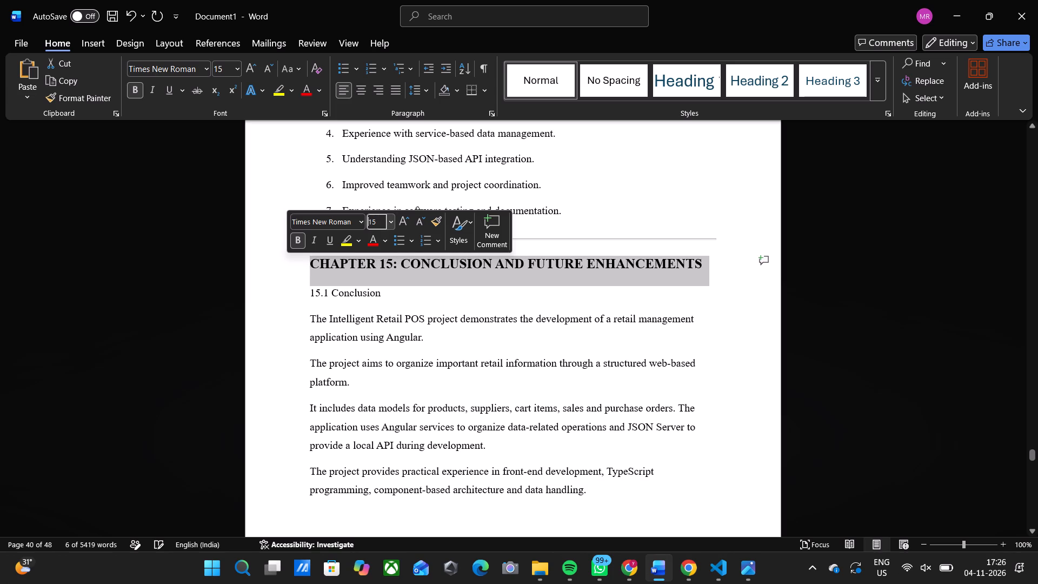
click(248, 389)
click(385, 440)
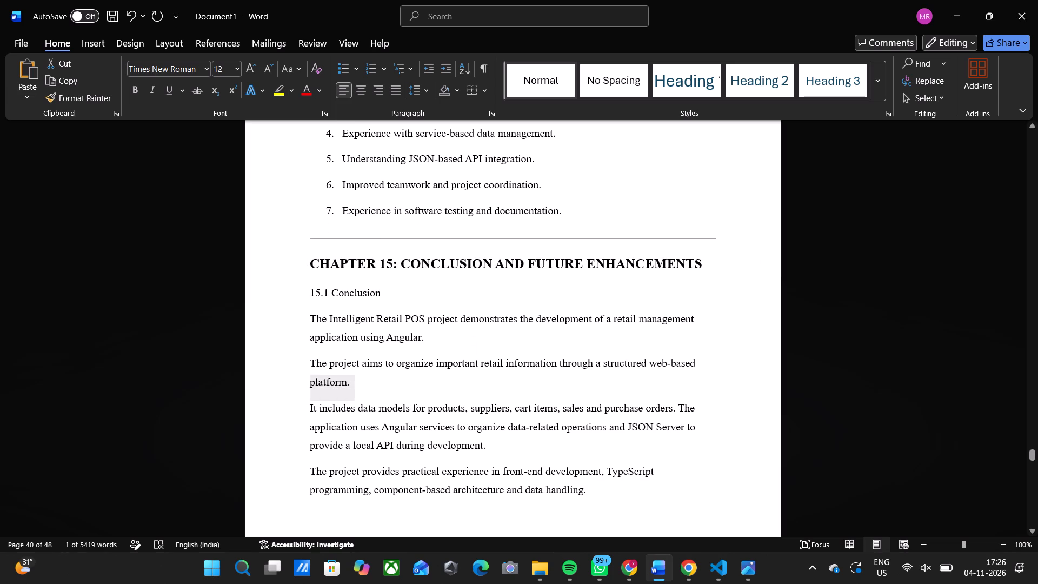
Format the CHAPTER 16: REFERENCES heading as bold at 15 pt.
scroll(385, 440, down, 3)
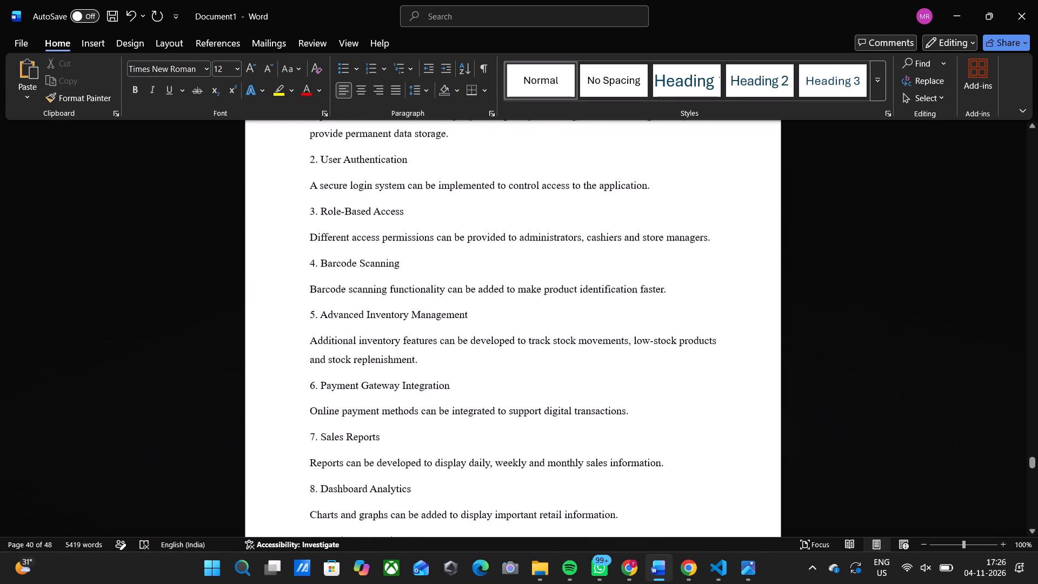
scroll(385, 440, down, 1)
scroll(385, 440, up, 1)
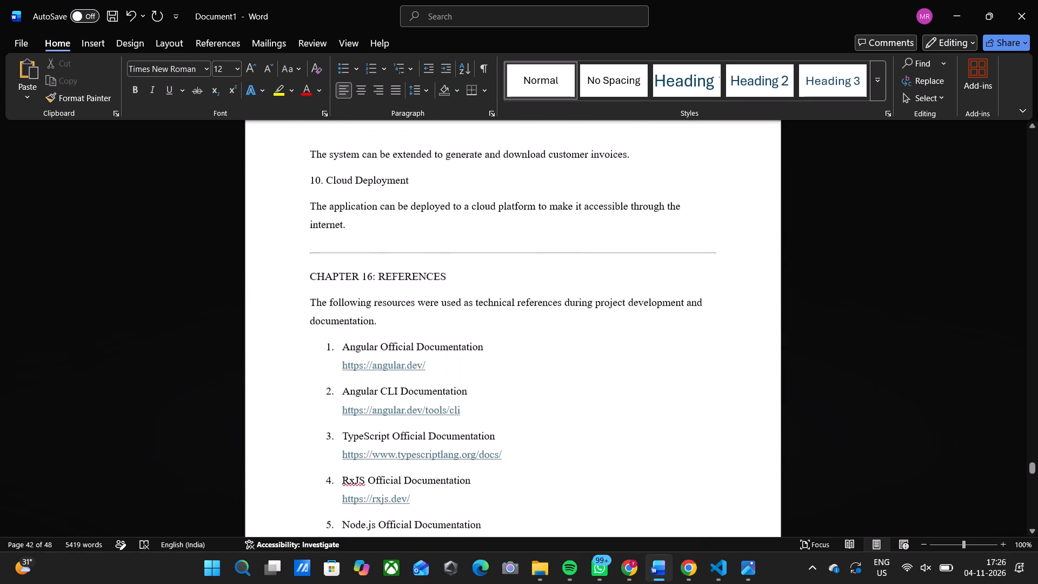
click(287, 284)
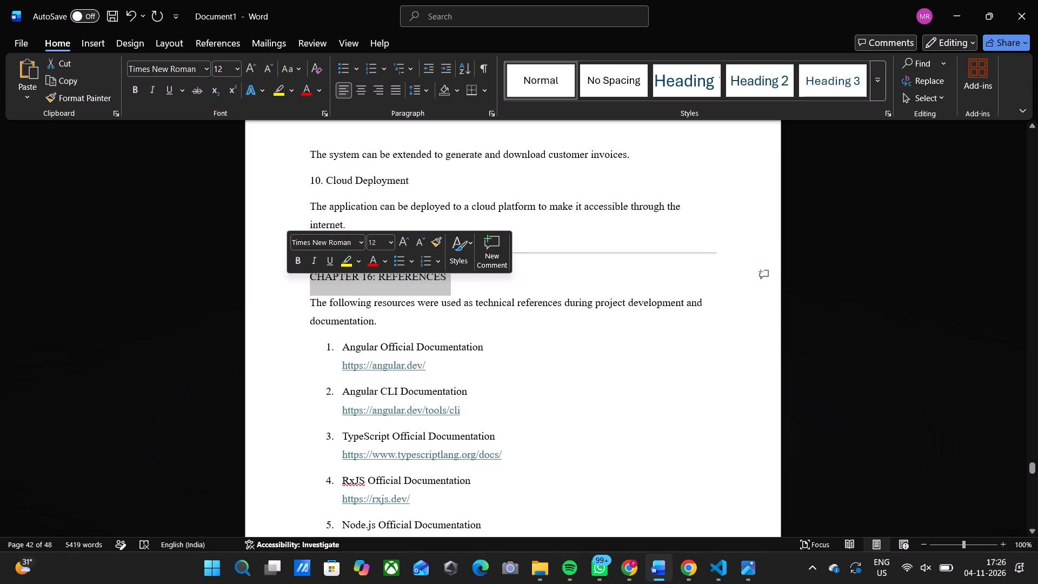
click(298, 262)
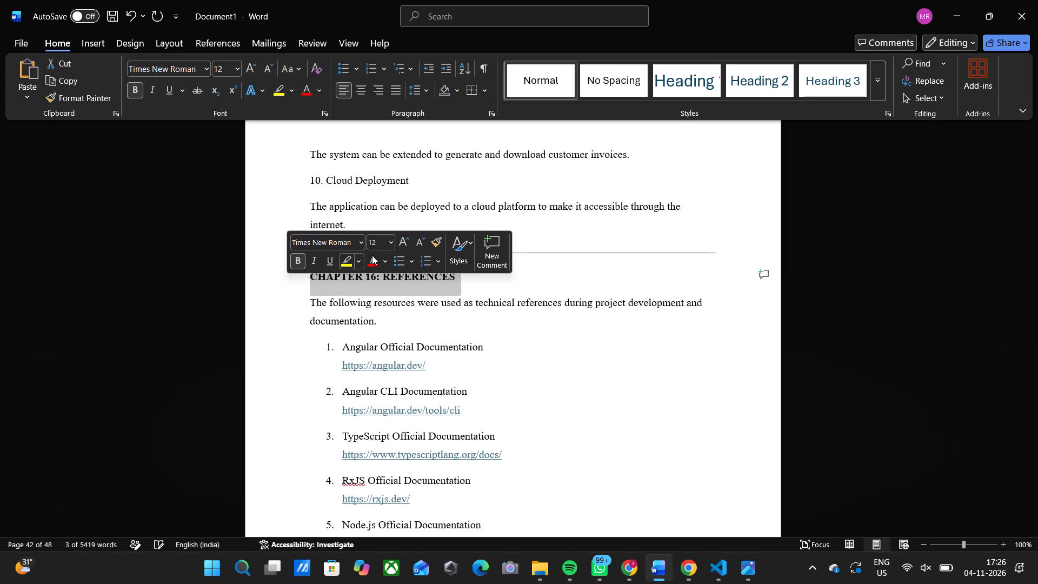
click(375, 244)
text(15)
key(Return)
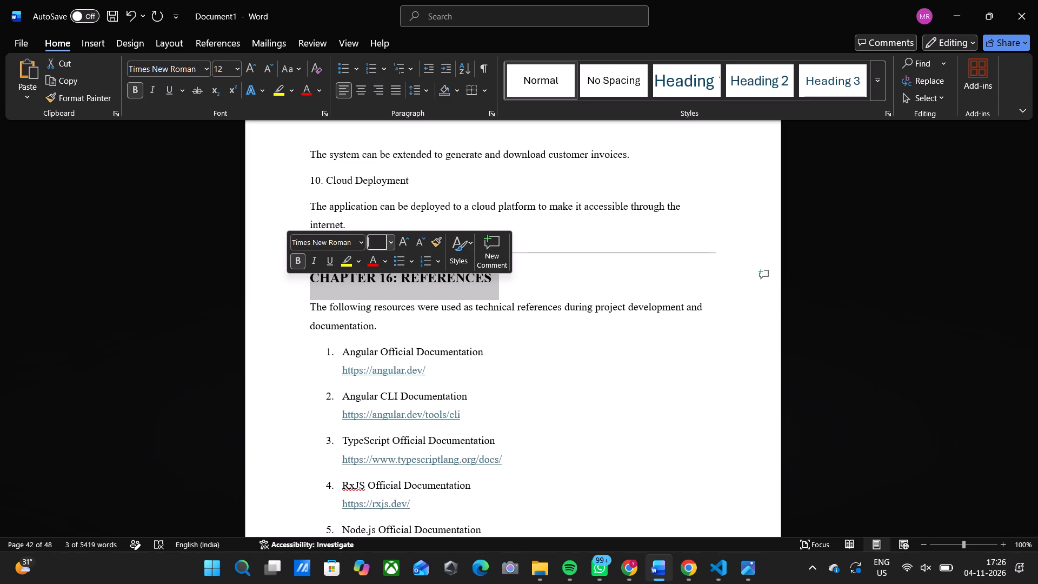
click(189, 364)
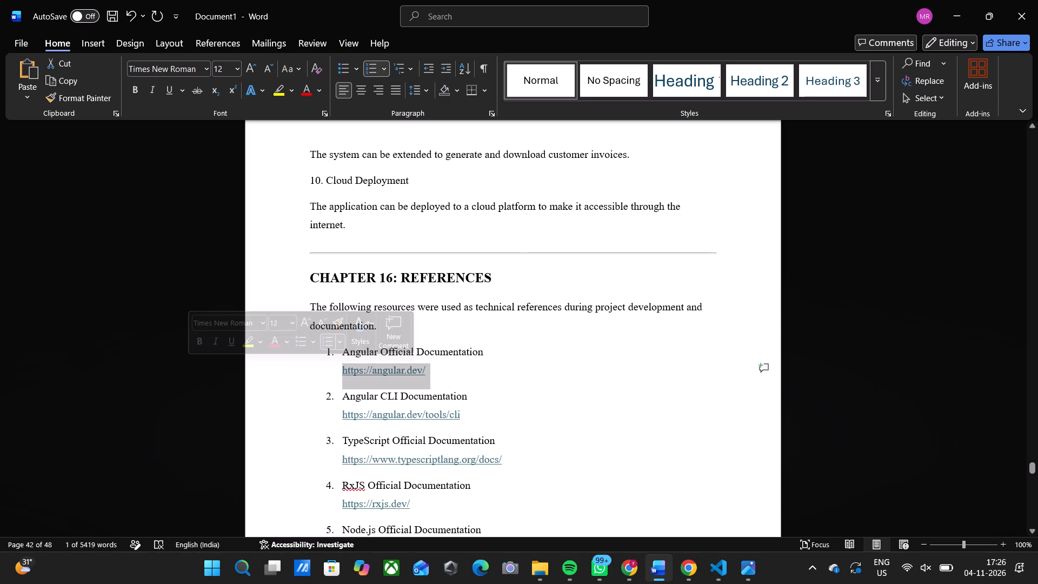
click(330, 397)
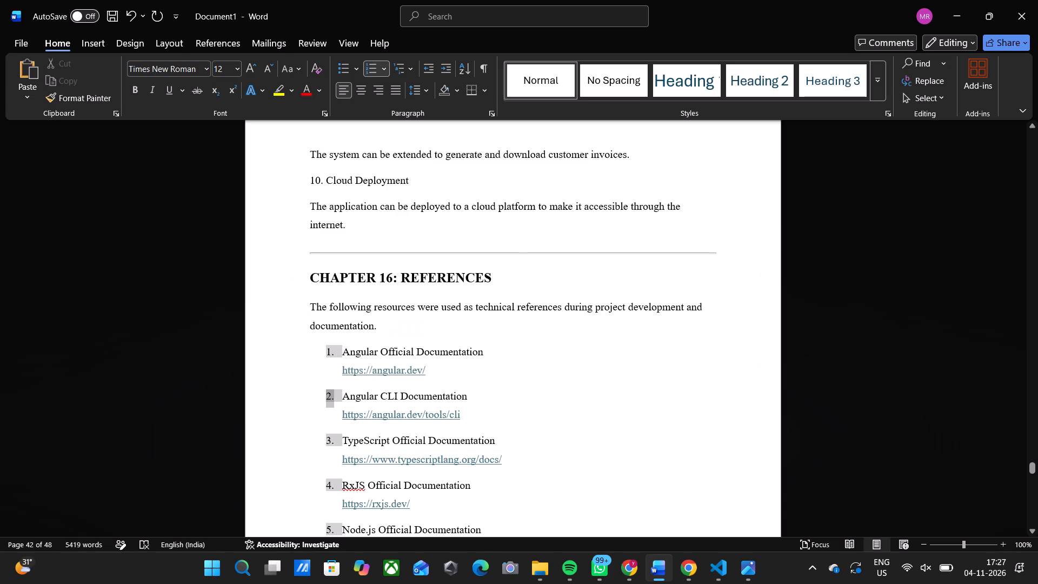
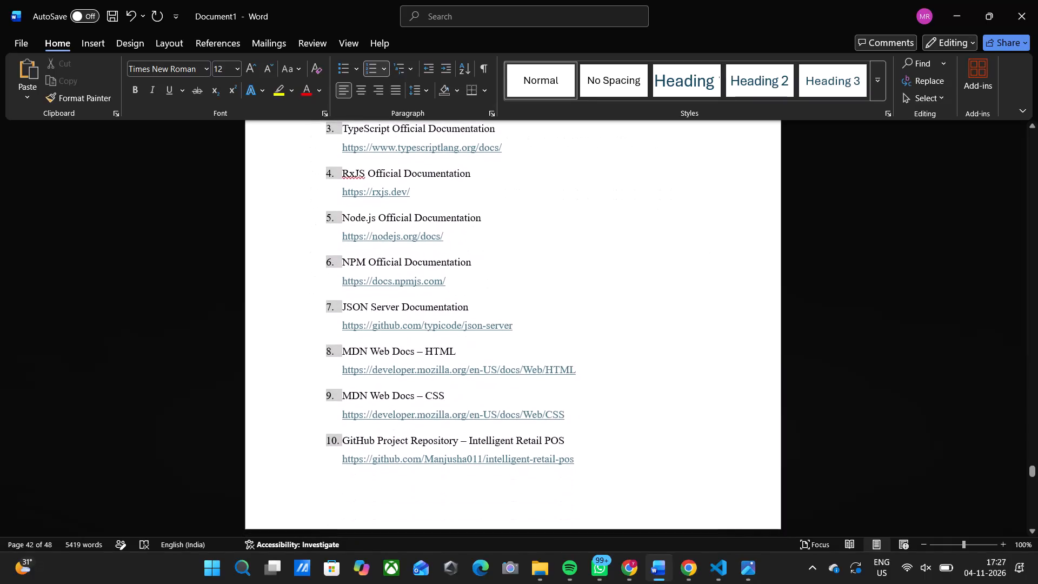
Format the CHAPTER 17: INDIVIDUAL CONTRIBUTION REPORT heading as bold at 15 pt.
click(557, 341)
scroll(557, 341, down, 1)
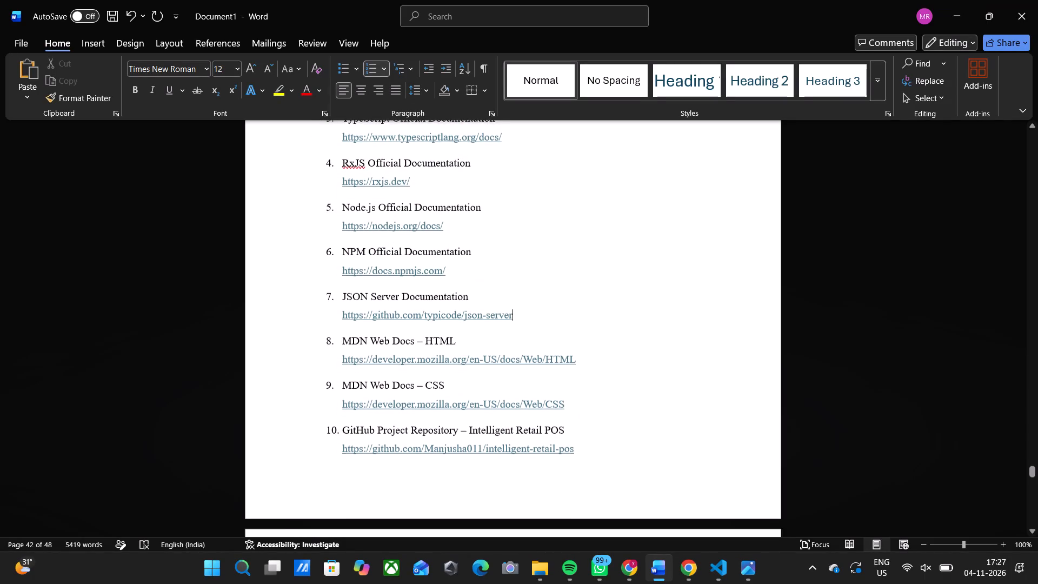
scroll(557, 341, down, 1)
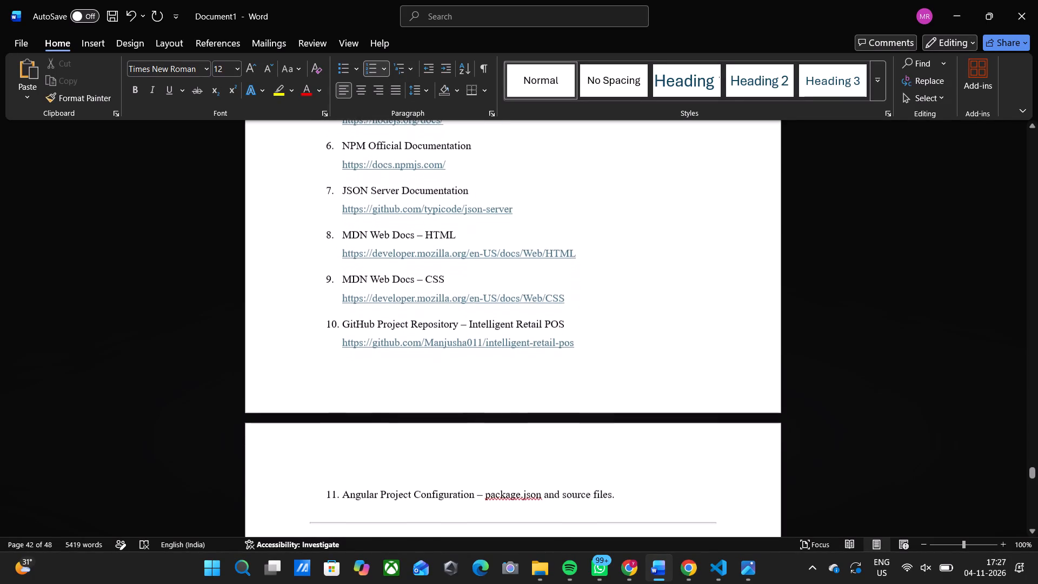
scroll(557, 341, up, 1)
scroll(557, 341, right, 1)
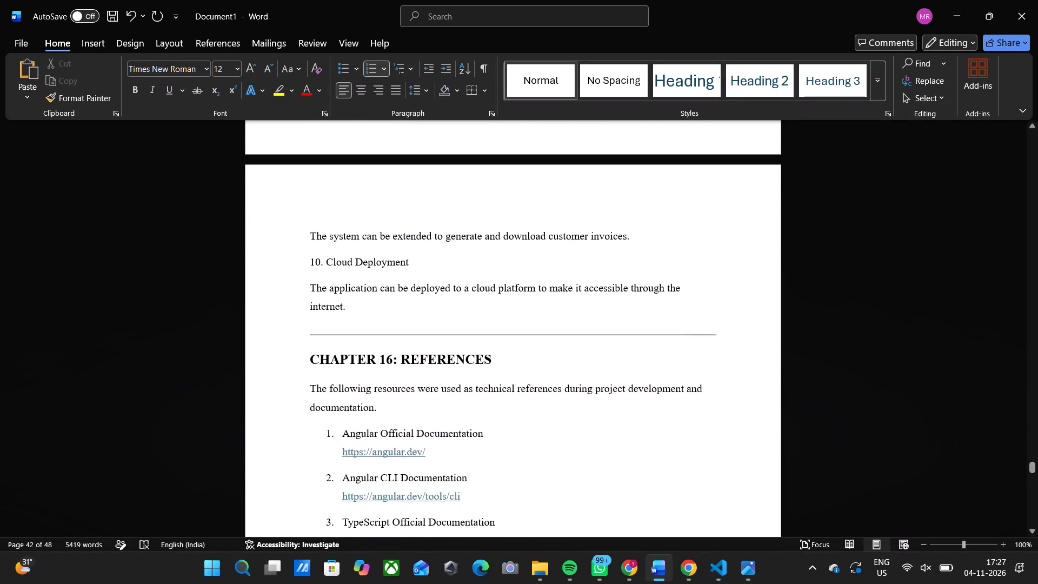
scroll(557, 341, right, 1)
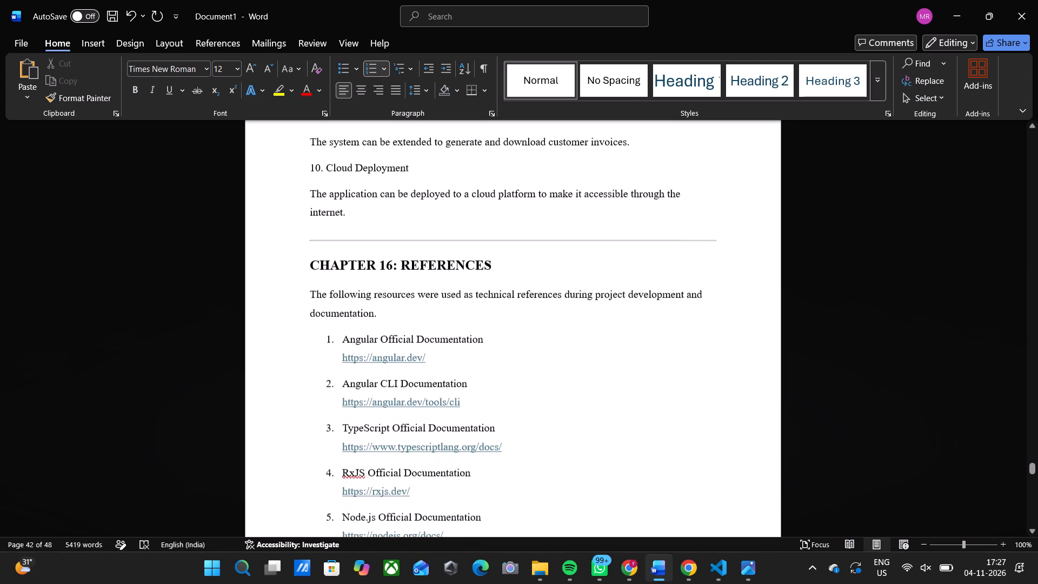
scroll(557, 341, right, 1)
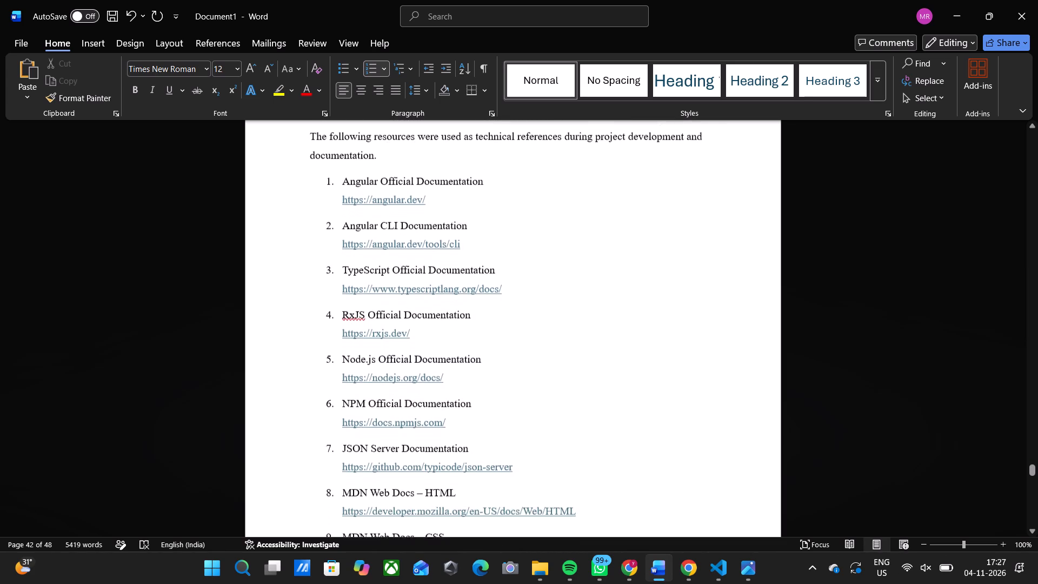
scroll(557, 341, right, 1)
scroll(557, 341, down, 2)
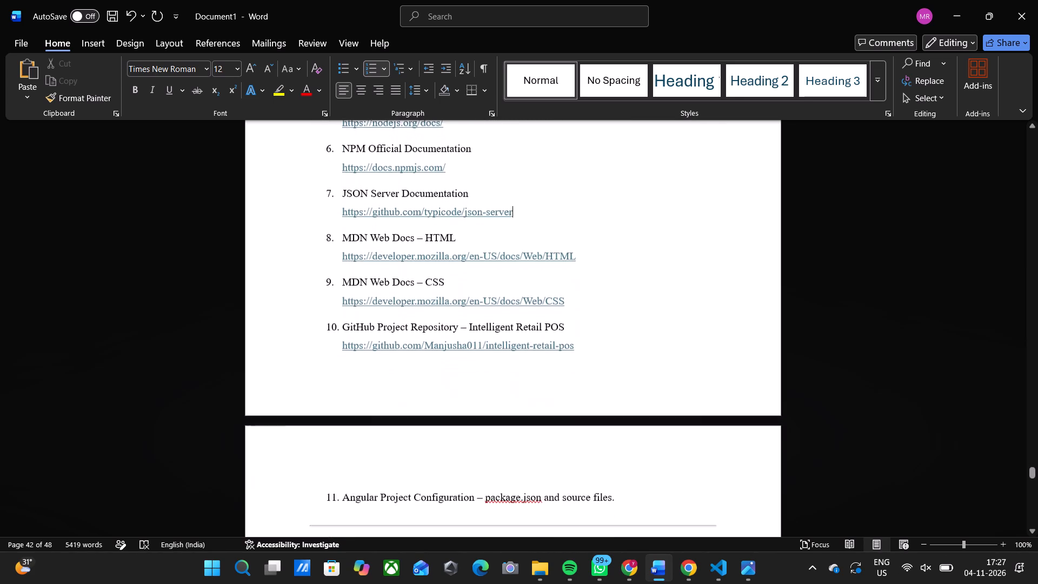
scroll(557, 341, down, 2)
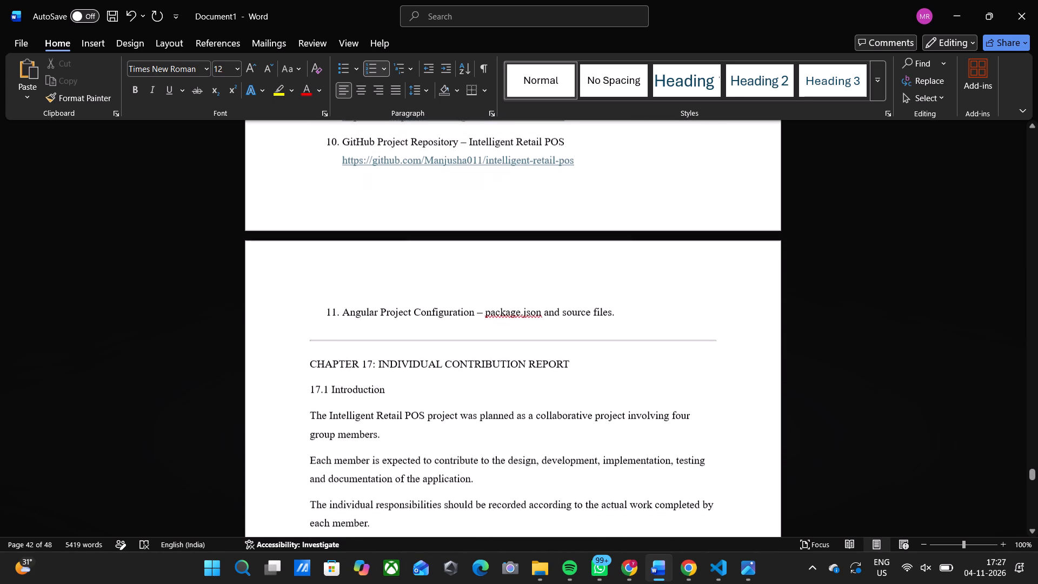
click(298, 368)
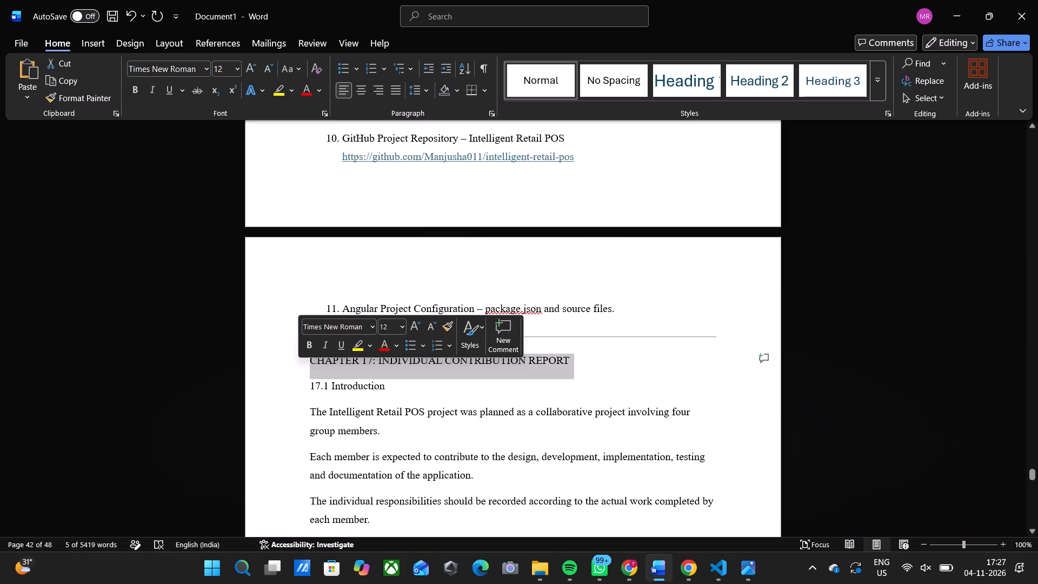
click(311, 349)
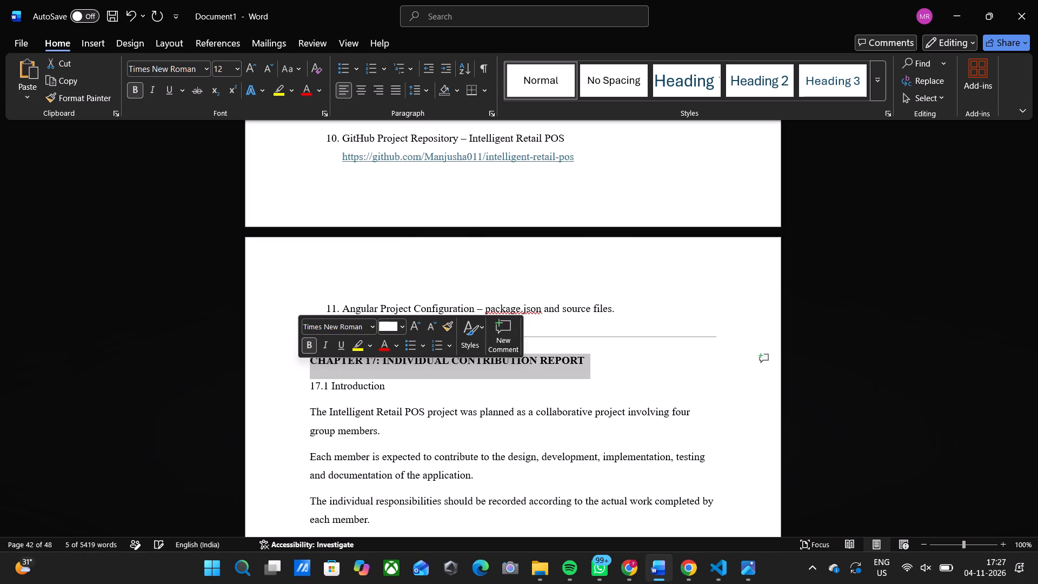
click(386, 326)
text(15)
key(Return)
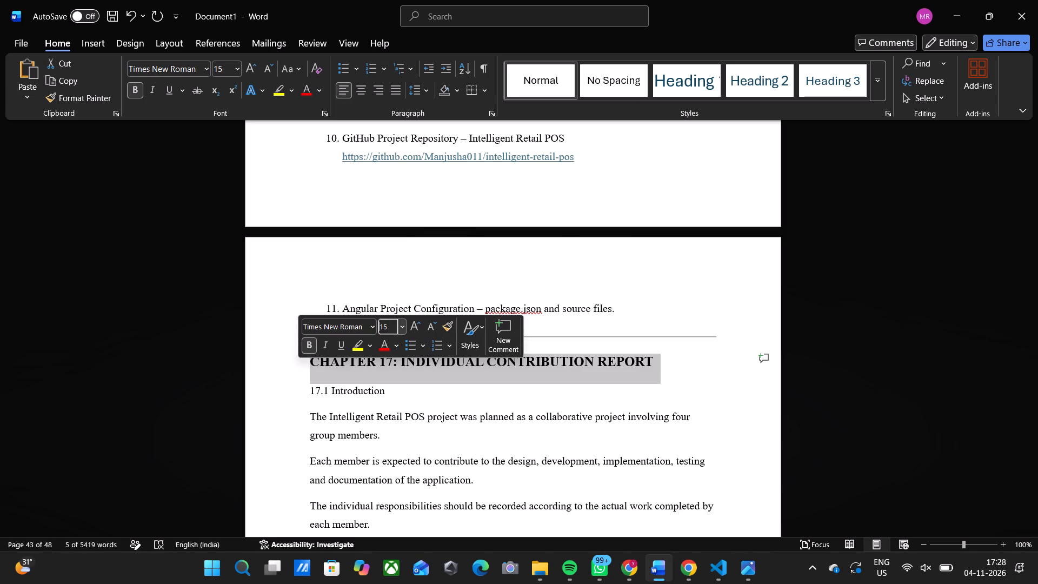
click(506, 448)
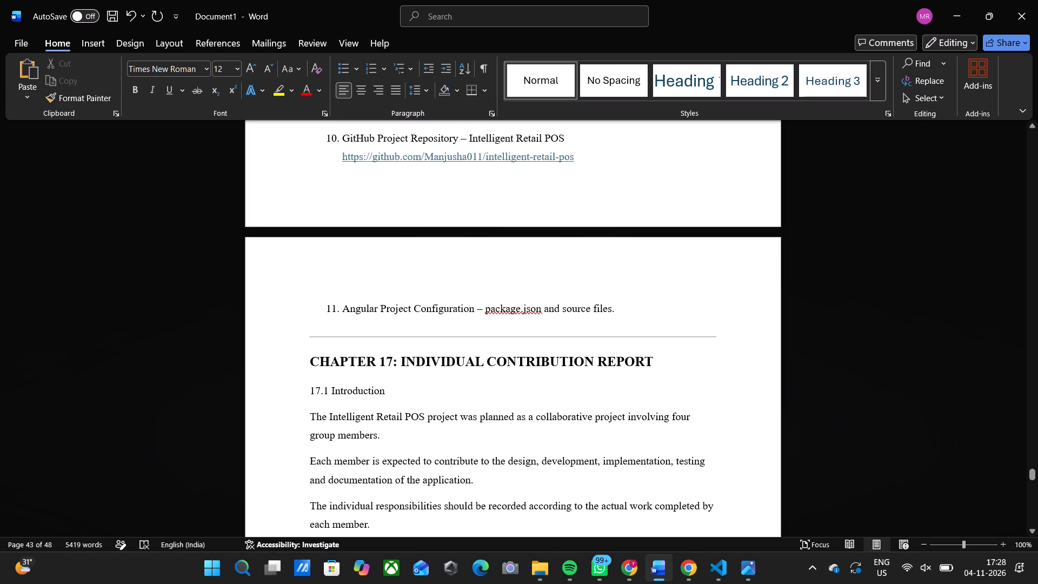
Review the Chapter 17 member sections and shared responsibilities for name and roll number placeholders that need filling in.
scroll(506, 448, down, 1)
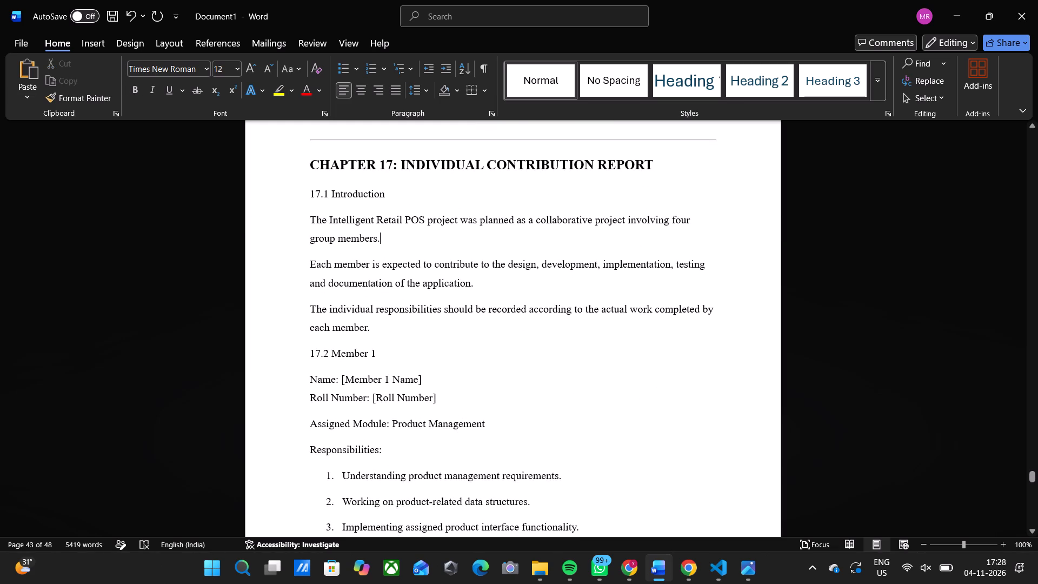
scroll(481, 429, down, 1)
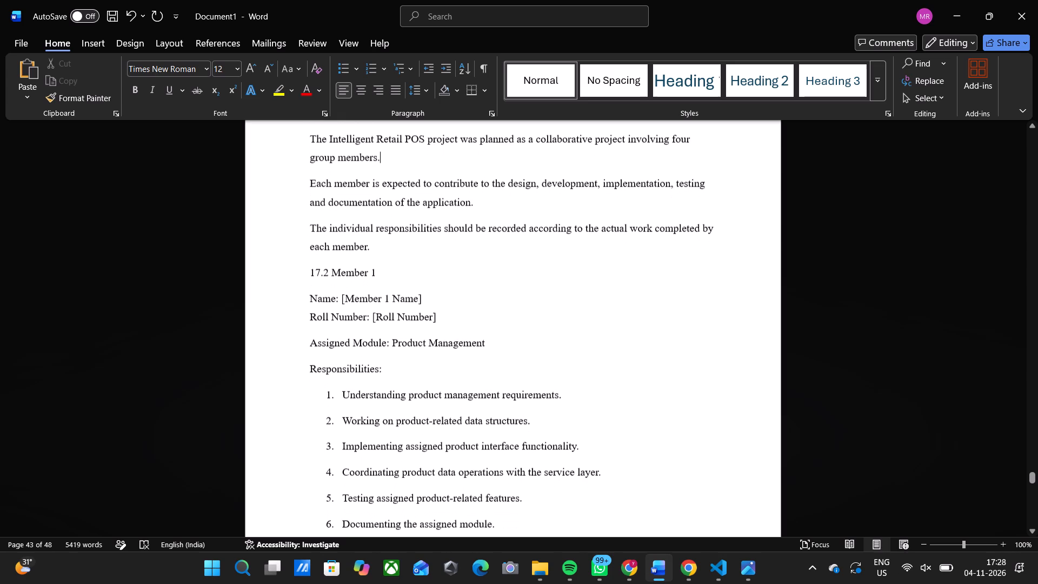
scroll(481, 429, down, 1)
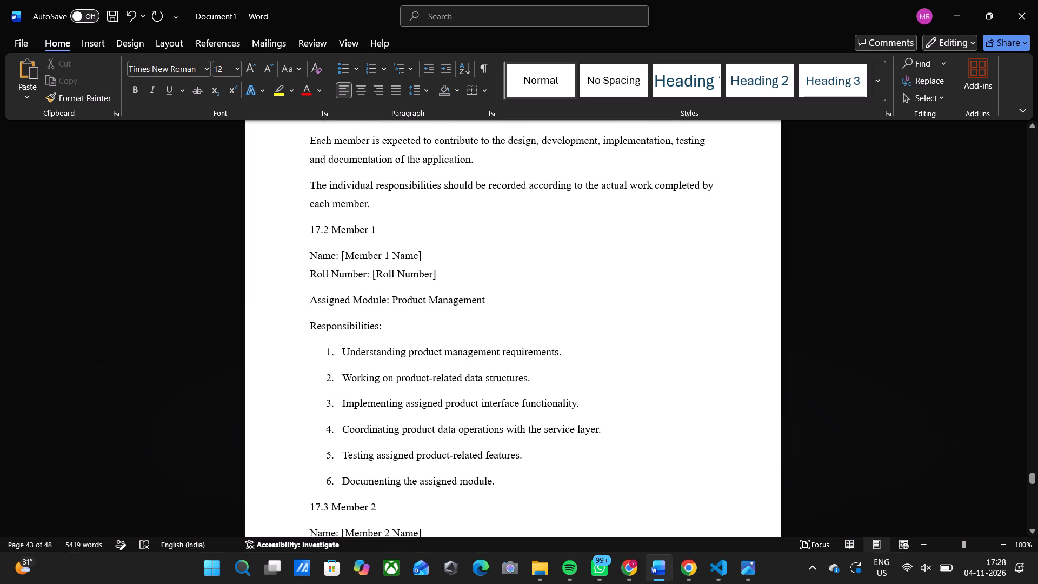
scroll(481, 429, down, 1)
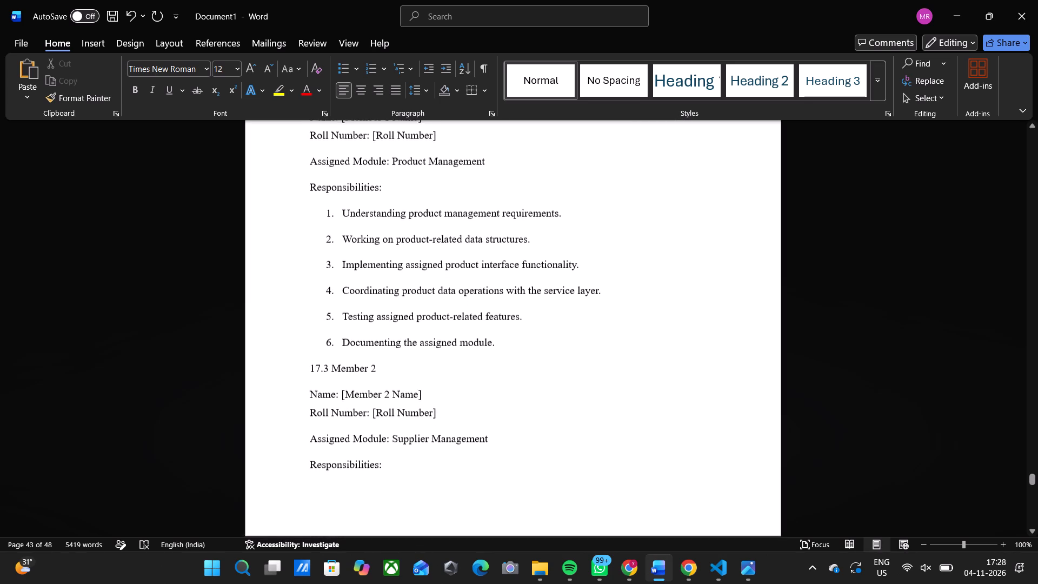
scroll(481, 429, down, 2)
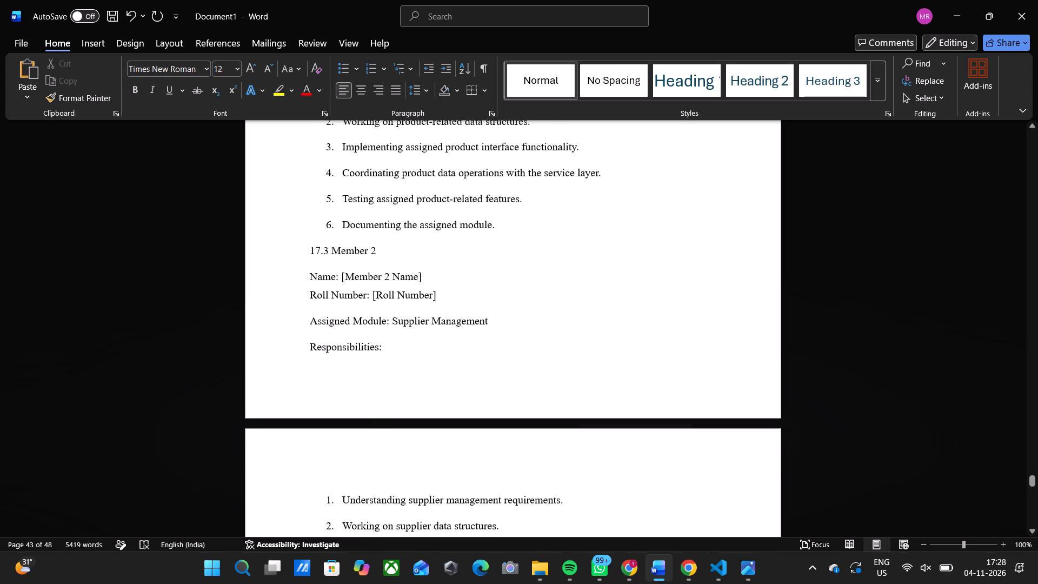
scroll(481, 429, down, 1)
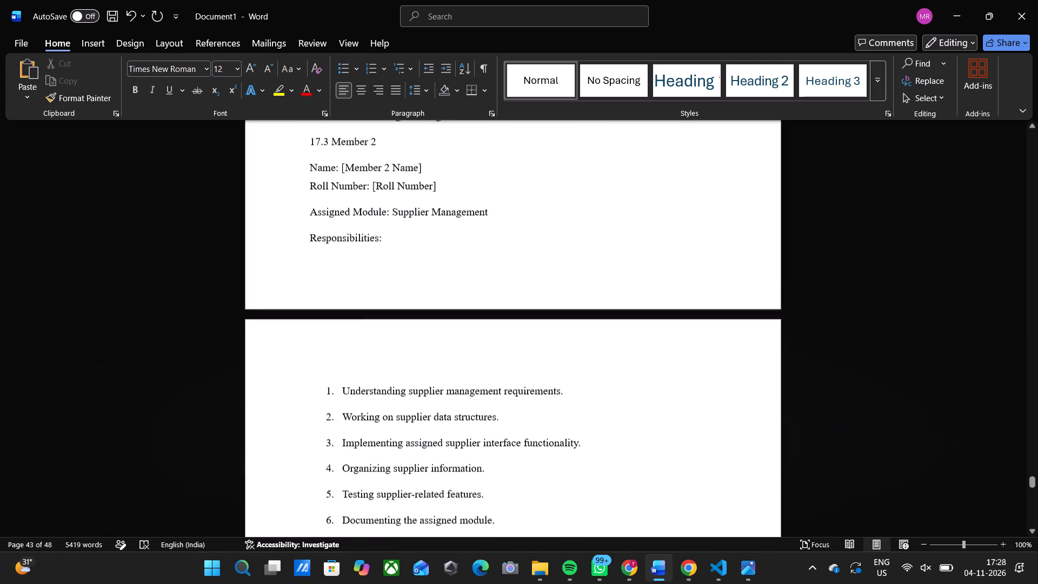
scroll(481, 429, down, 1)
scroll(481, 429, up, 1)
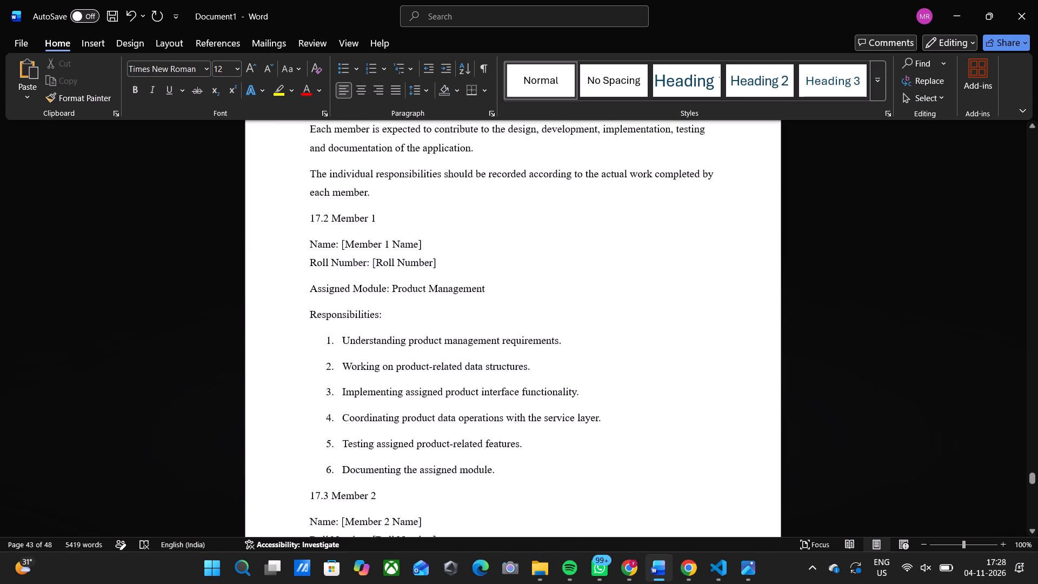
scroll(481, 429, down, 1)
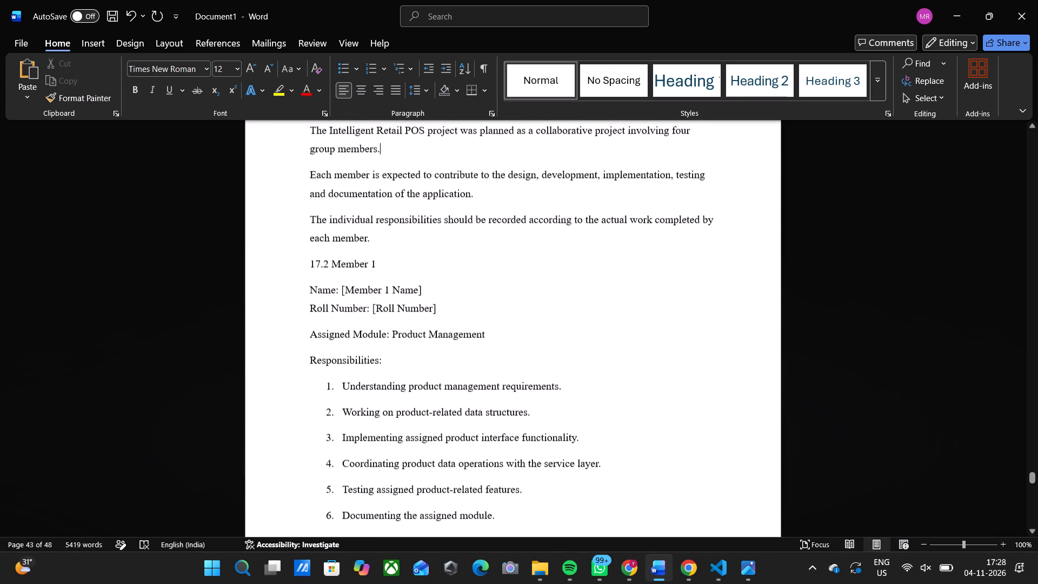
scroll(549, 119, down, 1)
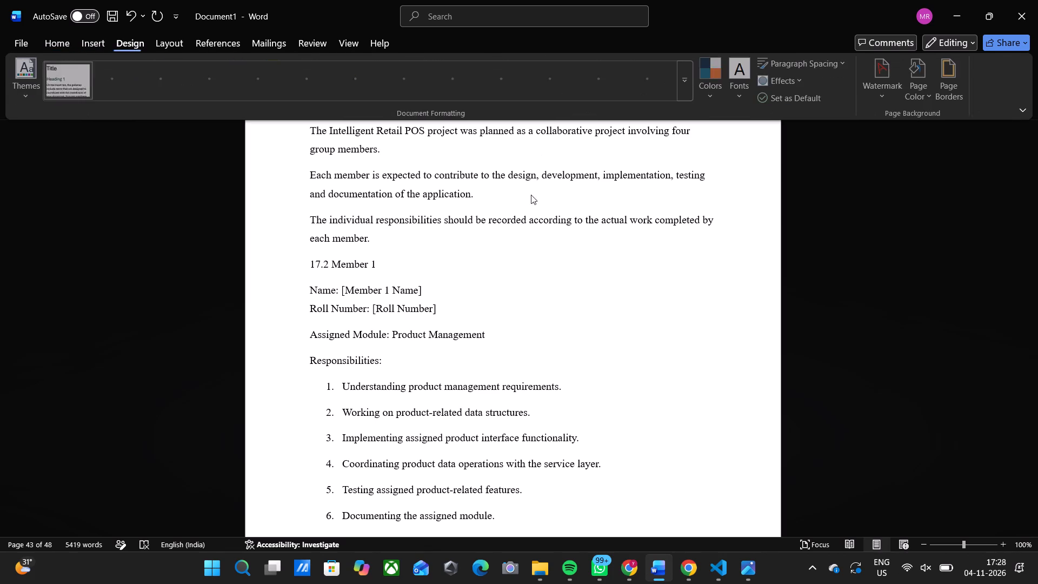
click(56, 38)
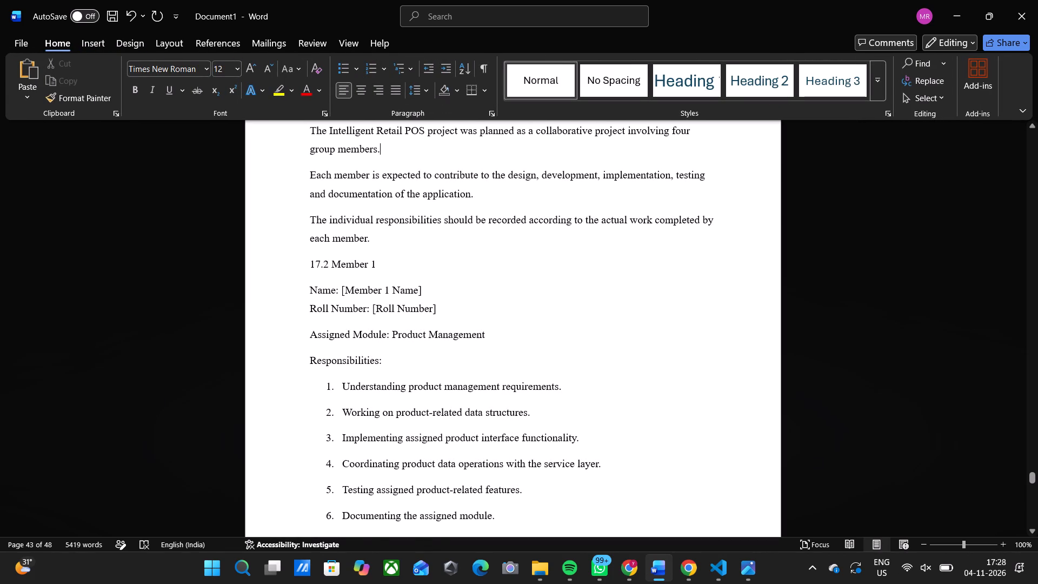
scroll(309, 267, down, 3)
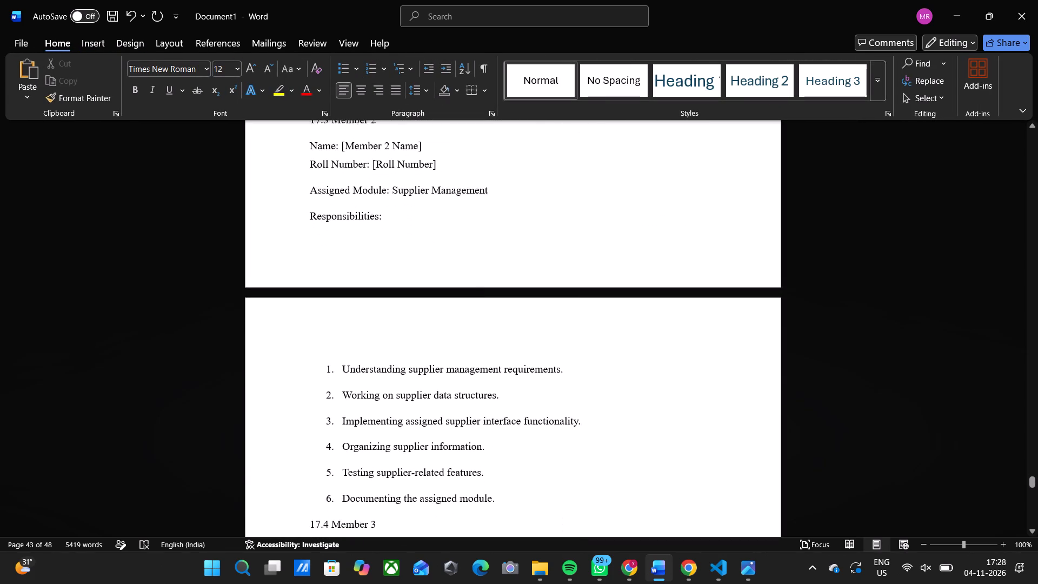
scroll(309, 267, down, 1)
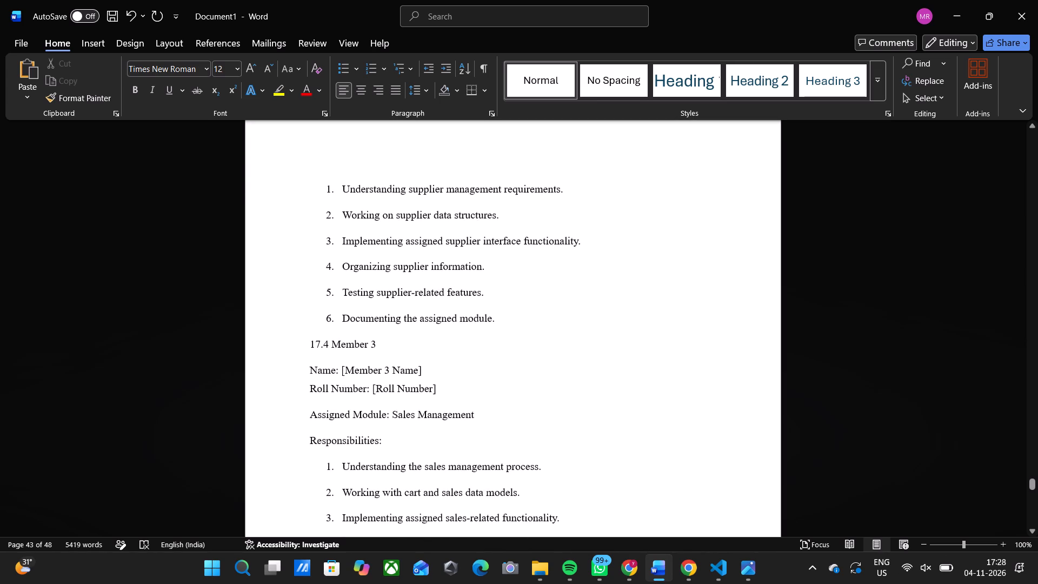
scroll(309, 267, down, 2)
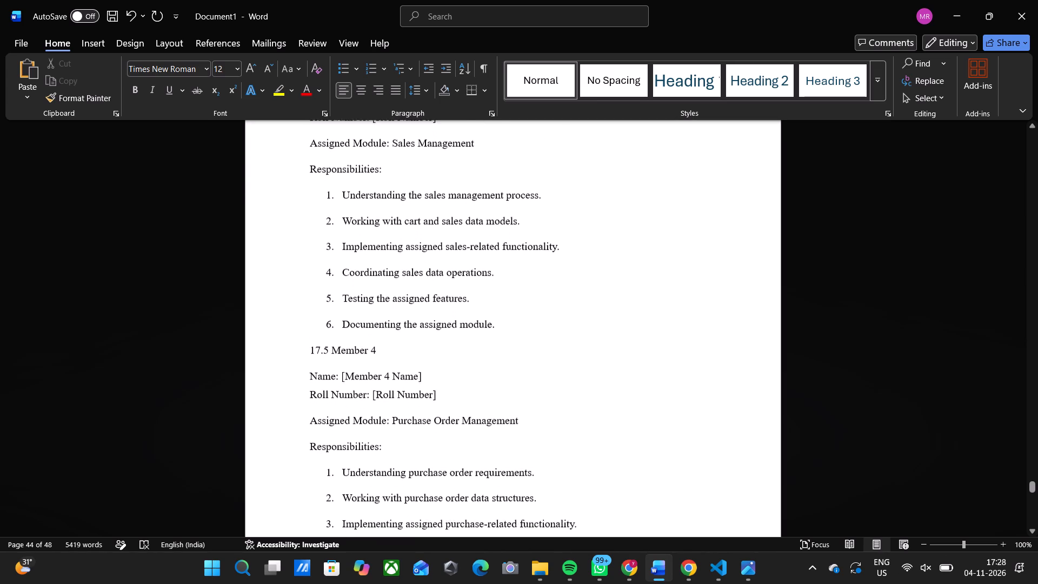
scroll(309, 267, down, 1)
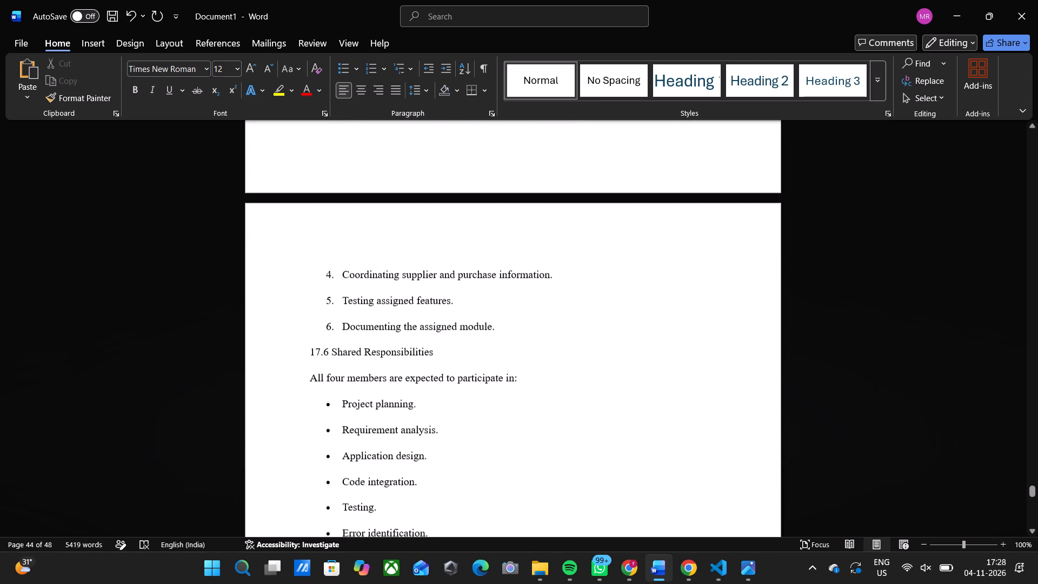
scroll(309, 267, up, 3)
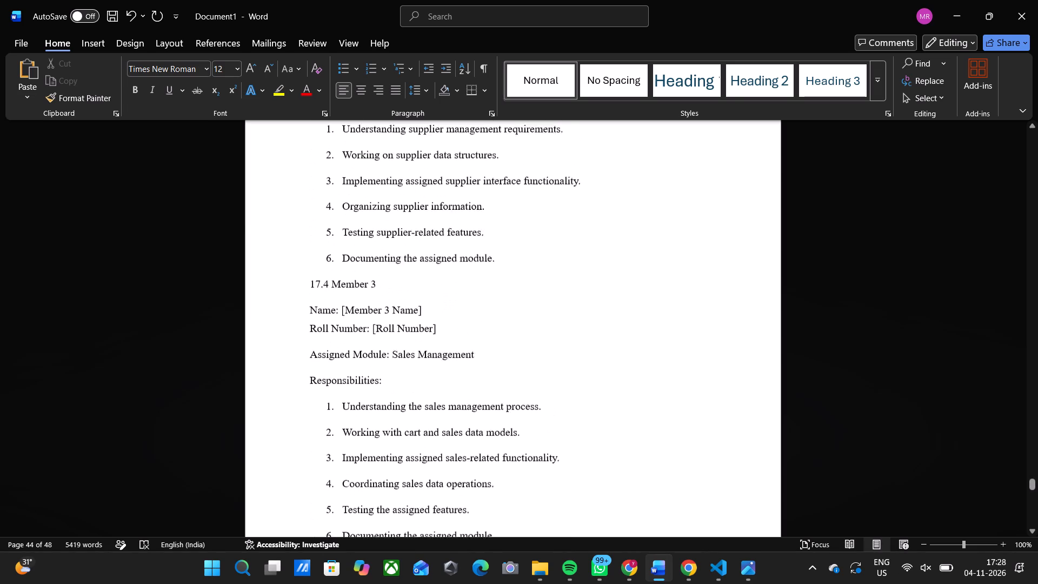
scroll(309, 267, up, 2)
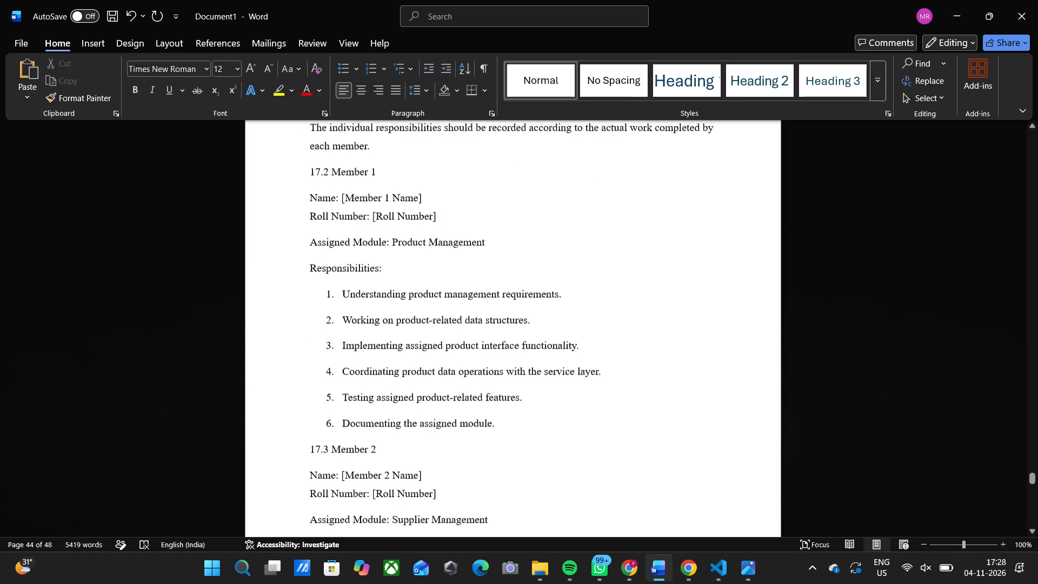
scroll(309, 267, up, 1)
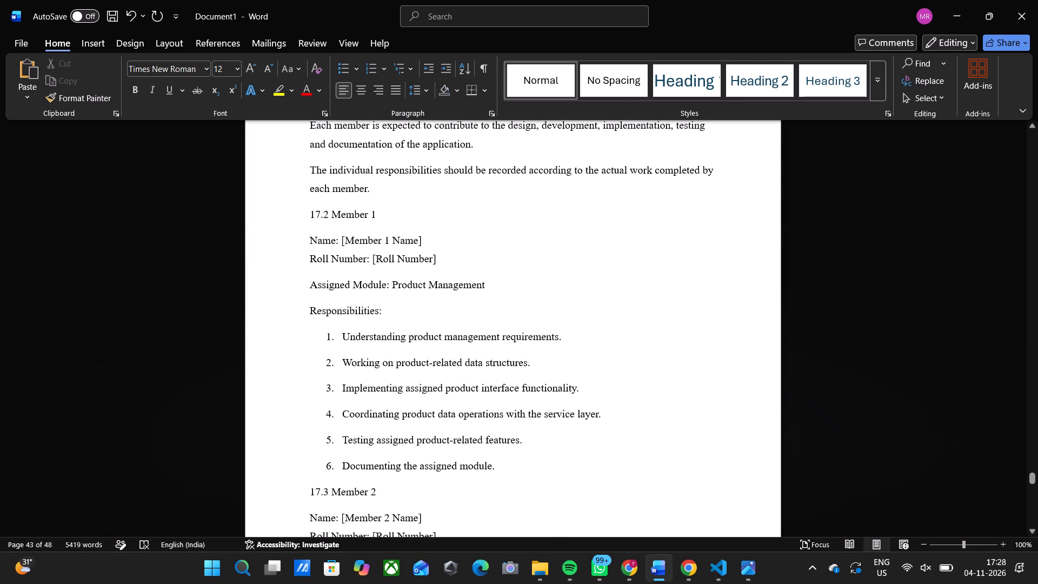
Replace the Member 1 name placeholder in section 17.2 with the first member's full name, keeping the square brackets.
click(418, 241)
key(BackSpace)
key(BackSpace)
key(BackSpace)
key(BackSpace)
key(BackSpace)
key(BackSpace)
key(BackSpace)
key(BackSpace)
key(BackSpace)
key(BackSpace)
key(BackSpace)
key(BackSpace)
key(BackSpace)
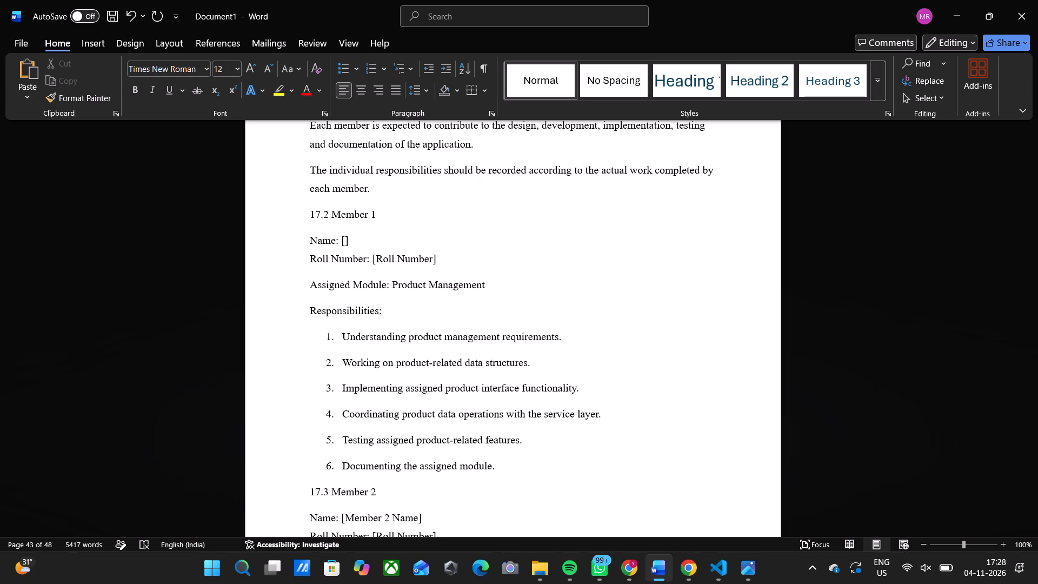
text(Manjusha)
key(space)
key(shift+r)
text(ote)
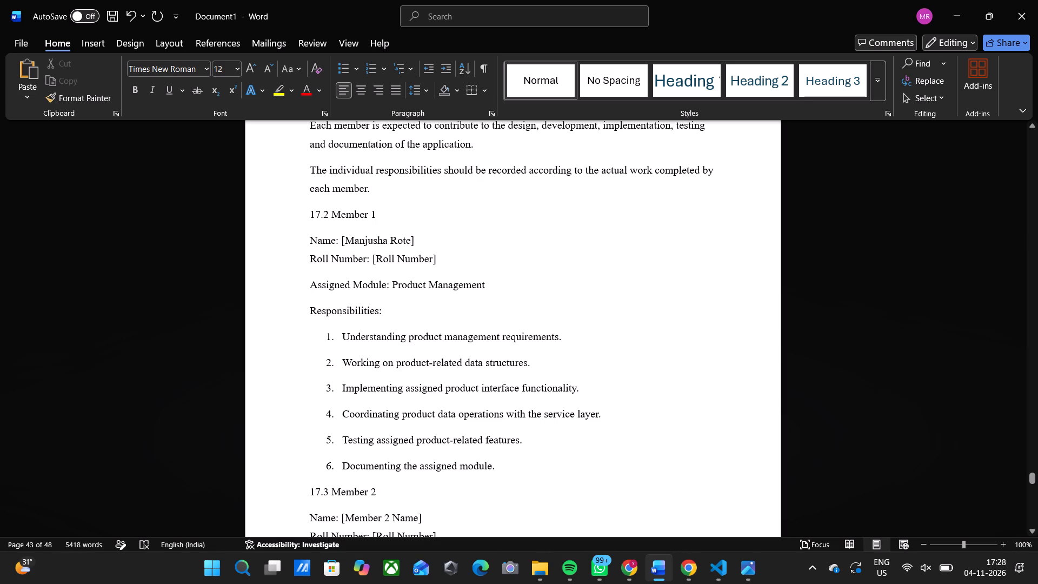
Replace the Roll Number placeholder under Member 1 in section 17.2 with the member's roll number, keeping the brackets.
click(433, 256)
key(BackSpace)
key(BackSpace)
key(BackSpace)
key(BackSpace)
key(BackSpace)
key(BackSpace)
key(BackSpace)
key(BackSpace)
key(BackSpace)
key(BackSpace)
key(BackSpace)
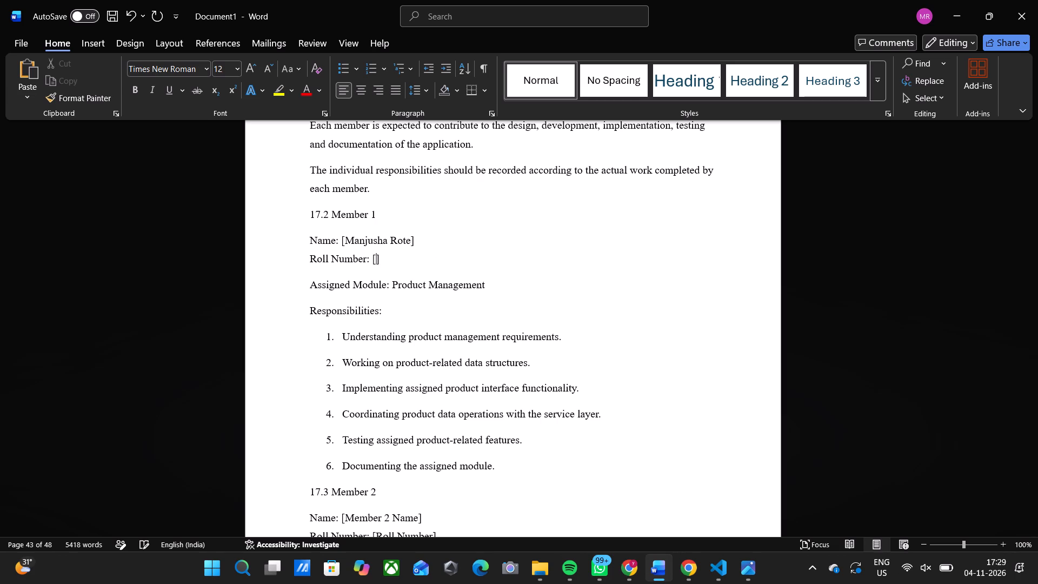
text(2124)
Complete the Member 1 roll number in section 17.2 and copy it without its square brackets.
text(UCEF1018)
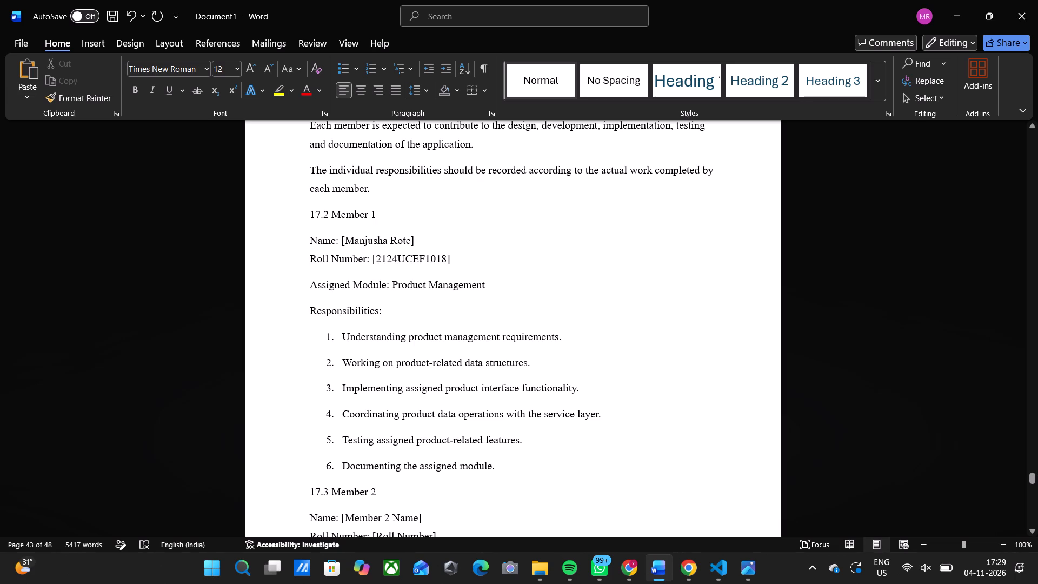
drag(446, 259, 379, 251)
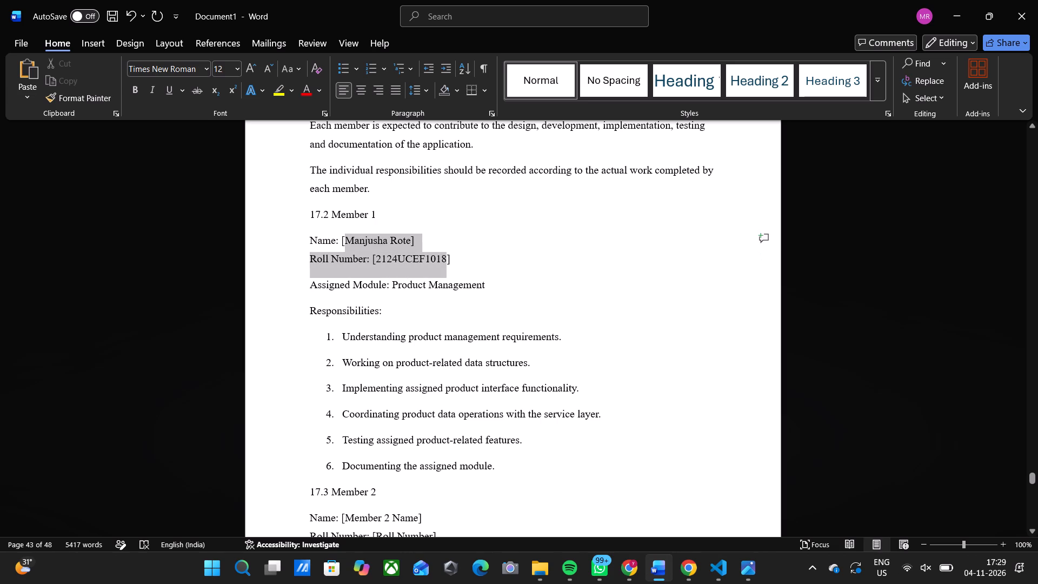
drag(379, 251, 377, 261)
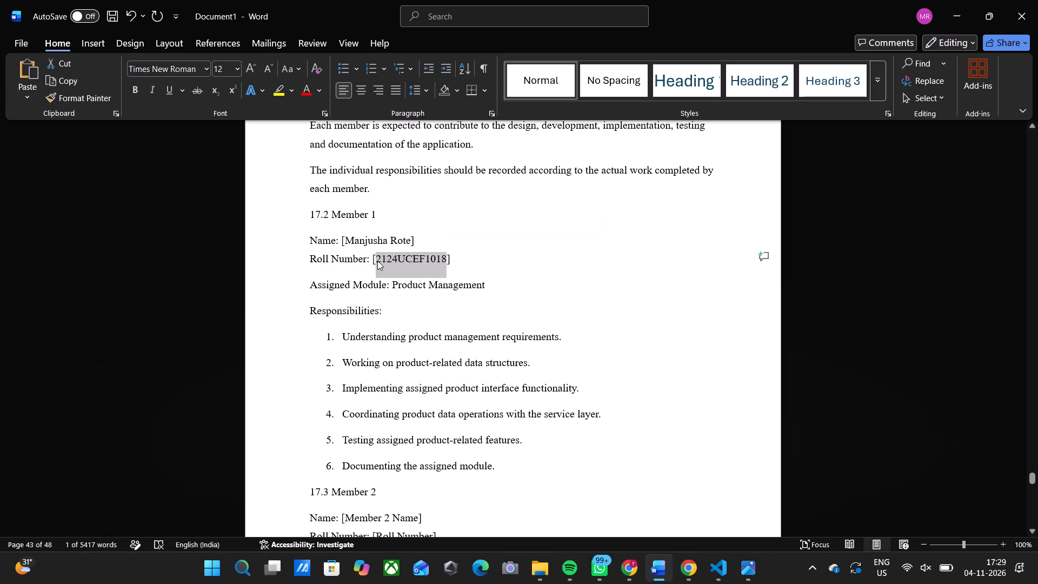
key(ctrl+c)
click(492, 328)
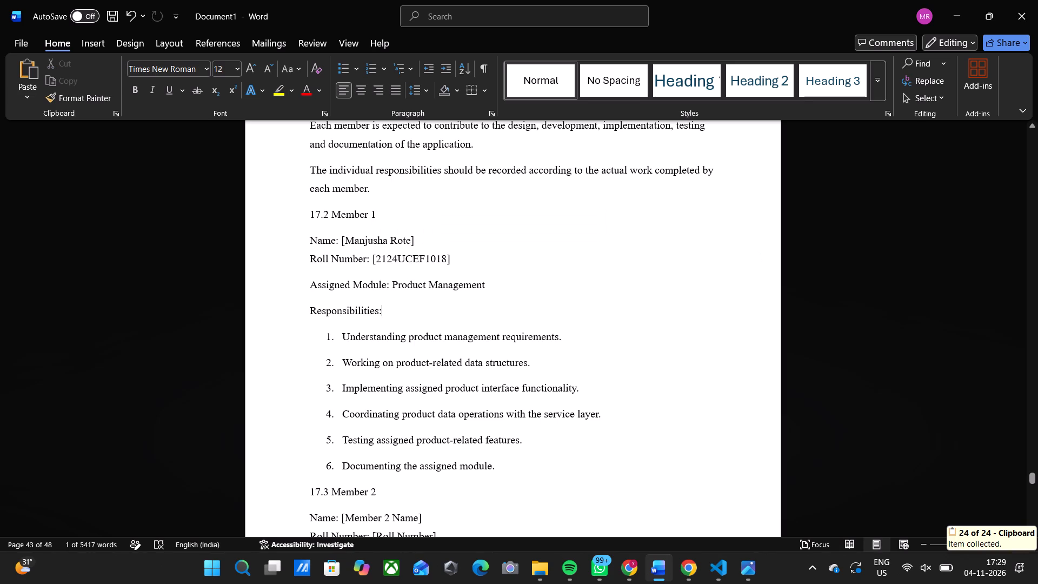
Replace the Member 2 name placeholder in section 17.3 with the second member's full name, keeping the square brackets.
scroll(492, 328, down, 1)
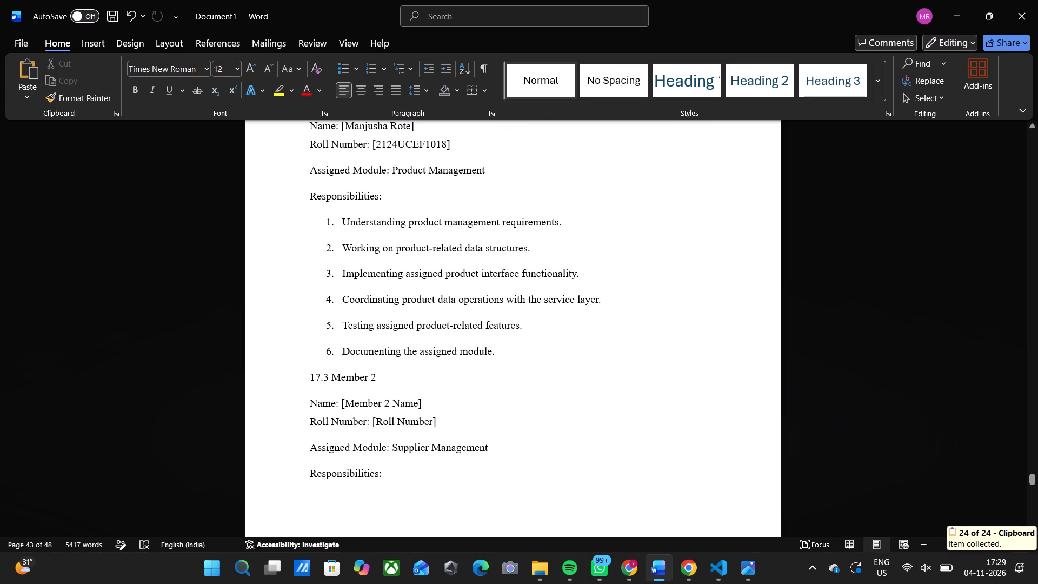
click(431, 421)
drag(431, 421, 400, 424)
click(400, 424)
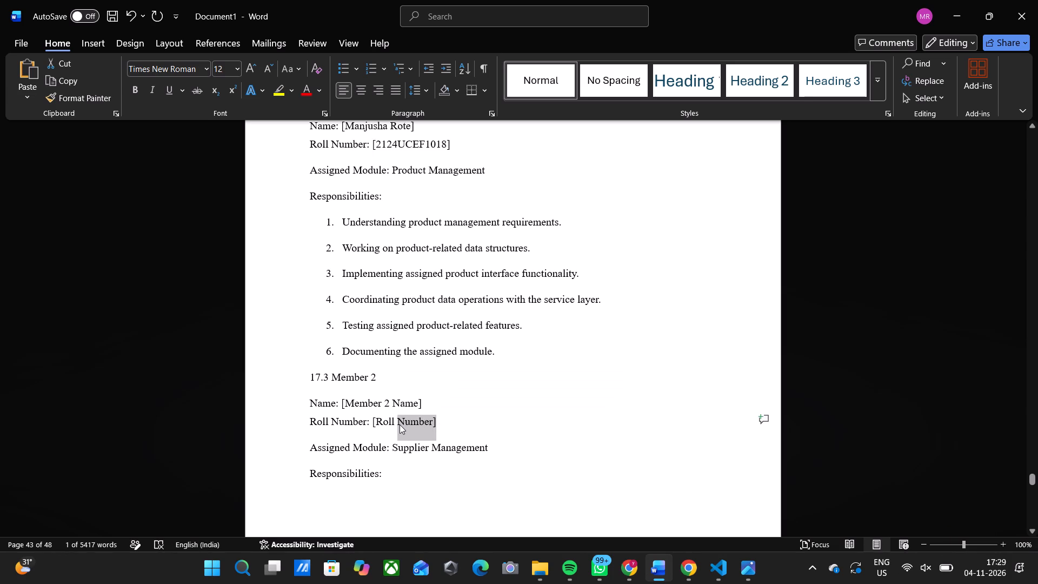
click(416, 404)
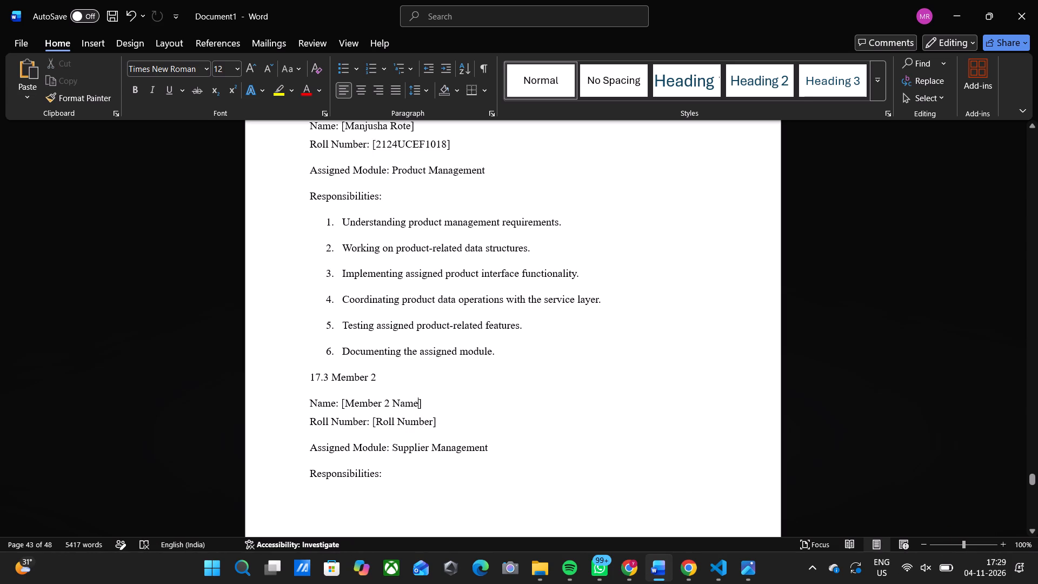
key(BackSpace)
key(BackSpace)
key(BackSpace)
key(BackSpace)
key(BackSpace)
key(BackSpace)
key(BackSpace)
key(BackSpace)
key(BackSpace)
key(BackSpace)
key(BackSpace)
key(BackSpace)
key(BackSpace)
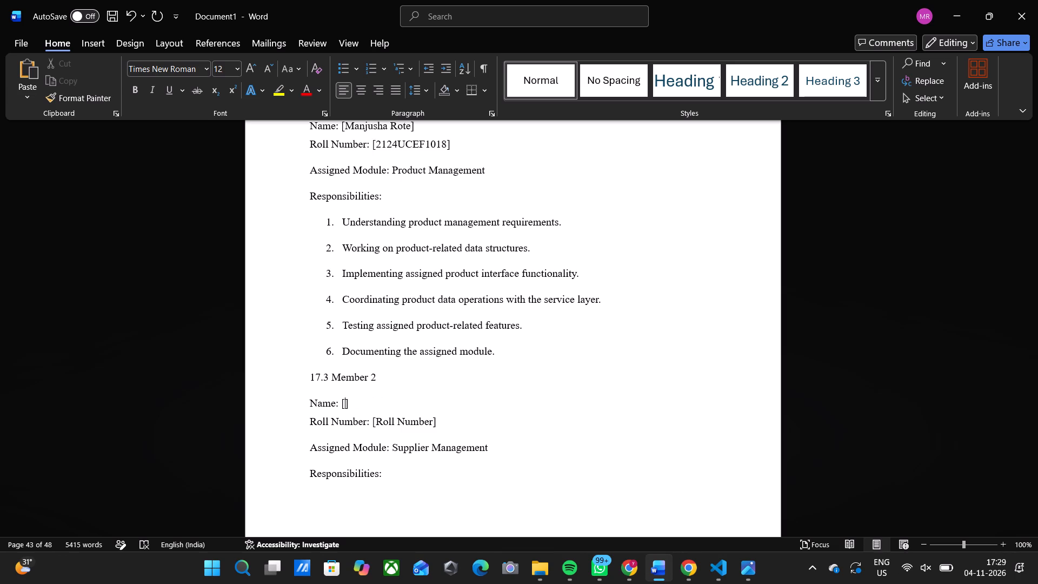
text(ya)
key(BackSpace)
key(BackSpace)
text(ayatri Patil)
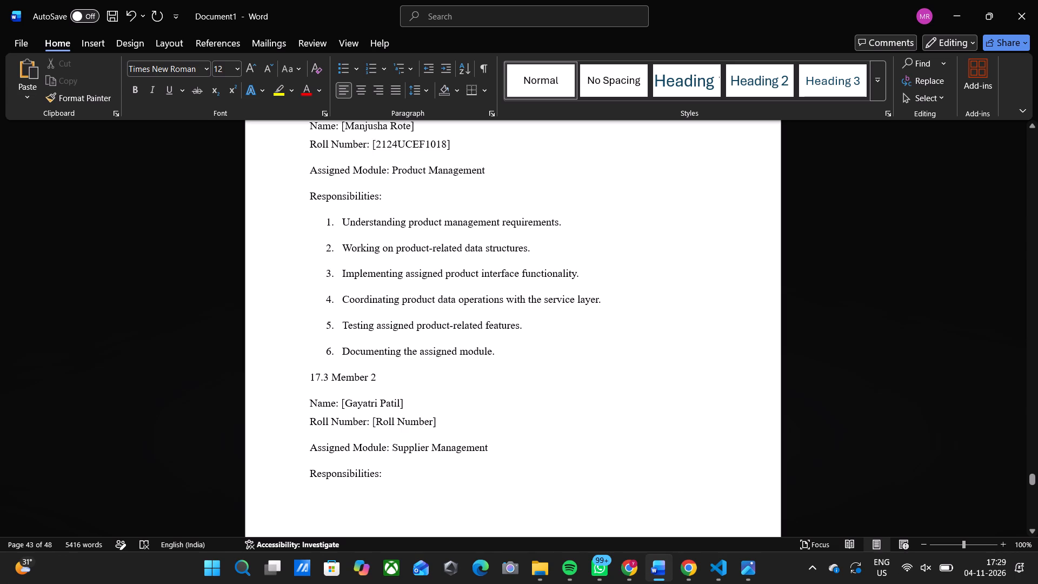
Replace the Roll Number placeholder under Member 2 with the copied roll number, adjusting its ending to the second member's number.
click(432, 421)
key(BackSpace)
key(BackSpace)
key(BackSpace)
key(BackSpace)
key(BackSpace)
key(BackSpace)
key(BackSpace)
key(BackSpace)
key(BackSpace)
key(BackSpace)
key(BackSpace)
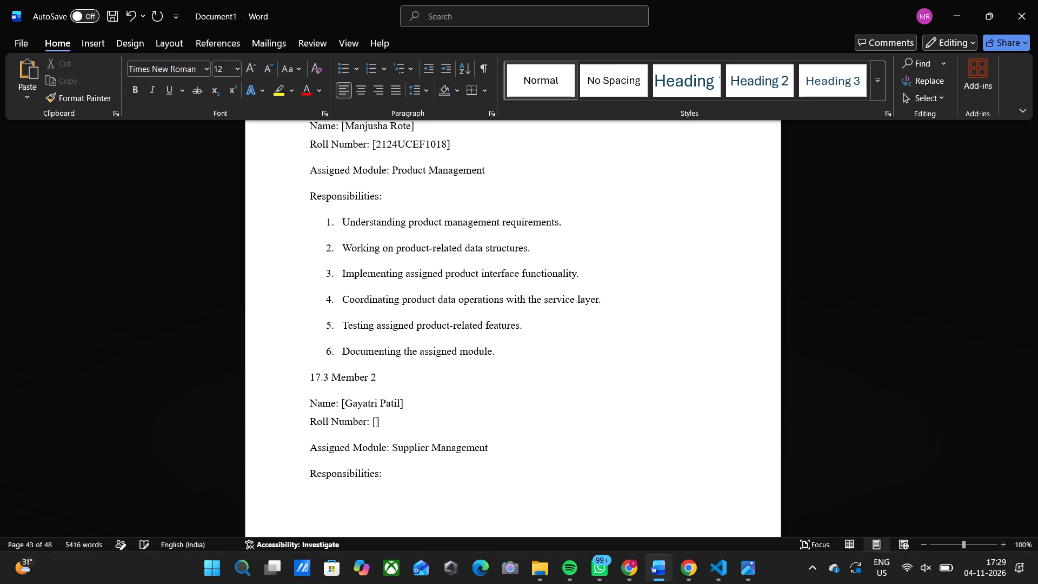
key(ctrl+v)
key(BackSpace)
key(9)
Replace the Member 3 name placeholder in section 17.4 with the third member's full name, enclosed in square brackets.
scroll(480, 406, down, 2)
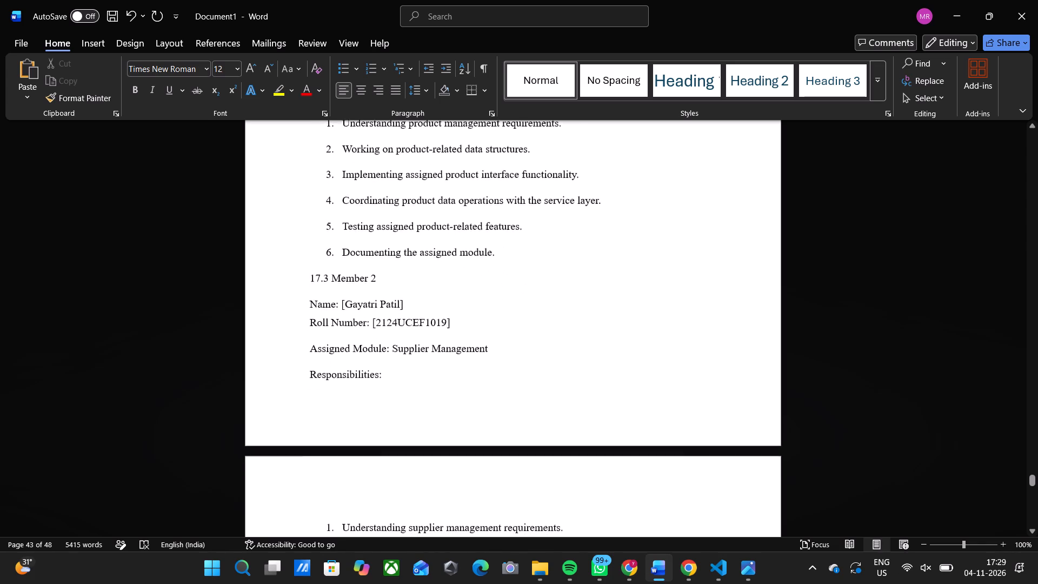
scroll(480, 406, down, 2)
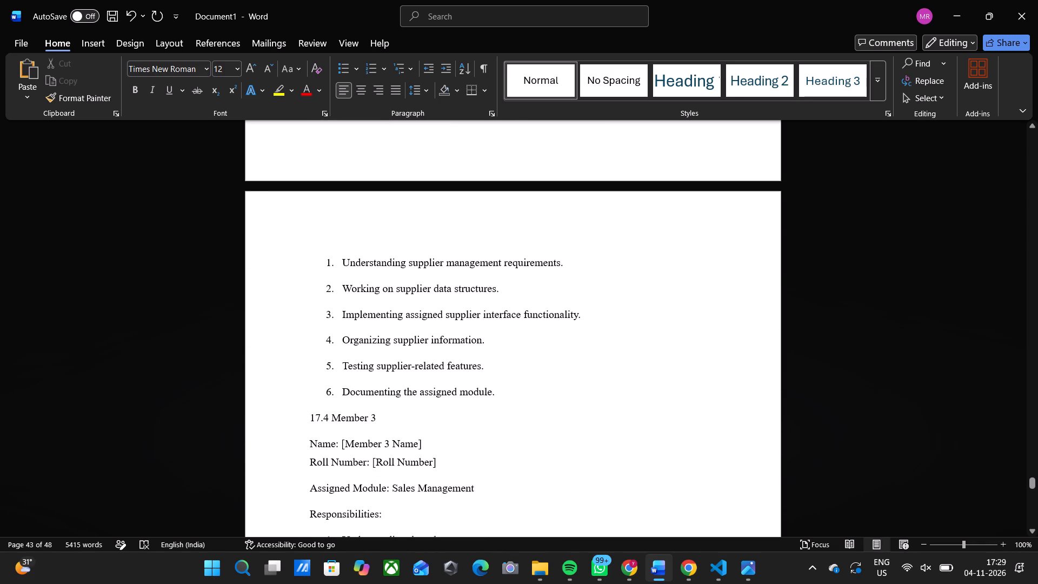
click(415, 444)
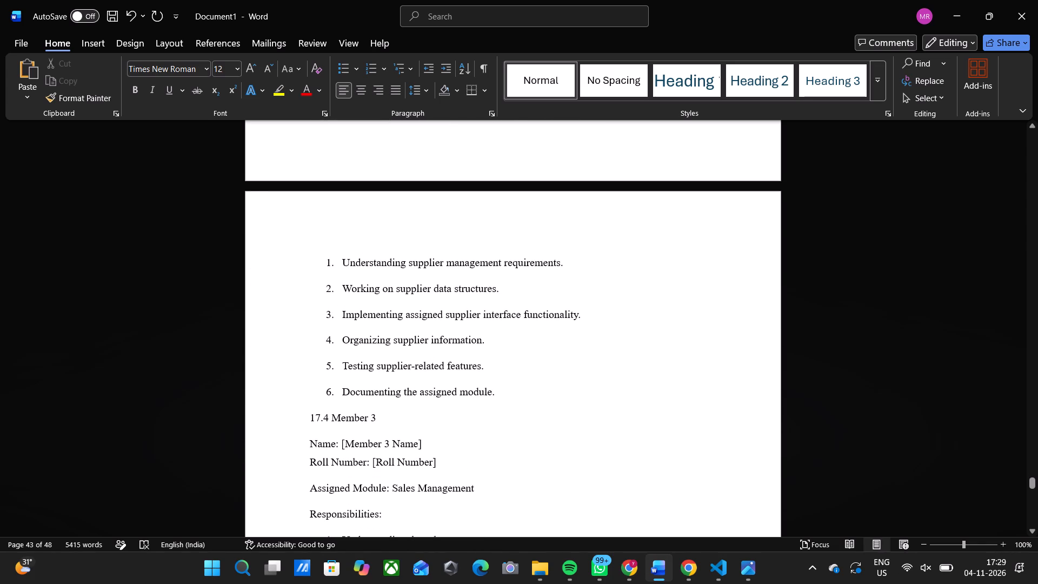
click(417, 443)
drag(417, 443, 365, 439)
key(BackSpace)
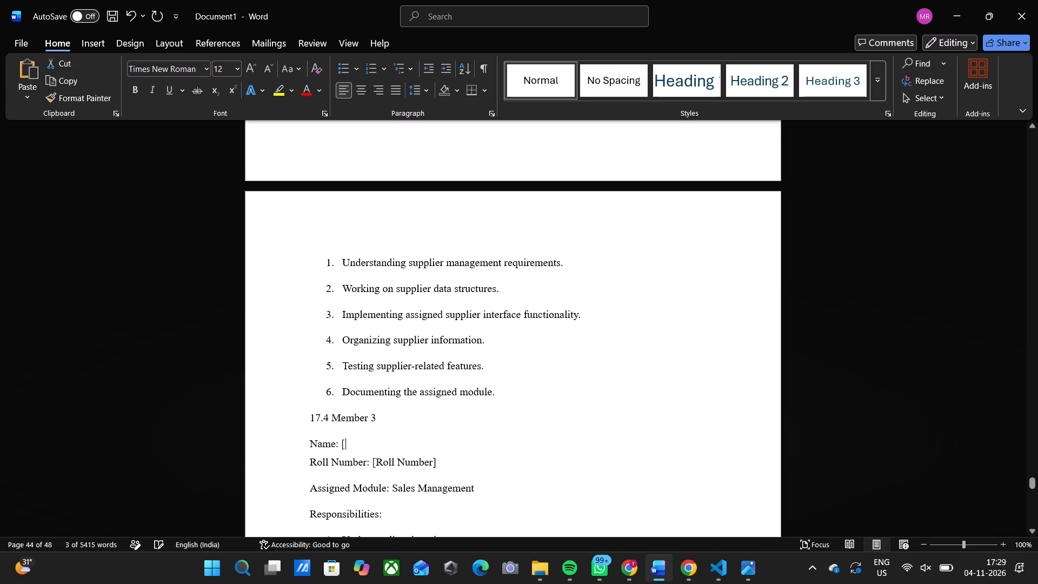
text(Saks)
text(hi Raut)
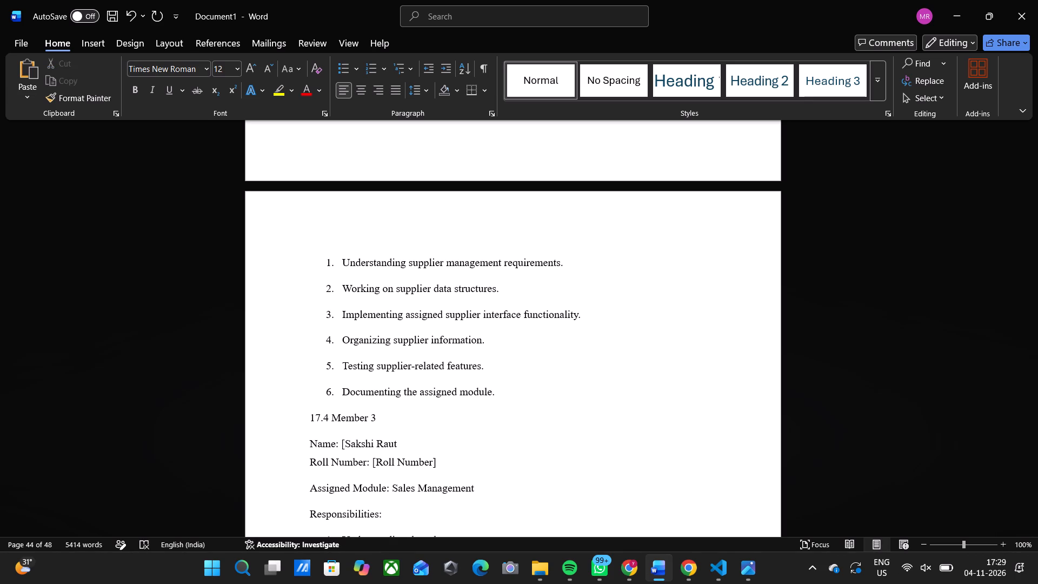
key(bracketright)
Replace the Roll Number placeholder under Member 3 with the copied roll number, adjusting its ending to the third member's number.
drag(431, 465, 400, 460)
drag(400, 460, 387, 461)
key(ctrl+v)
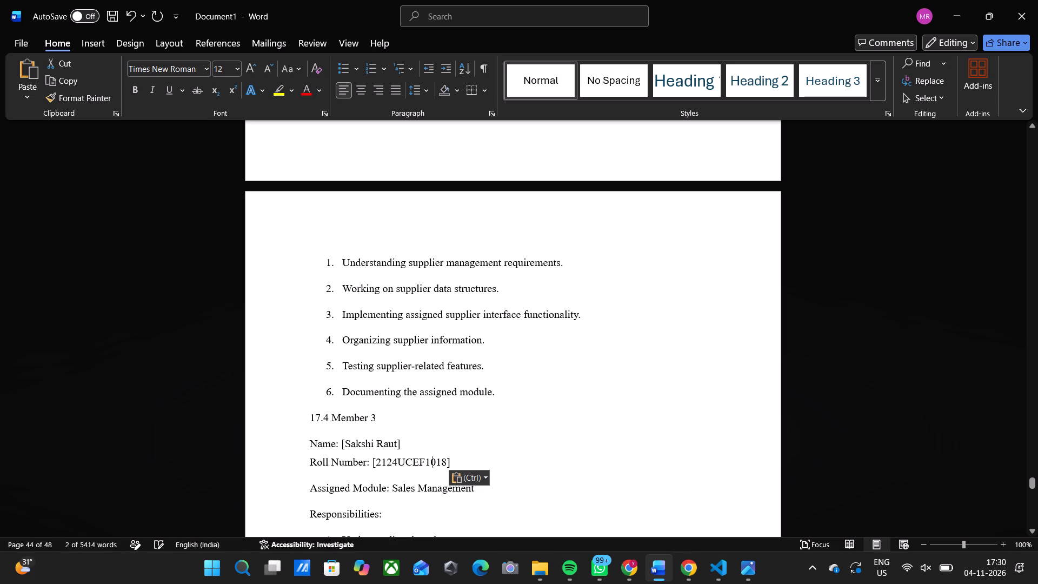
key(BackSpace)
key(BackSpace)
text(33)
Replace the Member 4 name placeholder in section 17.5 with the fourth member's full name, keeping the square brackets.
scroll(440, 453, down, 2)
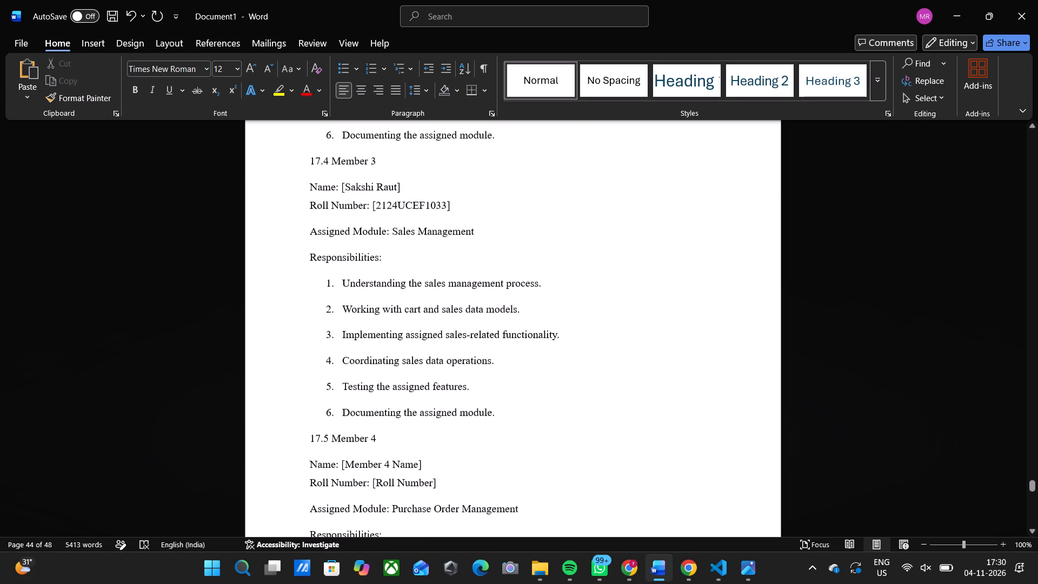
click(415, 456)
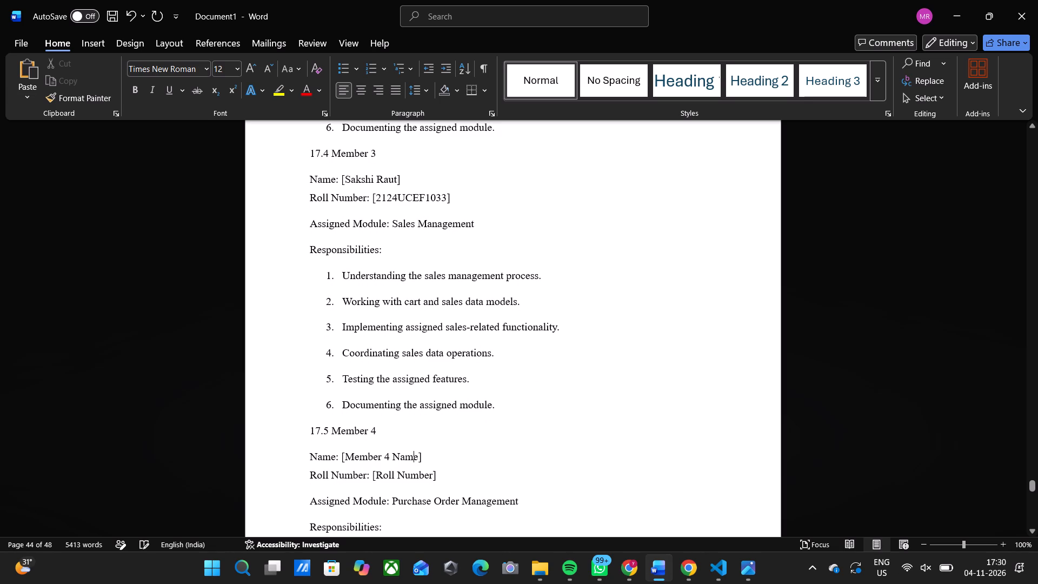
click(418, 456)
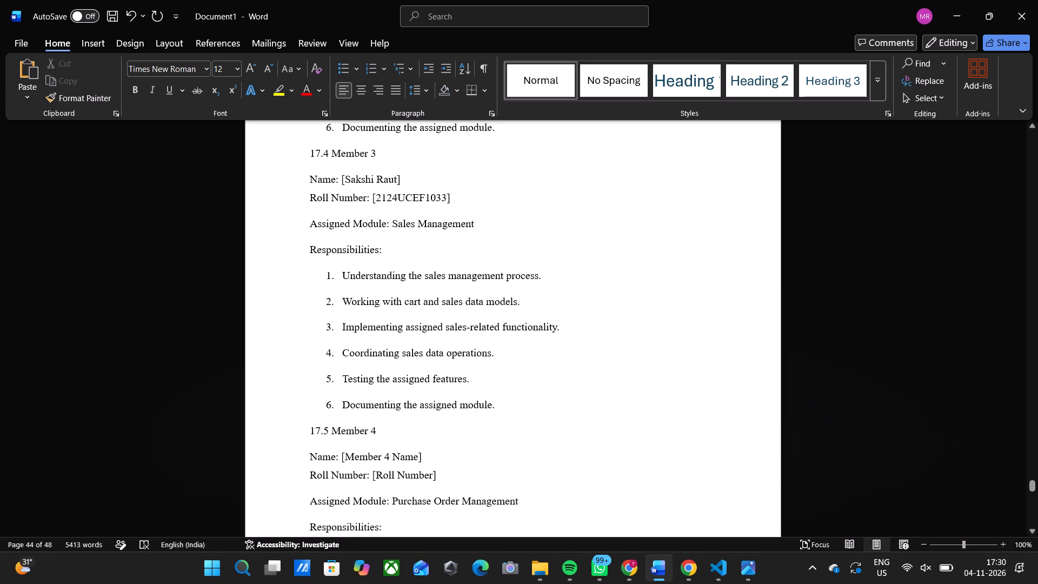
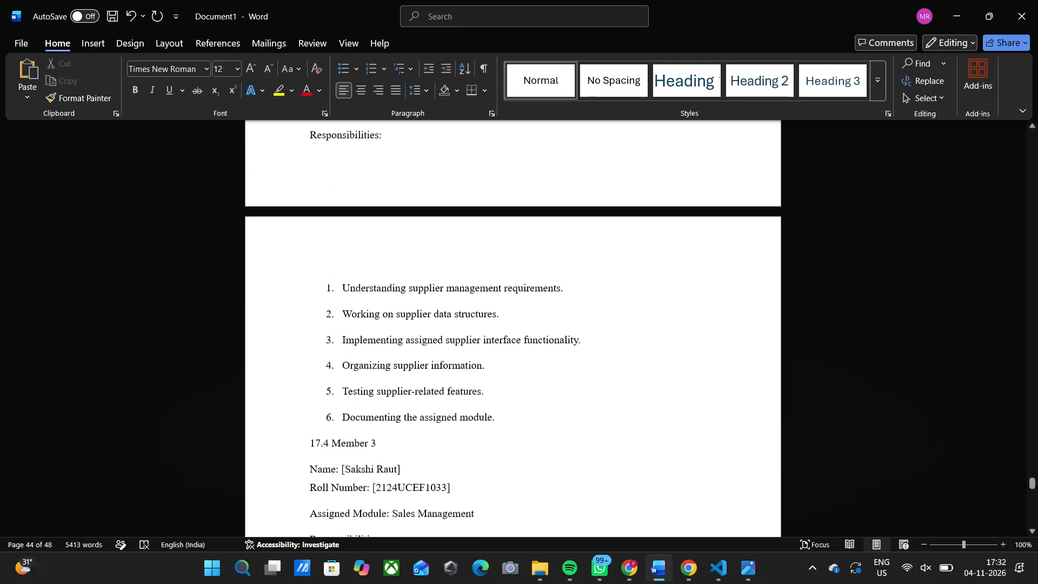
Replace the name placeholder under section 17.5 Member 4 with that team member's name.
scroll(418, 456, down, 1)
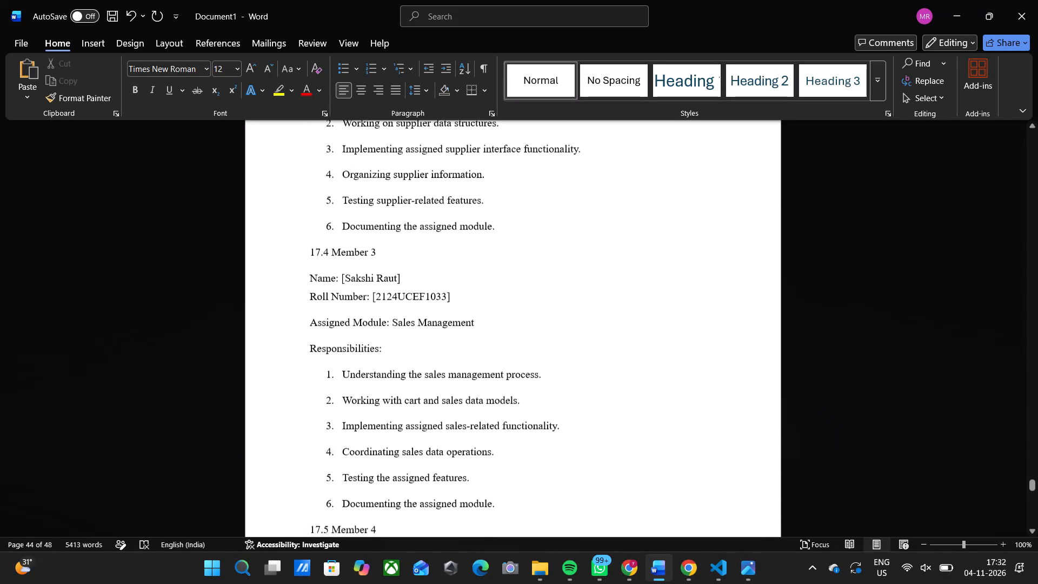
scroll(418, 456, down, 2)
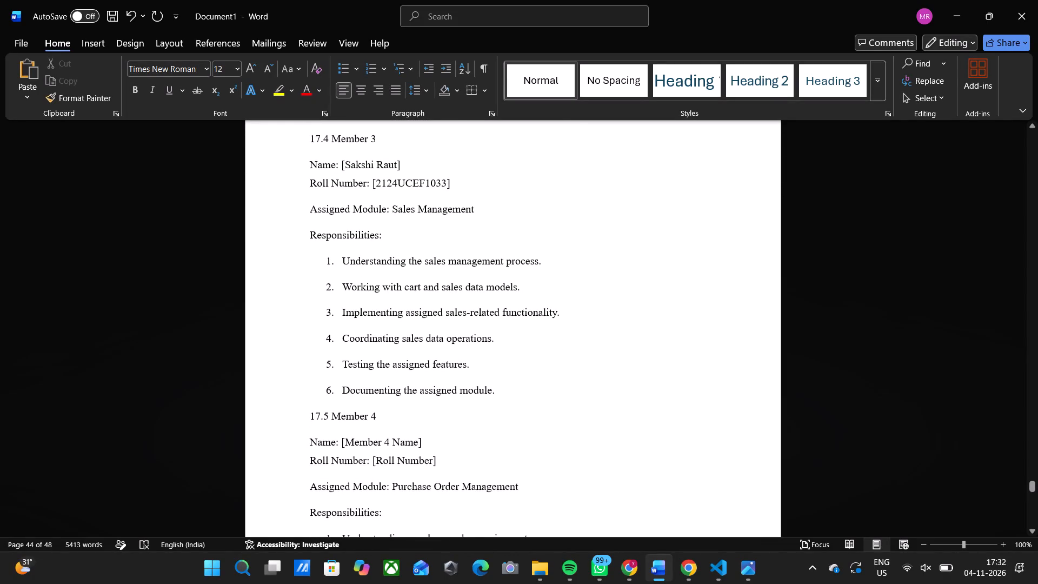
key(BackSpace)
key(BackSpace)
key(BackSpace)
key(BackSpace)
key(BackSpace)
key(BackSpace)
key(BackSpace)
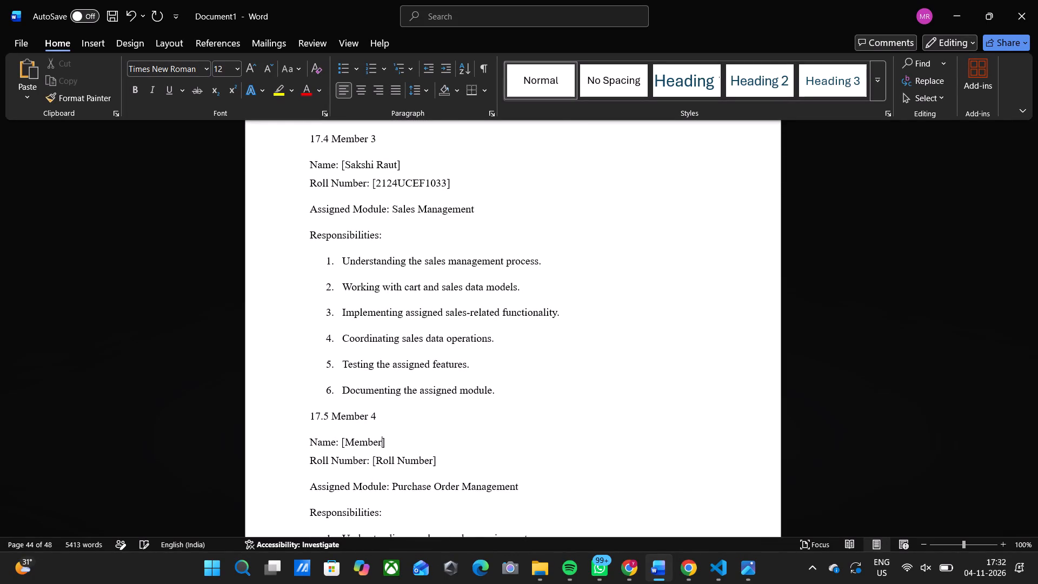
key(BackSpace)
key(BackSpace)
key(BackSpace)
key(BackSpace)
key(BackSpace)
key(BackSpace)
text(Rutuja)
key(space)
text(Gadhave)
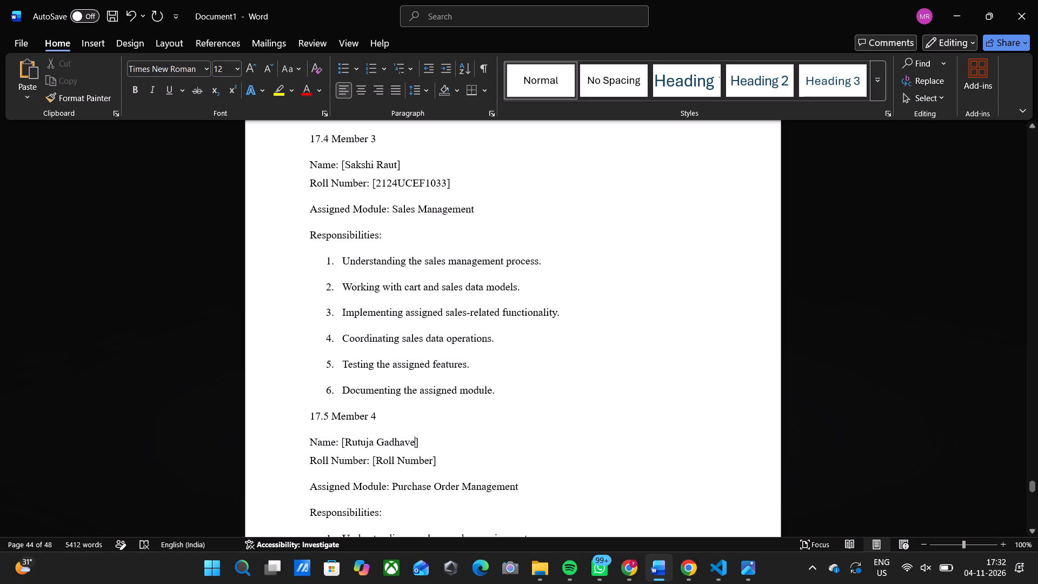
Replace Member 4's roll number placeholder with the copied roll number, leaving off its last two digits.
click(432, 462)
drag(432, 462, 411, 462)
drag(411, 462, 377, 459)
key(ctrl+v)
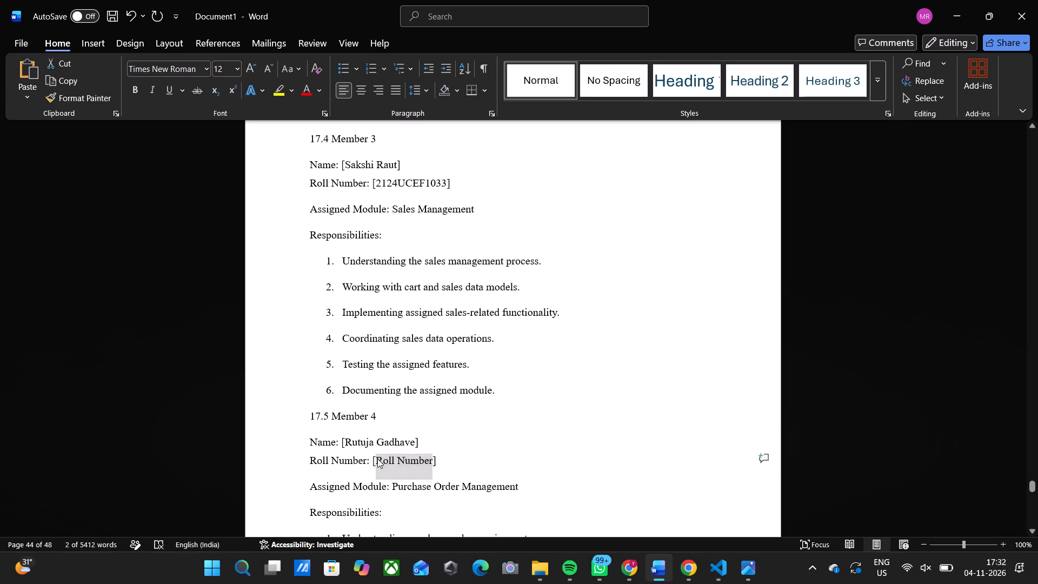
key(BackSpace)
key(BackSpace)
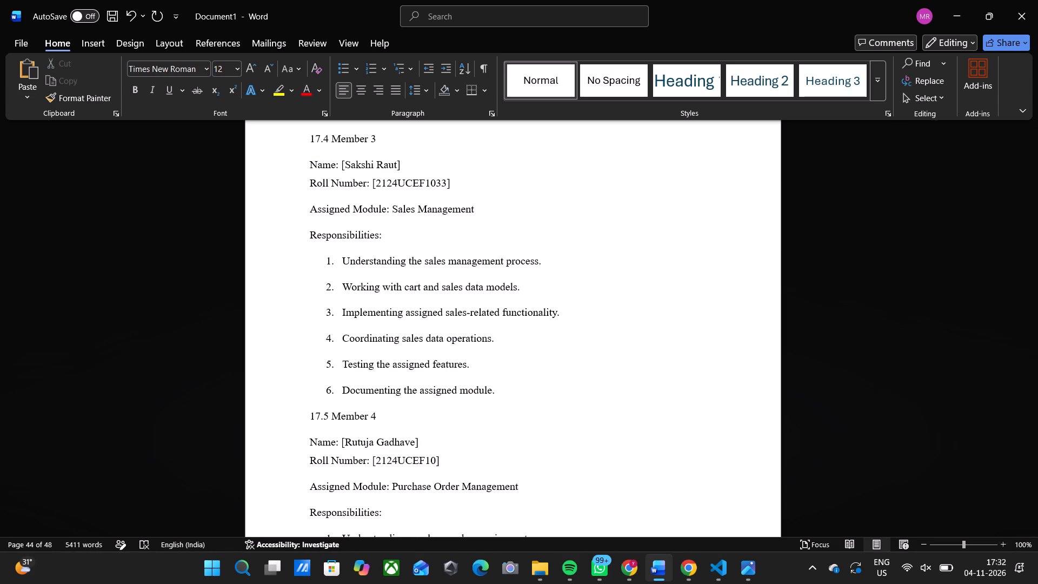
Review the rest of chapter 17, from Member 4's responsibilities through the Individual Contribution Summary table.
scroll(377, 459, down, 3)
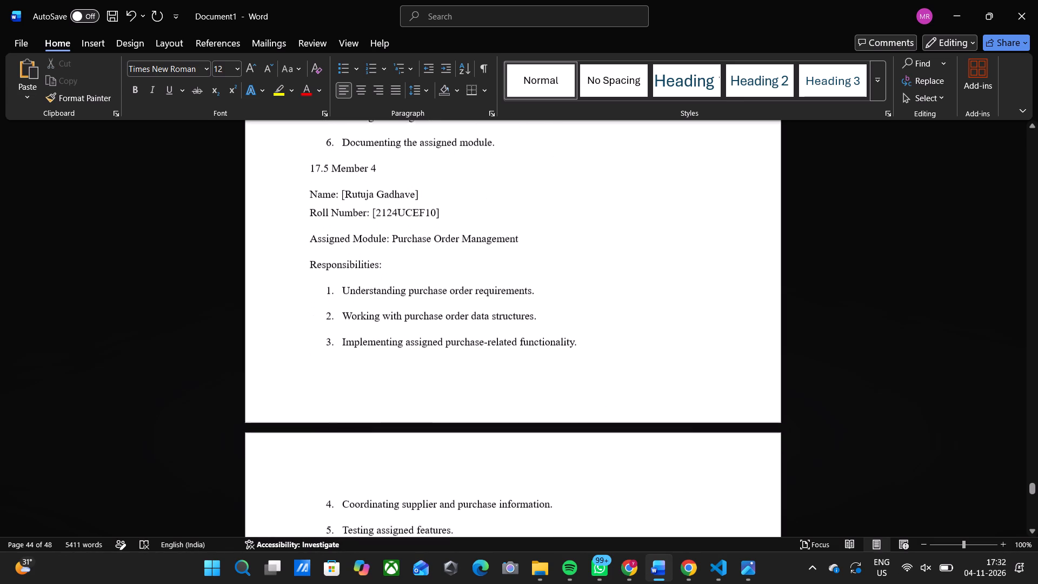
scroll(377, 459, down, 2)
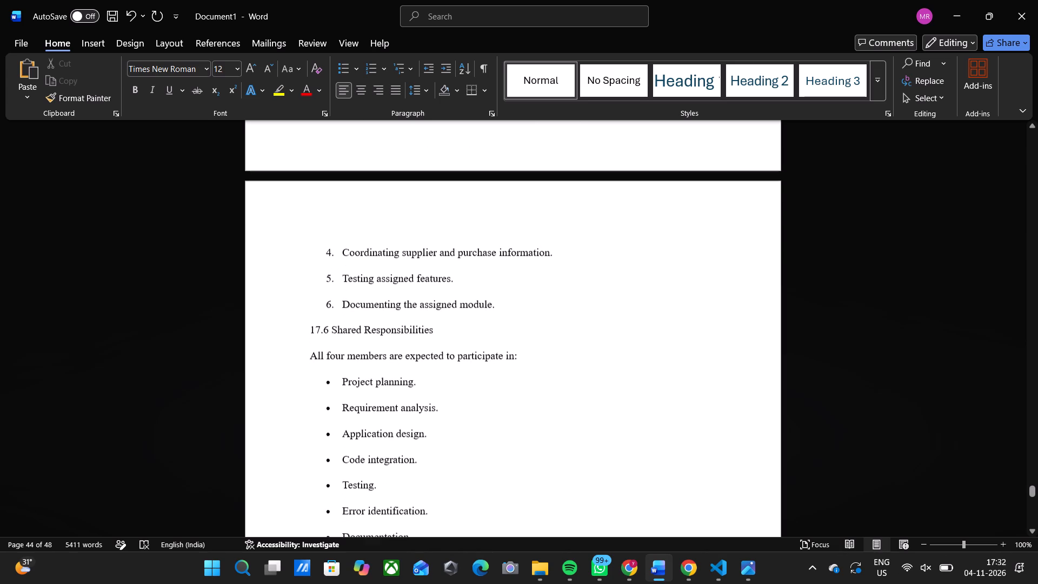
scroll(377, 459, down, 1)
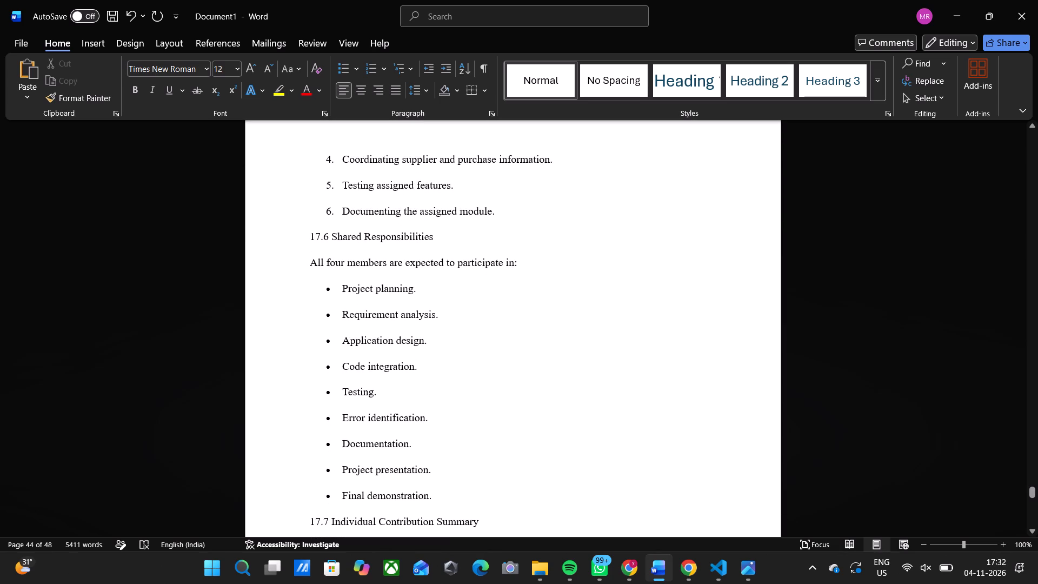
scroll(377, 459, down, 1)
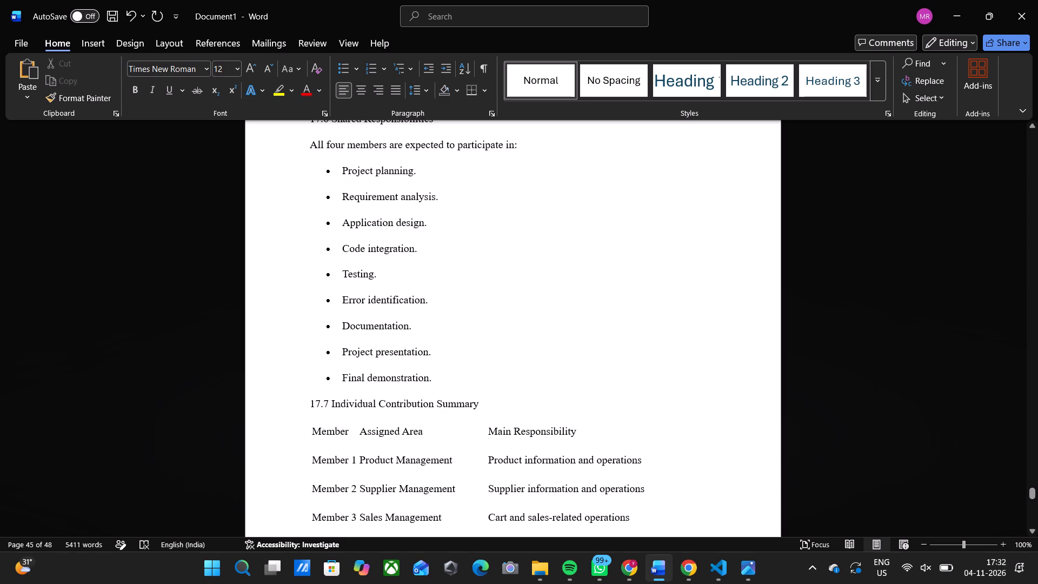
scroll(377, 459, down, 1)
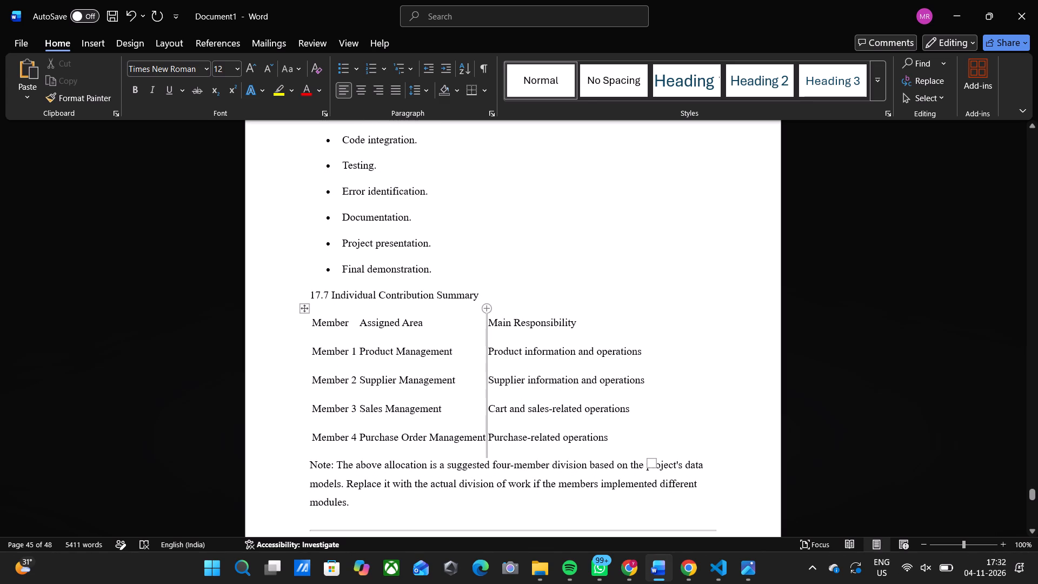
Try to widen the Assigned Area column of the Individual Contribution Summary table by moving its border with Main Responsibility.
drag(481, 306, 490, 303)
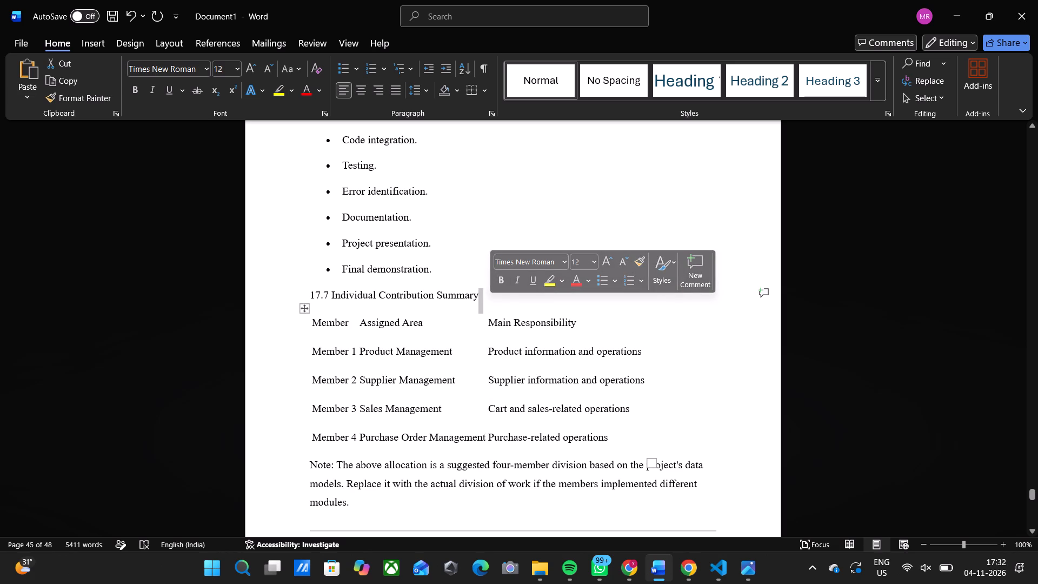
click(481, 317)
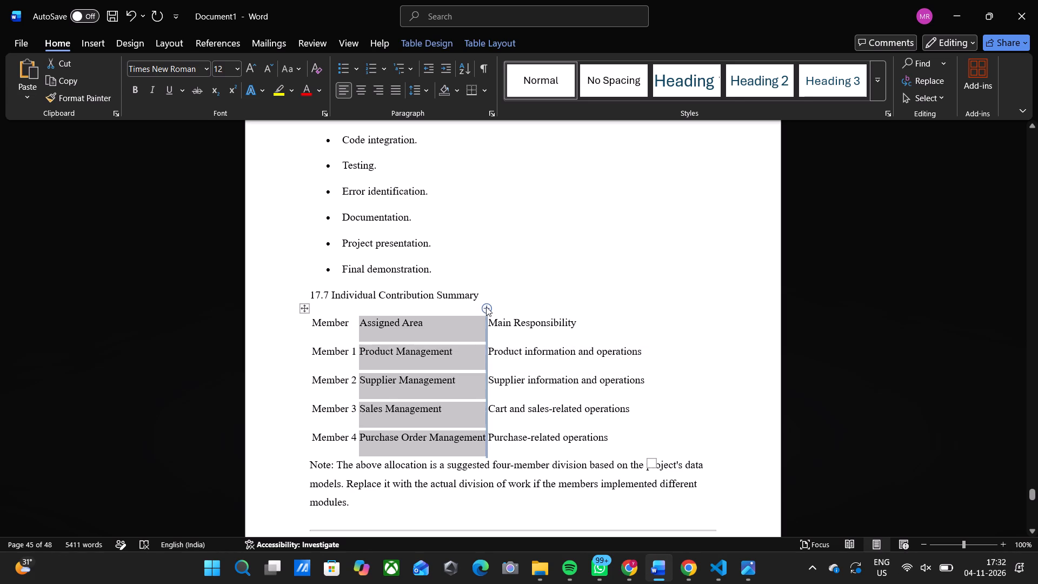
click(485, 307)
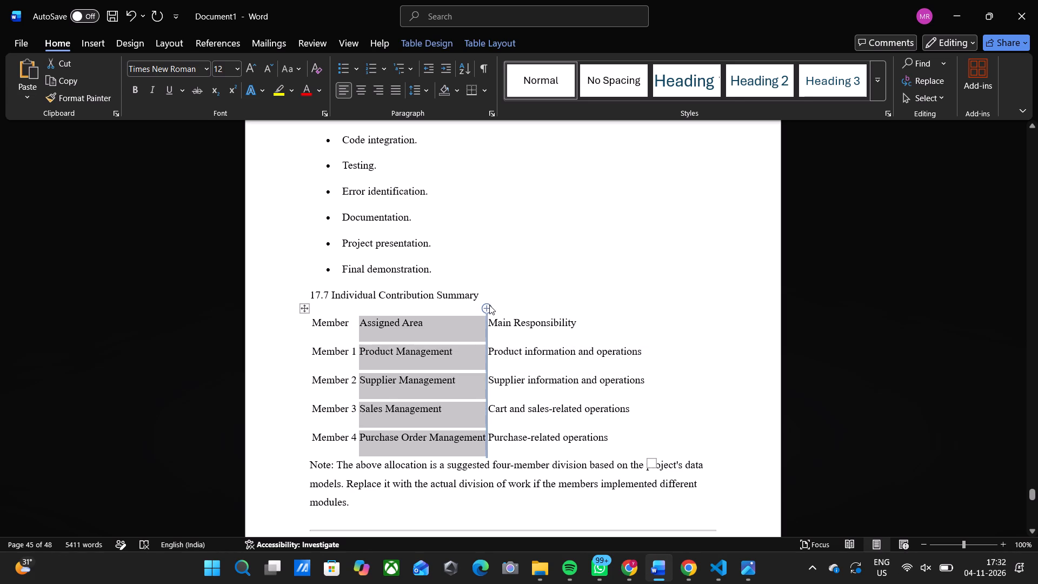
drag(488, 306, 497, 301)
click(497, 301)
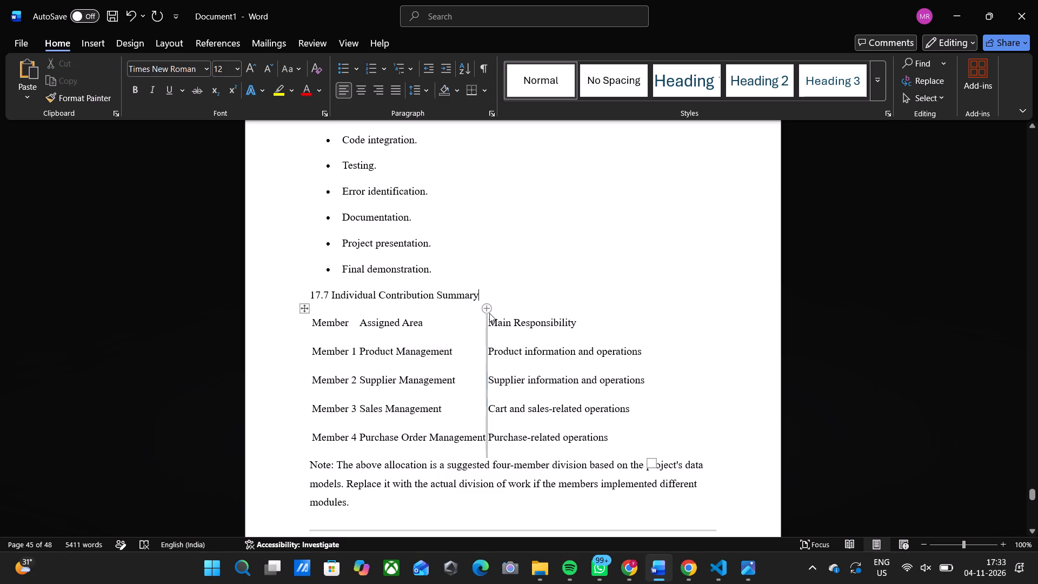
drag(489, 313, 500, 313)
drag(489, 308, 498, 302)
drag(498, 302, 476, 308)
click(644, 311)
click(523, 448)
Read the note below the contribution table and the start of Appendix A.
scroll(523, 448, down, 2)
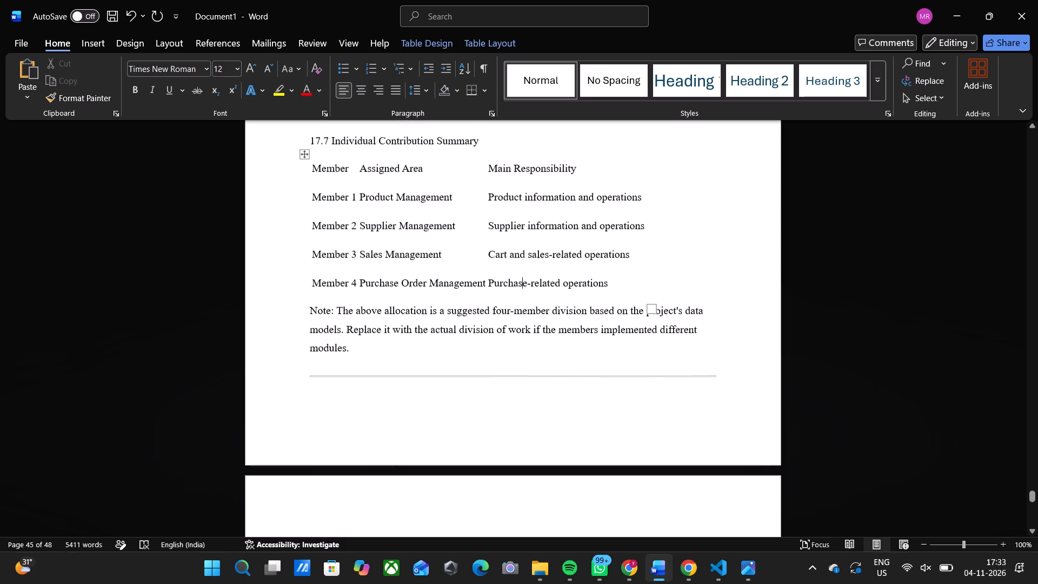
scroll(523, 448, down, 2)
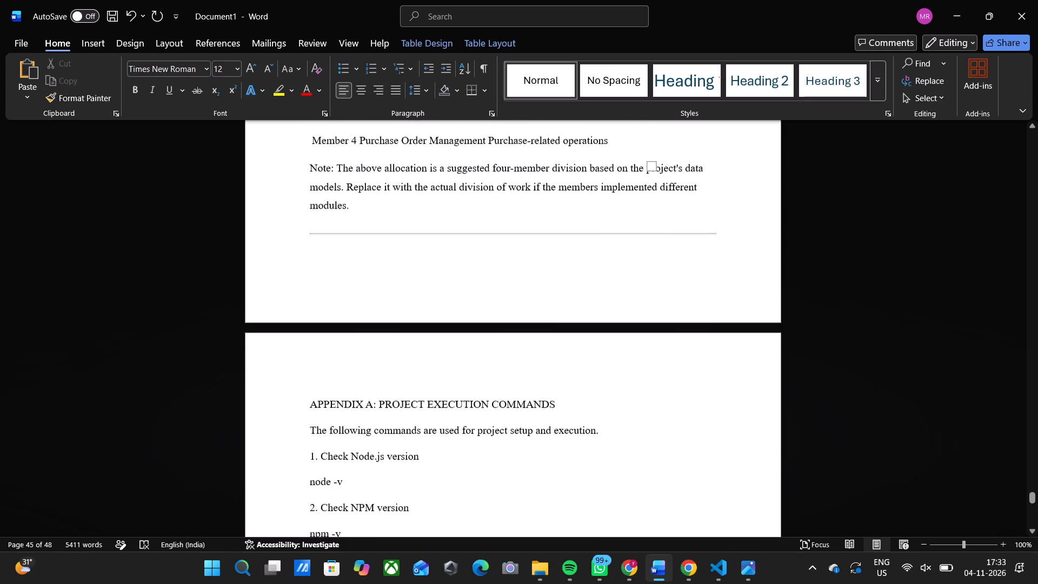
scroll(523, 448, down, 2)
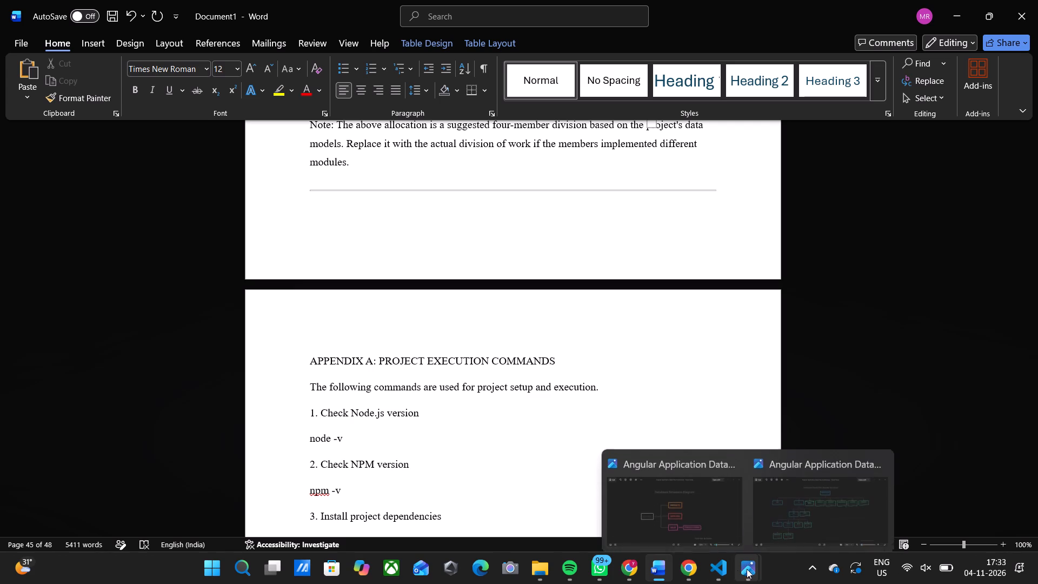
Switch to Chrome and check the report guidelines PDF for formatting, final submission requirements and important instructions.
click(635, 573)
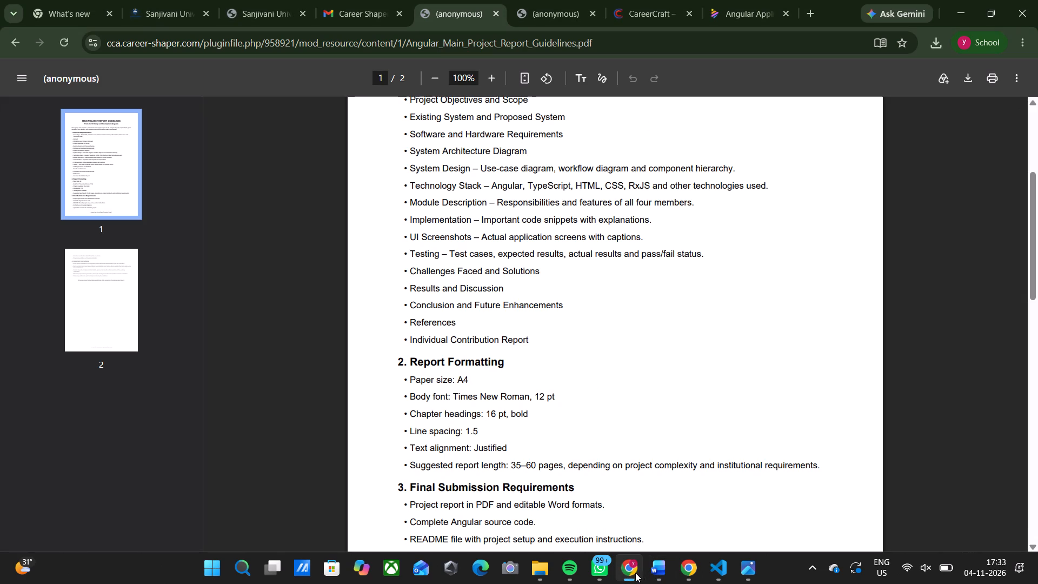
scroll(592, 419, down, 1)
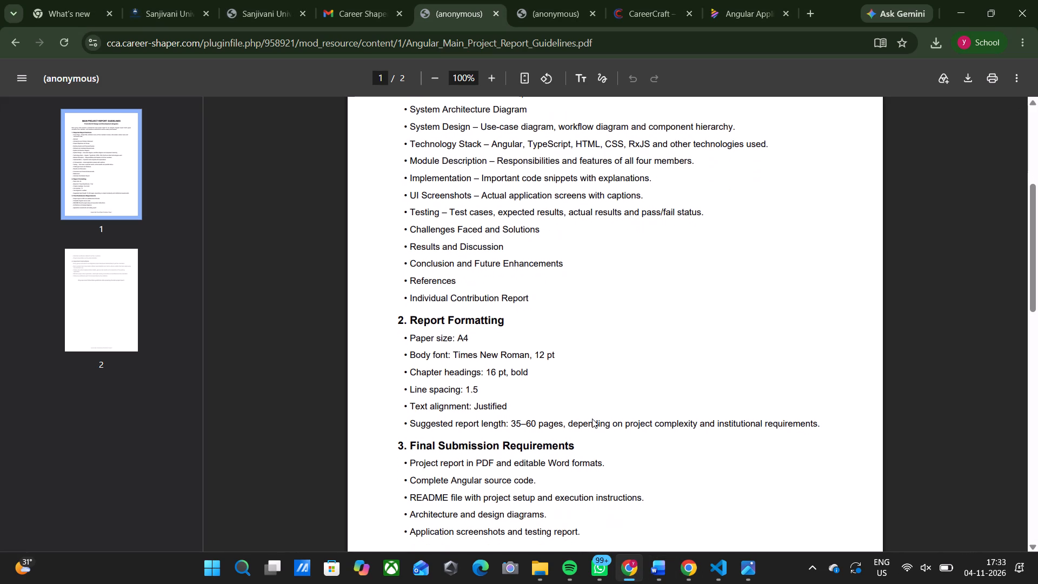
scroll(592, 419, down, 2)
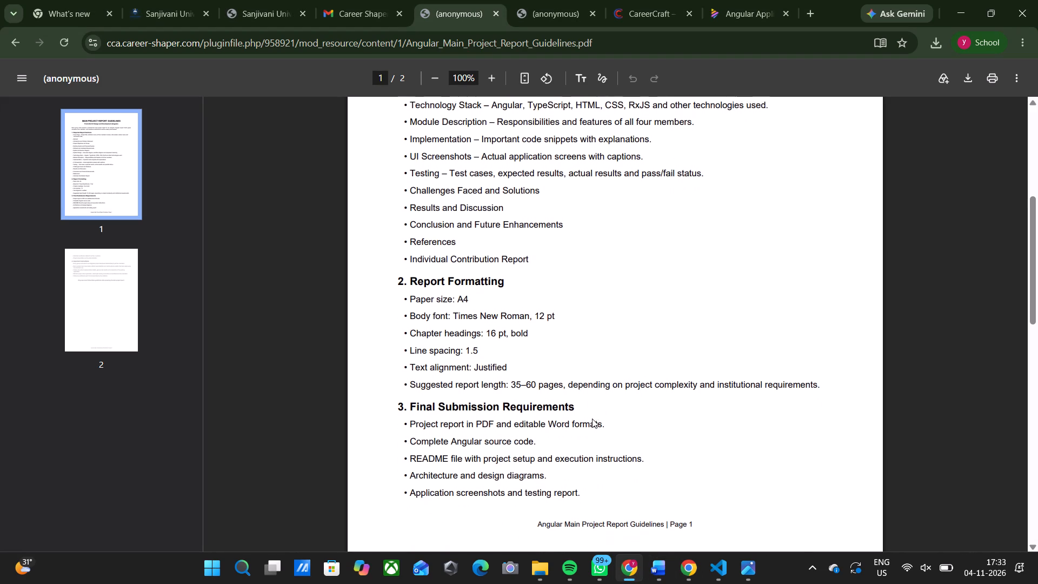
scroll(592, 419, down, 2)
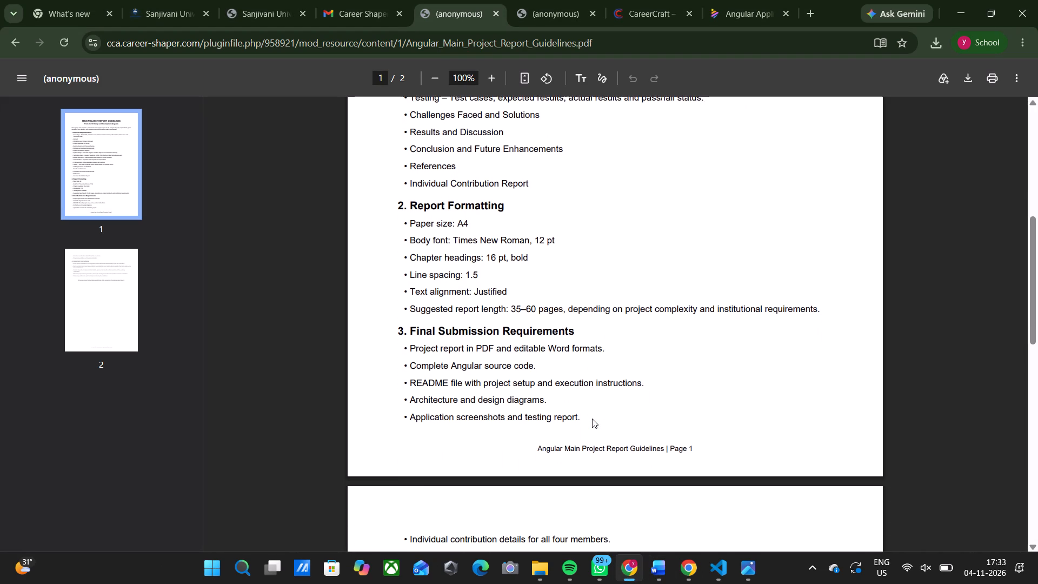
scroll(592, 419, down, 5)
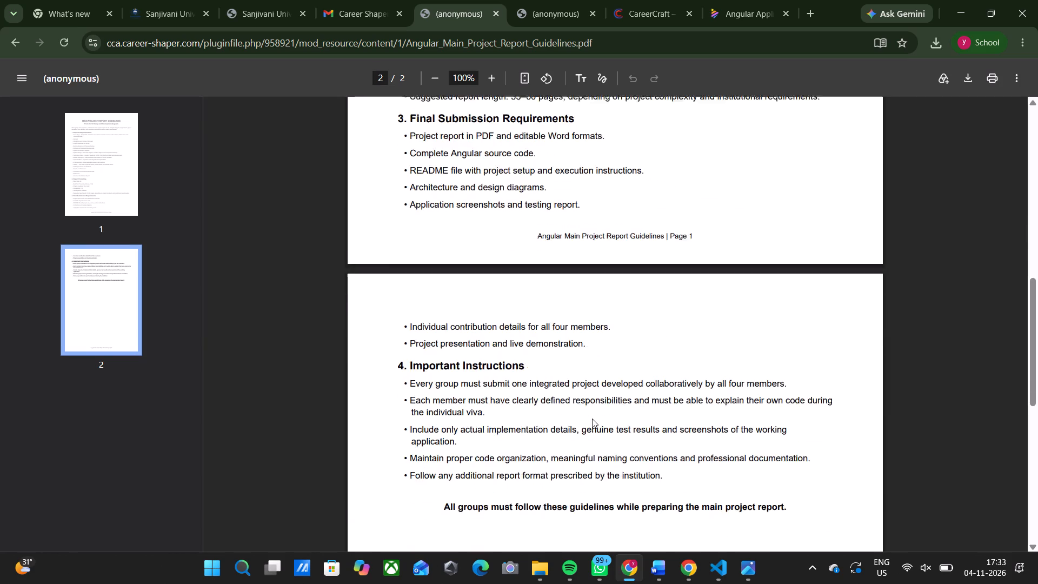
scroll(592, 419, down, 1)
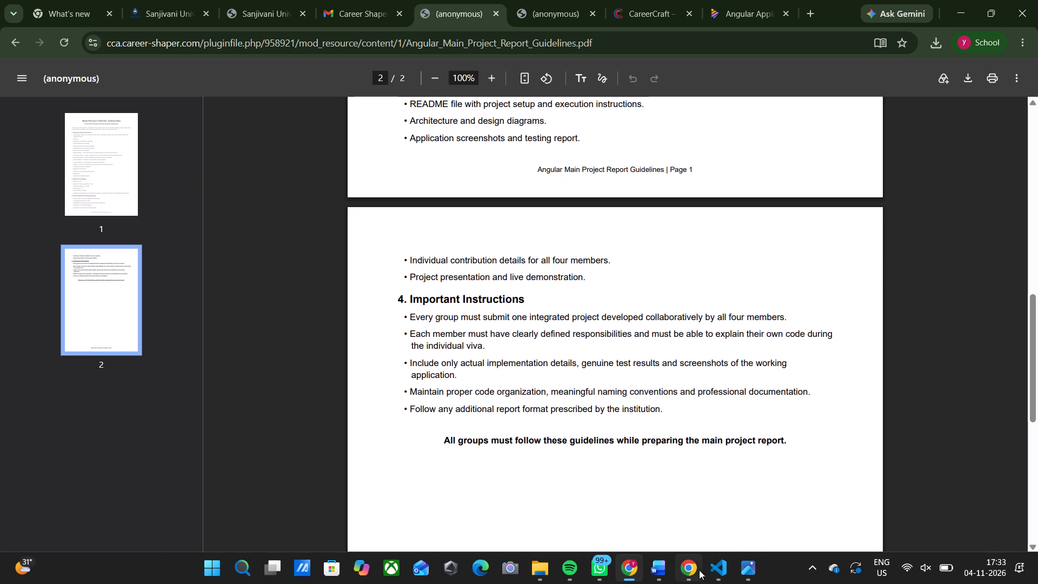
Return to the Word report and review Appendices A, B and C through the end of the document.
click(658, 575)
scroll(628, 429, down, 1)
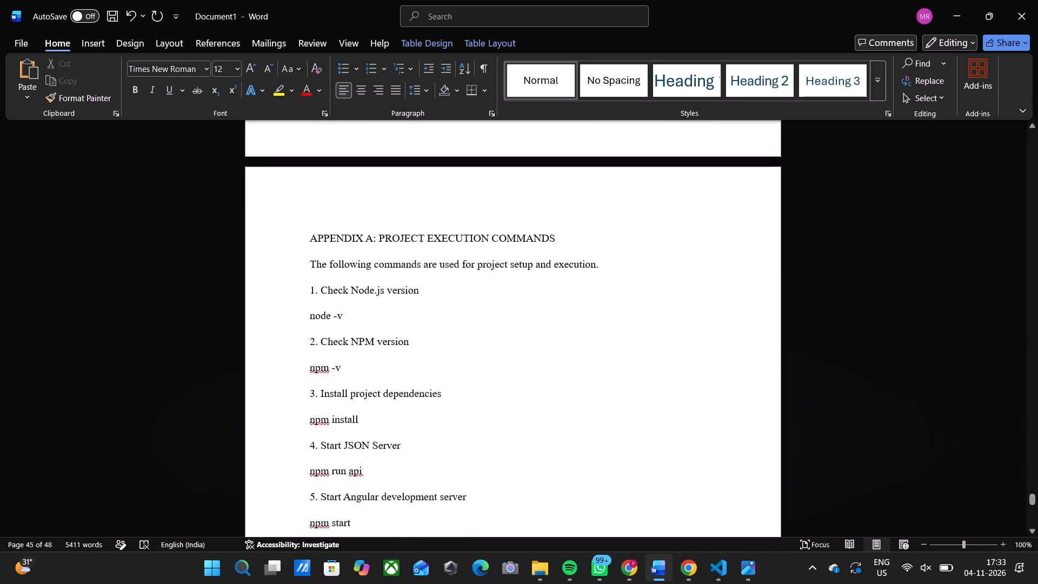
scroll(628, 429, down, 2)
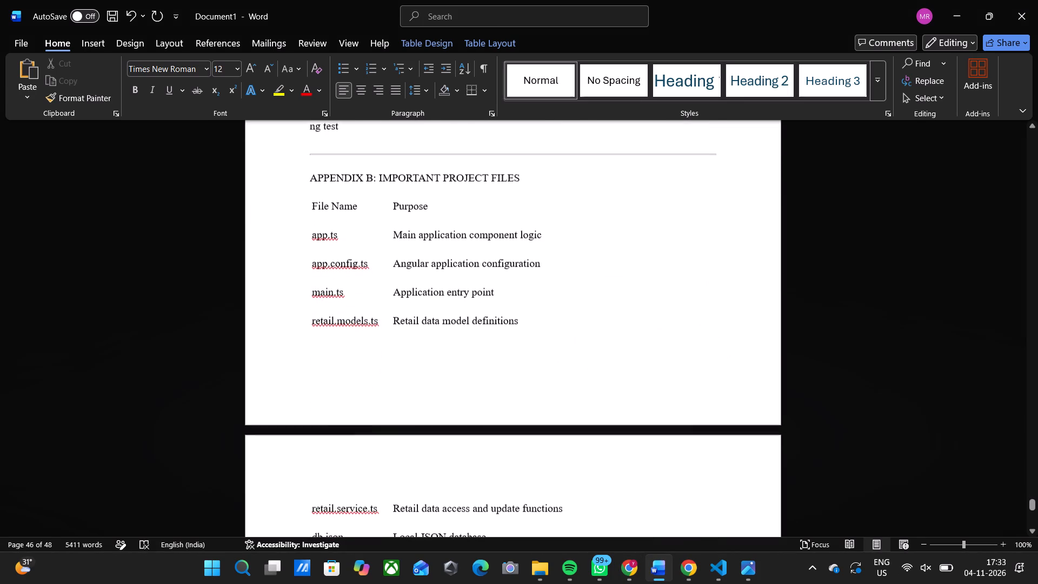
scroll(628, 429, down, 2)
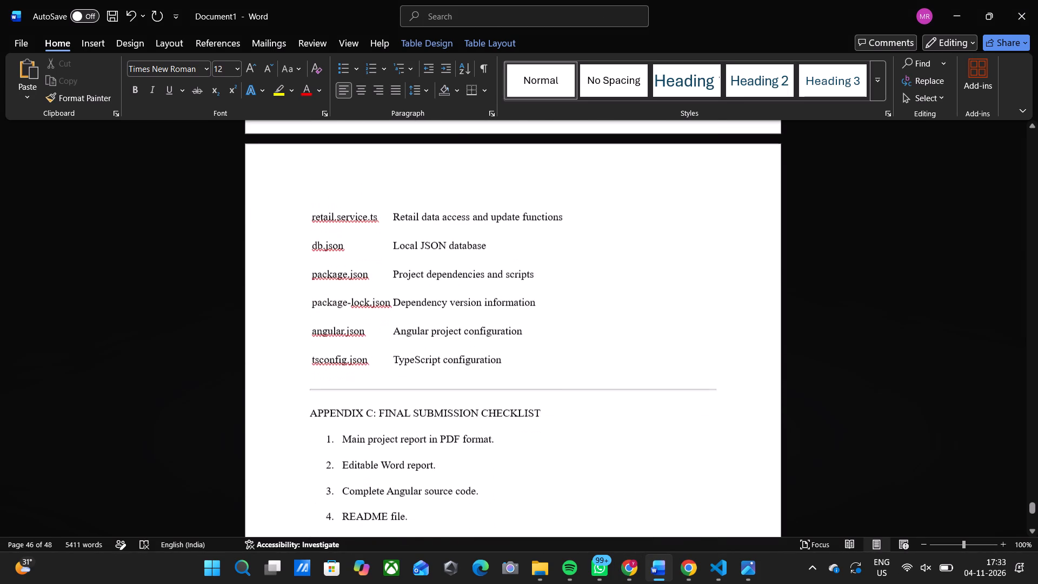
scroll(628, 429, down, 2)
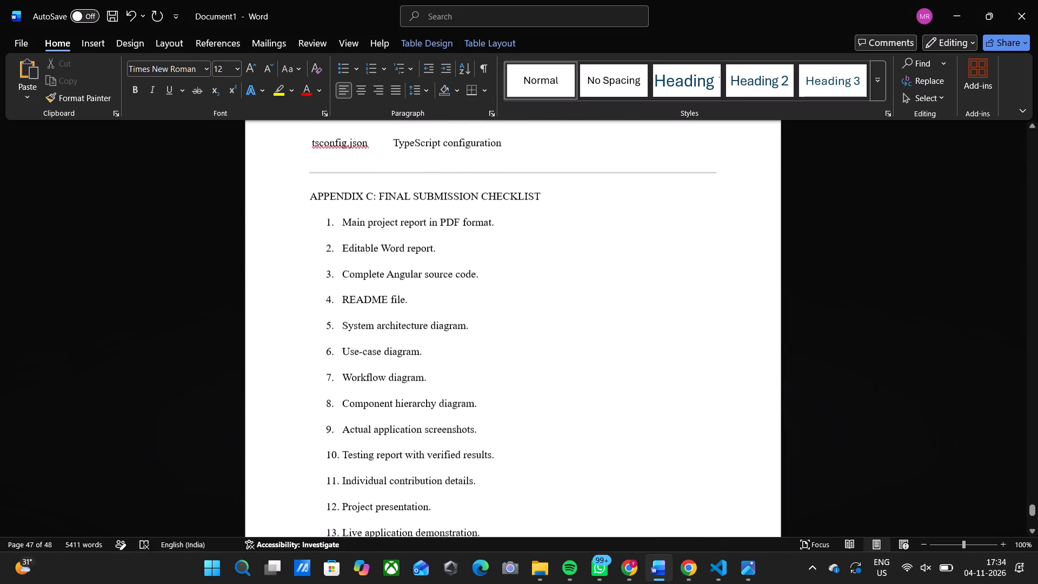
scroll(628, 429, down, 2)
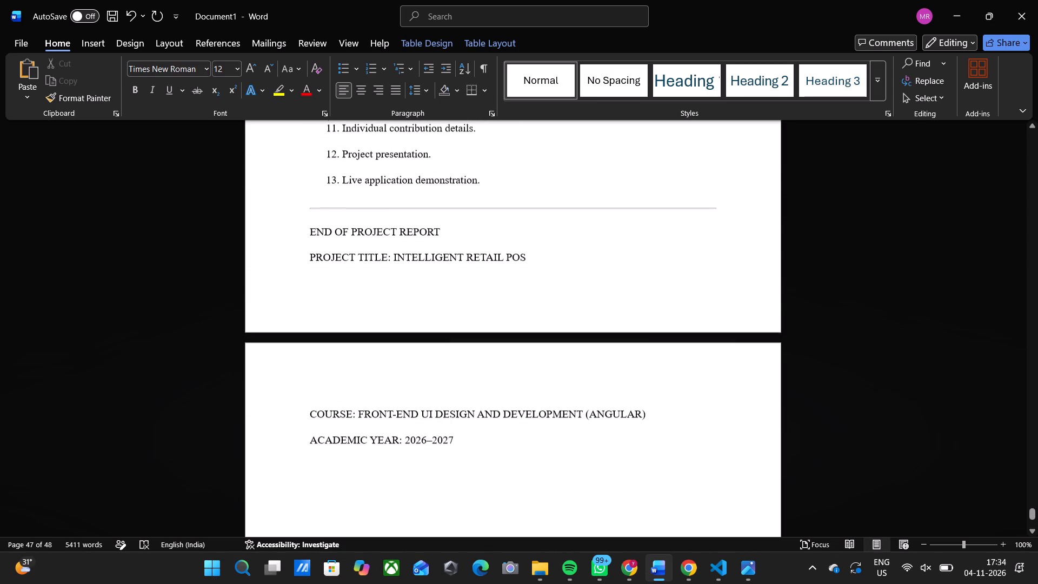
Delete everything from the Appendix A heading through the end of the report, including the leftover blank page after the contribution summary note.
drag(545, 494, 436, 436)
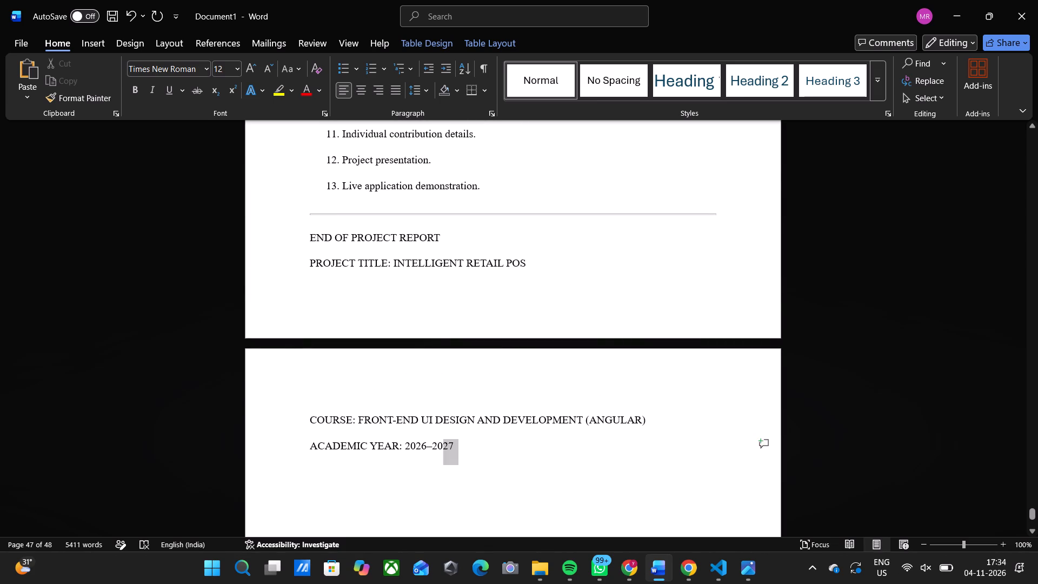
drag(436, 436, 328, 35)
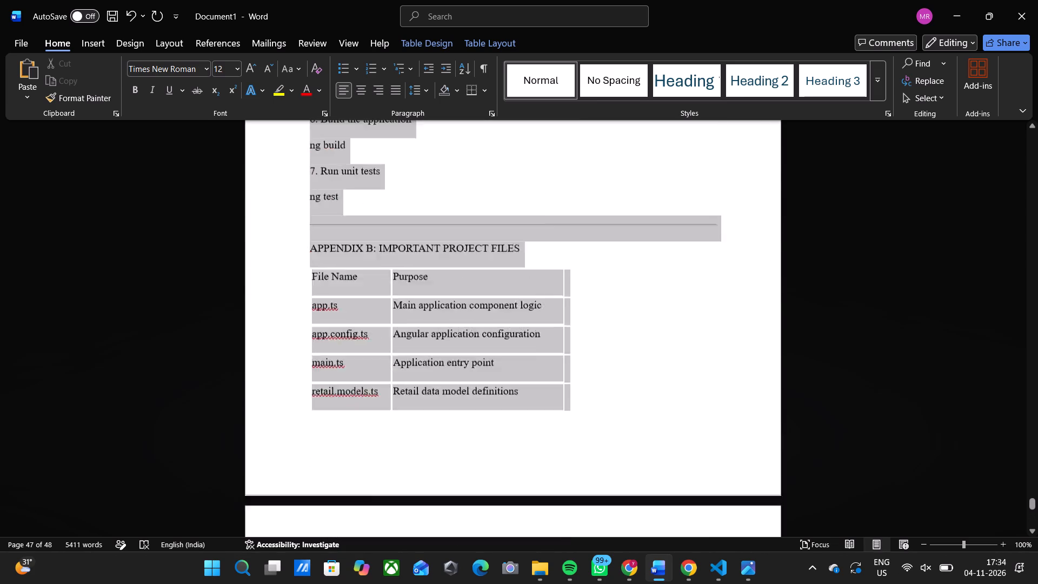
drag(328, 35, 303, 182)
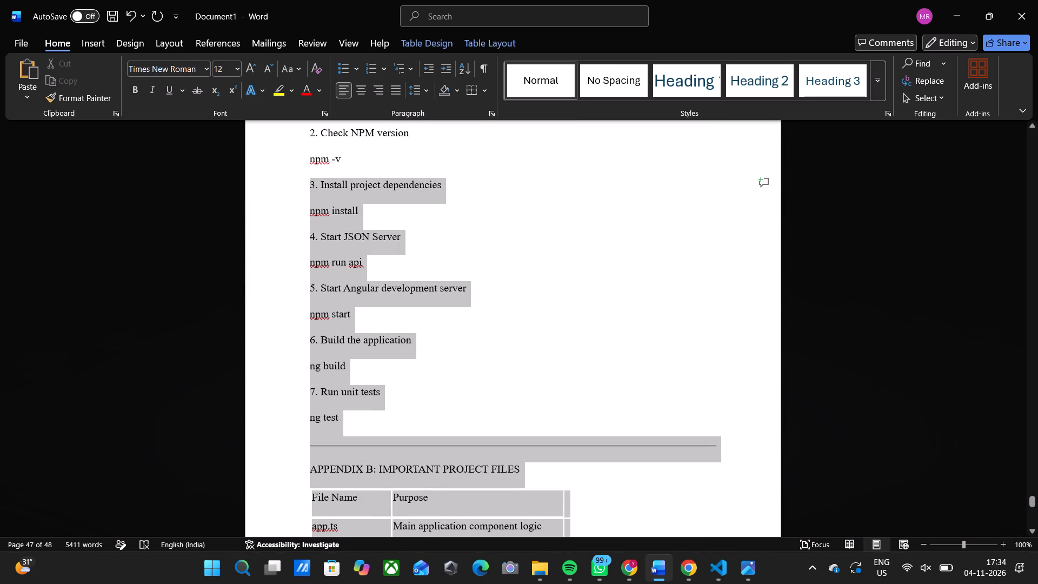
drag(303, 182, 302, 117)
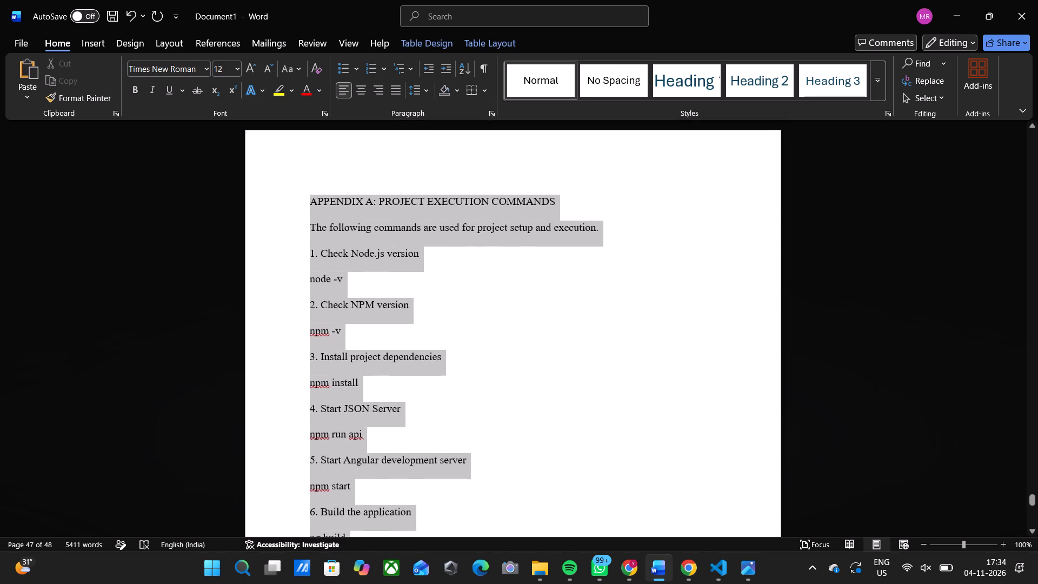
drag(302, 117, 301, 230)
key(BackSpace)
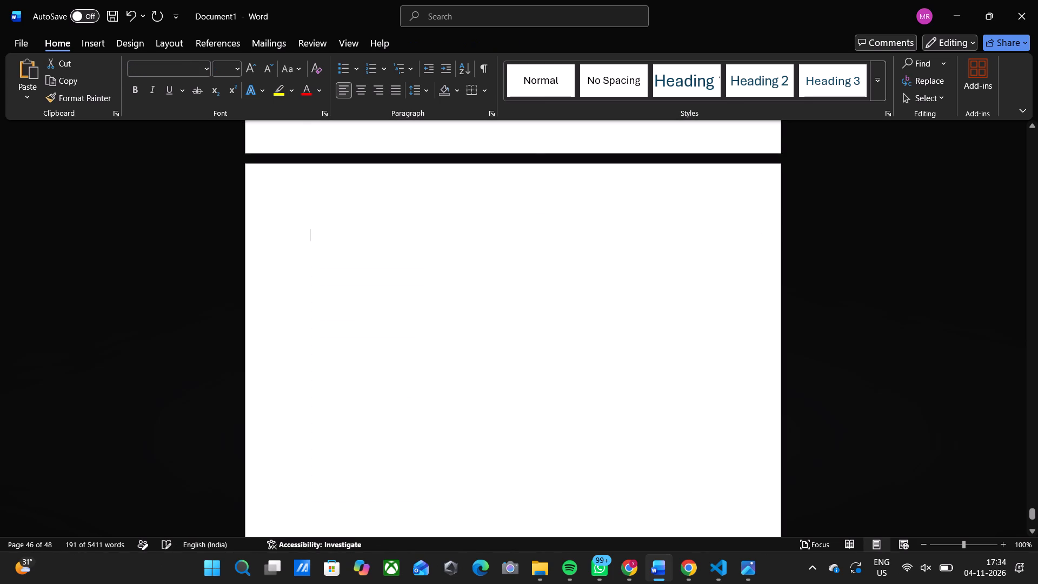
scroll(301, 230, up, 2)
scroll(301, 230, down, 2)
key(BackSpace)
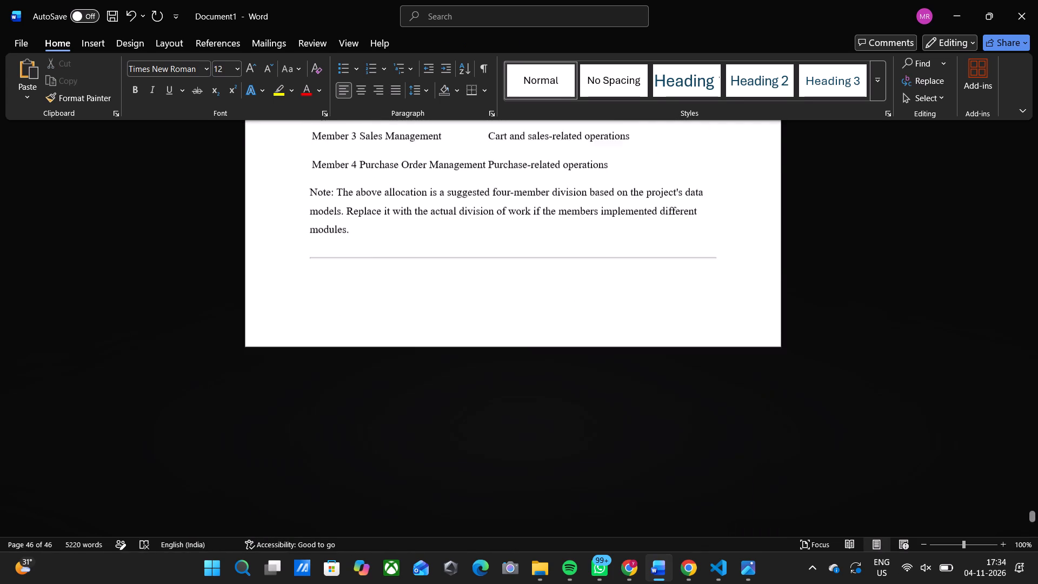
click(369, 468)
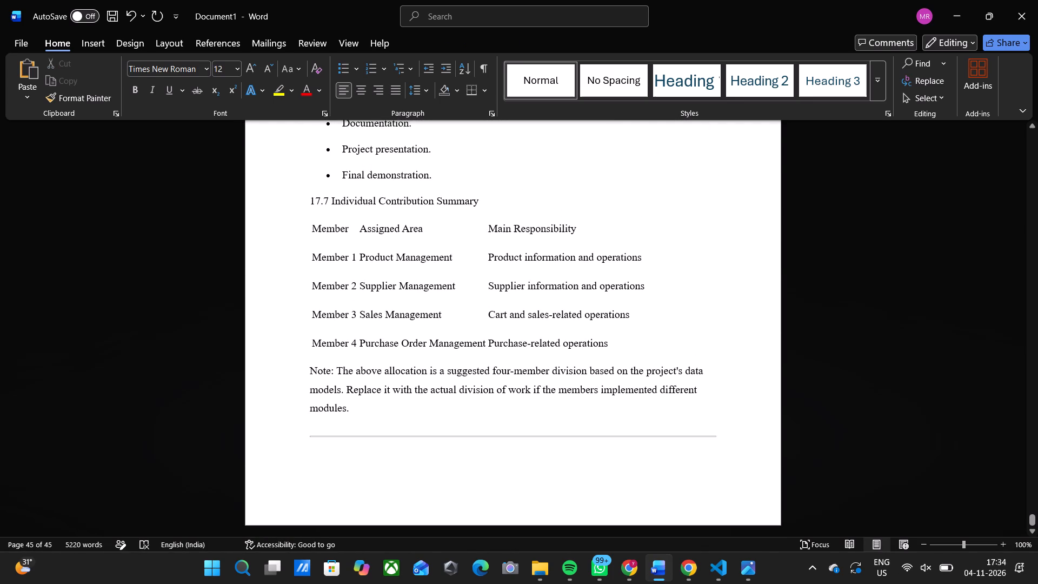
Search the report for "git" and go through the matches to find the project repository link in section 7.8 GitHub.
scroll(560, 339, up, 2)
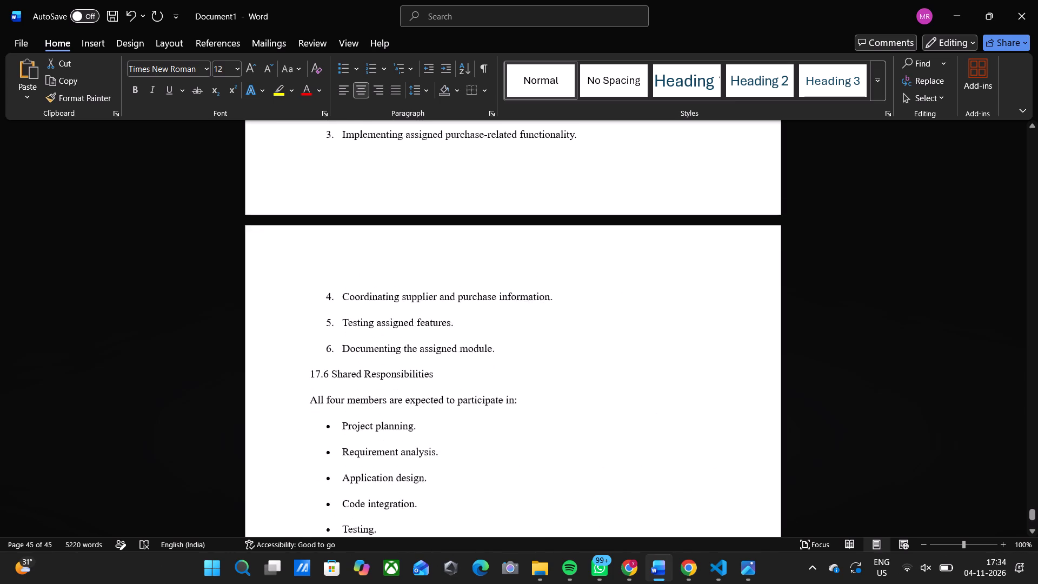
scroll(560, 339, up, 3)
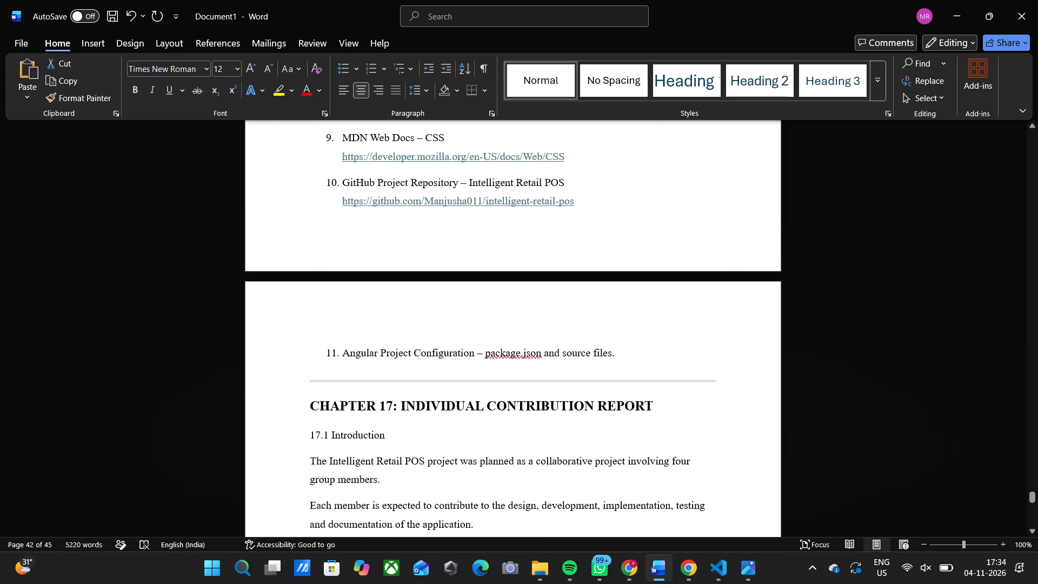
click(904, 63)
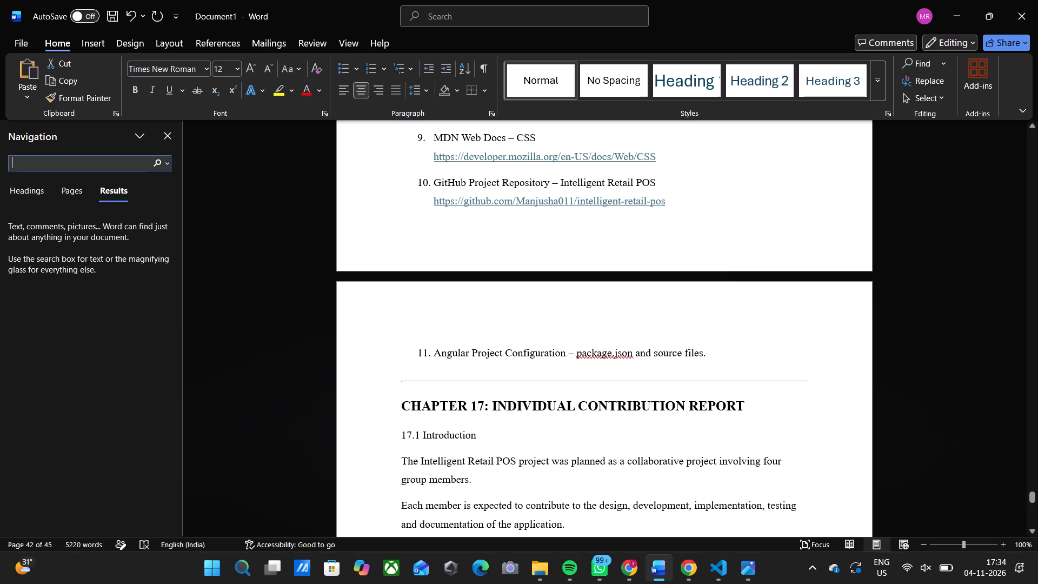
click(169, 136)
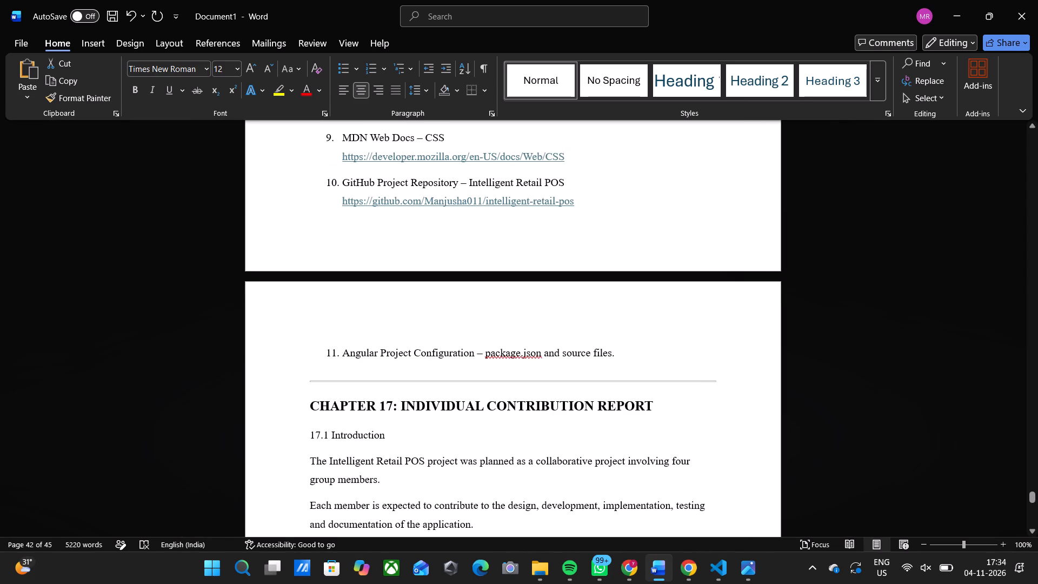
click(920, 60)
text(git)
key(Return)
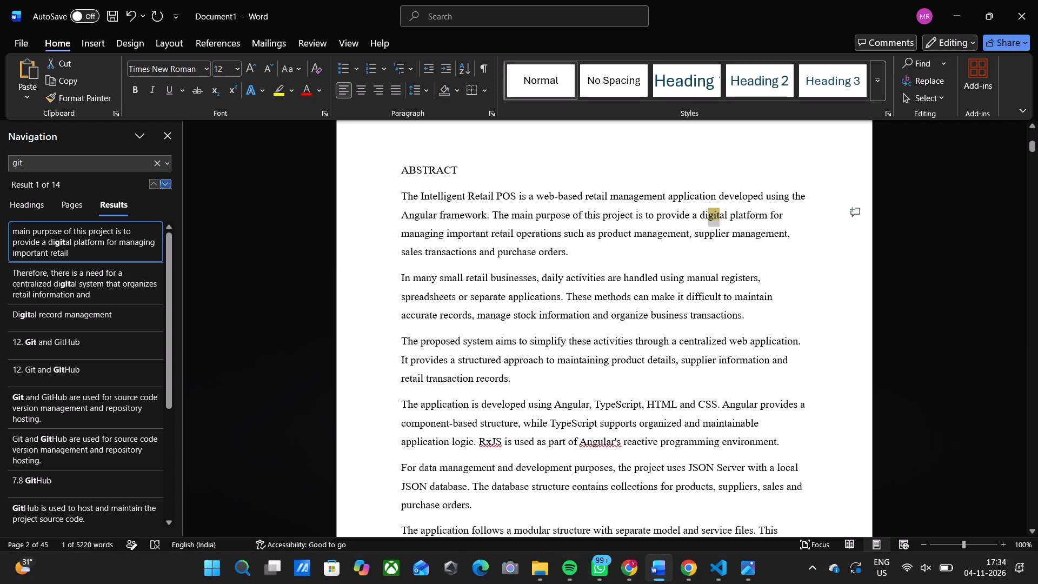
click(87, 339)
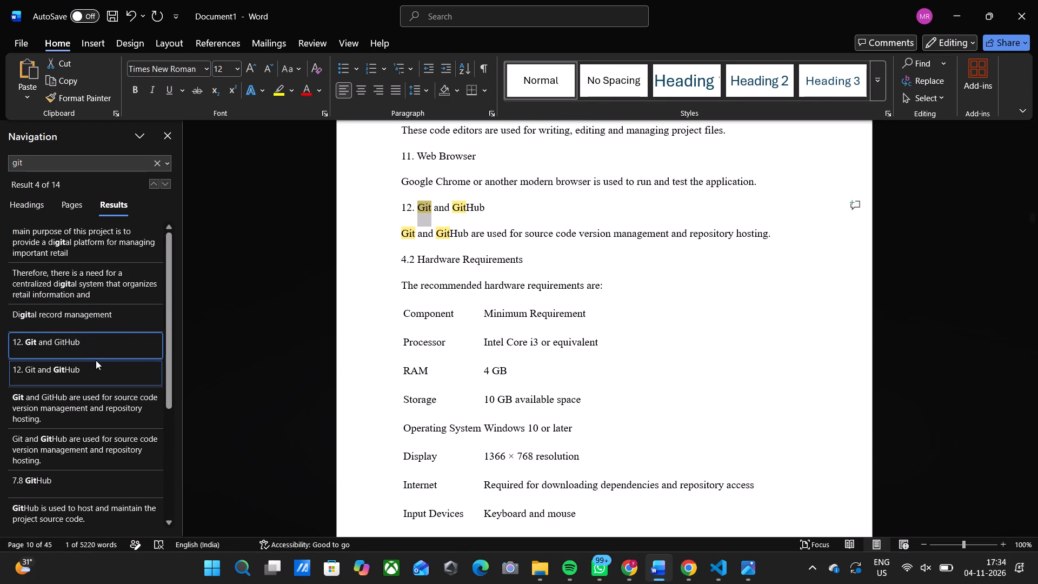
click(86, 377)
click(89, 423)
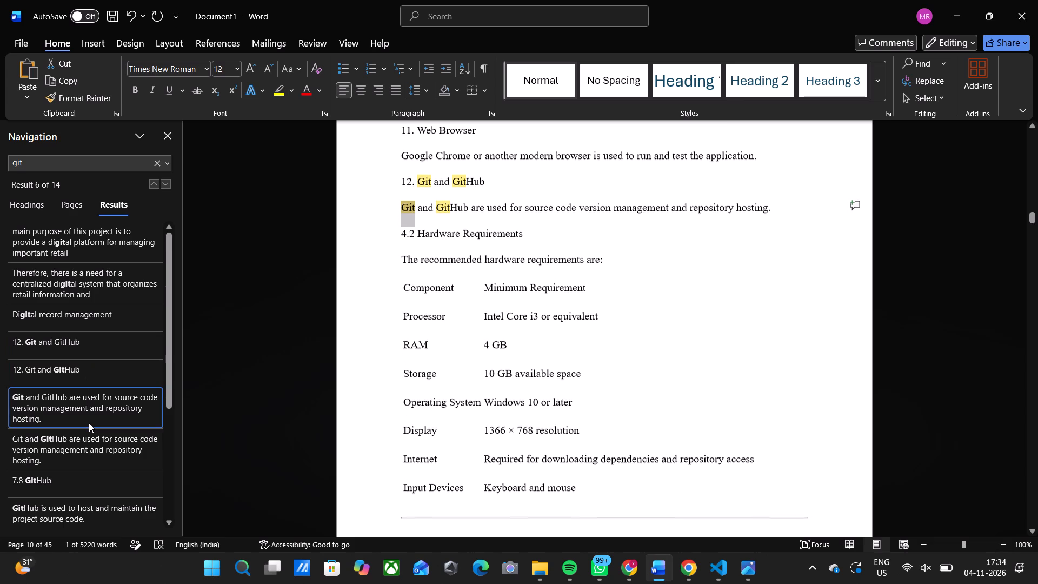
click(89, 455)
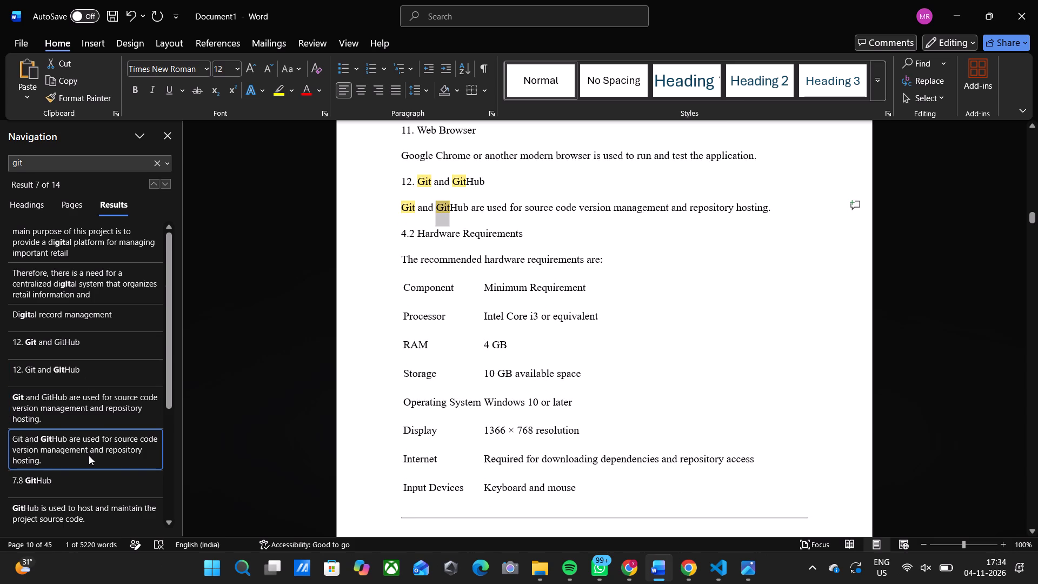
scroll(89, 455, down, 1)
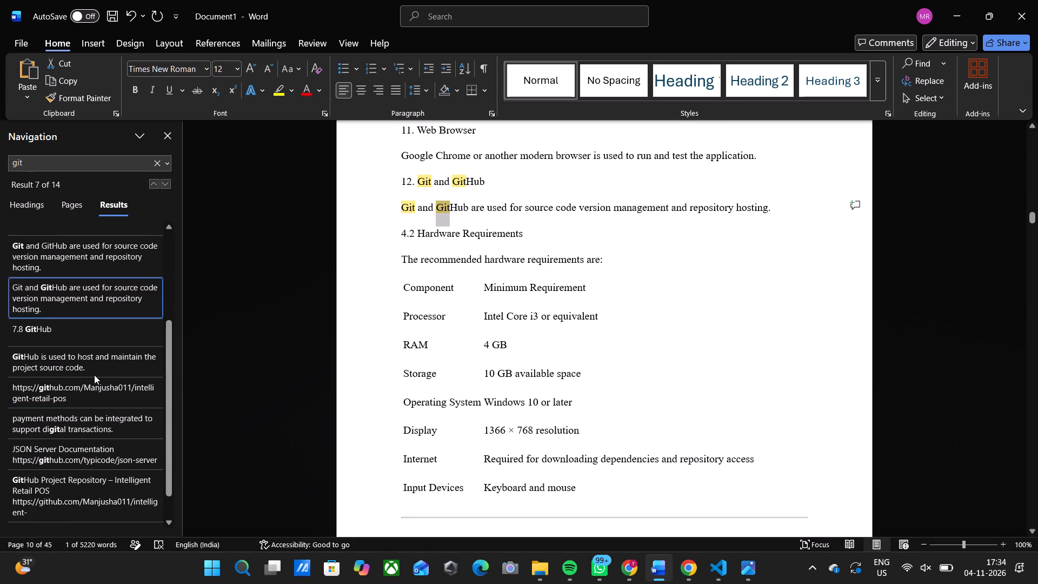
click(94, 371)
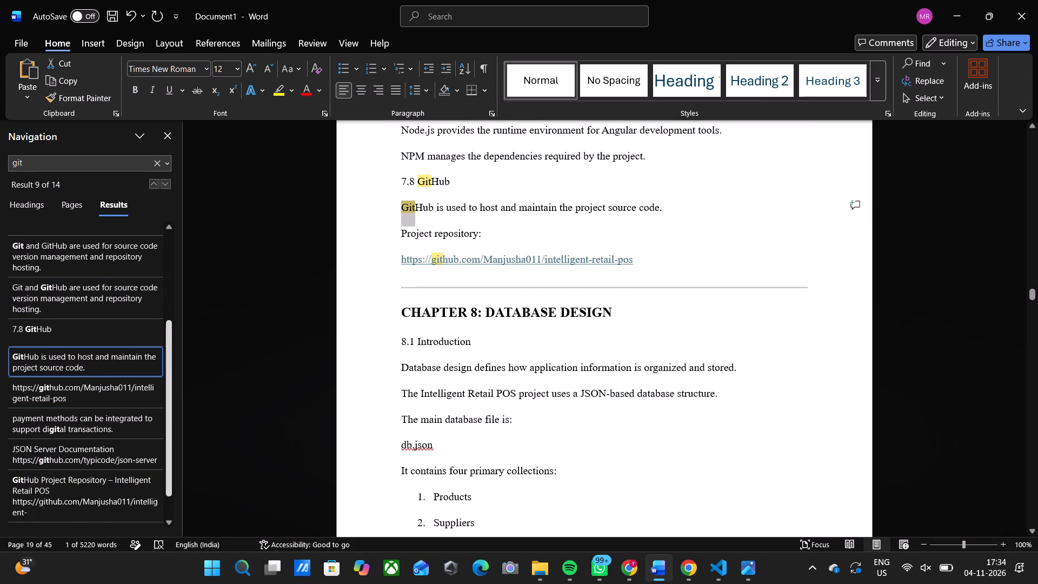
click(281, 333)
click(316, 205)
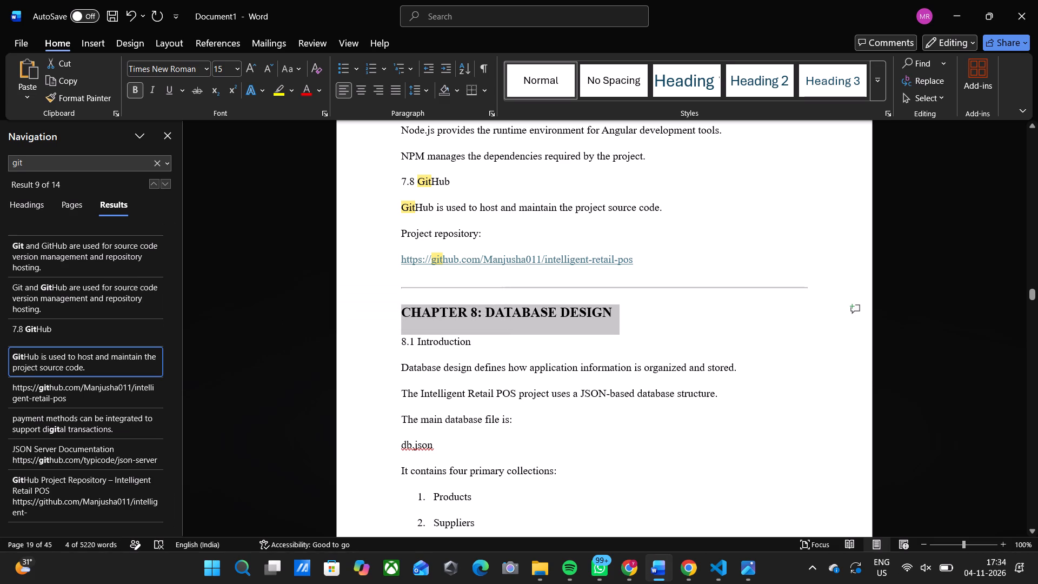
click(369, 238)
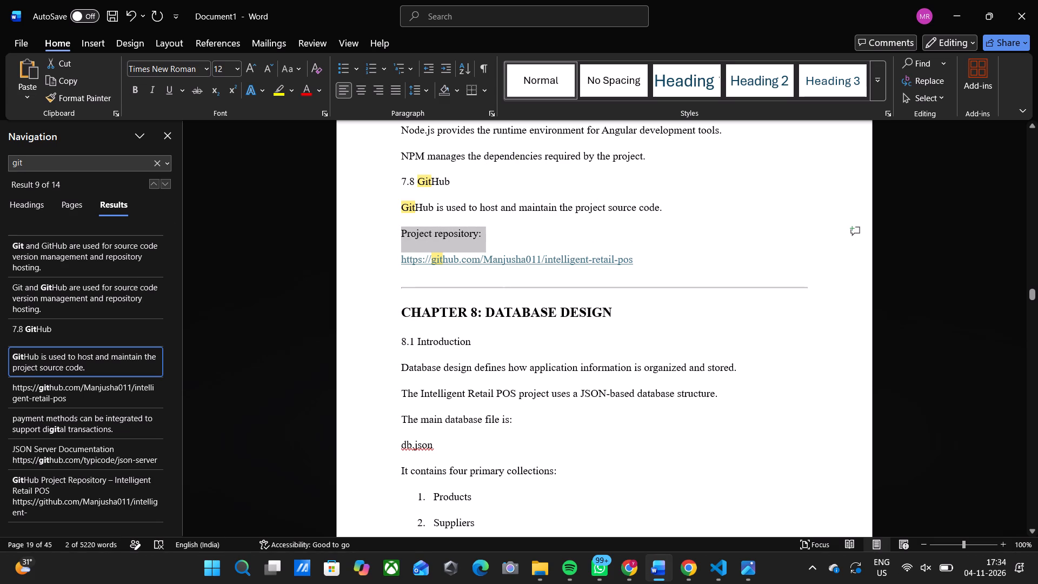
click(165, 134)
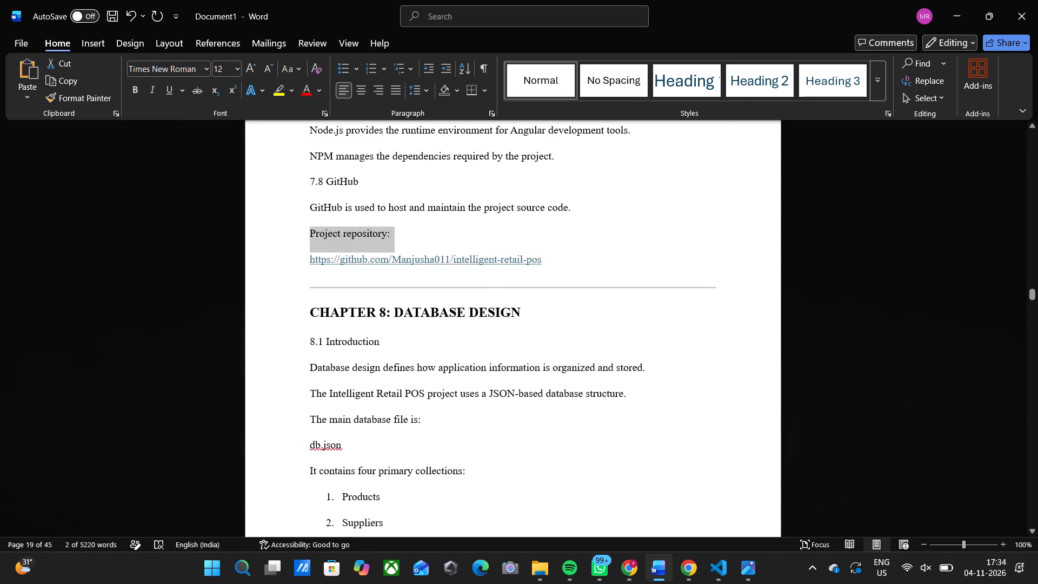
Copy the project repository link in section 7.8 GitHub.
click(311, 380)
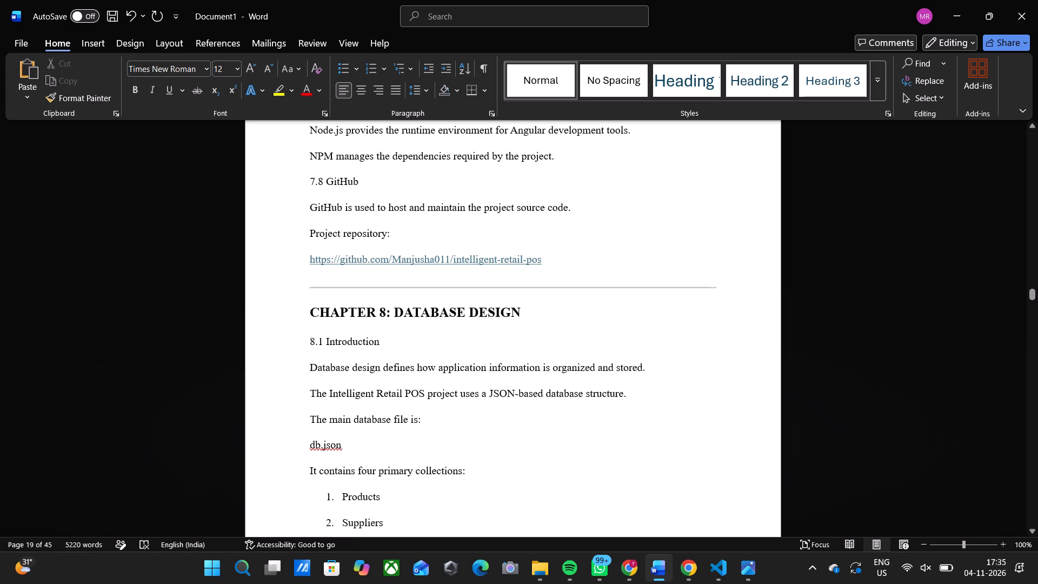
drag(304, 261, 488, 249)
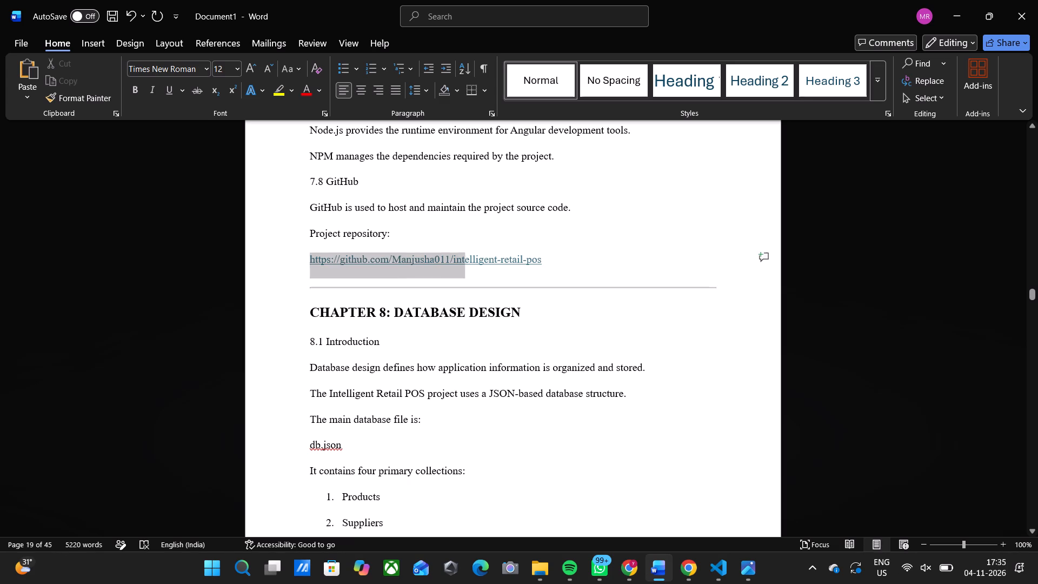
drag(488, 249, 416, 269)
key(ctrl+c)
key(ctrl+c)
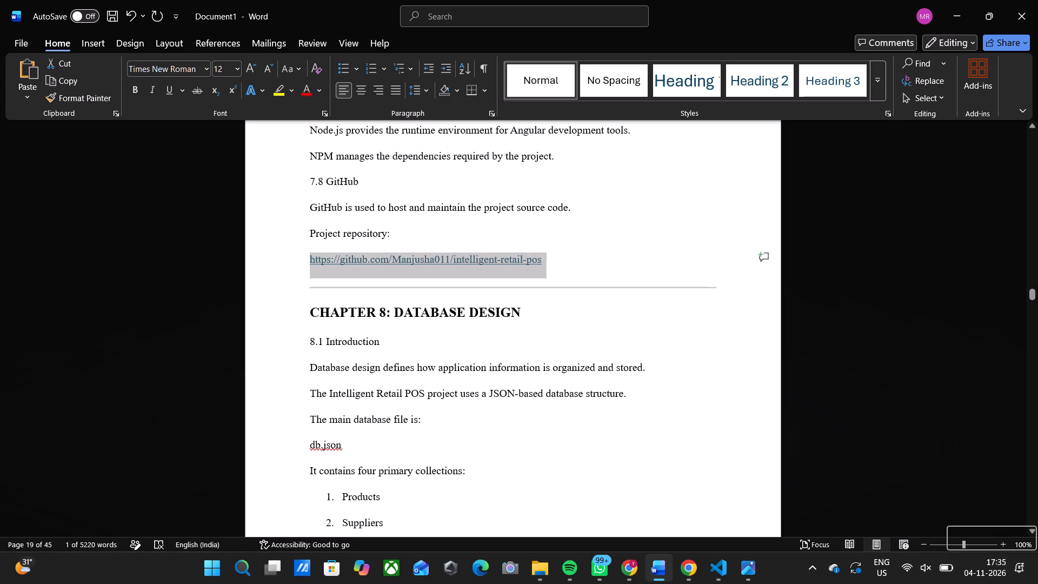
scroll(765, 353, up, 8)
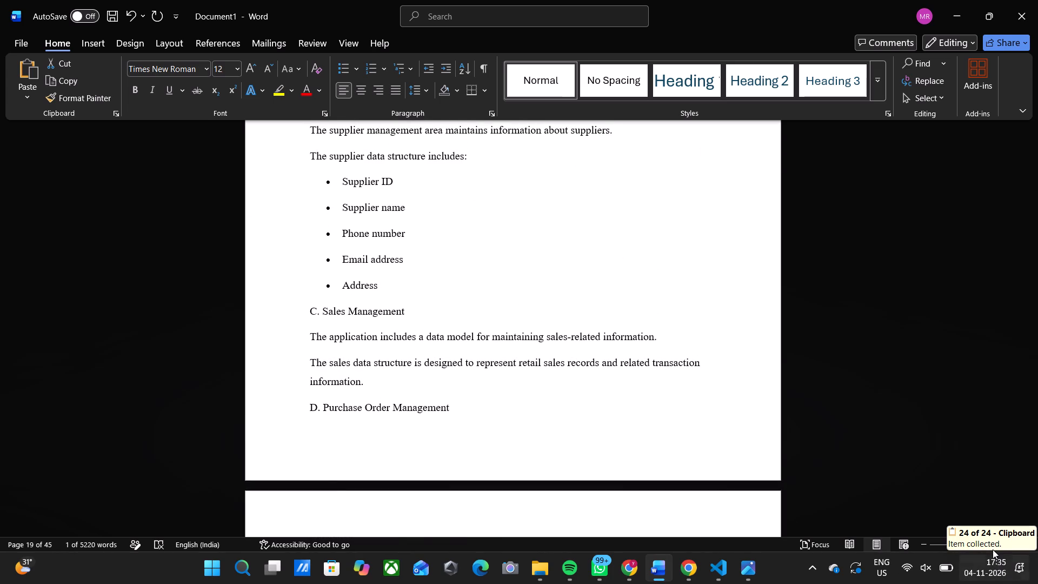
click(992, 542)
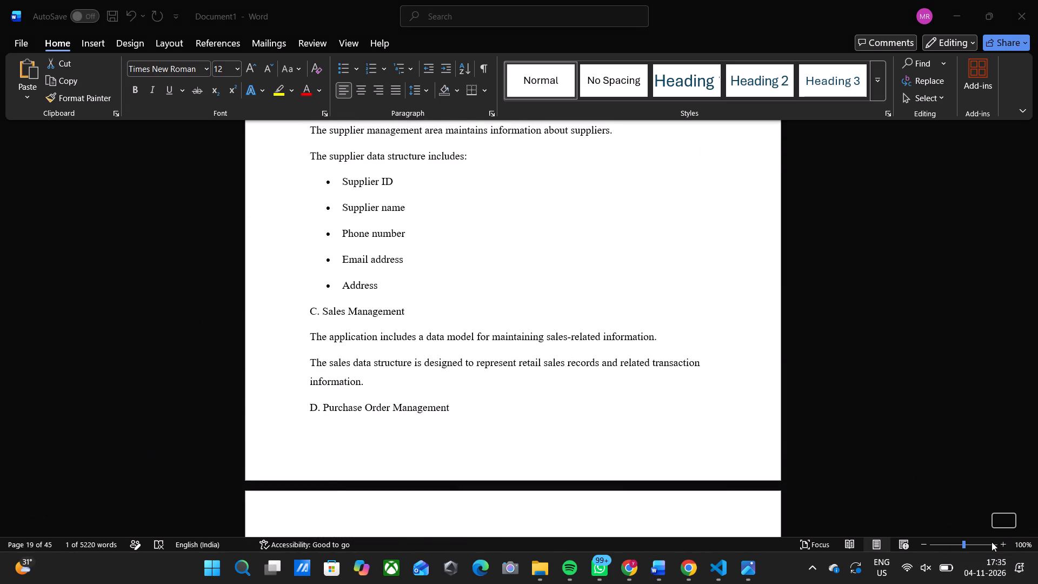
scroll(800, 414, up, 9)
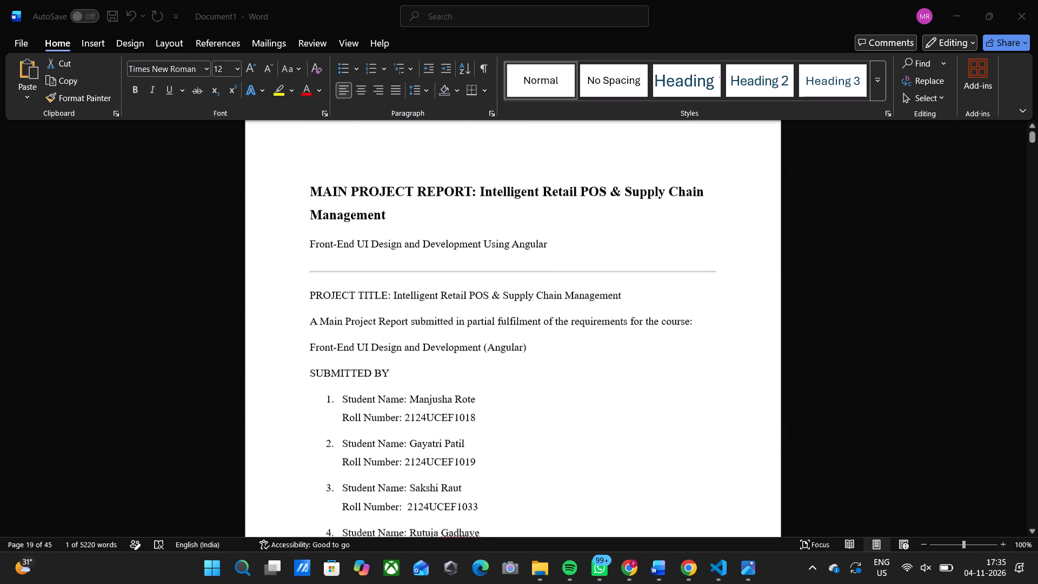
Switch to Chrome, open the copied repository link in a new tab, review the repository's files and README, and close that tab.
click(628, 579)
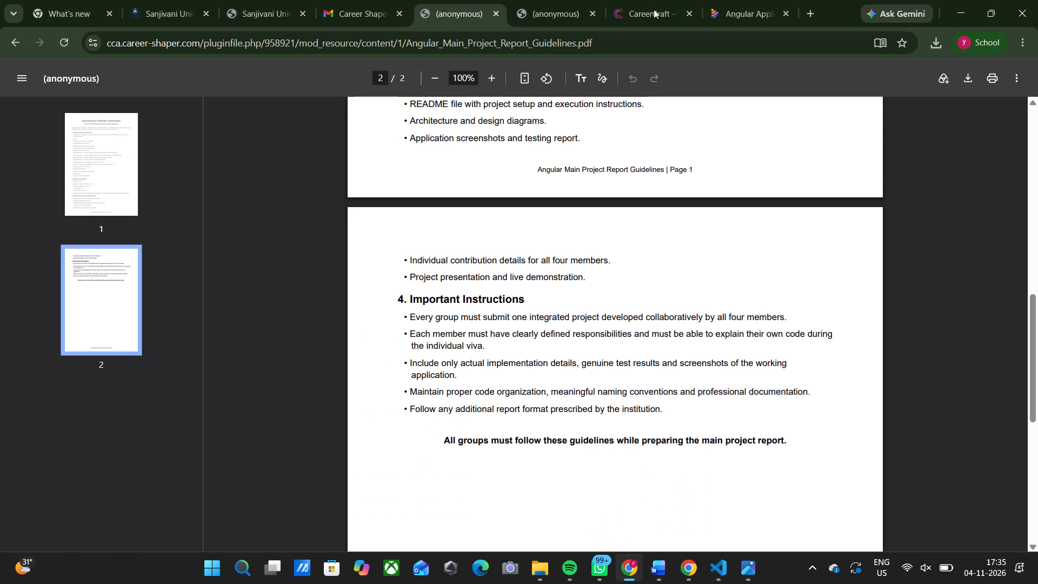
click(816, 13)
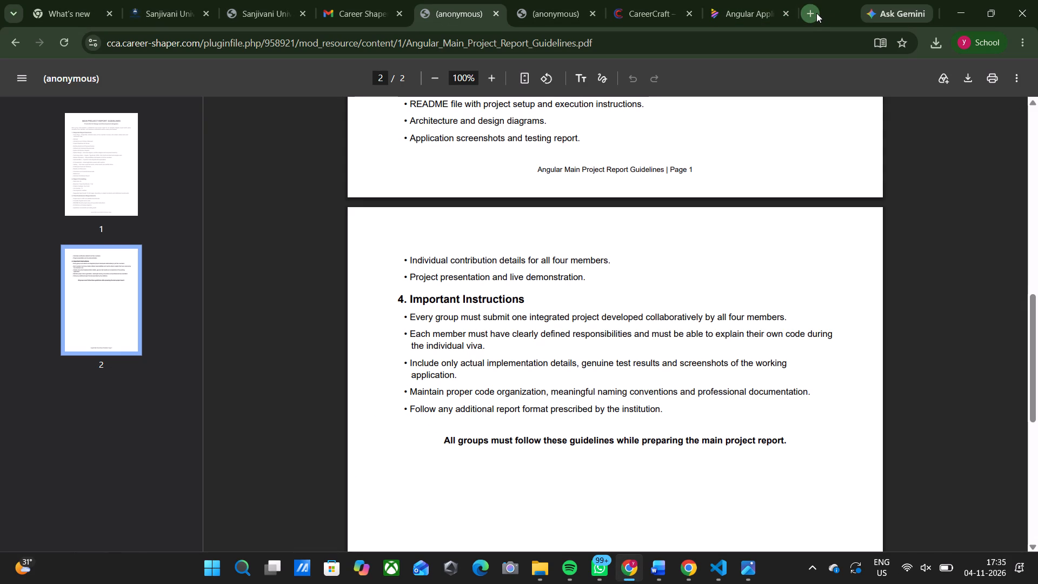
key(ctrl+v)
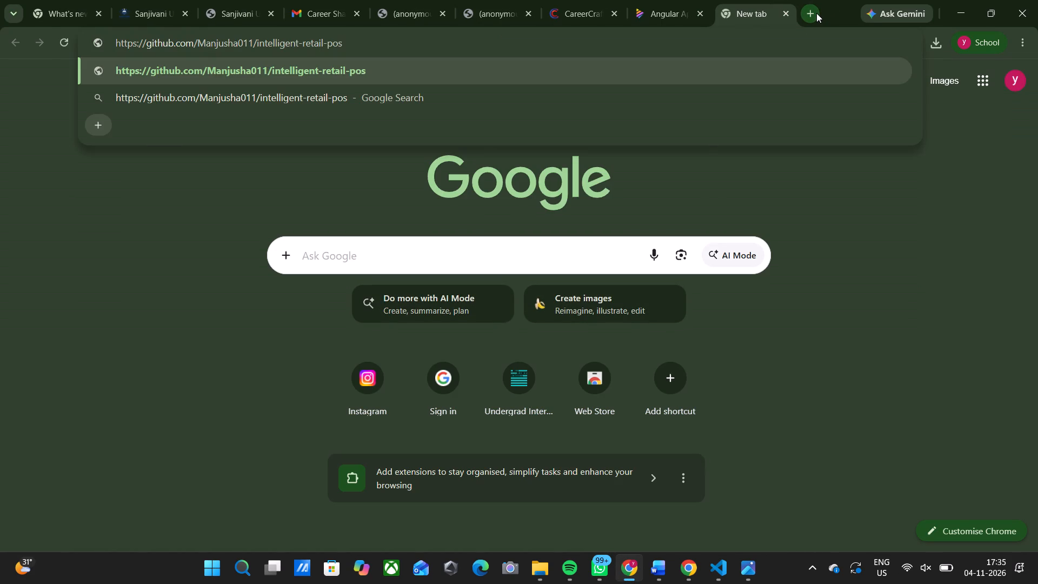
key(Return)
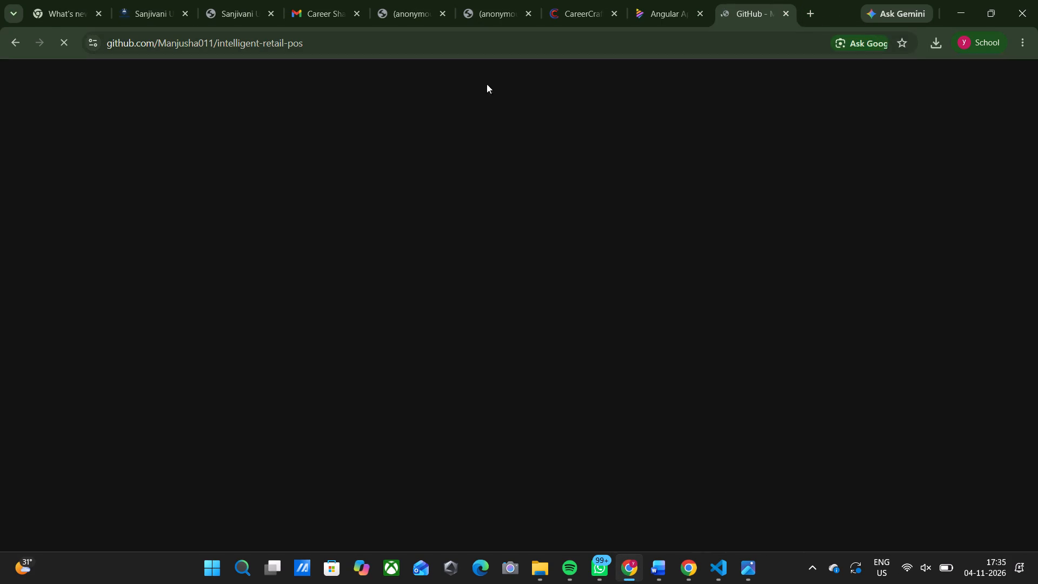
scroll(325, 198, down, 1)
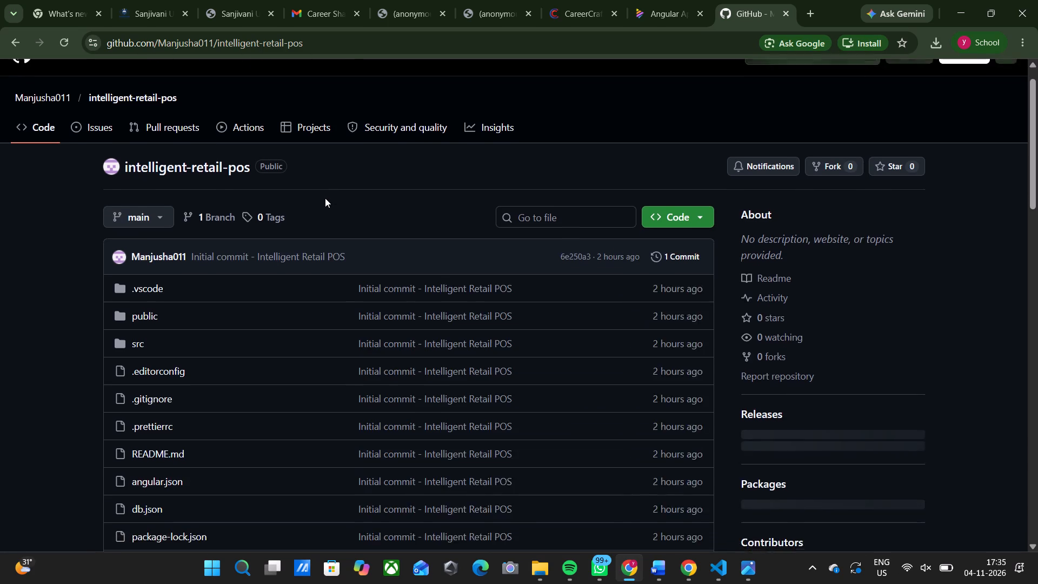
scroll(325, 198, down, 5)
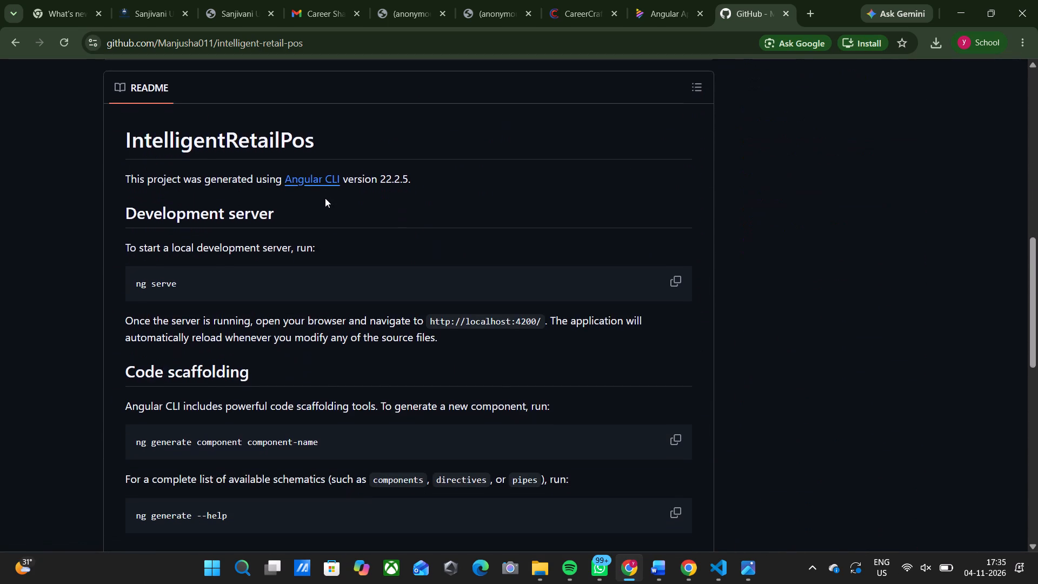
scroll(325, 198, down, 6)
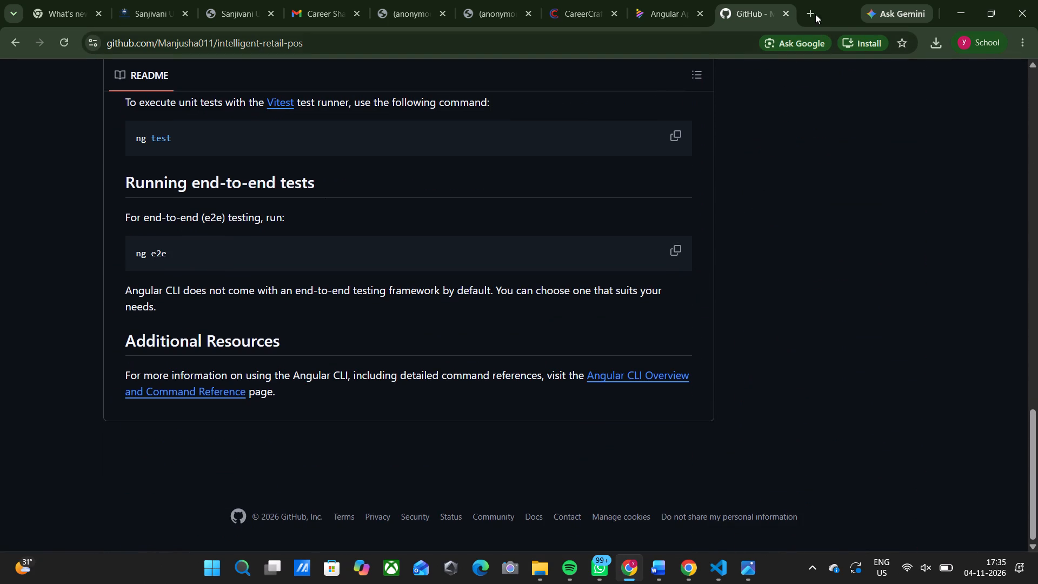
click(784, 11)
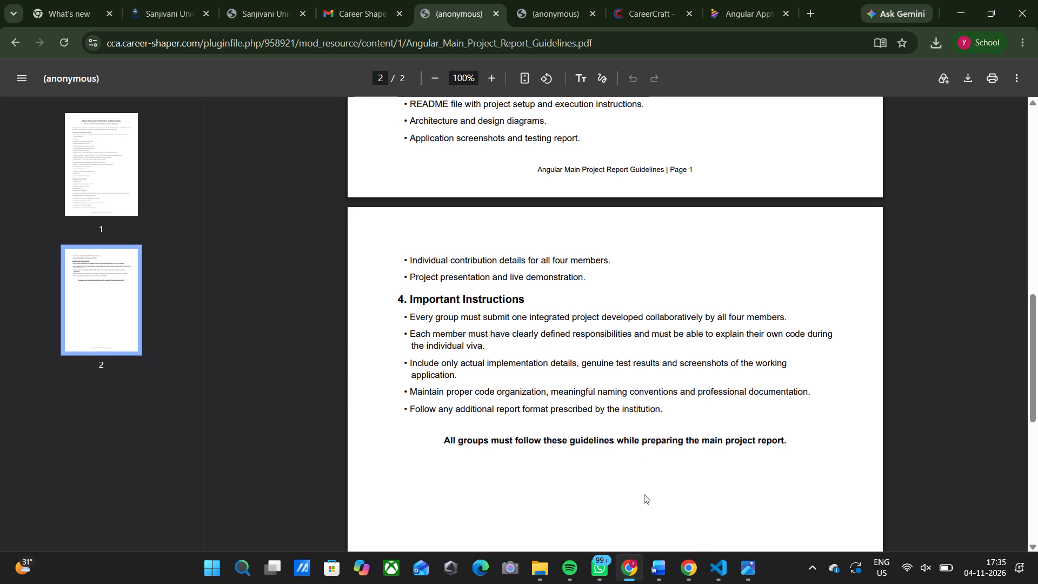
Switch to Word and paste the copied repository link on its own line below the cover page's subtitle "Front-End UI Design and Development Using Angular".
click(666, 575)
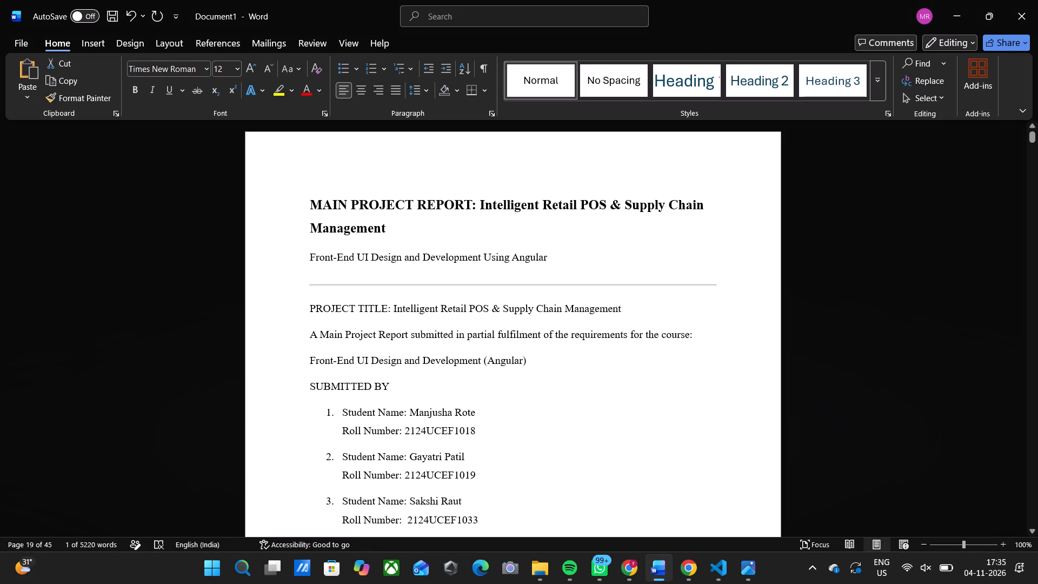
click(556, 259)
key(Return)
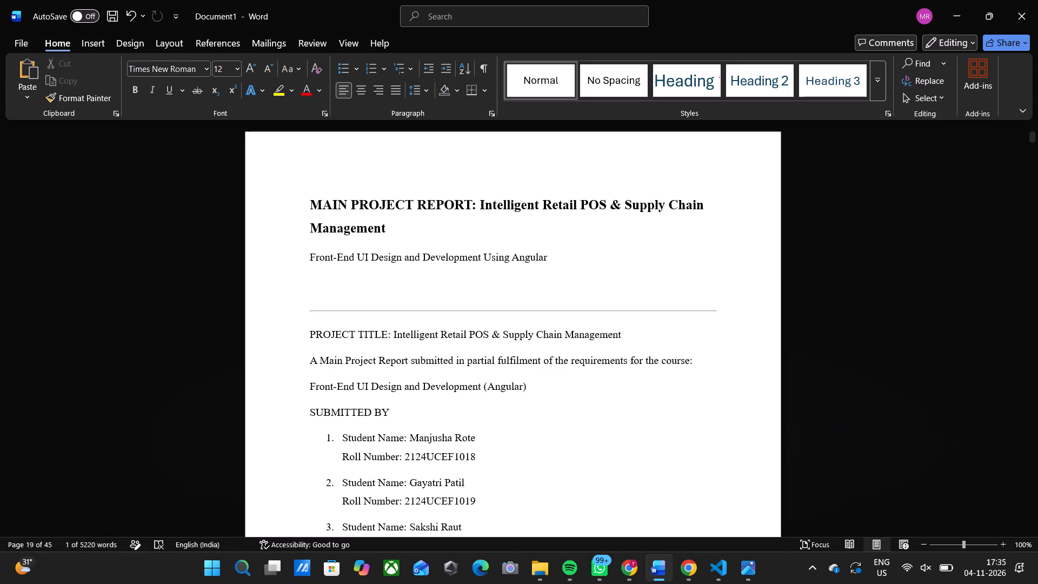
key(ctrl+v)
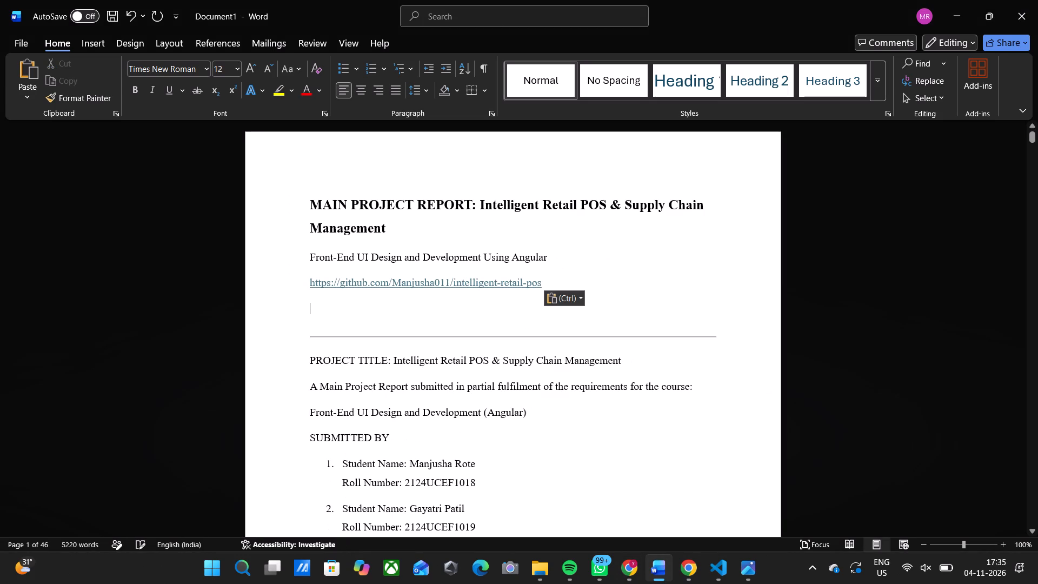
key(BackSpace)
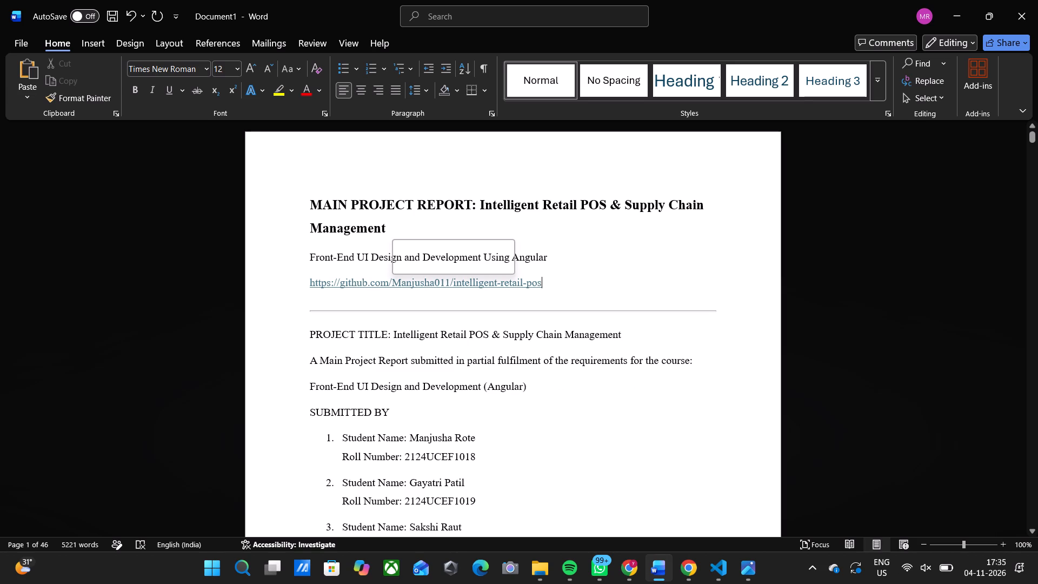
Search the report for "repo", go to section 7.8 GitHub and copy the label "Project repository:", closing the search when done.
click(912, 56)
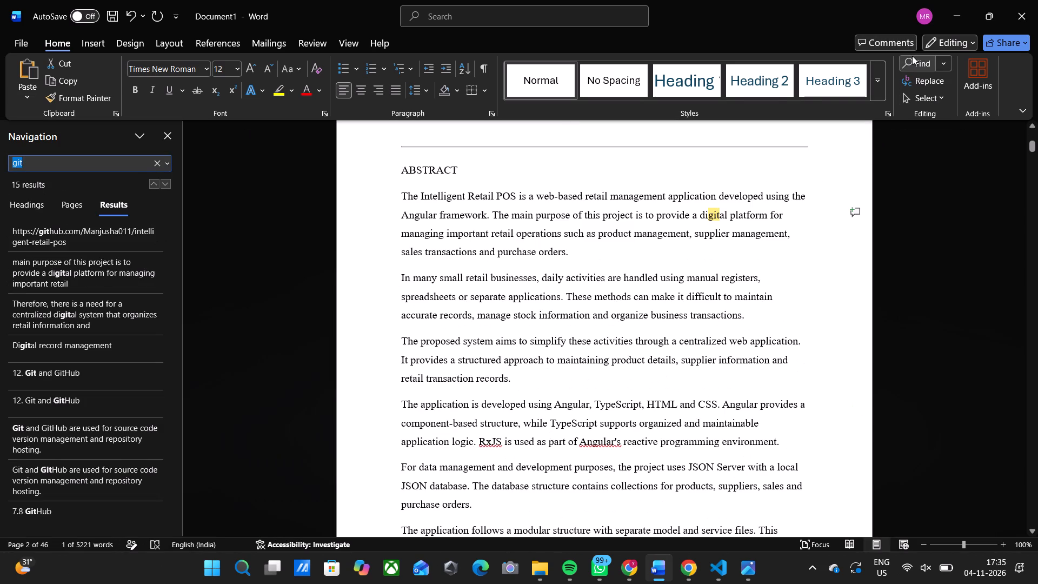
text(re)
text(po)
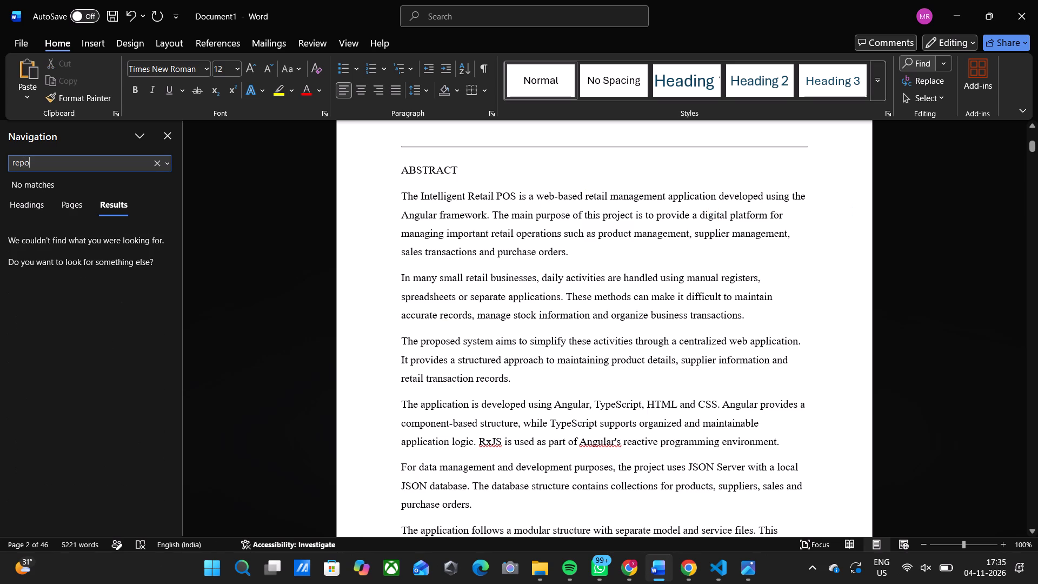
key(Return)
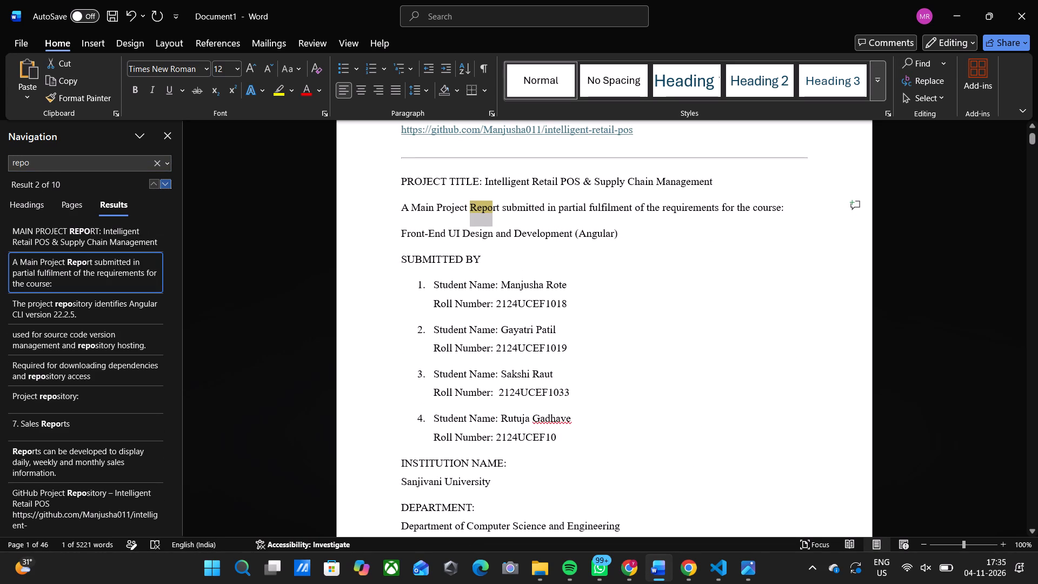
click(106, 241)
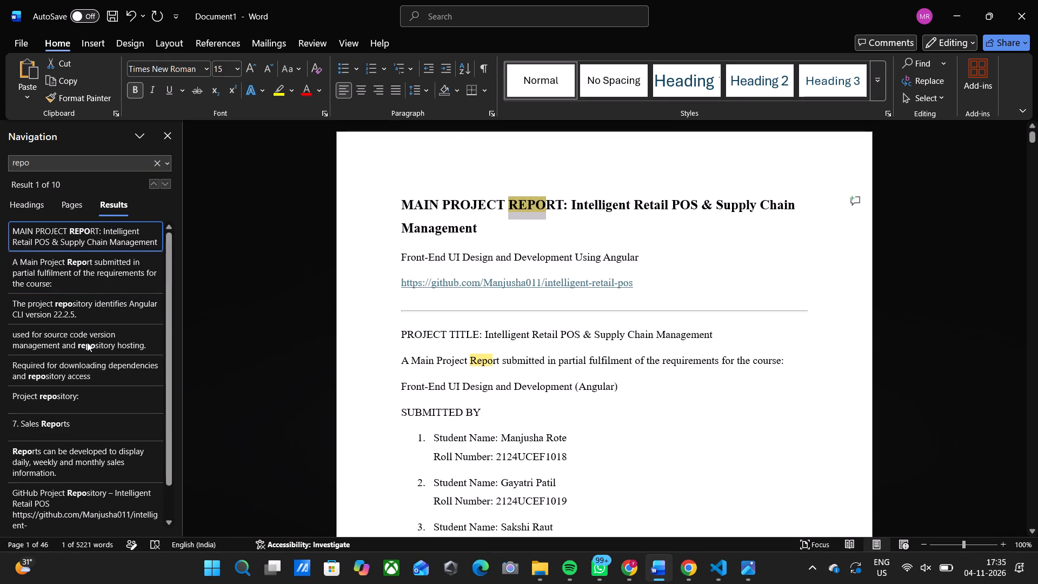
click(84, 399)
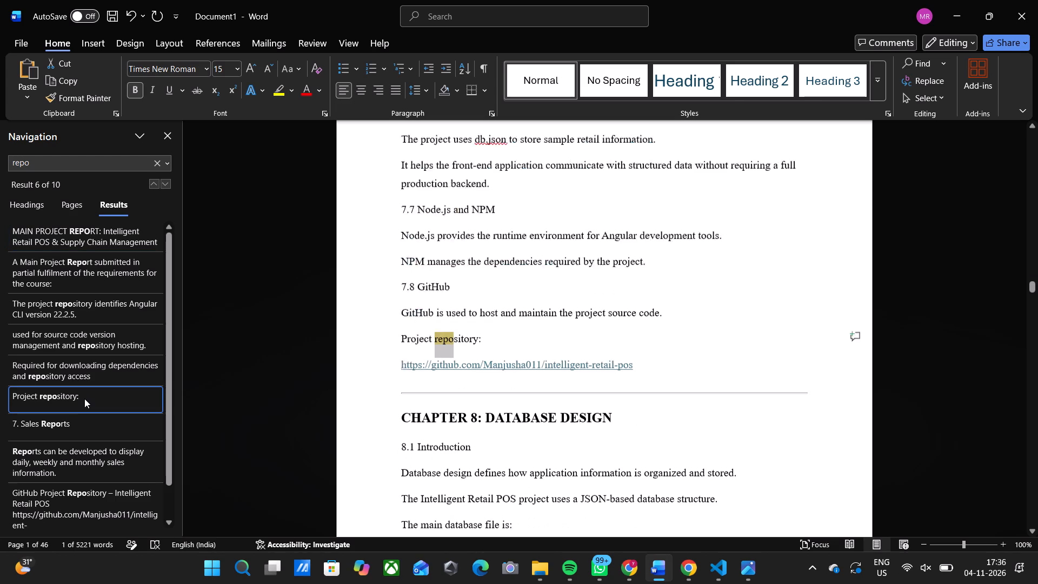
click(276, 314)
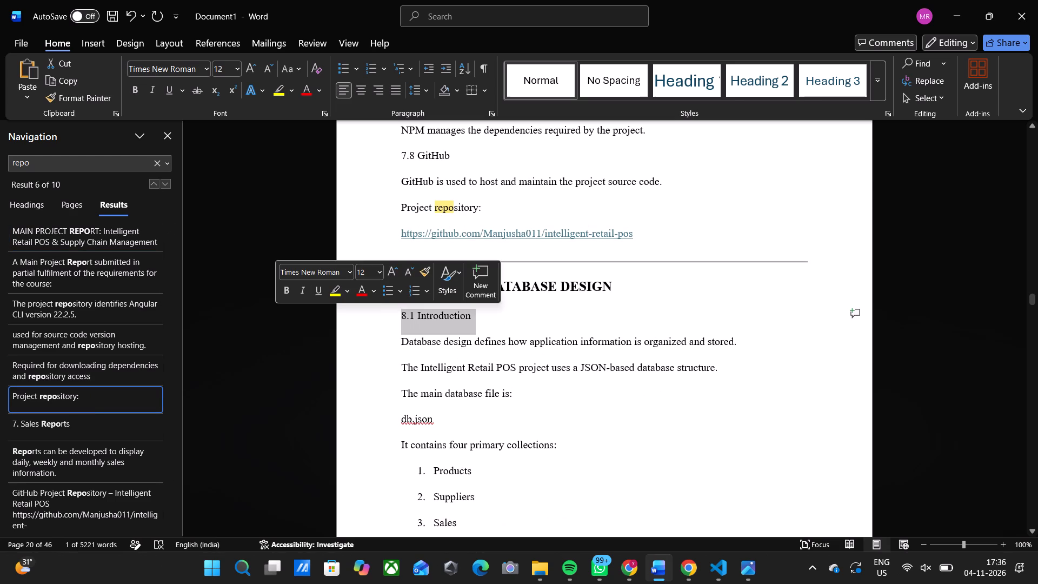
click(523, 205)
drag(523, 205, 400, 212)
key(ctrl+c)
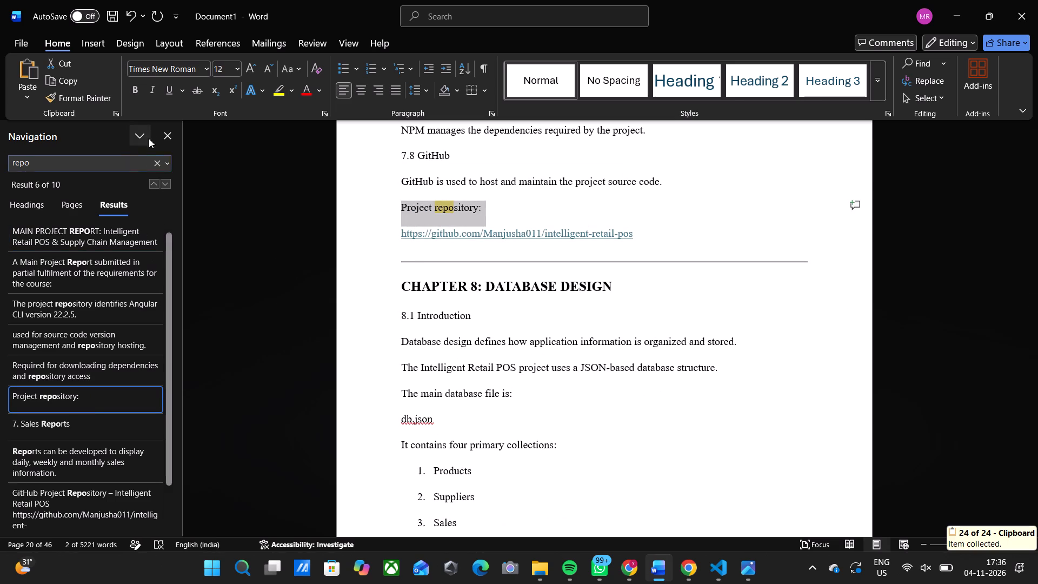
click(171, 131)
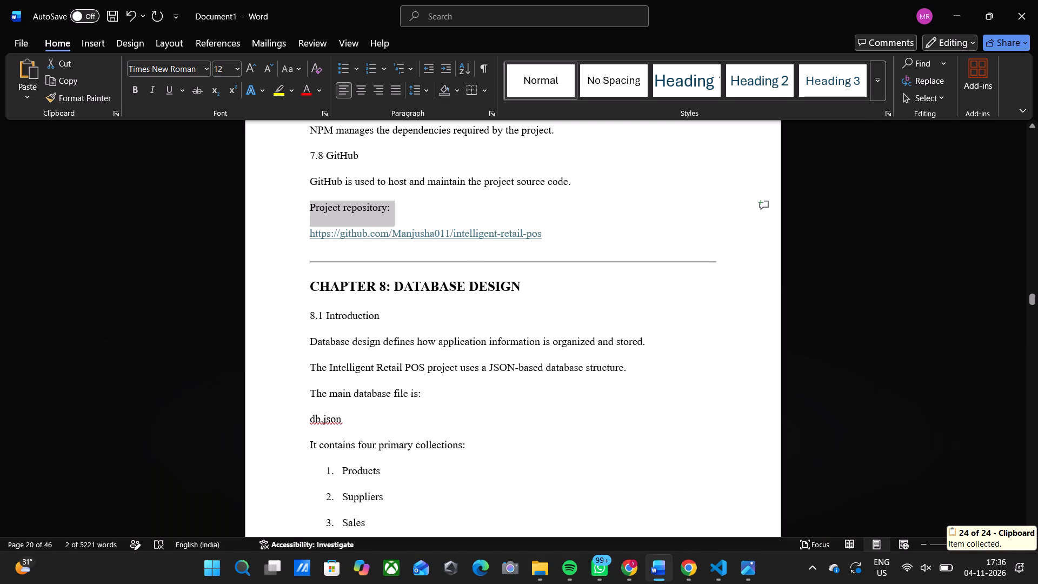
Insert the copied label "Project repository:" before the link on the cover page, on the same line and separated by a space.
click(639, 225)
scroll(639, 225, up, 18)
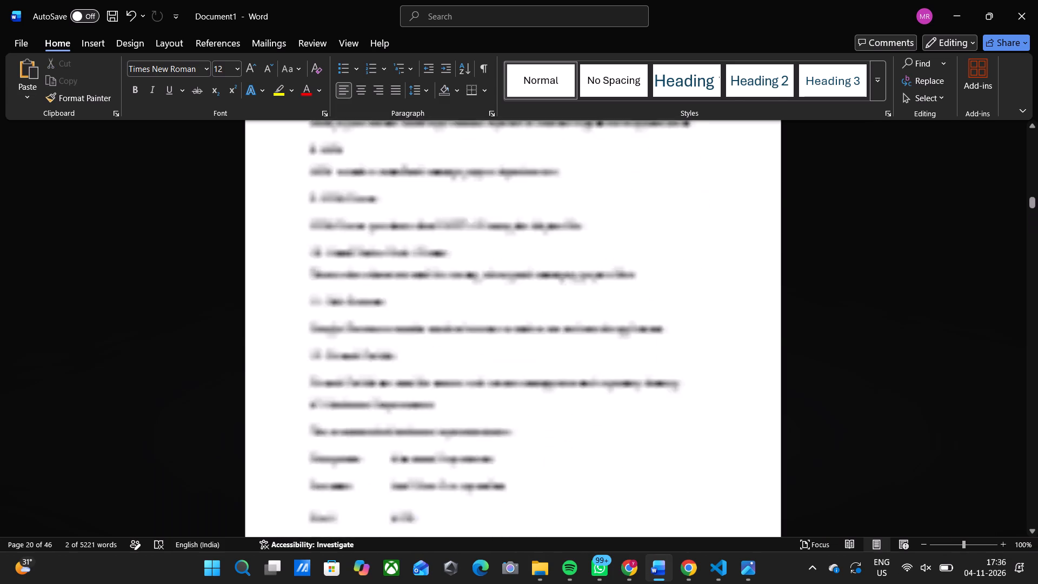
scroll(639, 225, up, 6)
scroll(589, 261, up, 3)
ctrl+scroll(600, 278, down, 1)
scroll(600, 278, up, 4)
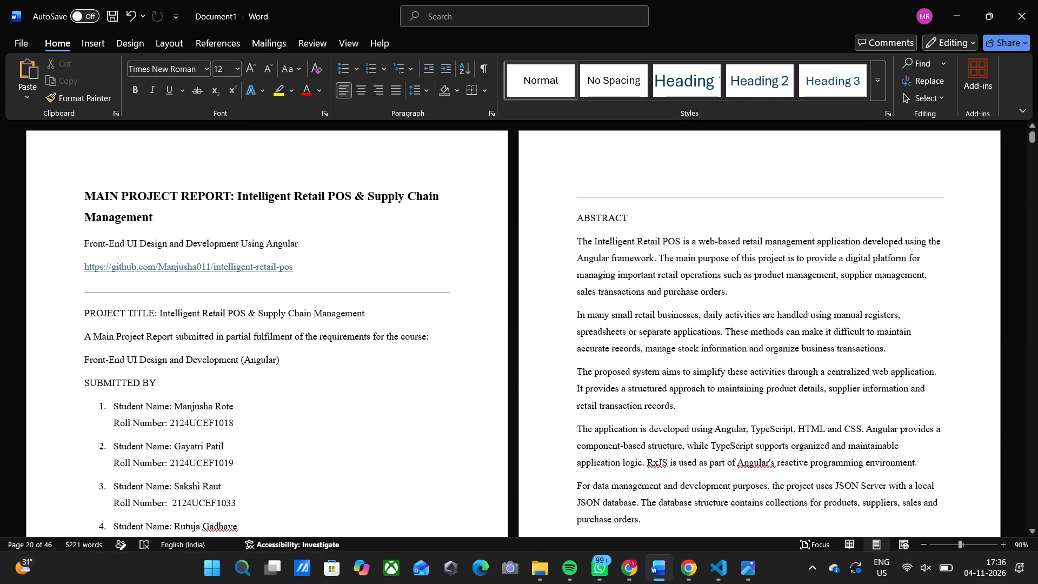
scroll(395, 280, down, 2)
scroll(395, 280, up, 3)
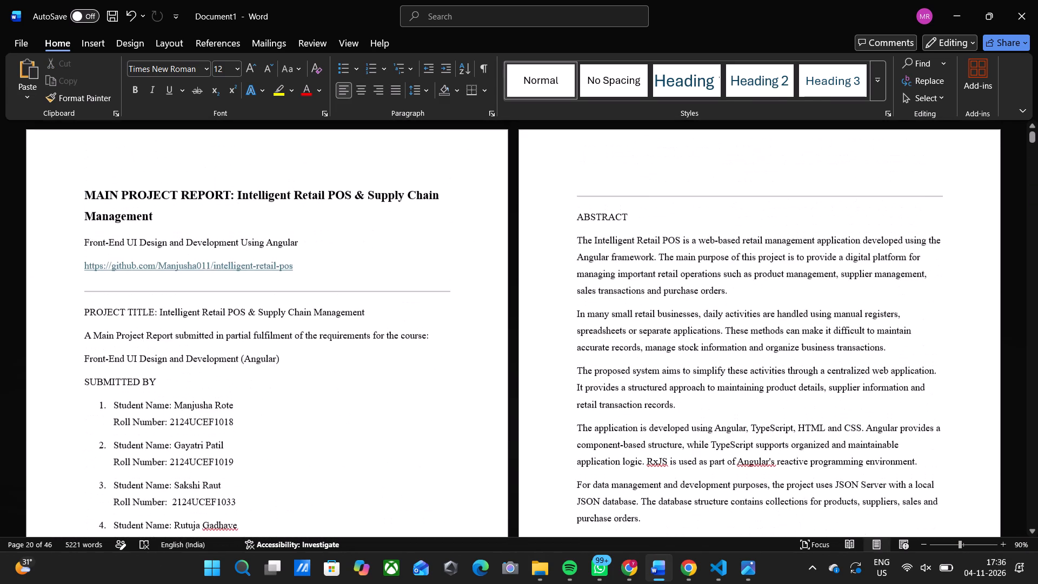
ctrl+scroll(395, 280, up, 2)
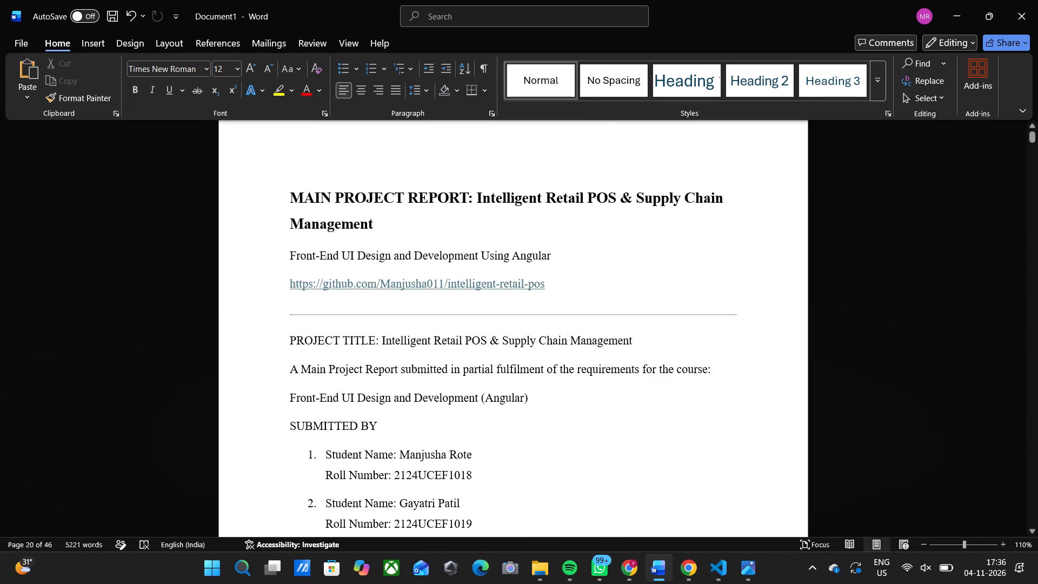
click(286, 287)
key(ctrl+v)
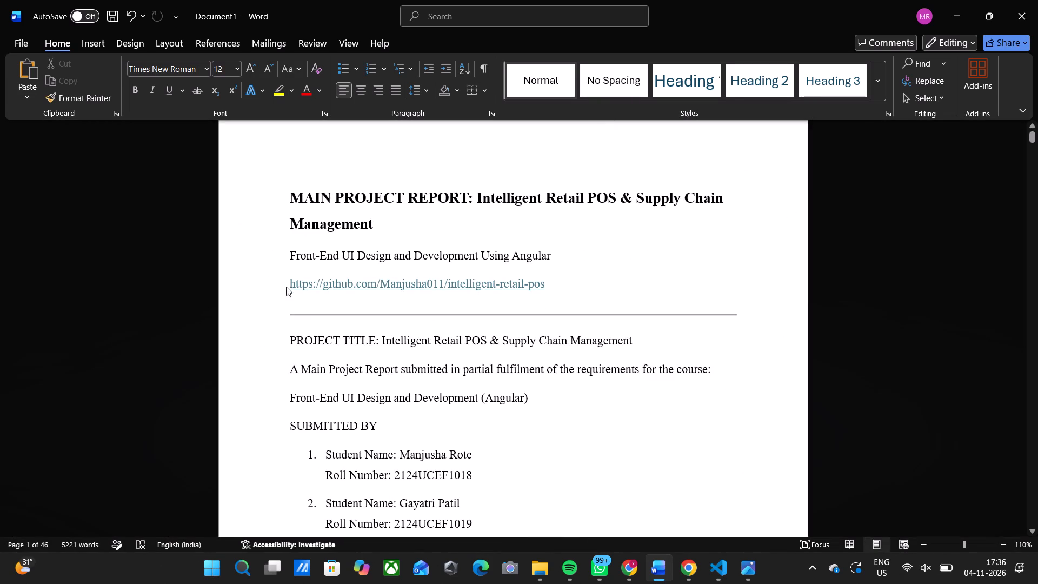
key(BackSpace)
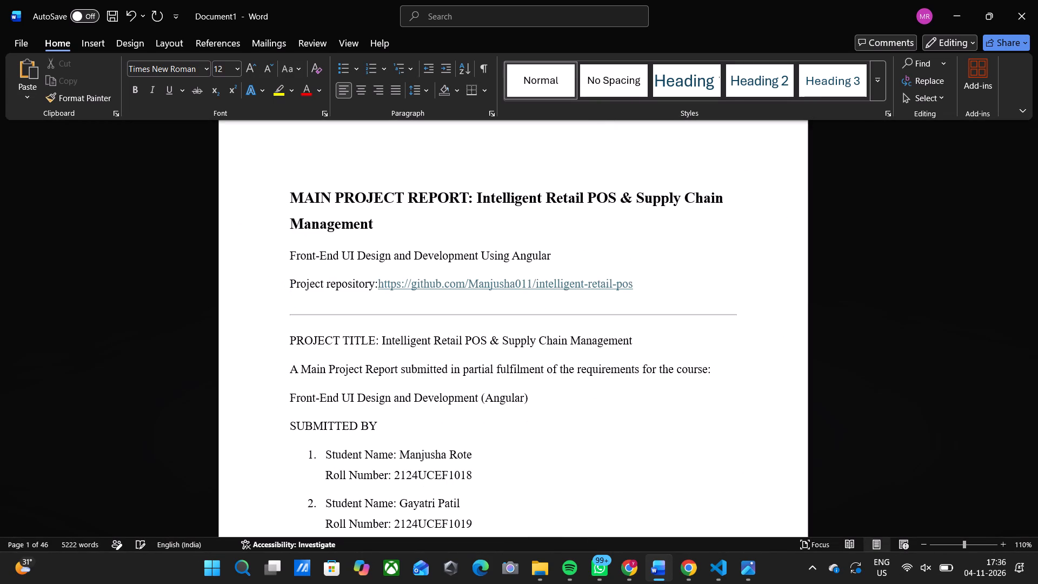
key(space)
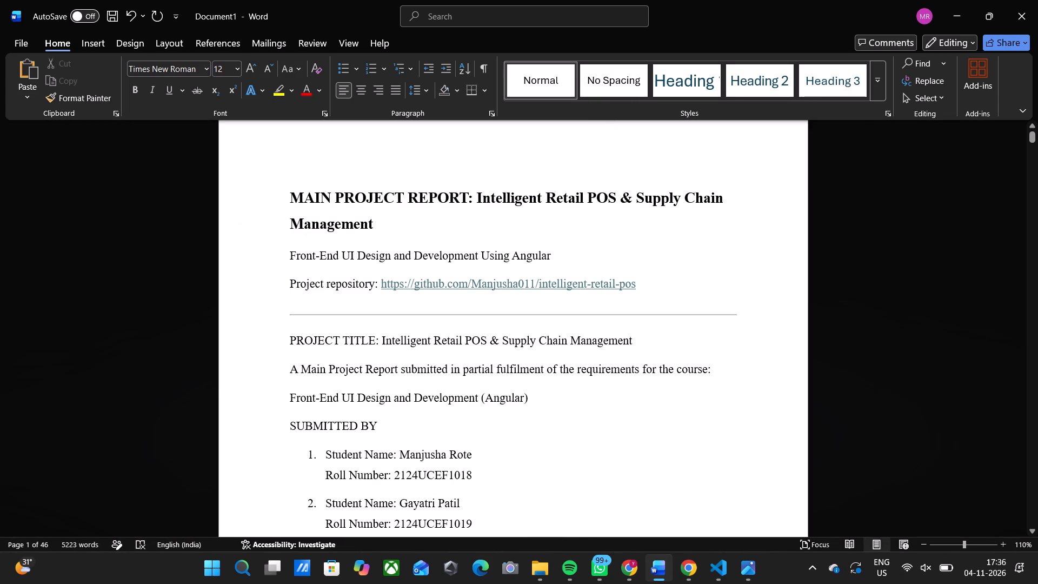
Delete the horizontal line above the ABSTRACT heading together with its empty paragraph, and return to the cover page.
scroll(441, 343, down, 3)
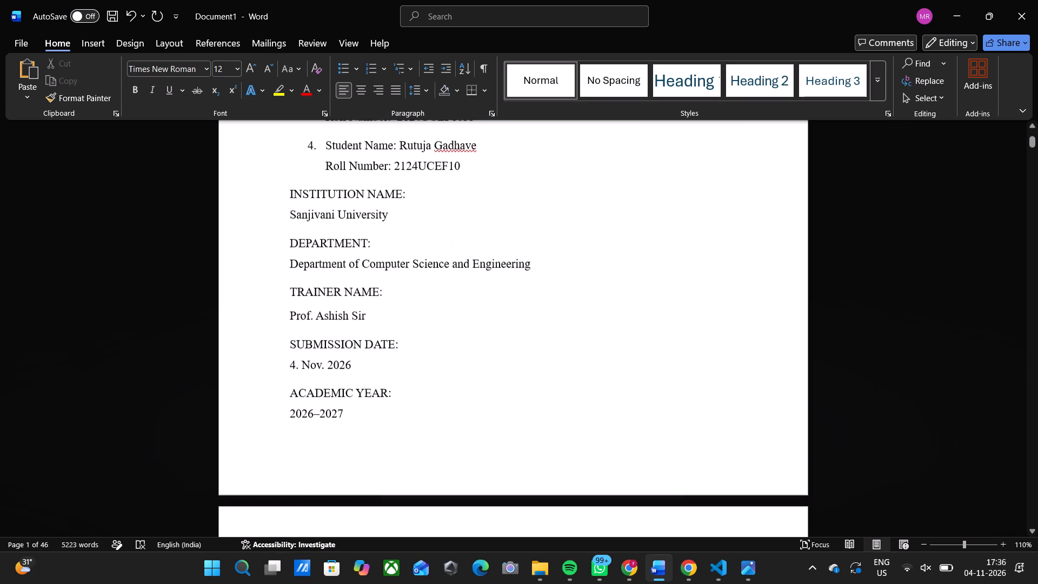
scroll(441, 343, down, 1)
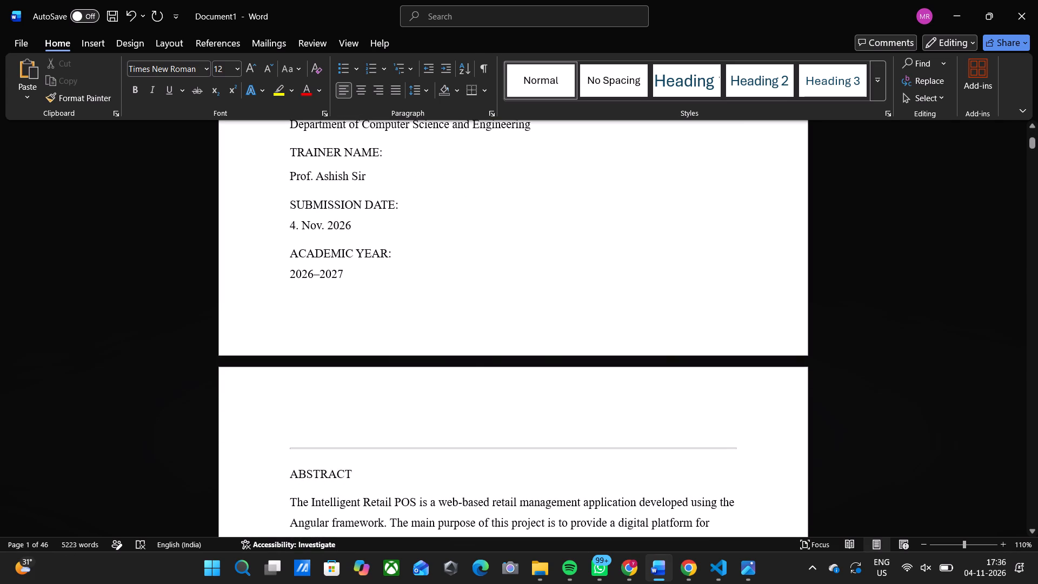
click(288, 449)
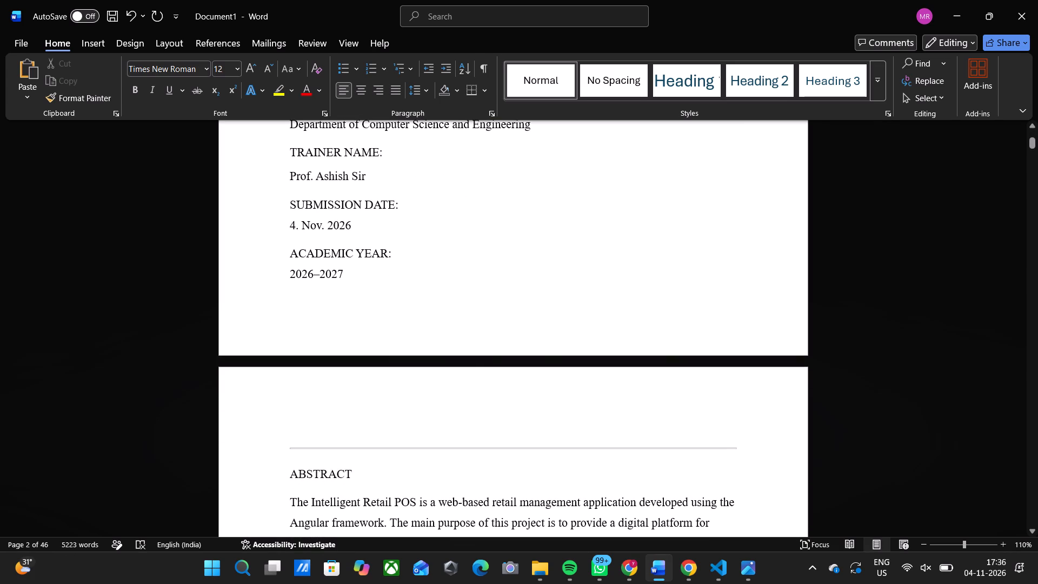
click(321, 448)
key(BackSpace)
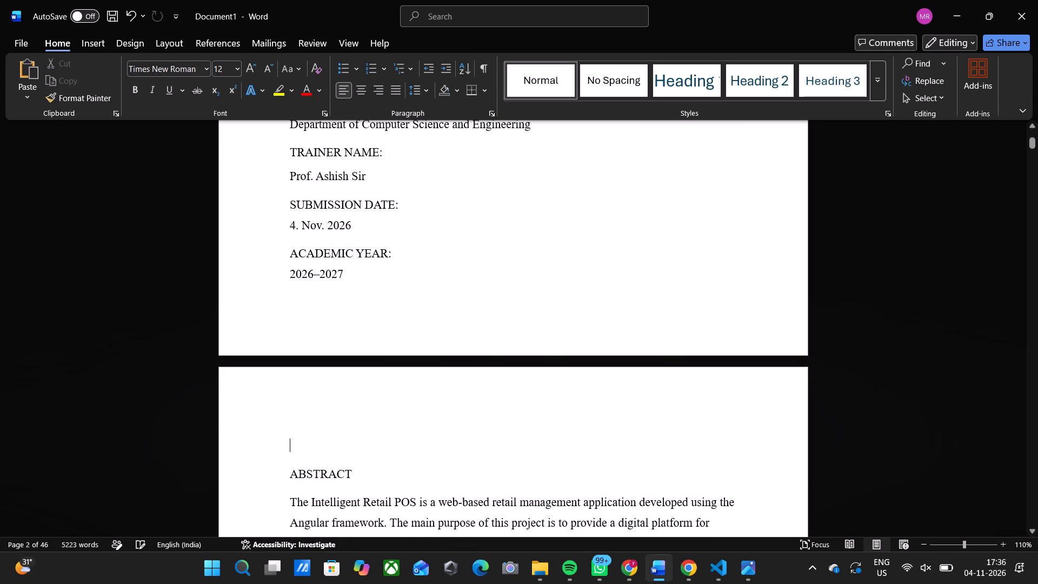
key(BackSpace)
scroll(321, 448, down, 1)
scroll(321, 448, up, 1)
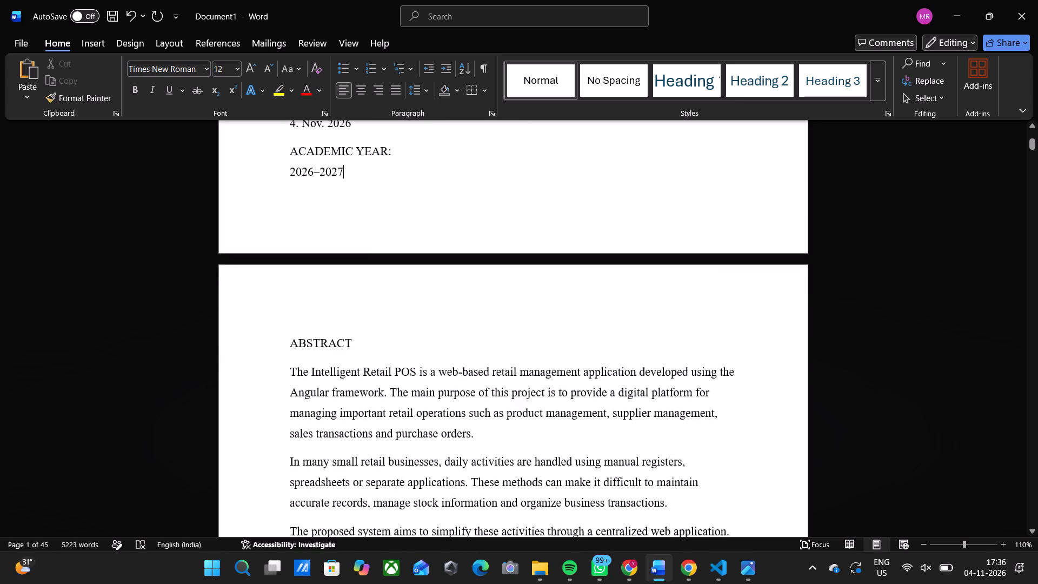
scroll(321, 448, up, 3)
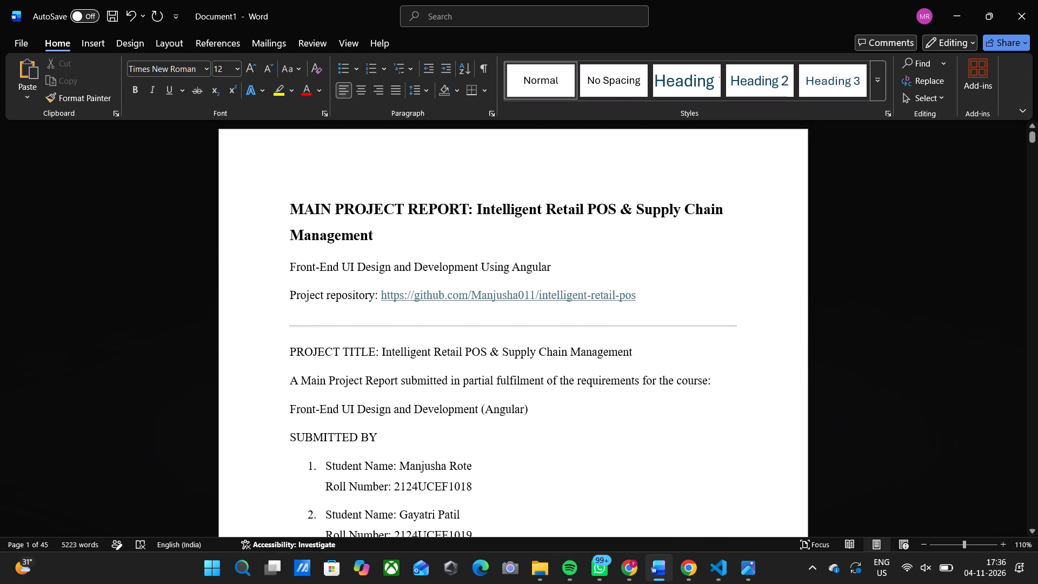
right_click(321, 448)
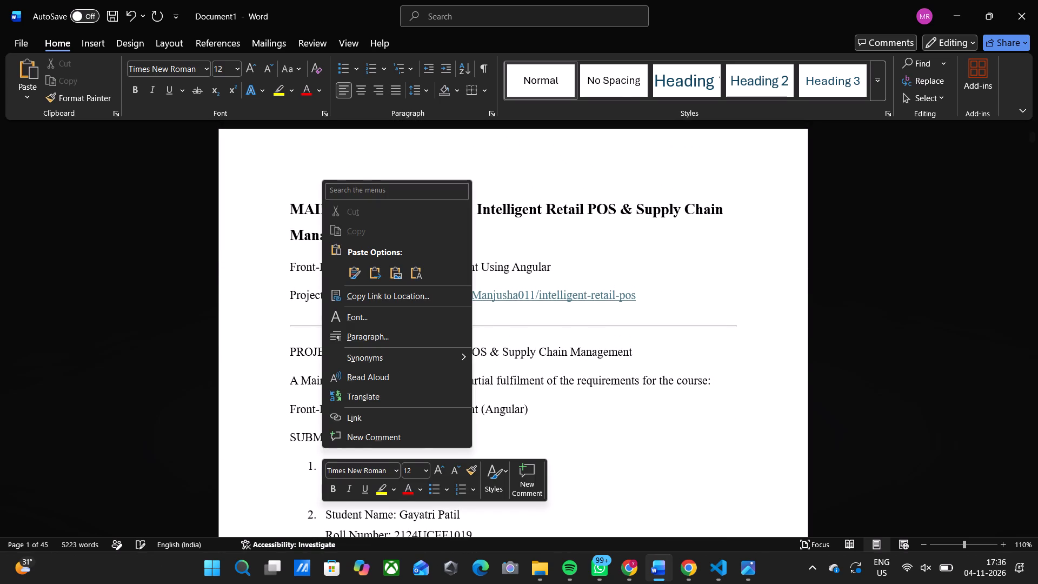
click(77, 403)
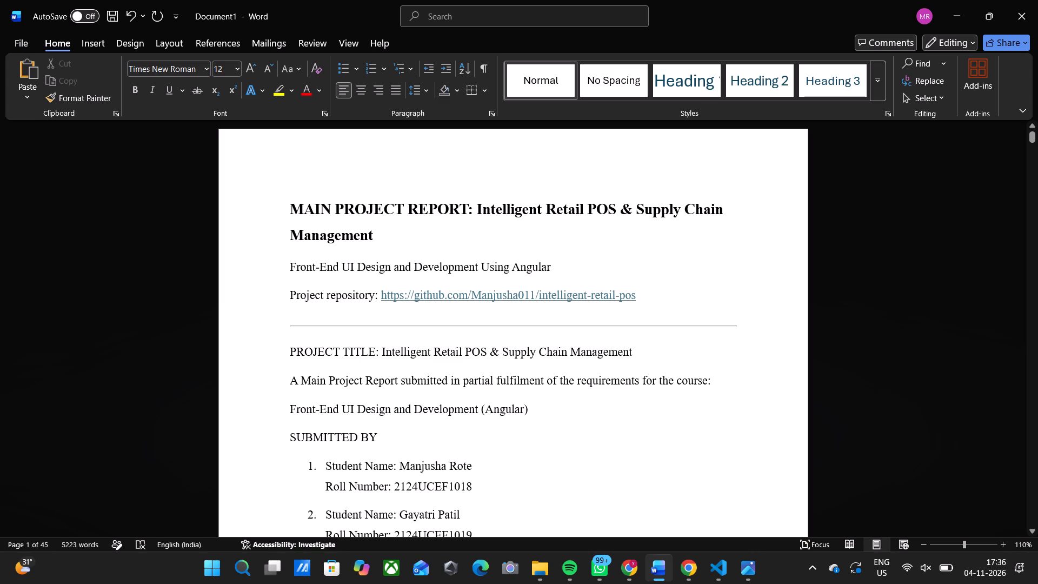
Open the Save As options for the report.
click(24, 45)
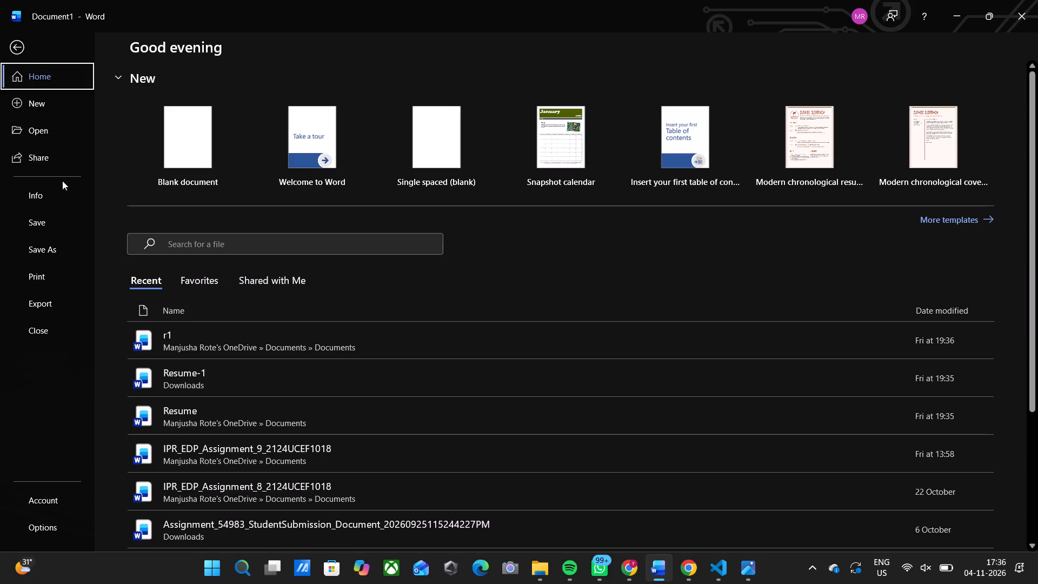
click(44, 248)
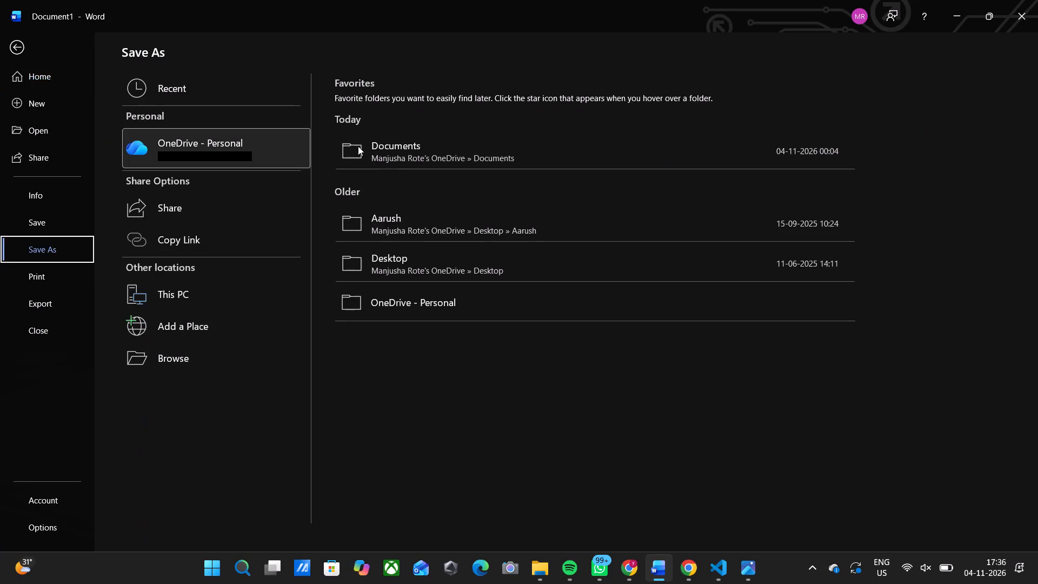
Save the report as a Word Document named MAIN PROJECT REPORT in the OneDrive Documents folder.
click(389, 140)
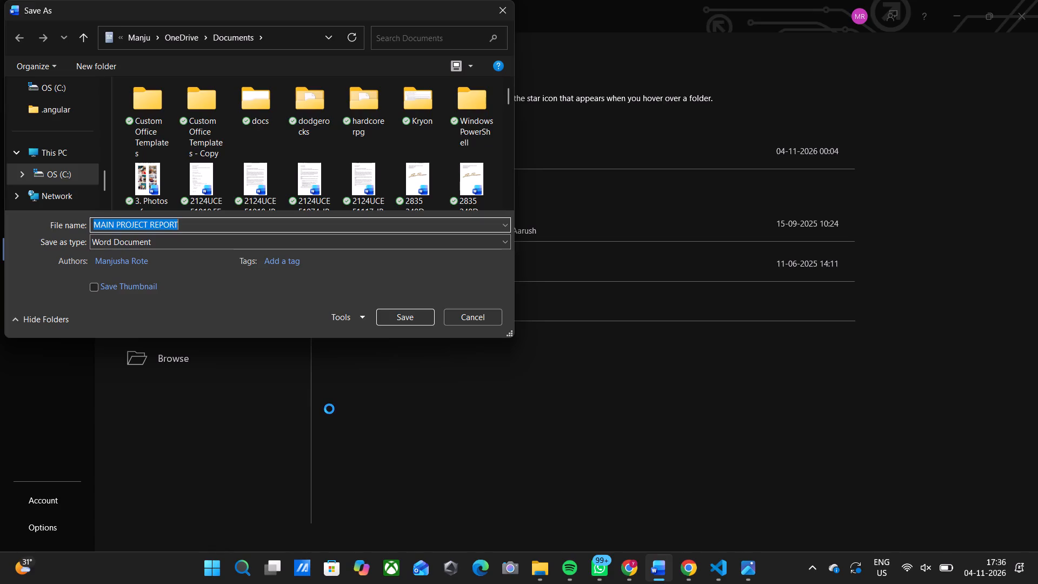